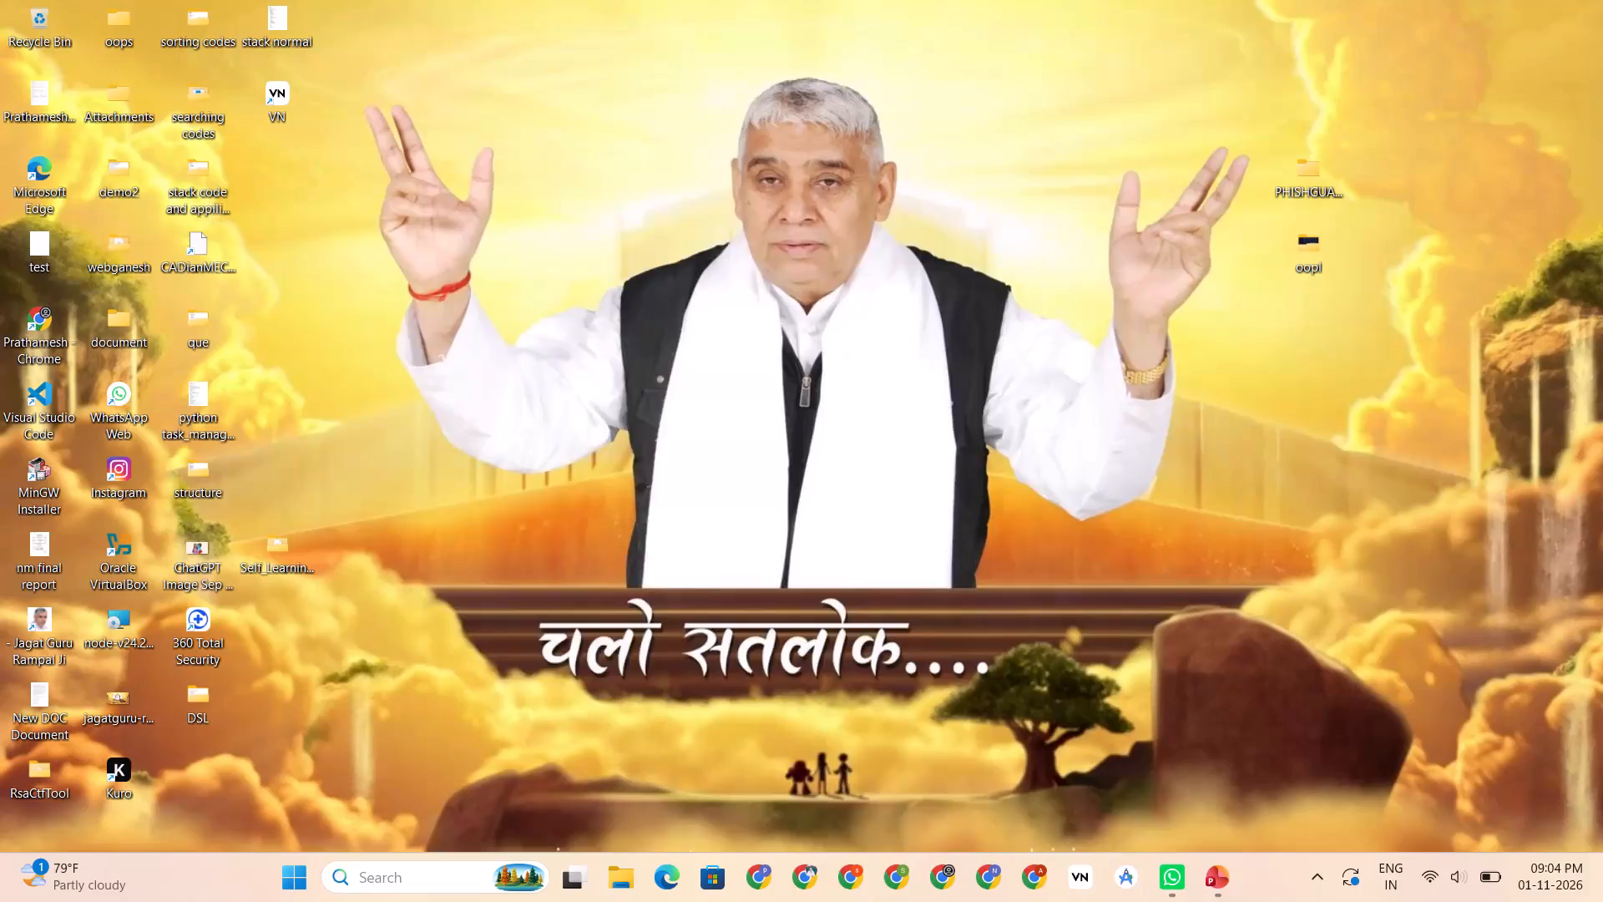
Launch the Canva app from the recent searches.
left_click(498, 179)
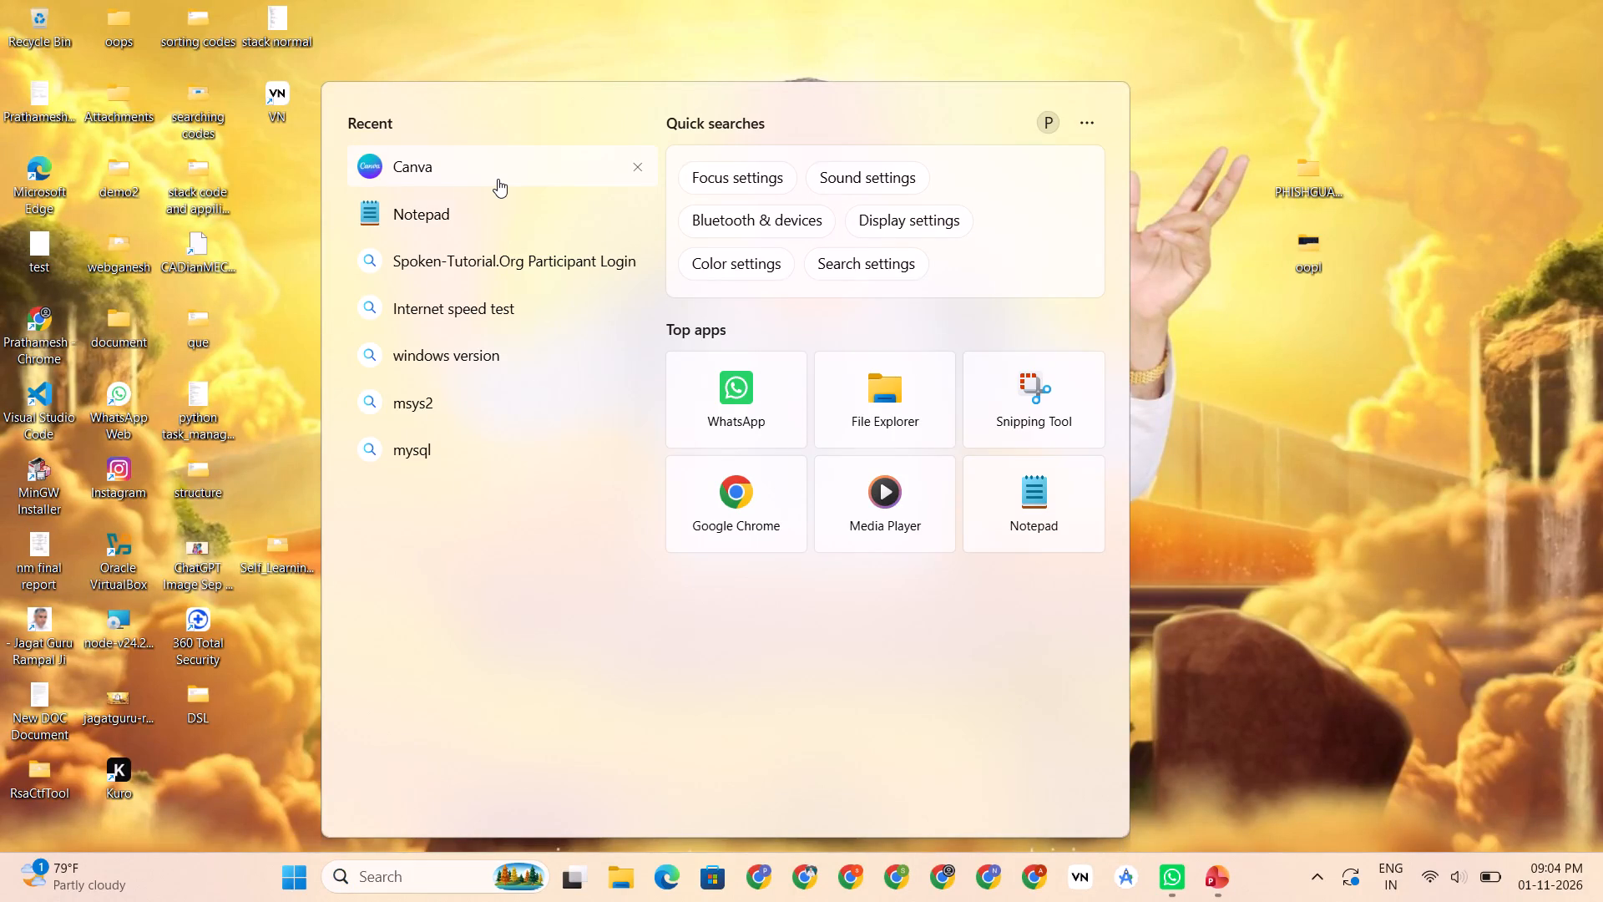
left_click(498, 179)
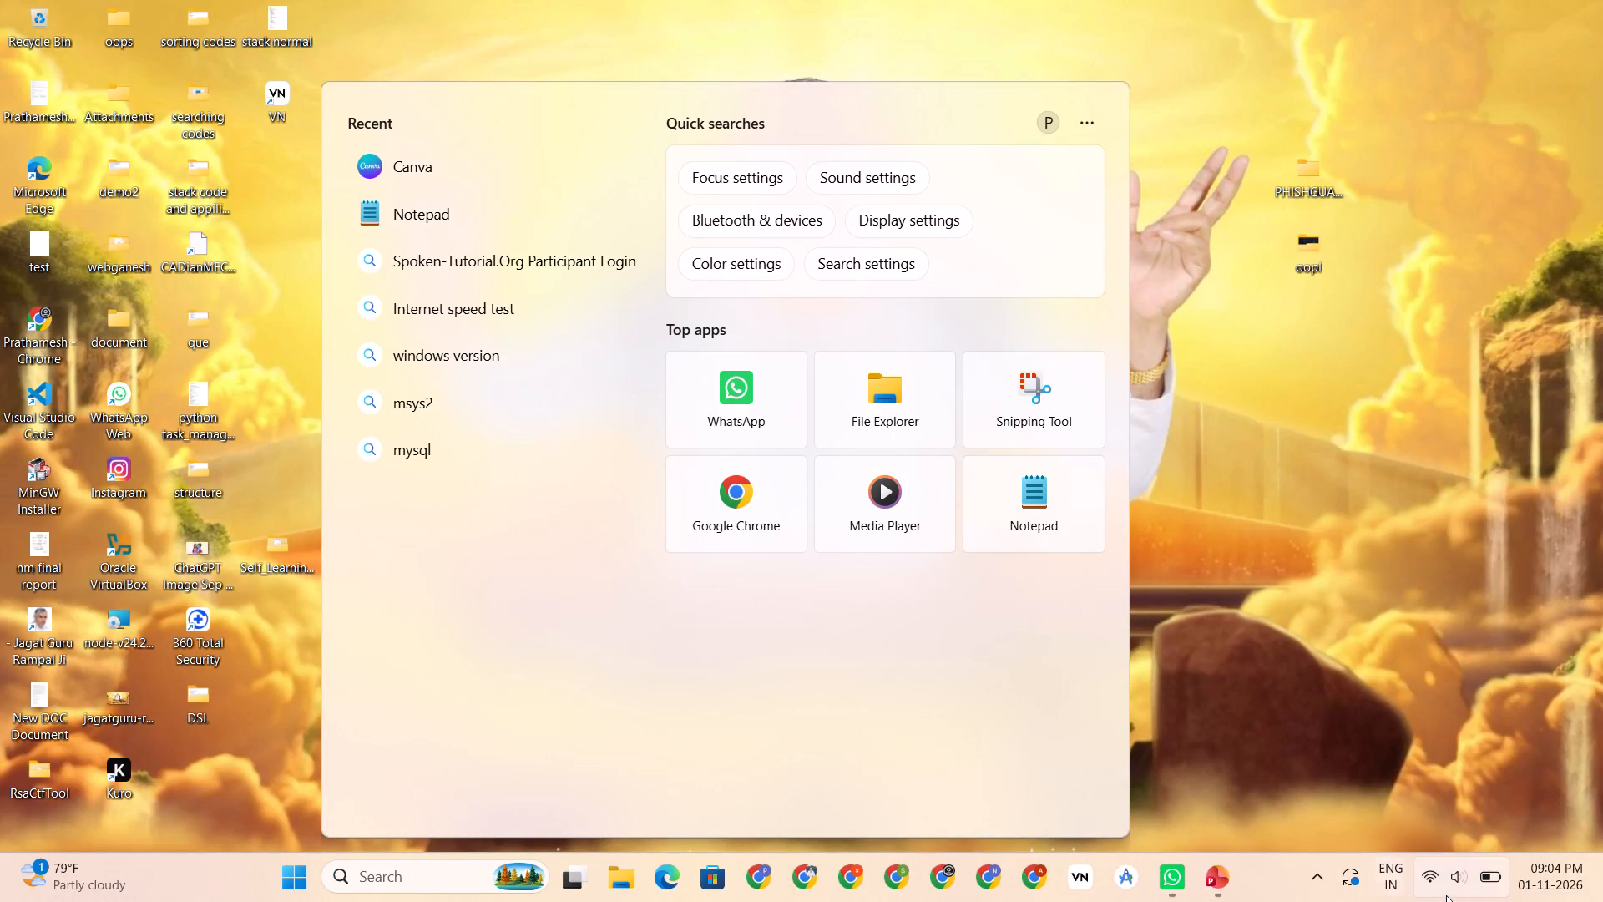
Open the system quick settings for network, sound and battery.
left_click(1455, 897)
left_click(1327, 395)
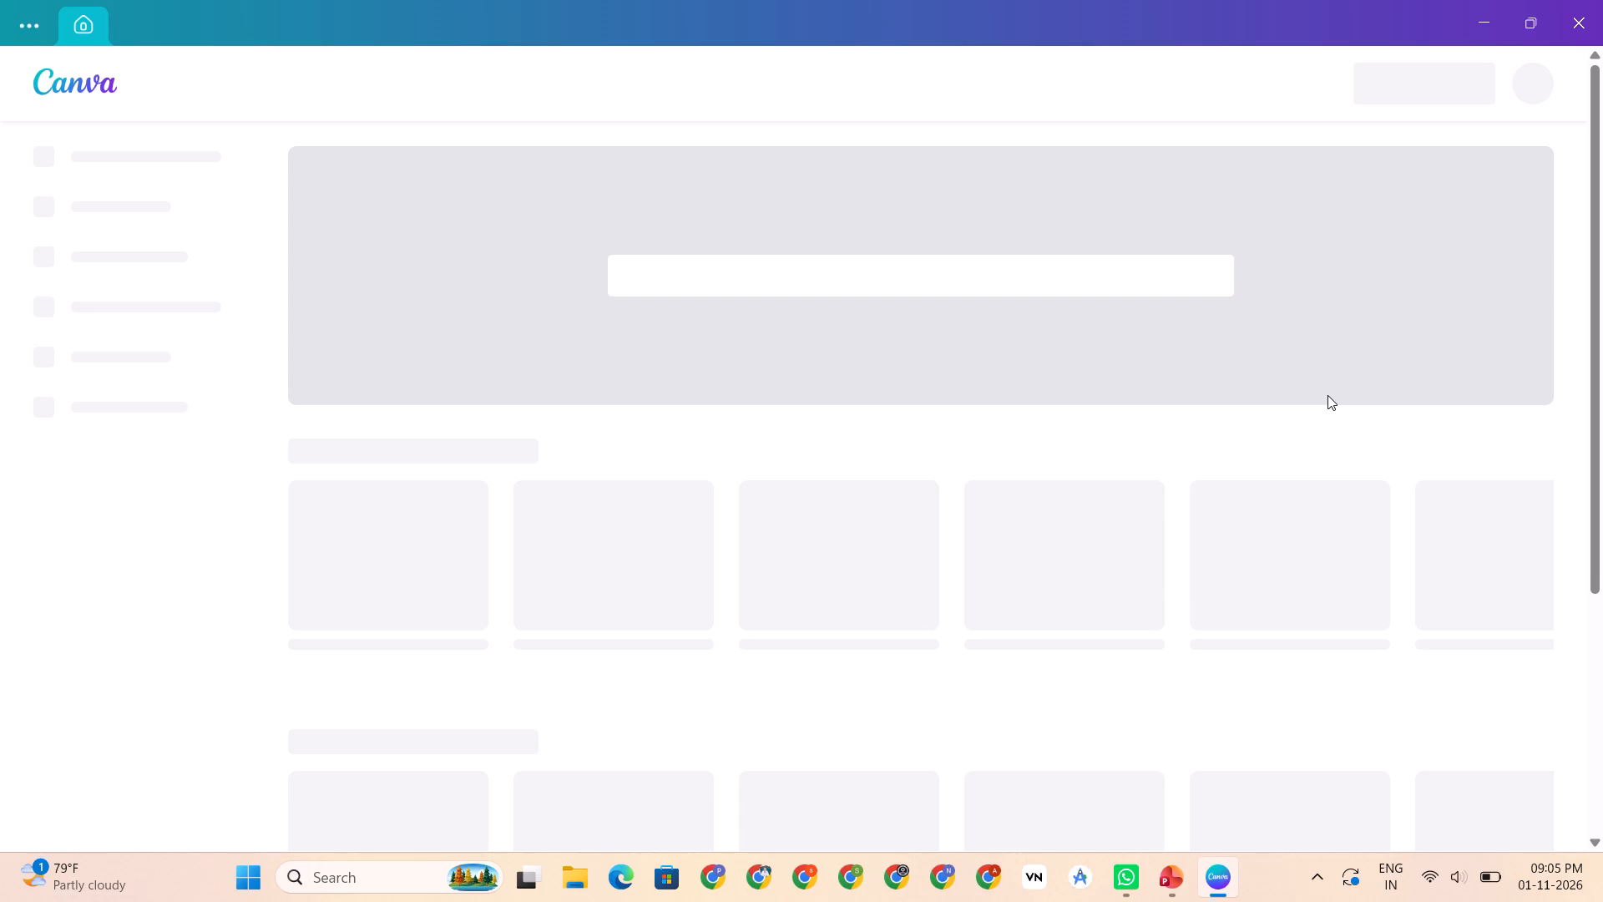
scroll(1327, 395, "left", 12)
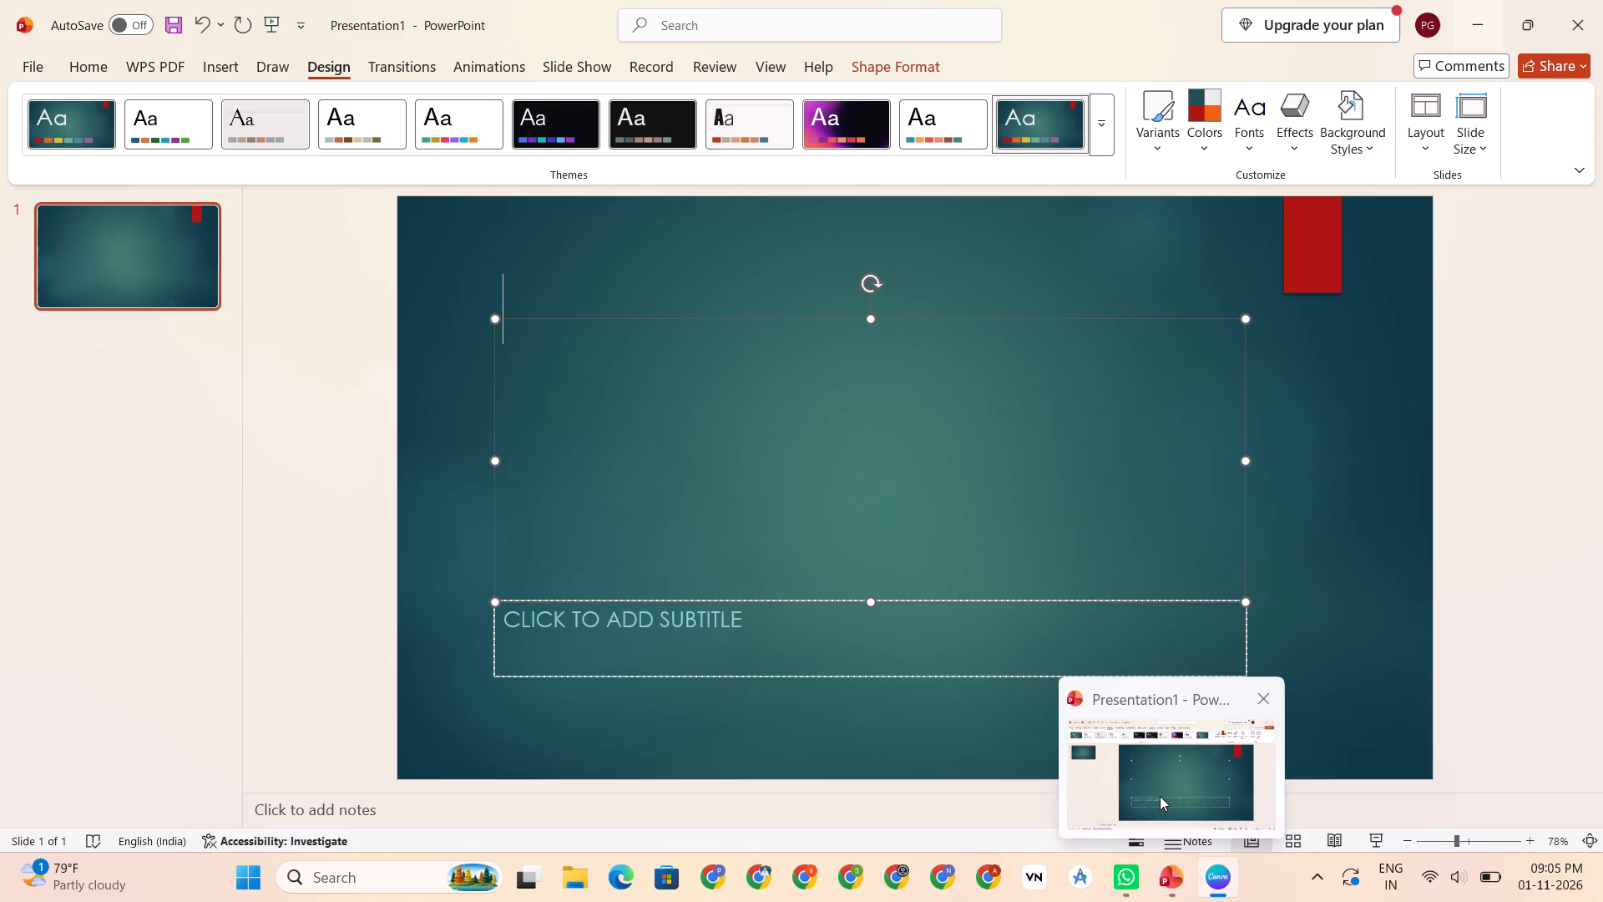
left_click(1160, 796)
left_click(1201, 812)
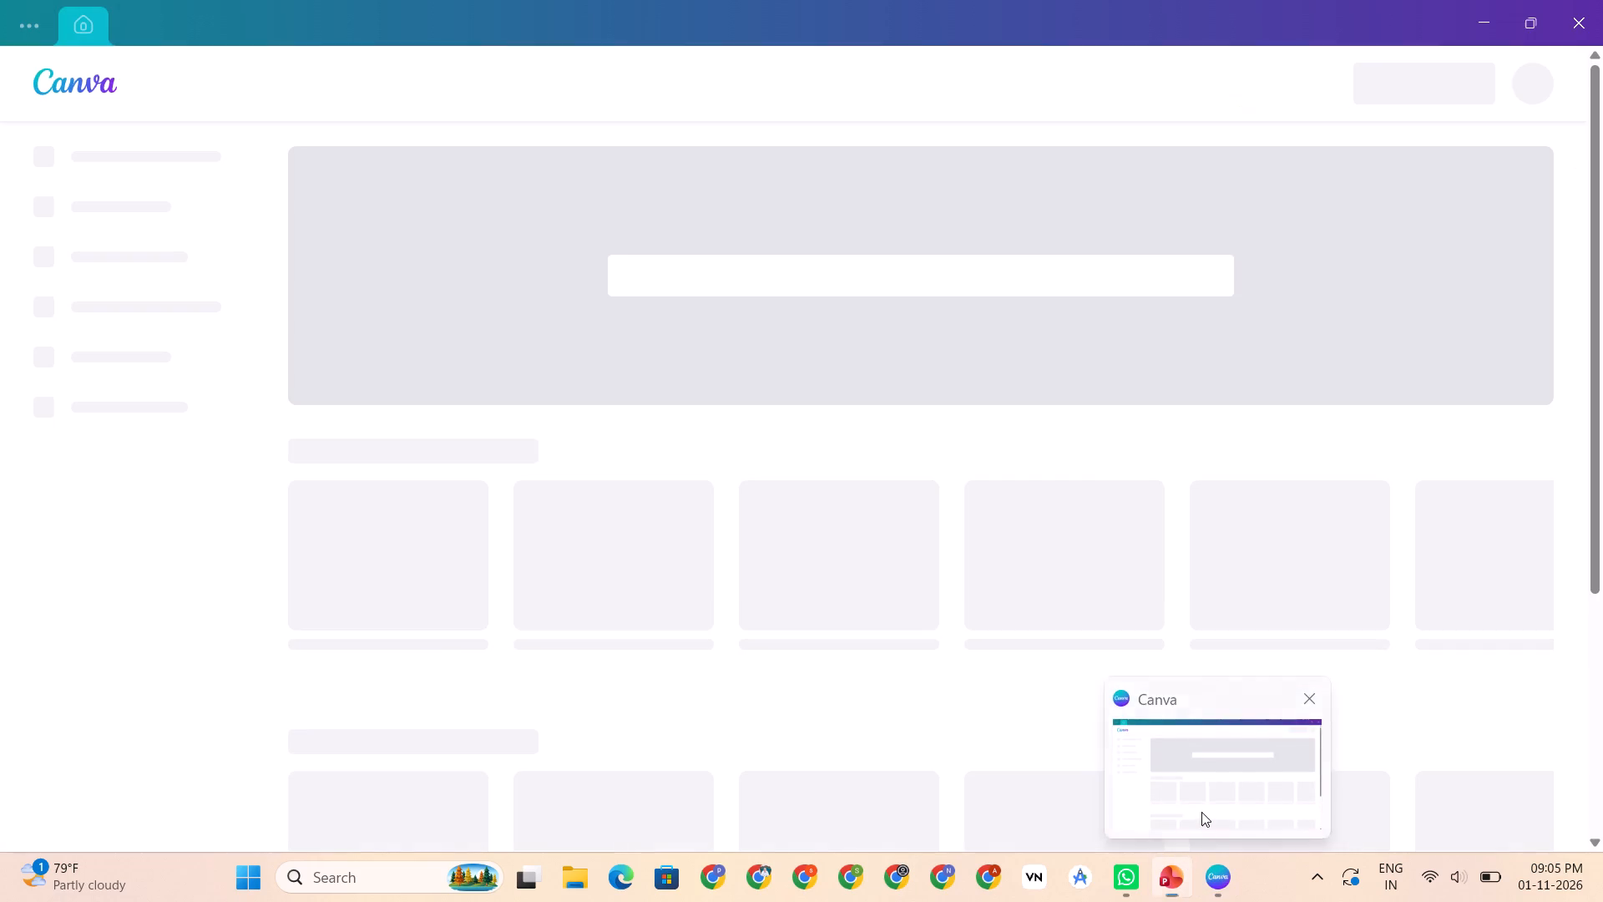
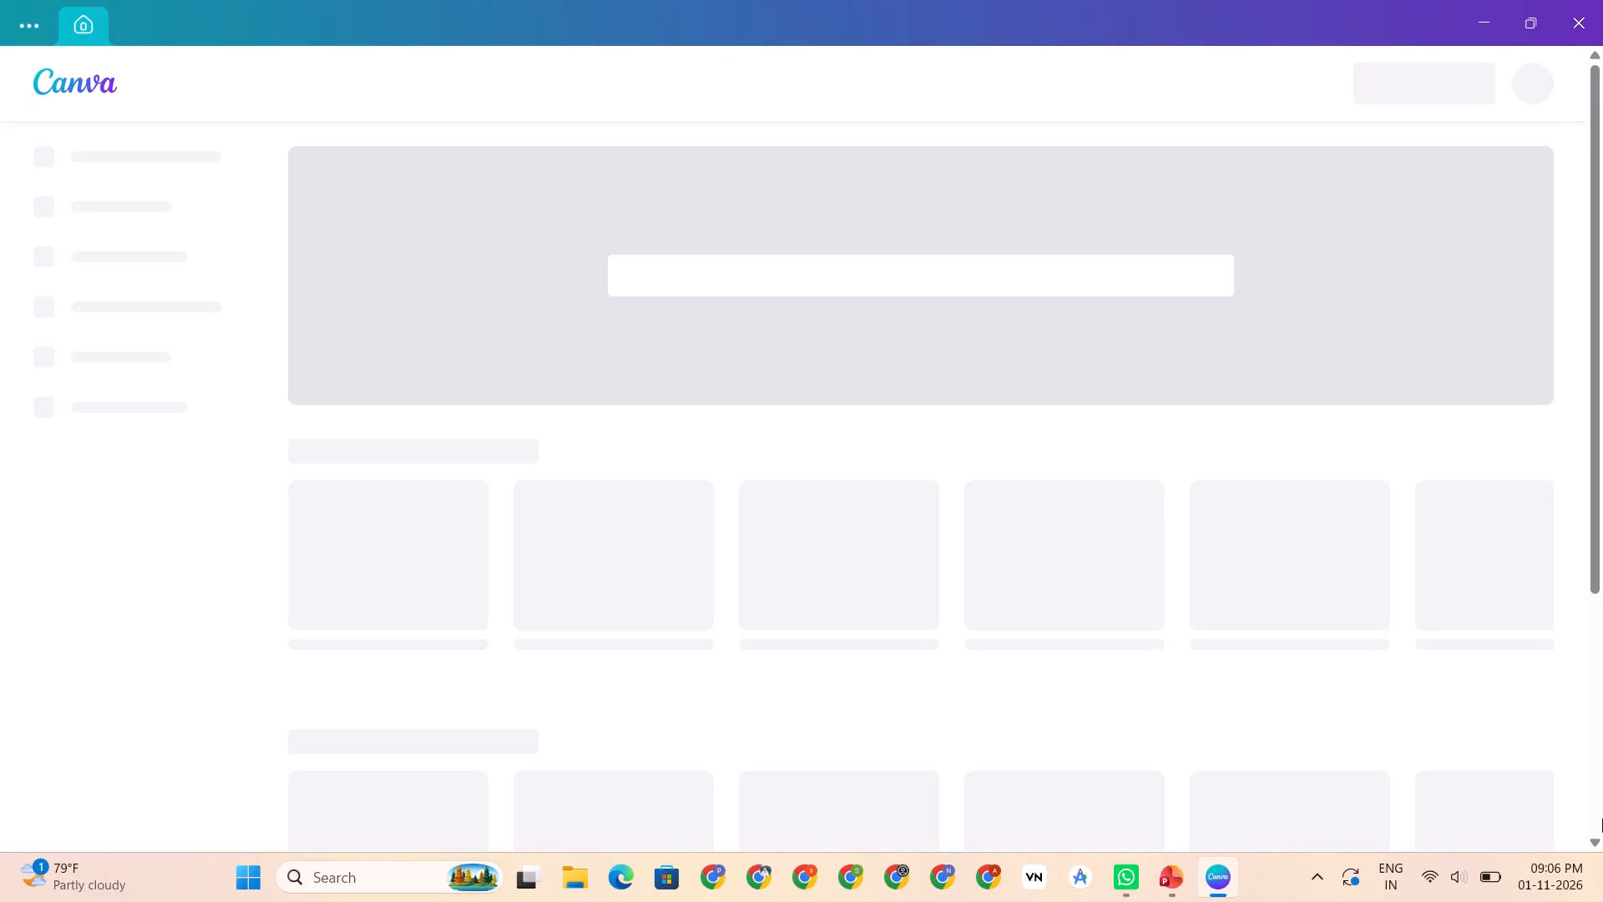
Open the system quick settings to check the network connection while the Canva home page loads.
left_click(1448, 900)
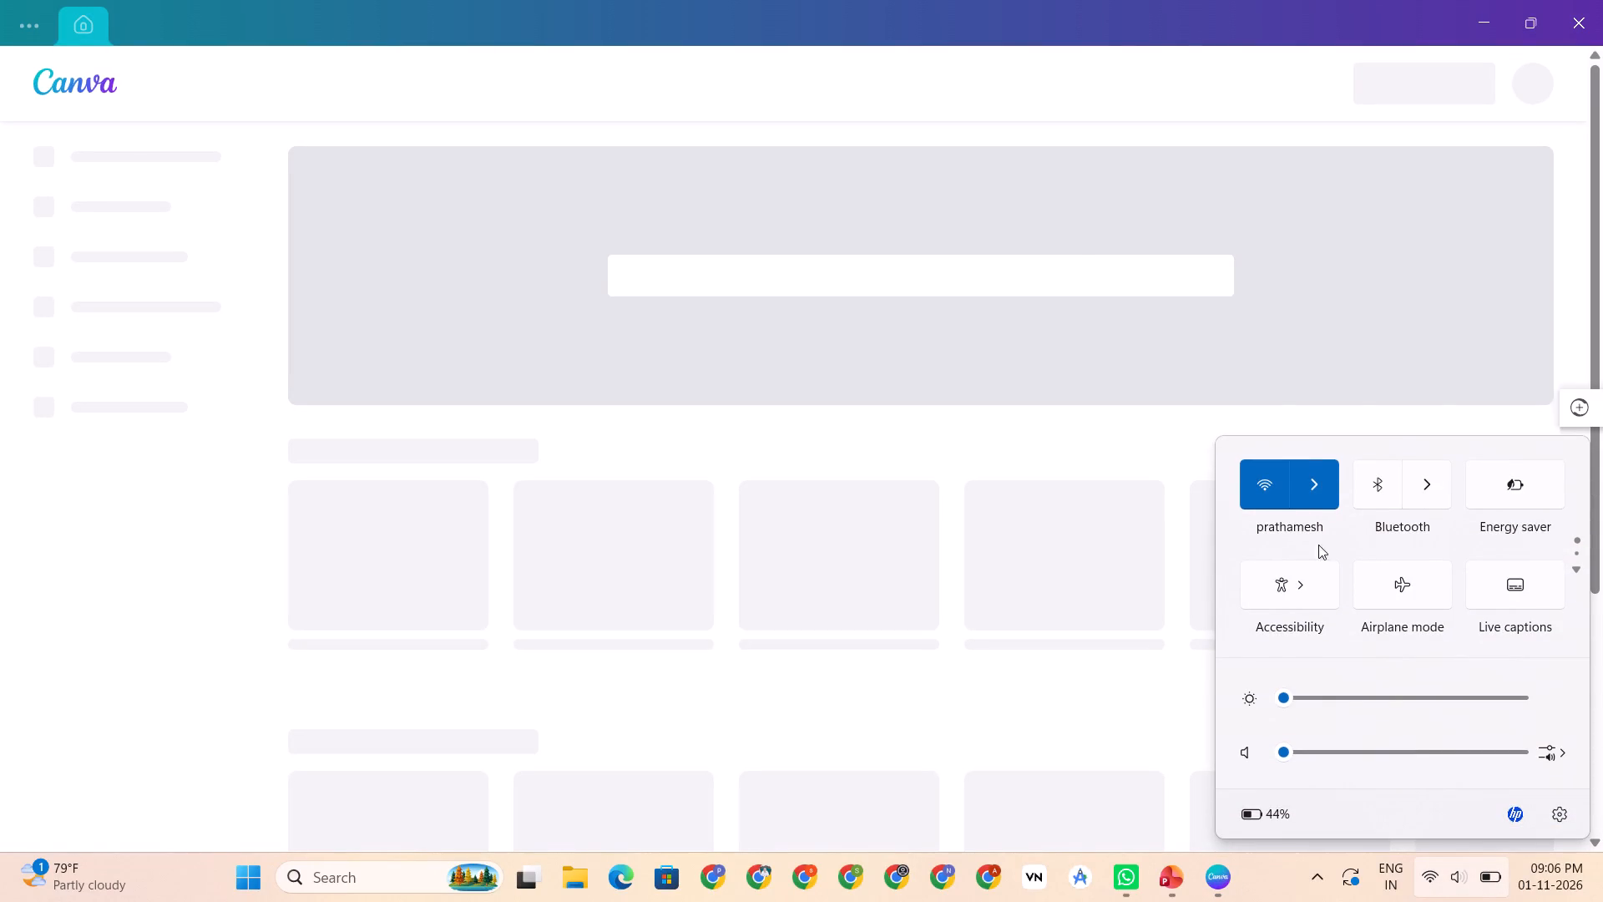
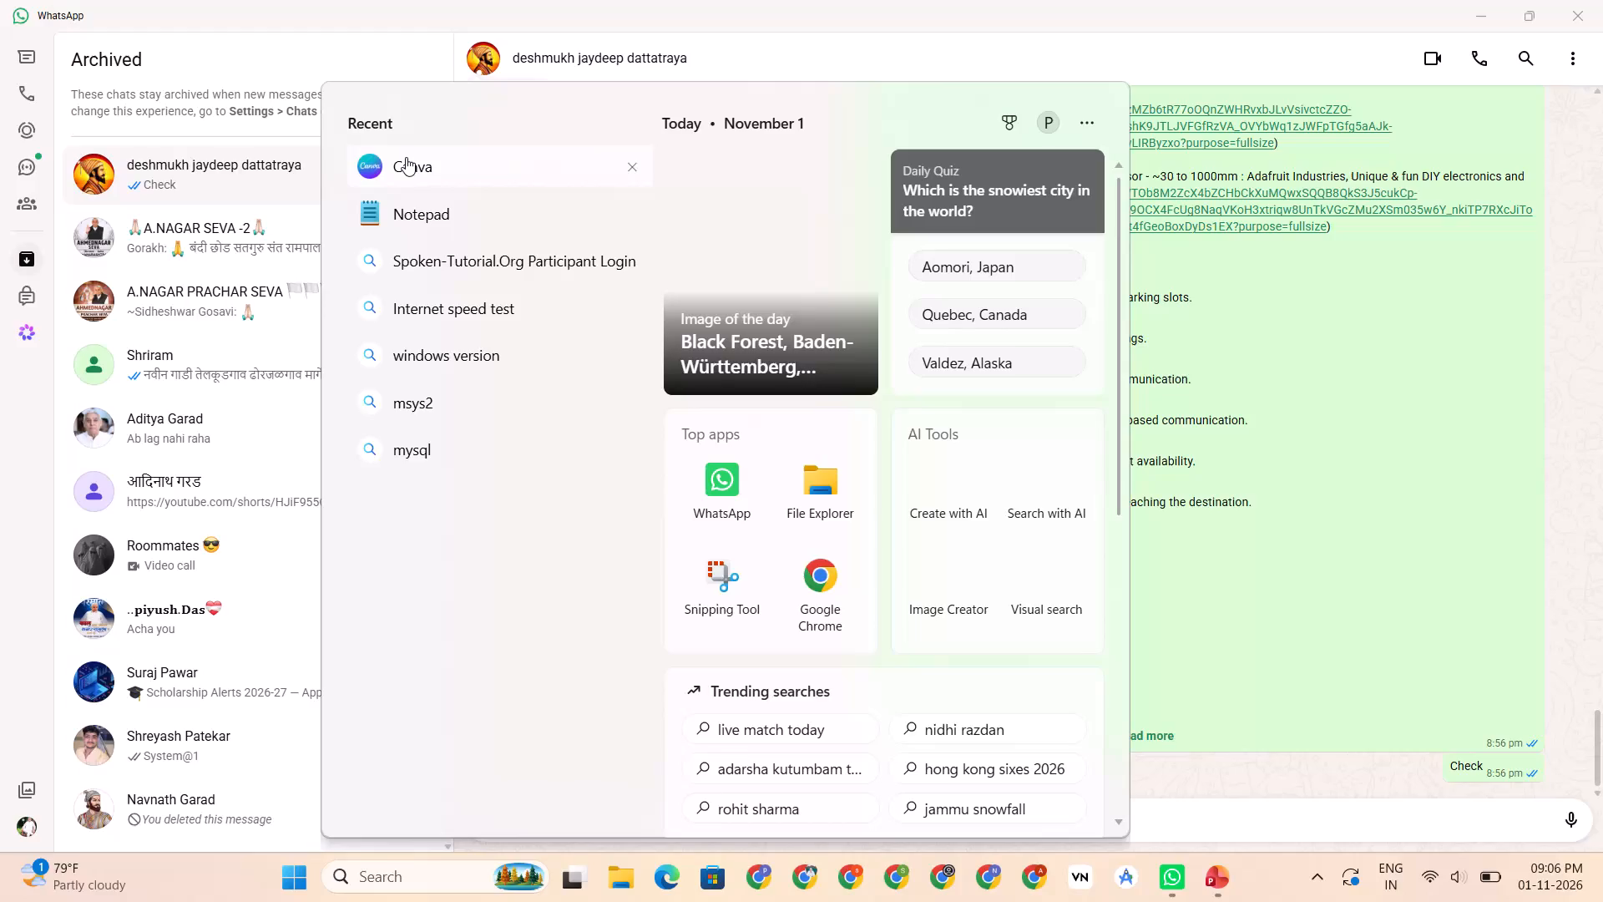
Launch the Canva app again from the recent searches.
left_click(406, 157)
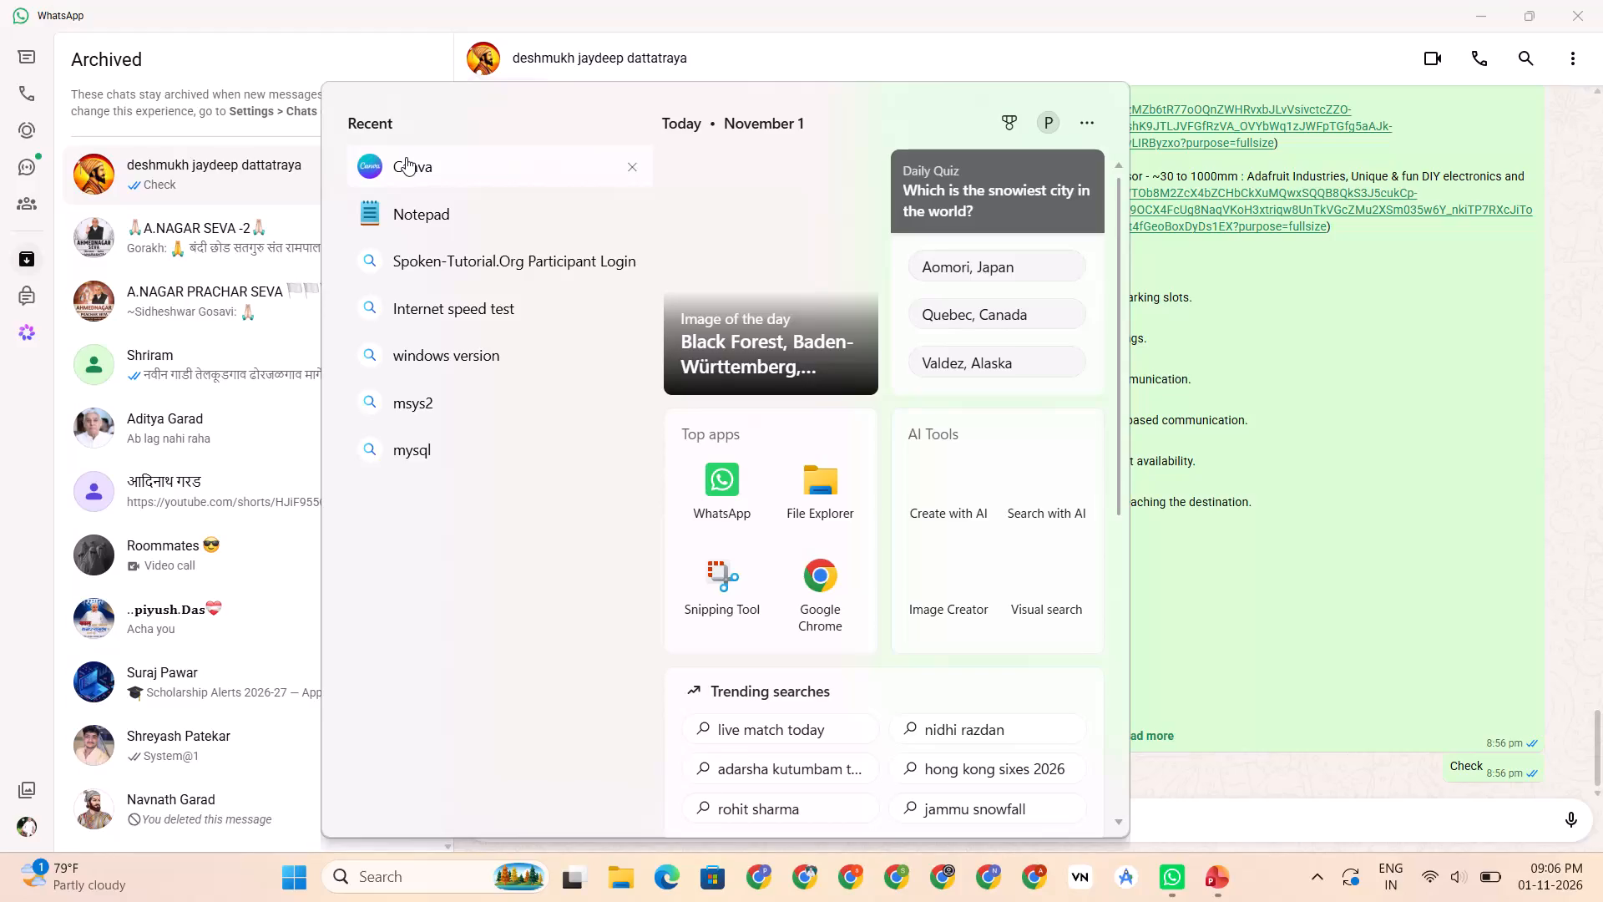
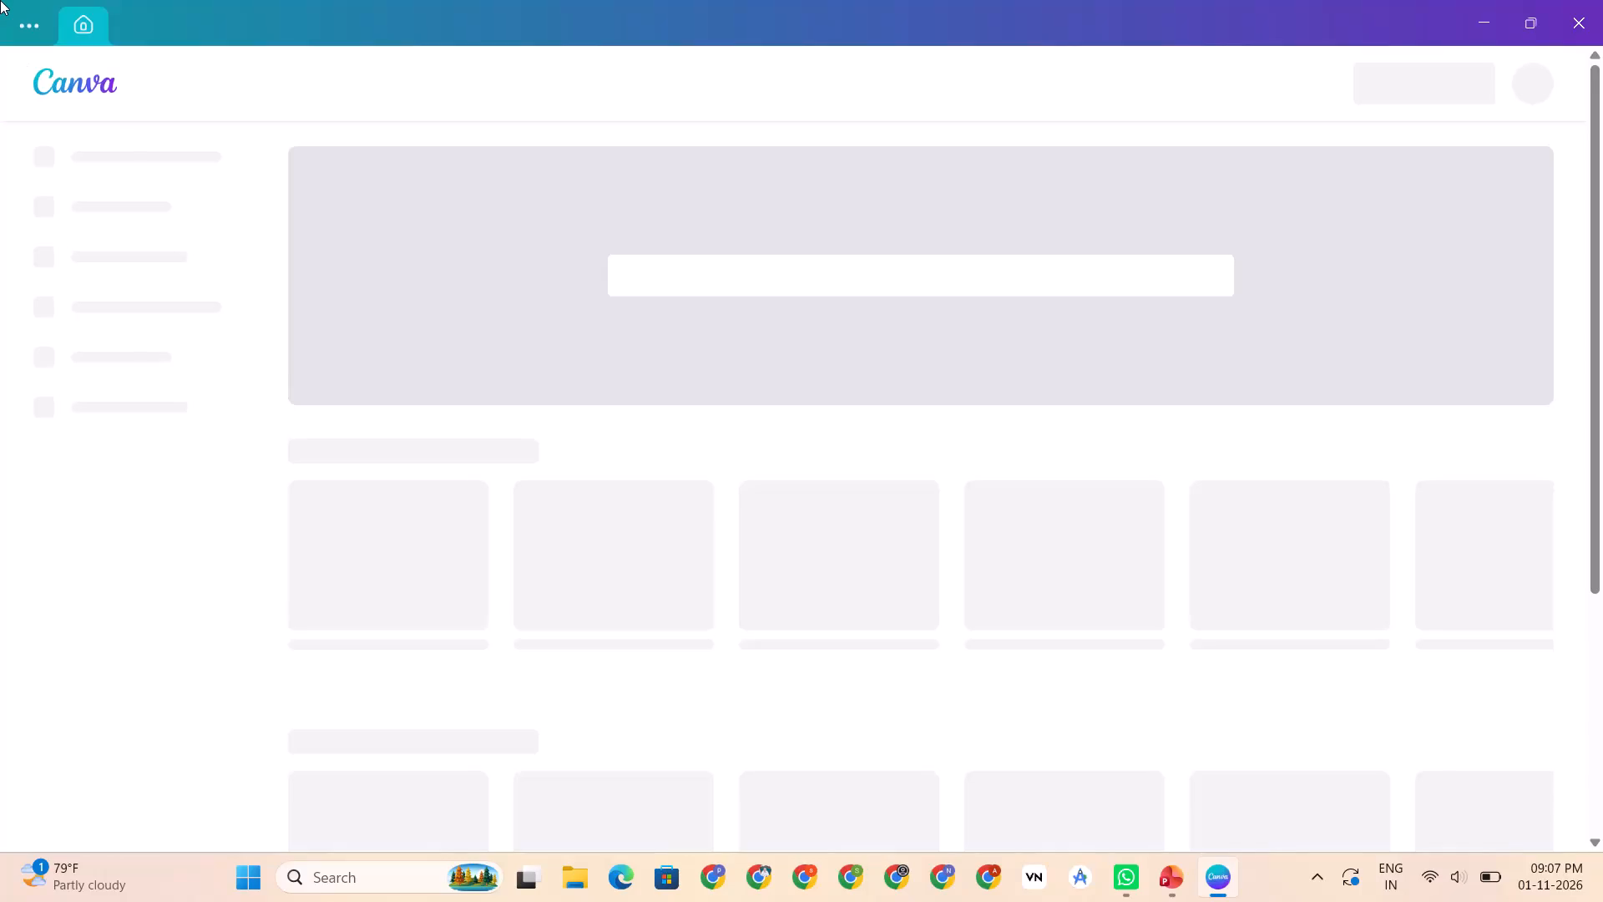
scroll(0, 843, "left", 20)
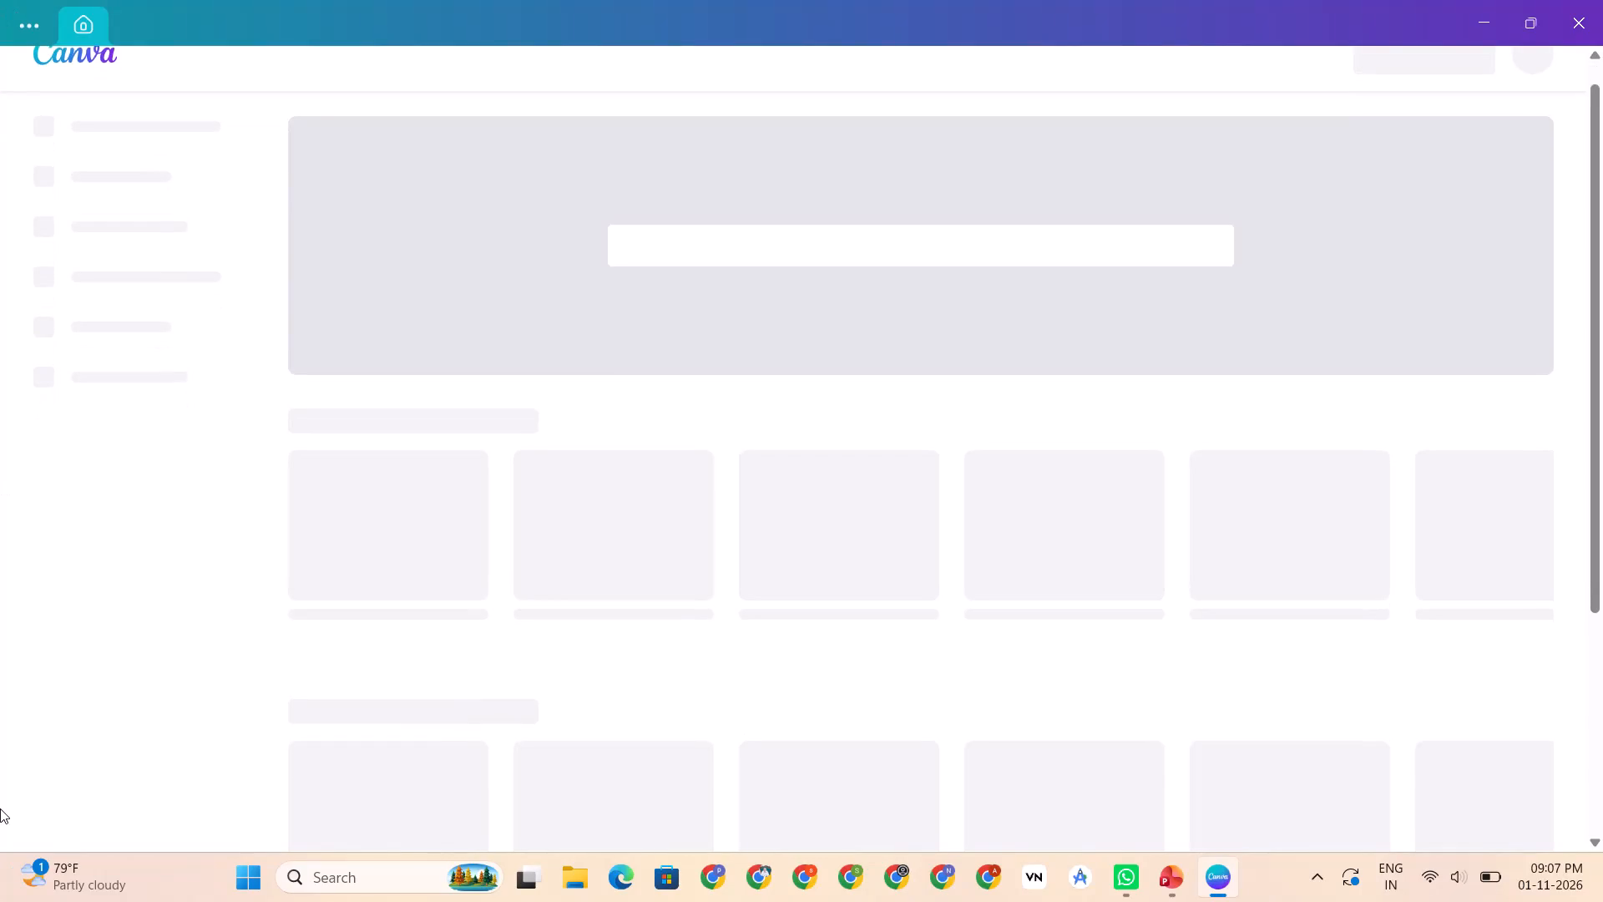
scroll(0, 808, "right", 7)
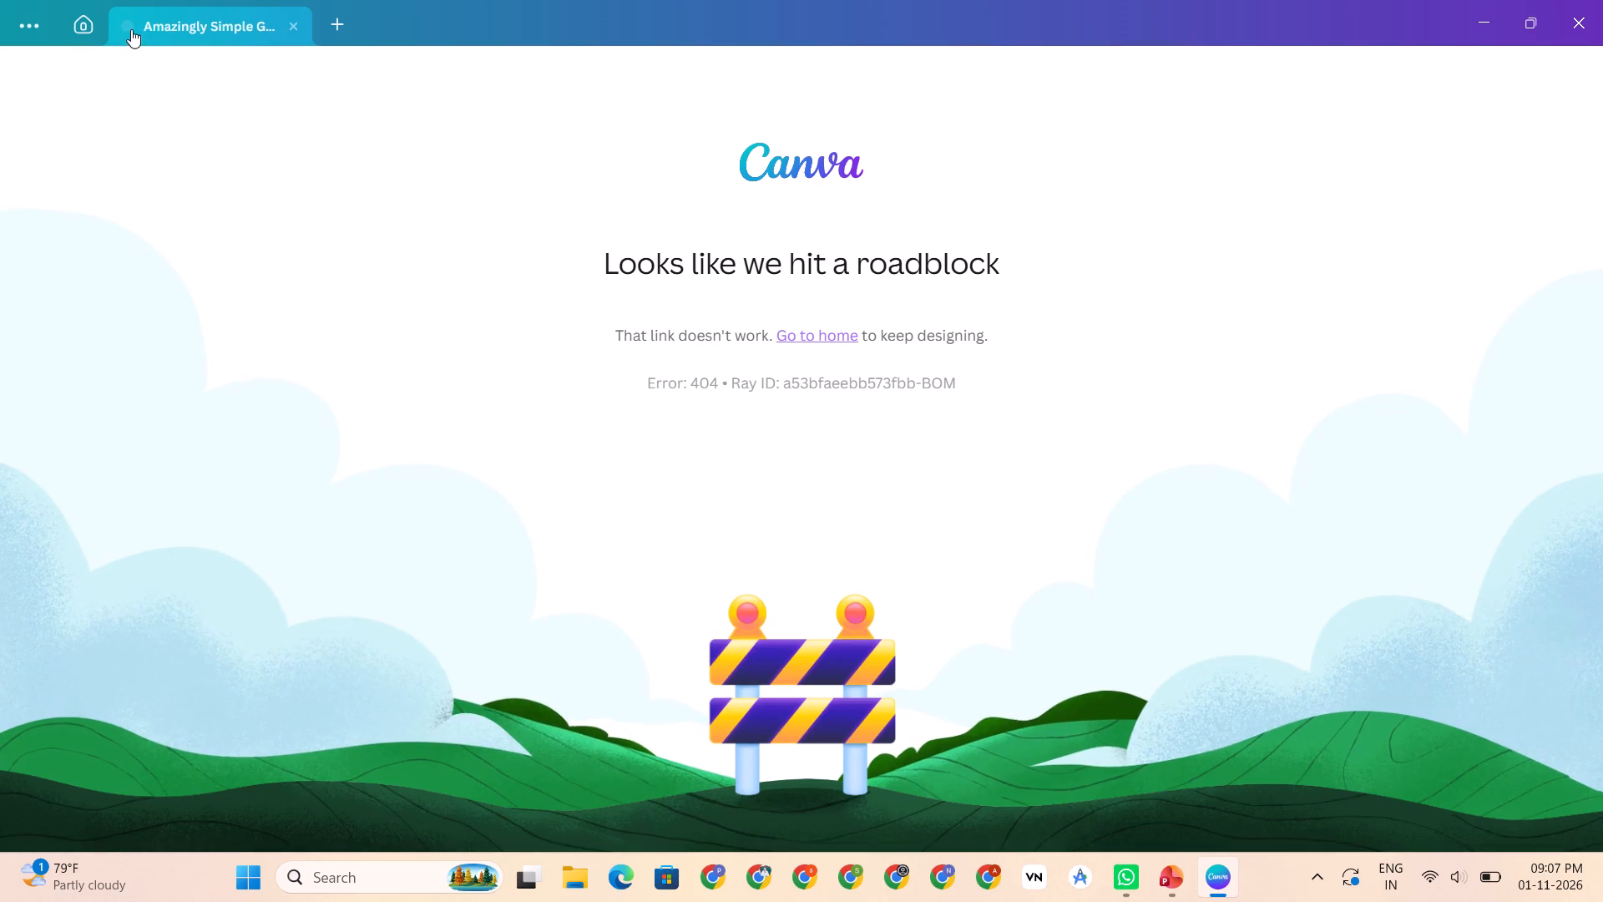
Return to the Canva home page and close the page that shows the 404 roadblock error.
left_click(86, 18)
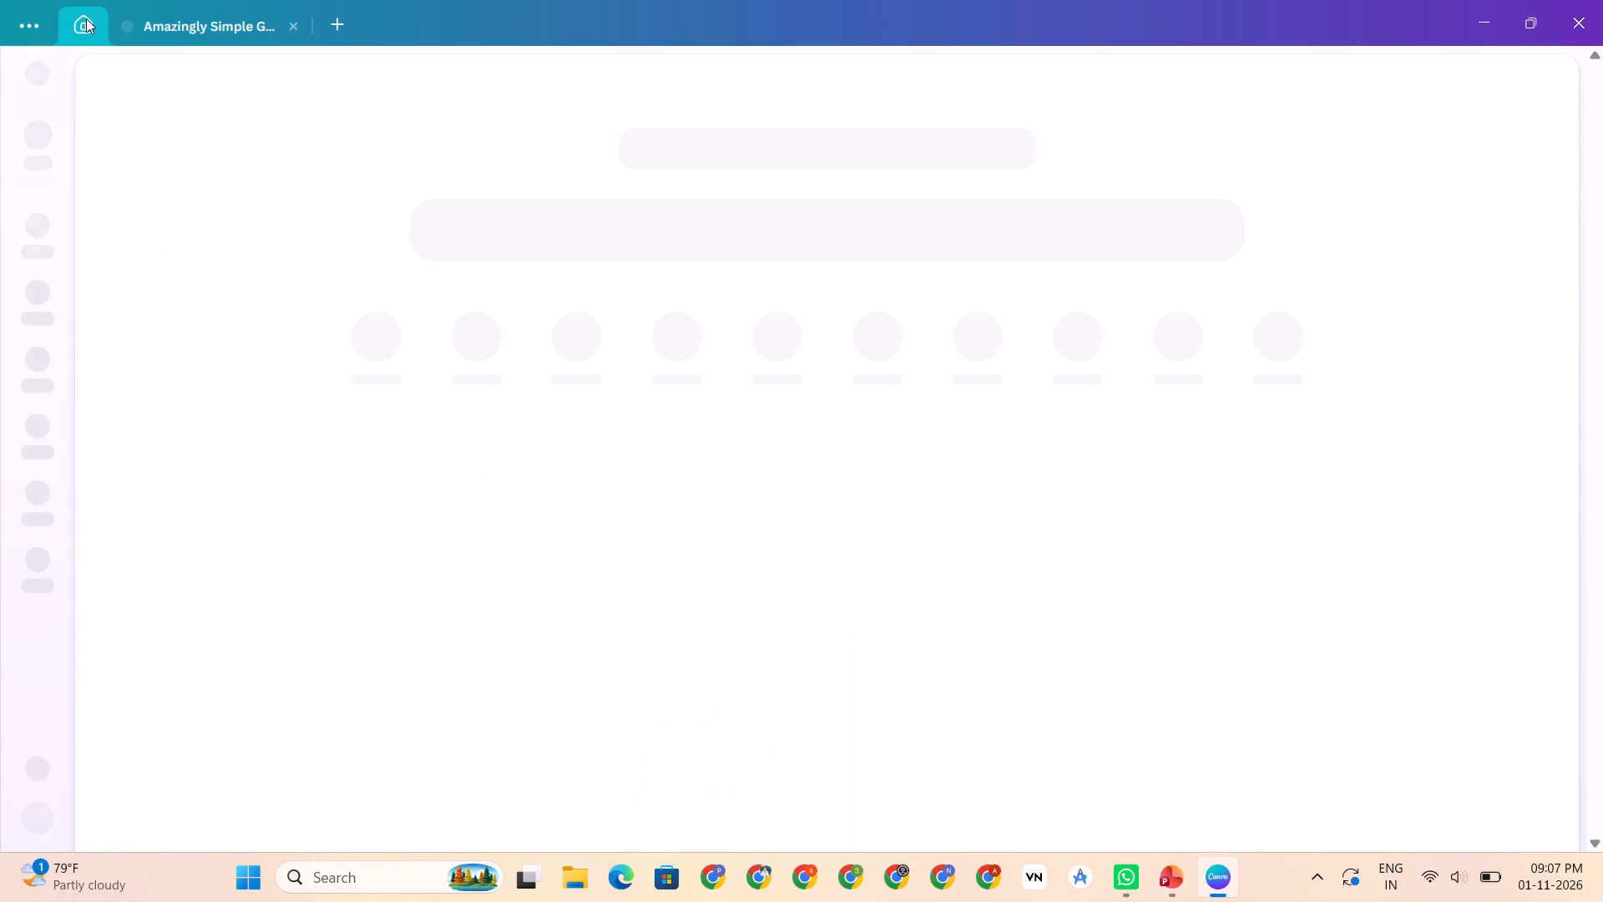
left_click(291, 27)
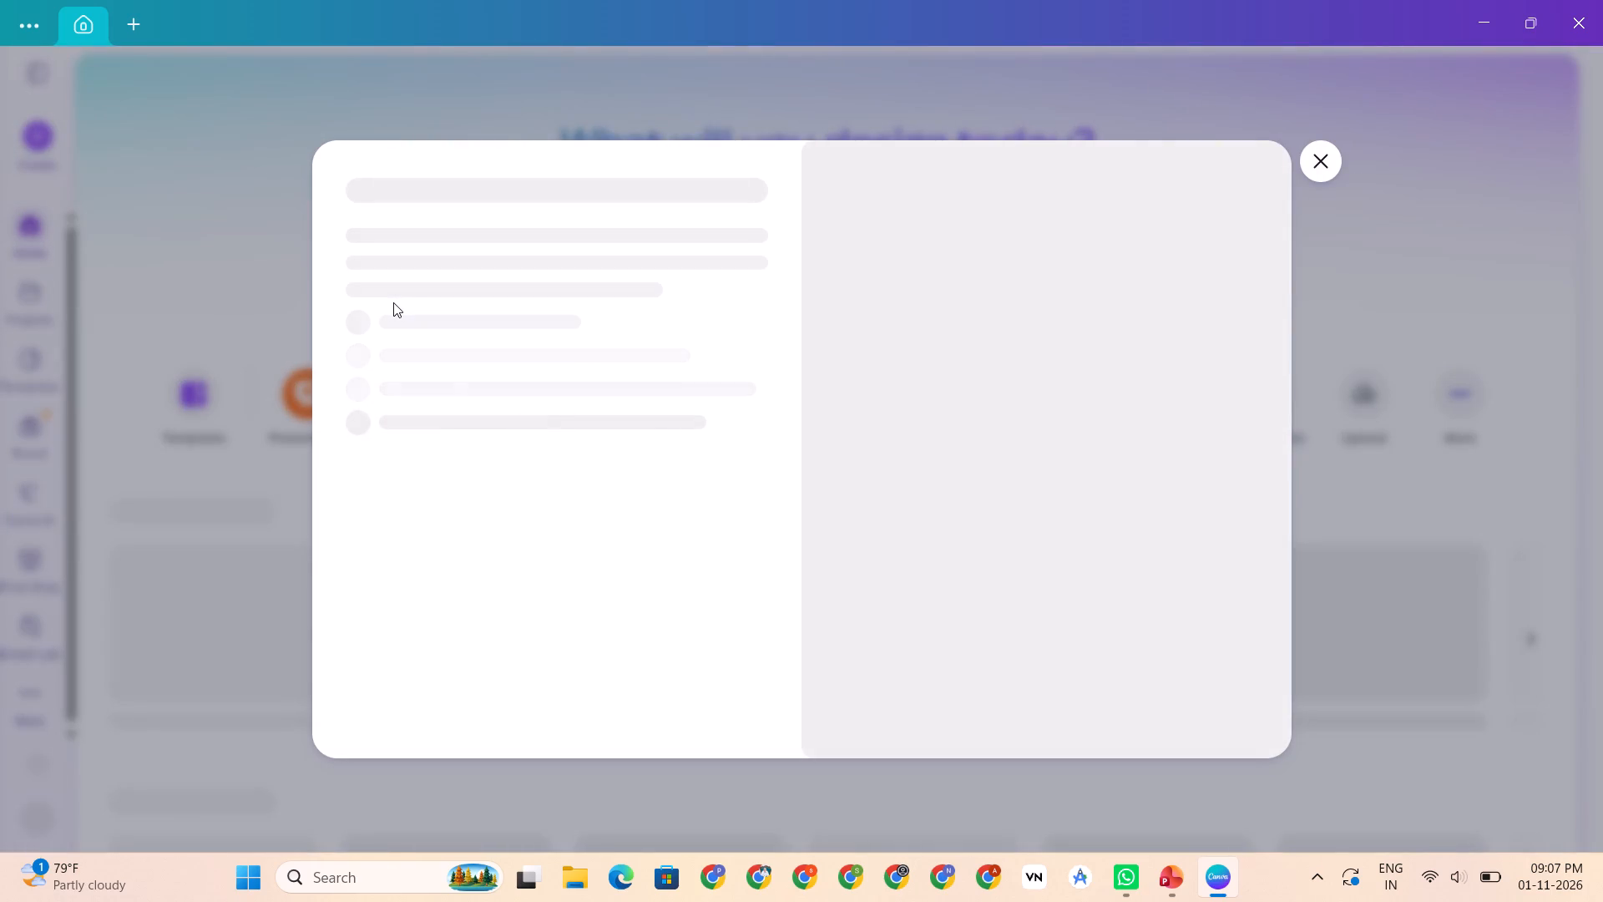
Dismiss the pop-up over the home page and start a new Presentation design.
left_click(1315, 170)
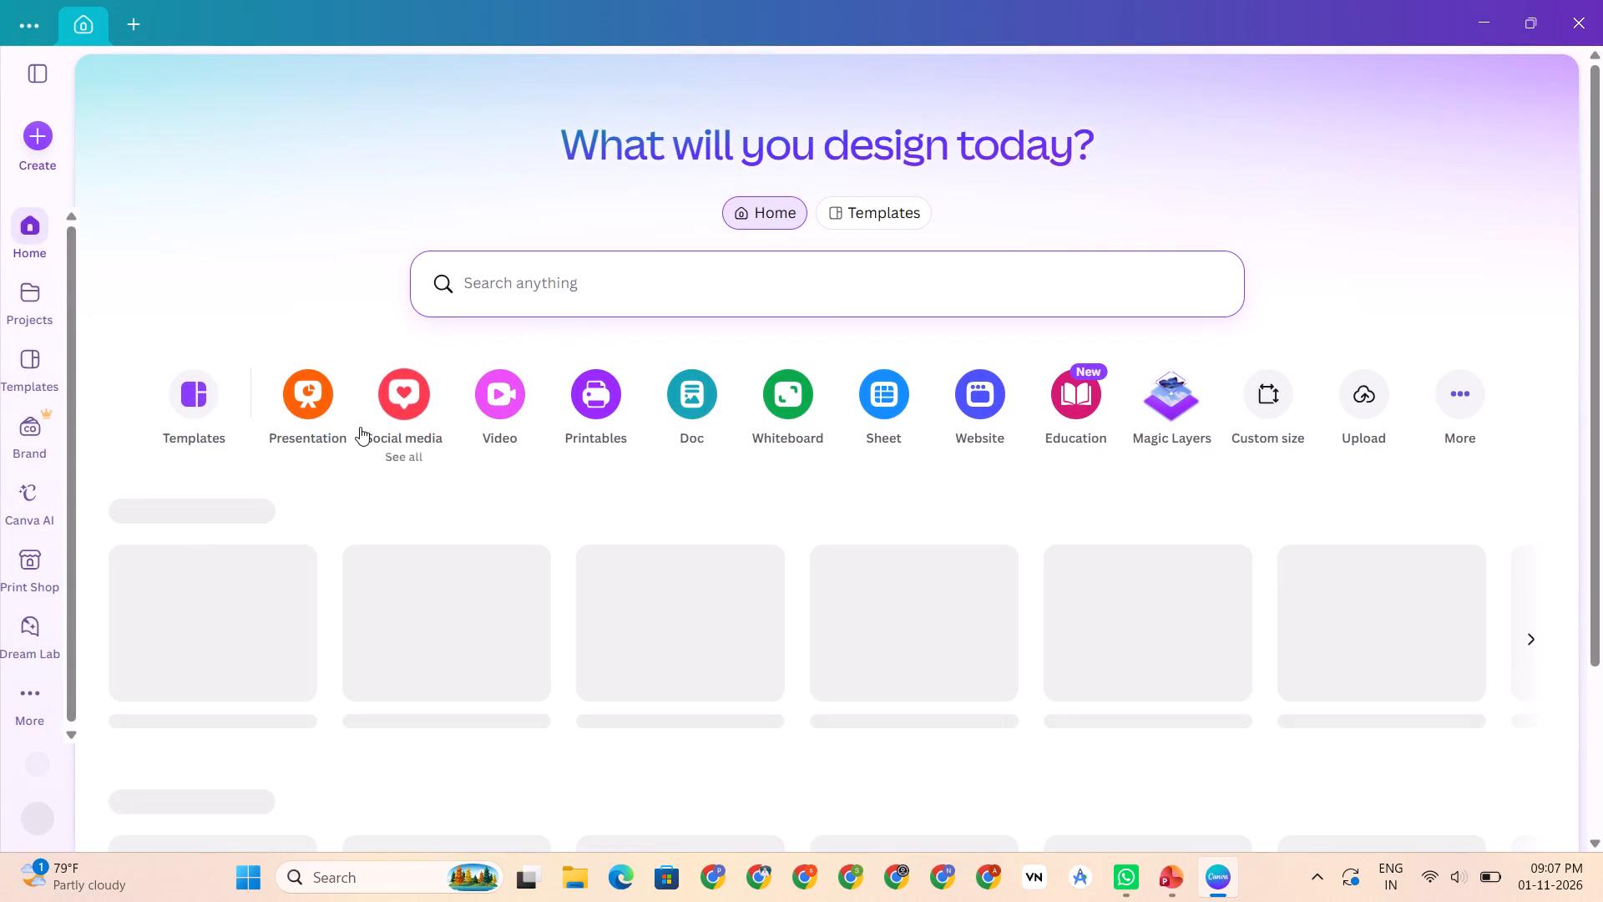
left_click(320, 400)
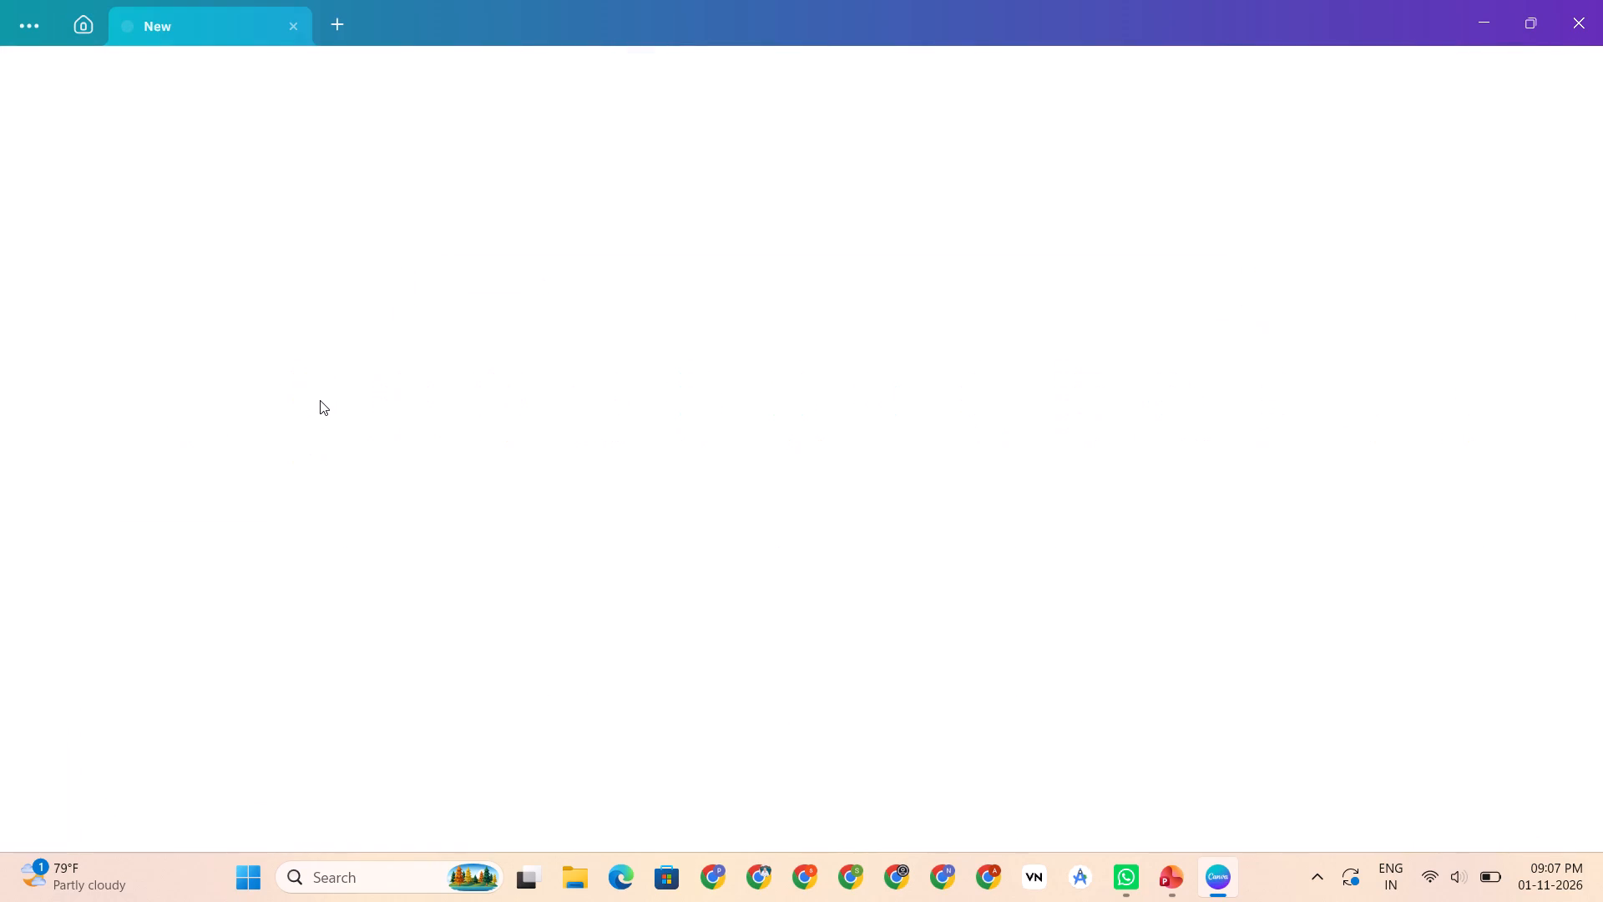
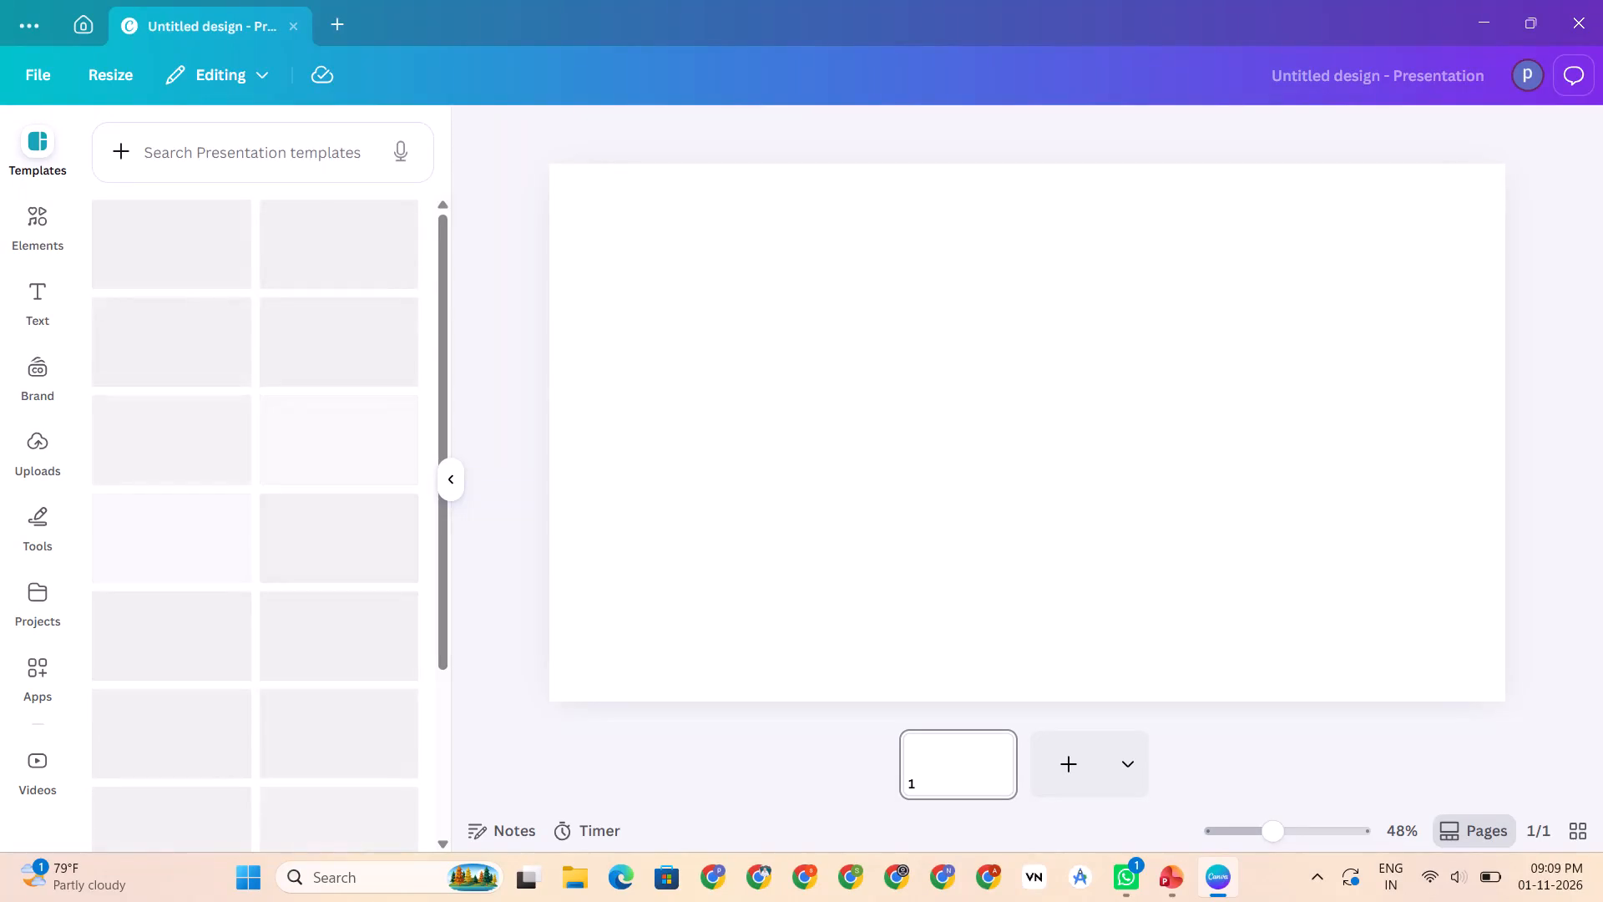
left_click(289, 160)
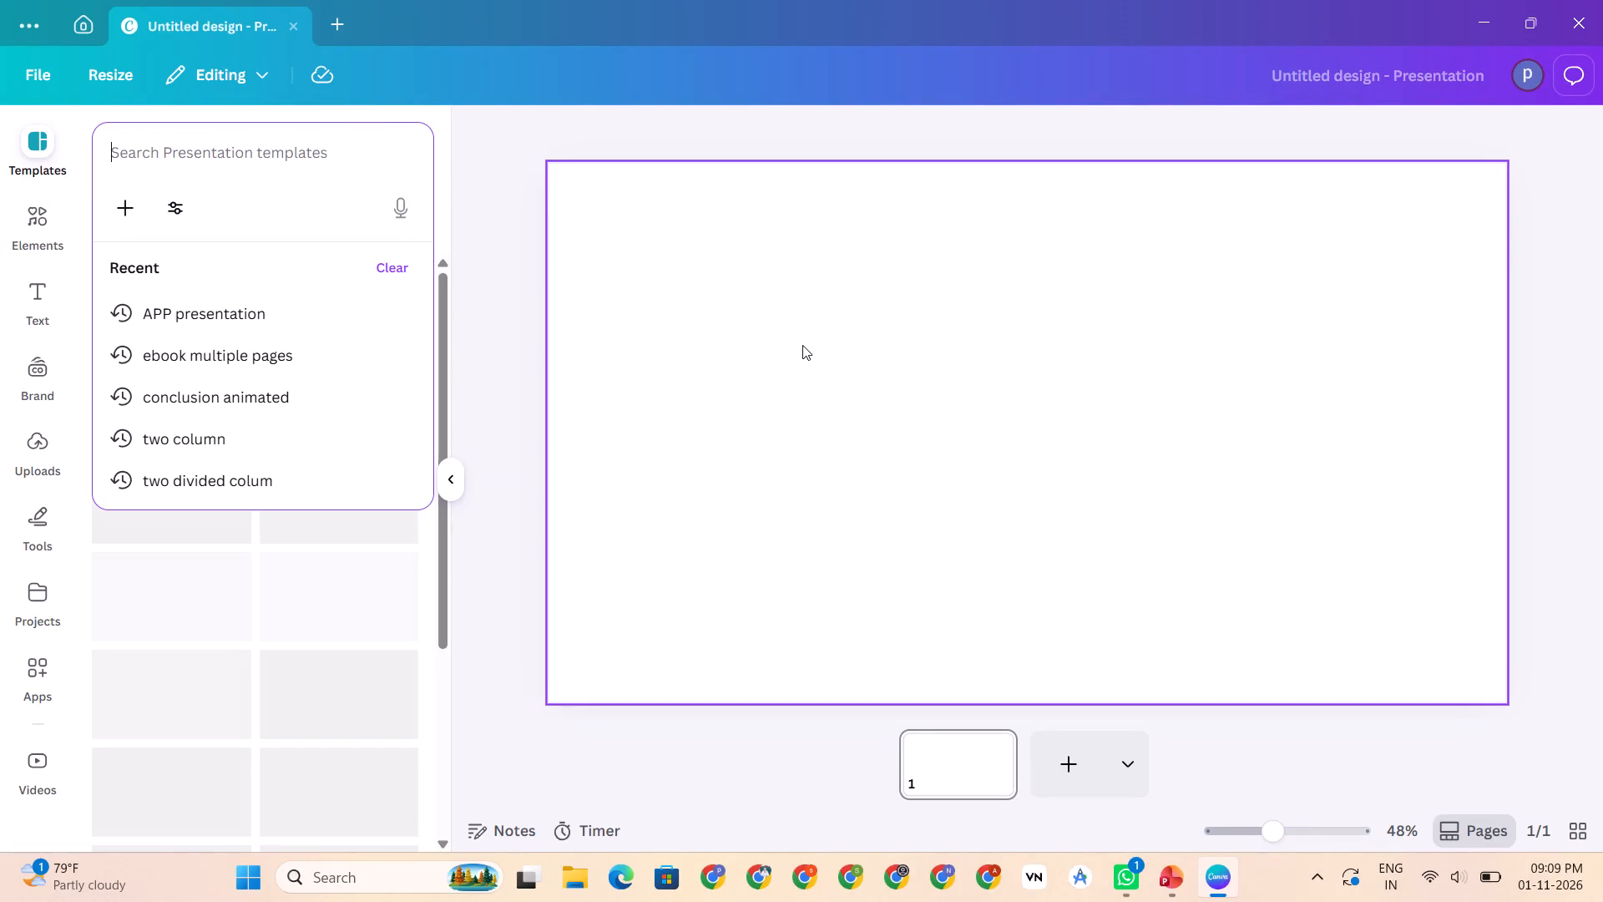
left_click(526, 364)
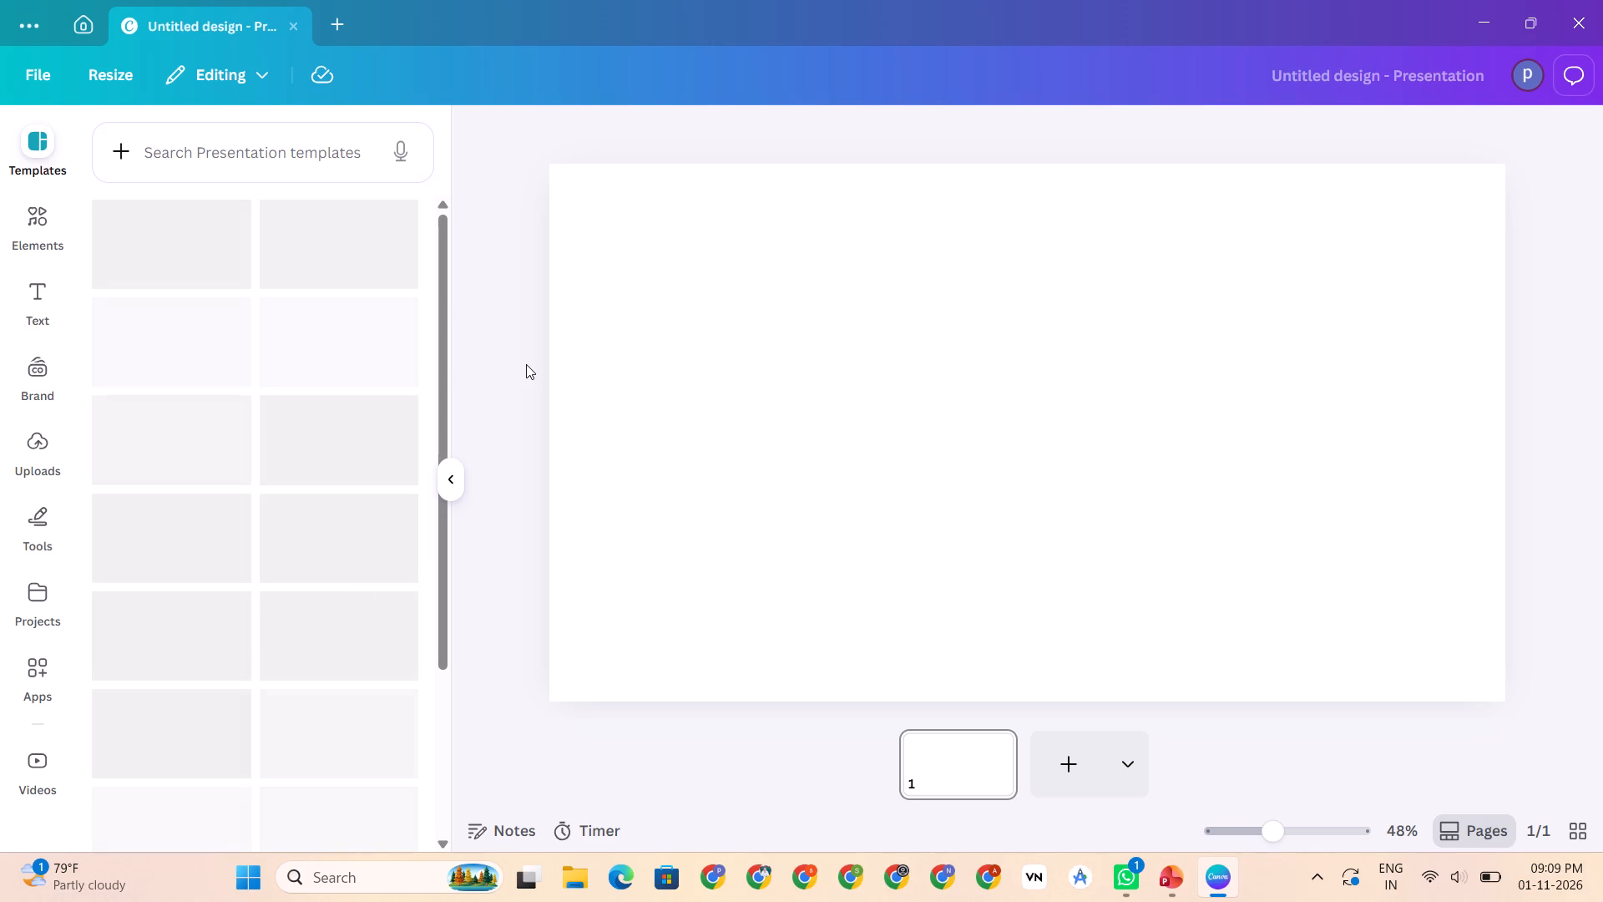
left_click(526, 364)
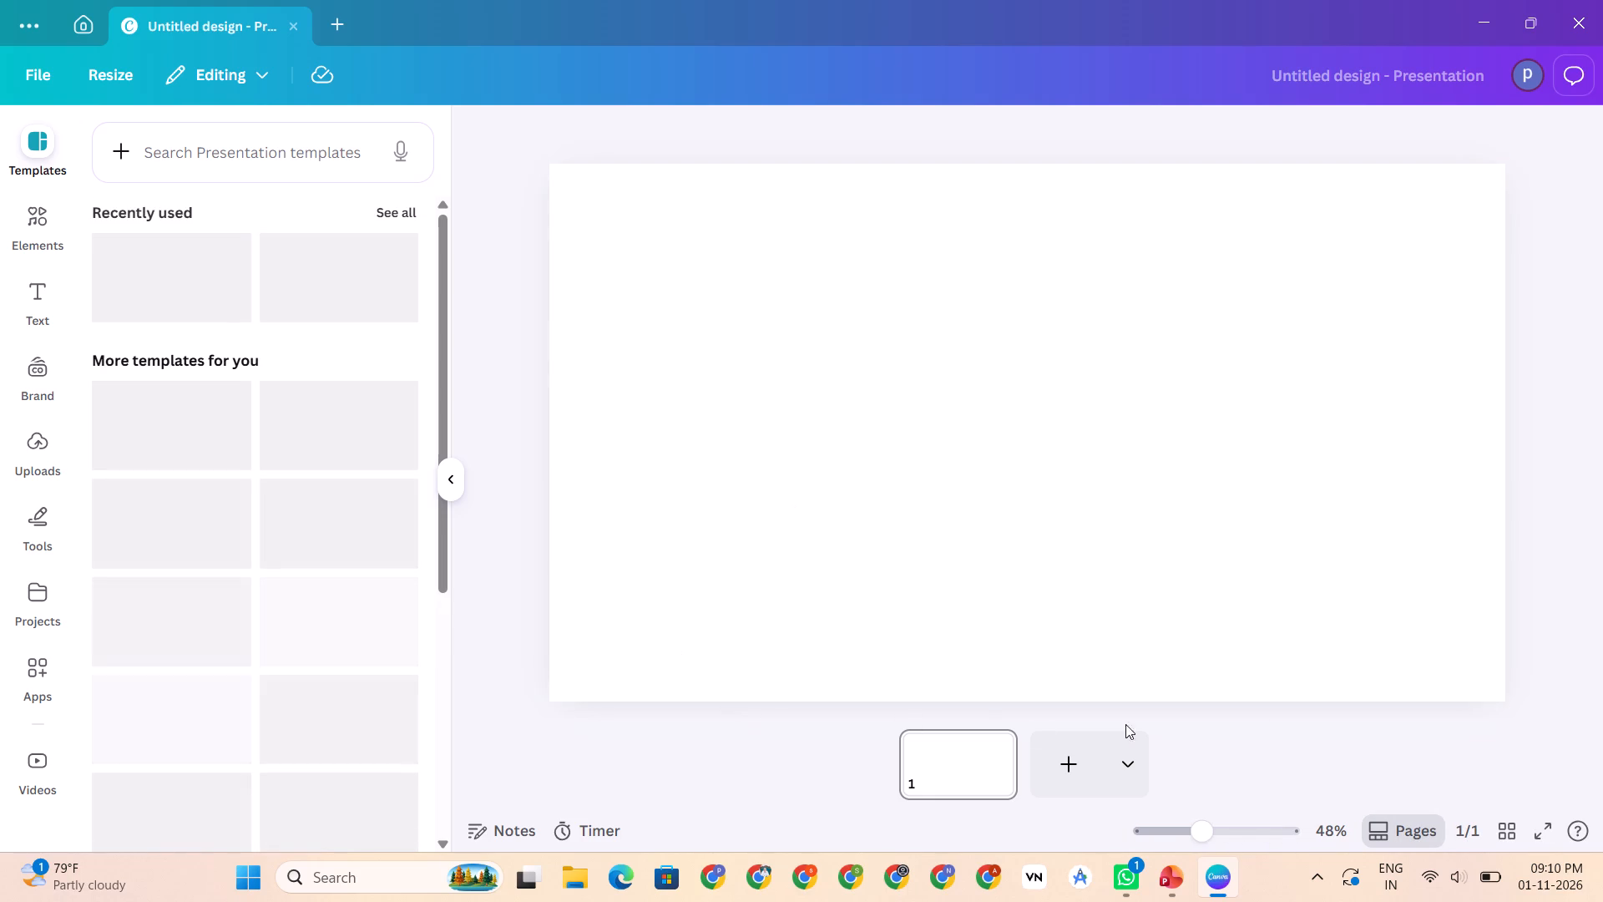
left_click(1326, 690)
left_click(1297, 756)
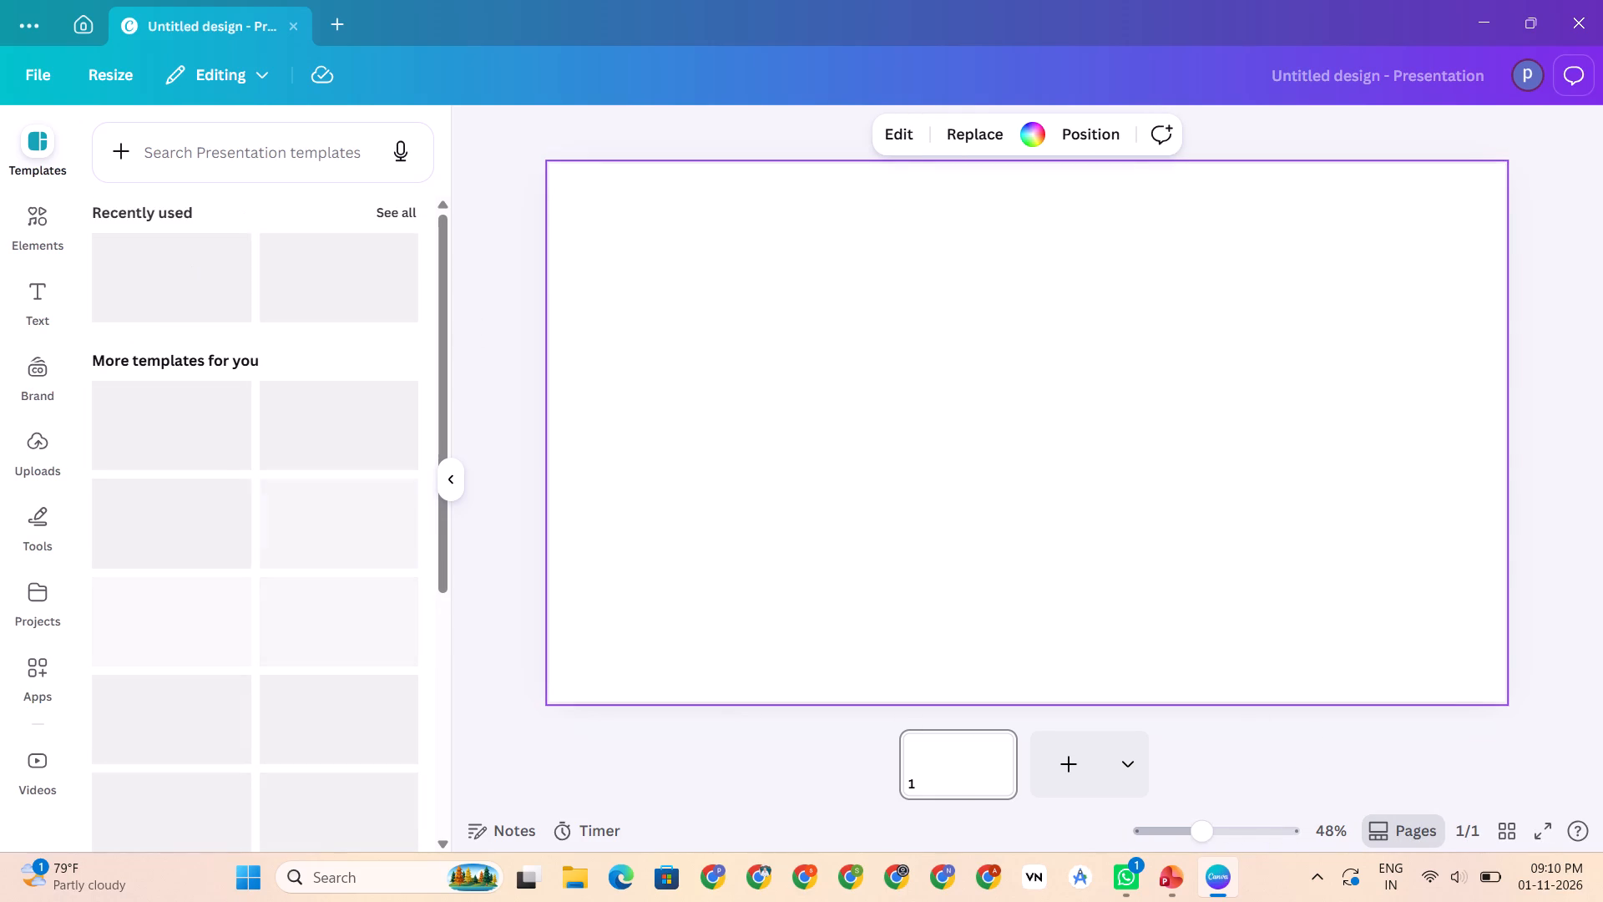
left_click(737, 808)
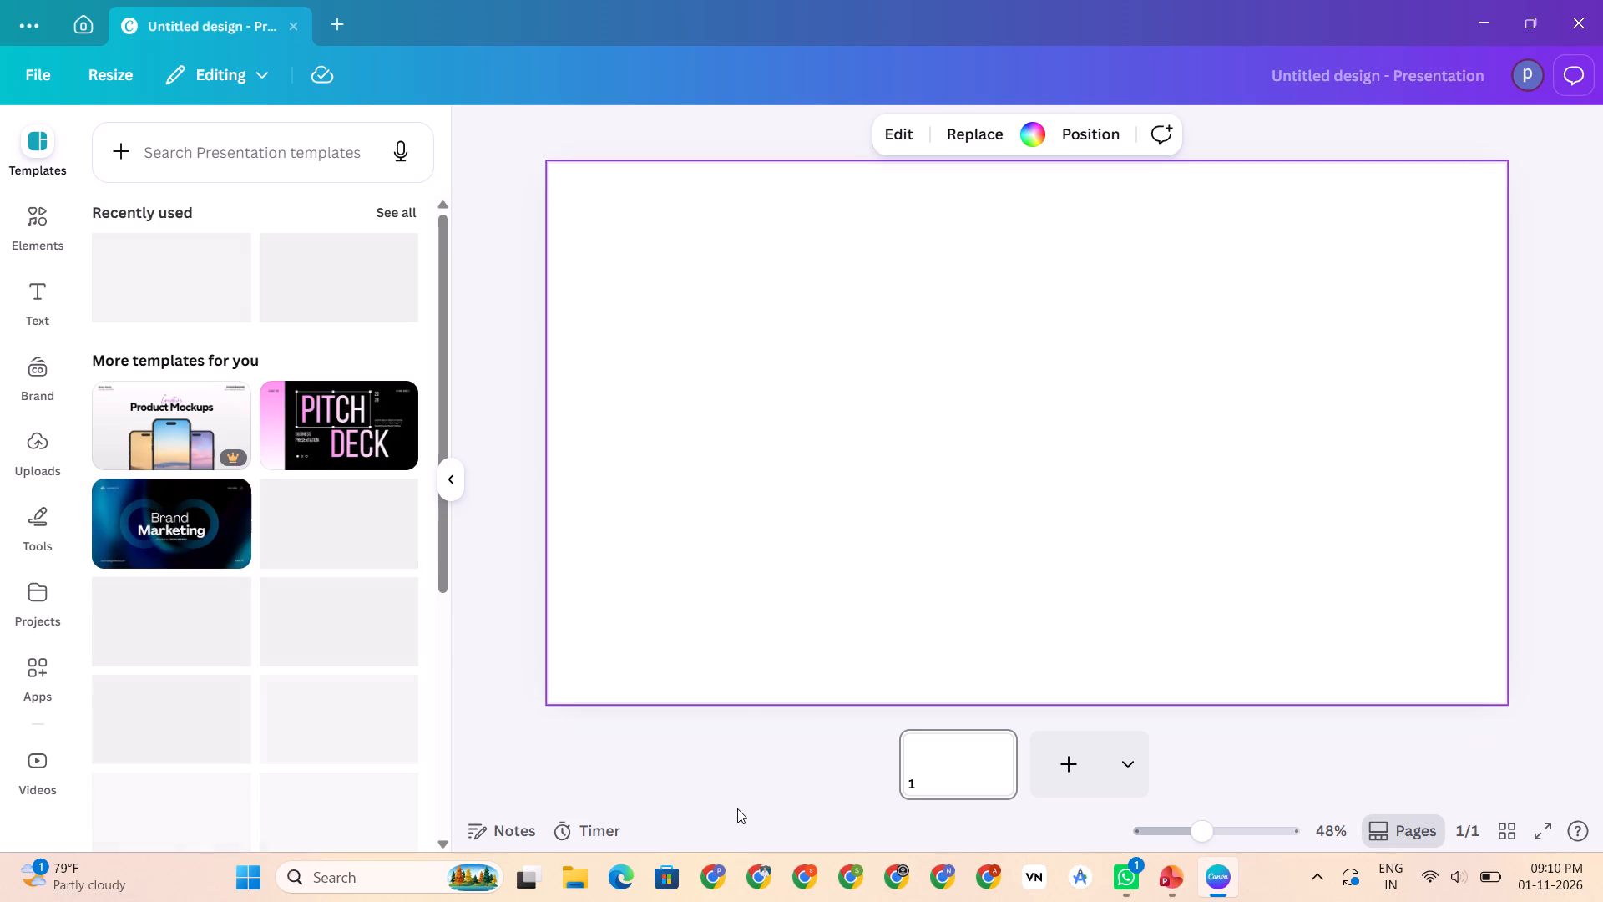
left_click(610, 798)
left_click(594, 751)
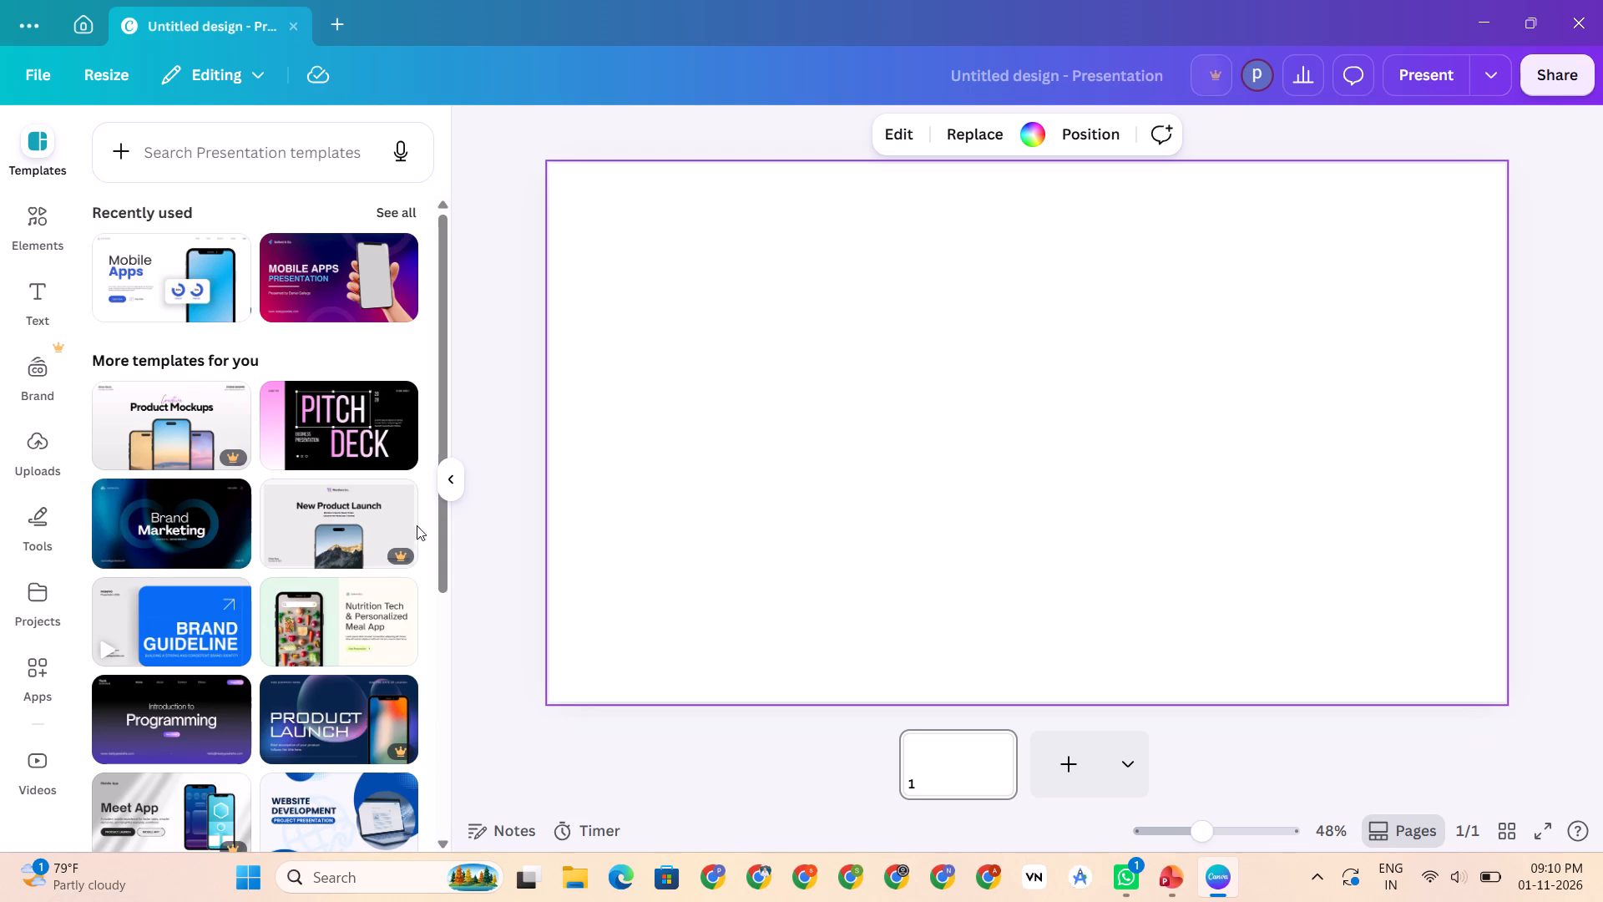
Search the presentation templates for "iot project presention".
scroll(180, 299, "down", 4)
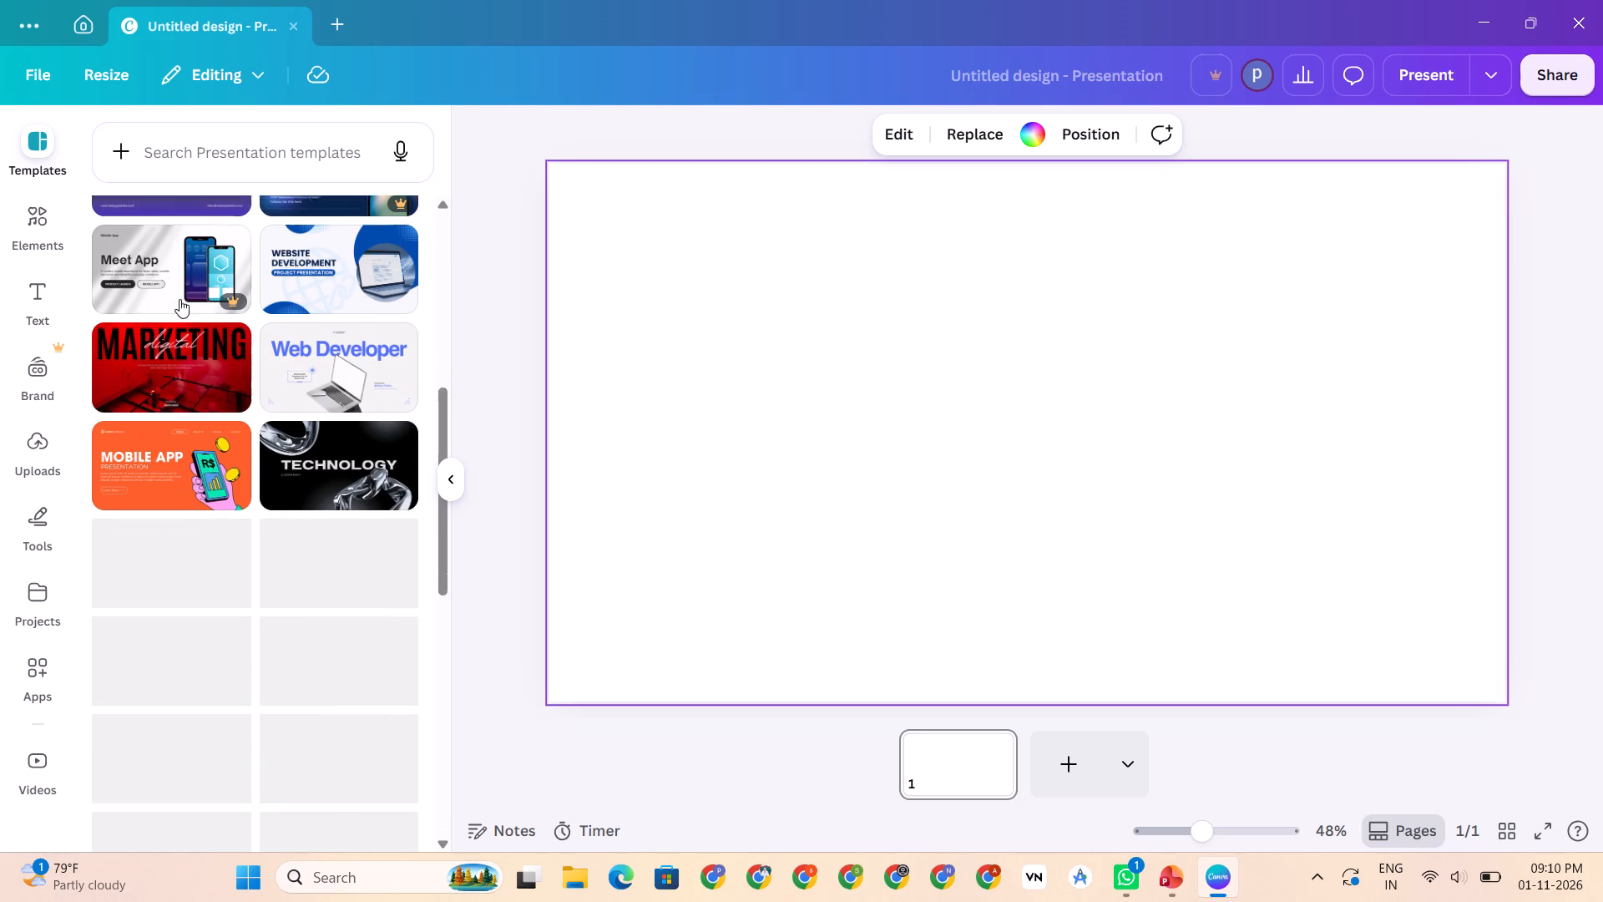
scroll(180, 299, "down", 1)
scroll(180, 299, "up", 3)
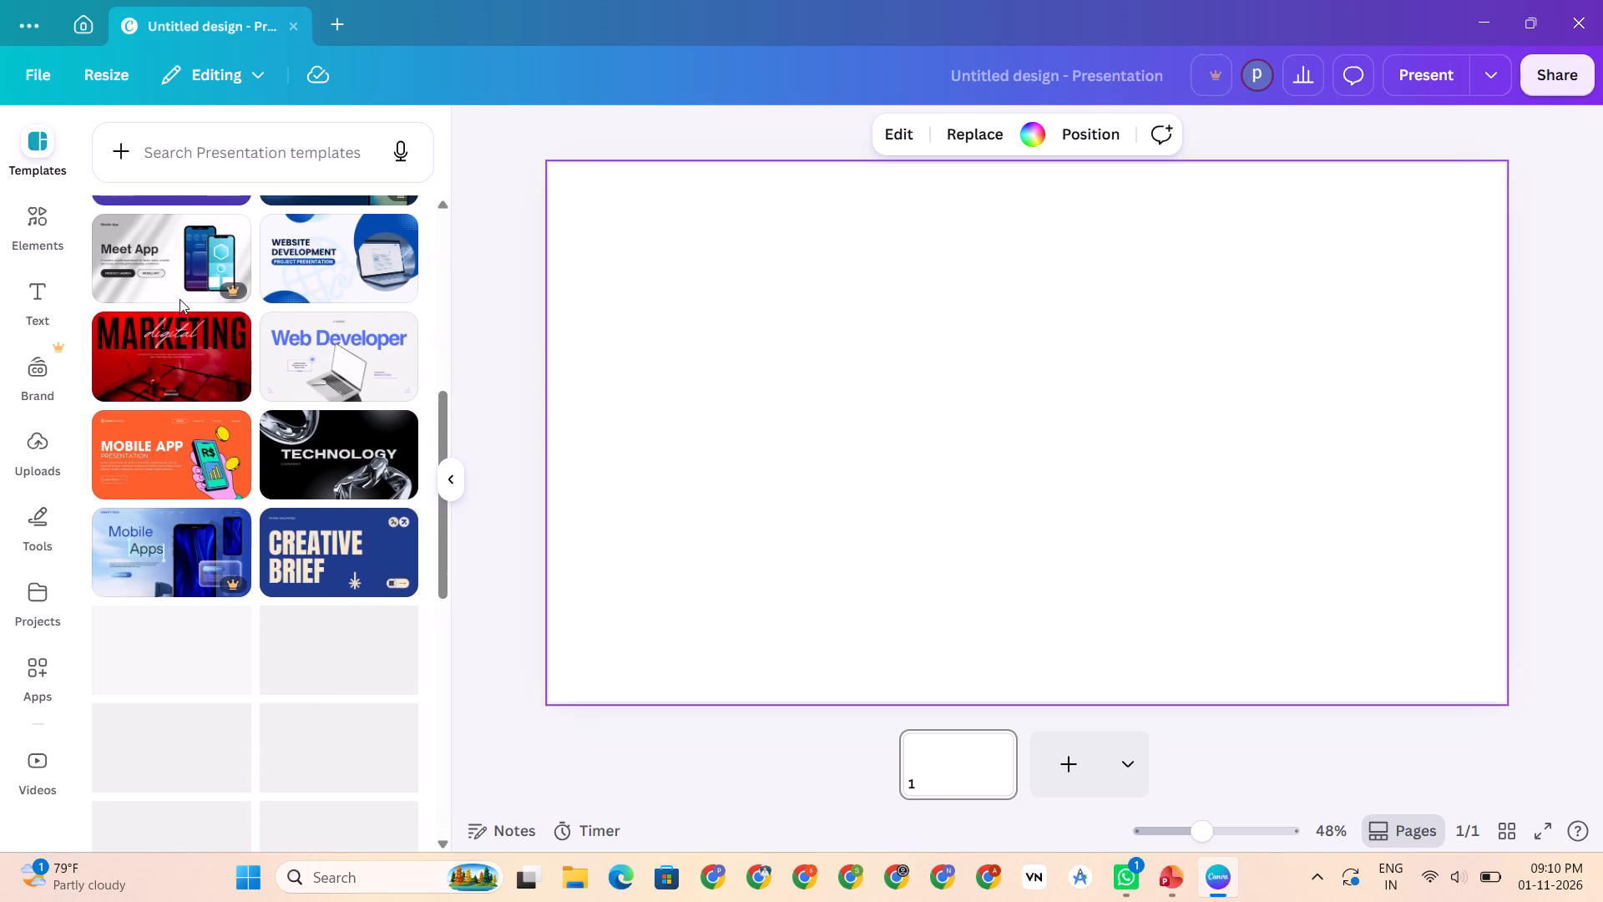
scroll(180, 299, "up", 3)
left_click(229, 165)
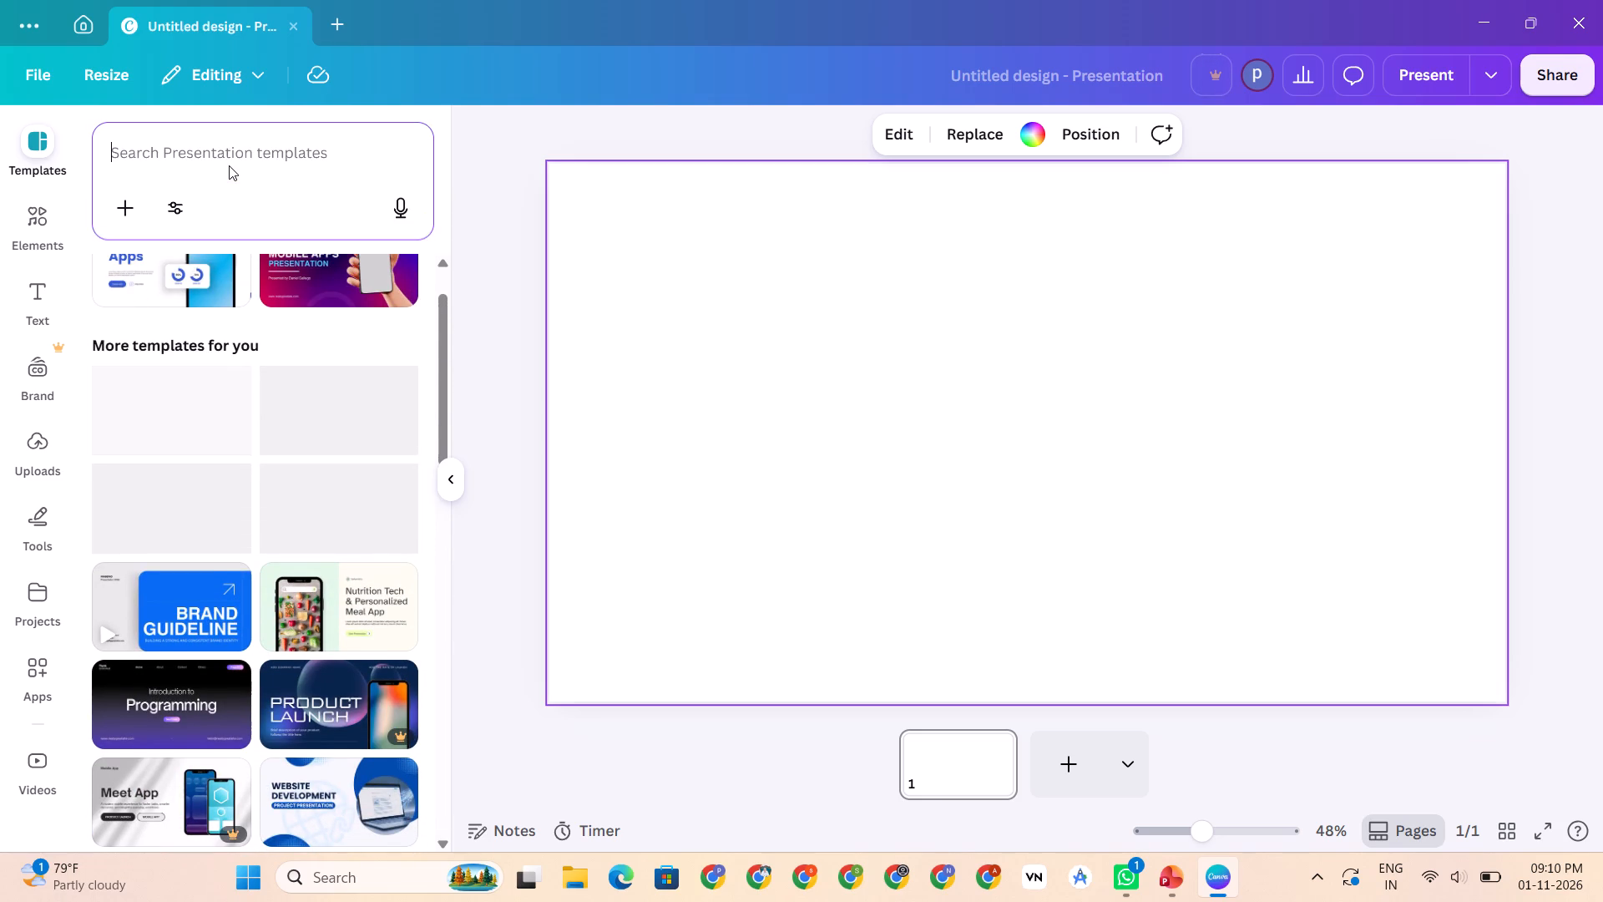
type("iot")
key("space")
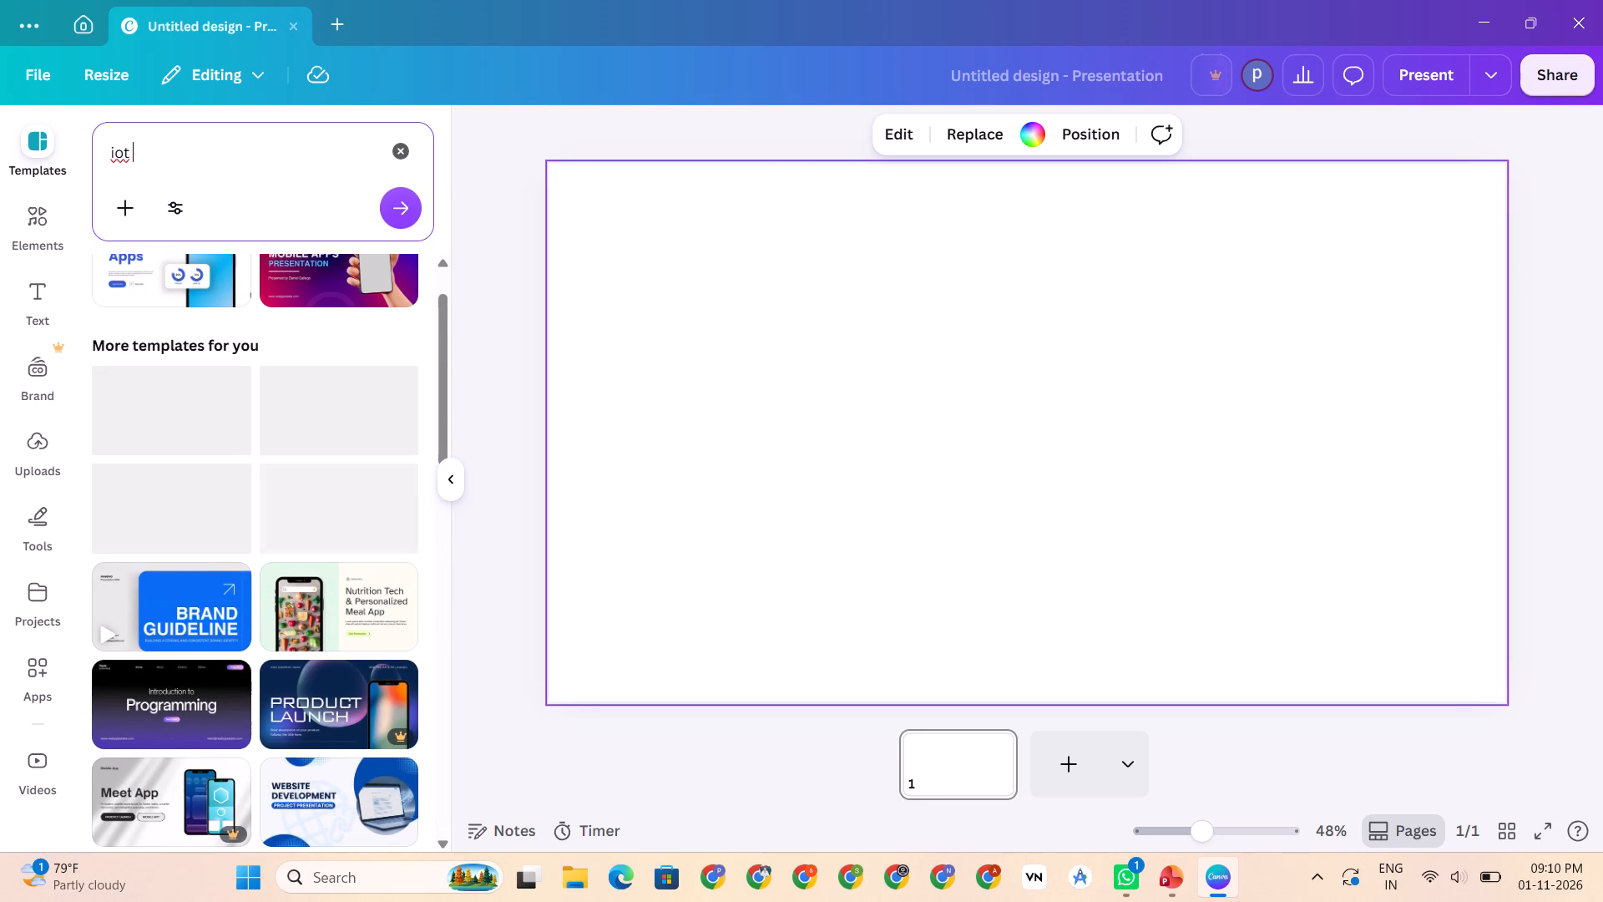
type("pri")
key("BackSpace")
type("oject presention")
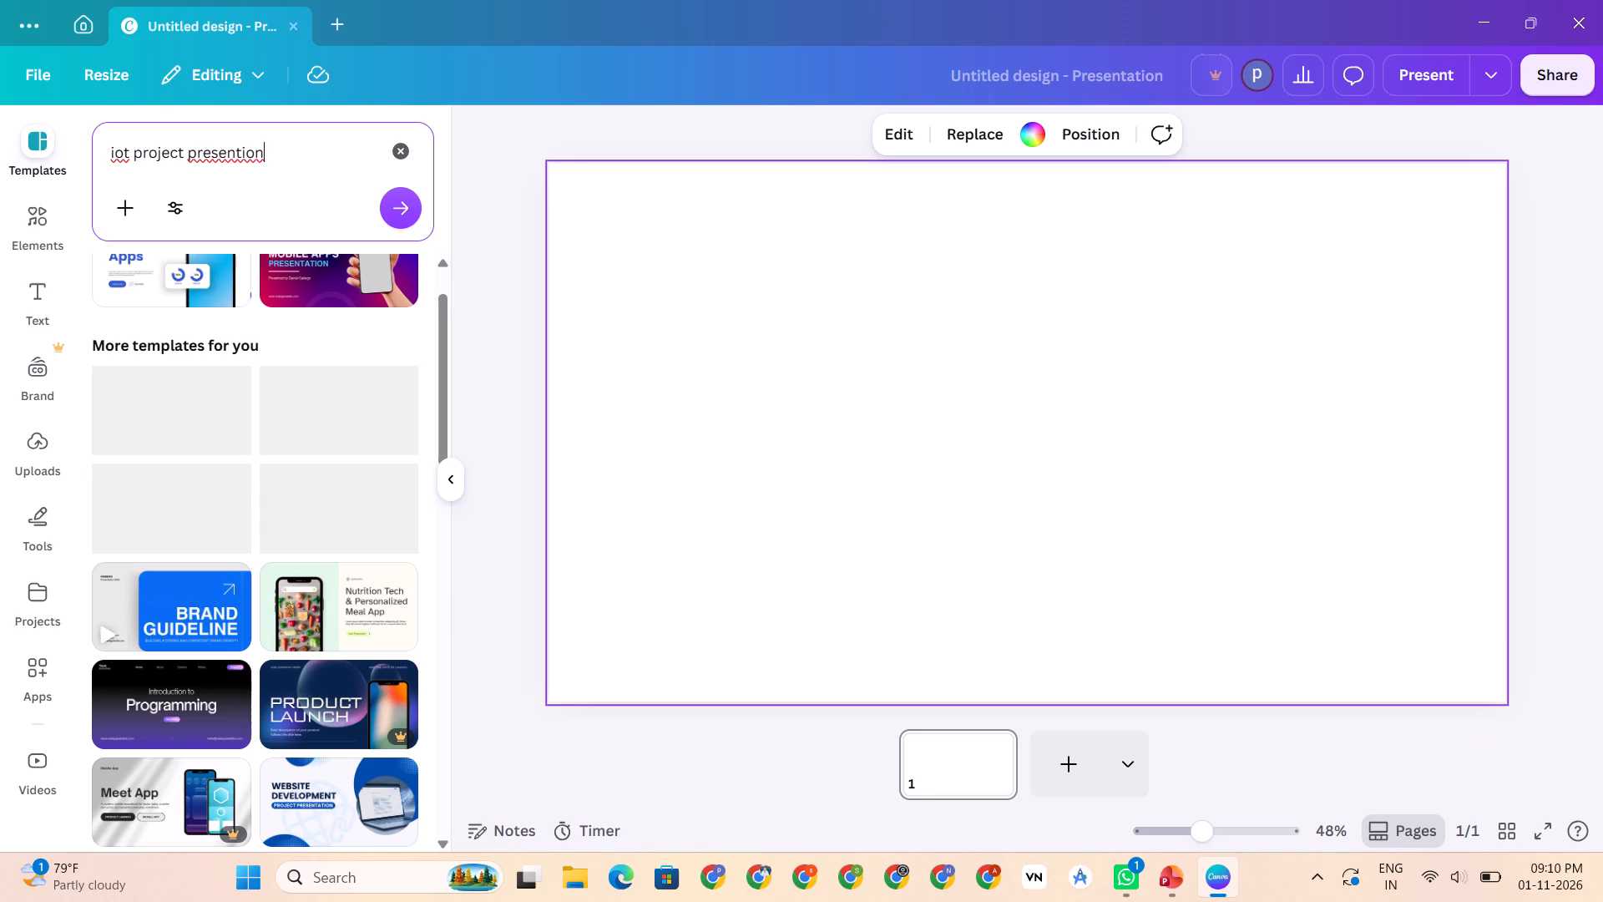
left_click(392, 195)
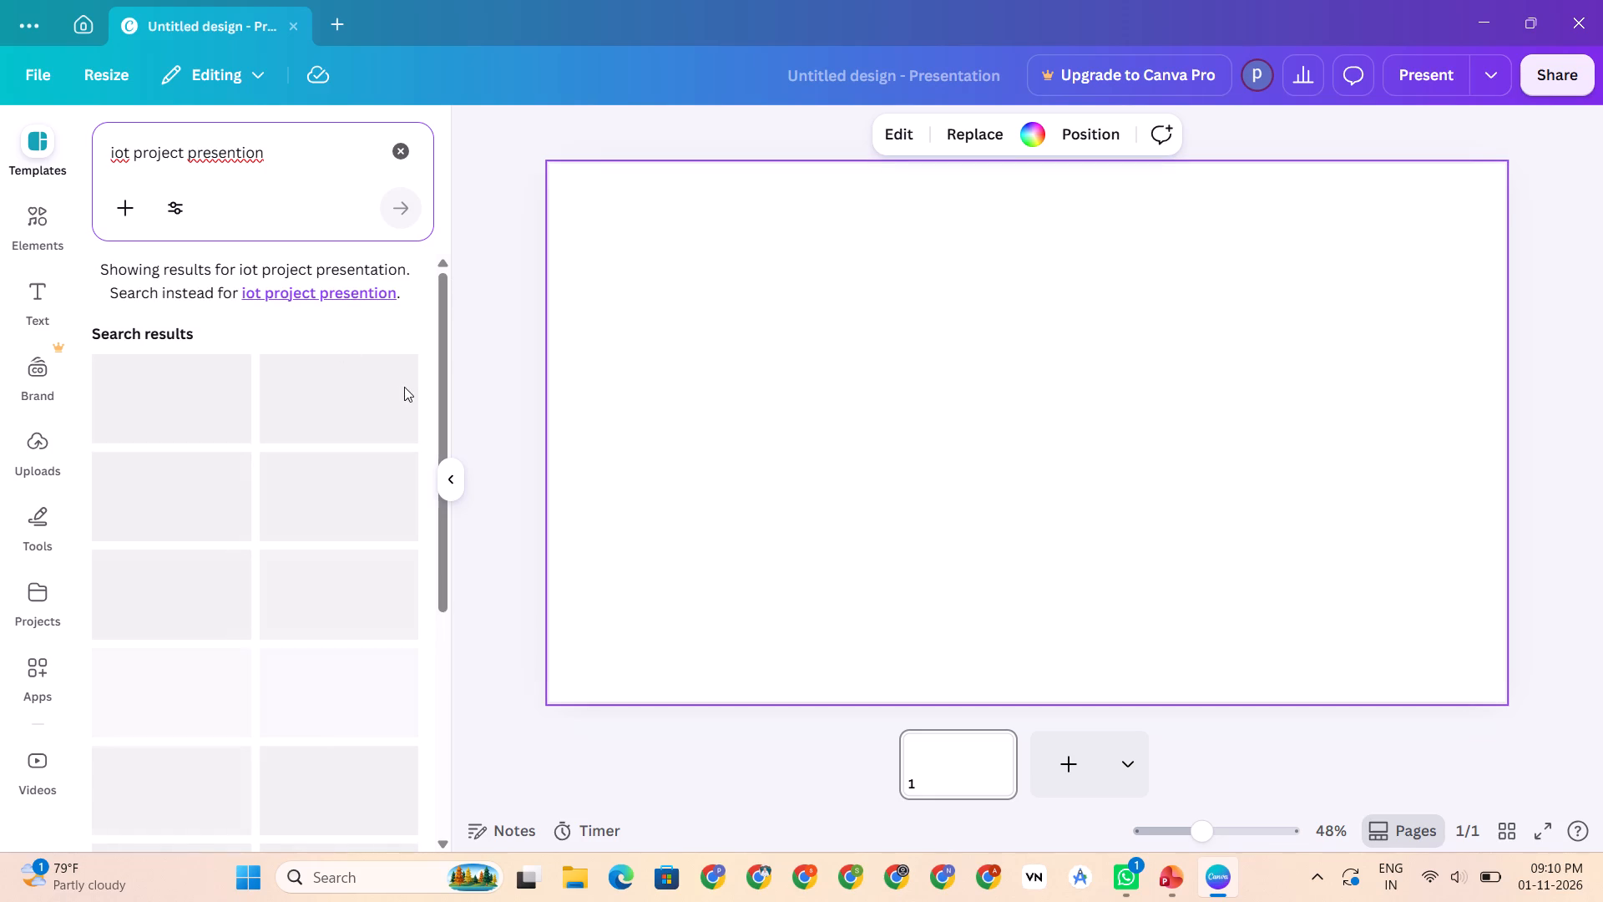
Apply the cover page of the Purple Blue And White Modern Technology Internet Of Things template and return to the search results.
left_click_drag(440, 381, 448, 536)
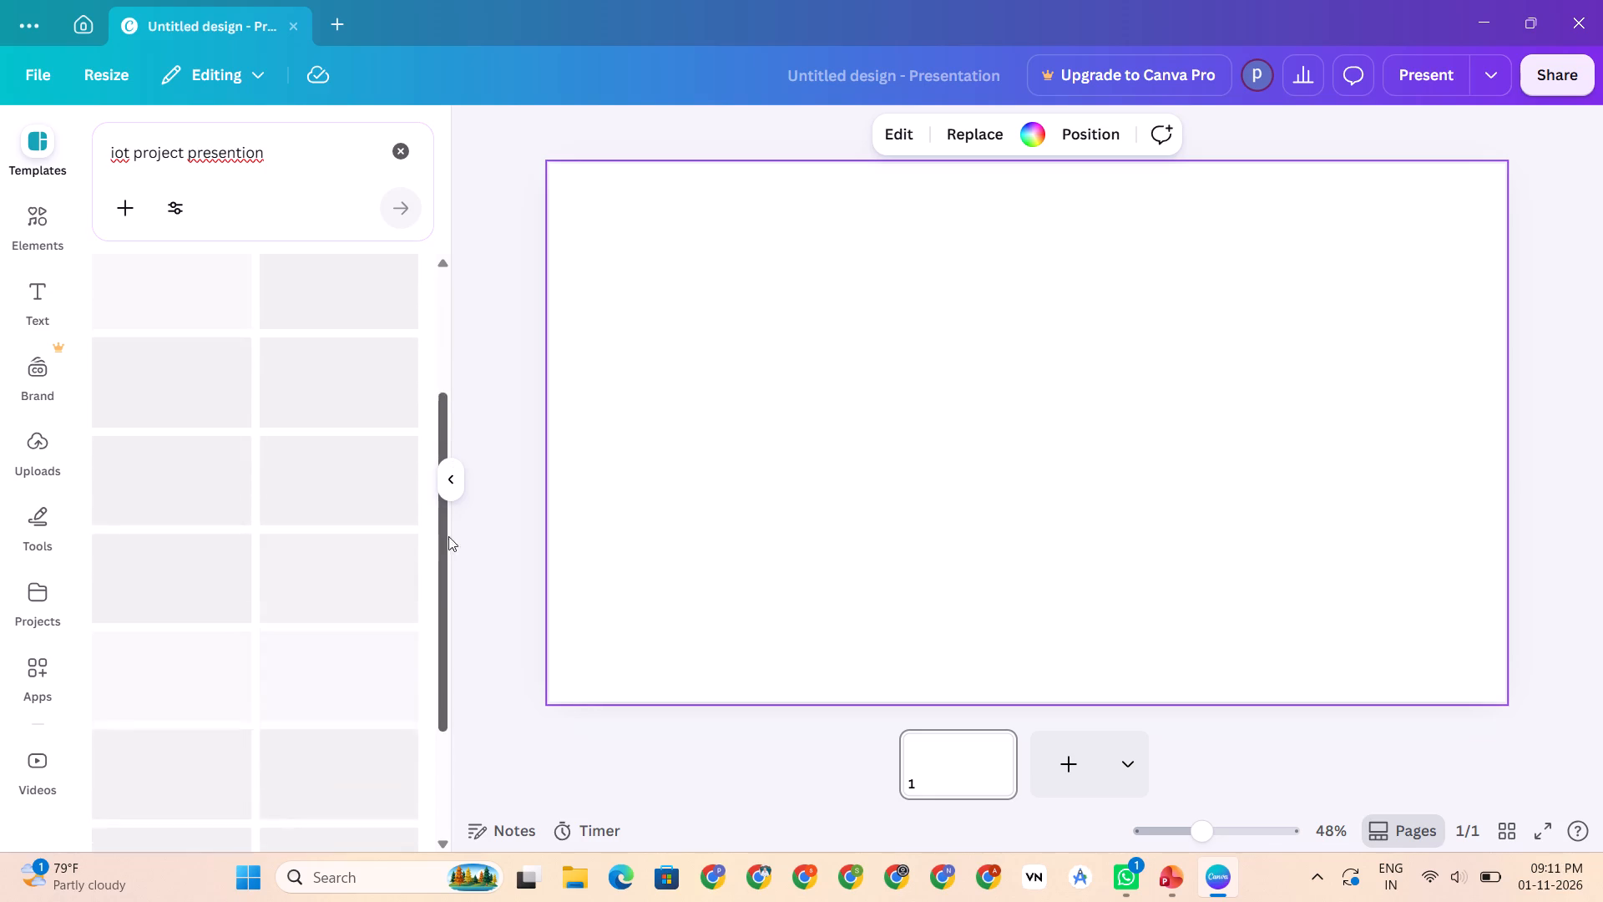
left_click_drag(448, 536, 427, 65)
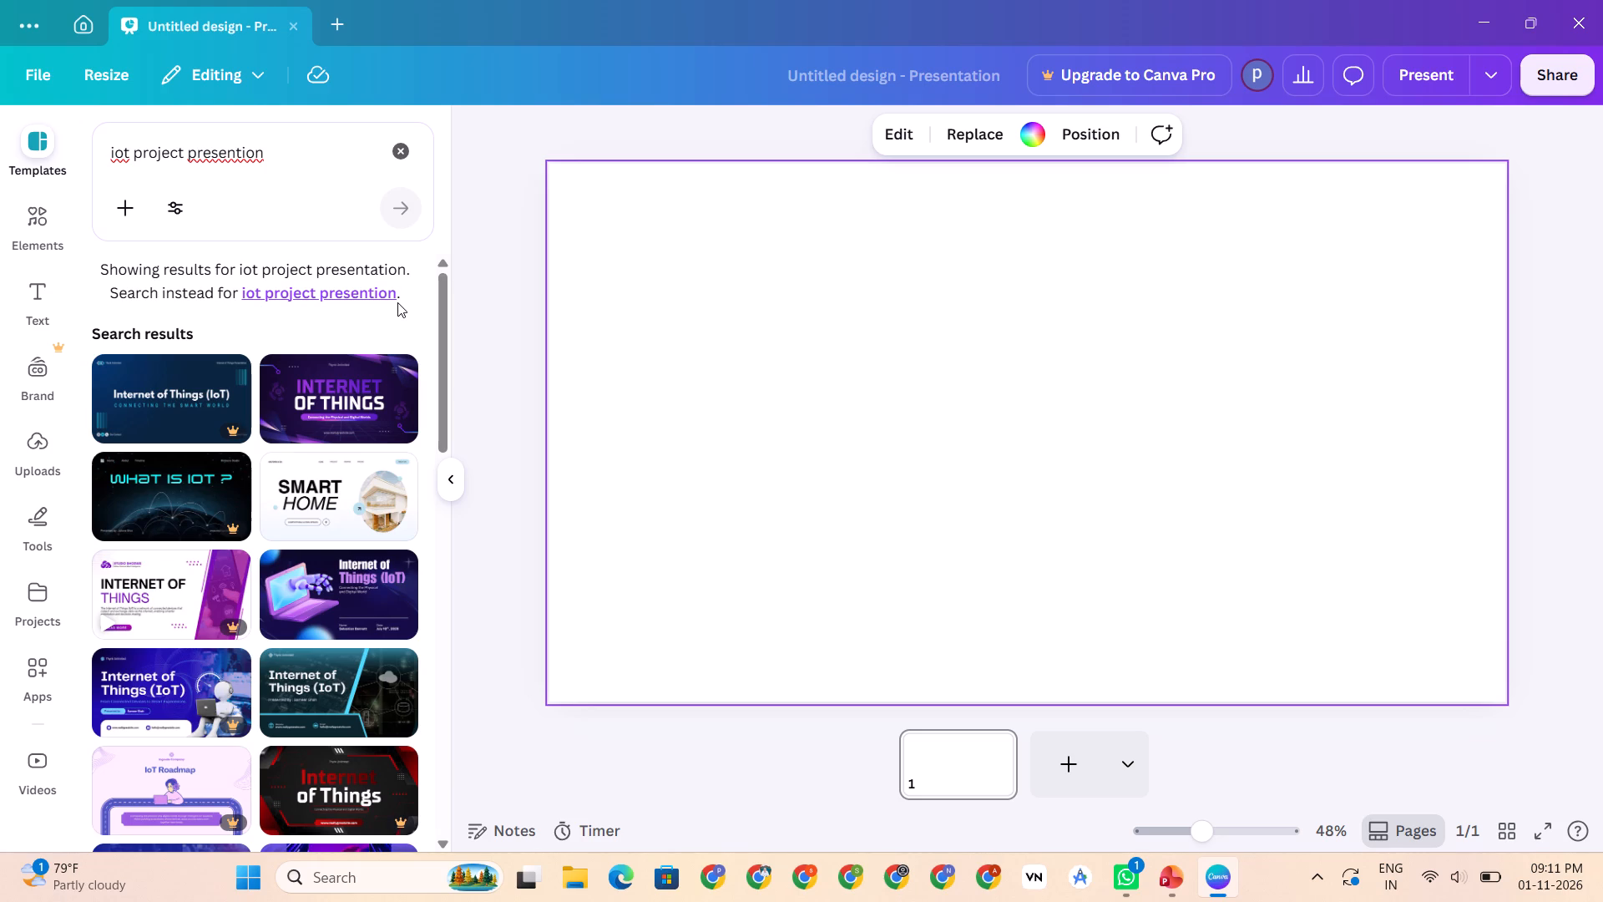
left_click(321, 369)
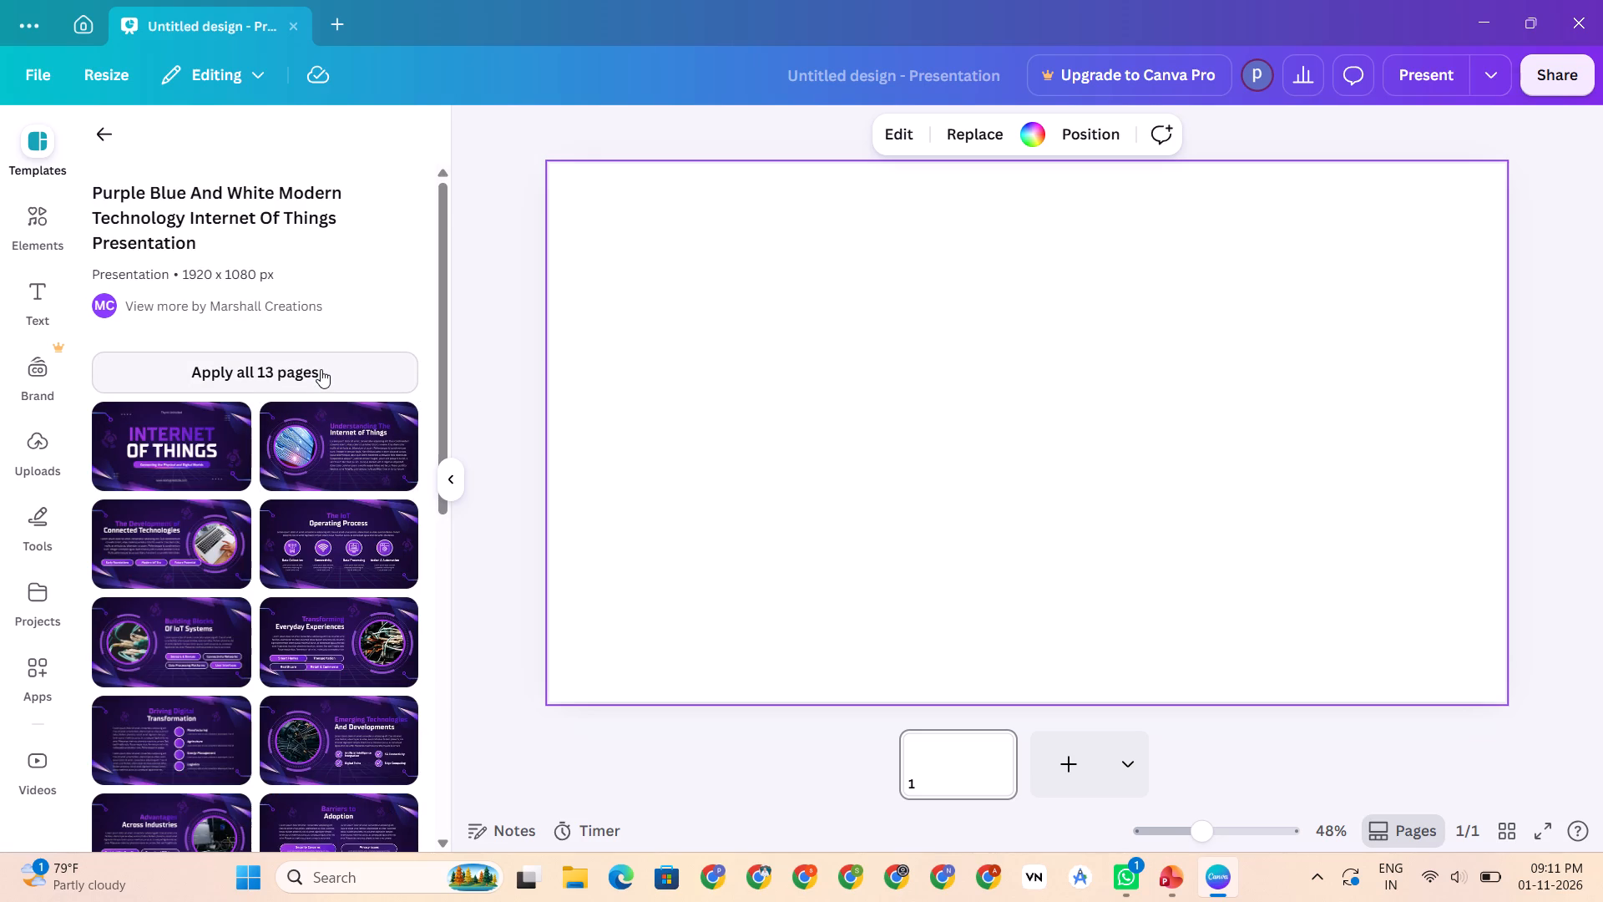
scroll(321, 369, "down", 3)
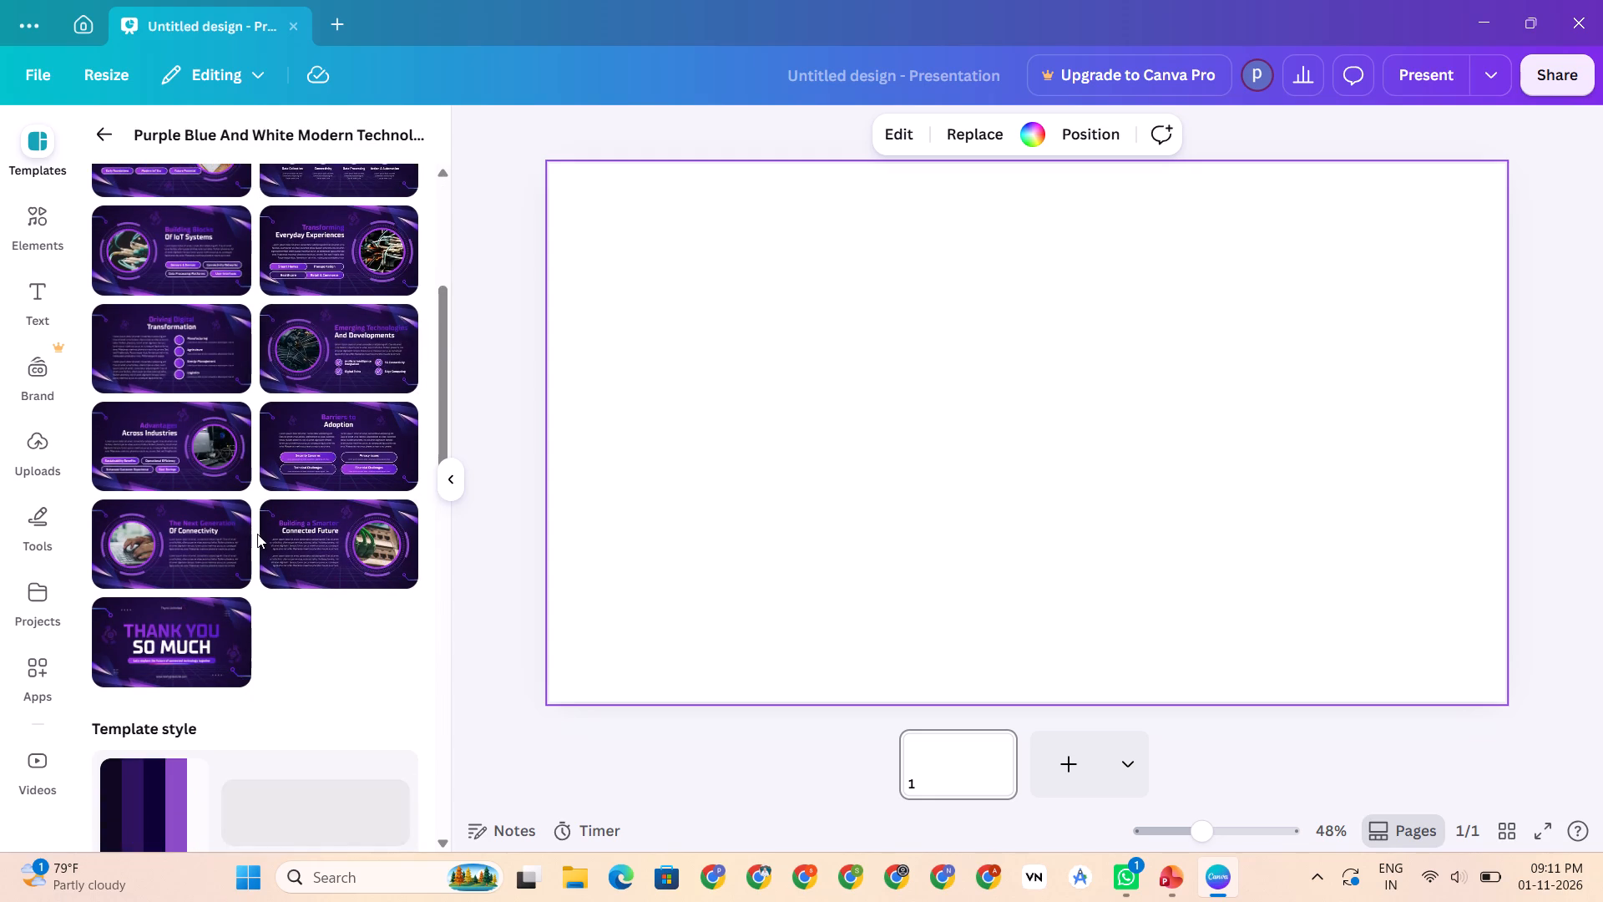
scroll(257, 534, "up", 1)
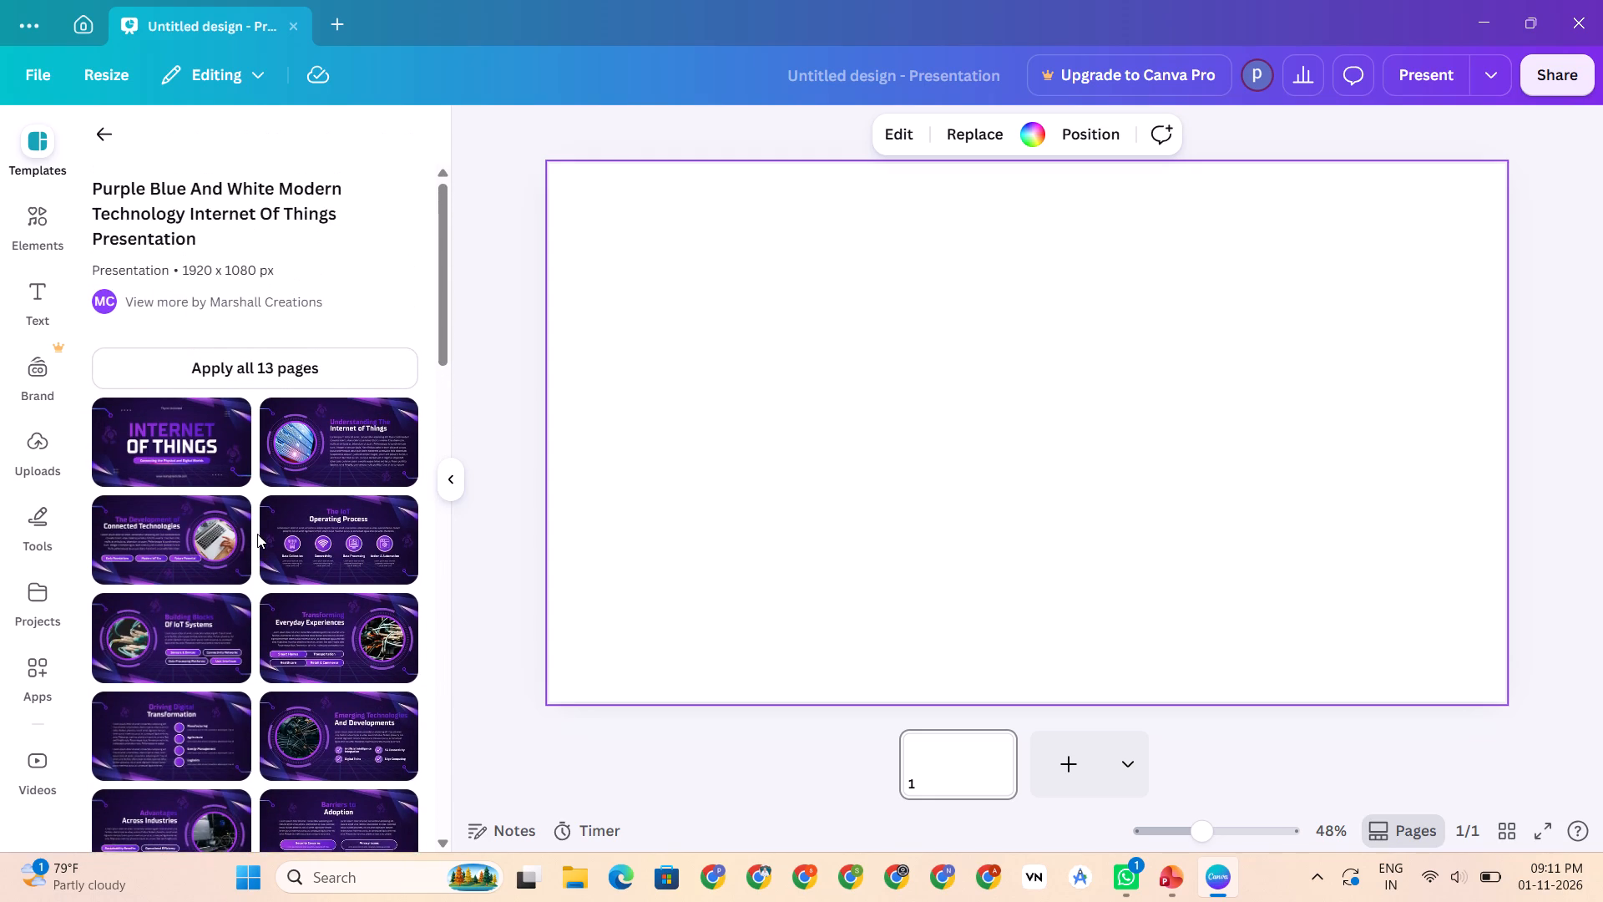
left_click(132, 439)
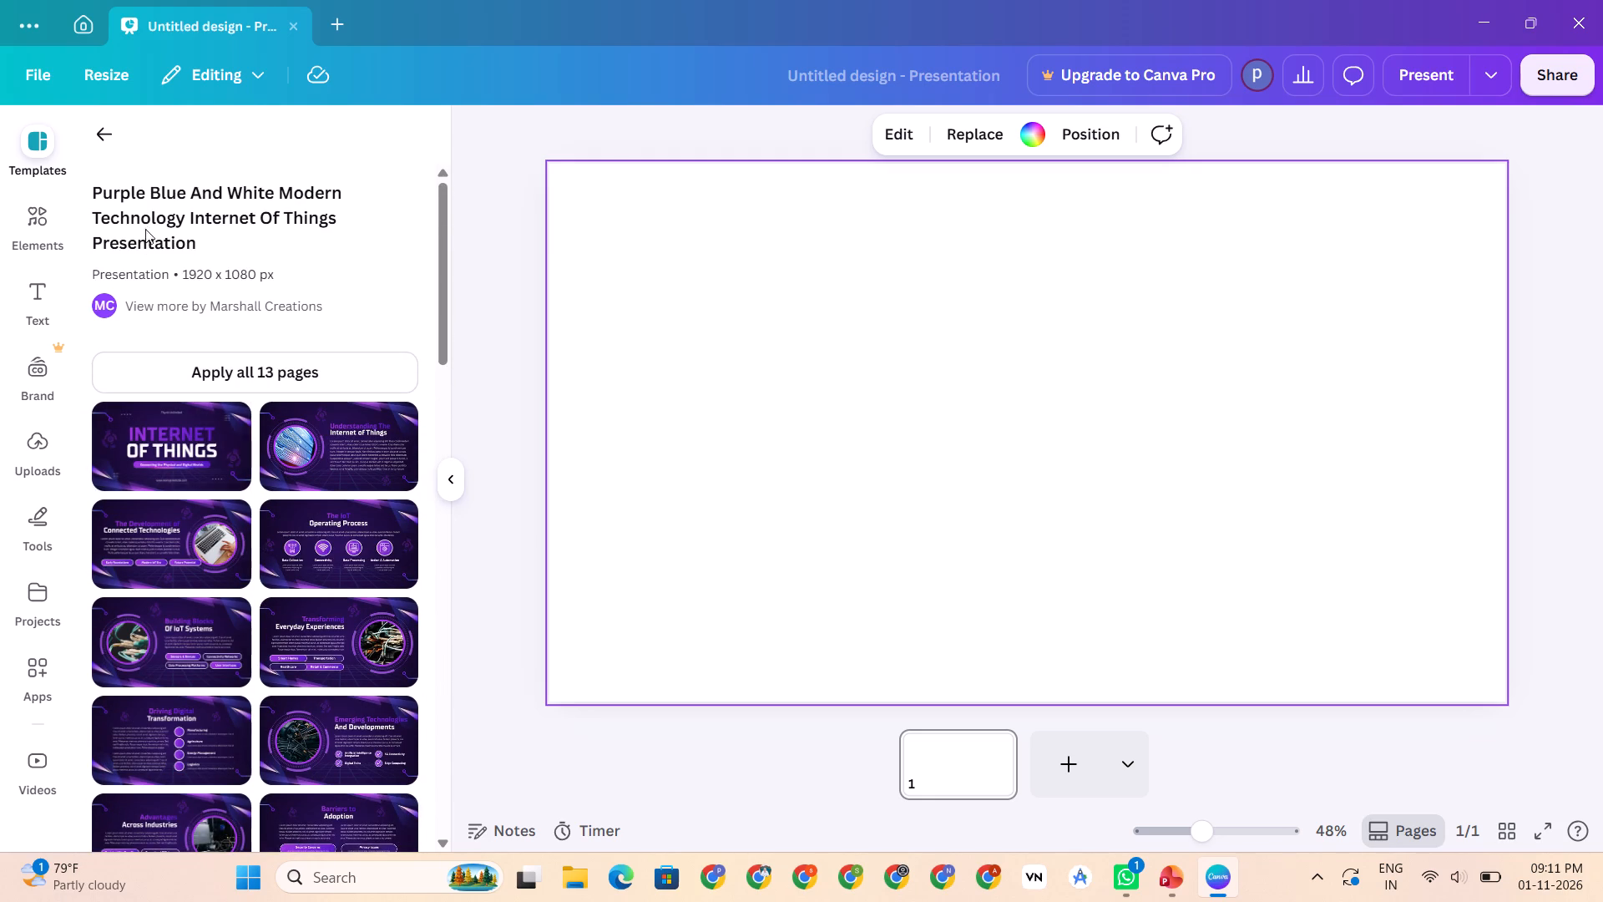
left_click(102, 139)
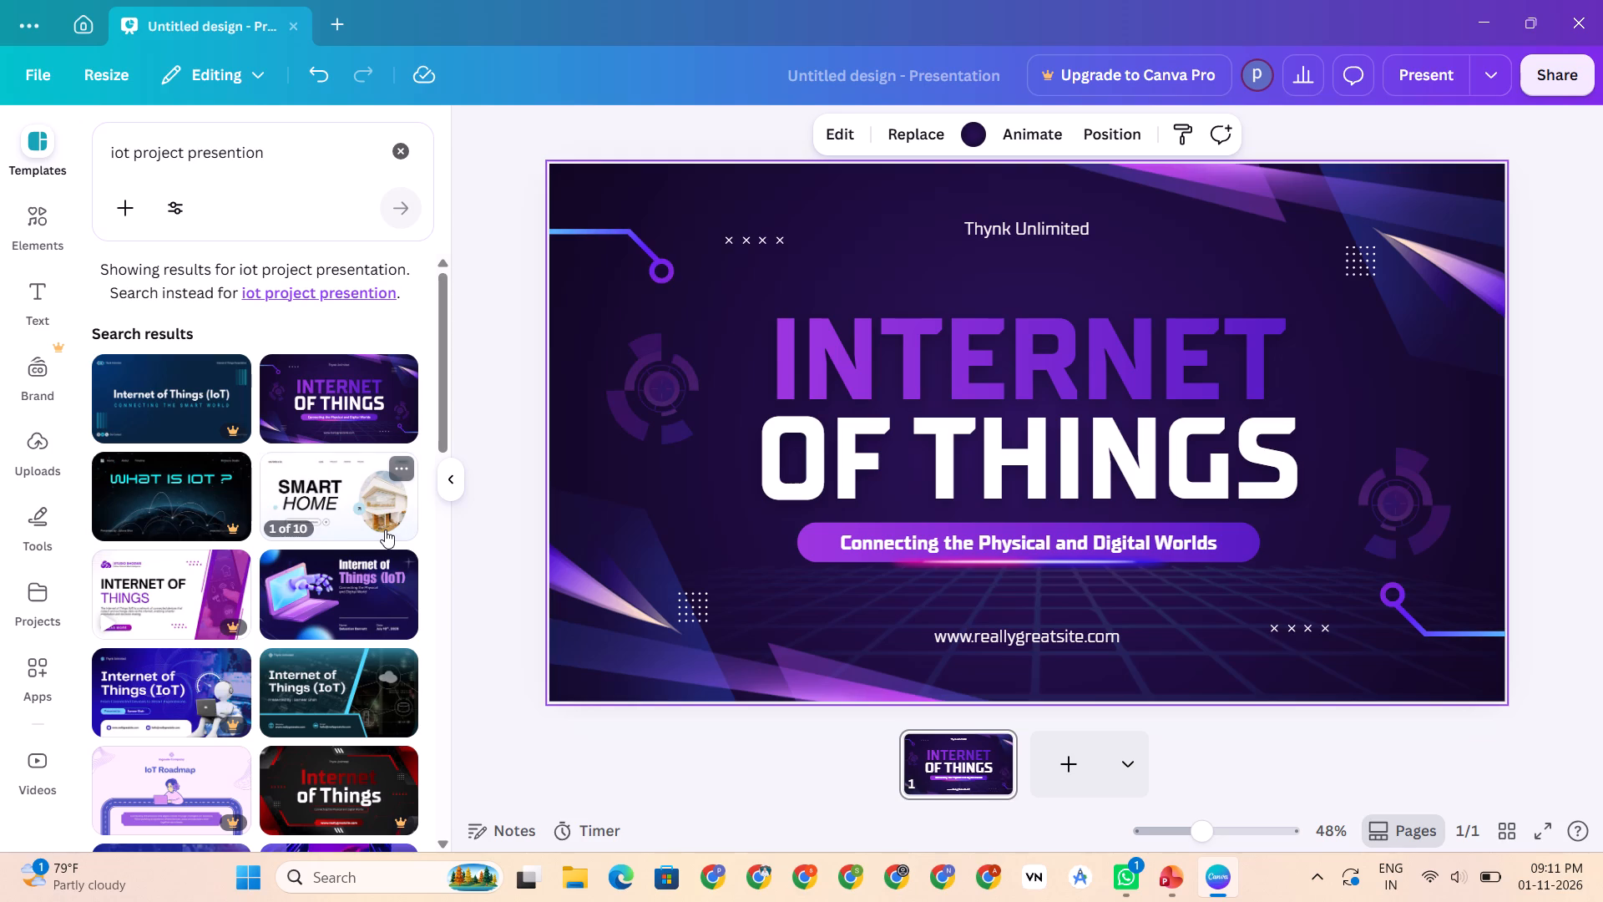
Apply the cover page of the Blue and Black Modern Futuristic Internet of Things template to page 1 and return to the results.
left_click(377, 697)
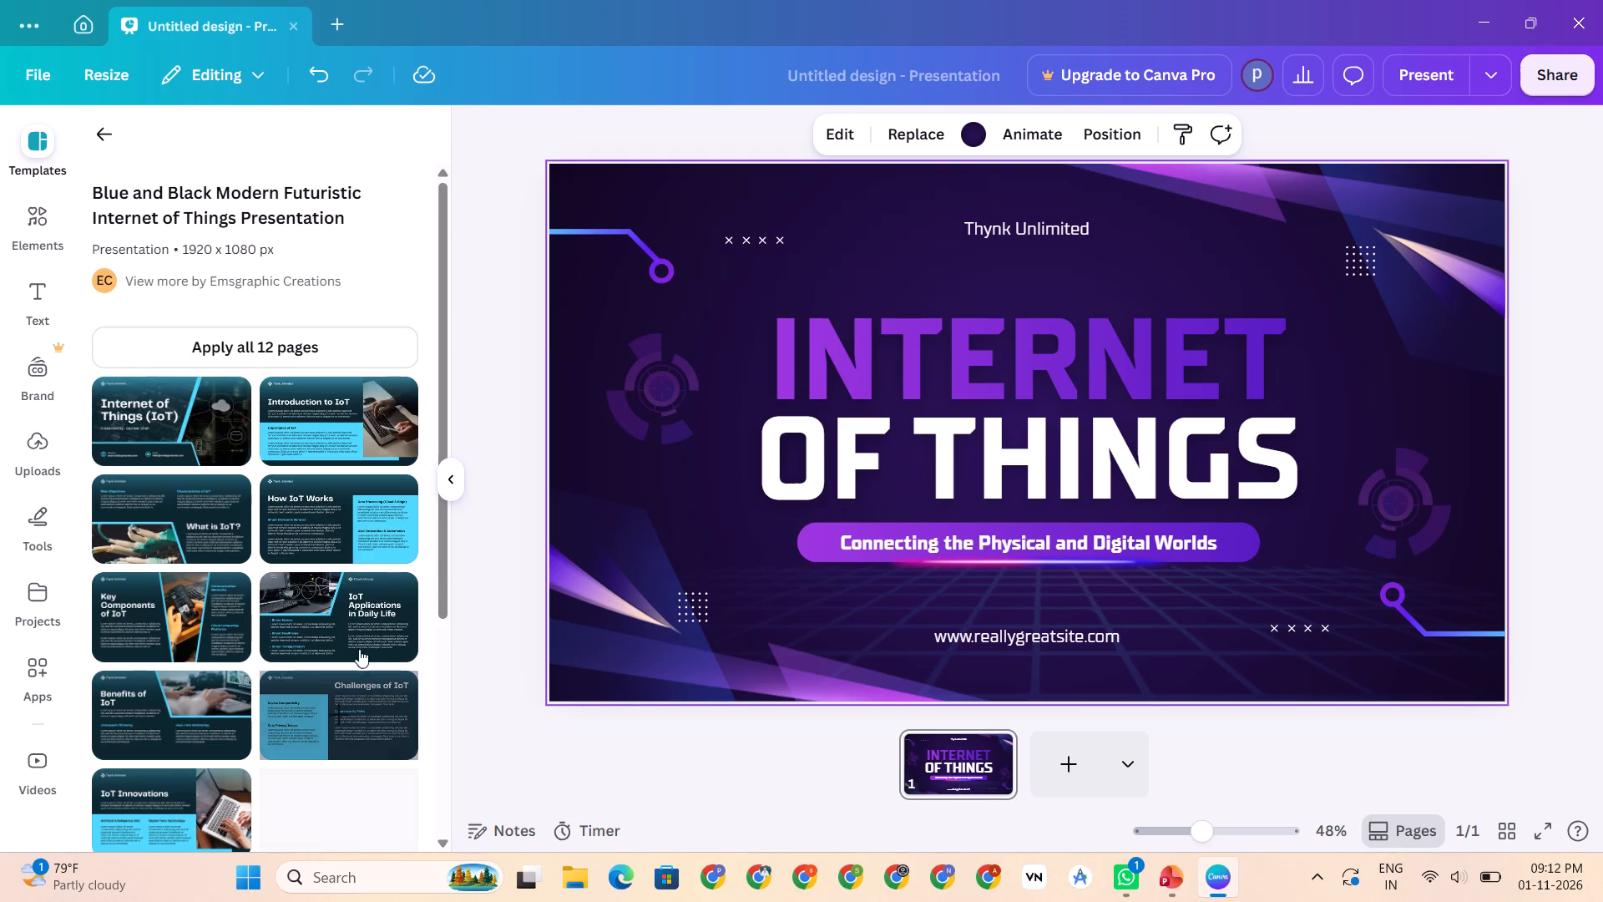
left_click(213, 440)
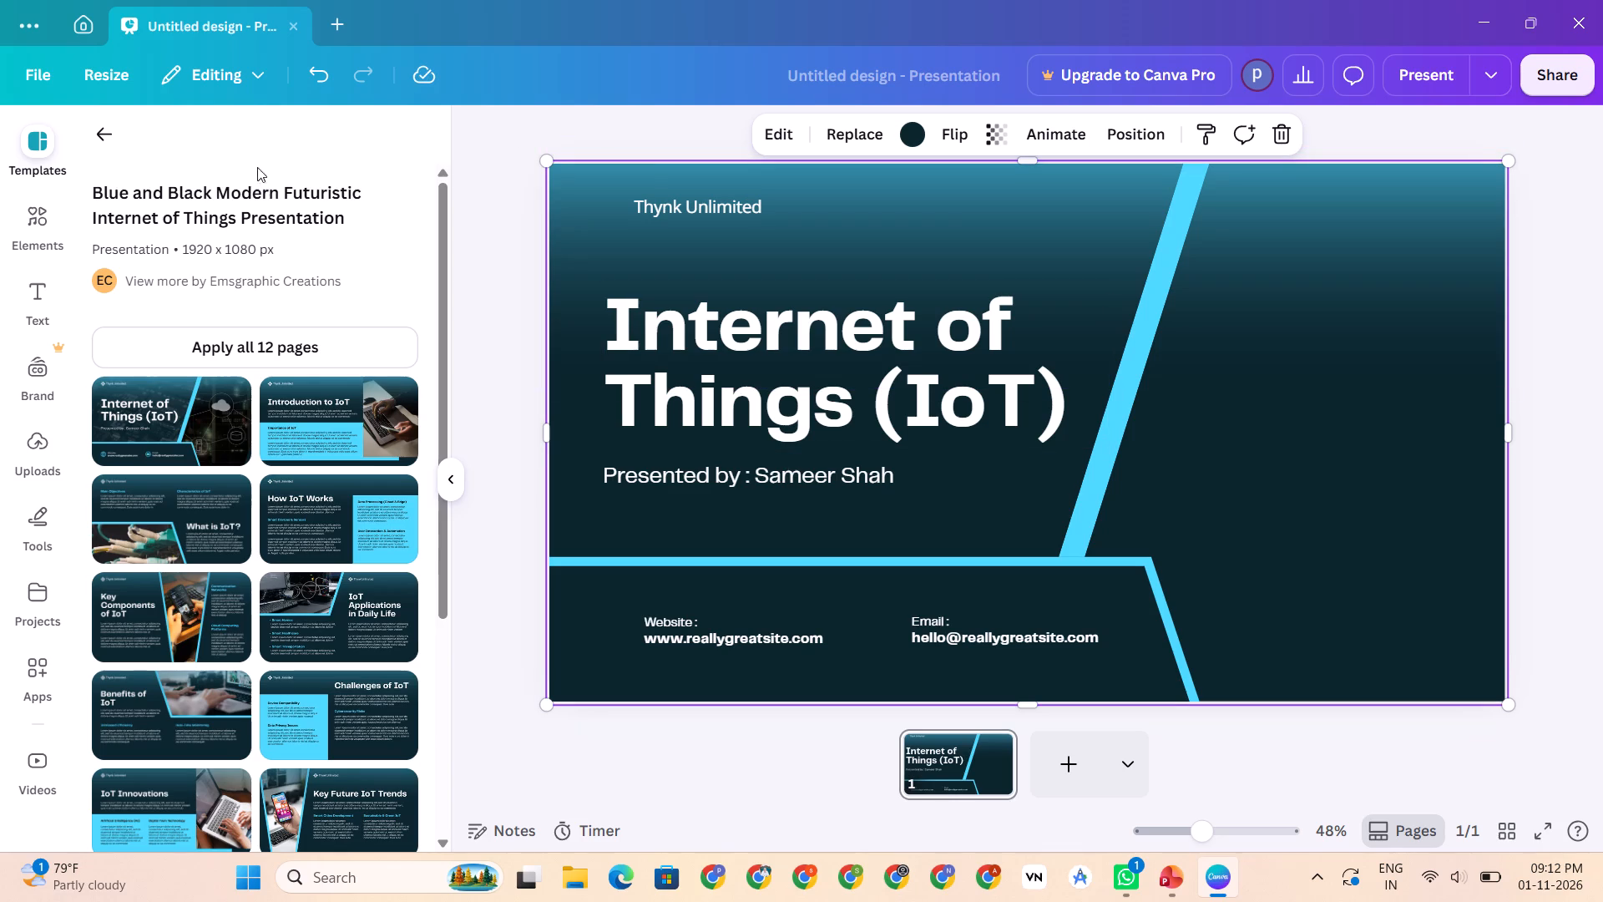
left_click(109, 139)
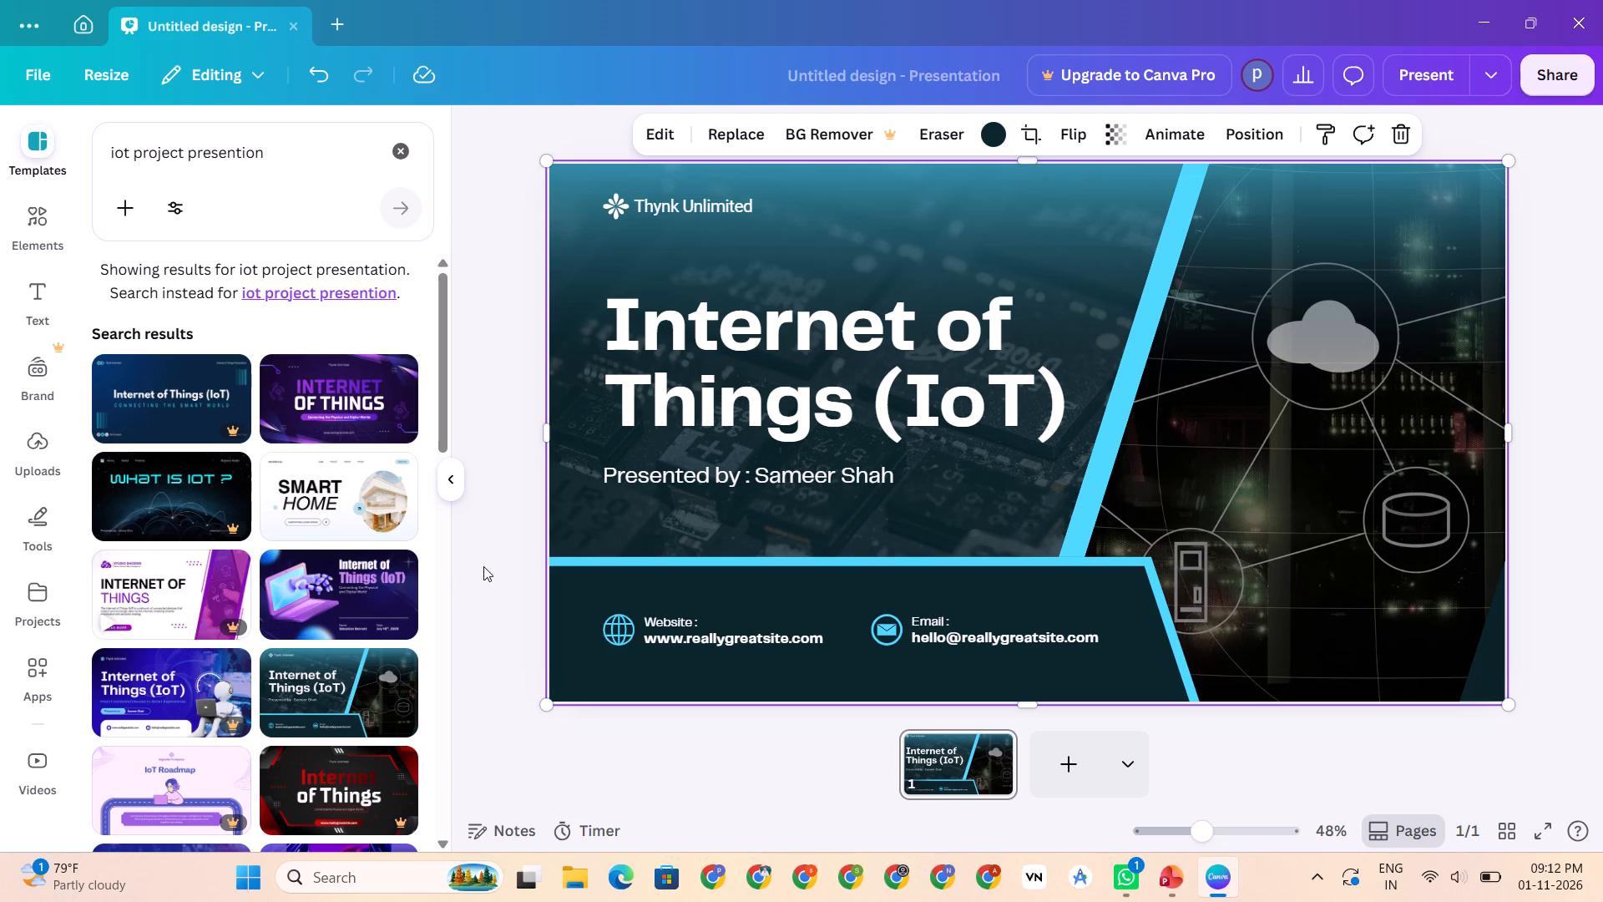
Look through the IoT template results for alternative presentation designs.
scroll(337, 790, "down", 2)
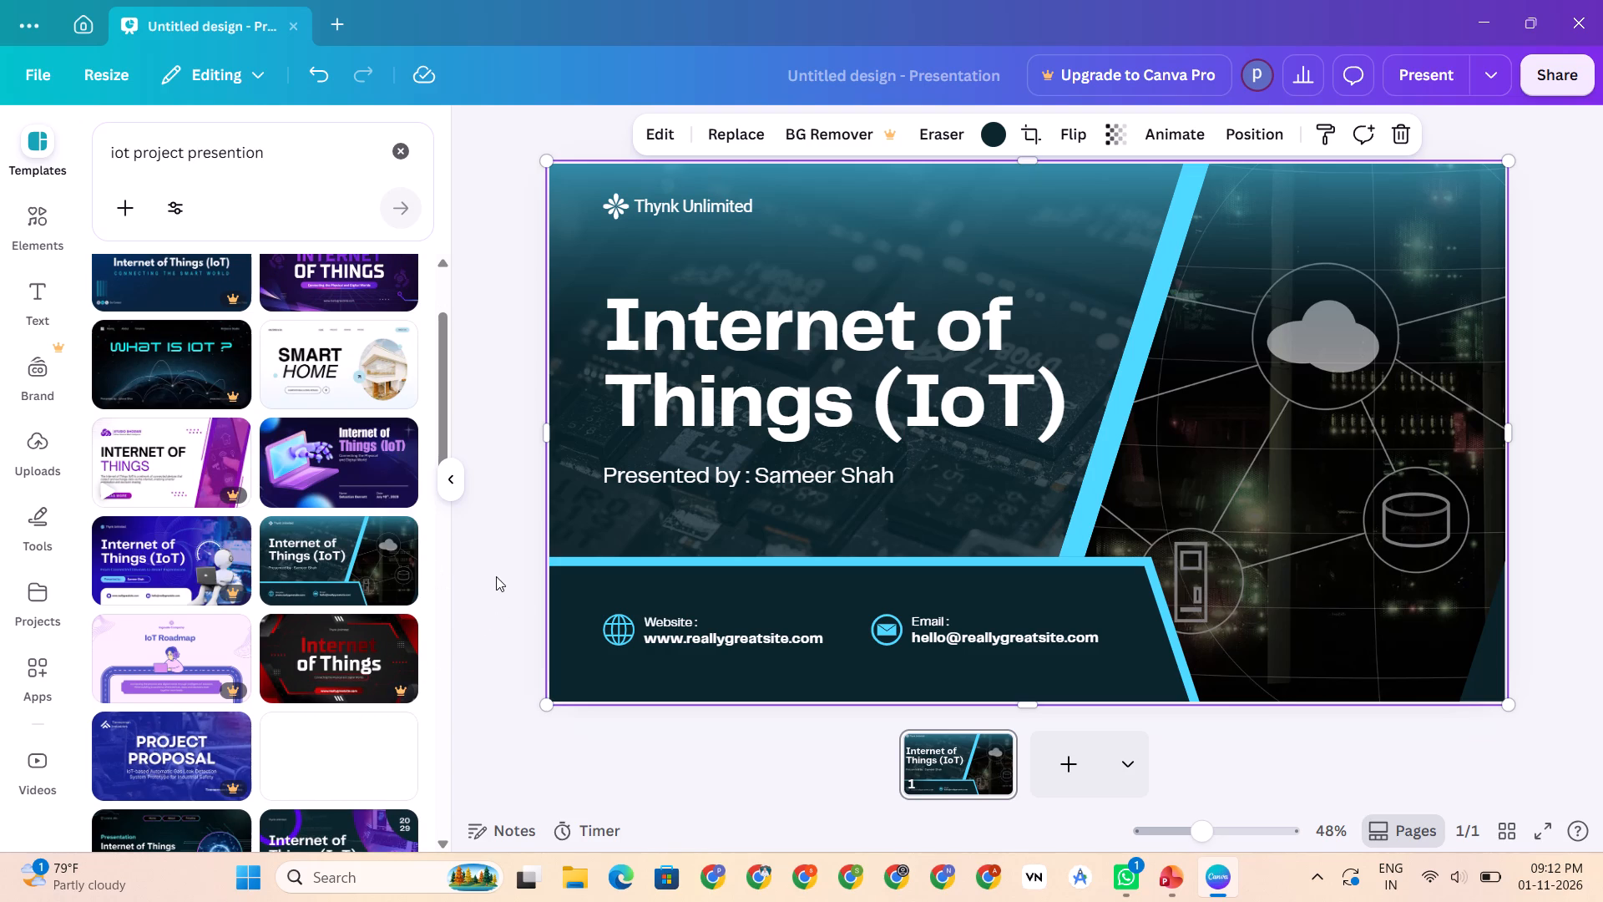
scroll(348, 709, "down", 3)
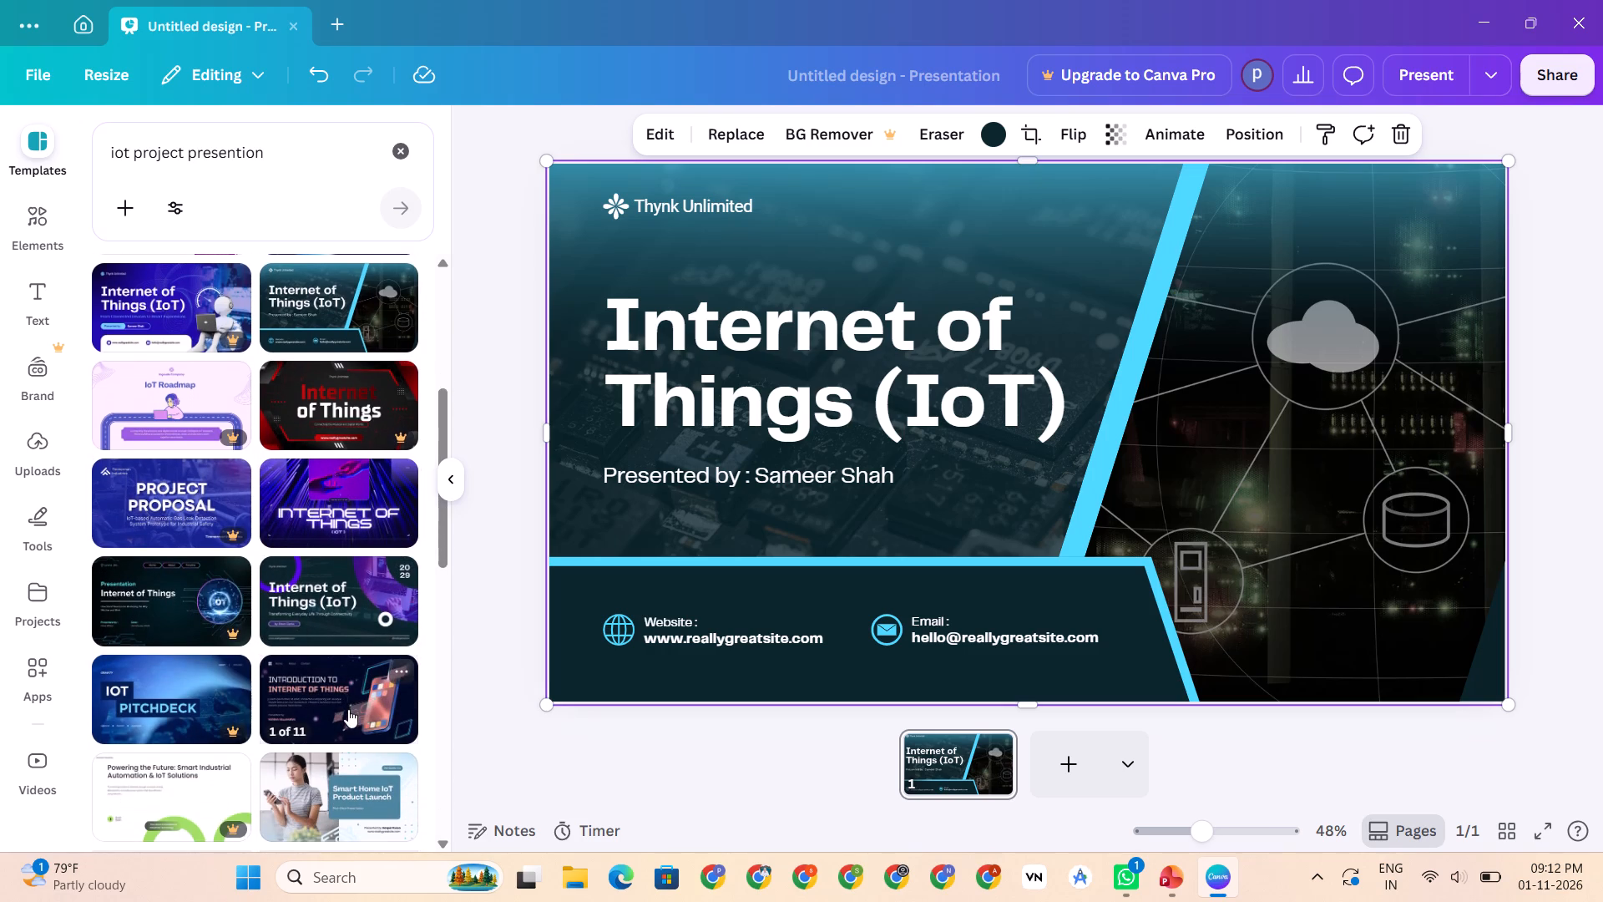
scroll(348, 709, "down", 4)
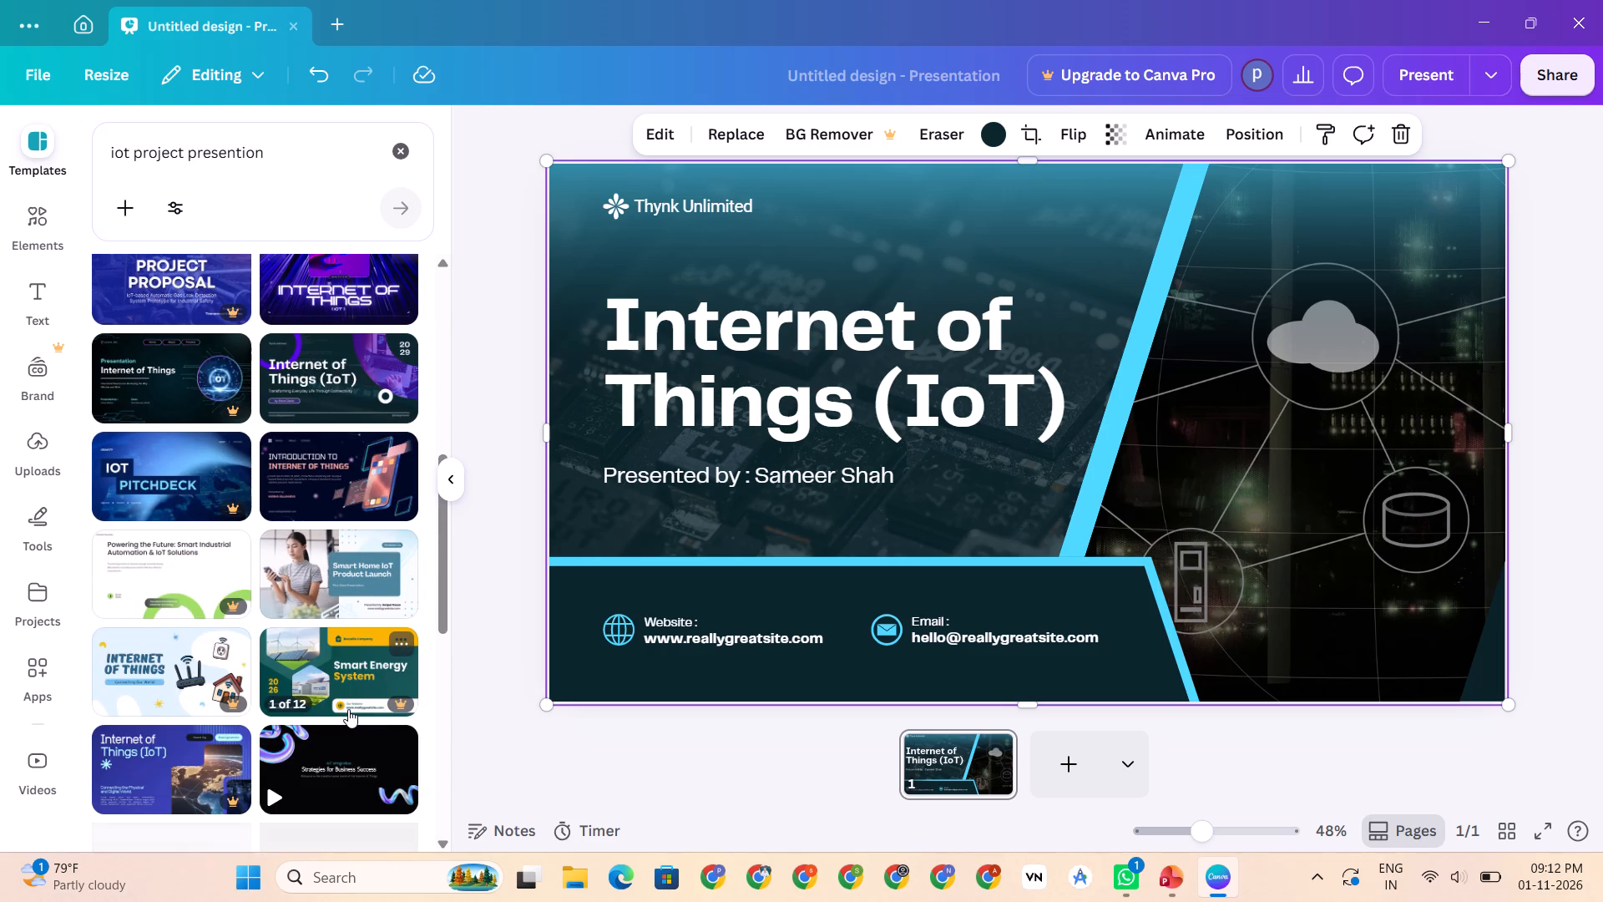
scroll(348, 709, "down", 1)
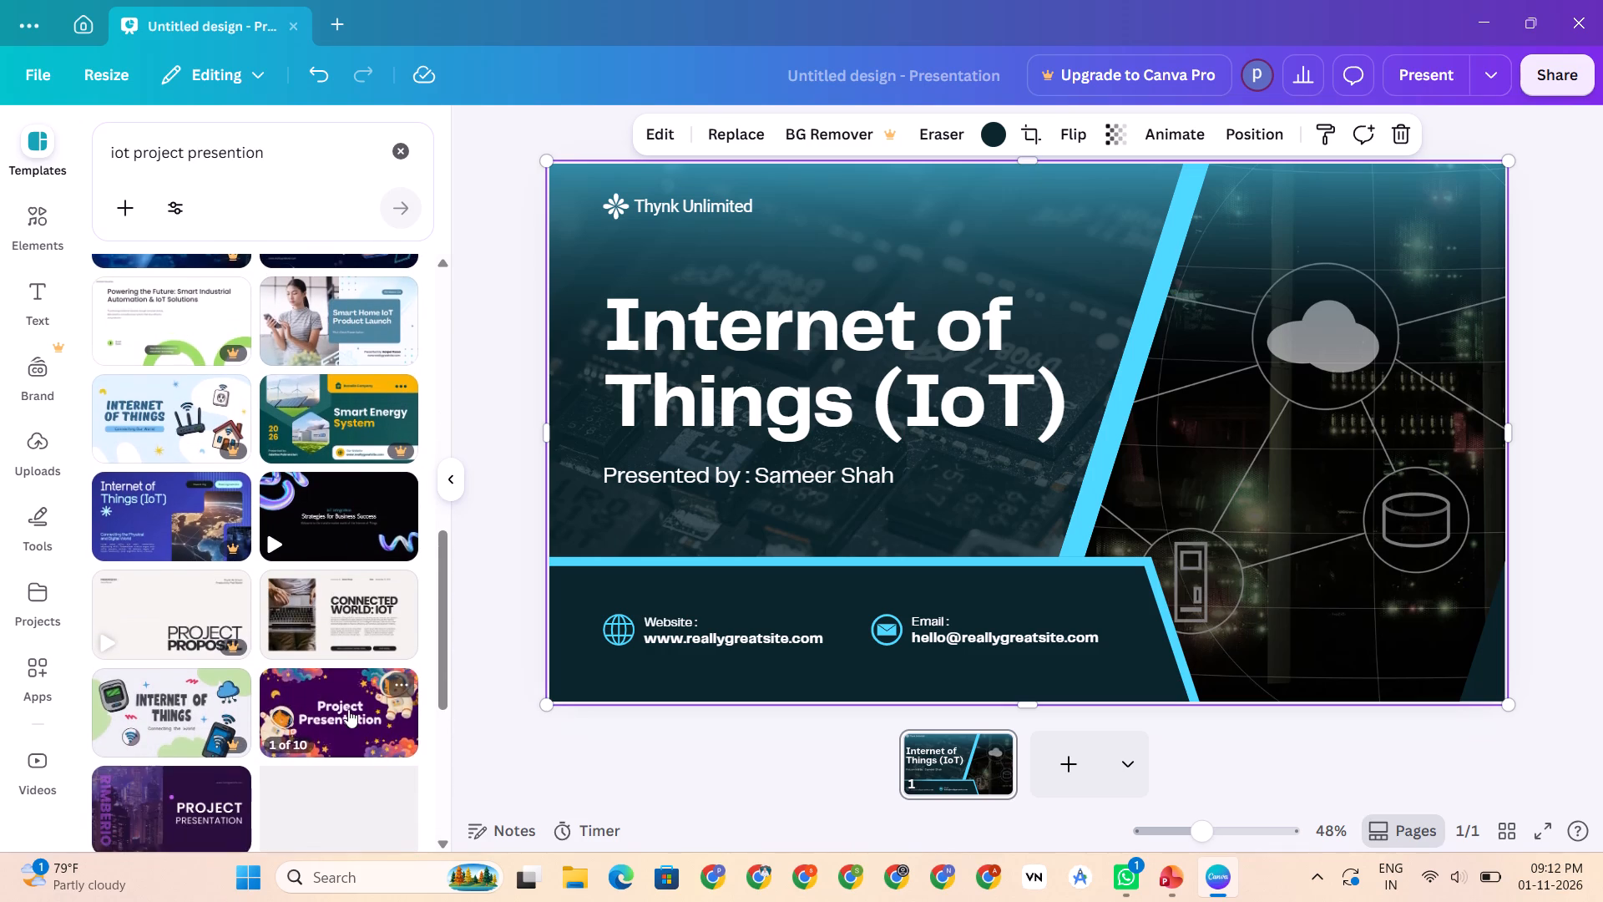
scroll(348, 709, "down", 1)
scroll(348, 709, "up", 4)
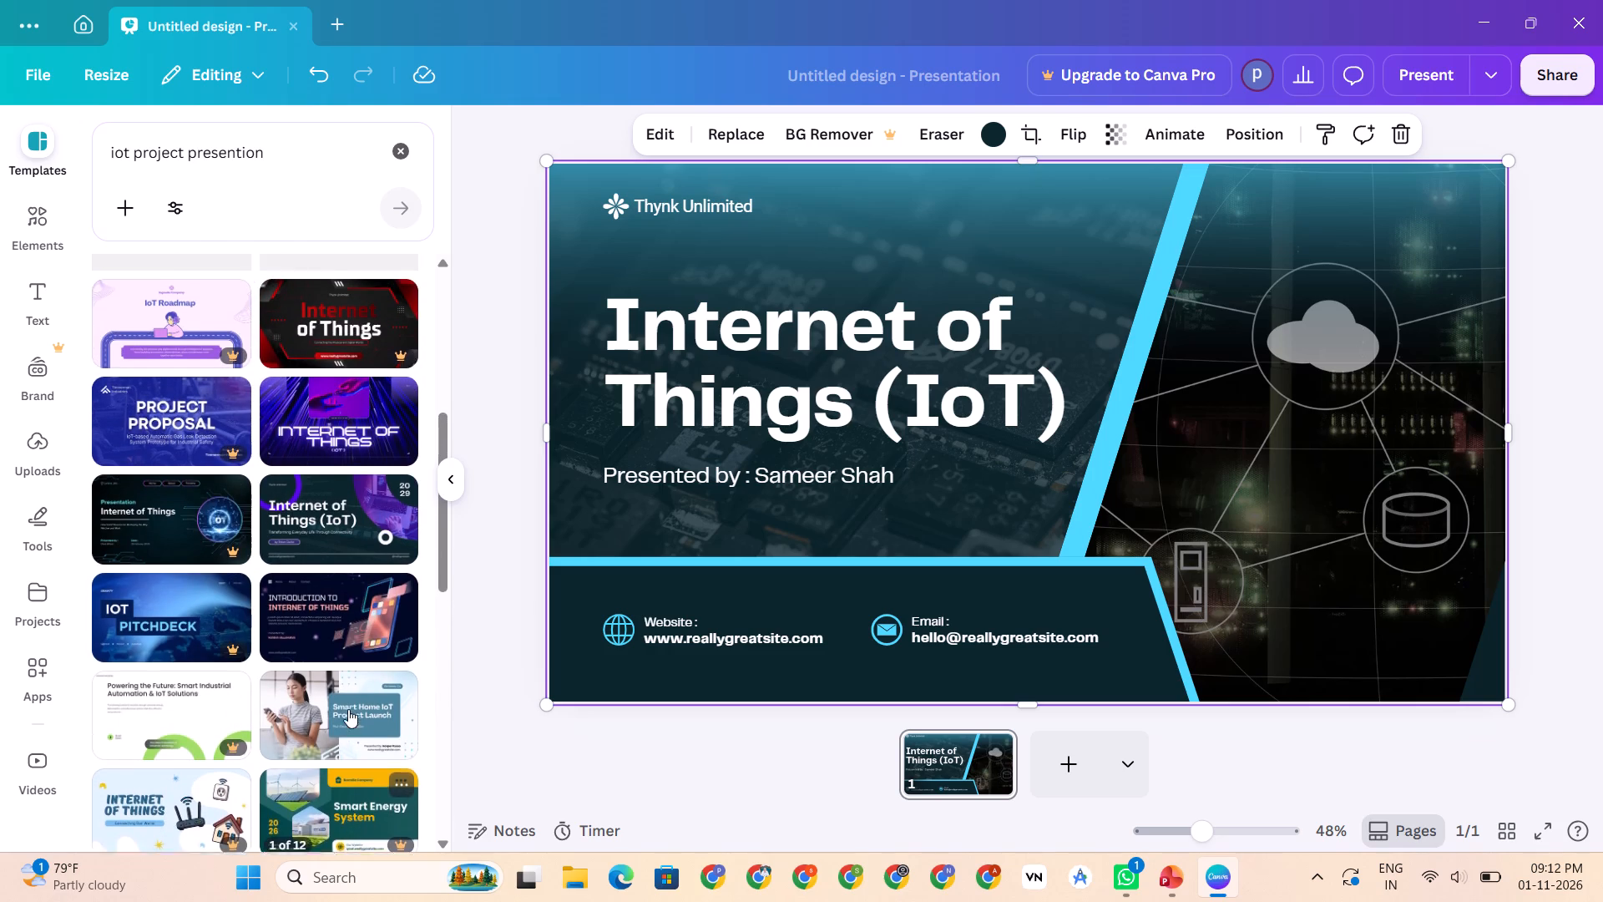
scroll(348, 709, "up", 2)
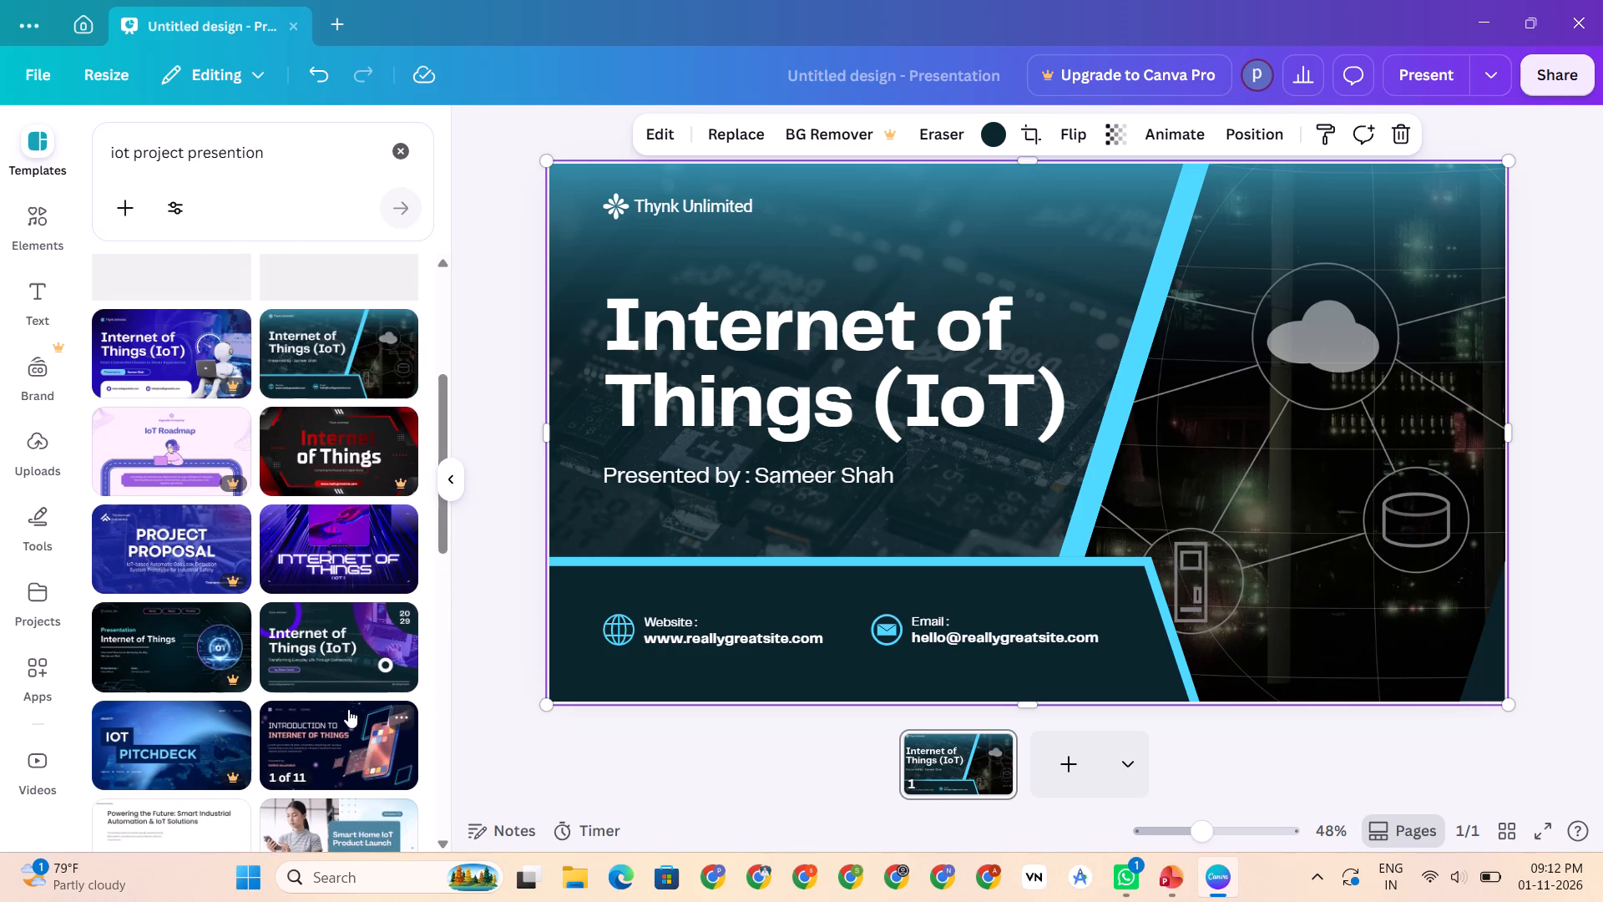
scroll(348, 709, "up", 2)
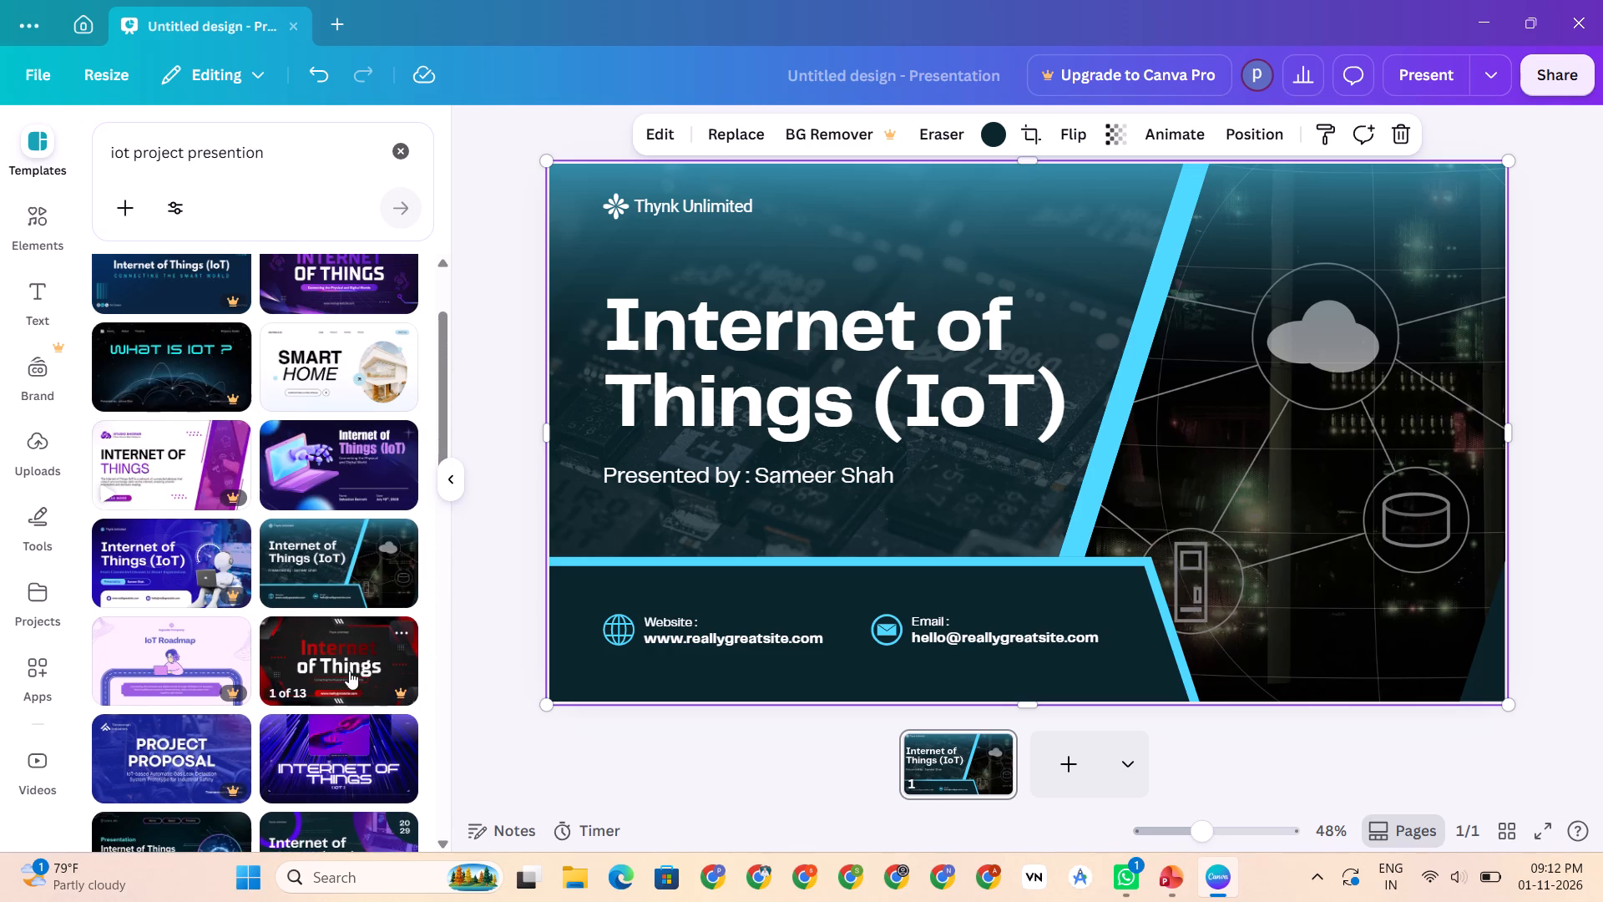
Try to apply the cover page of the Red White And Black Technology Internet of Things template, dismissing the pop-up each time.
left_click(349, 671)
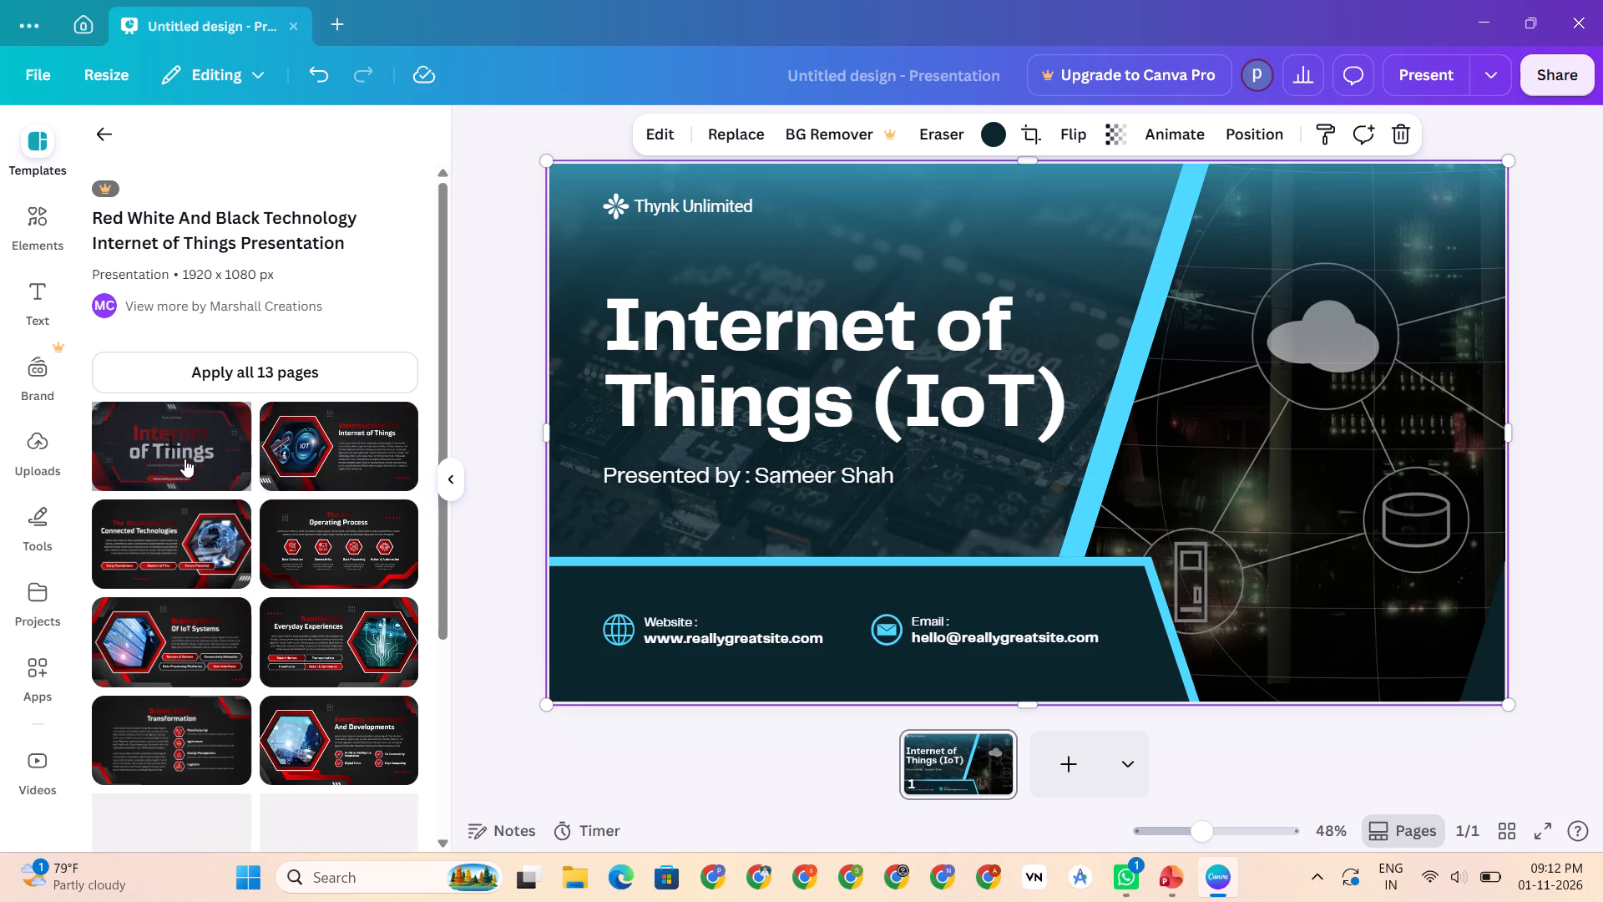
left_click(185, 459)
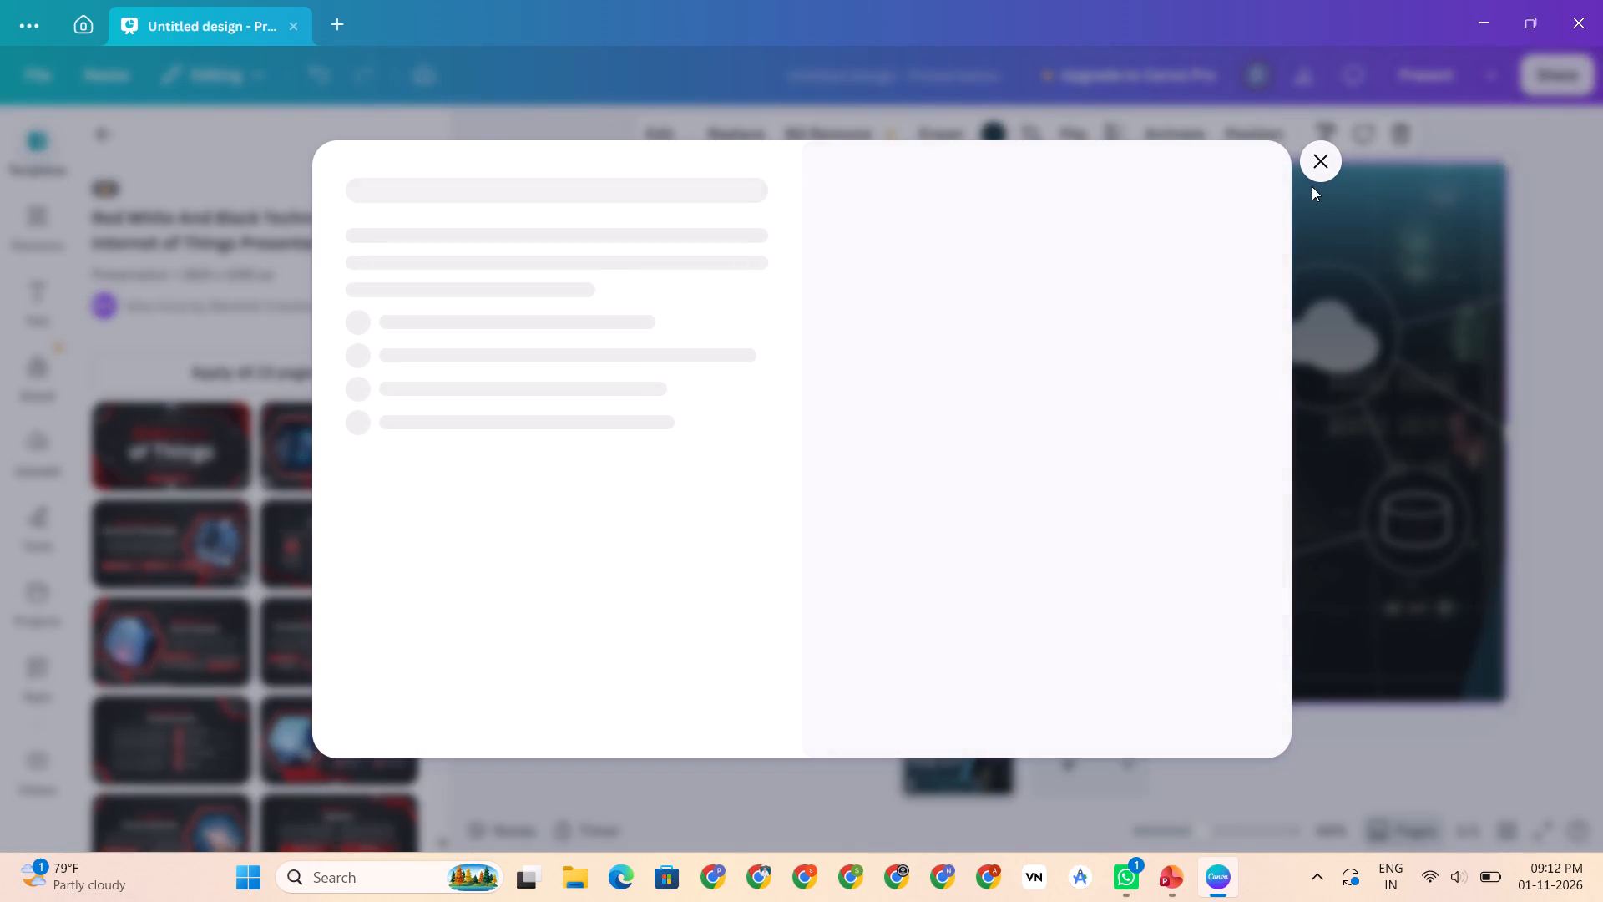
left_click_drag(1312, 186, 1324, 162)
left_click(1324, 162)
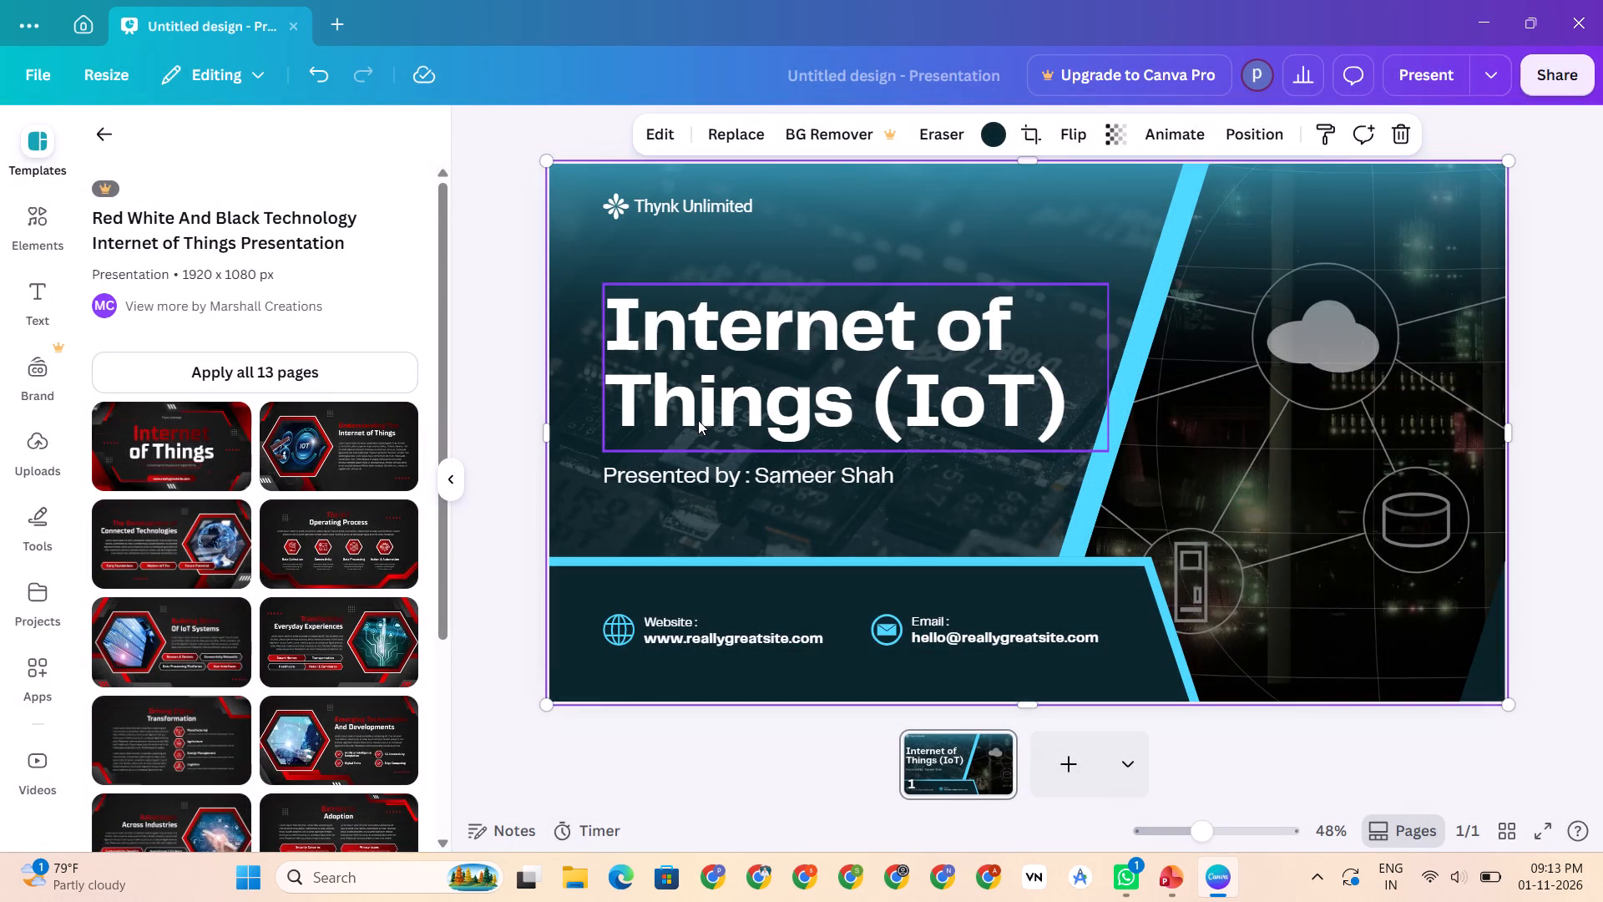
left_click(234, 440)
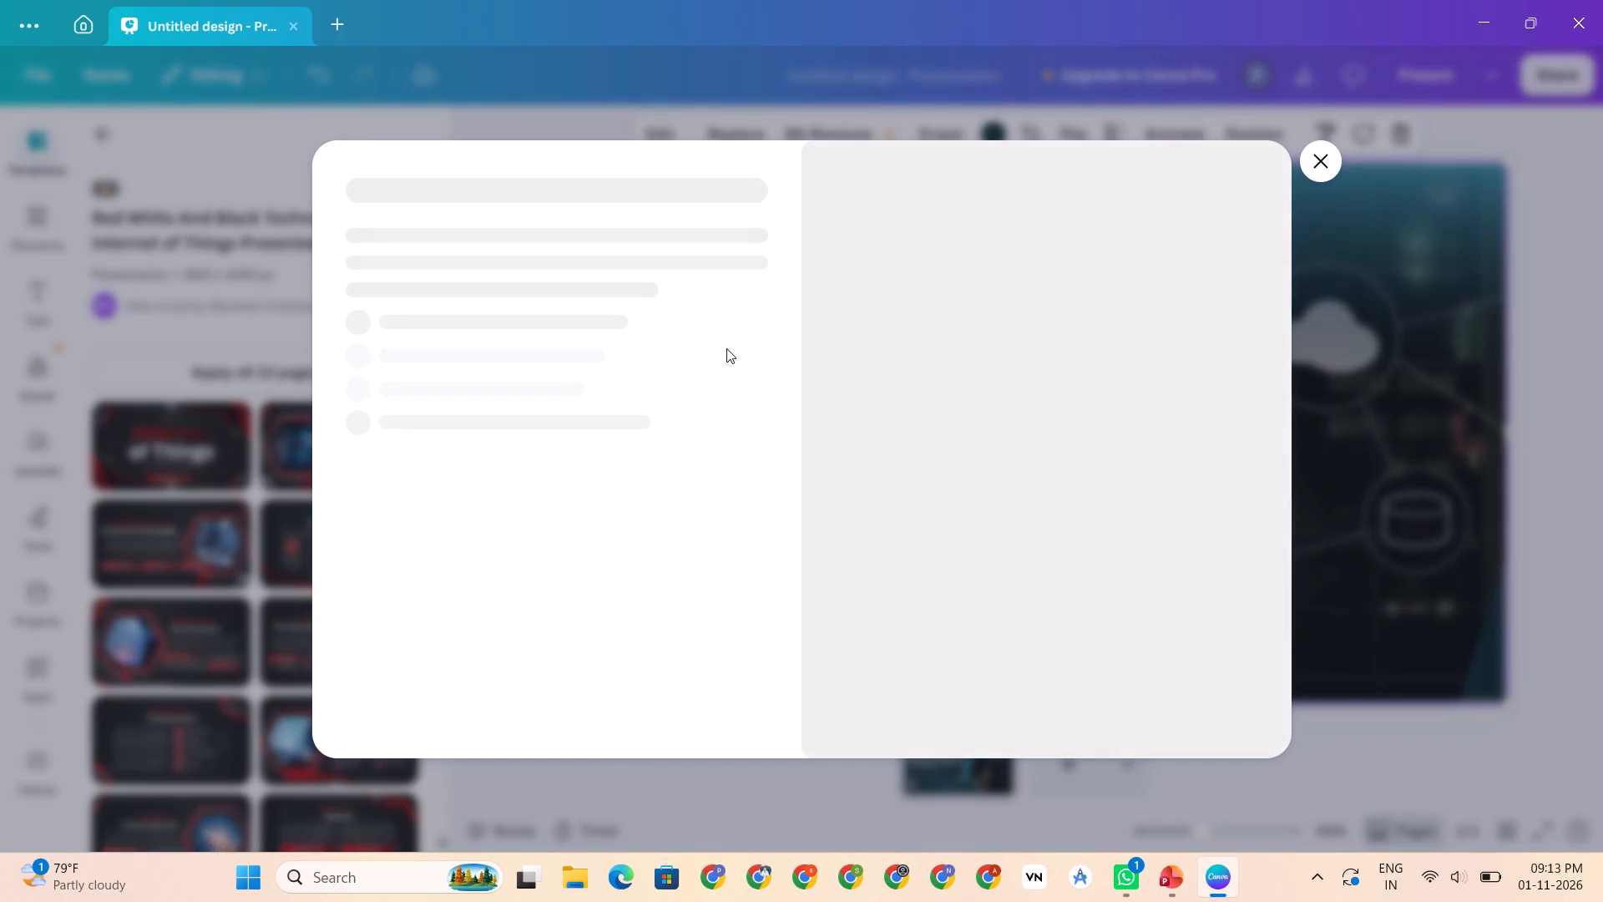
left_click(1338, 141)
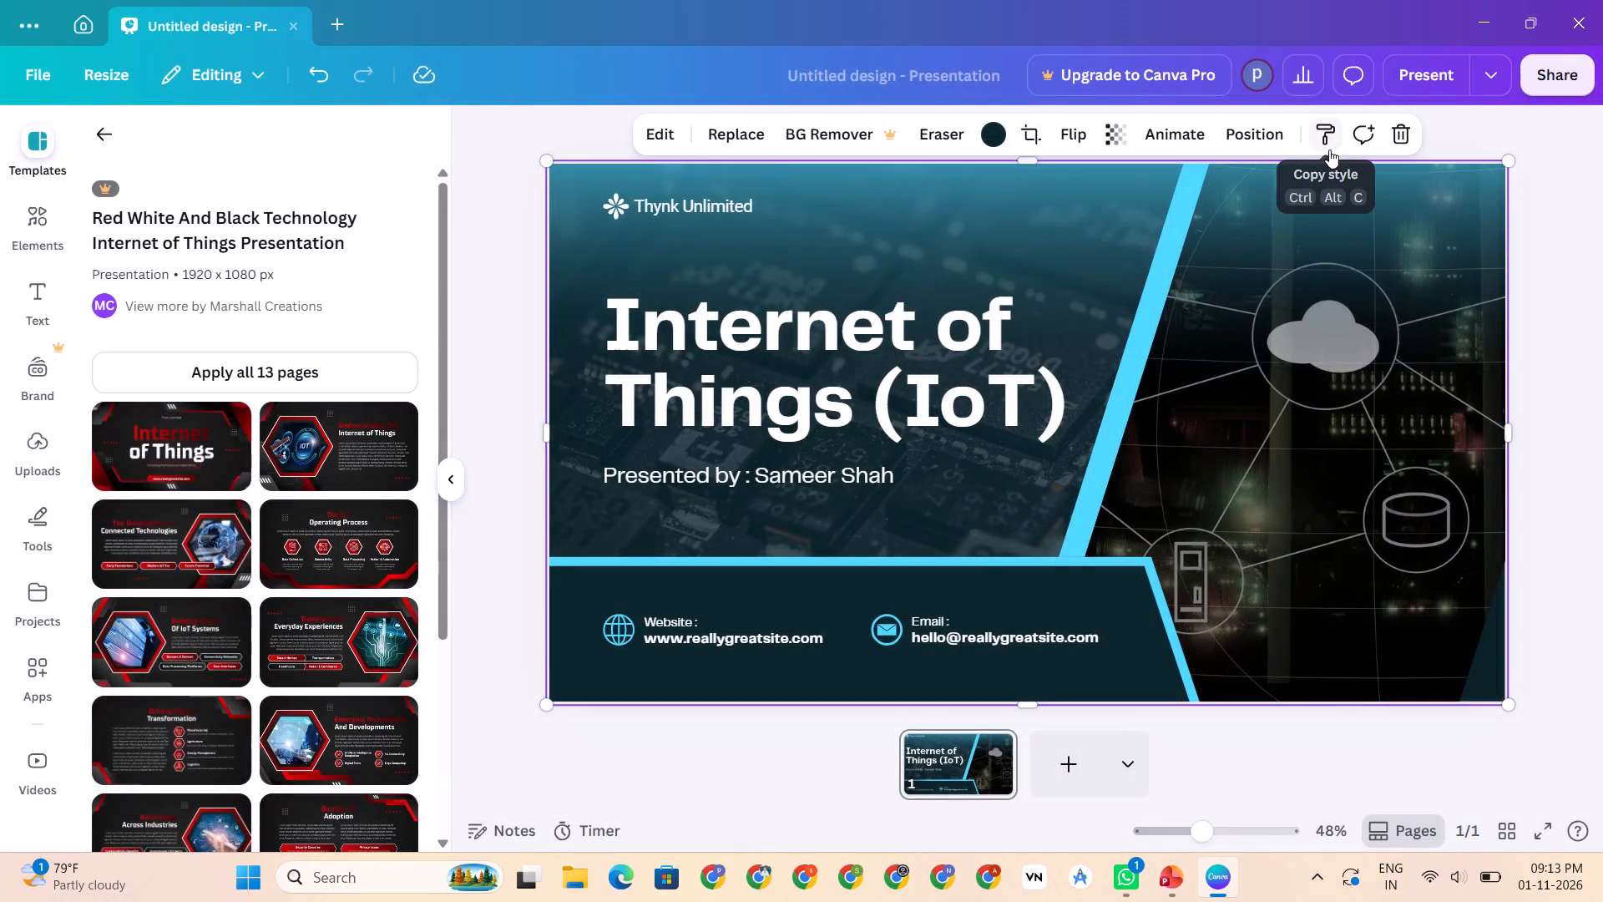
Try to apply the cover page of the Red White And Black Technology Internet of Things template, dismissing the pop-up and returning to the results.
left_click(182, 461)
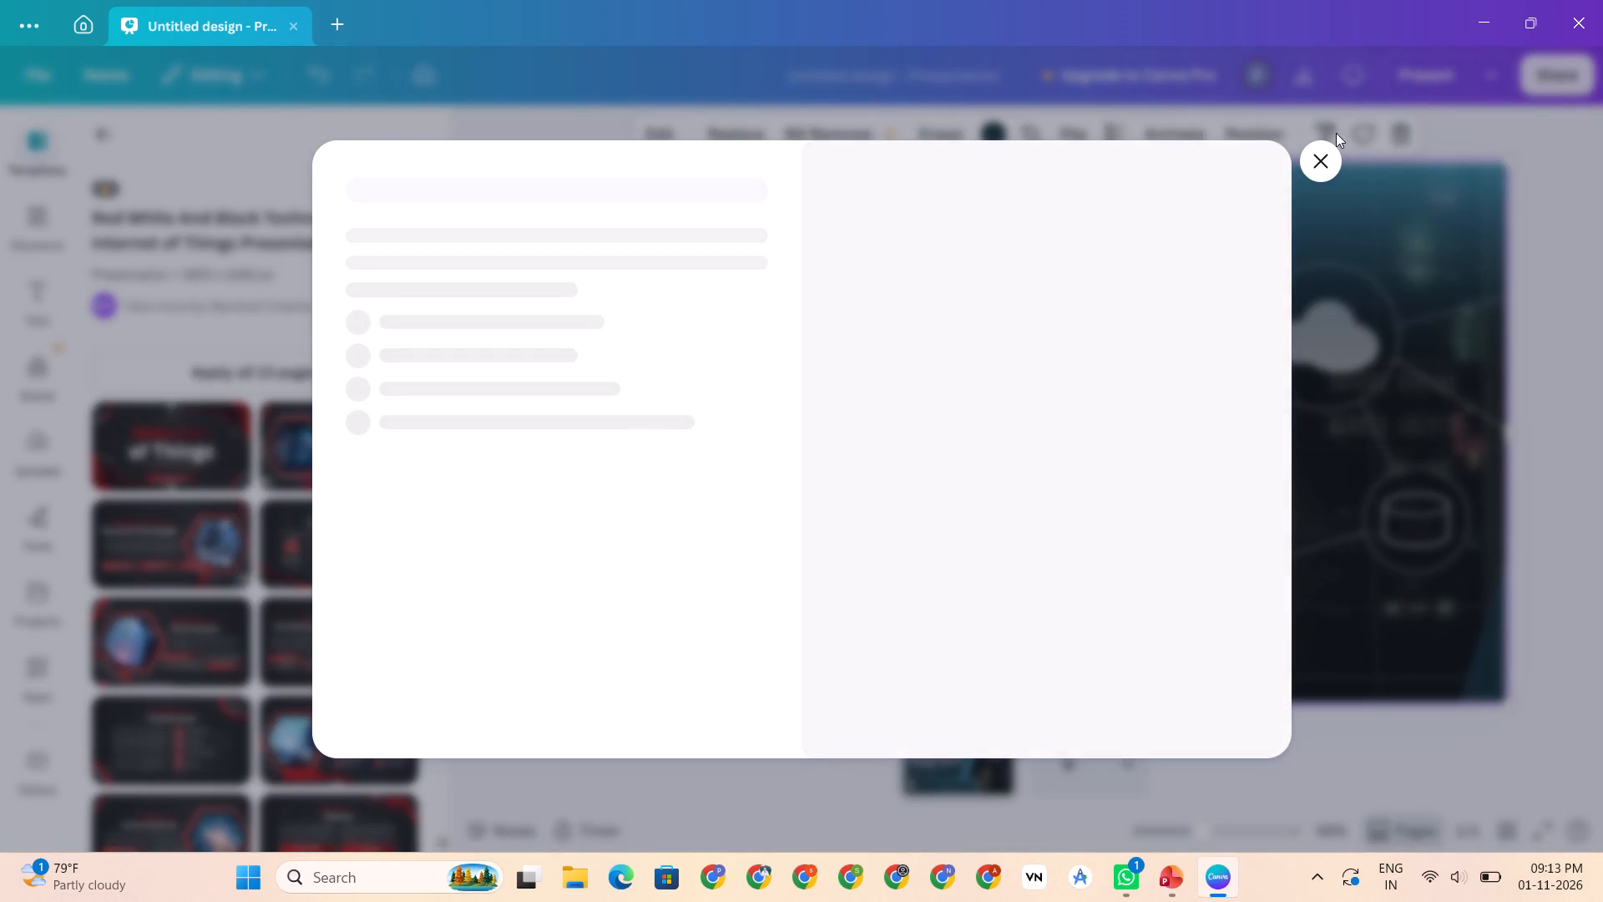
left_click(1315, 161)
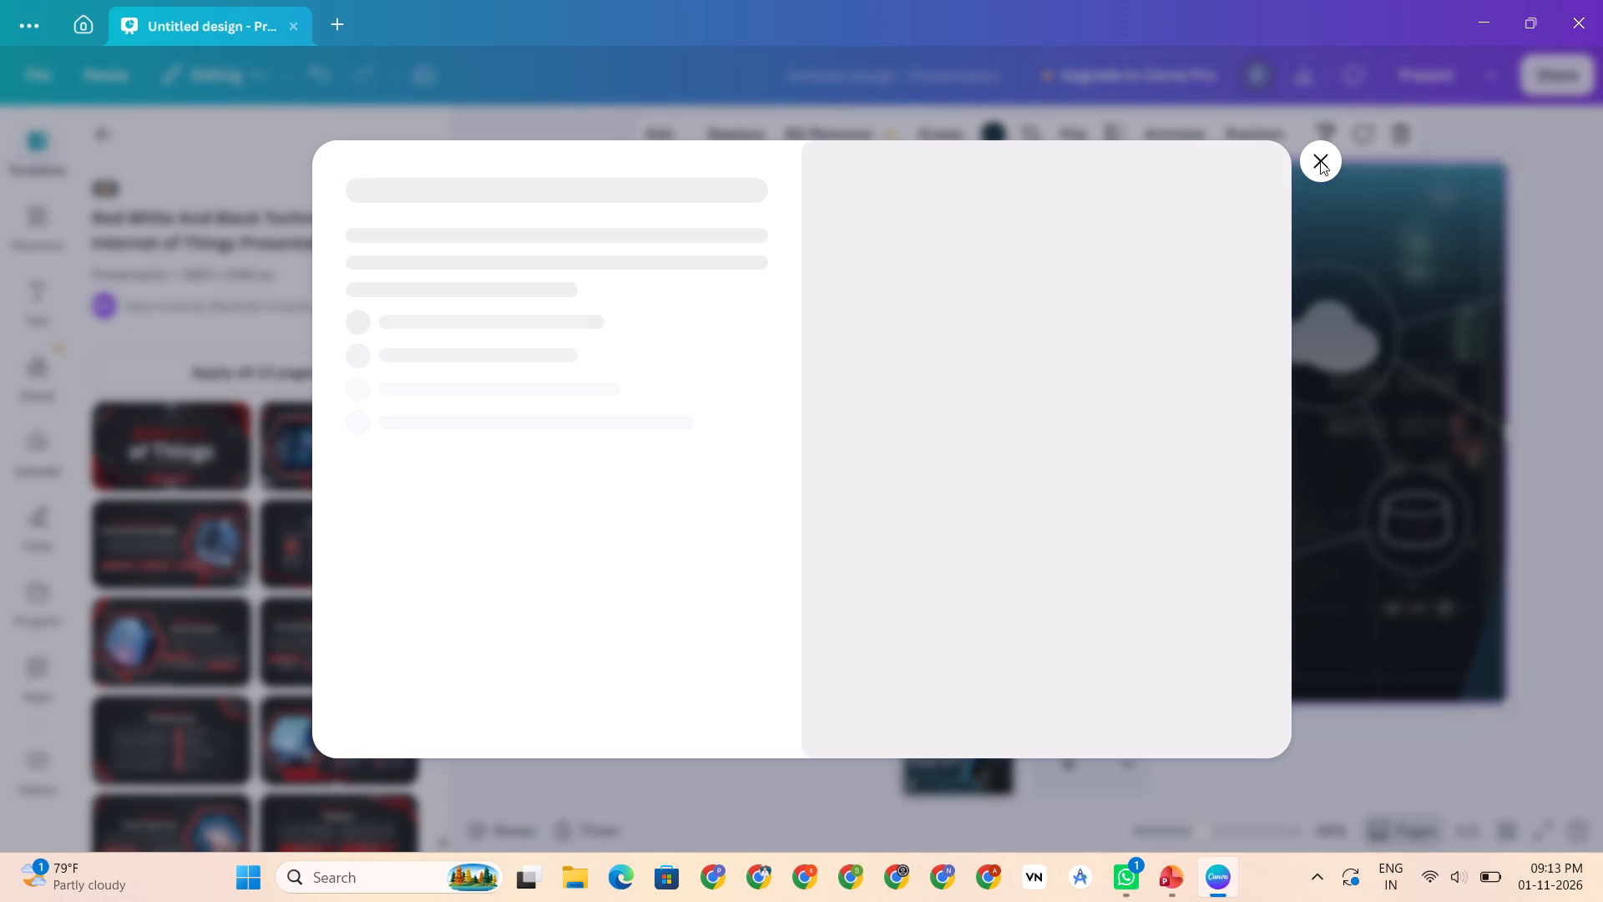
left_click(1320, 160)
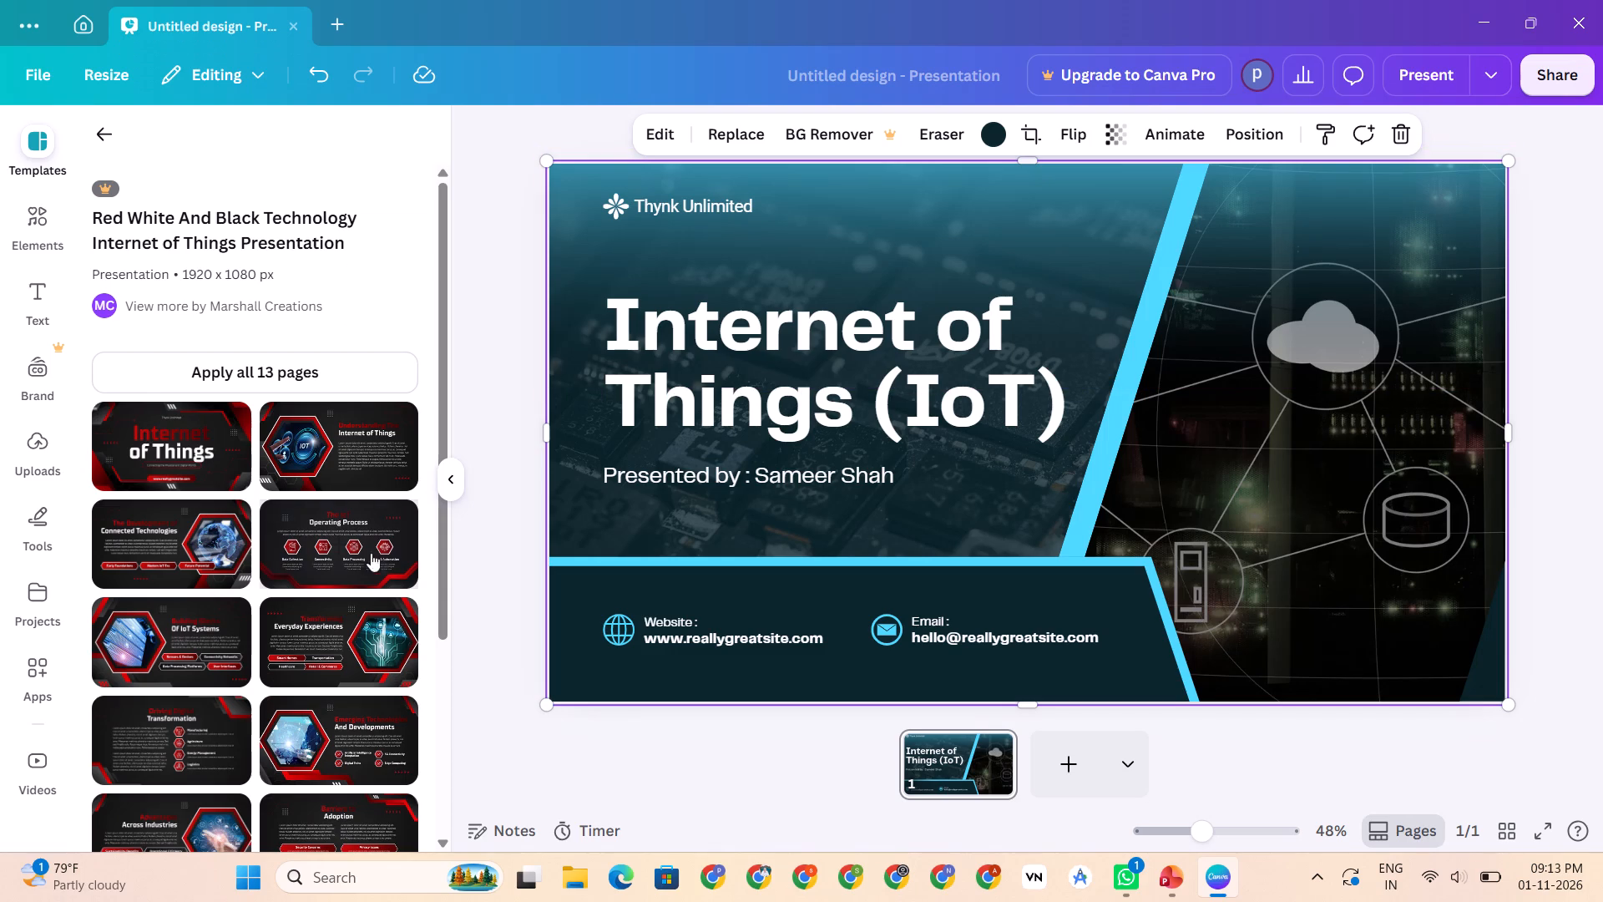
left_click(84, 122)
Look through the IoT template results for alternative designs, including a brief look inside the teal Internet of Things (IoT) template.
scroll(143, 363, "up", 3)
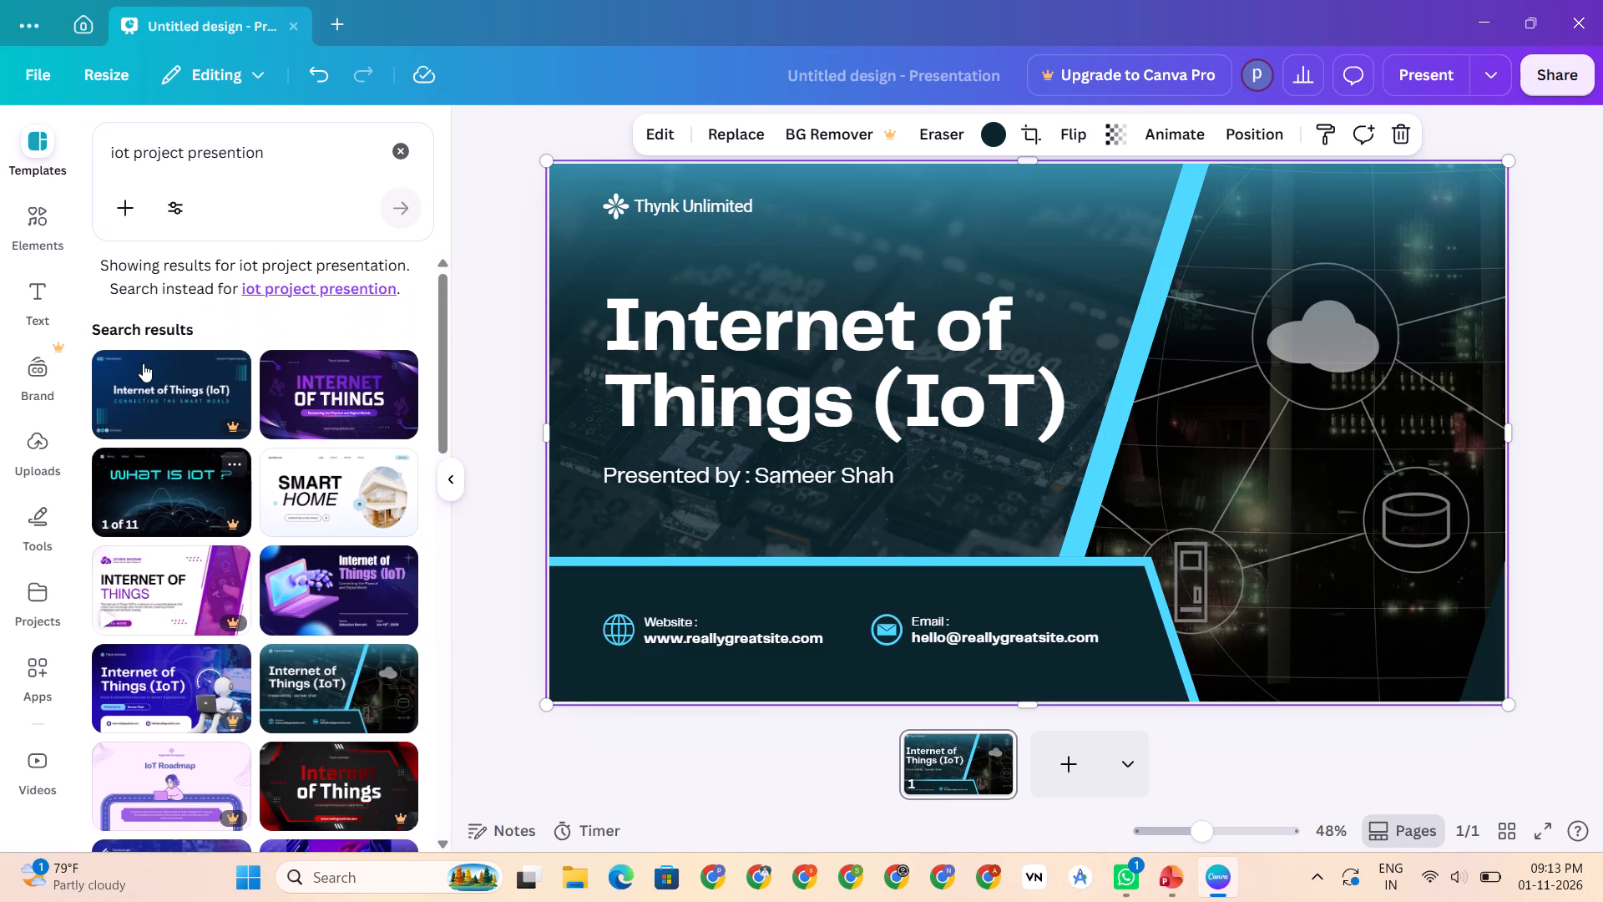
scroll(298, 421, "down", 1)
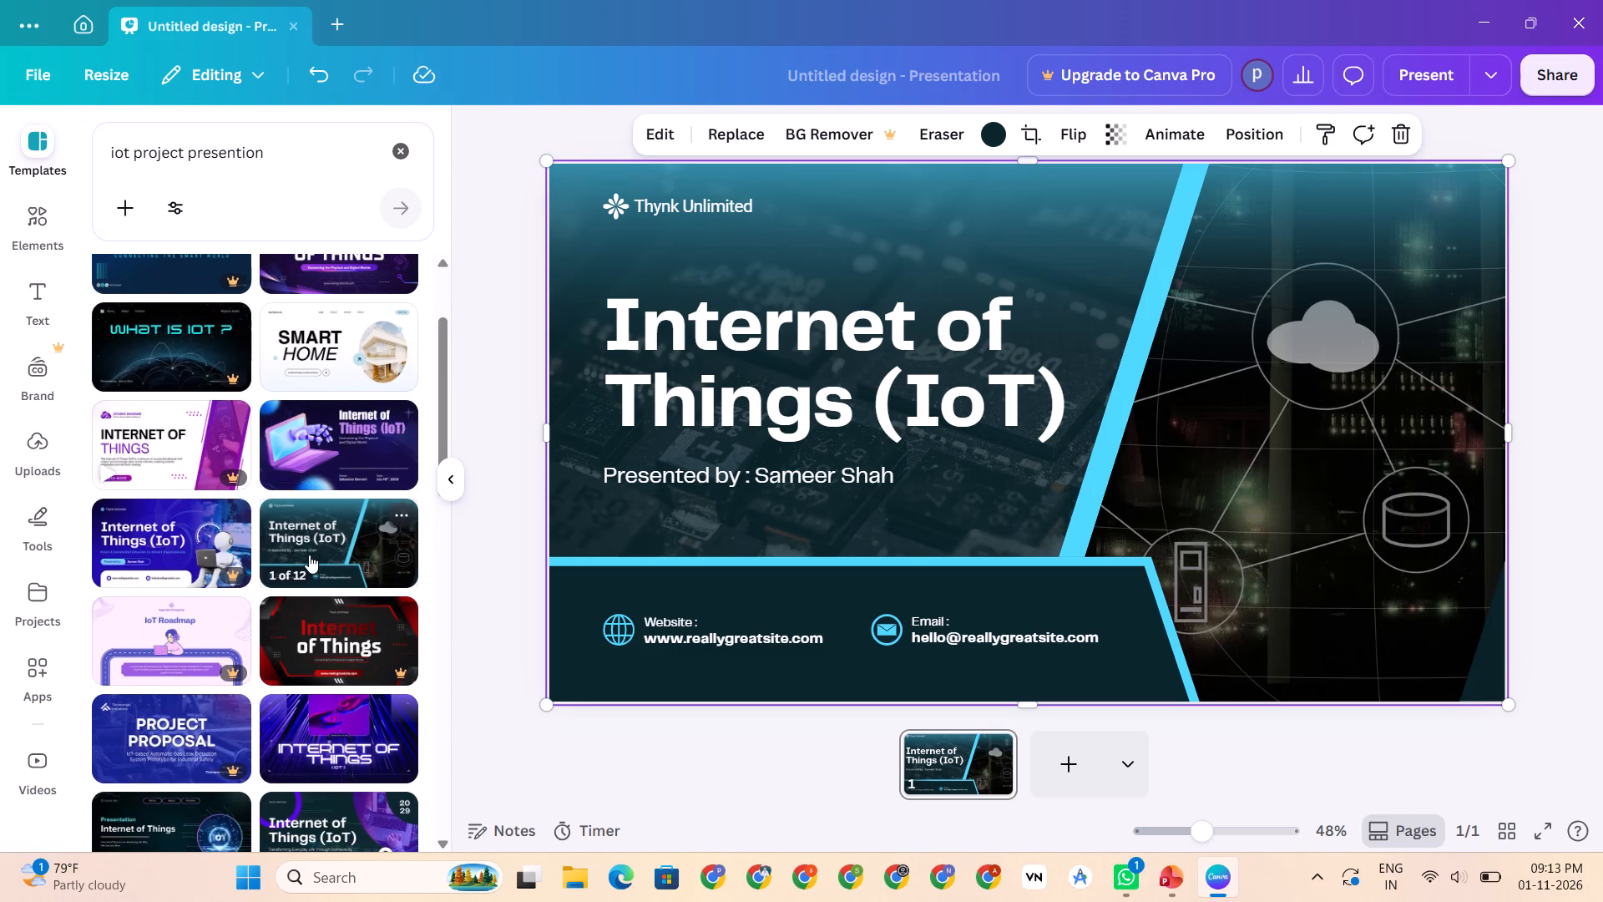
scroll(317, 390, "up", 1)
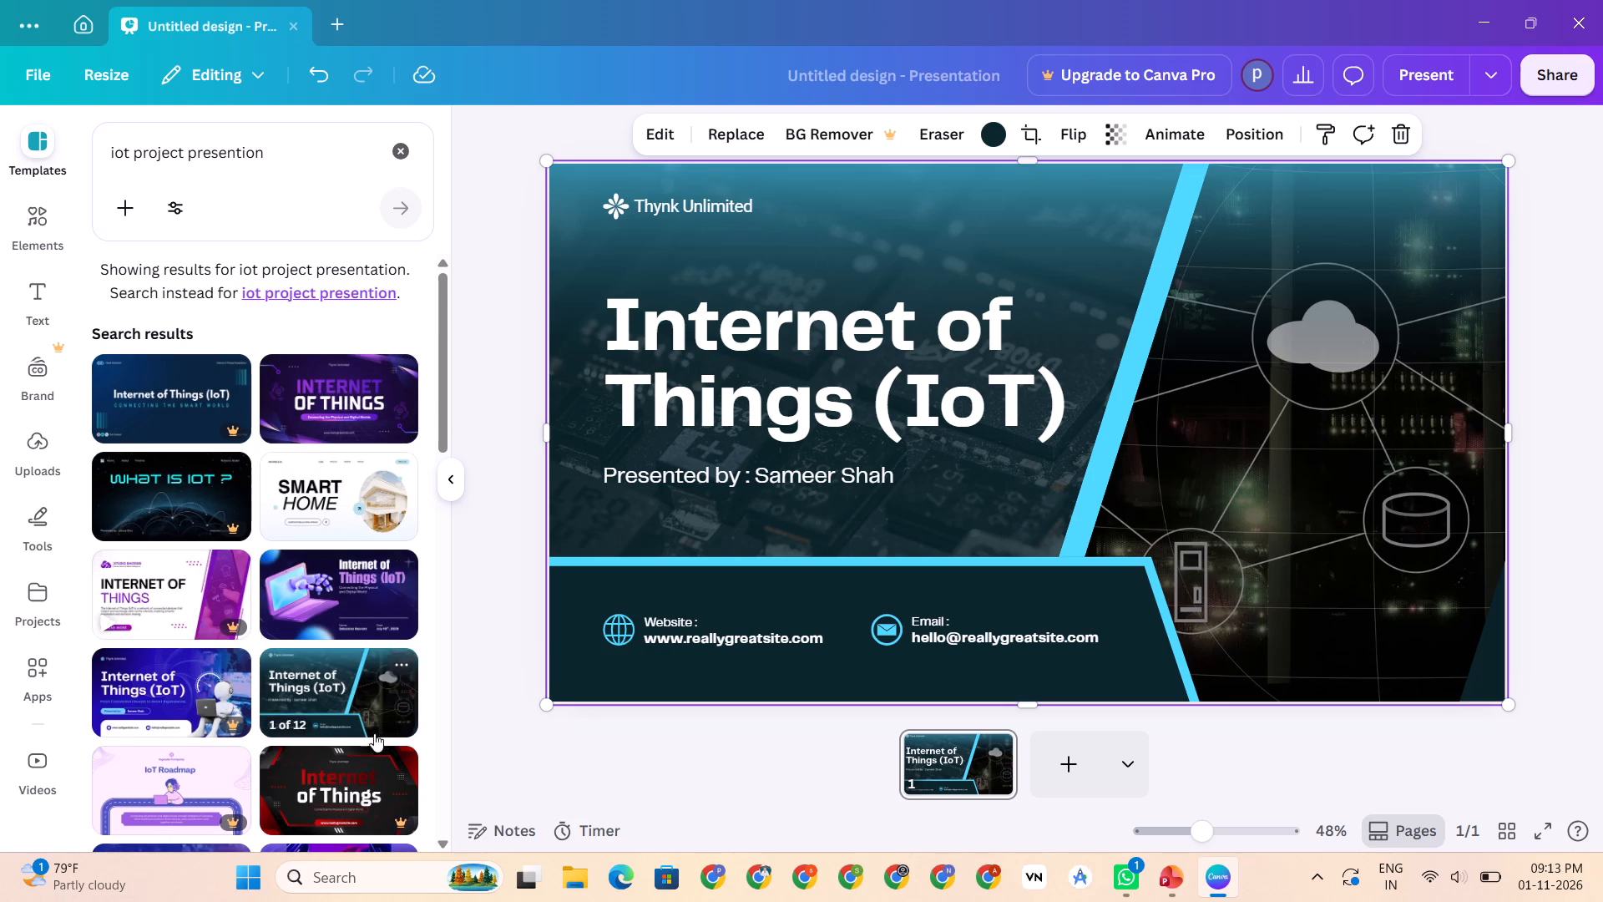
scroll(369, 742, "down", 2)
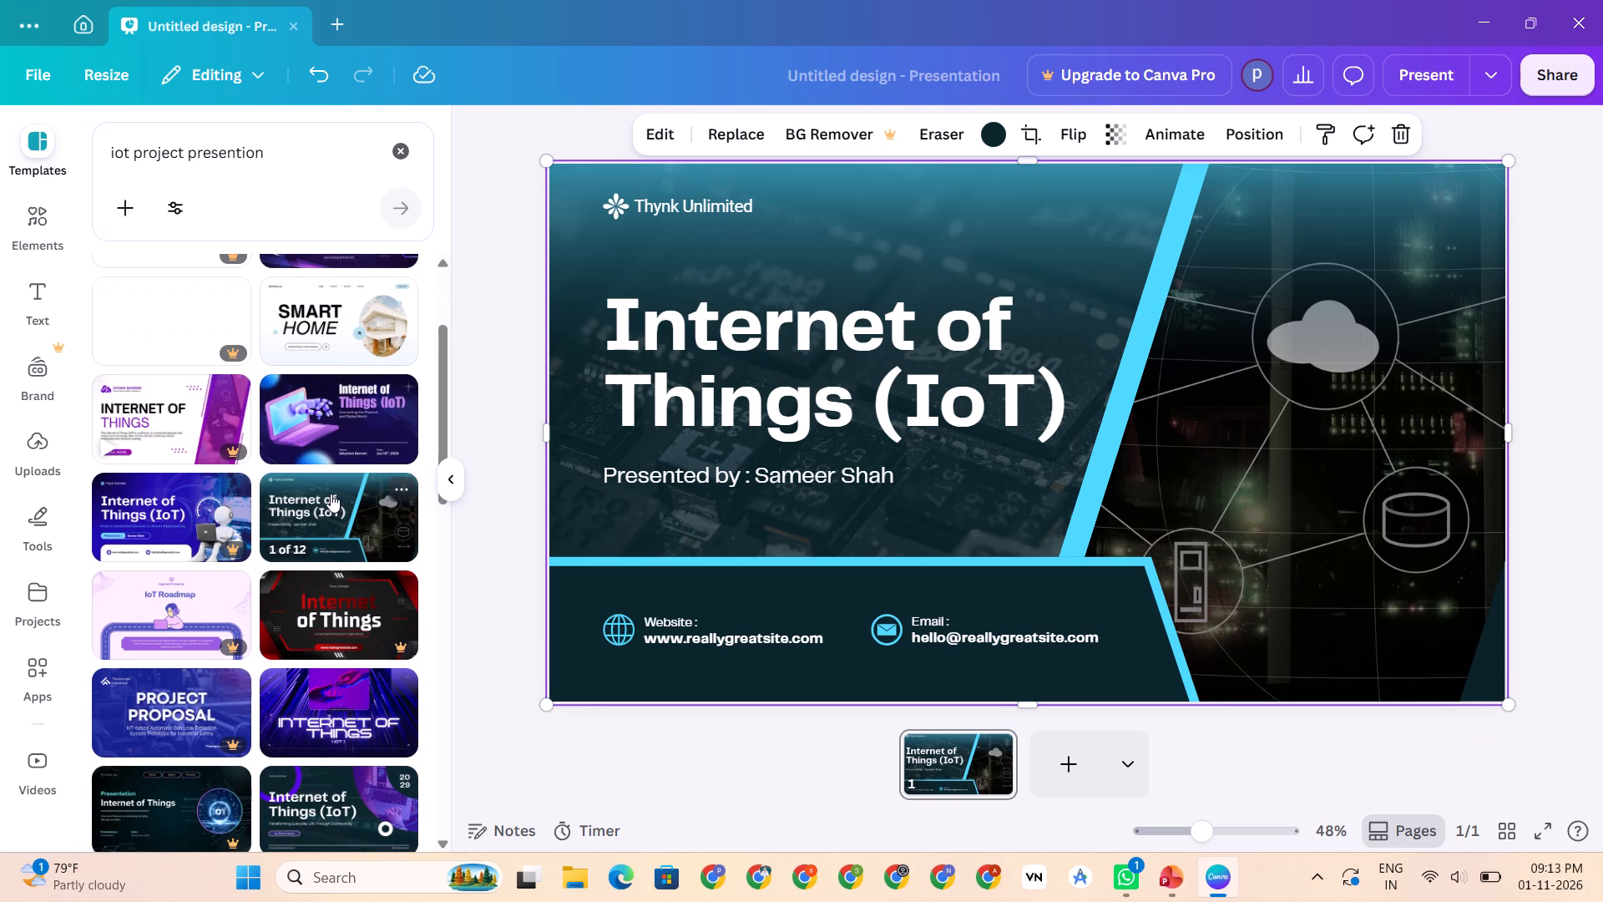
left_click(331, 494)
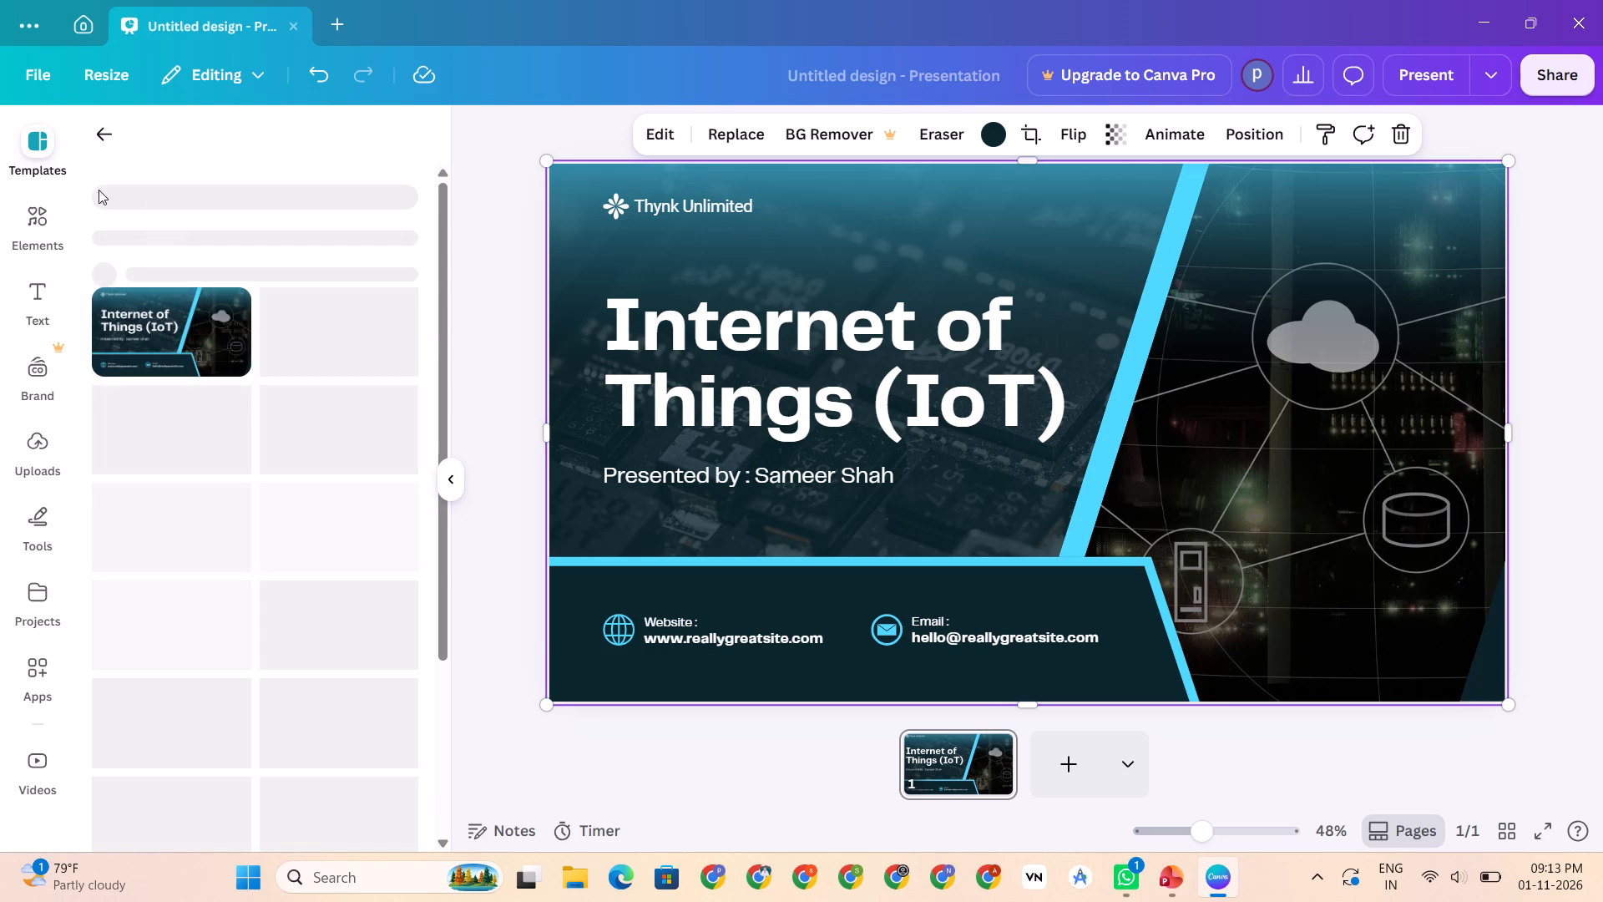
left_click(91, 139)
scroll(151, 455, "down", 1)
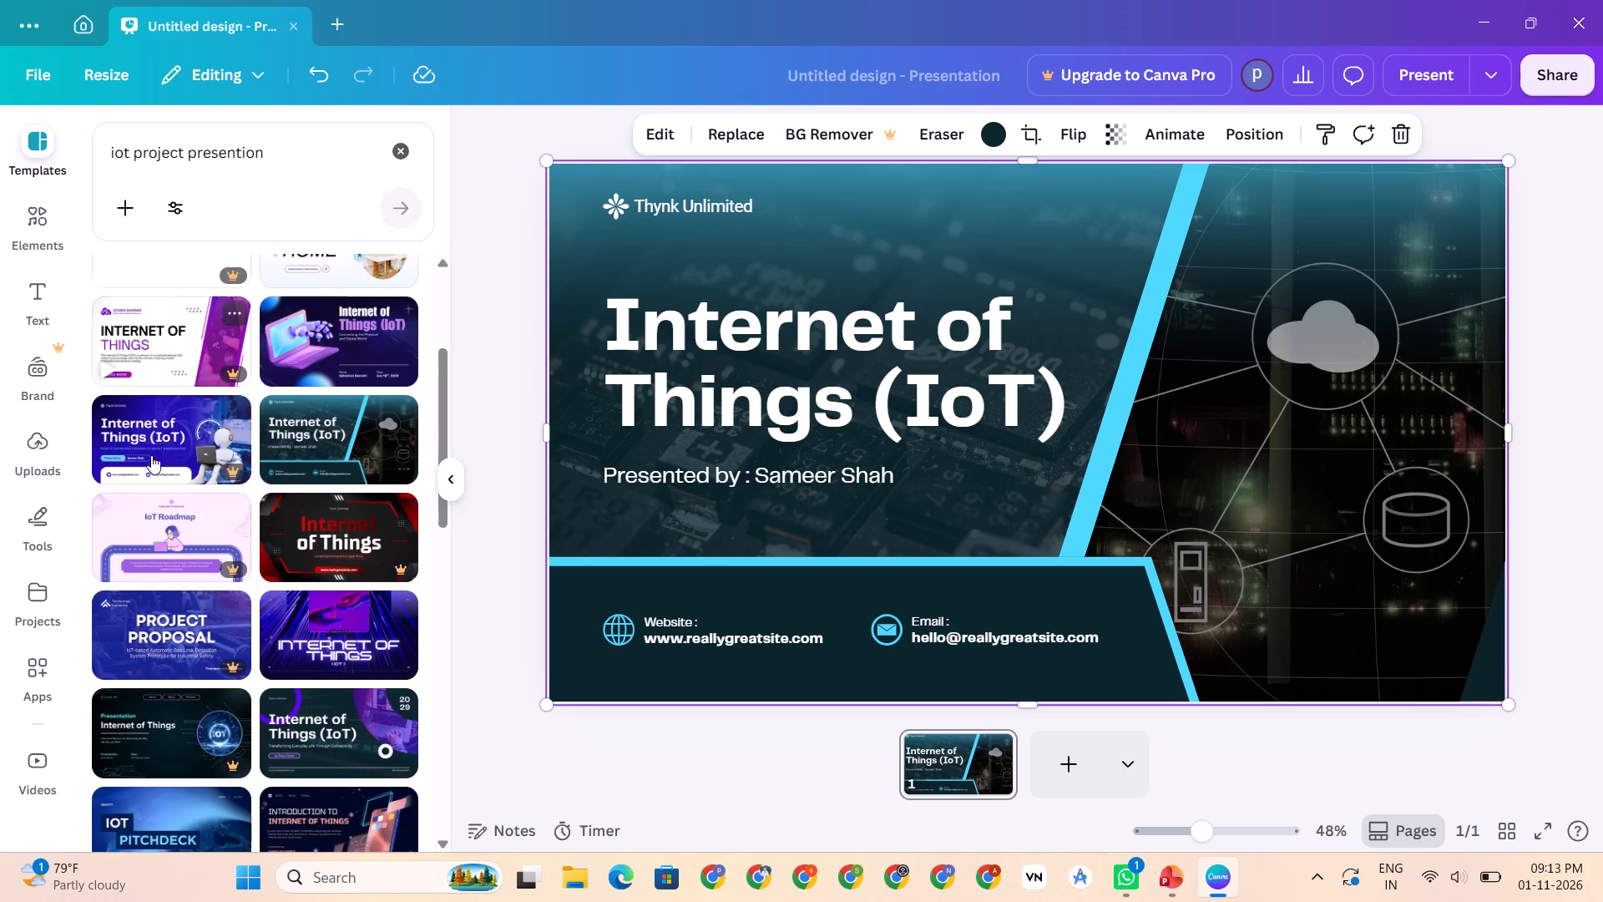
scroll(151, 455, "down", 3)
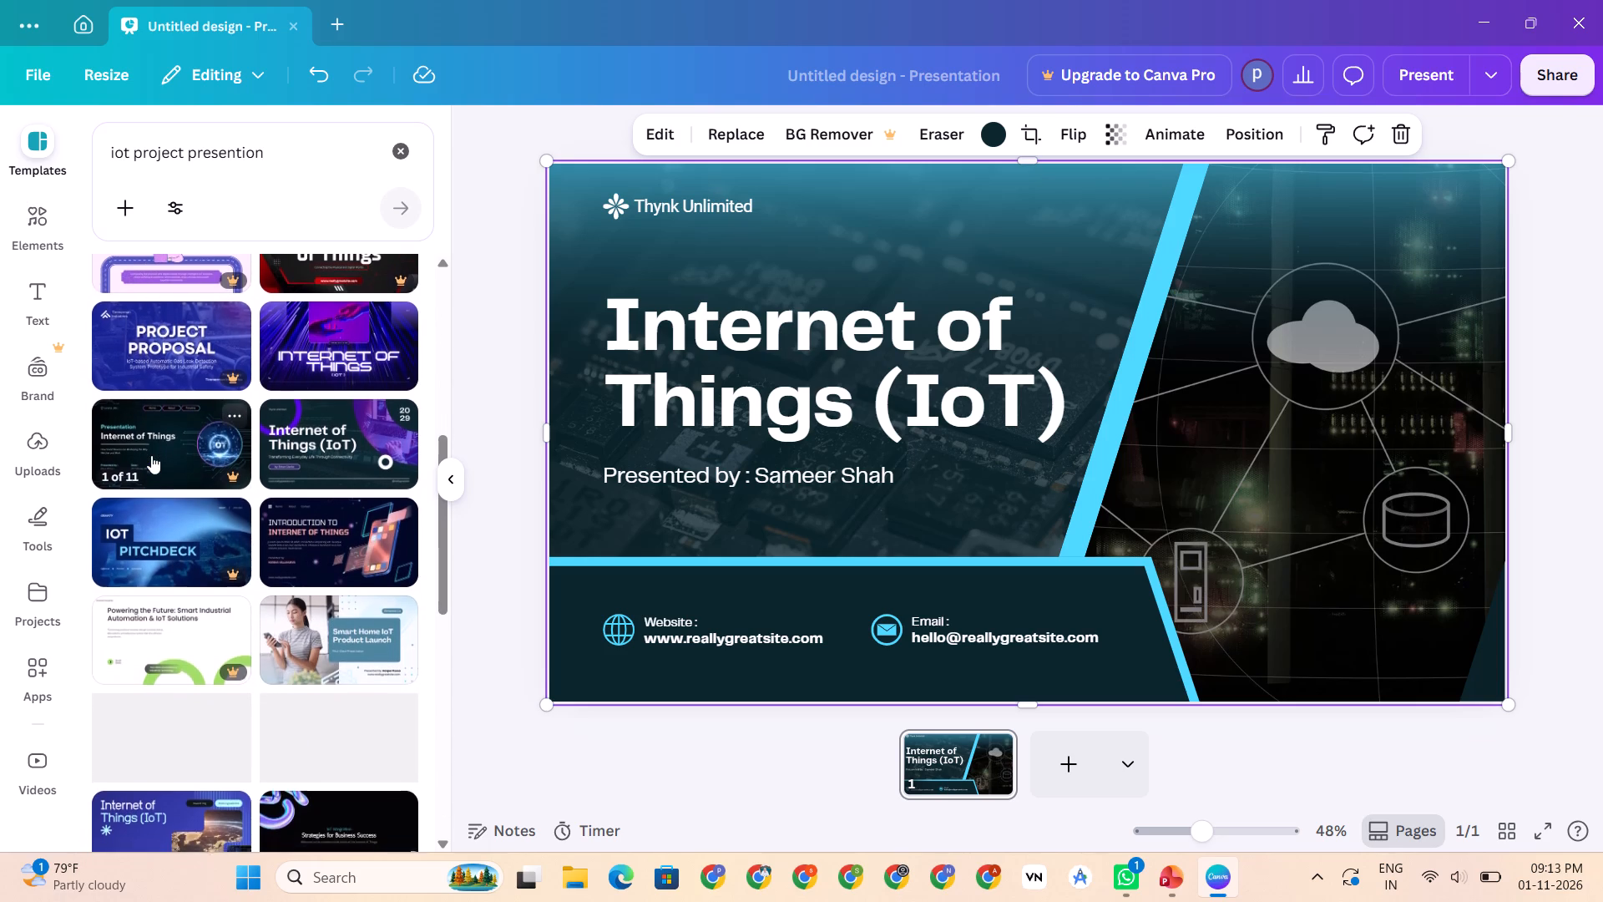
scroll(151, 455, "down", 1)
scroll(151, 455, "up", 1)
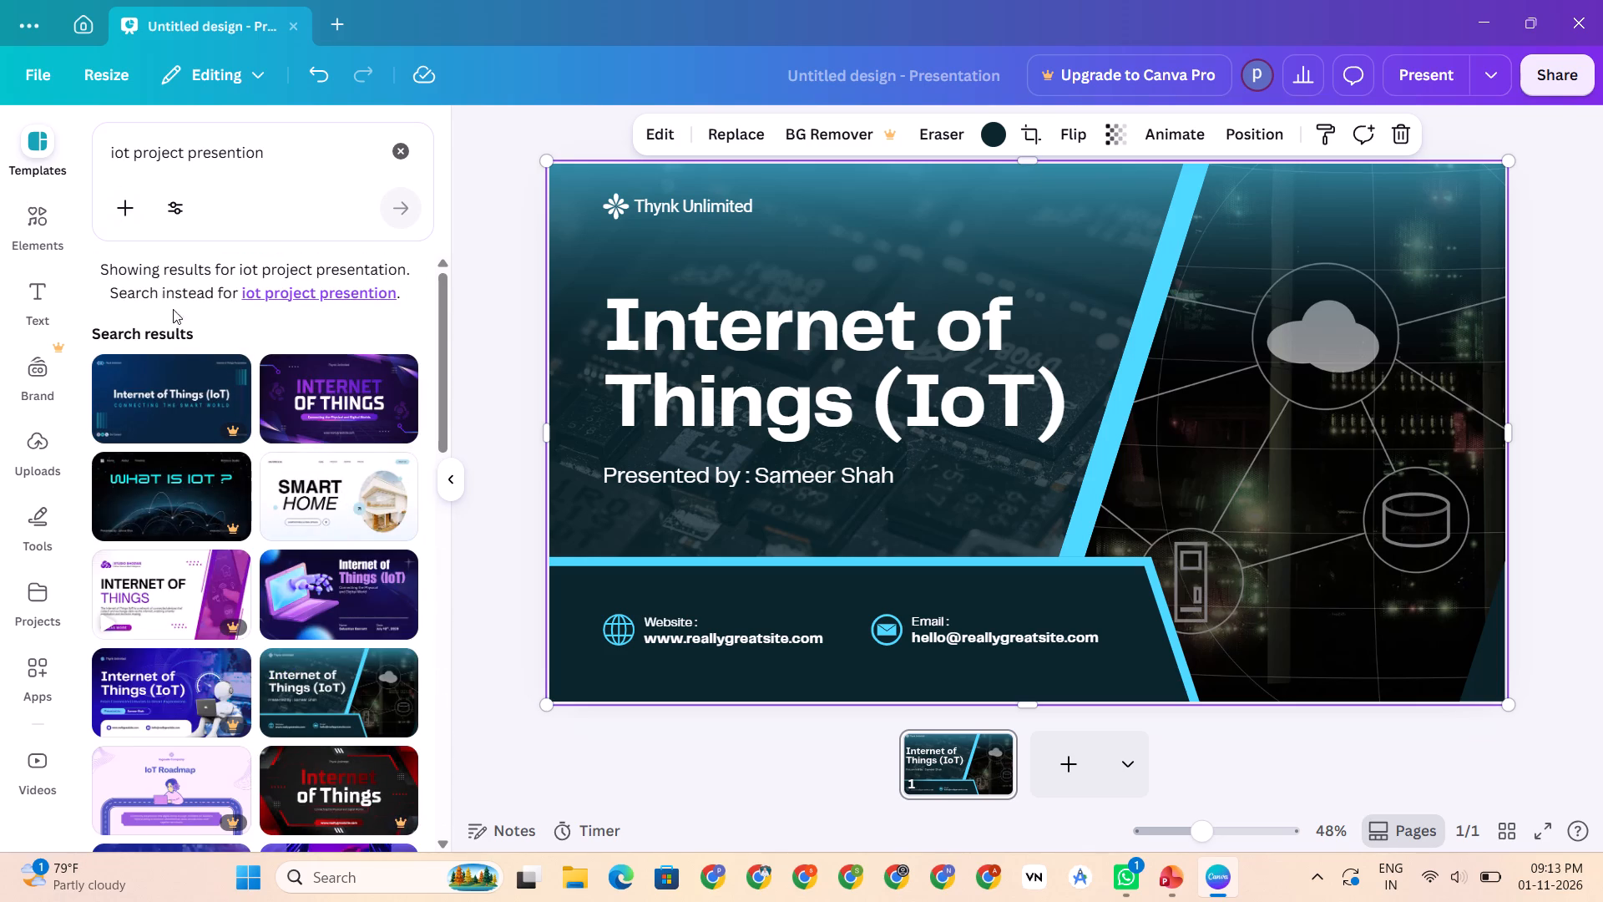
scroll(267, 489, "down", 1)
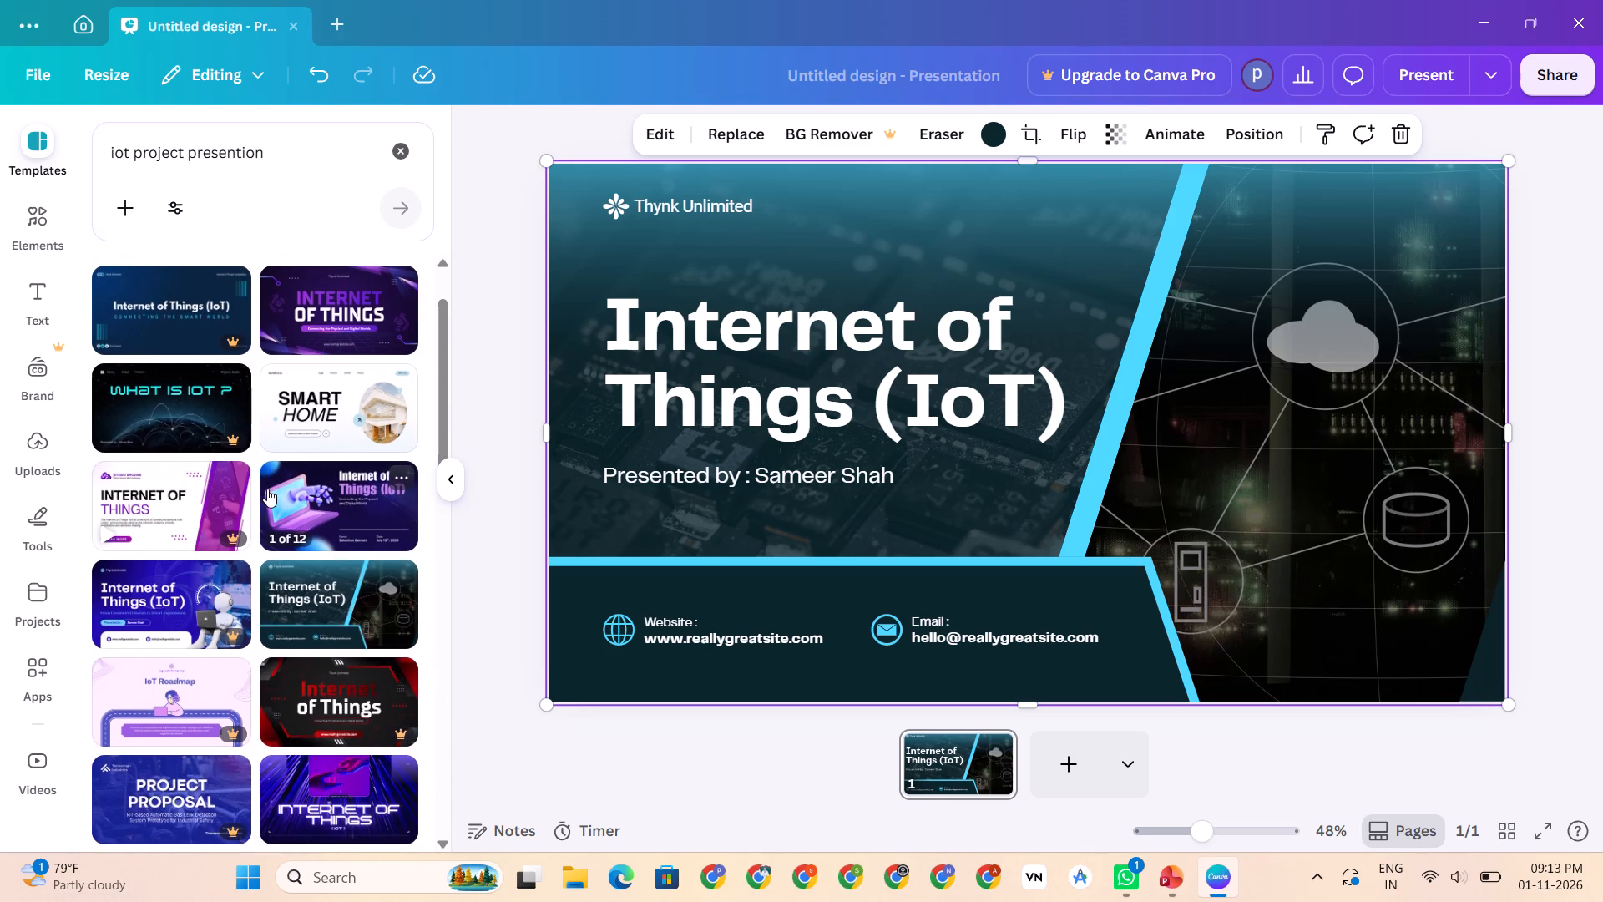
scroll(267, 489, "down", 2)
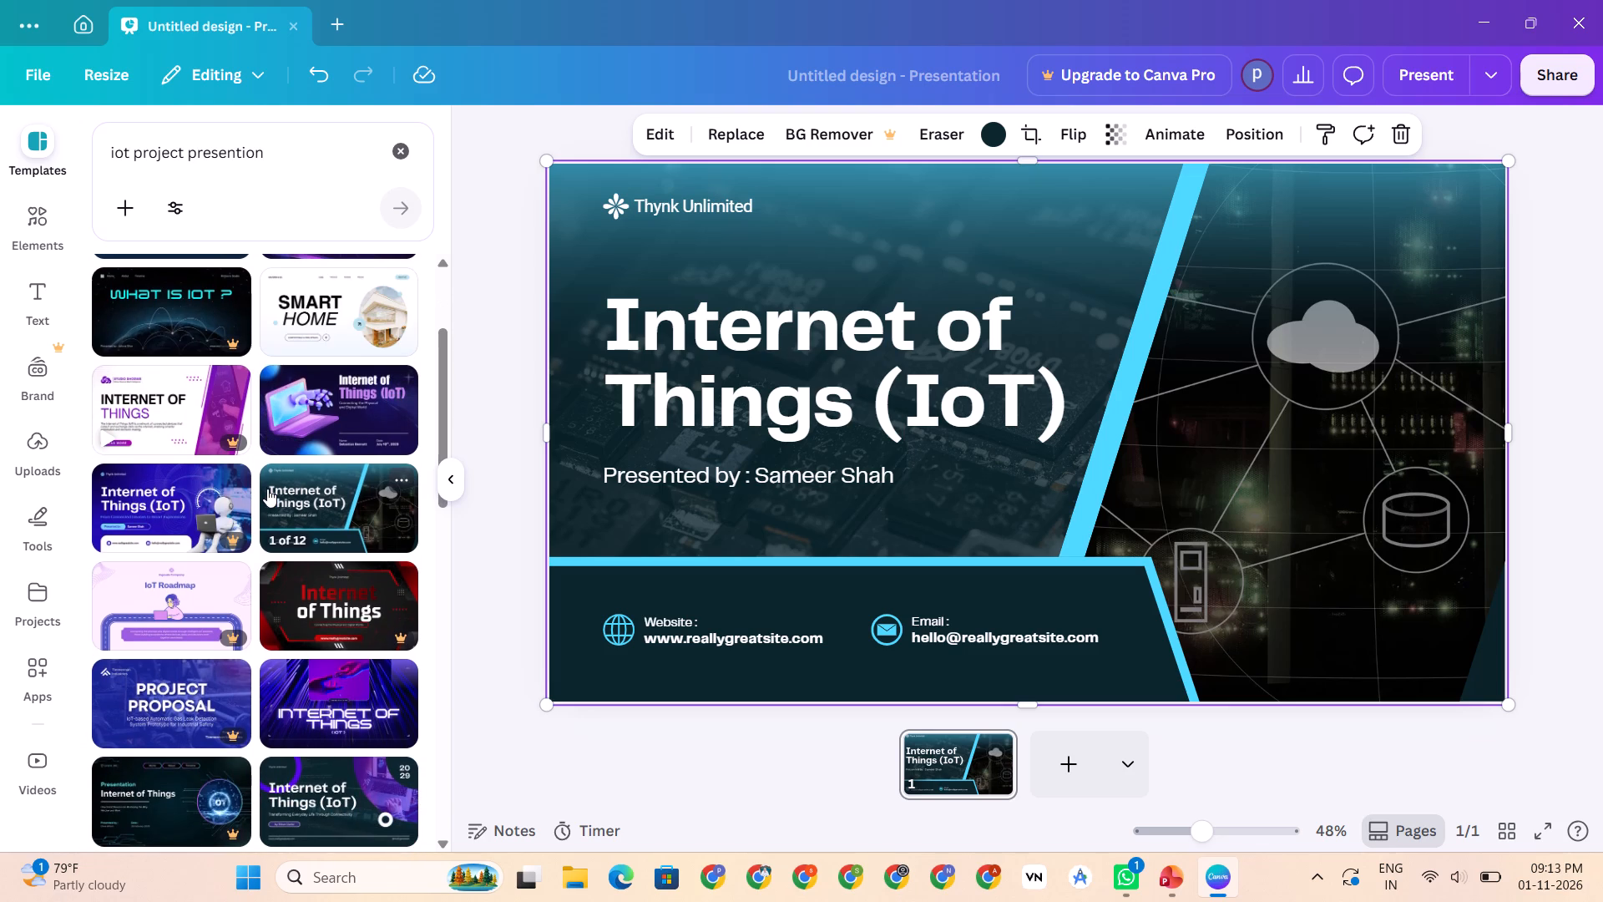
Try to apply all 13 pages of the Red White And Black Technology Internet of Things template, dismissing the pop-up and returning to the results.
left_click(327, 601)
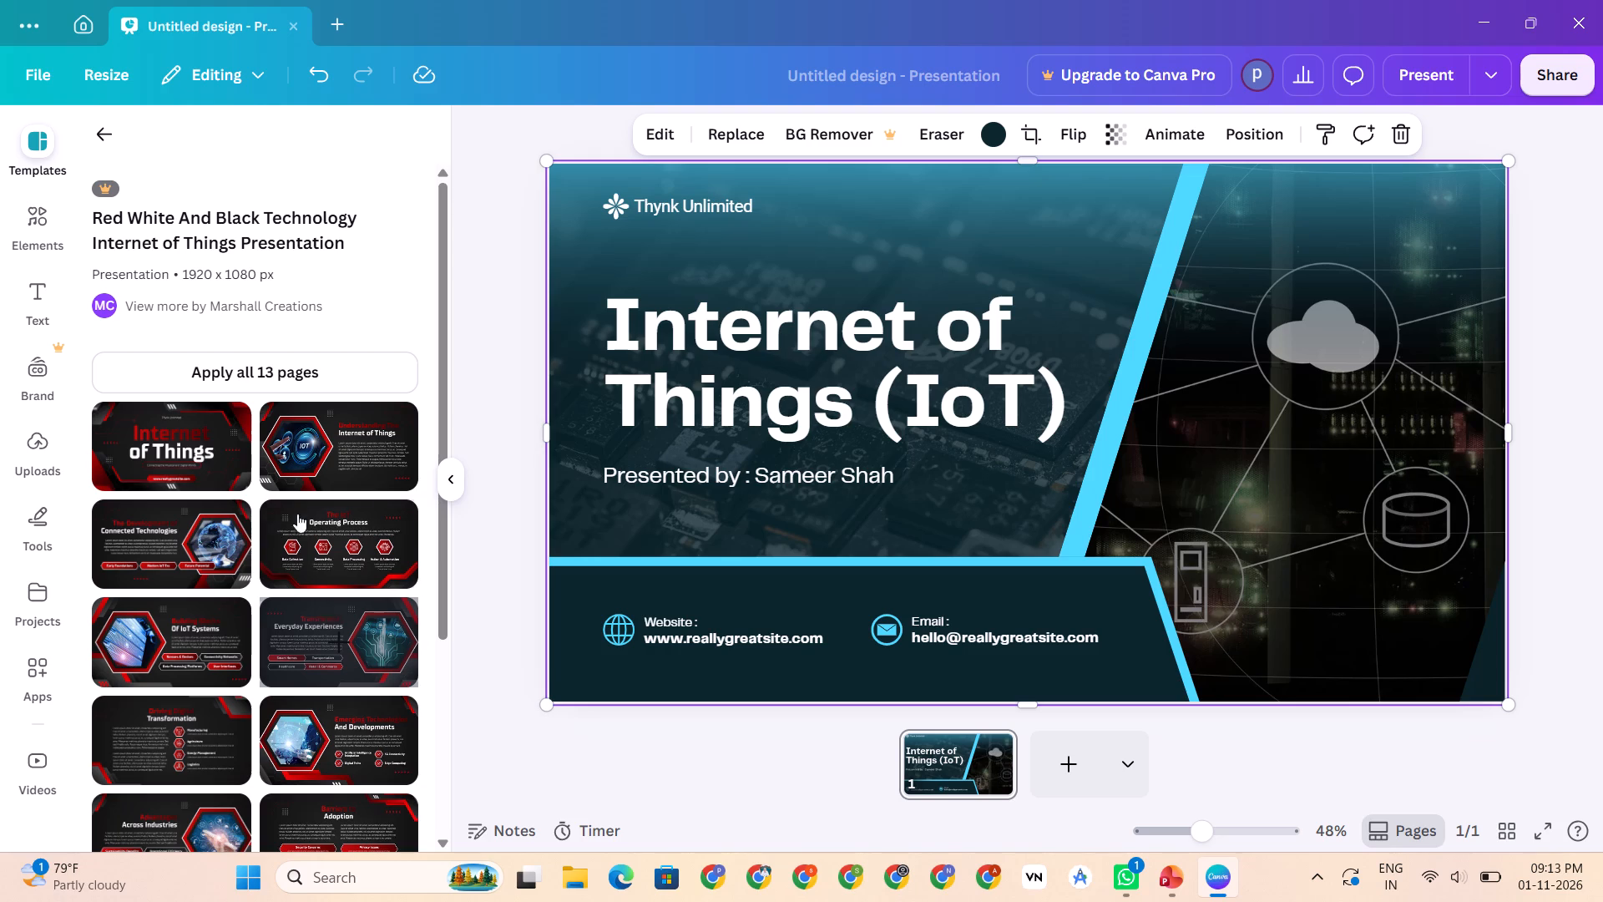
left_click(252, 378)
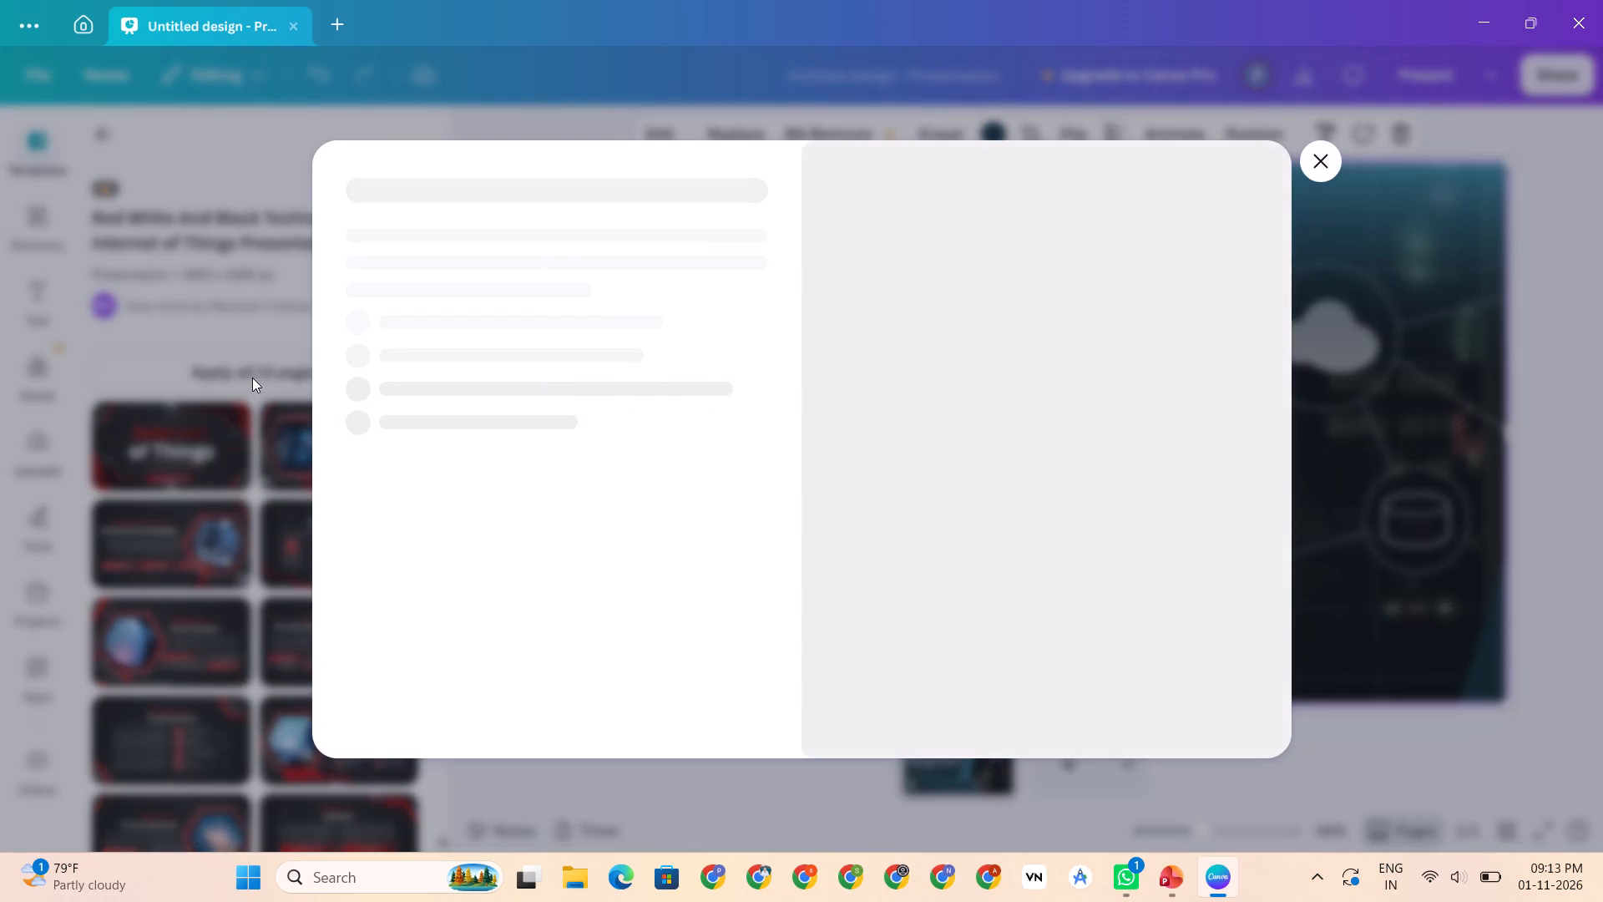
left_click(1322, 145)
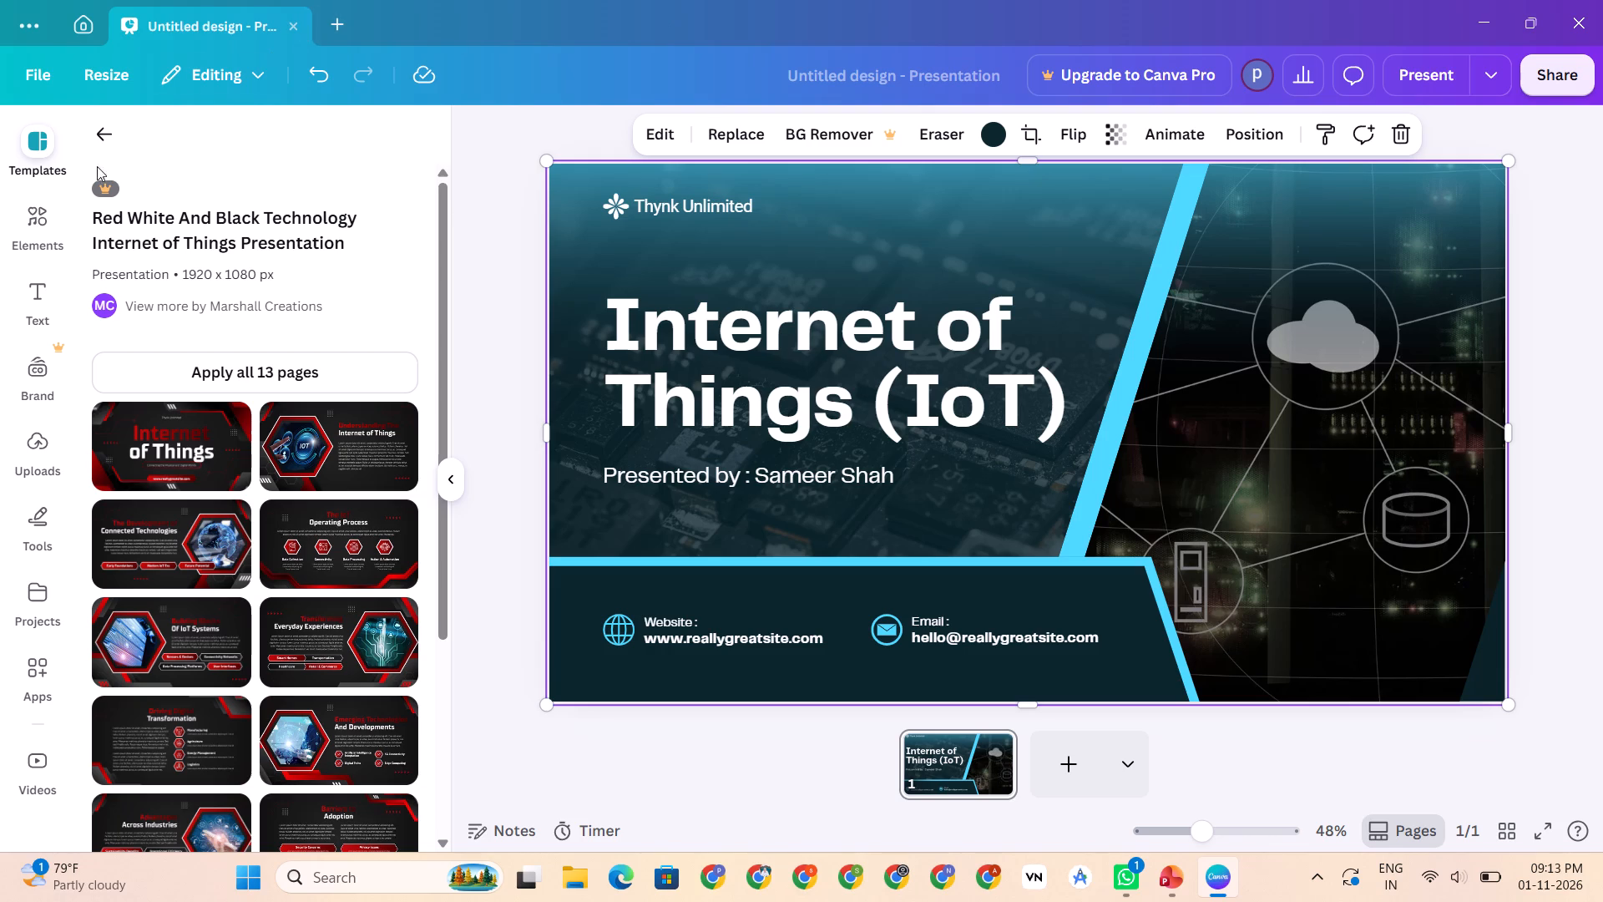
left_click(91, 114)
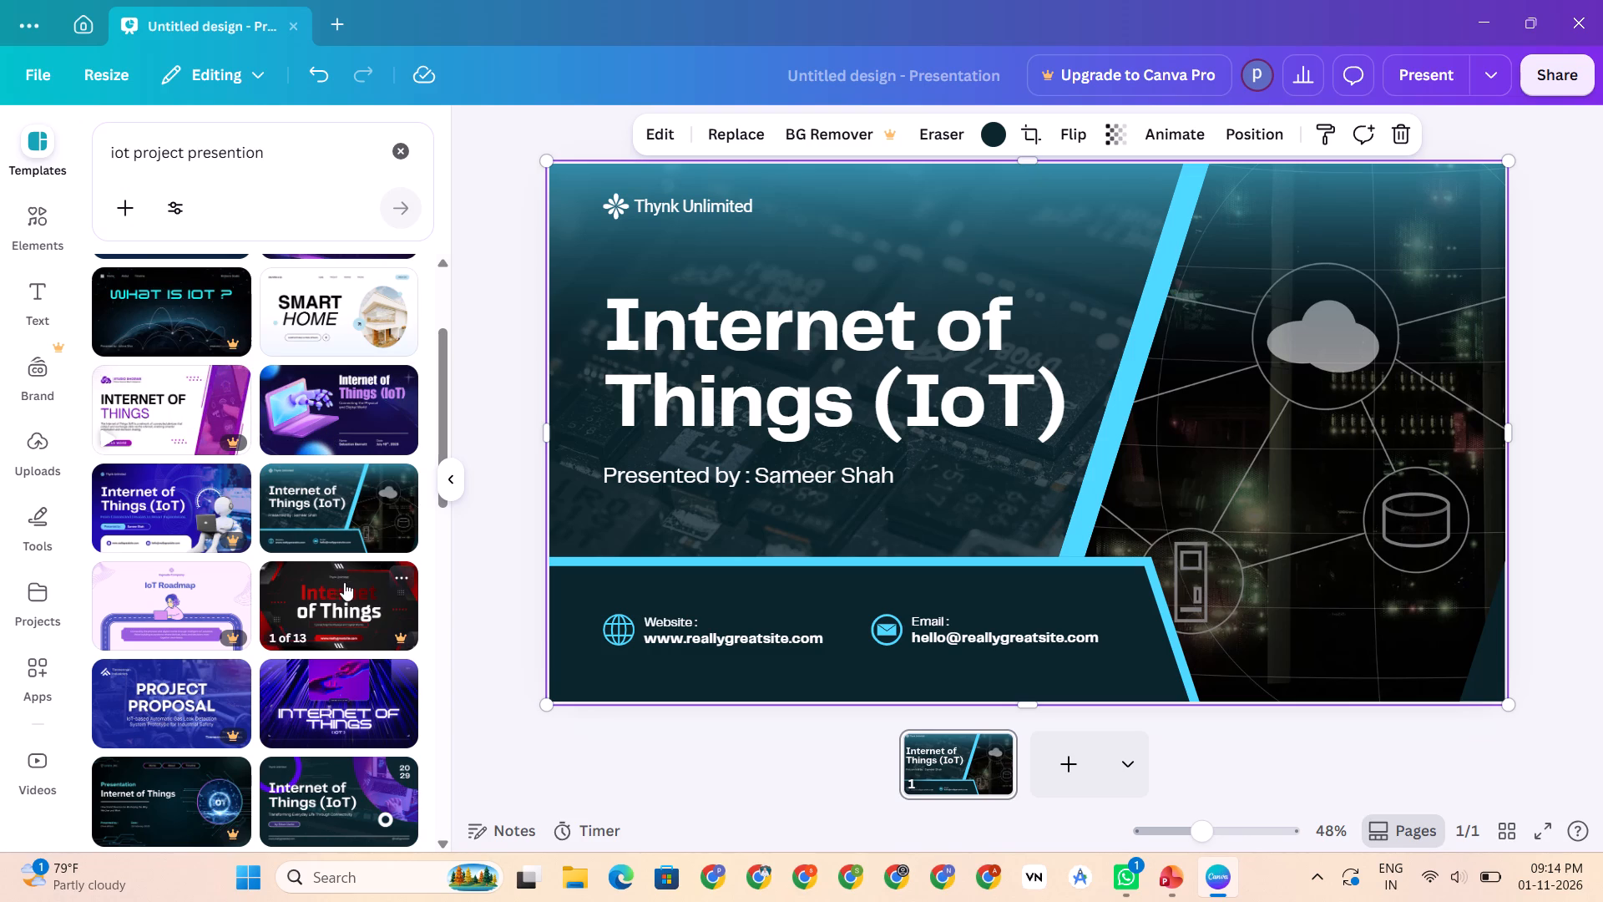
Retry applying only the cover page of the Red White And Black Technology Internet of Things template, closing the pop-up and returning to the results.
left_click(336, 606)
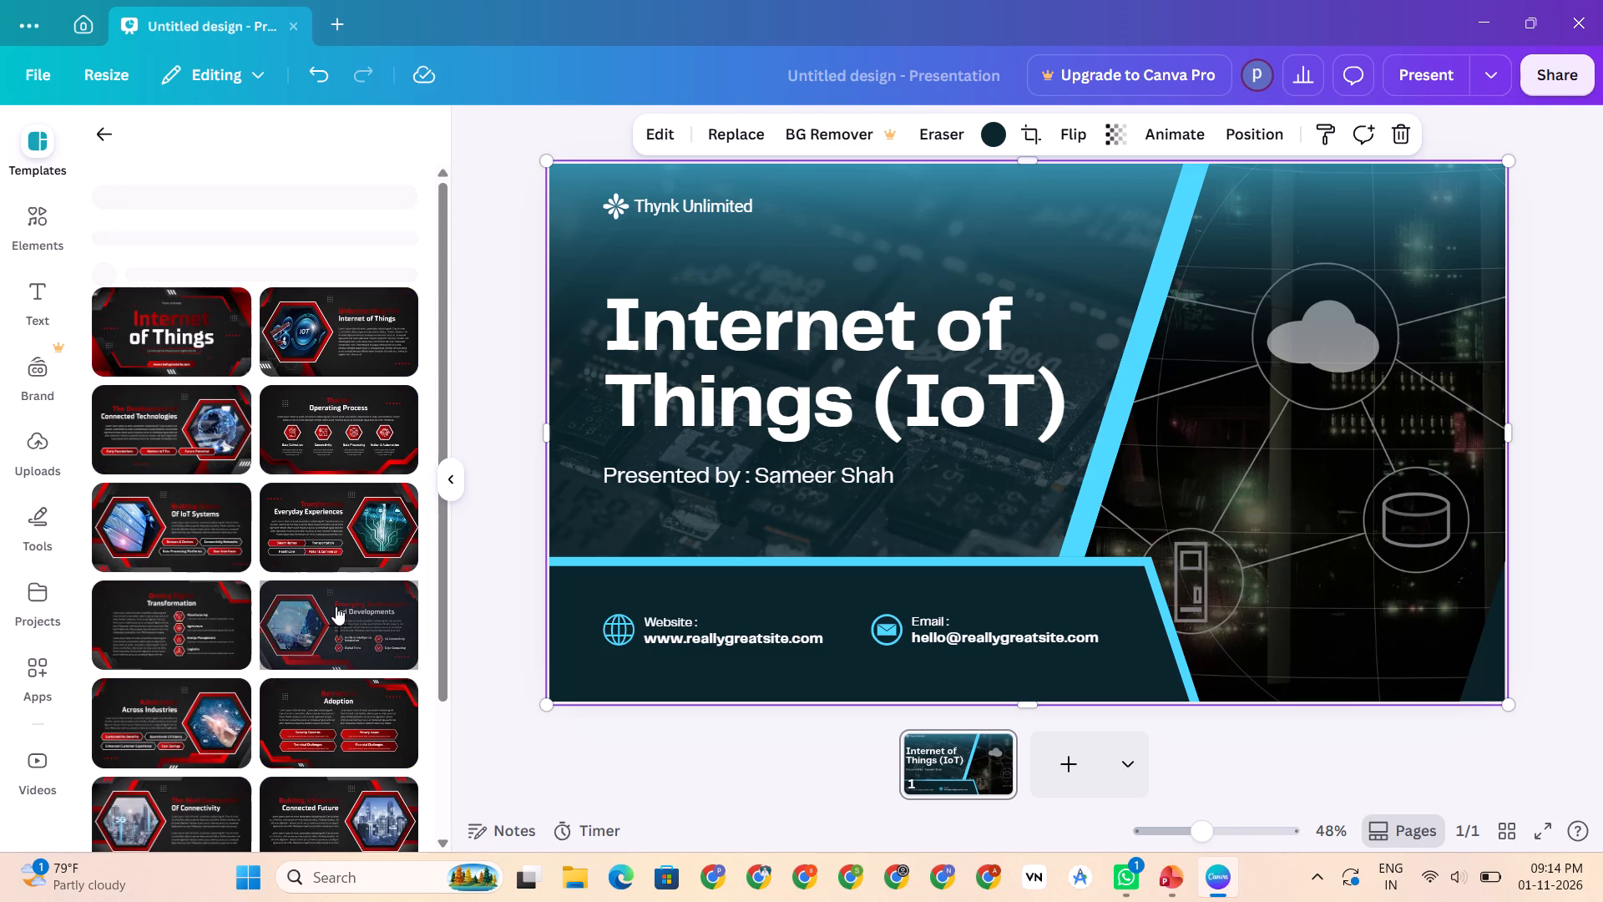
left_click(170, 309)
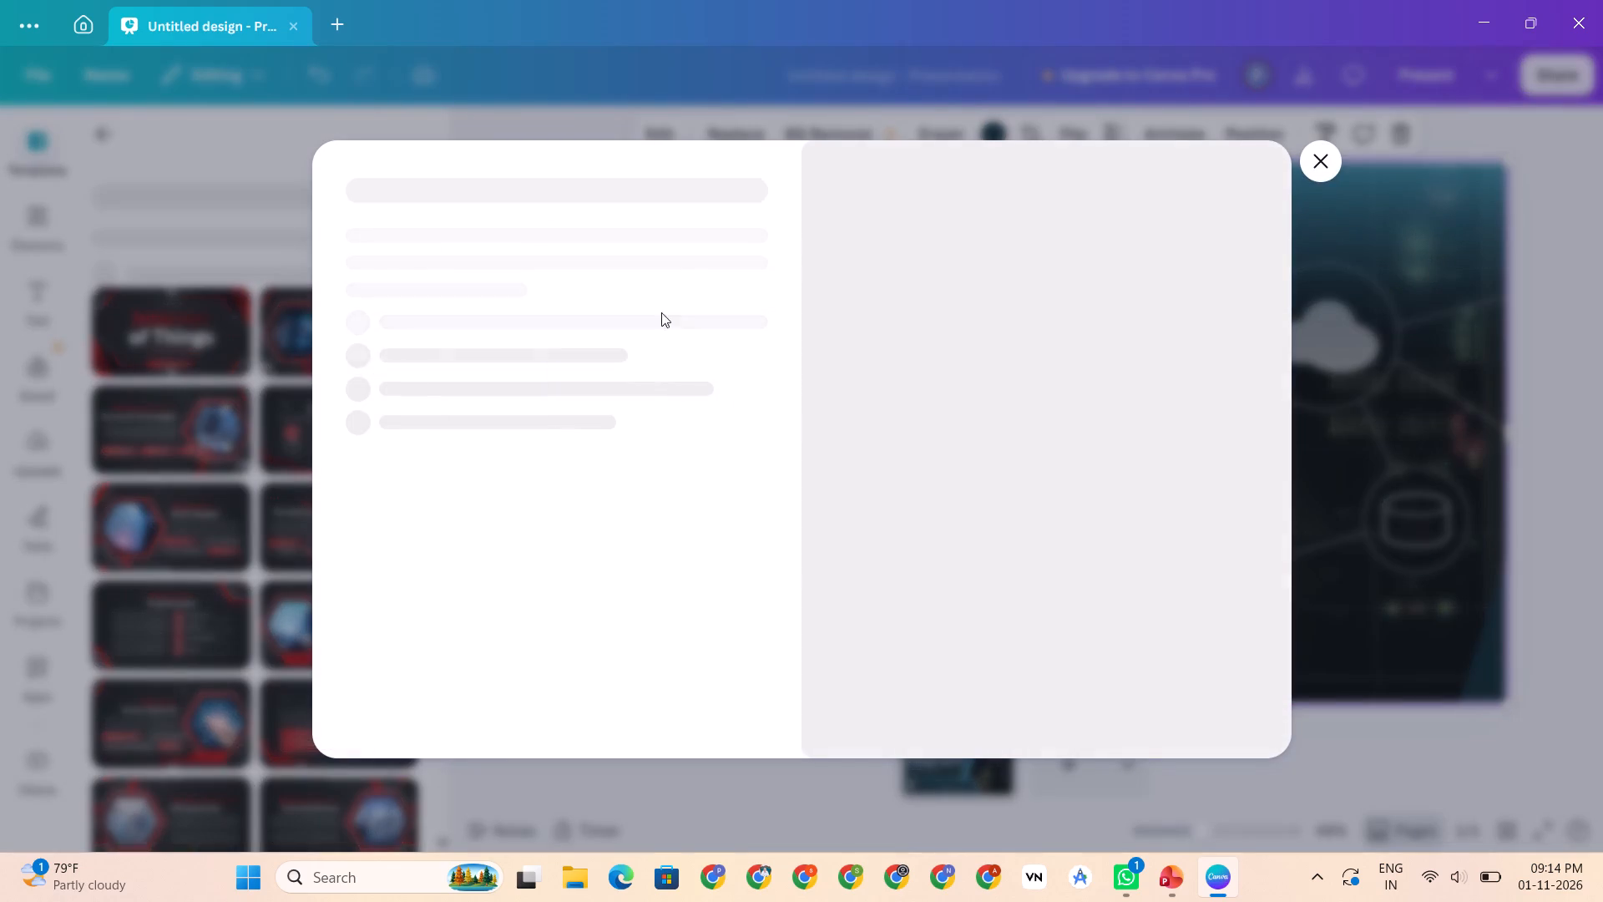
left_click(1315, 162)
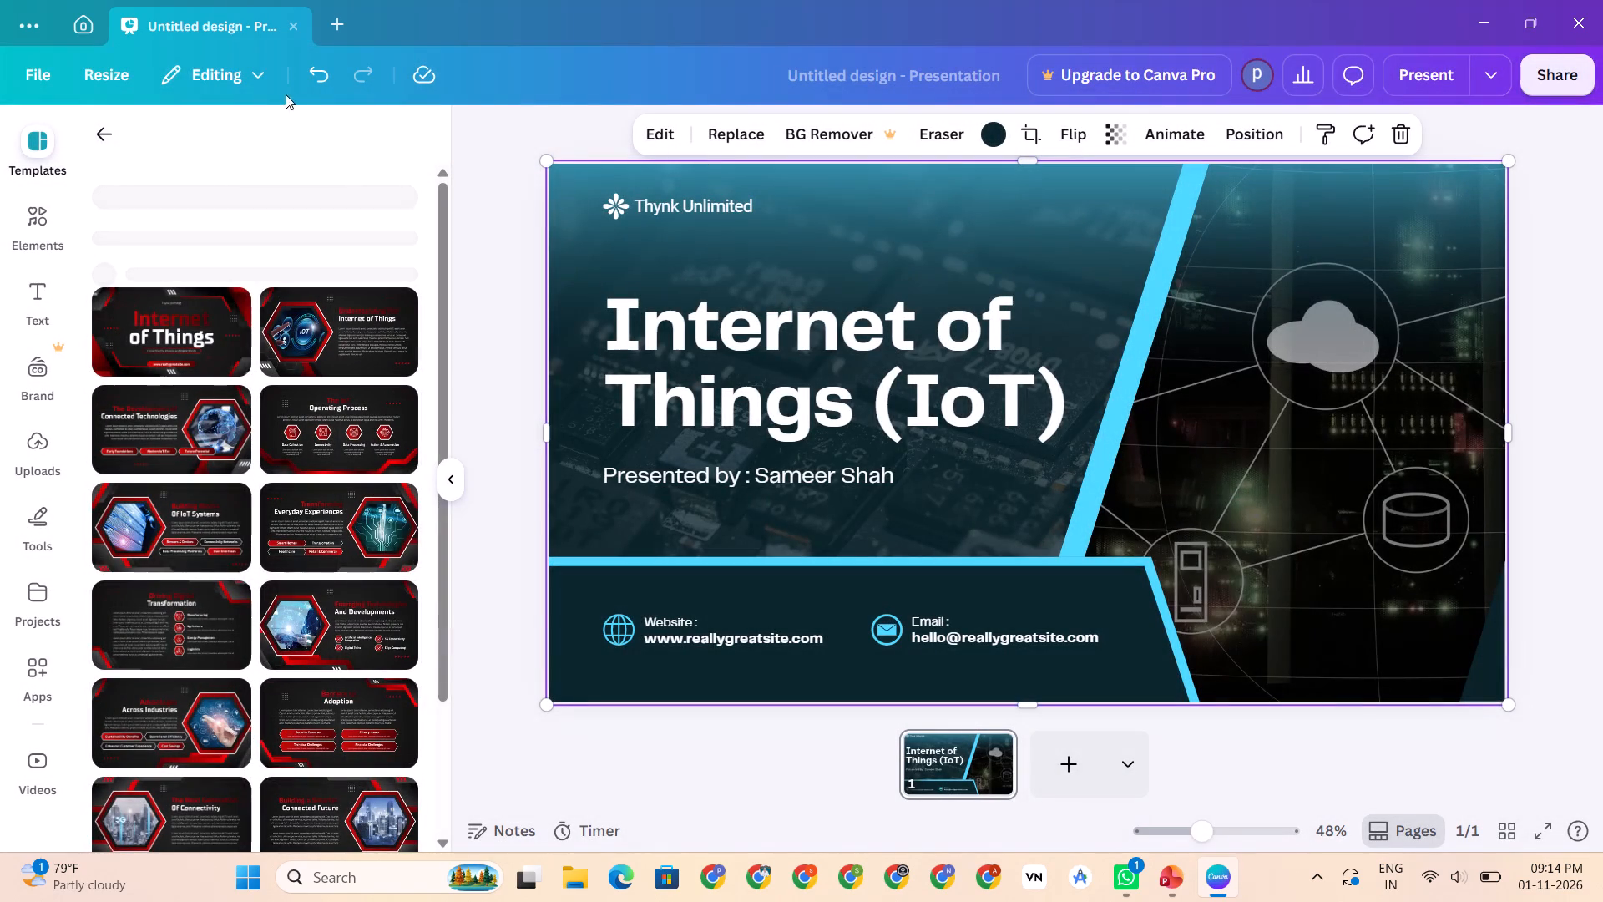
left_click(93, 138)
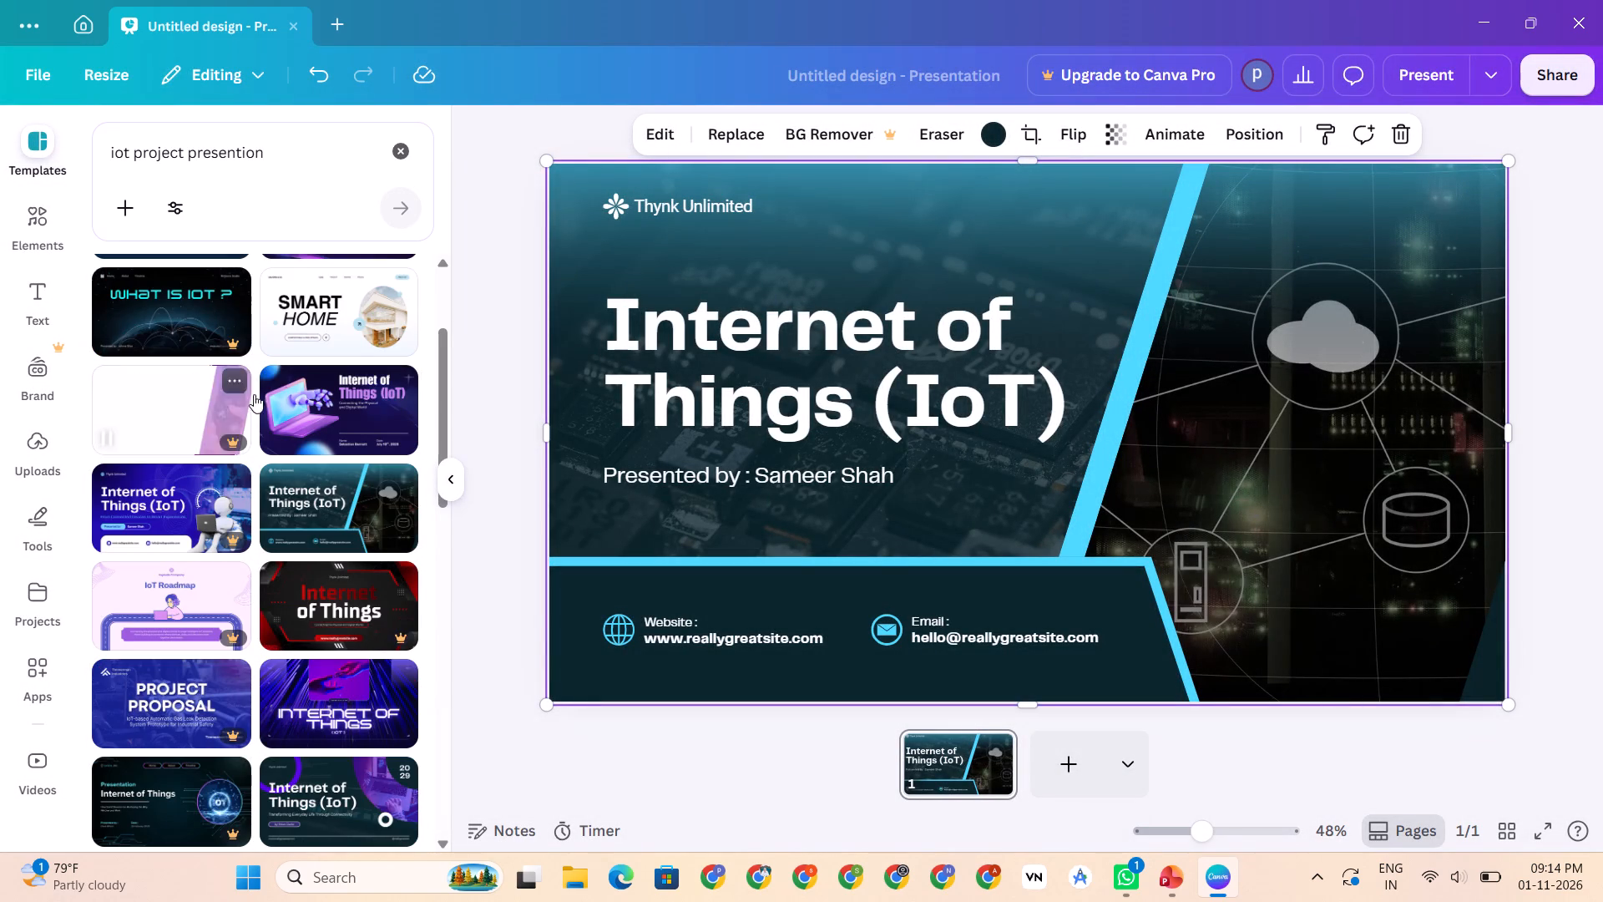
Apply all 13 pages of the Purple Blue And White Modern Technology Internet Of Things template to the presentation.
scroll(306, 477, "up", 3)
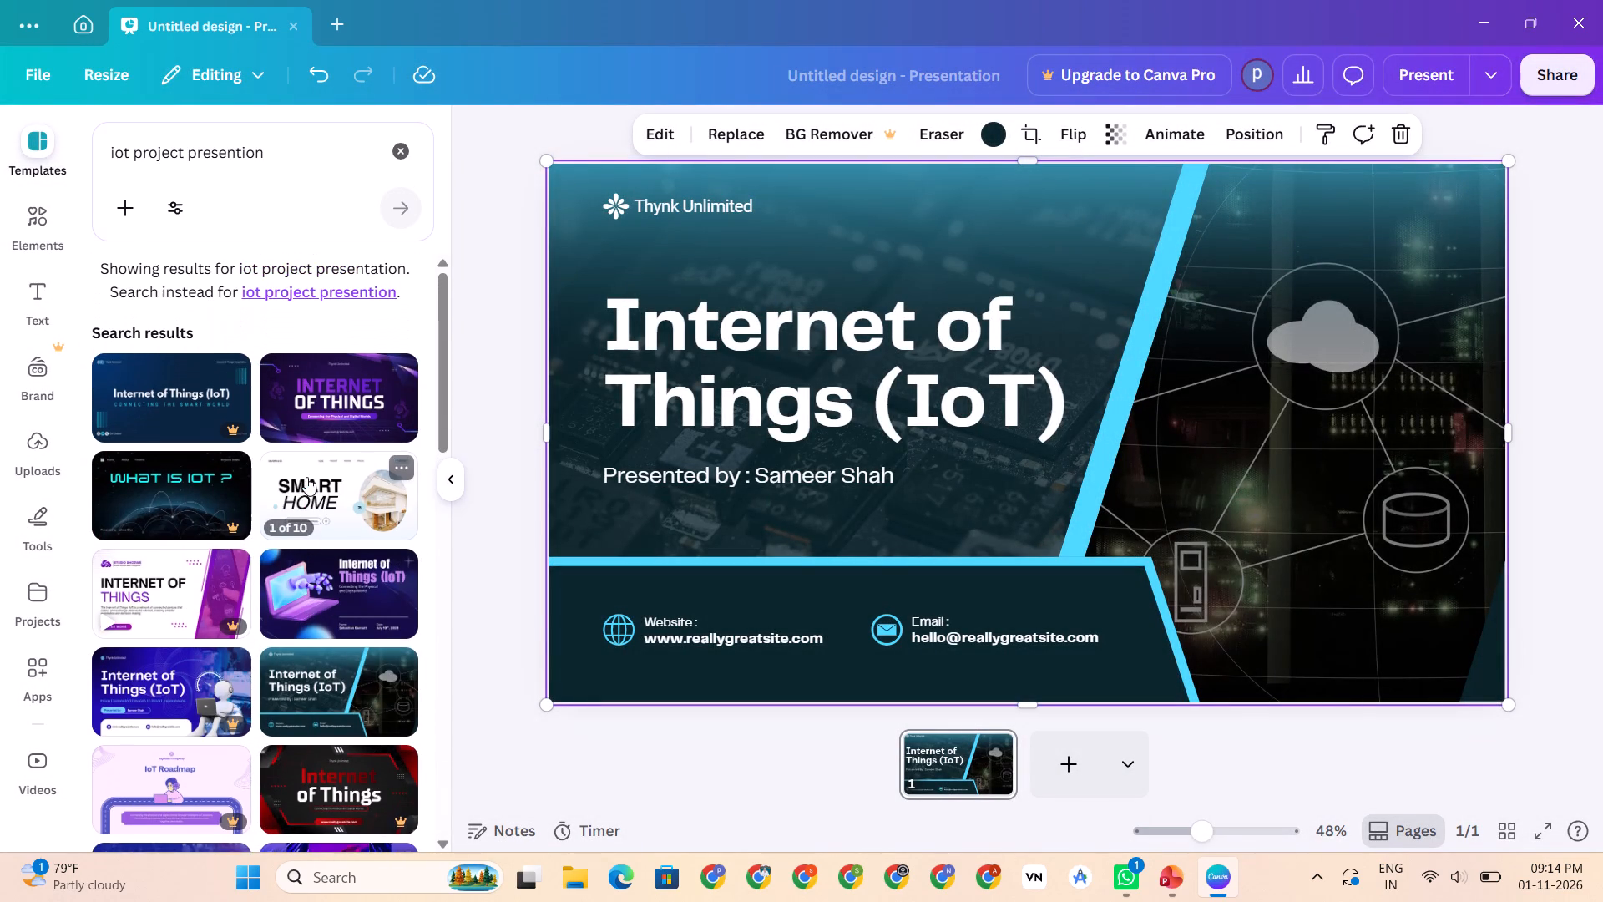
left_click(351, 433)
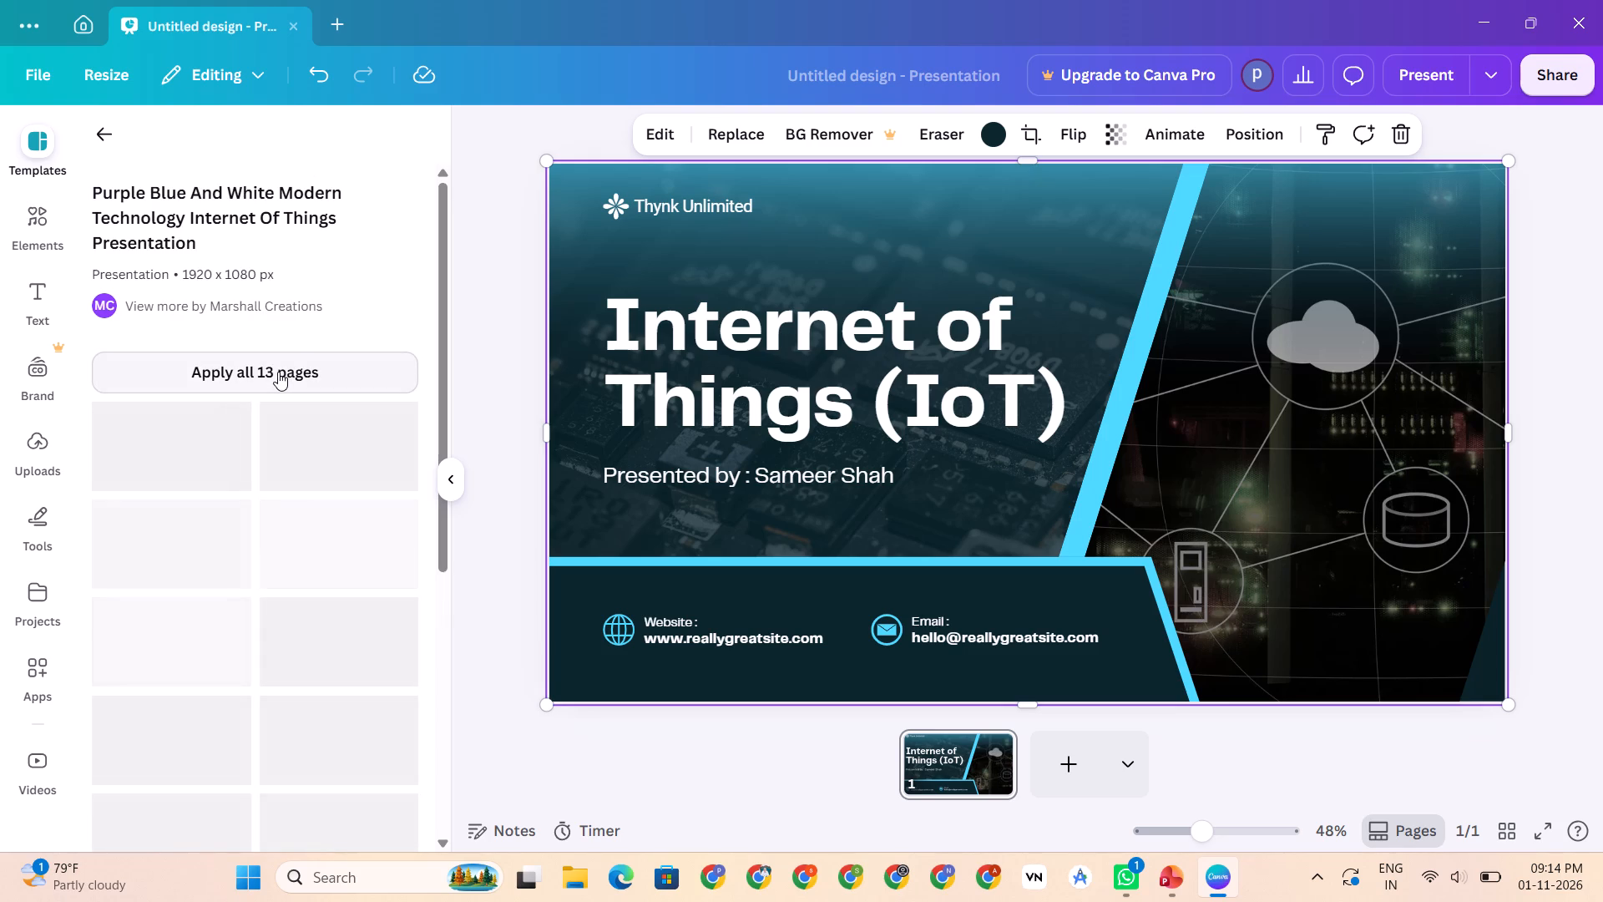
left_click(278, 372)
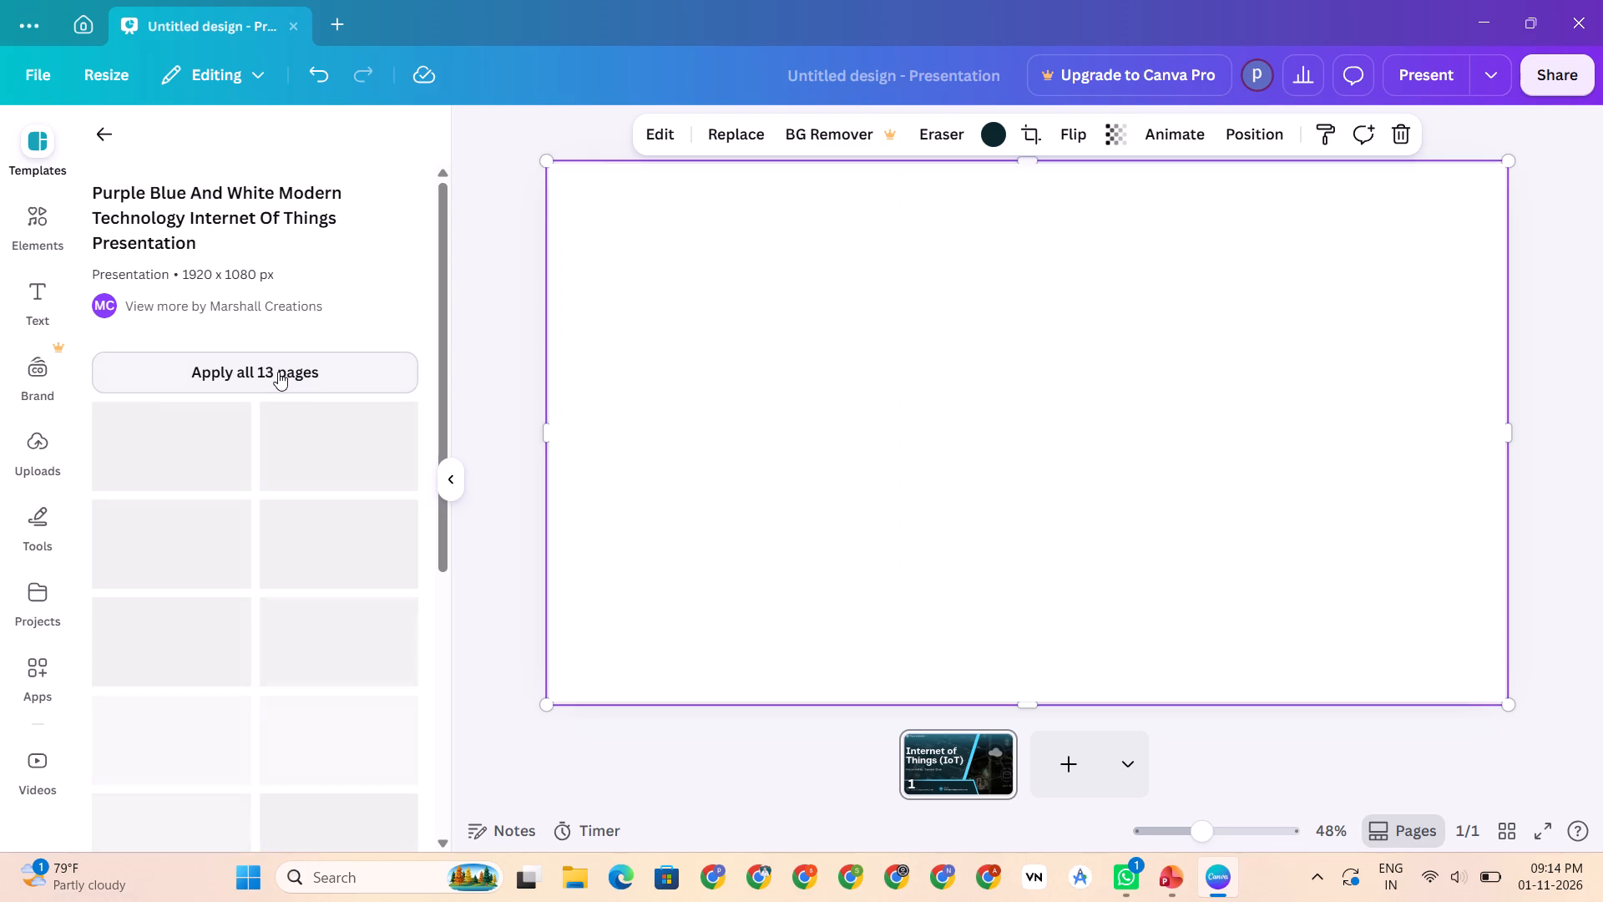
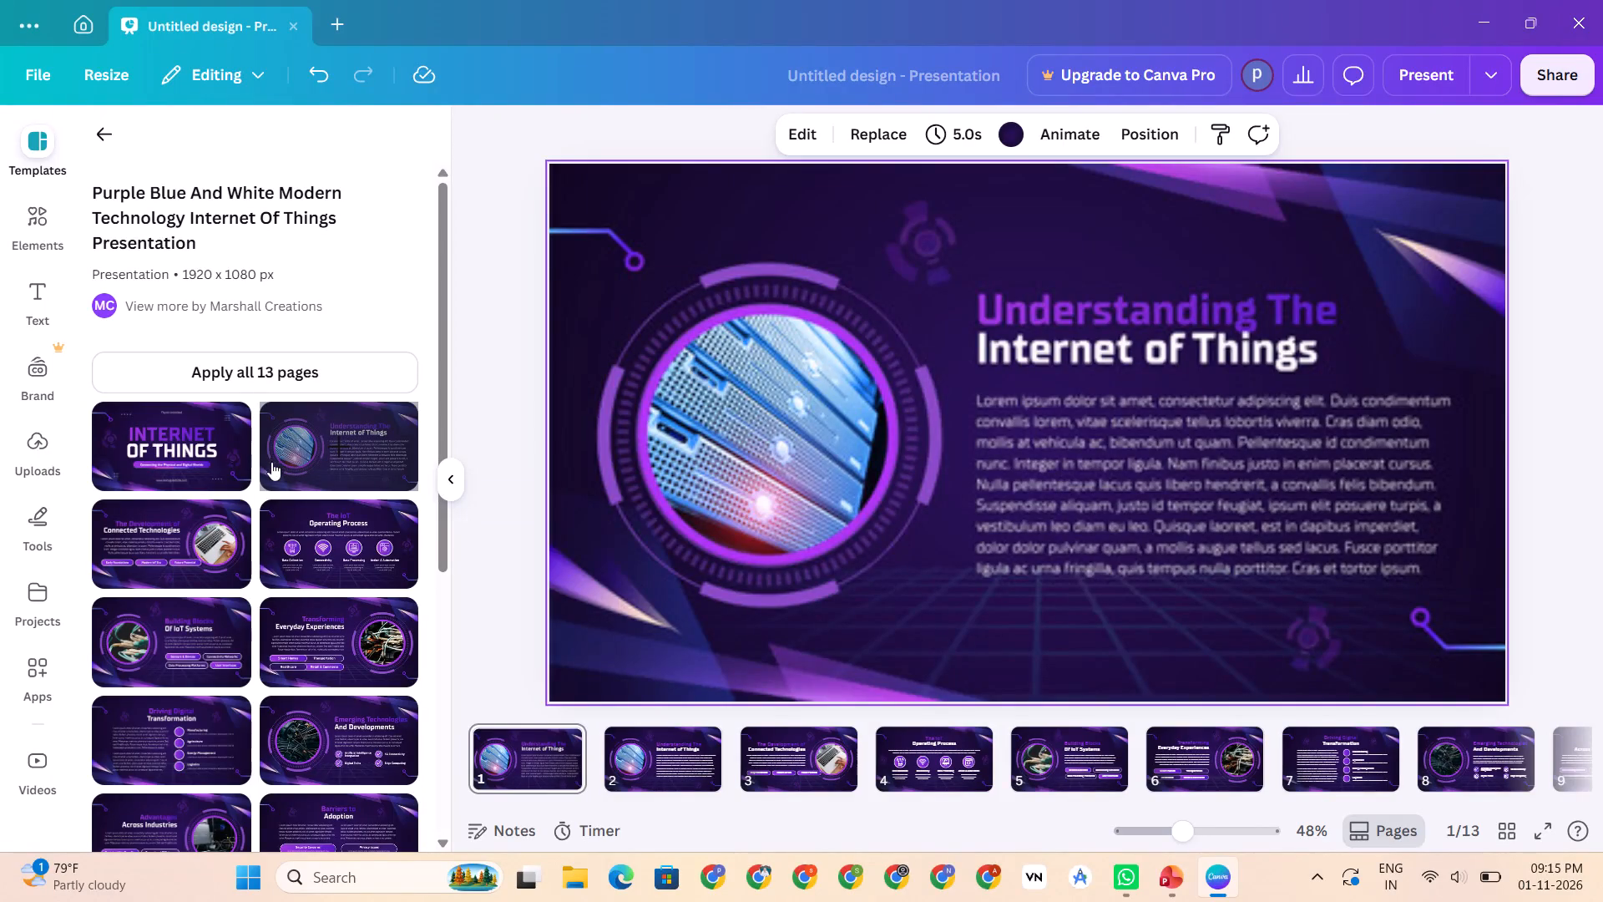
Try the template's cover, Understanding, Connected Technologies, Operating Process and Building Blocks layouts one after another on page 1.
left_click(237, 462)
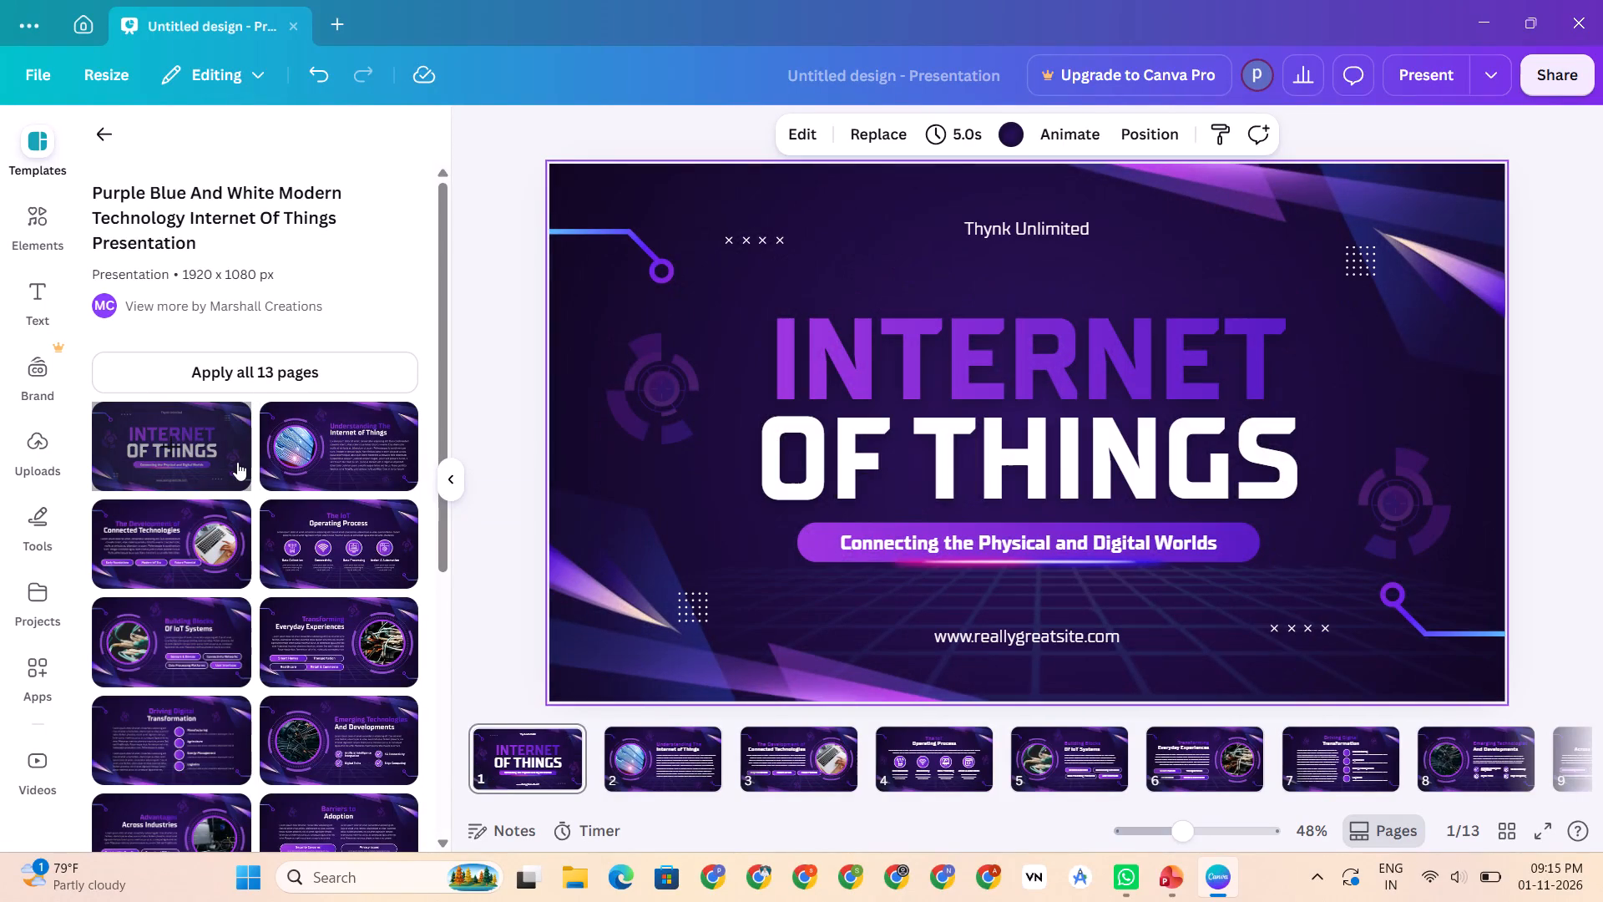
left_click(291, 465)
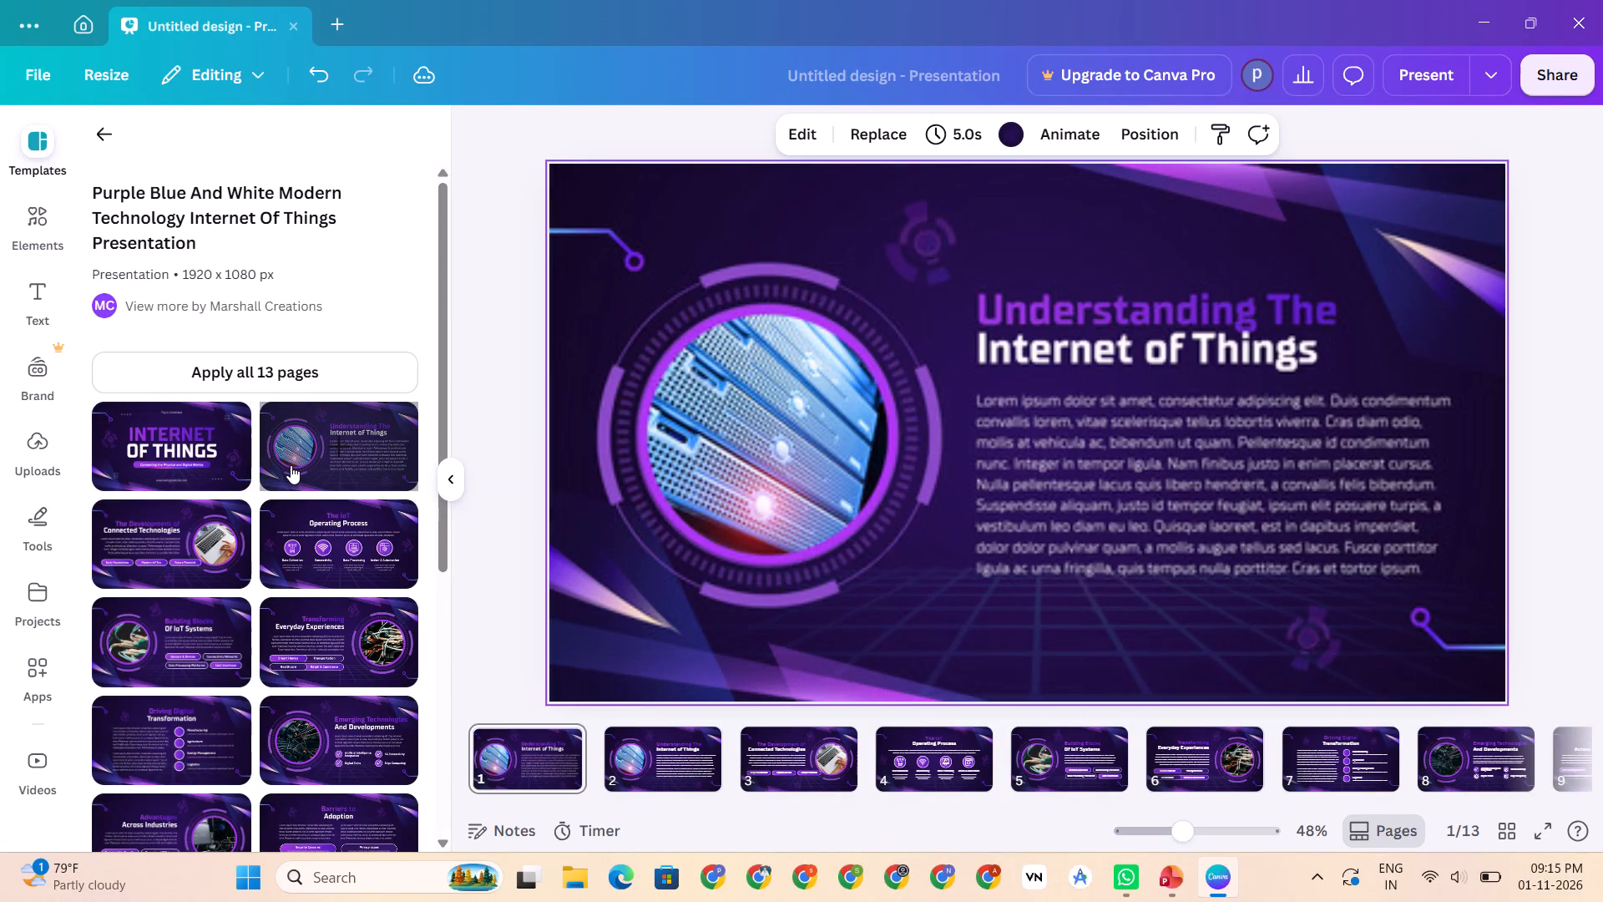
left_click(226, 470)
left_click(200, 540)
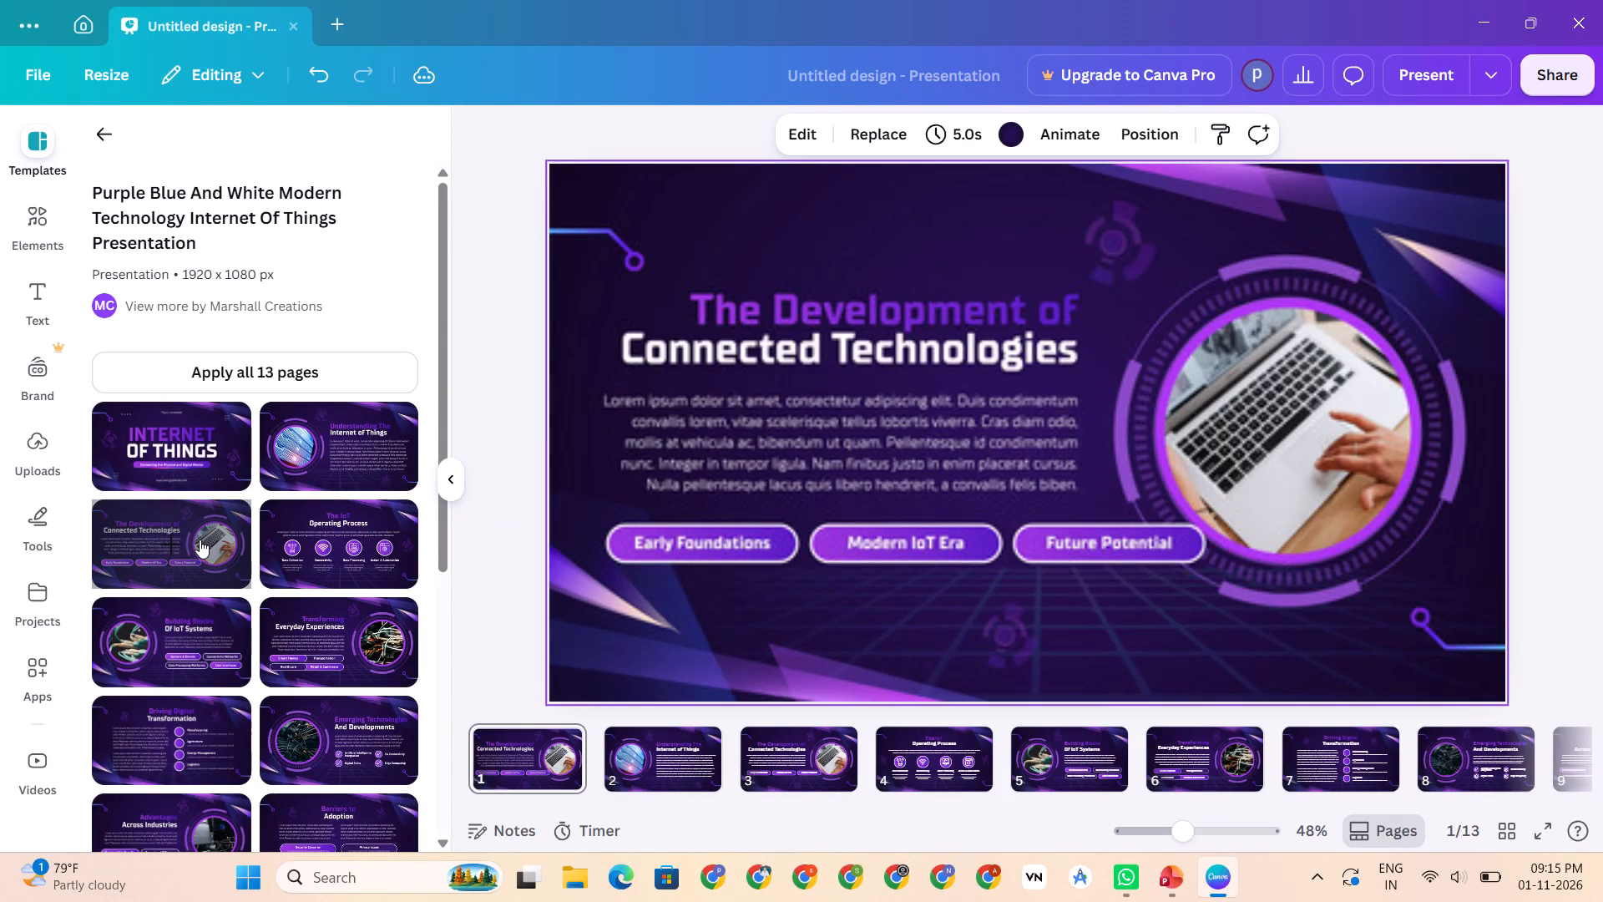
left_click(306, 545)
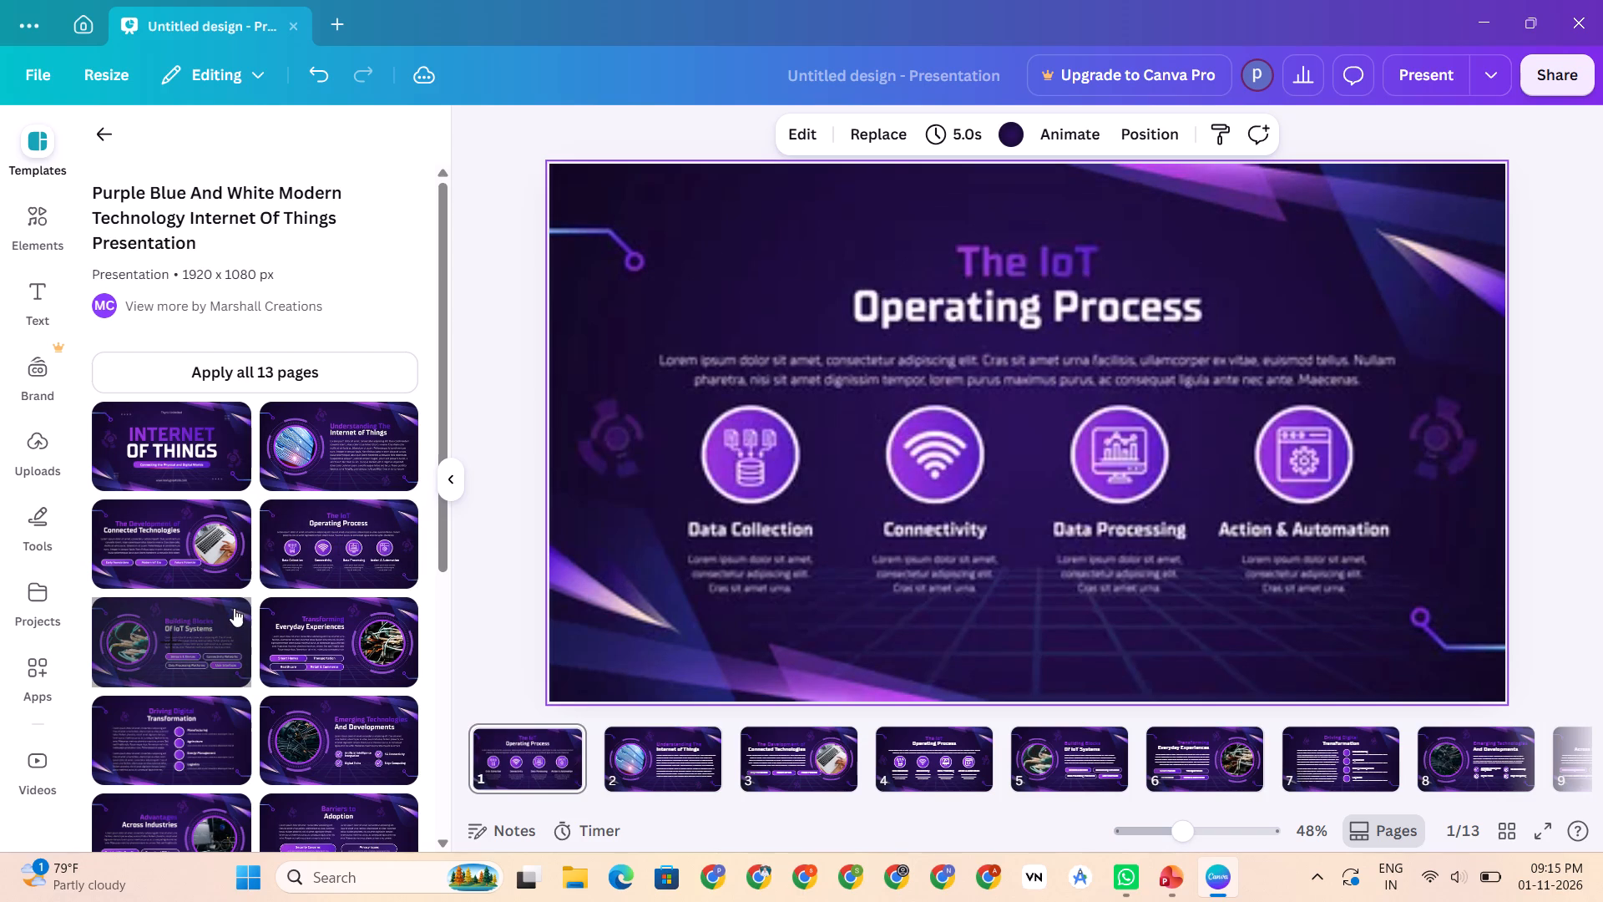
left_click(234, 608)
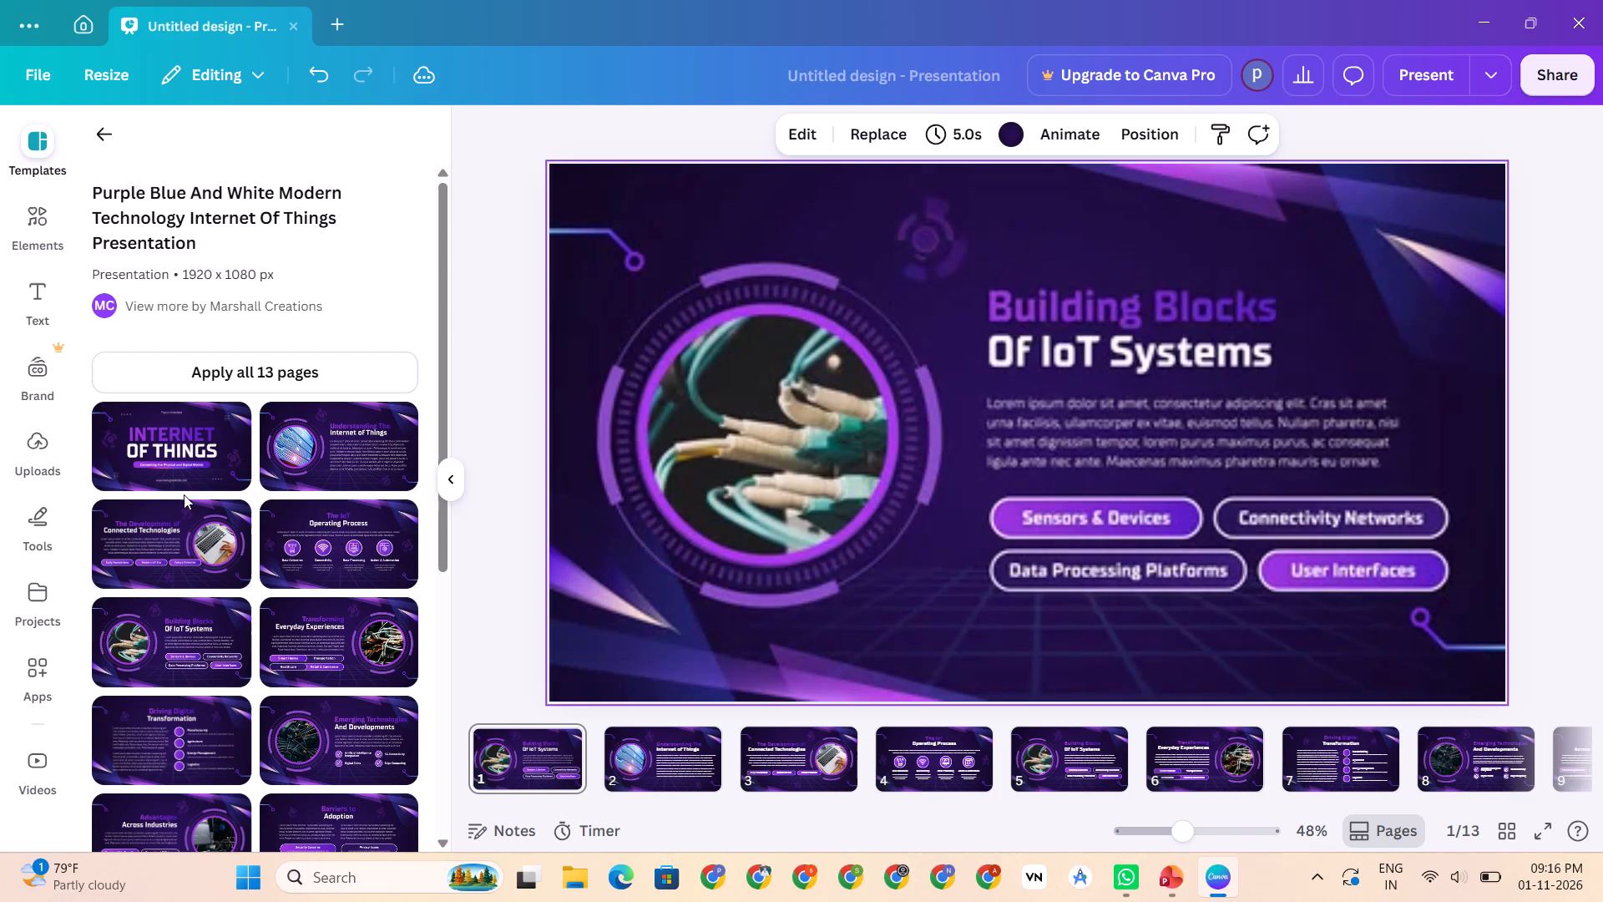
Apply the template's Internet of Things cover layout to page 1.
left_click(184, 487)
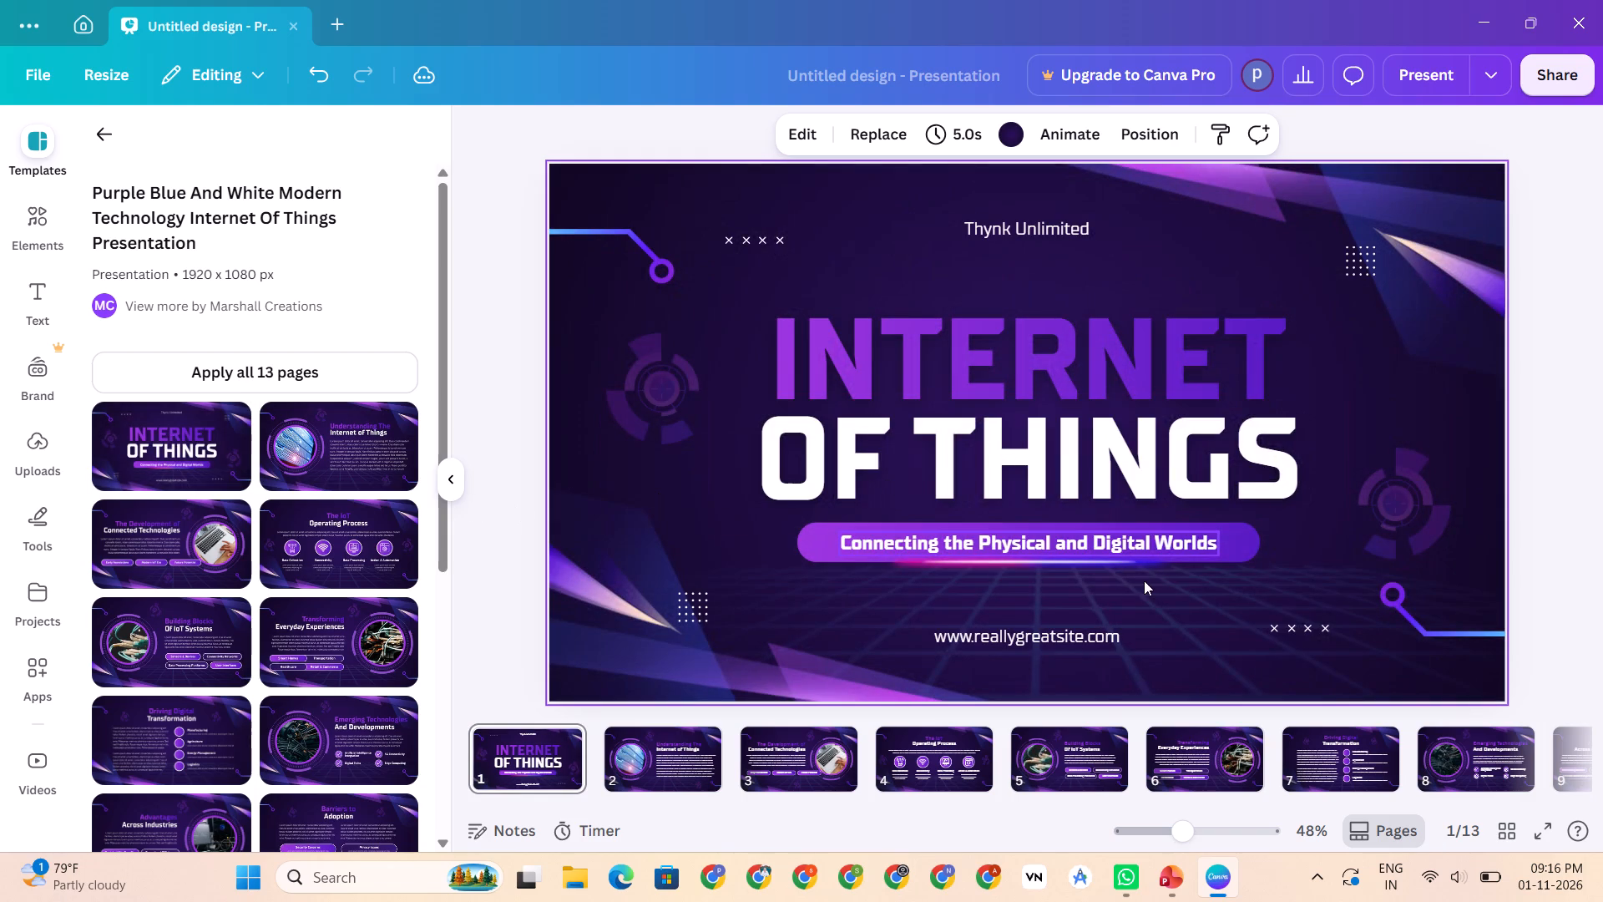
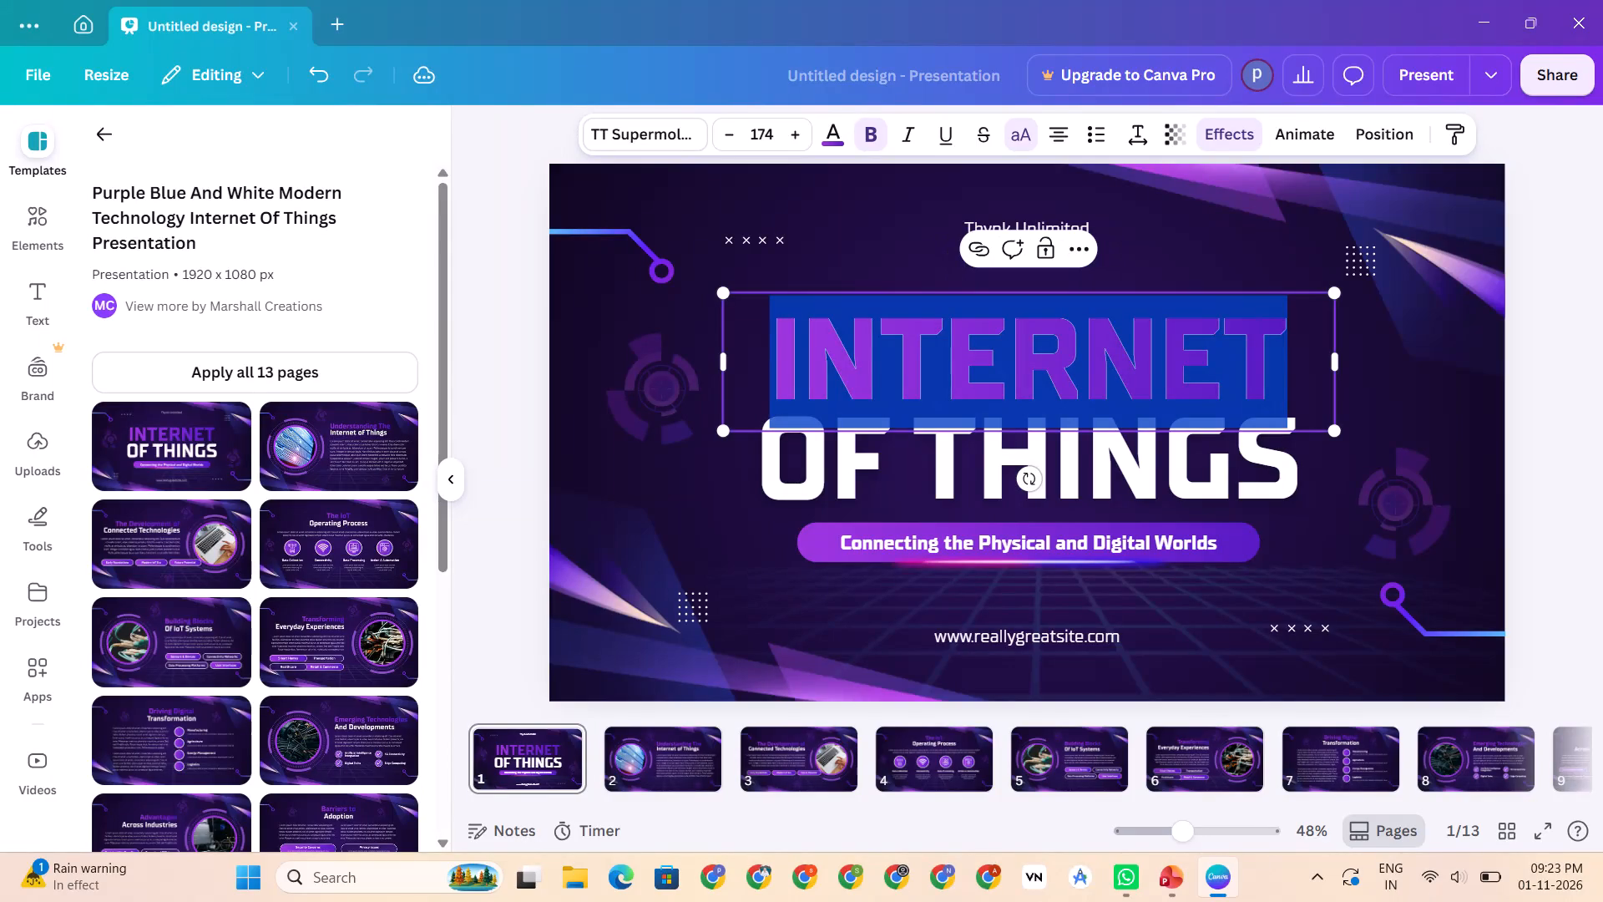
Replace the cover's INTERNET title text with "IoT-Based Smart Parking Space Monitoring and Management System".
key("BackSpace")
key("ctrl+v")
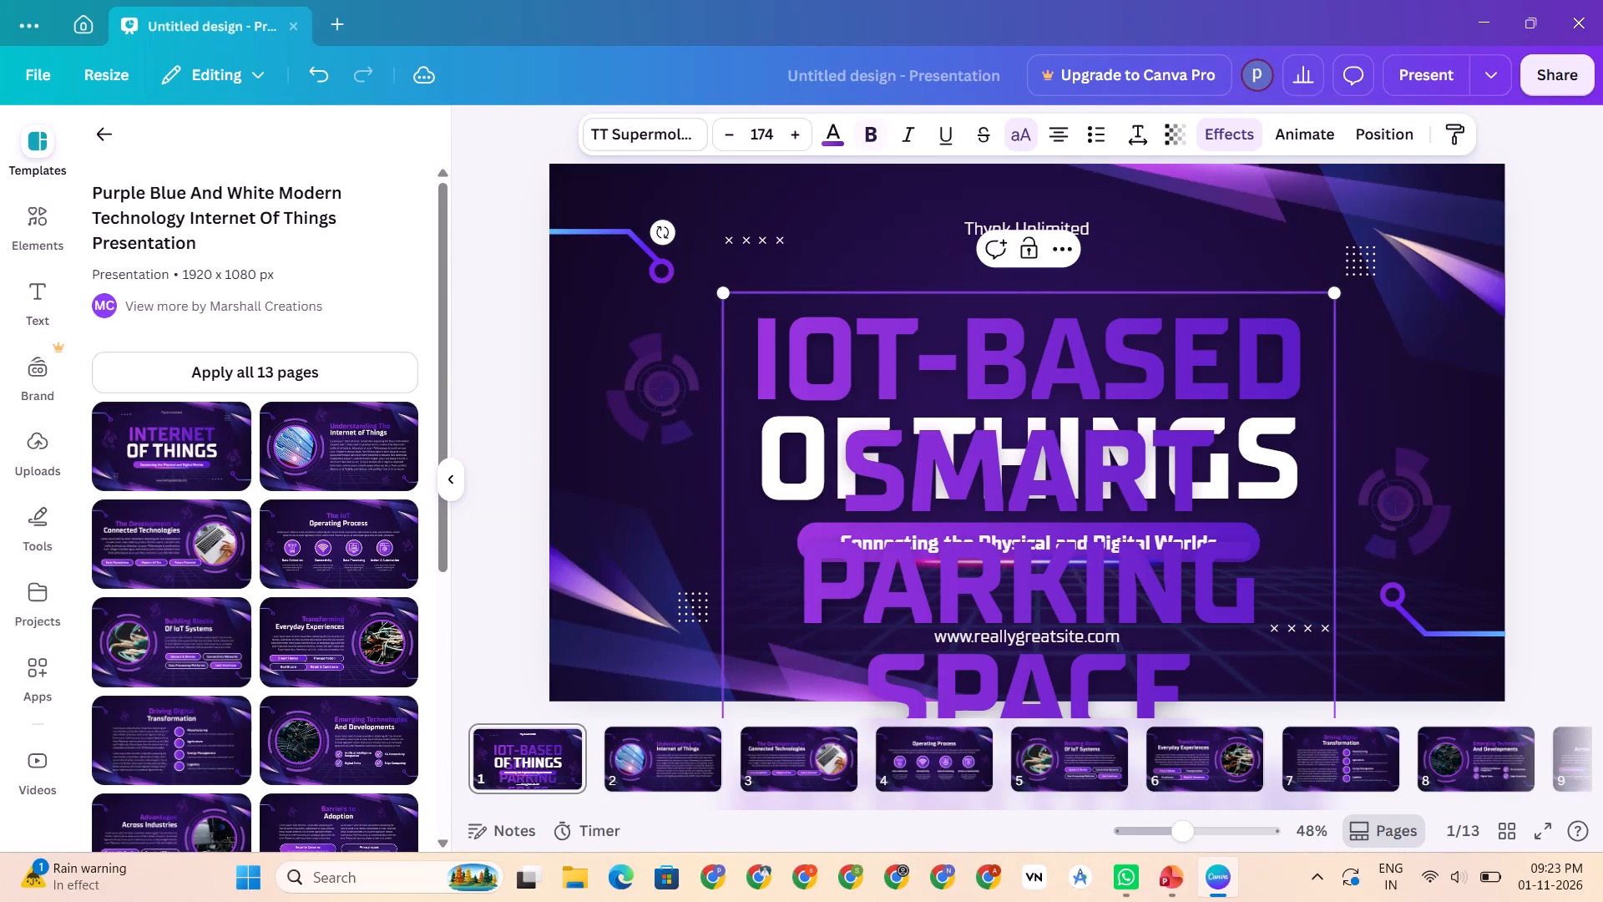
Reduce the font size of the pasted project title on the cover to 69.1.
left_click_drag(763, 340, 1206, 692)
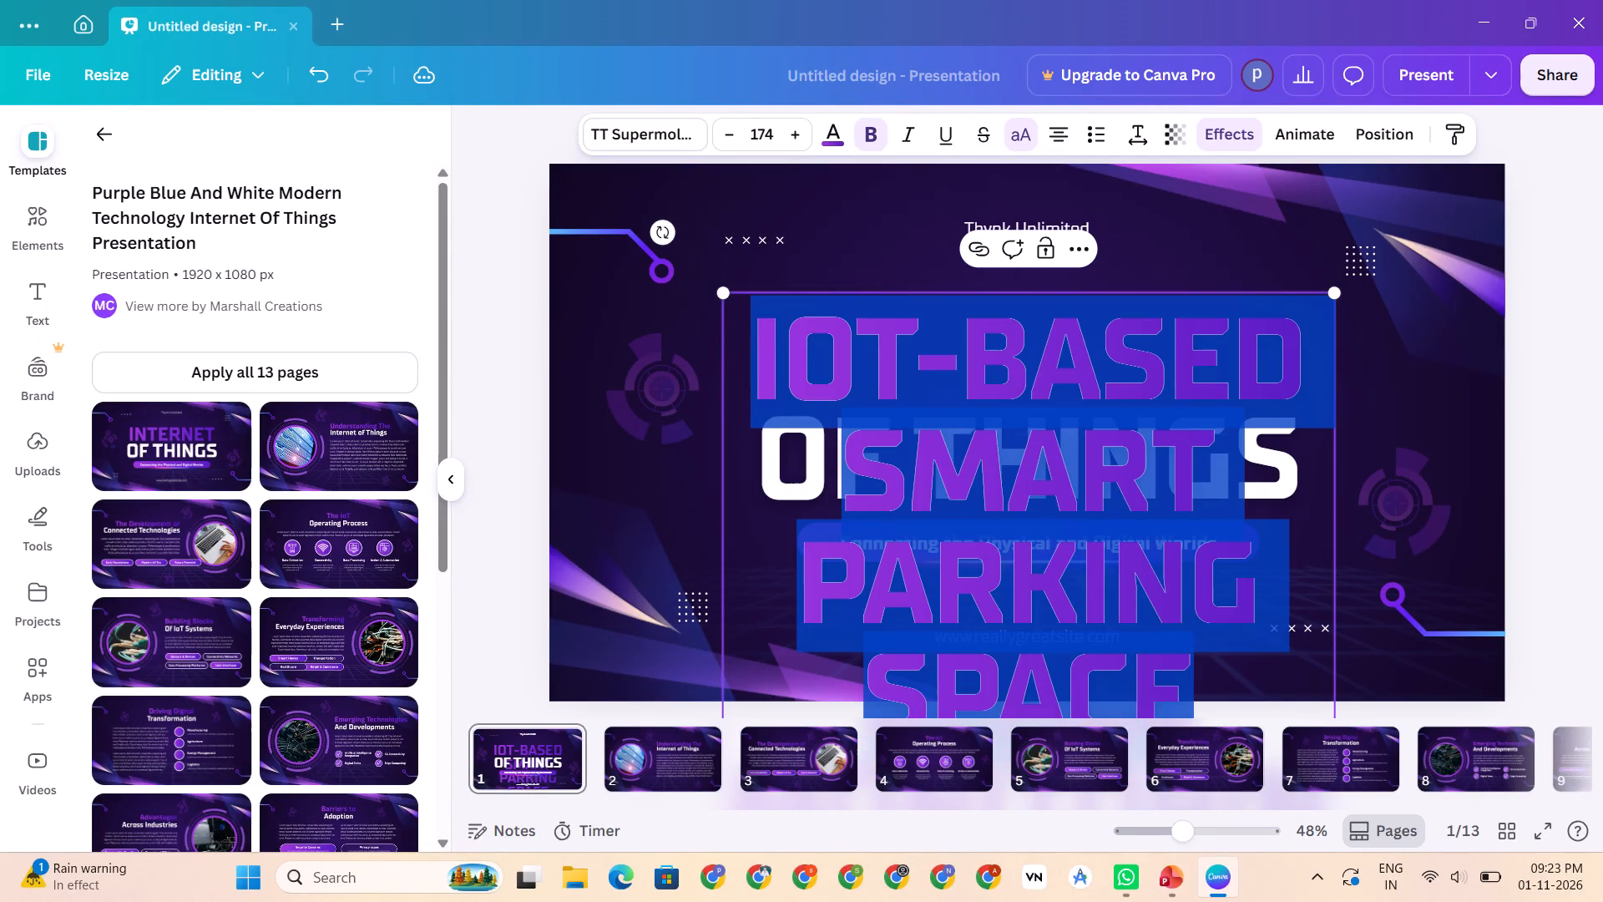
triple_click(737, 137)
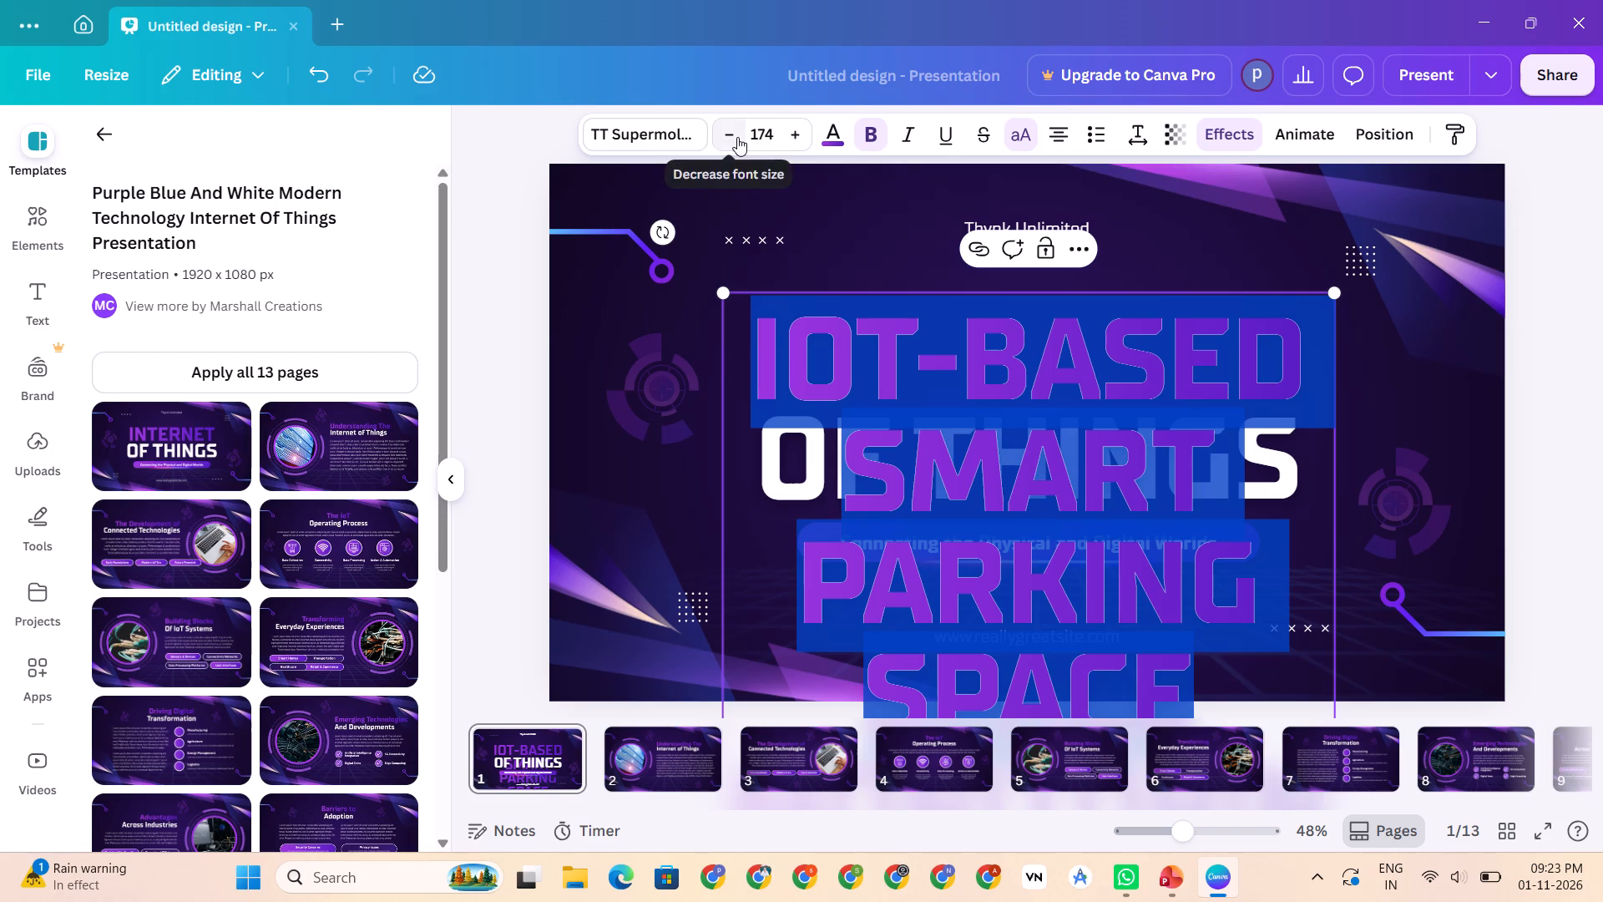
triple_click(737, 137)
triple_click(737, 137)
triple_click(737, 137)
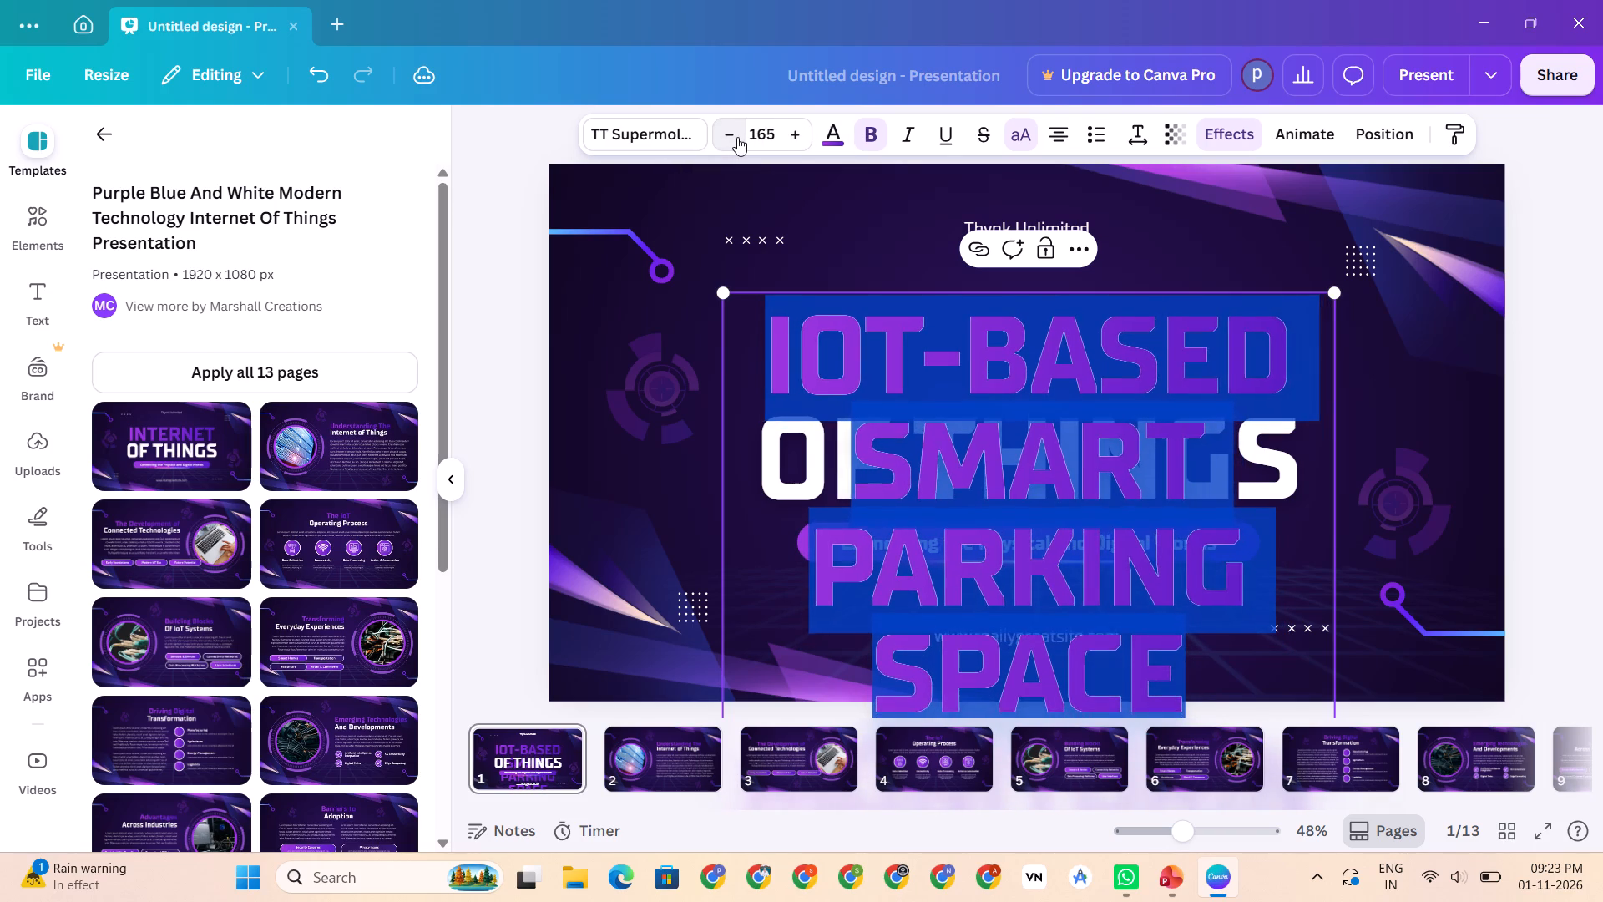
triple_click(737, 137)
triple_click(737, 137)
triple_click(737, 137)
triple_click(737, 137)
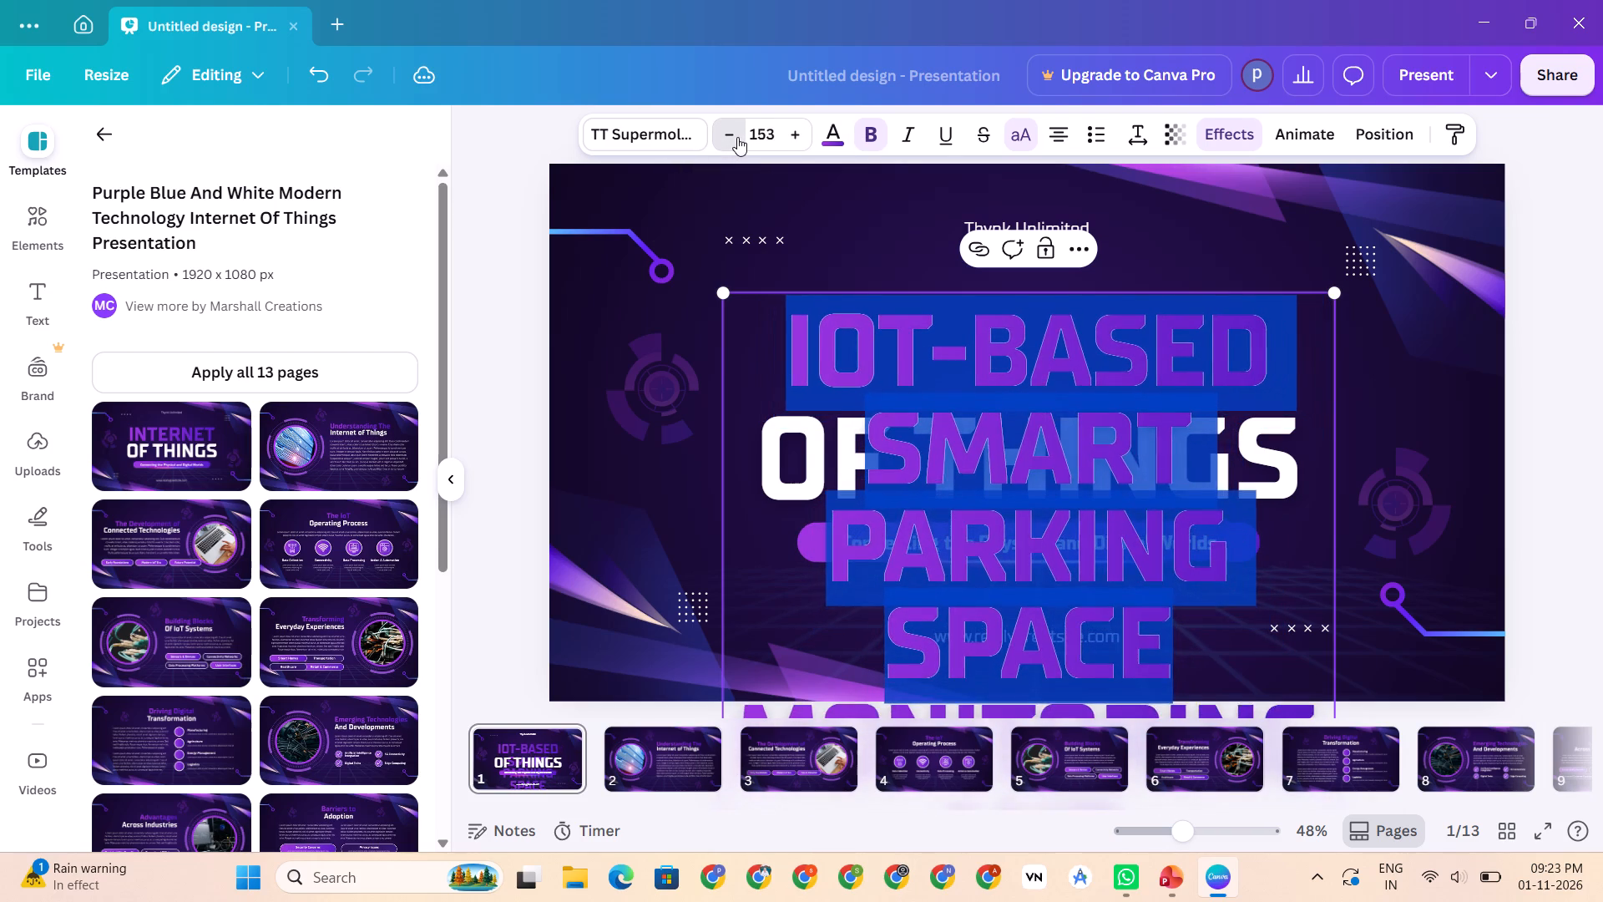
triple_click(737, 137)
triple_click(737, 137)
triple_click(737, 137)
triple_click(737, 137)
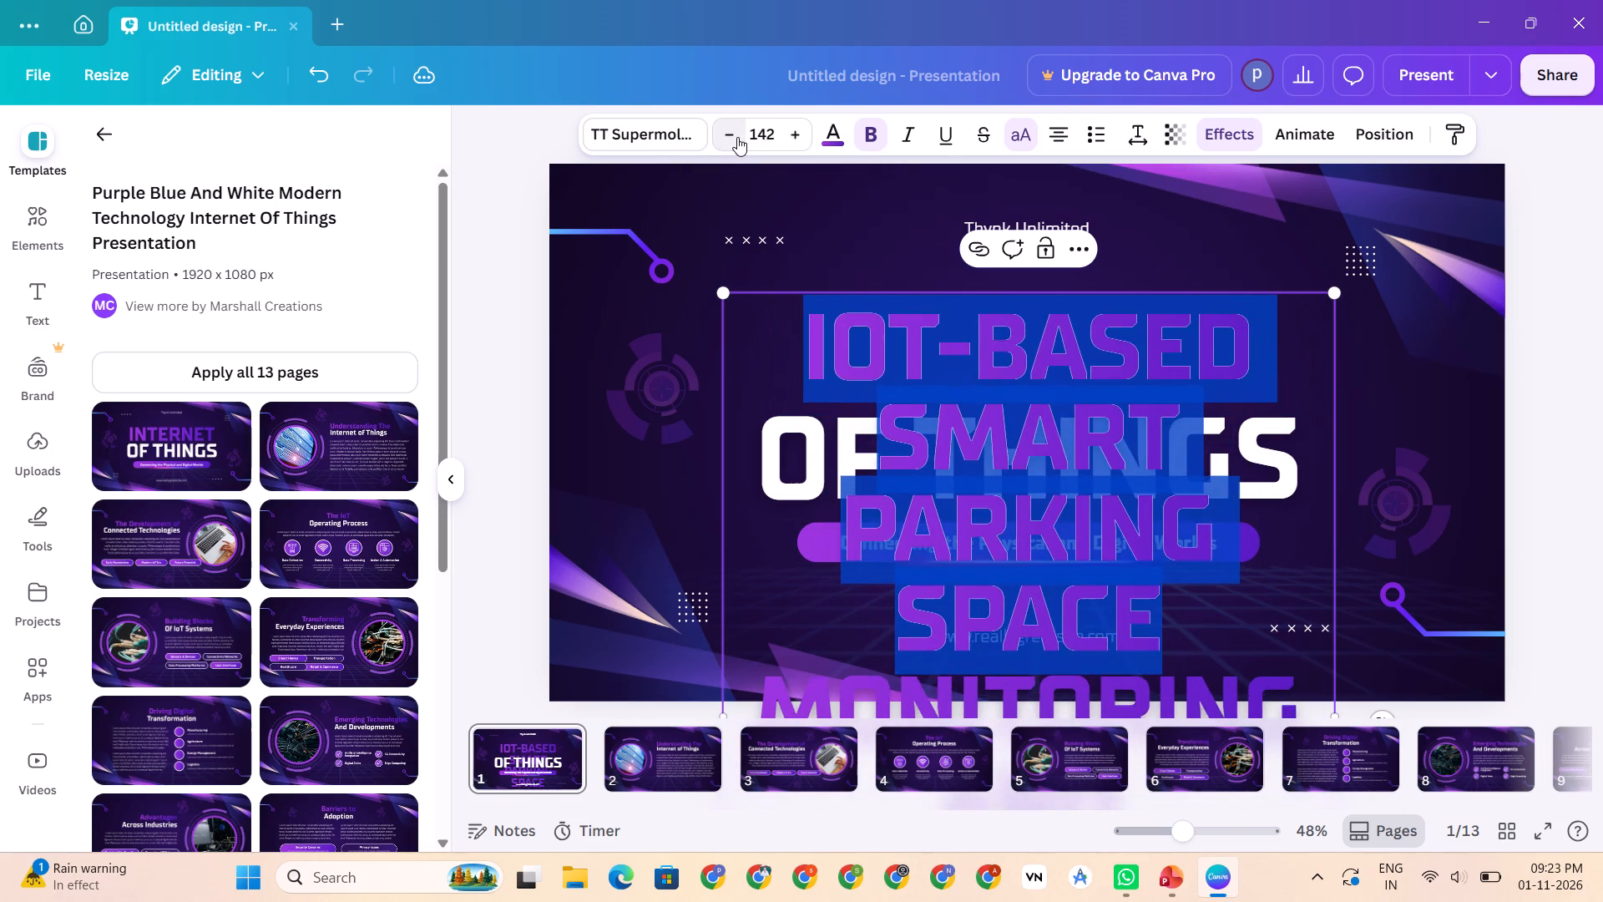
triple_click(737, 137)
triple_click(737, 137)
triple_click(737, 137)
triple_click(737, 137)
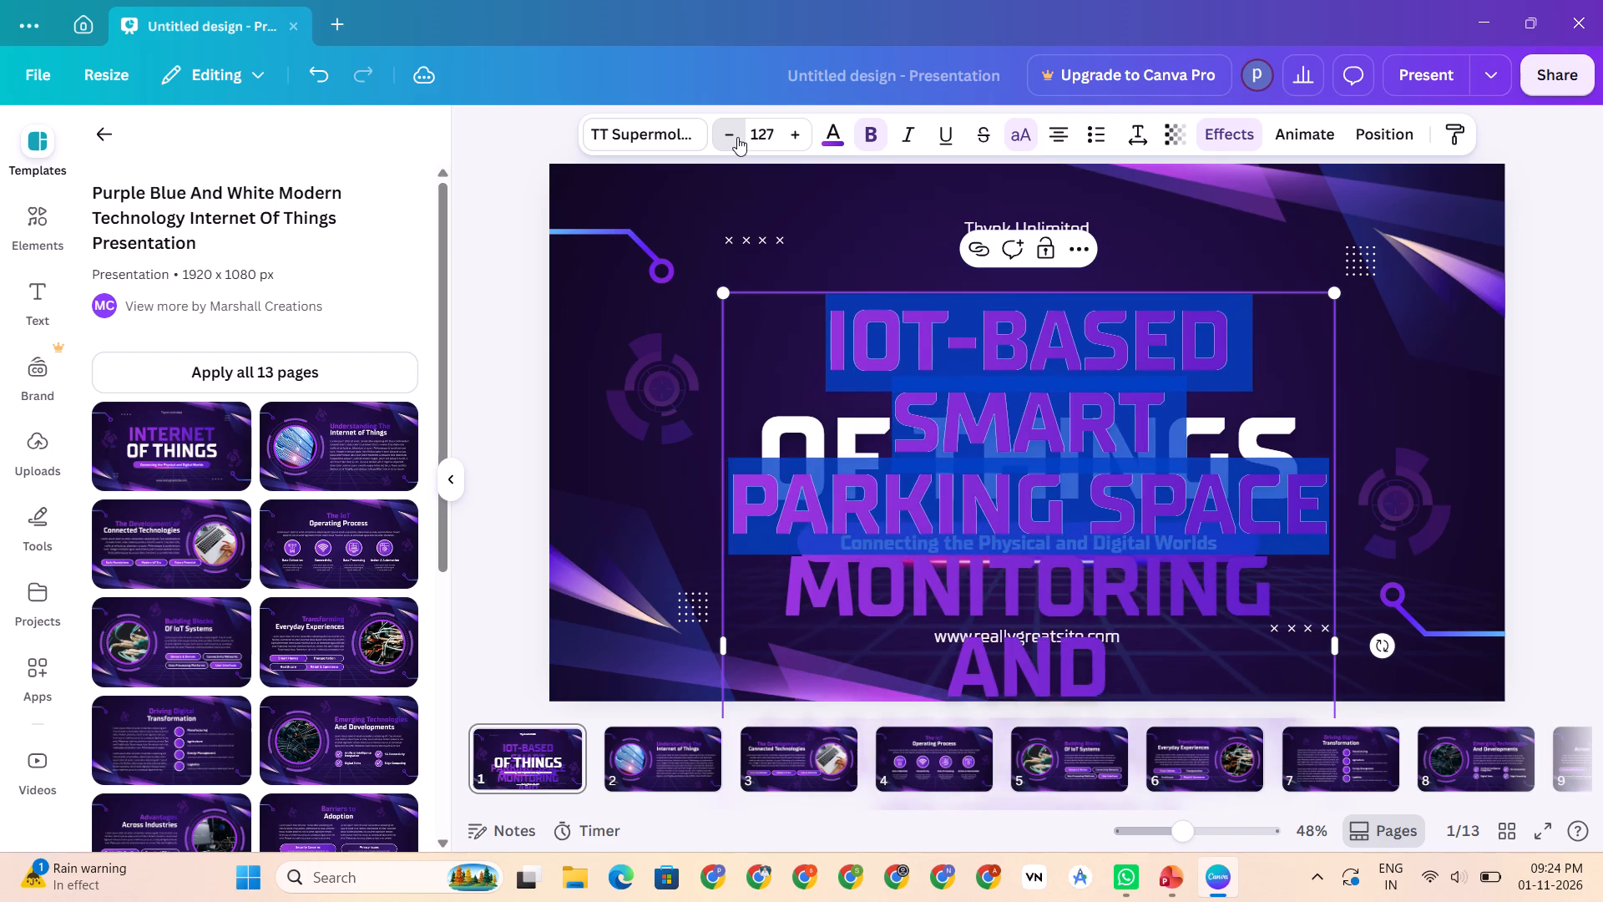
triple_click(737, 137)
triple_click(737, 137)
triple_click(737, 137)
triple_click(737, 137)
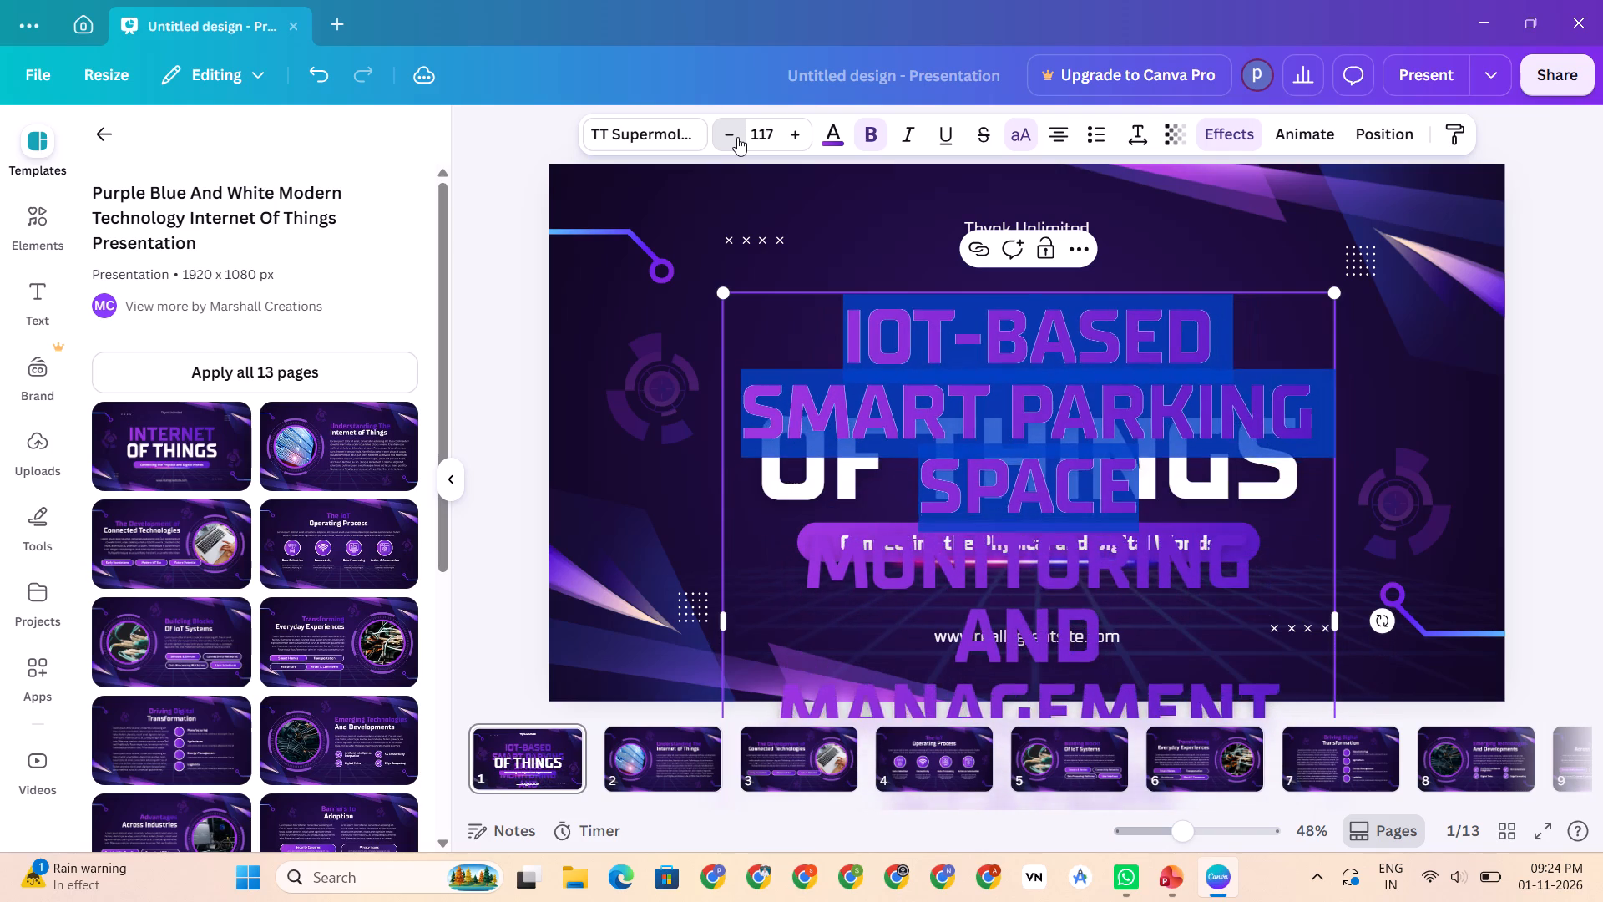
triple_click(737, 137)
triple_click(737, 137)
triple_click(737, 137)
triple_click(737, 137)
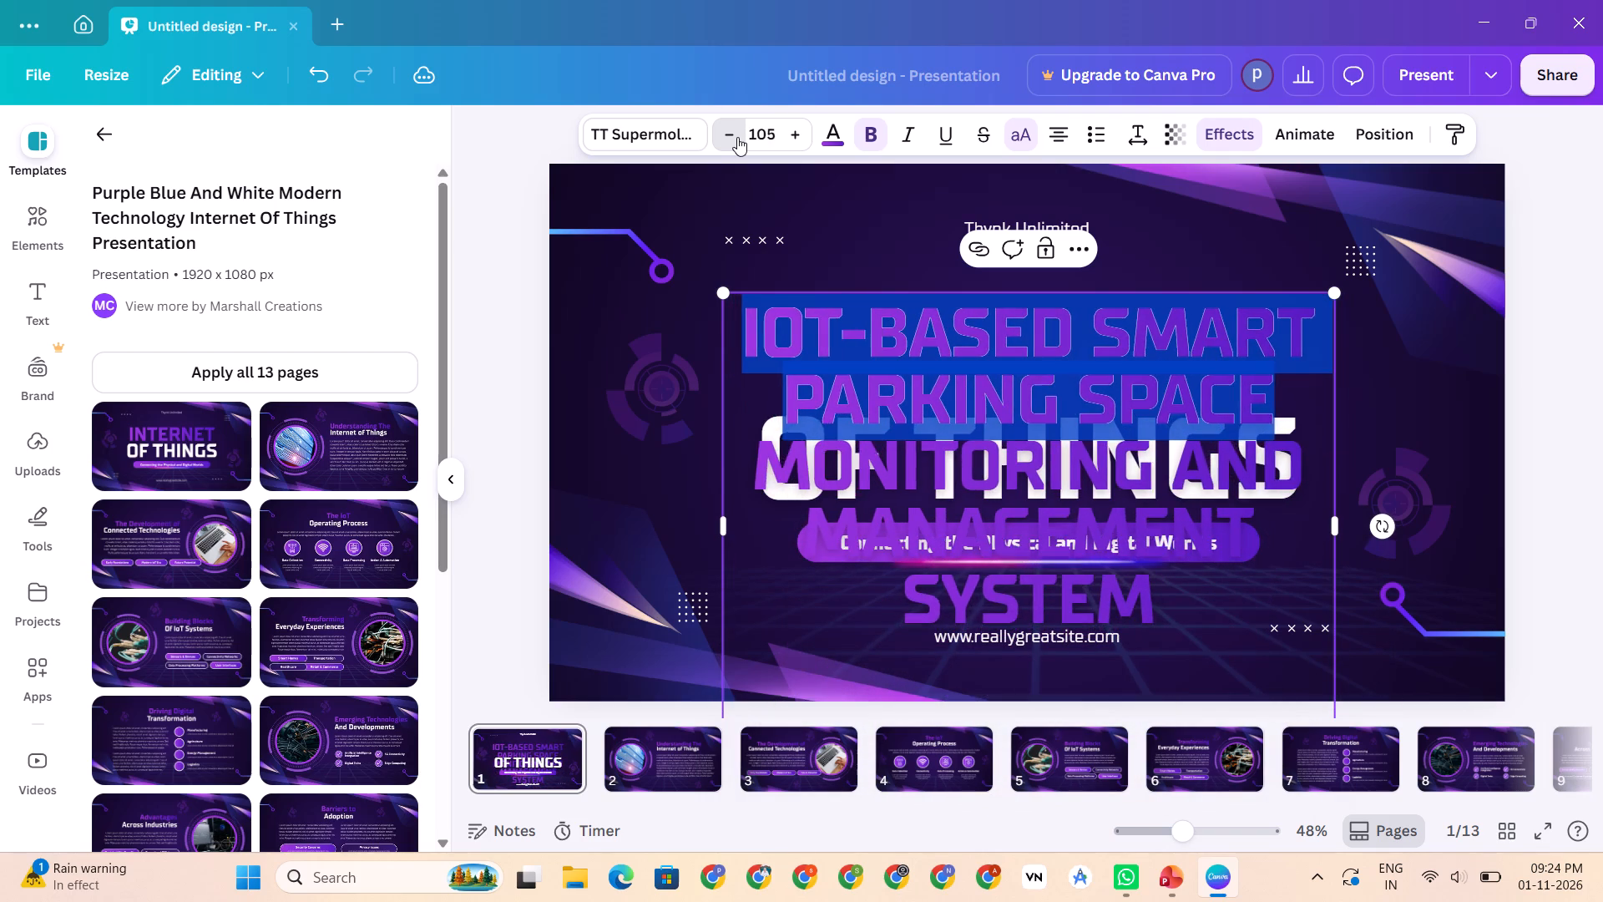
triple_click(737, 137)
triple_click(737, 137)
triple_click(737, 137)
triple_click(737, 137)
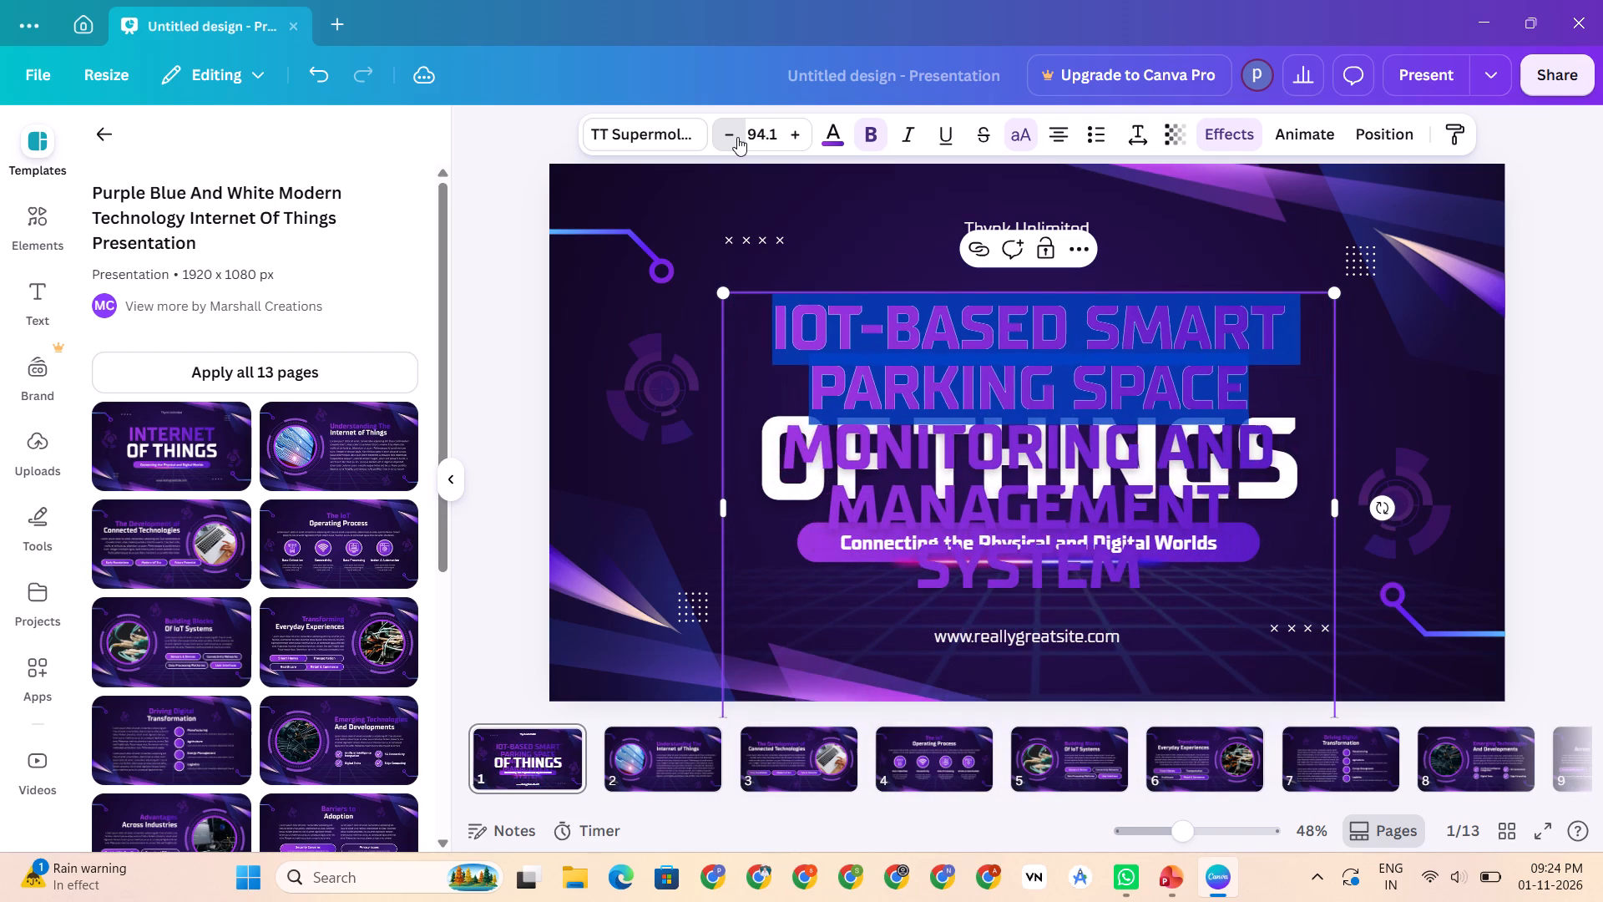
triple_click(737, 137)
triple_click(737, 137)
triple_click(737, 137)
triple_click(737, 137)
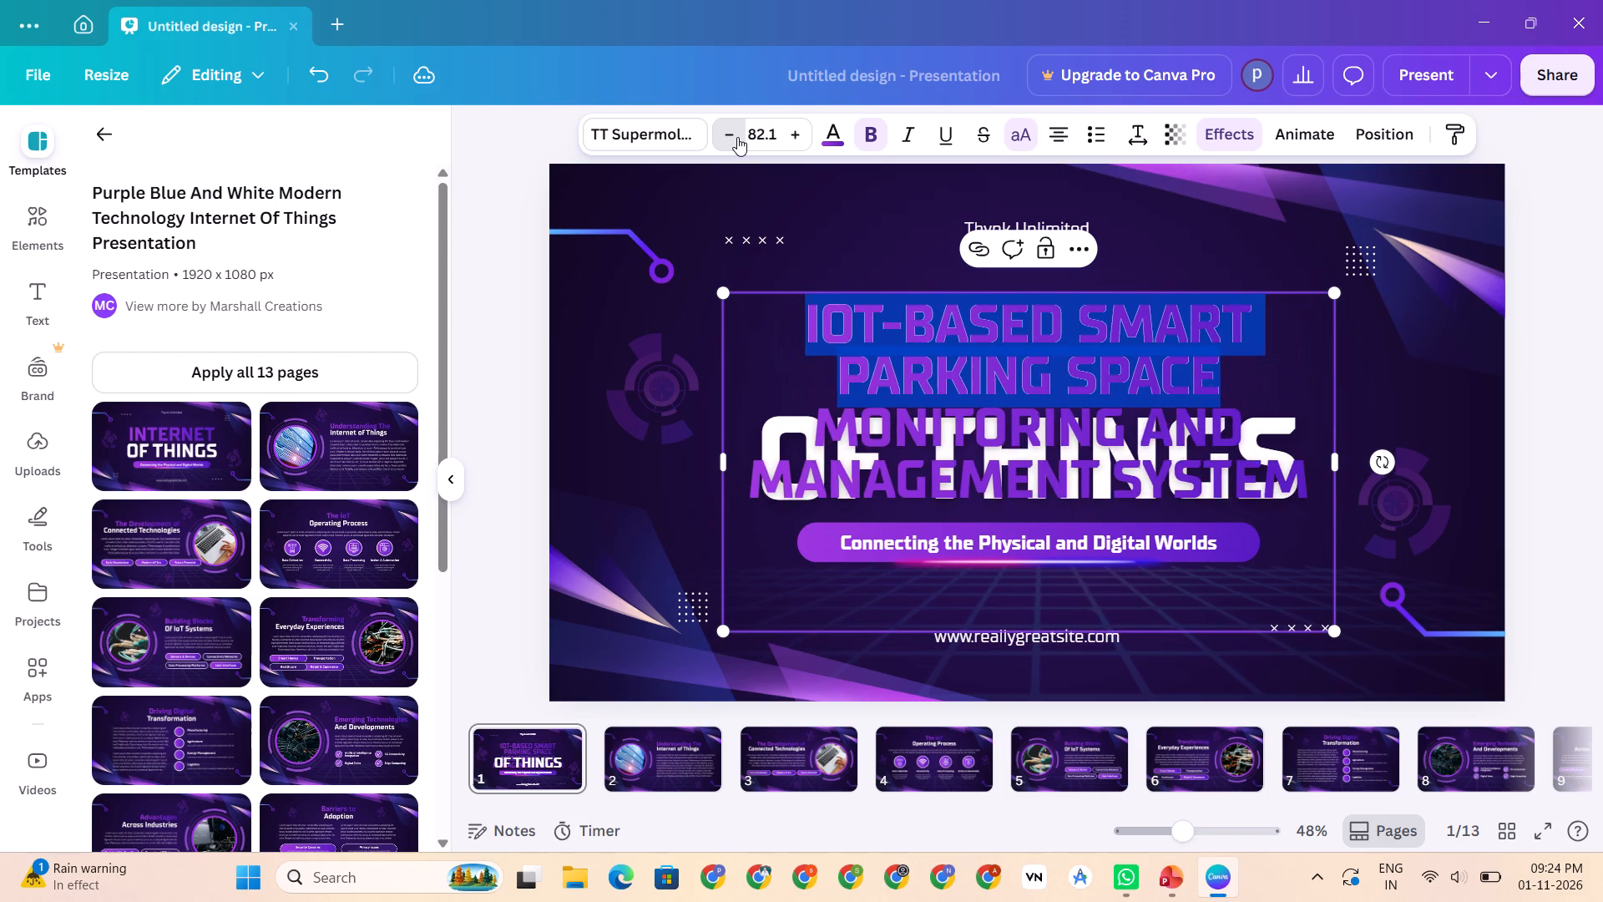
triple_click(737, 137)
triple_click(737, 137)
triple_click(737, 137)
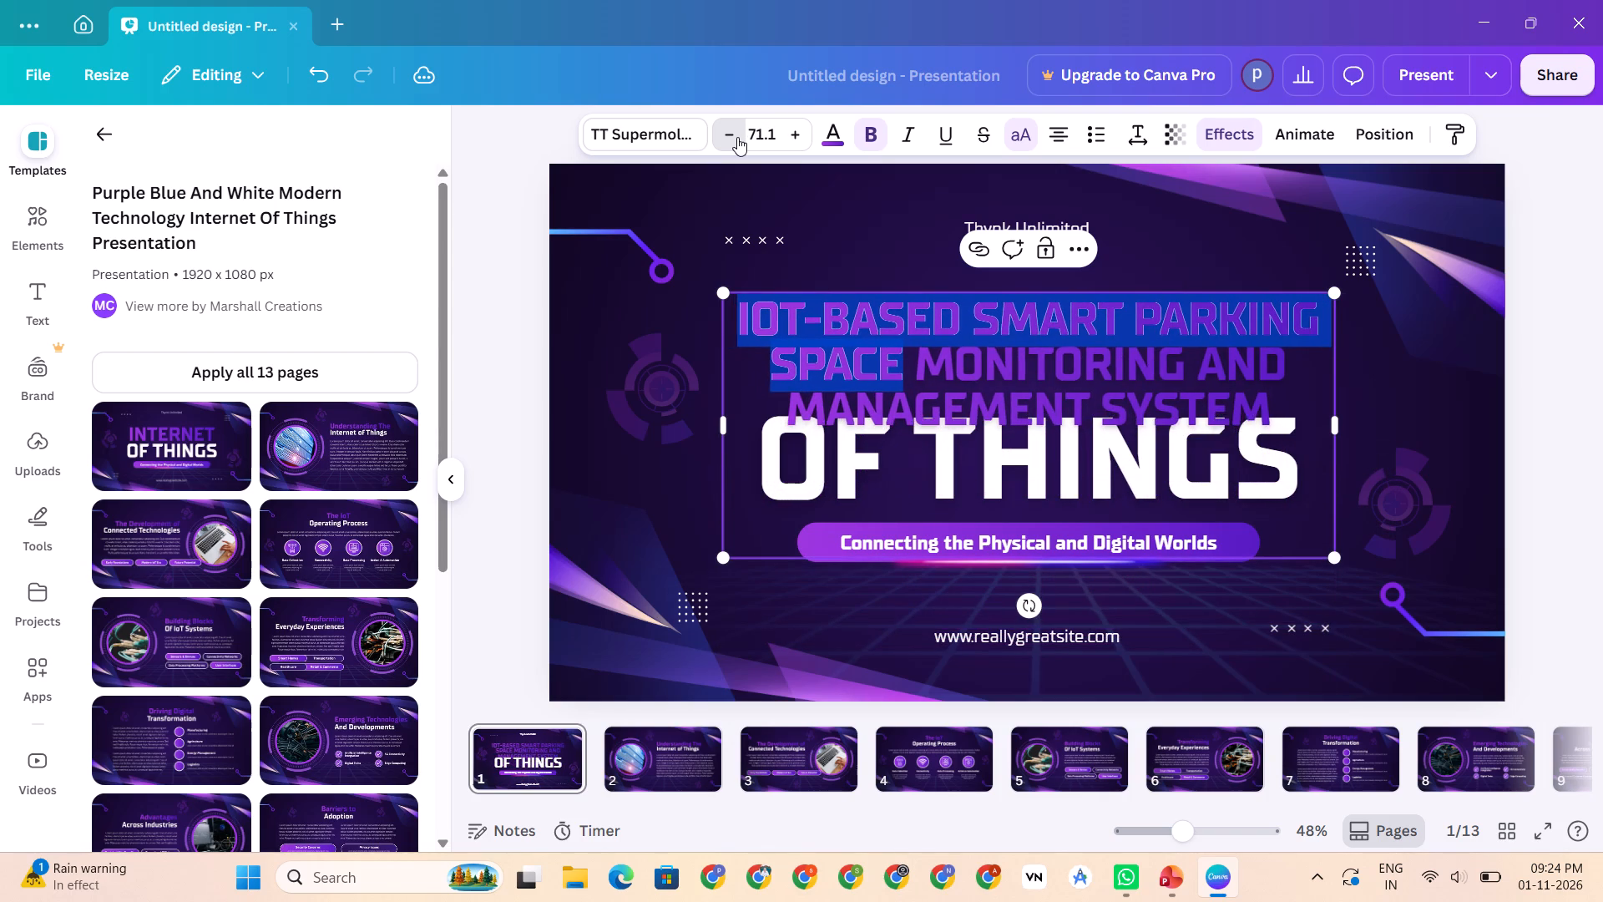
Delete the "Thynk Unlimited" text above the cover title.
left_click(903, 236)
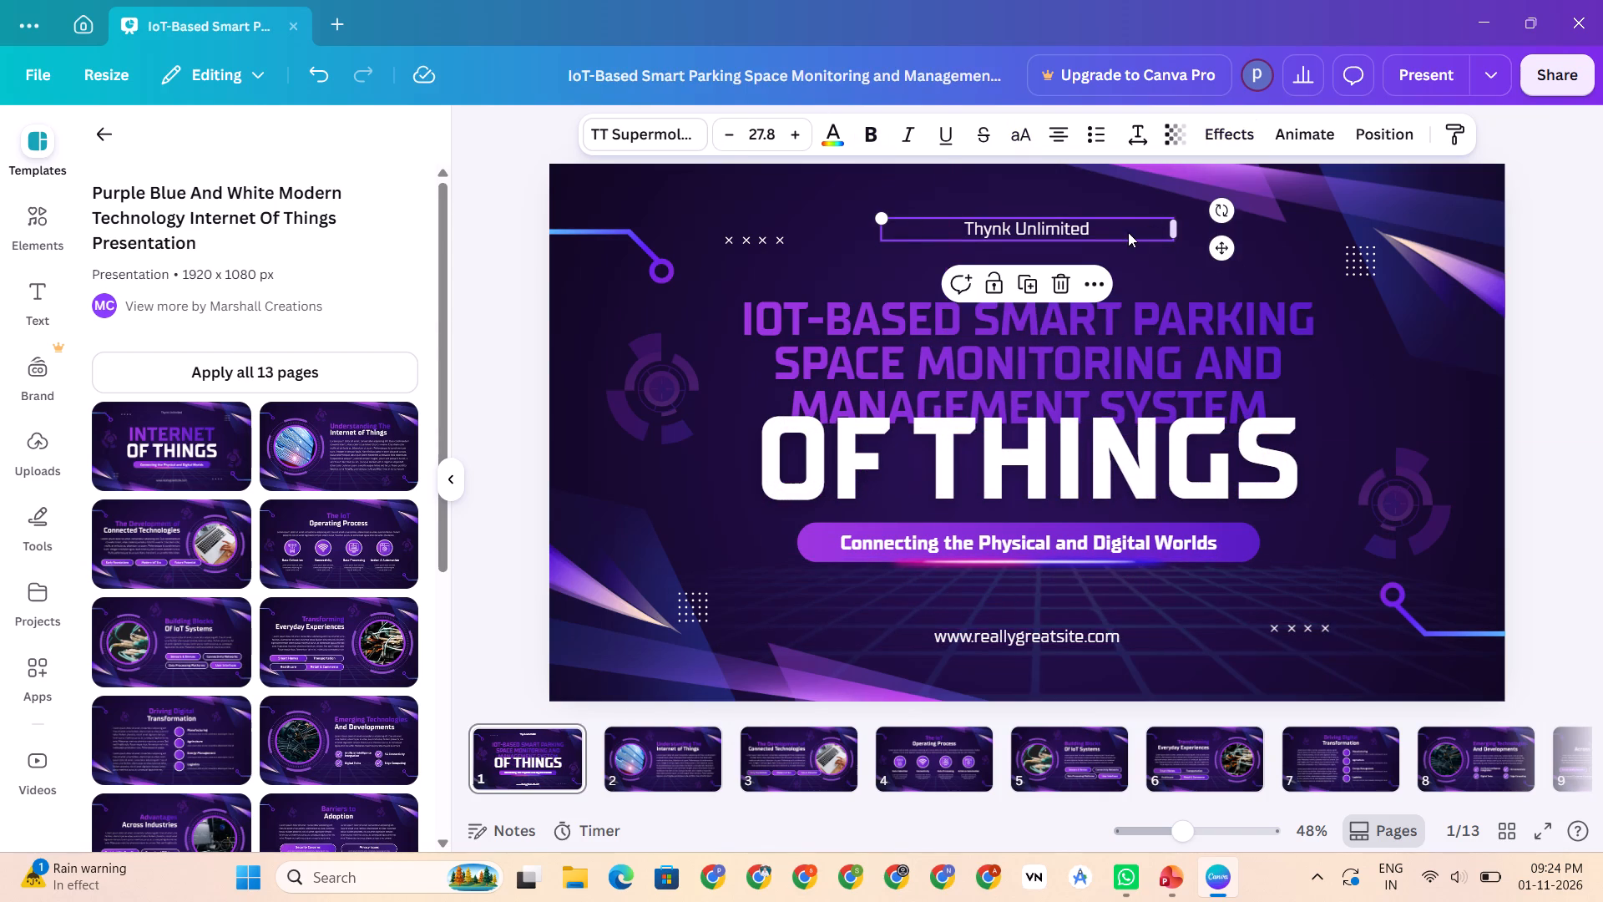
left_click(1128, 232)
key("Delete")
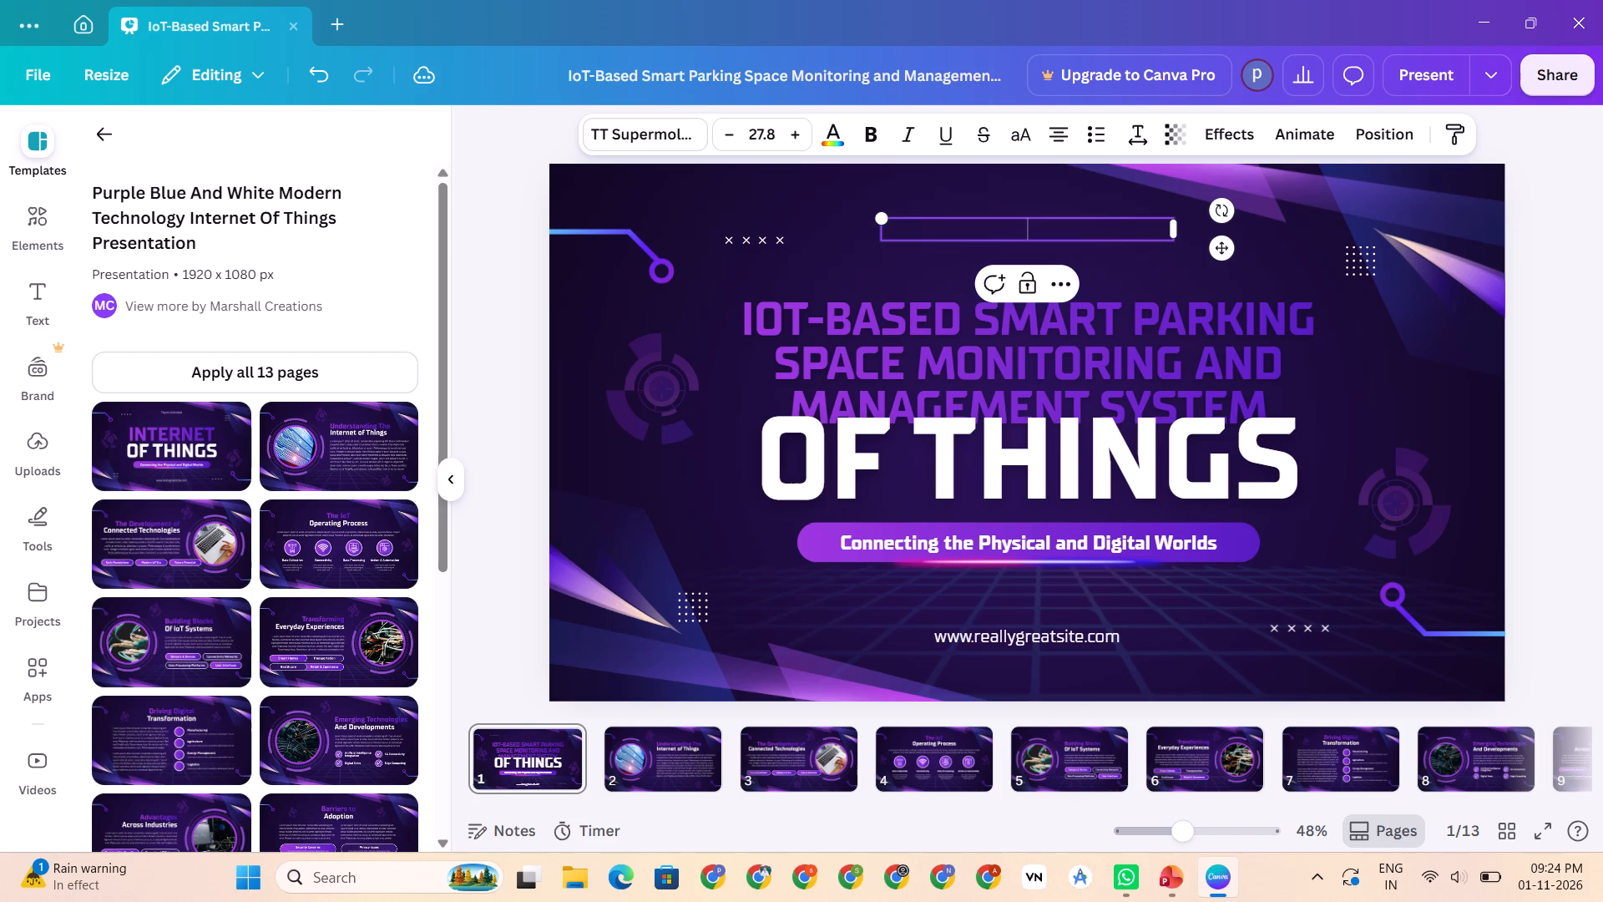
left_click(1082, 231)
key("Delete")
left_click(887, 268)
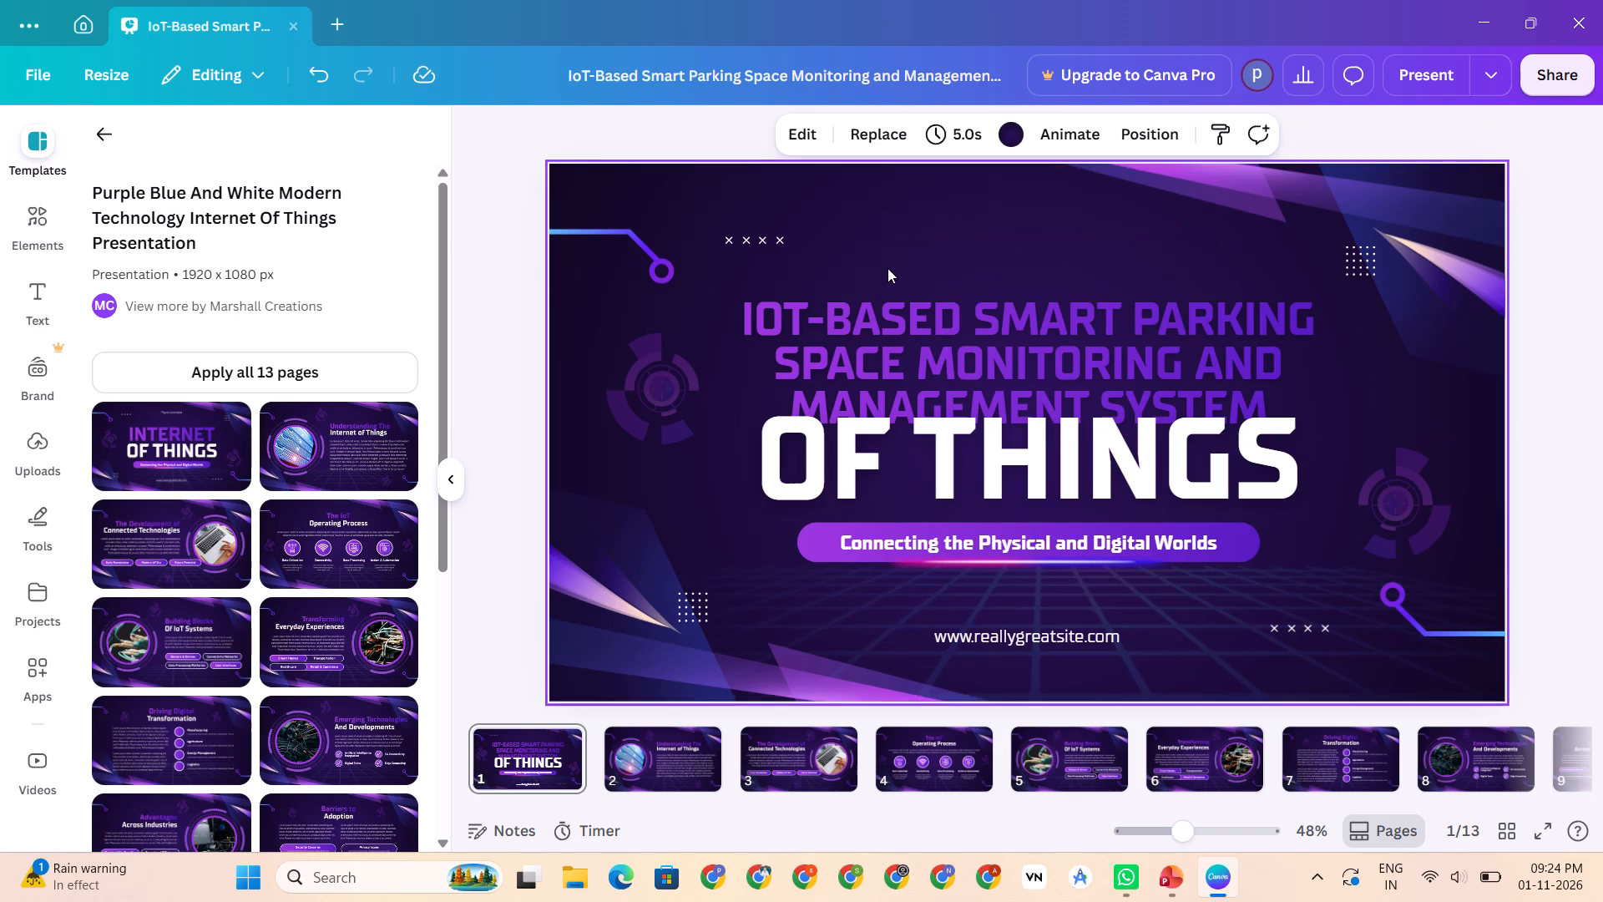
Delete the white "OF THINGS" text overlapping the project title on the cover.
left_click(930, 448)
key("Delete")
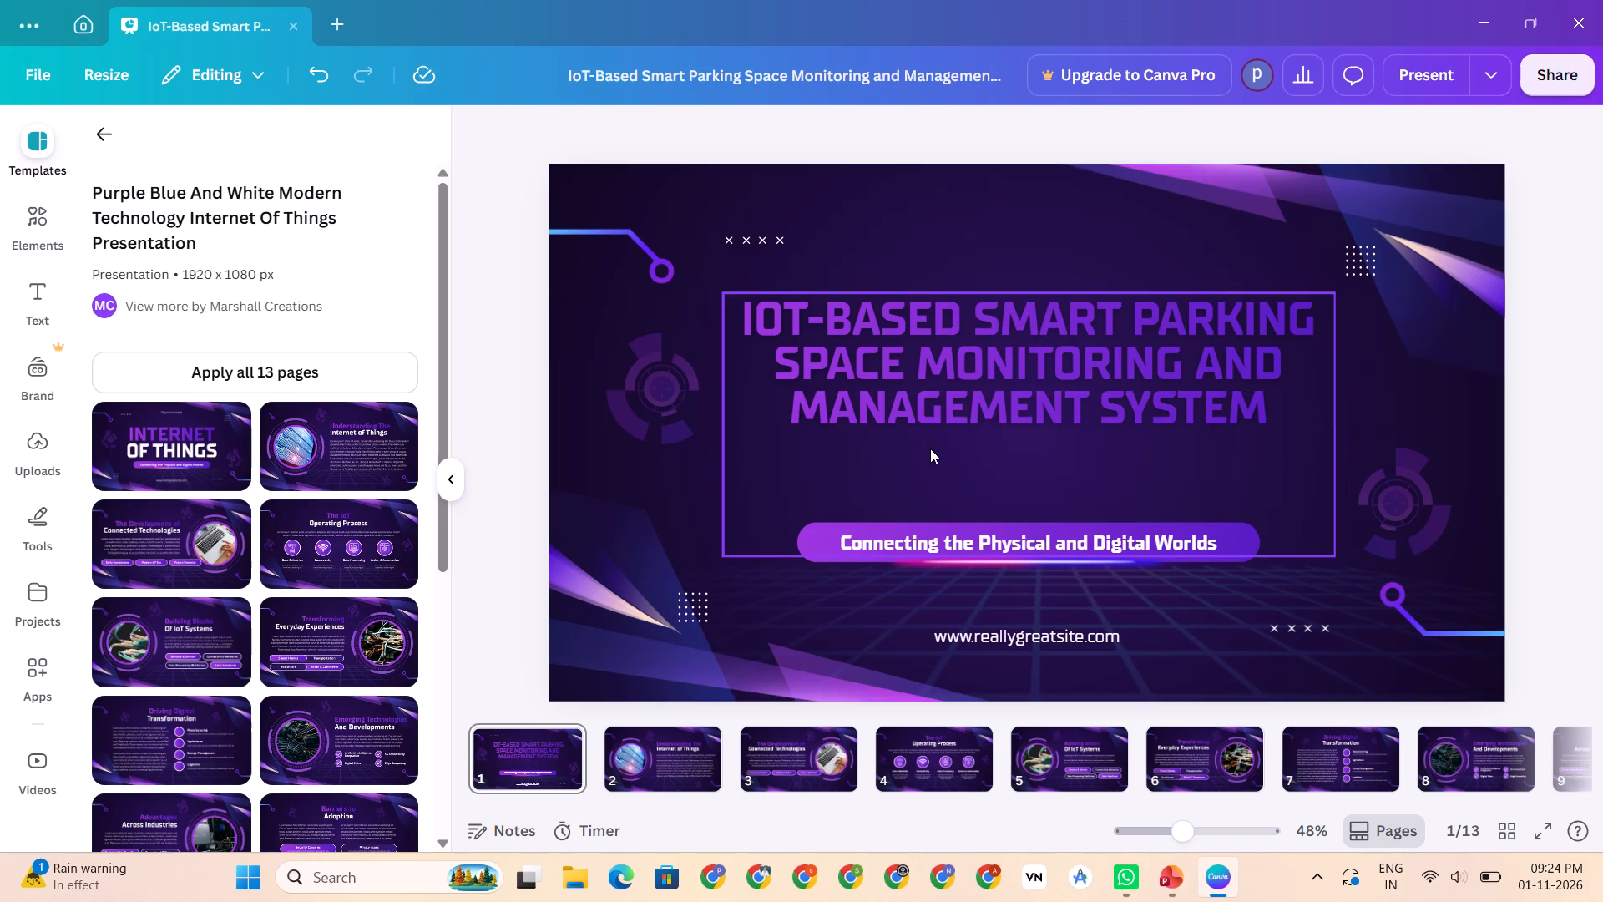
Move the cover's project title upward so it sits higher above the purple subtitle bar.
left_click(968, 539)
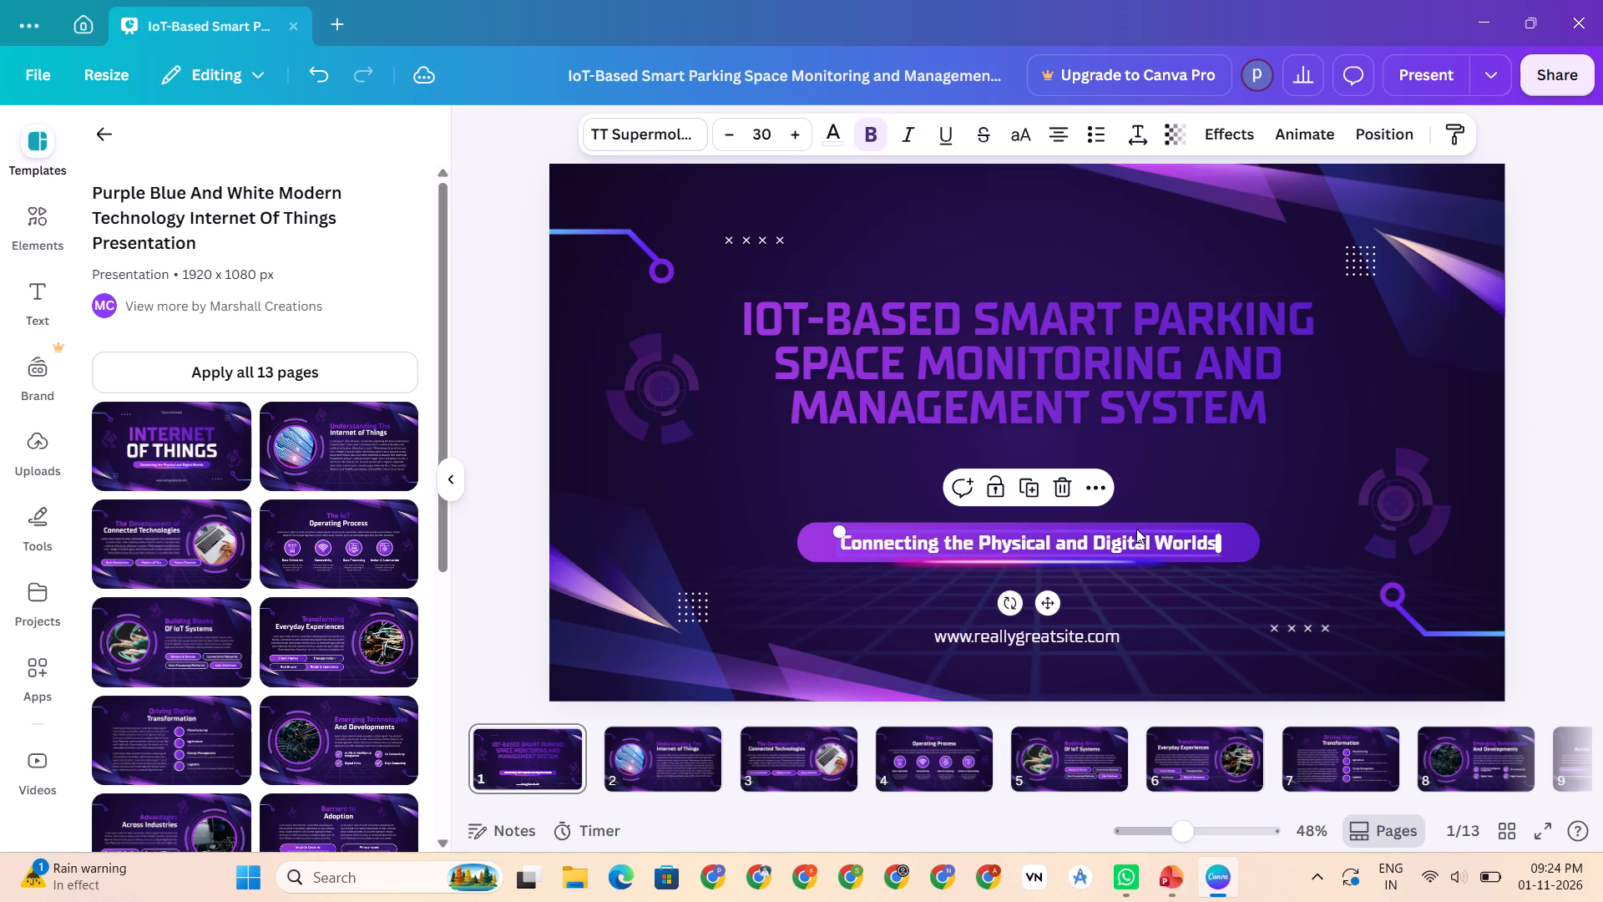
left_click(1181, 512)
left_click_drag(1080, 460, 1086, 367)
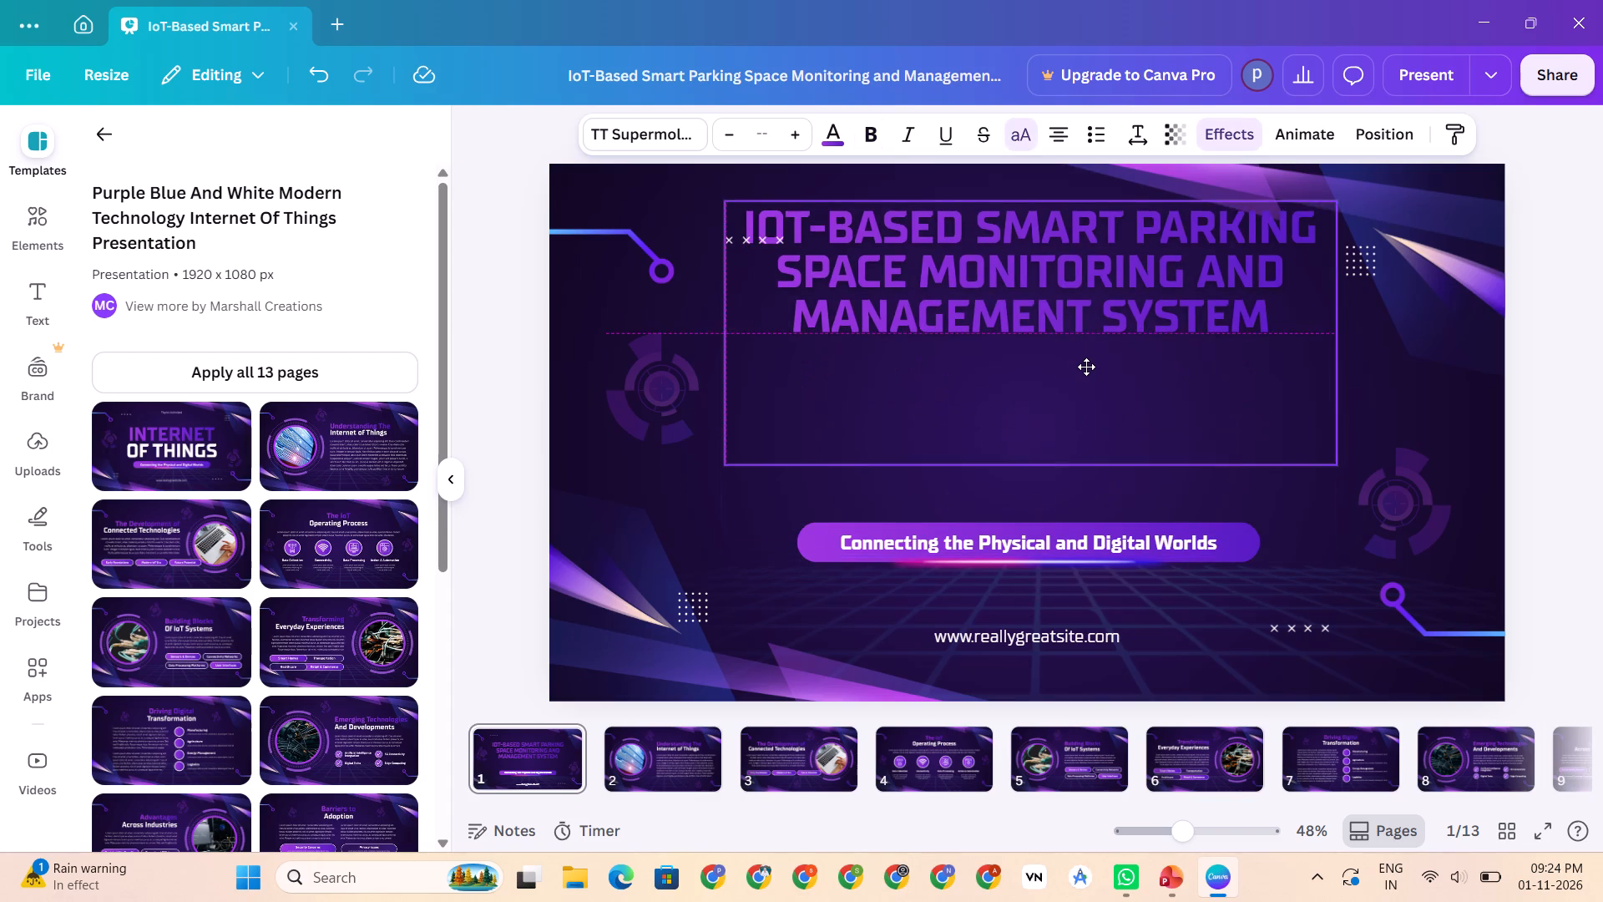
left_click_drag(1086, 367, 1083, 350)
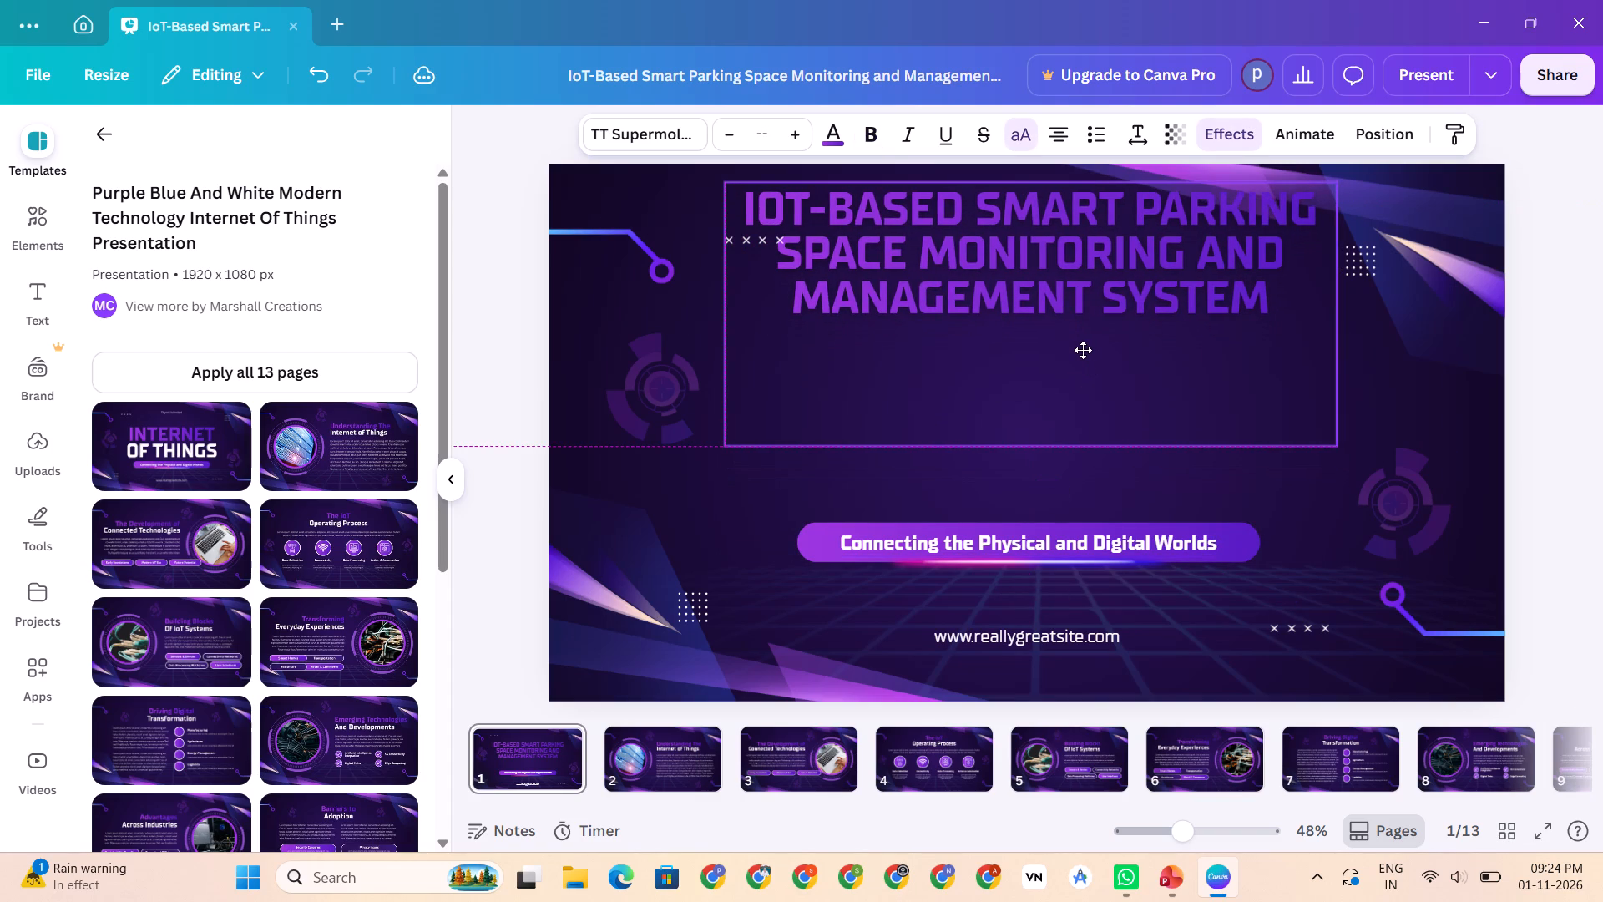
left_click_drag(1083, 350, 1092, 403)
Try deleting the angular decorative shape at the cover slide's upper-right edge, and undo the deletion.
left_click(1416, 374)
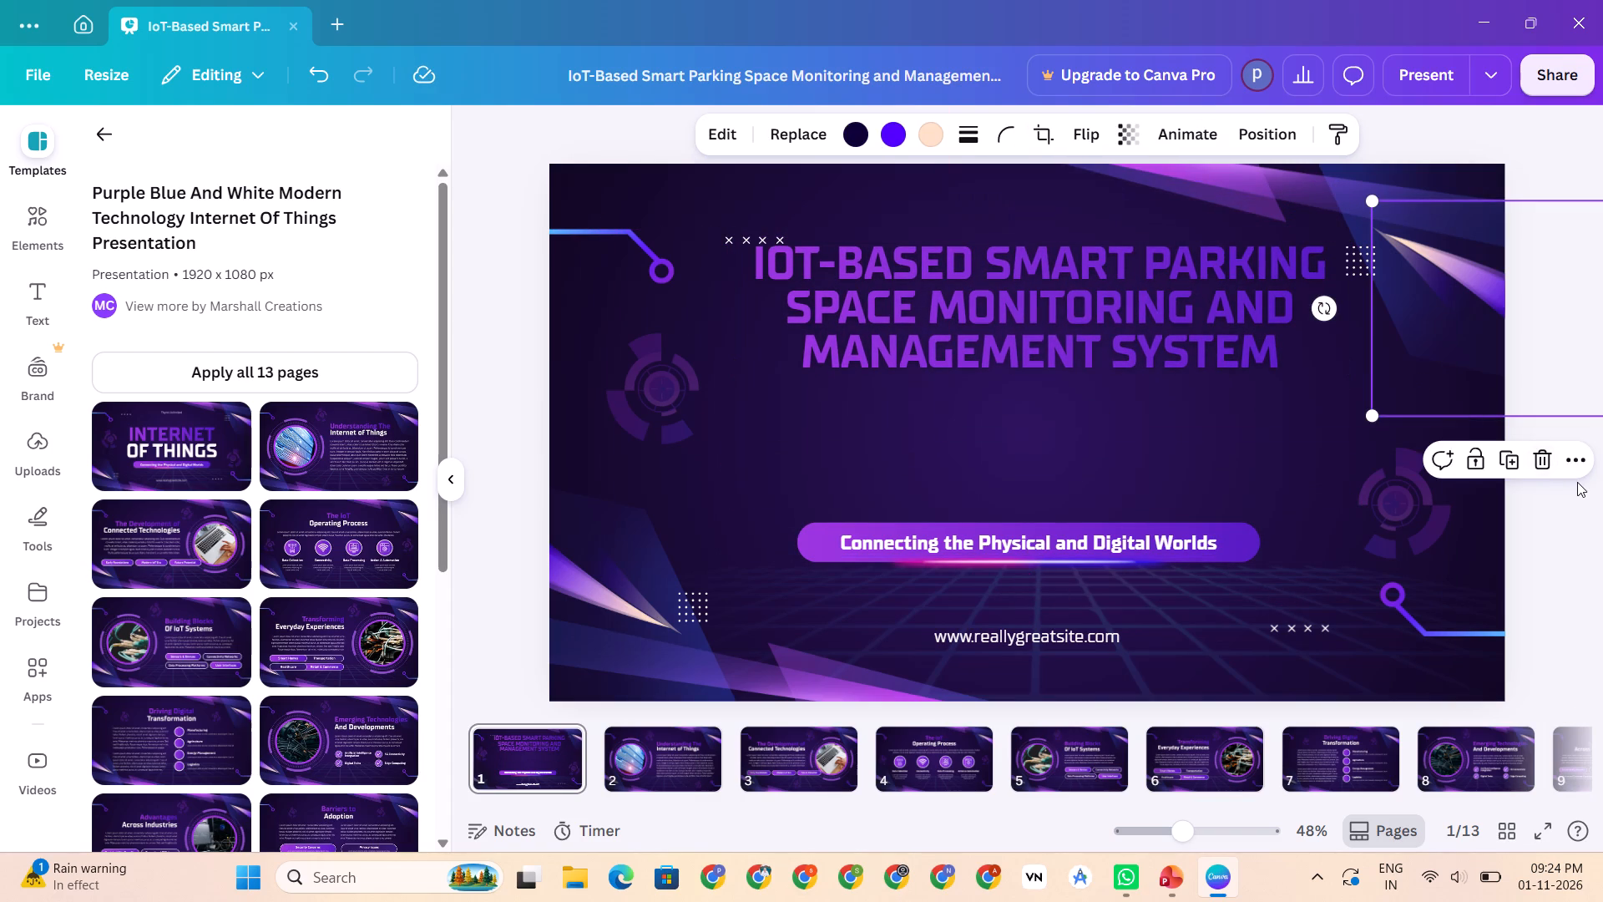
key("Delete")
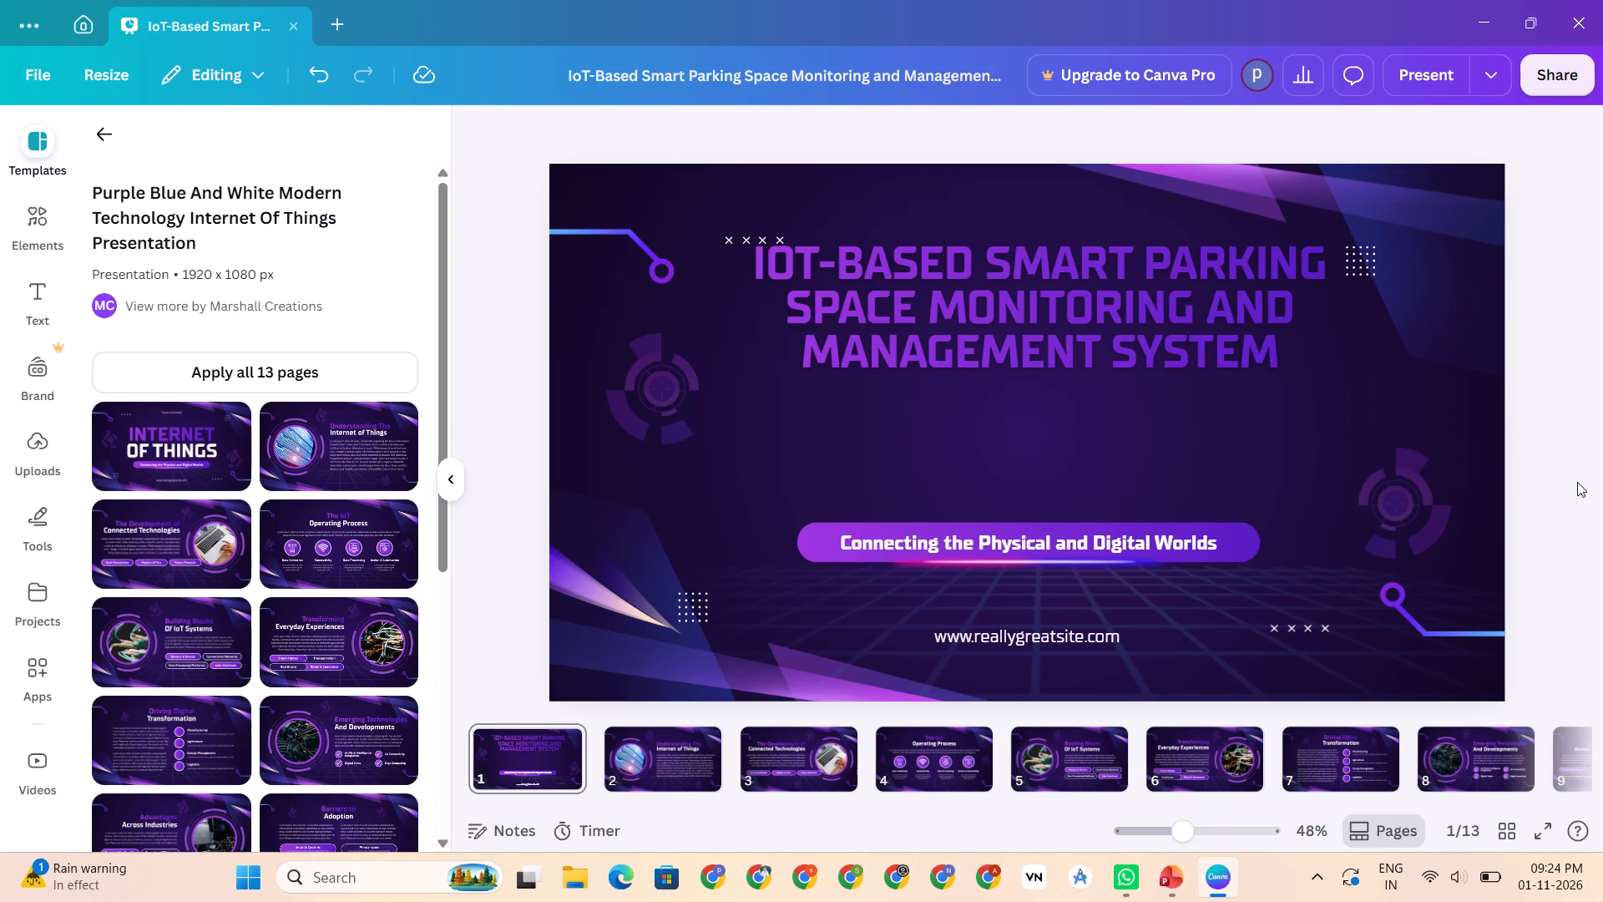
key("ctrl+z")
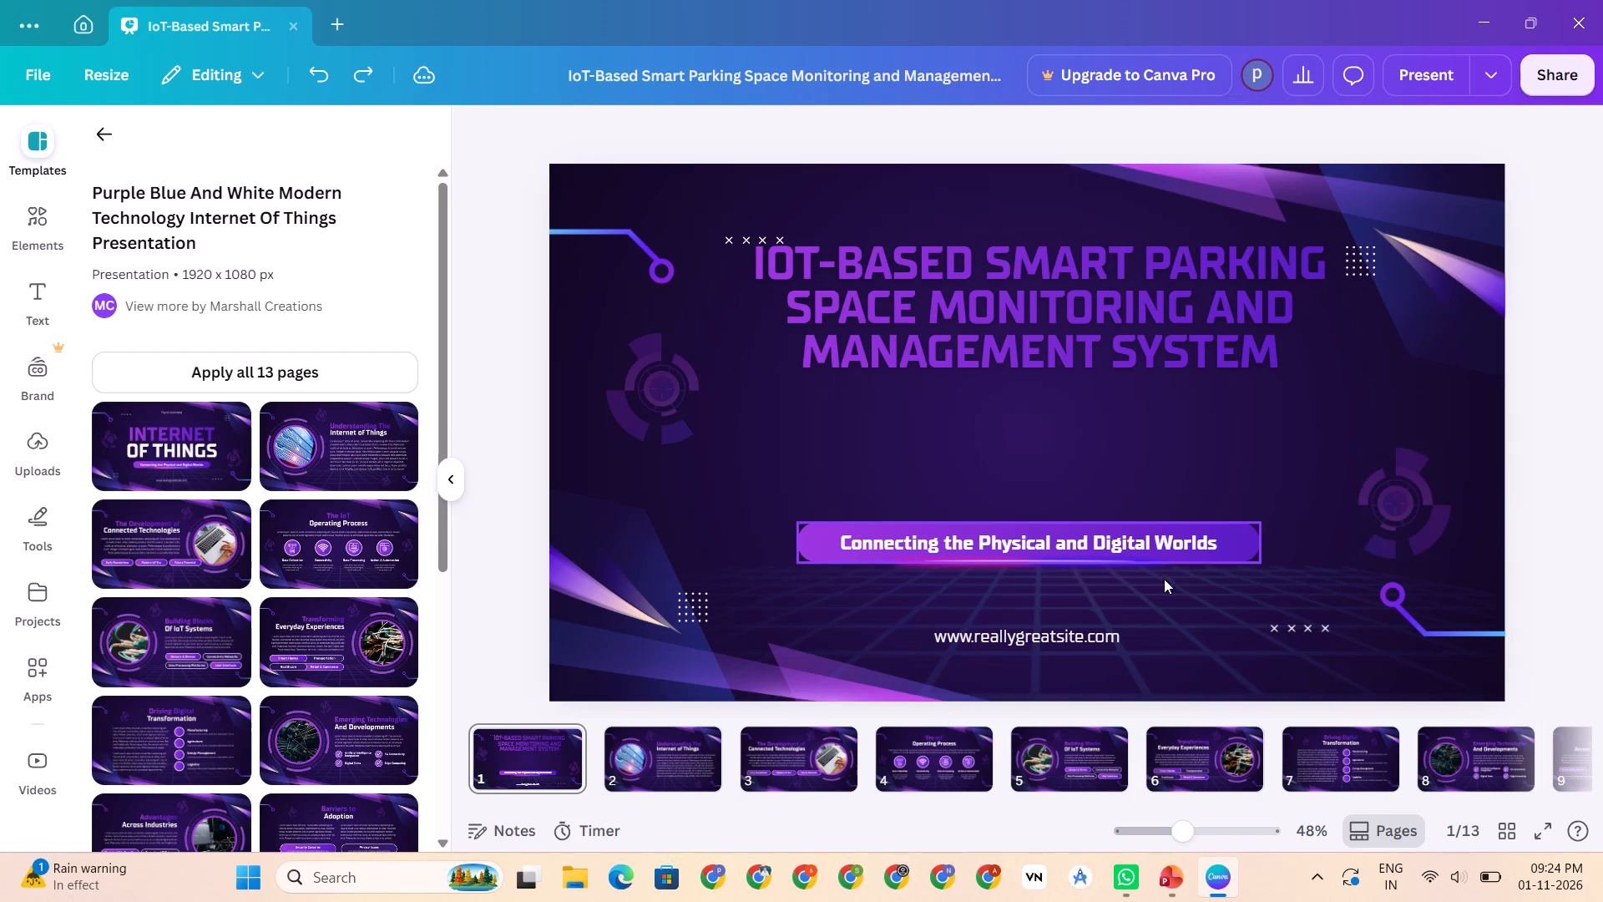
Move the "Connecting the Physical and Digital Worlds" text out of the purple bar to just beneath the project title.
left_click_drag(1176, 533, 1186, 418)
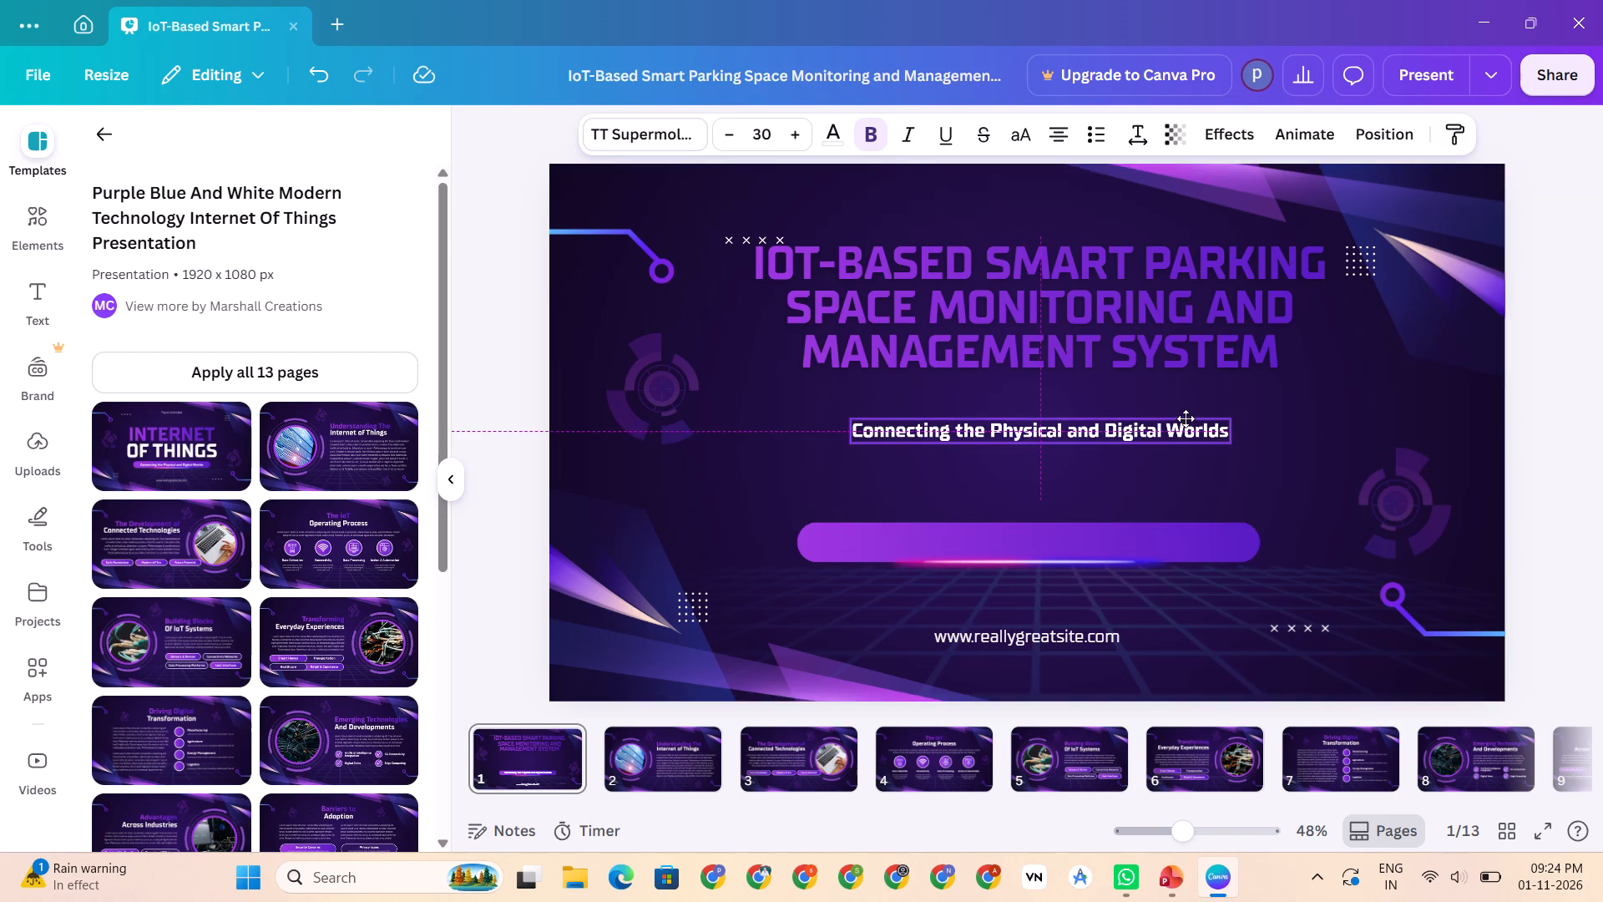
left_click_drag(1186, 418, 1184, 413)
left_click(1412, 499)
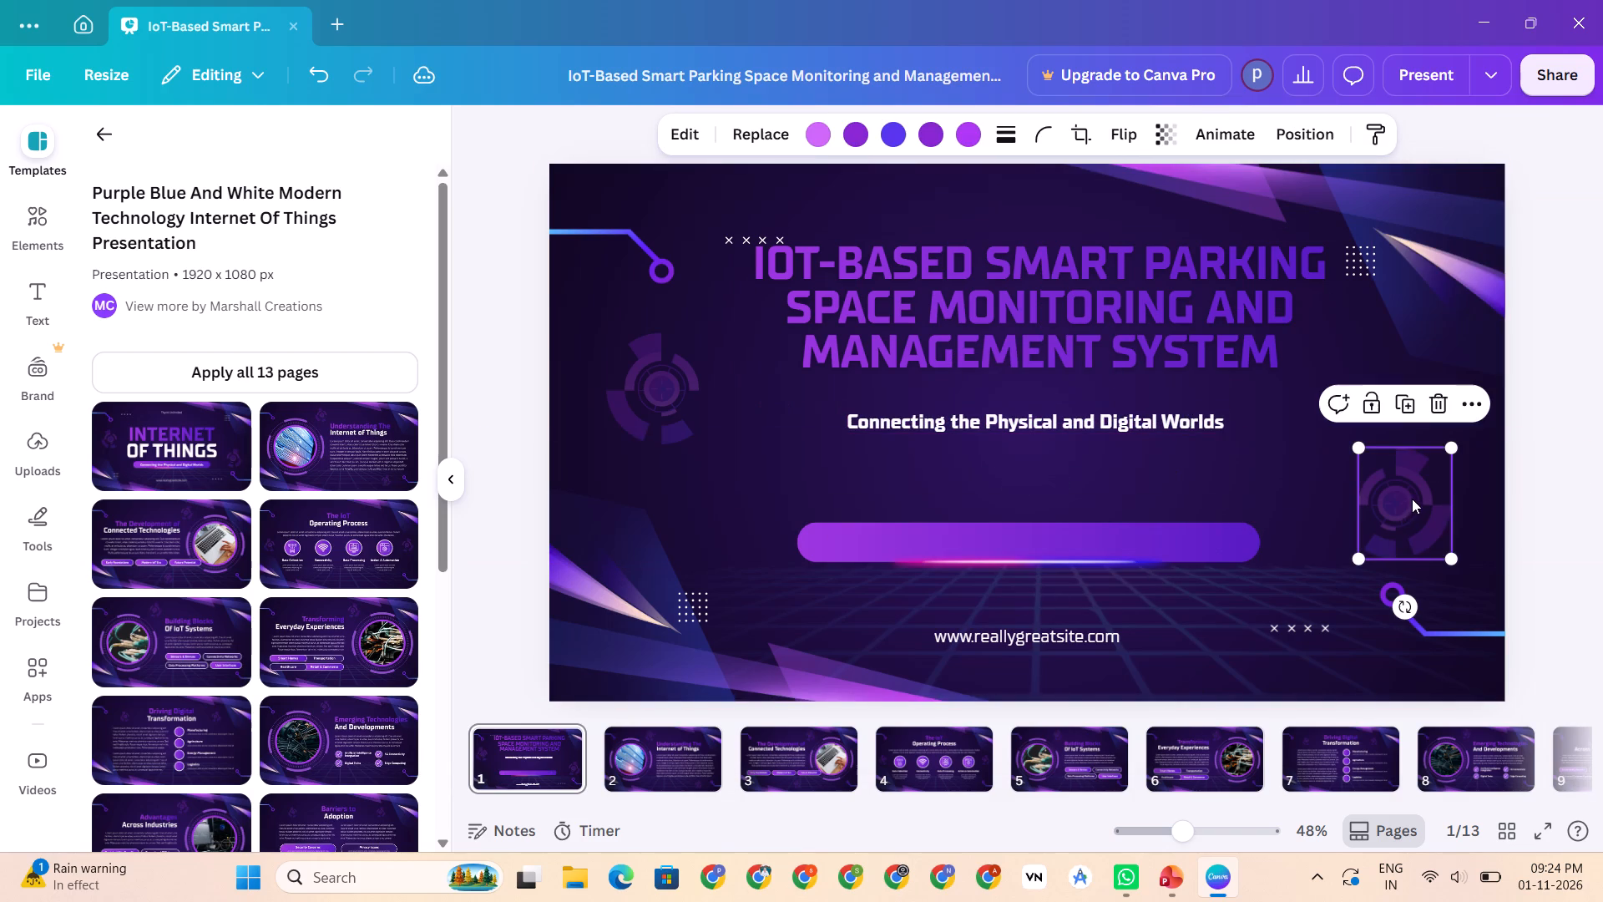
left_click(1602, 454)
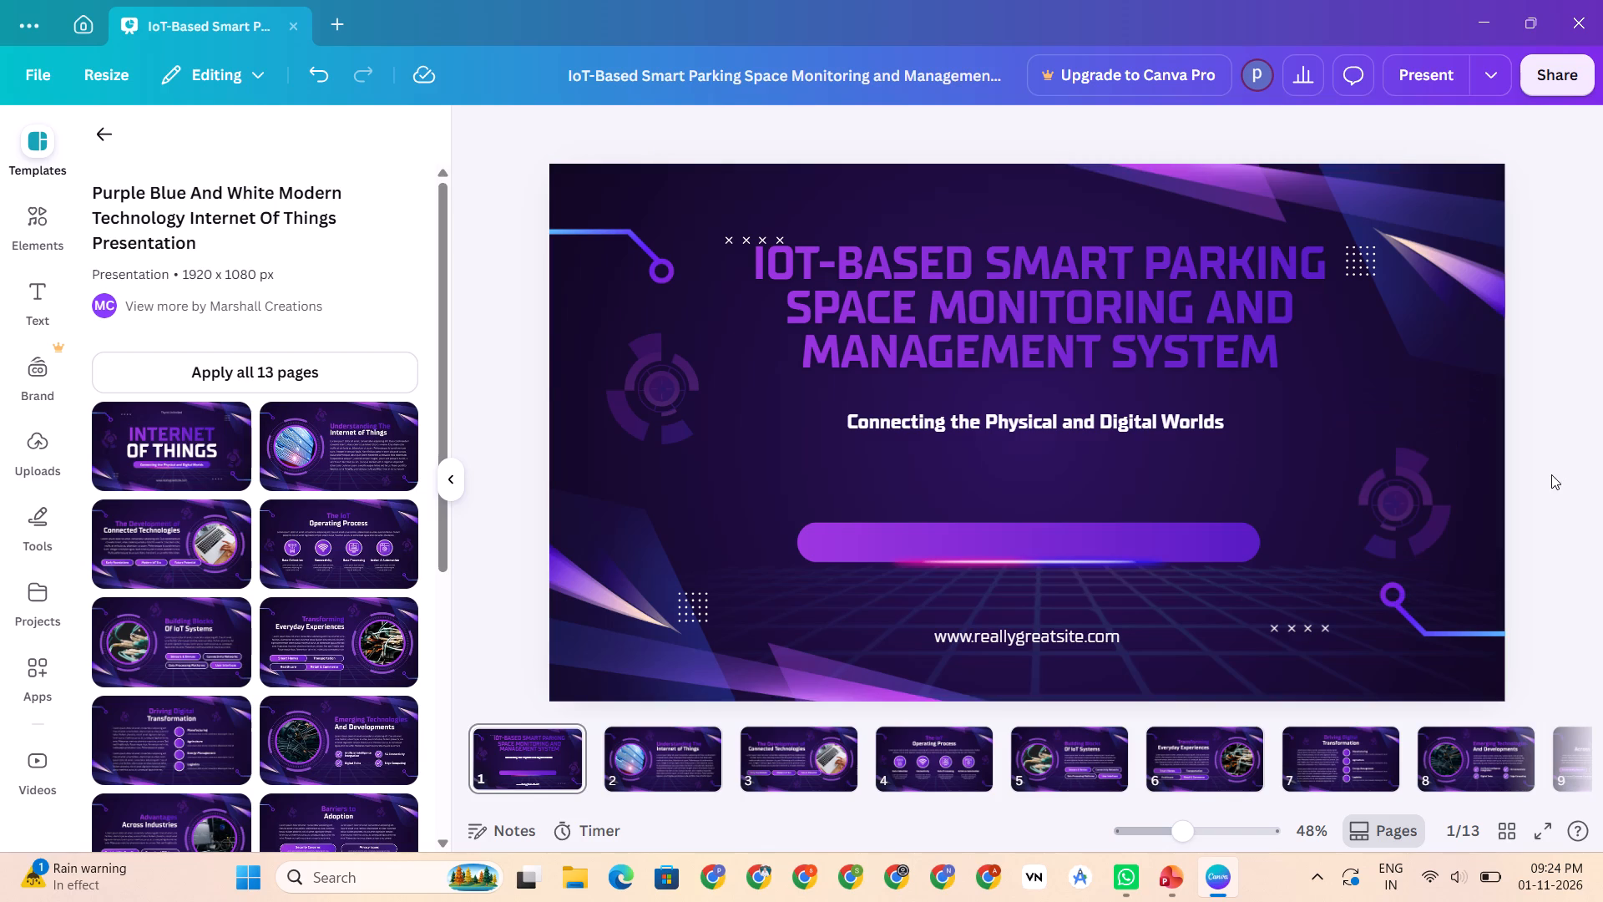
left_click(1103, 634)
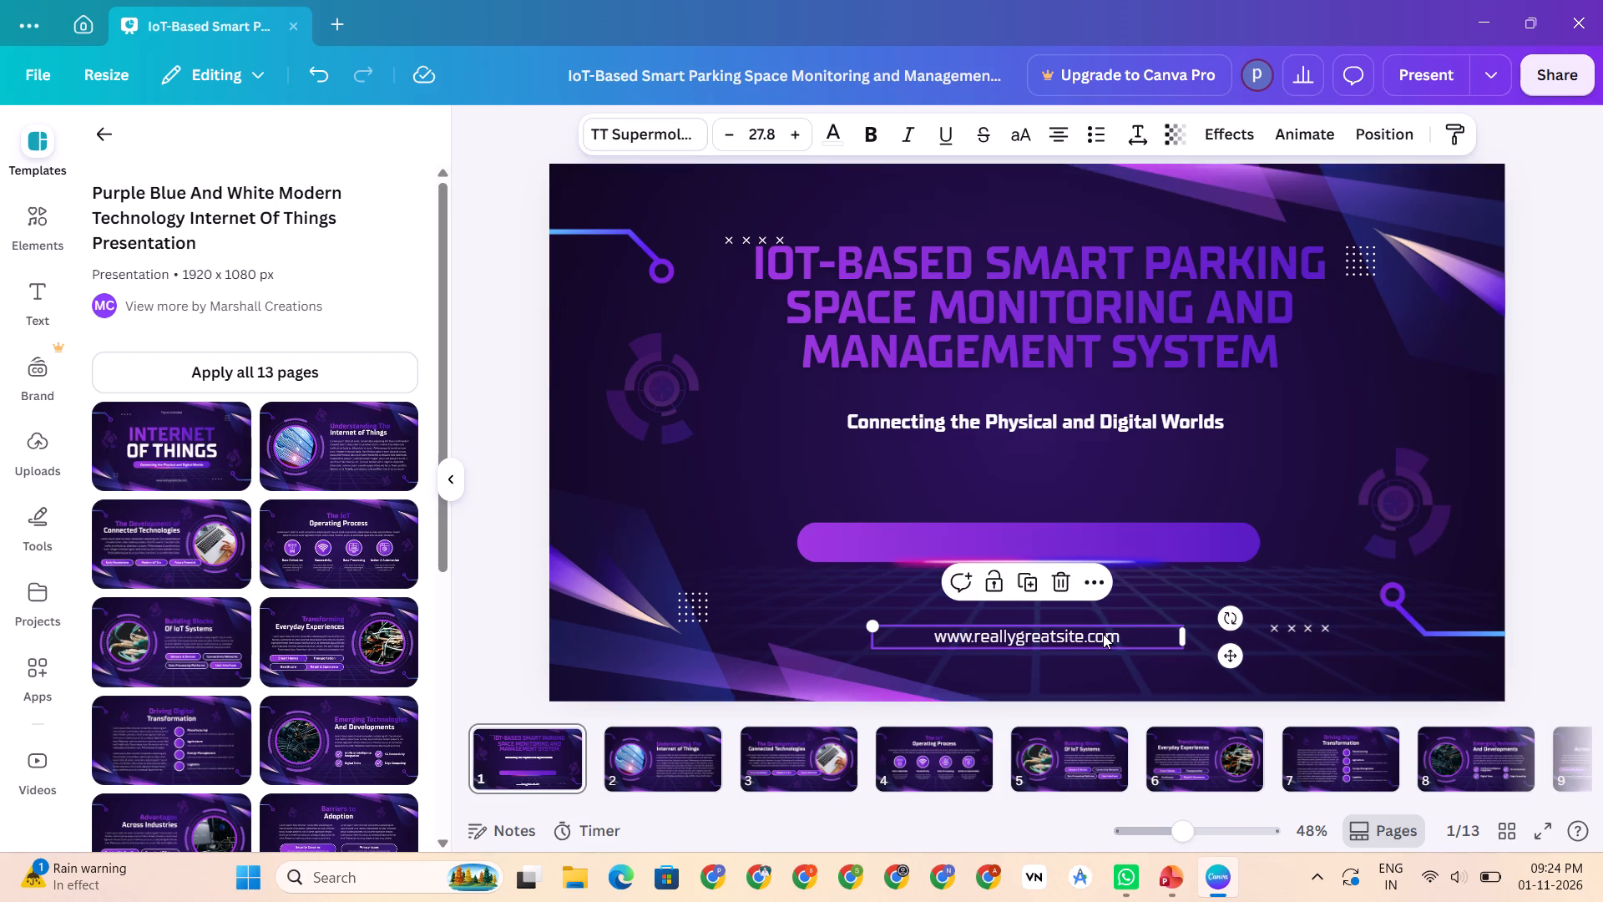
key("Delete")
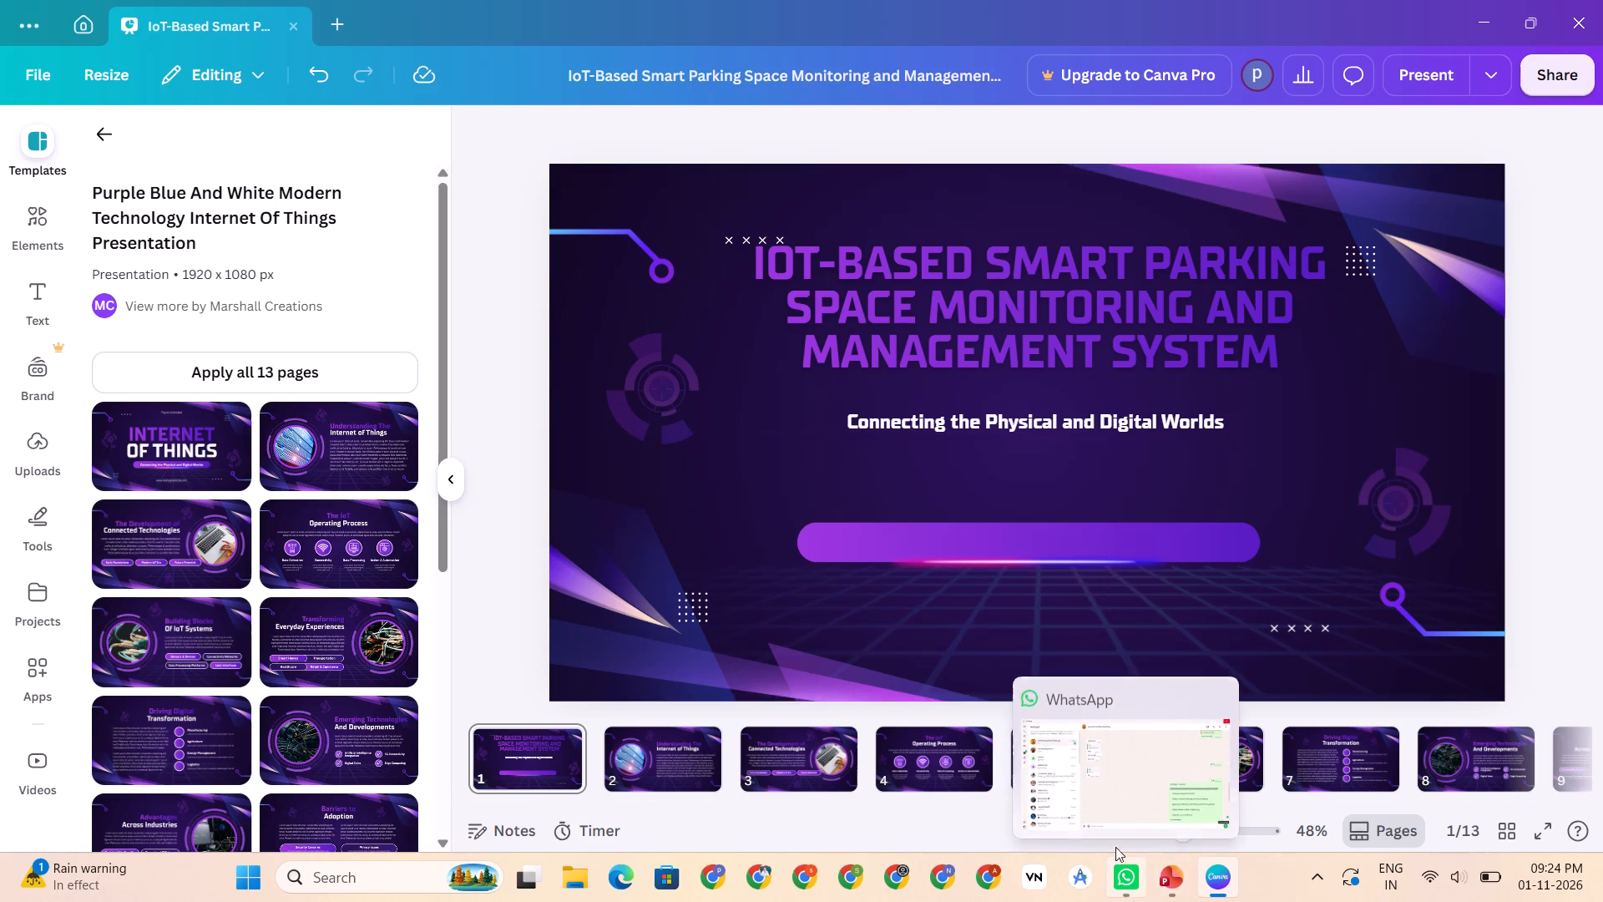
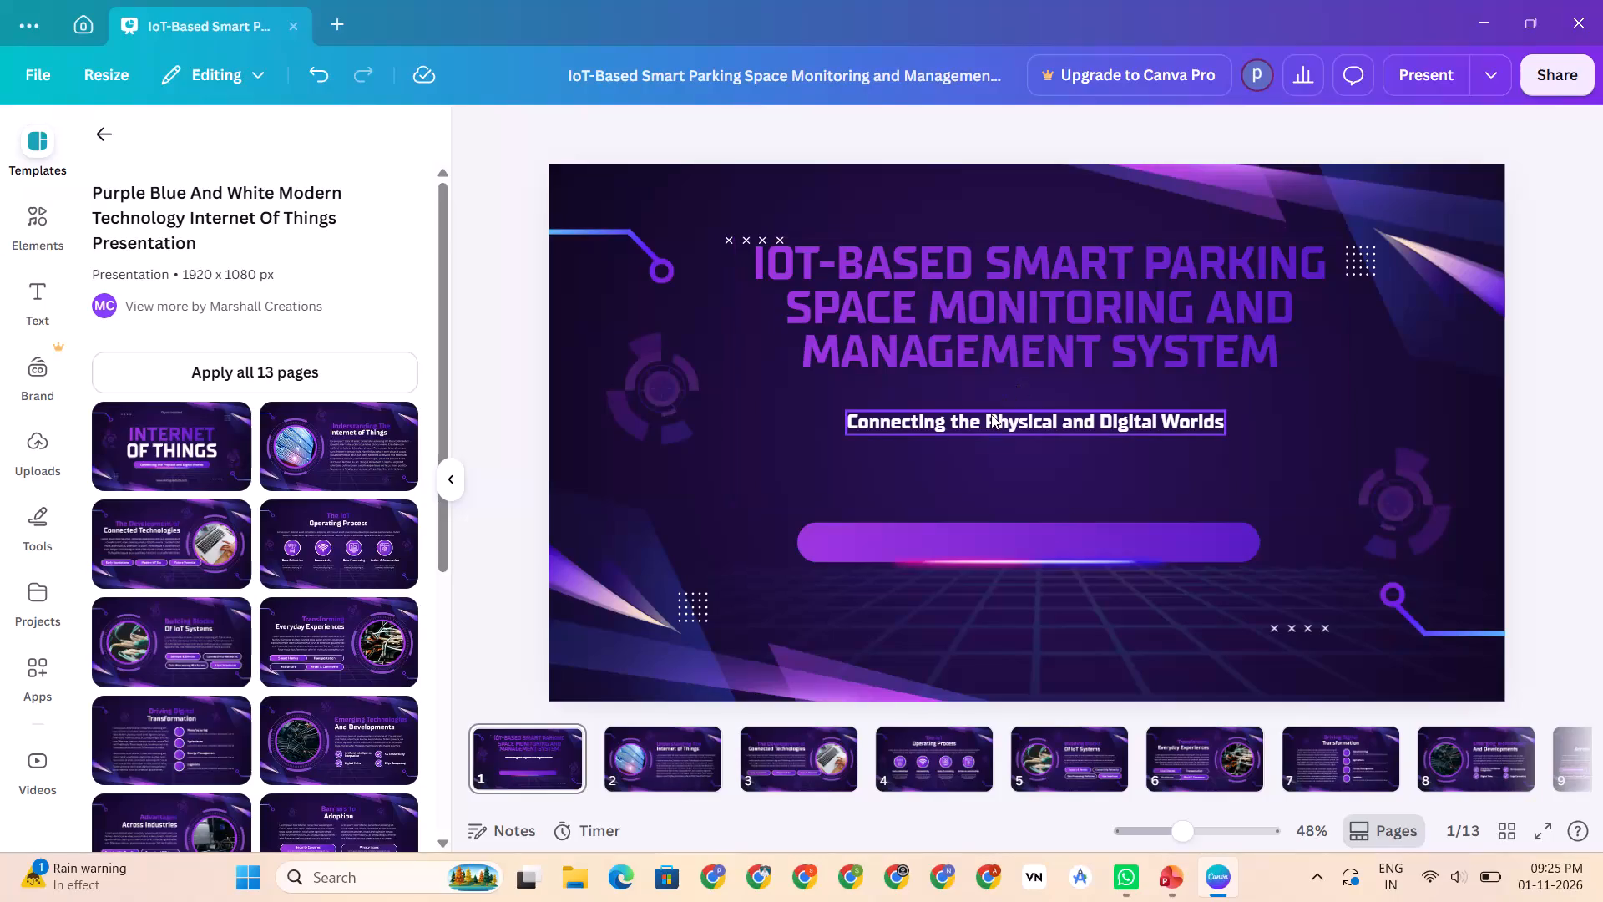
Move the "Connecting the Physical and Digital Worlds" subtitle left and slightly down beneath the cover title.
left_click_drag(991, 411, 888, 428)
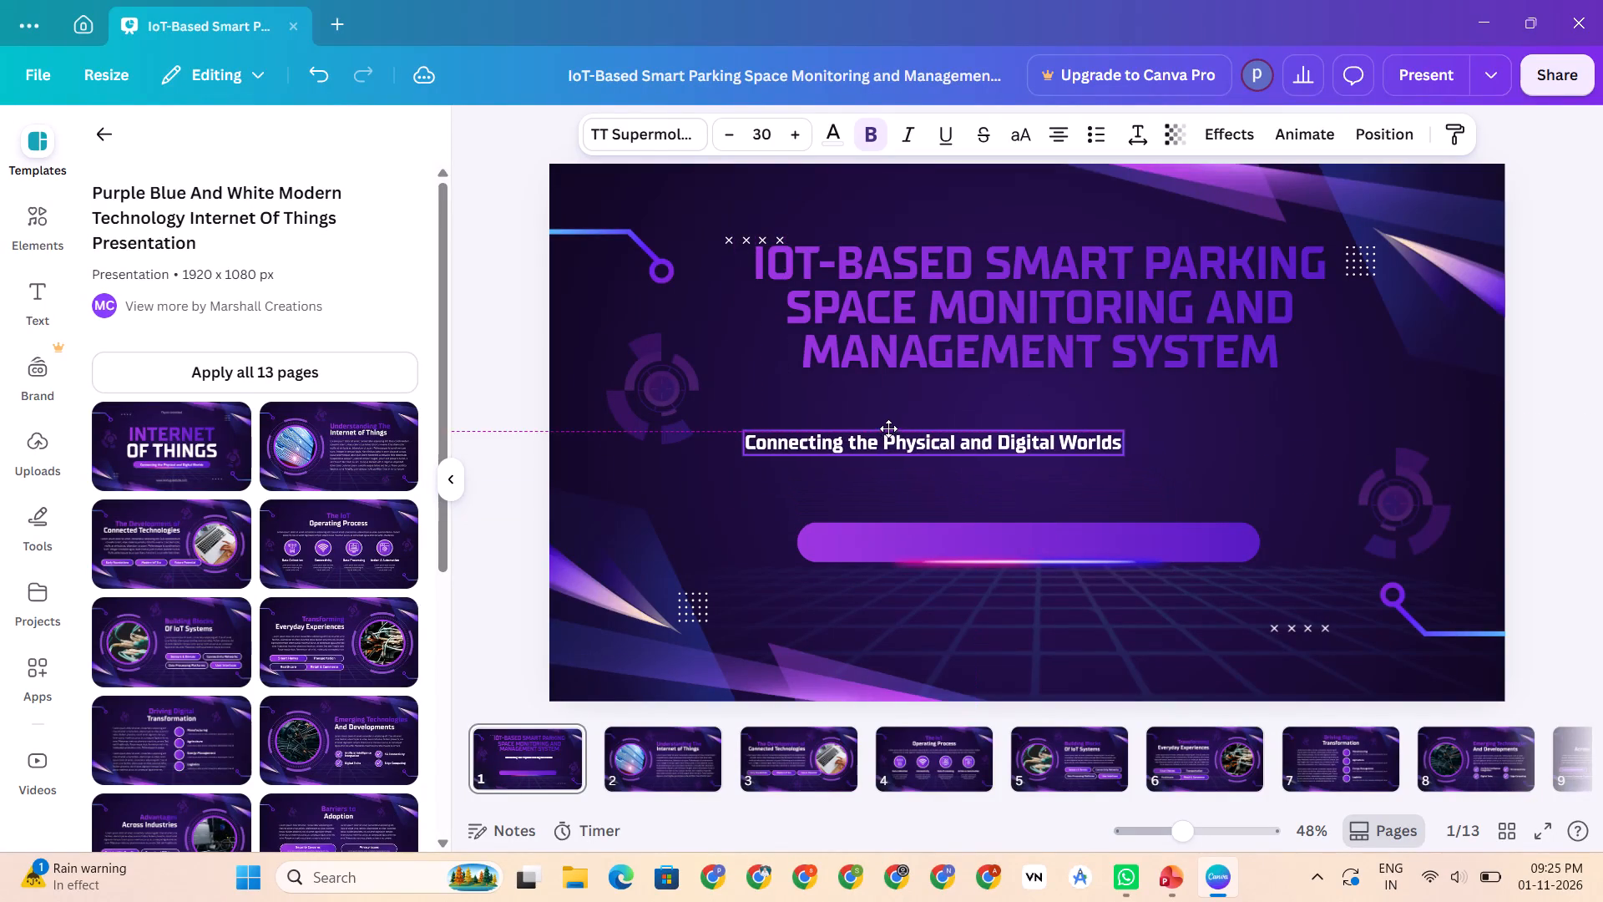
left_click_drag(888, 428, 888, 427)
Delete the empty purple rounded bar below the subtitle on the cover.
left_click(999, 548)
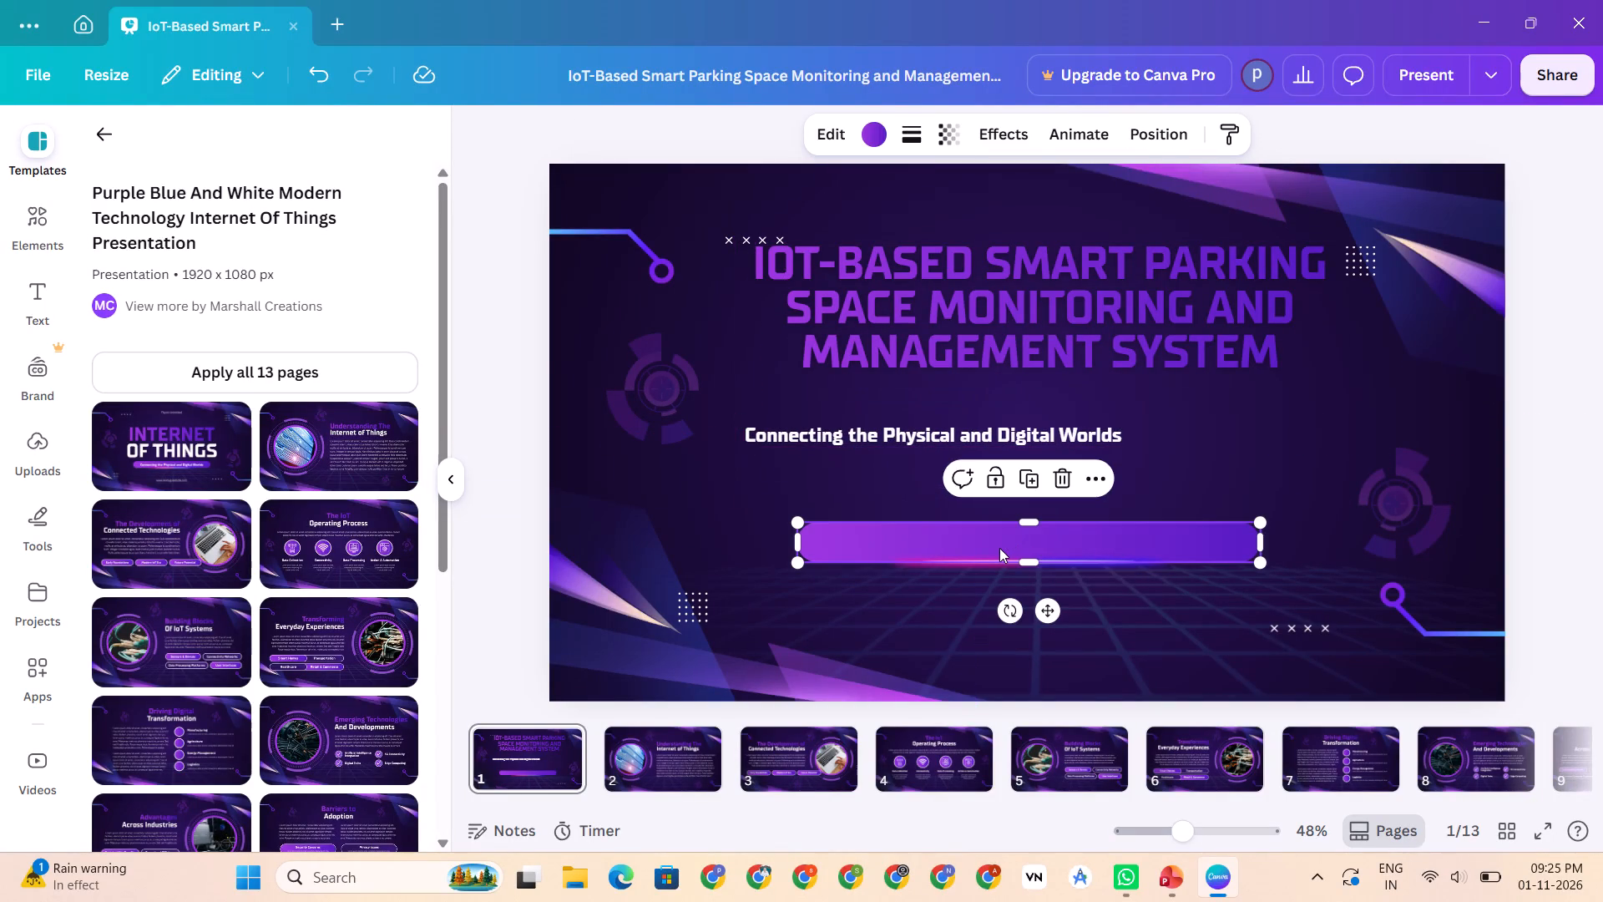
key("Delete")
Shift the "Connecting the Physical and Digital Worlds" subtitle further left, aligning its left edge with the dot grid in the slide's lower-left area.
left_click(1023, 423)
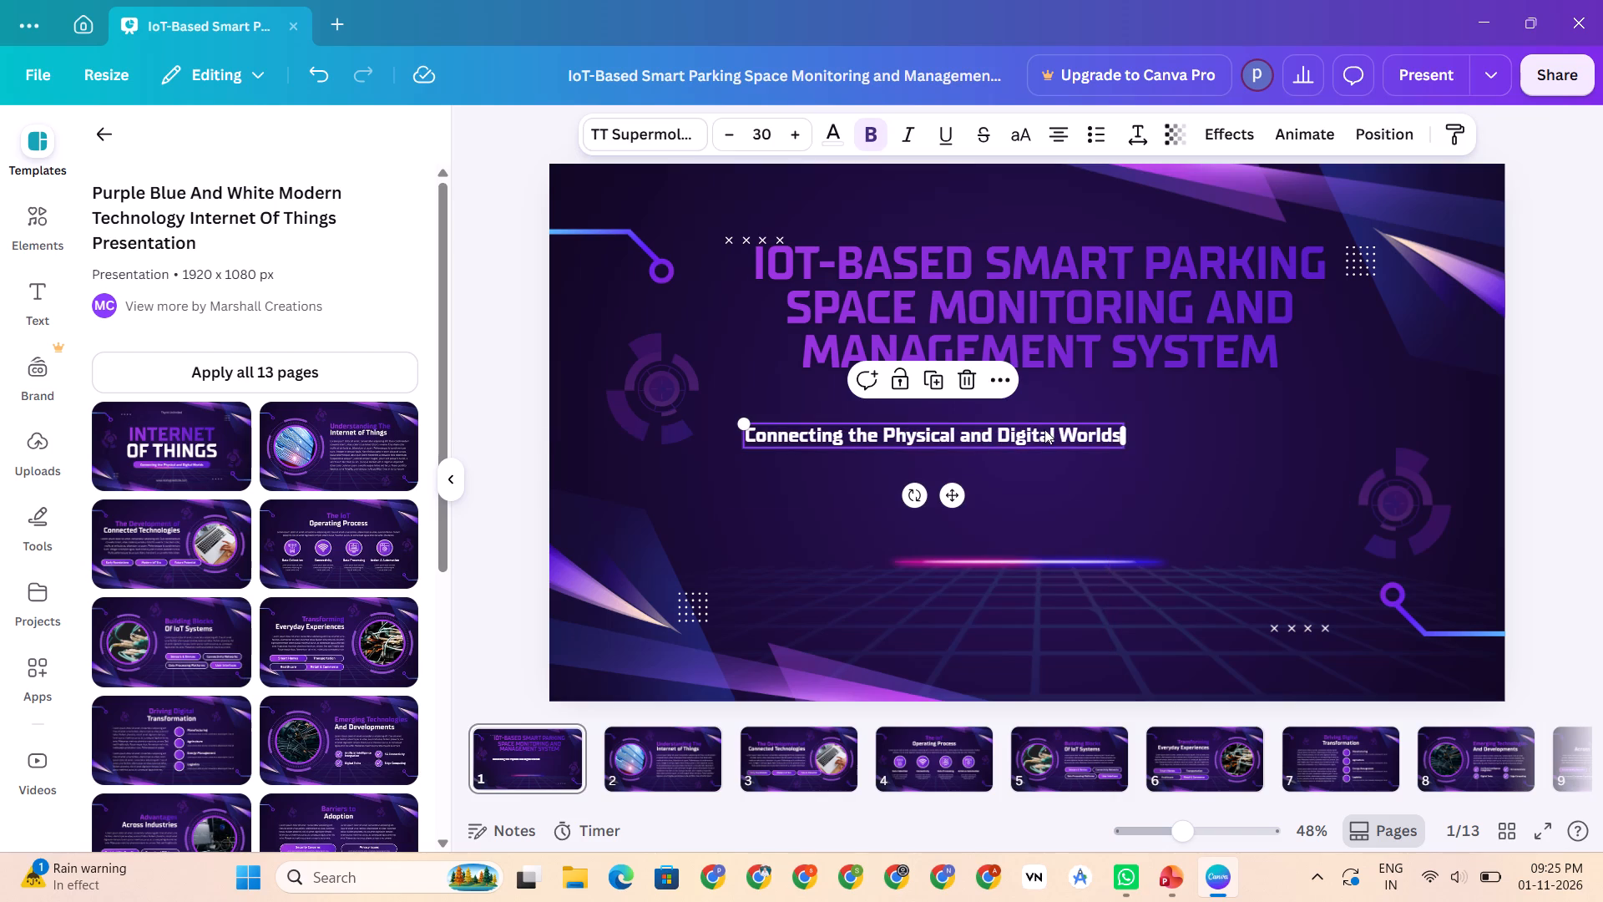
left_click_drag(1120, 432, 1055, 428)
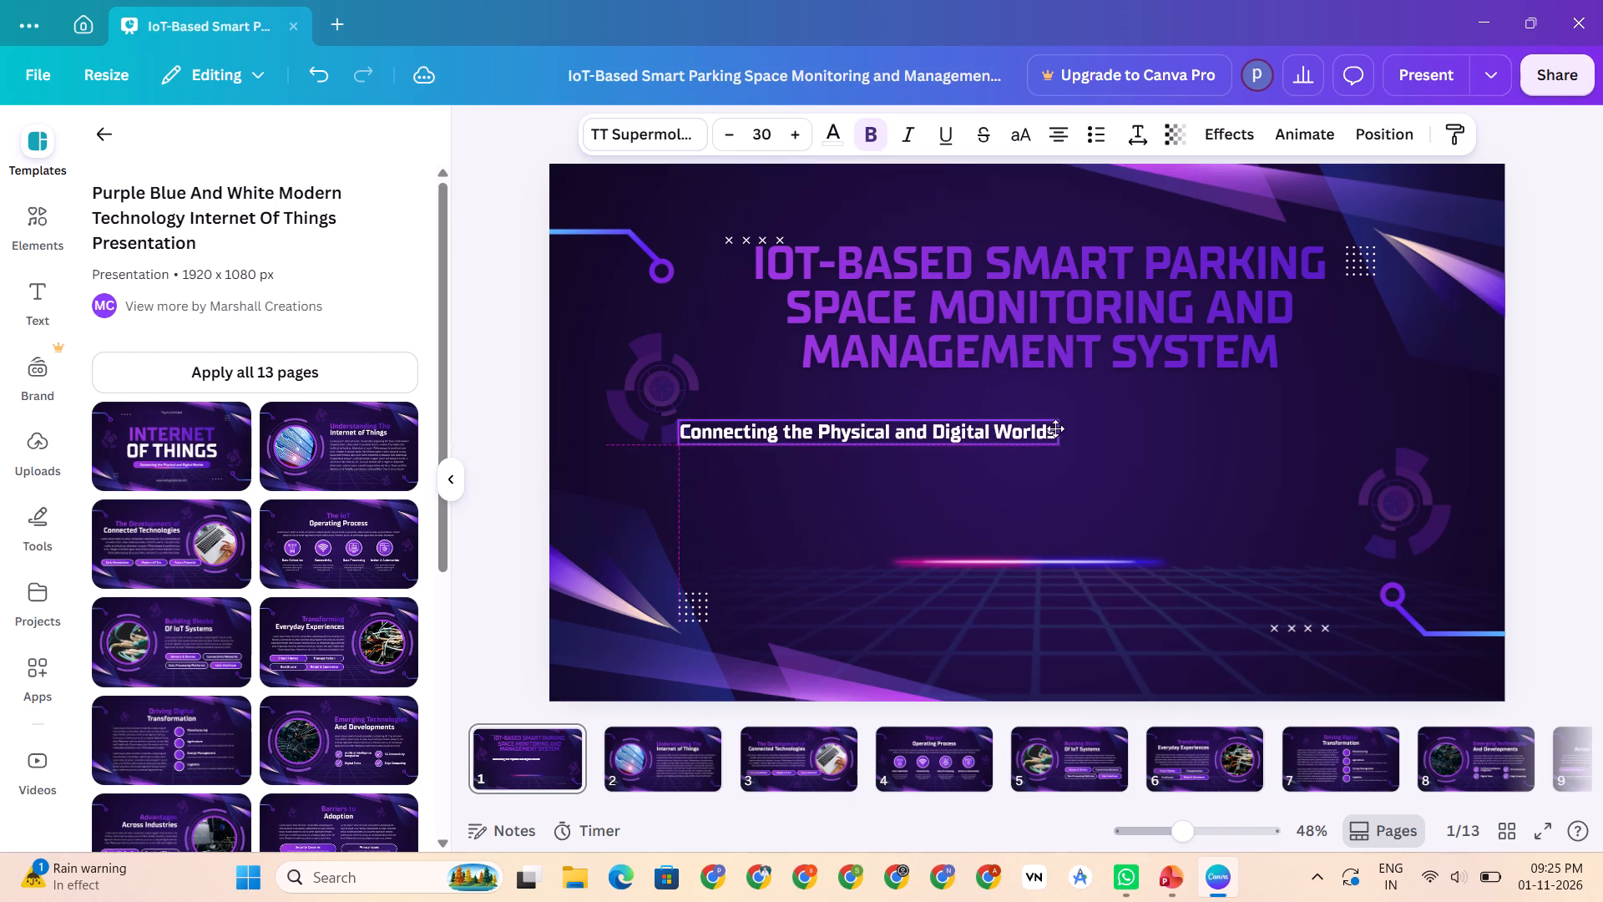
Replace the cover subtitle "Connecting the Physical and Digital Worlds" with the copied project details, from "Community Engagement Project" through "Class: SY B.Tech | Division: B".
left_click_drag(1055, 428, 1097, 415)
left_click(1078, 422)
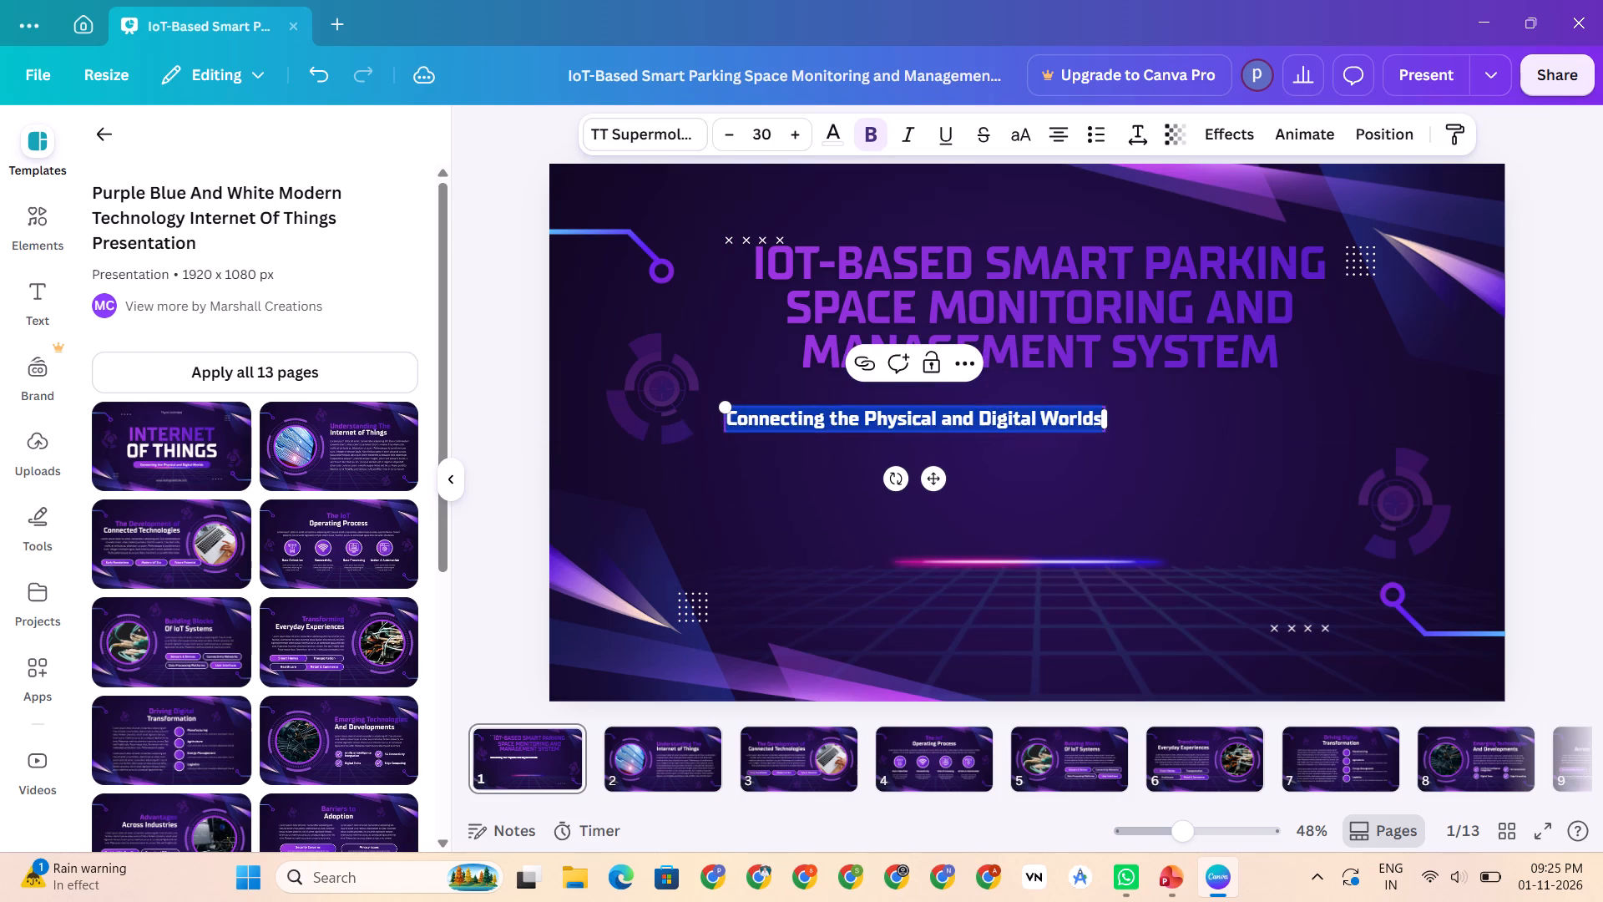
key("BackSpace")
key("BackSpace")
key("BackSpace")
key("BackSpace")
key("ctrl+v")
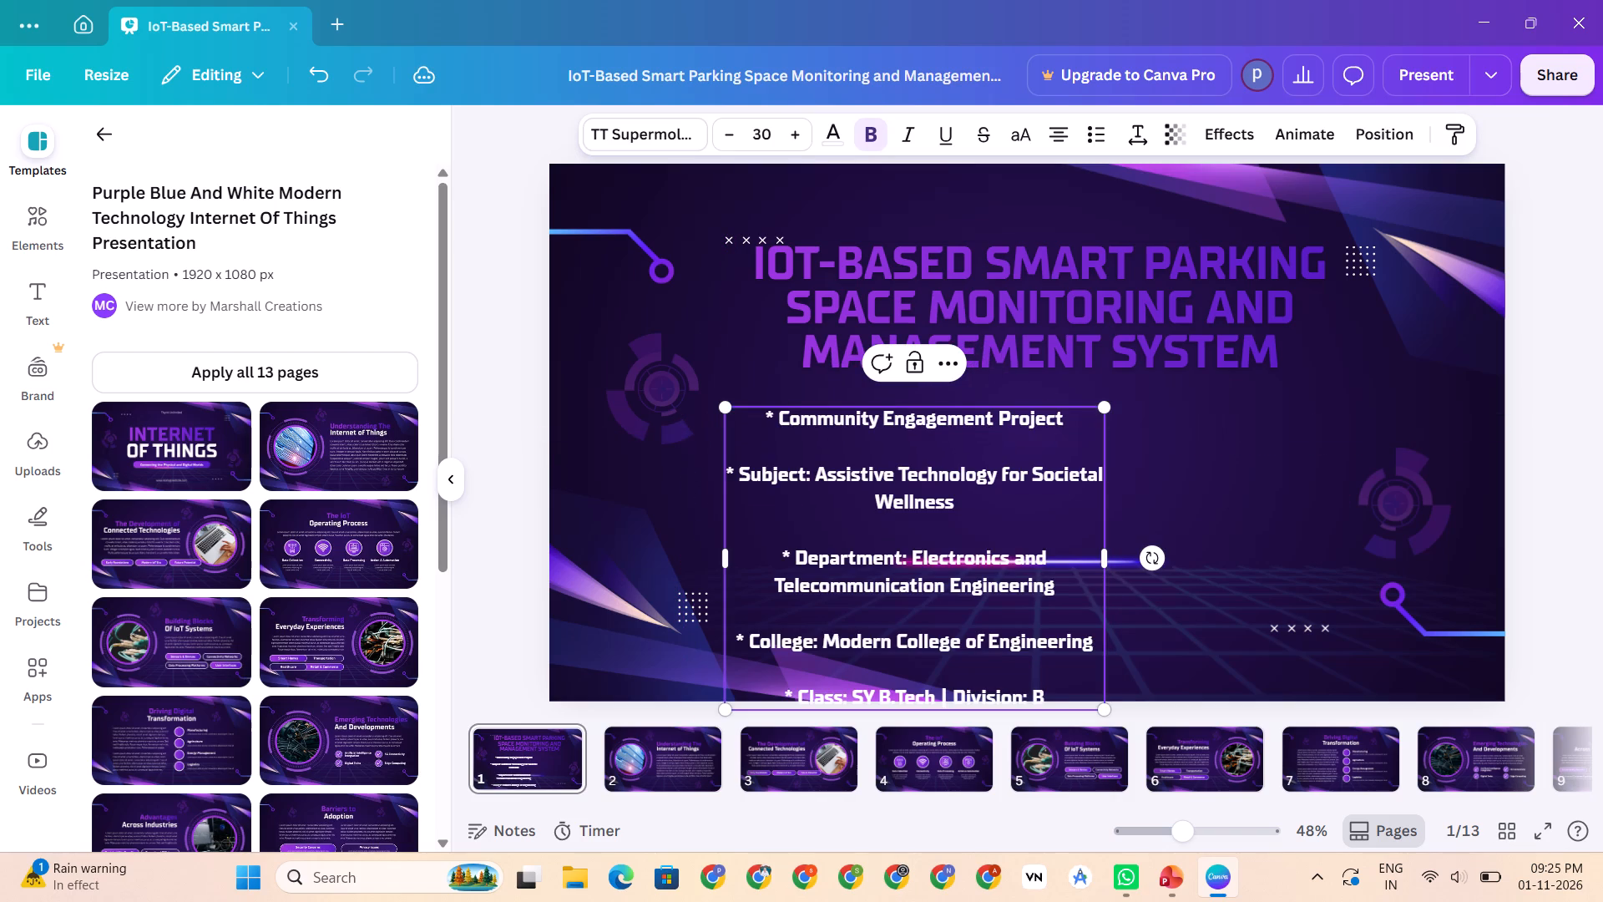
Move the project details text block under the cover title so that all its lines fit within the slide.
left_click(632, 485)
left_click(811, 487)
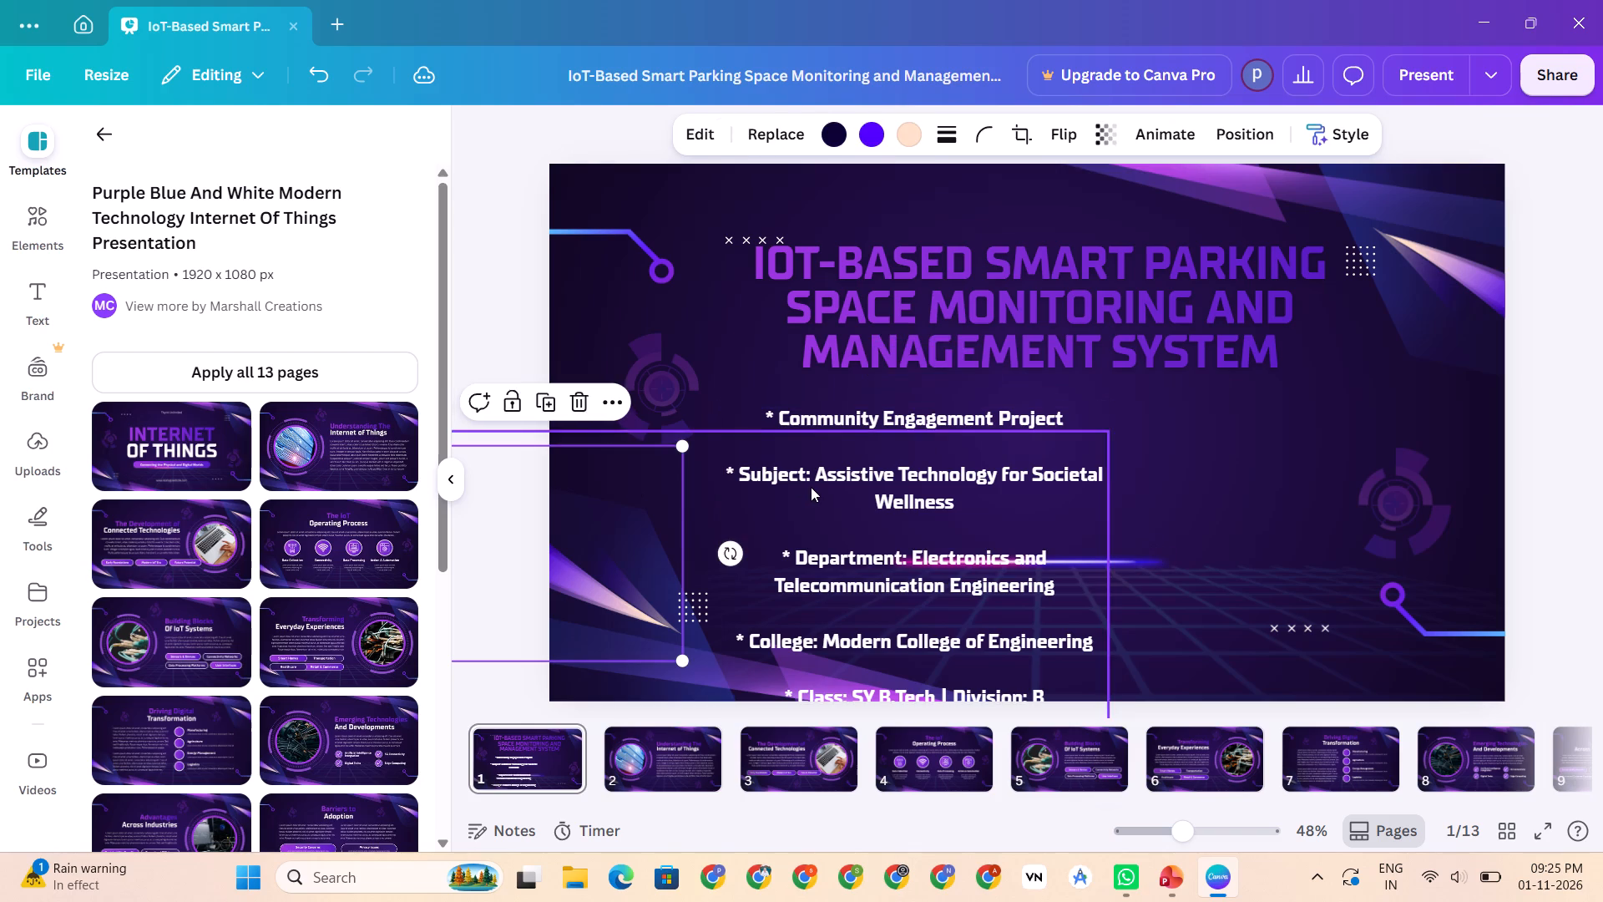
left_click_drag(811, 487, 918, 464)
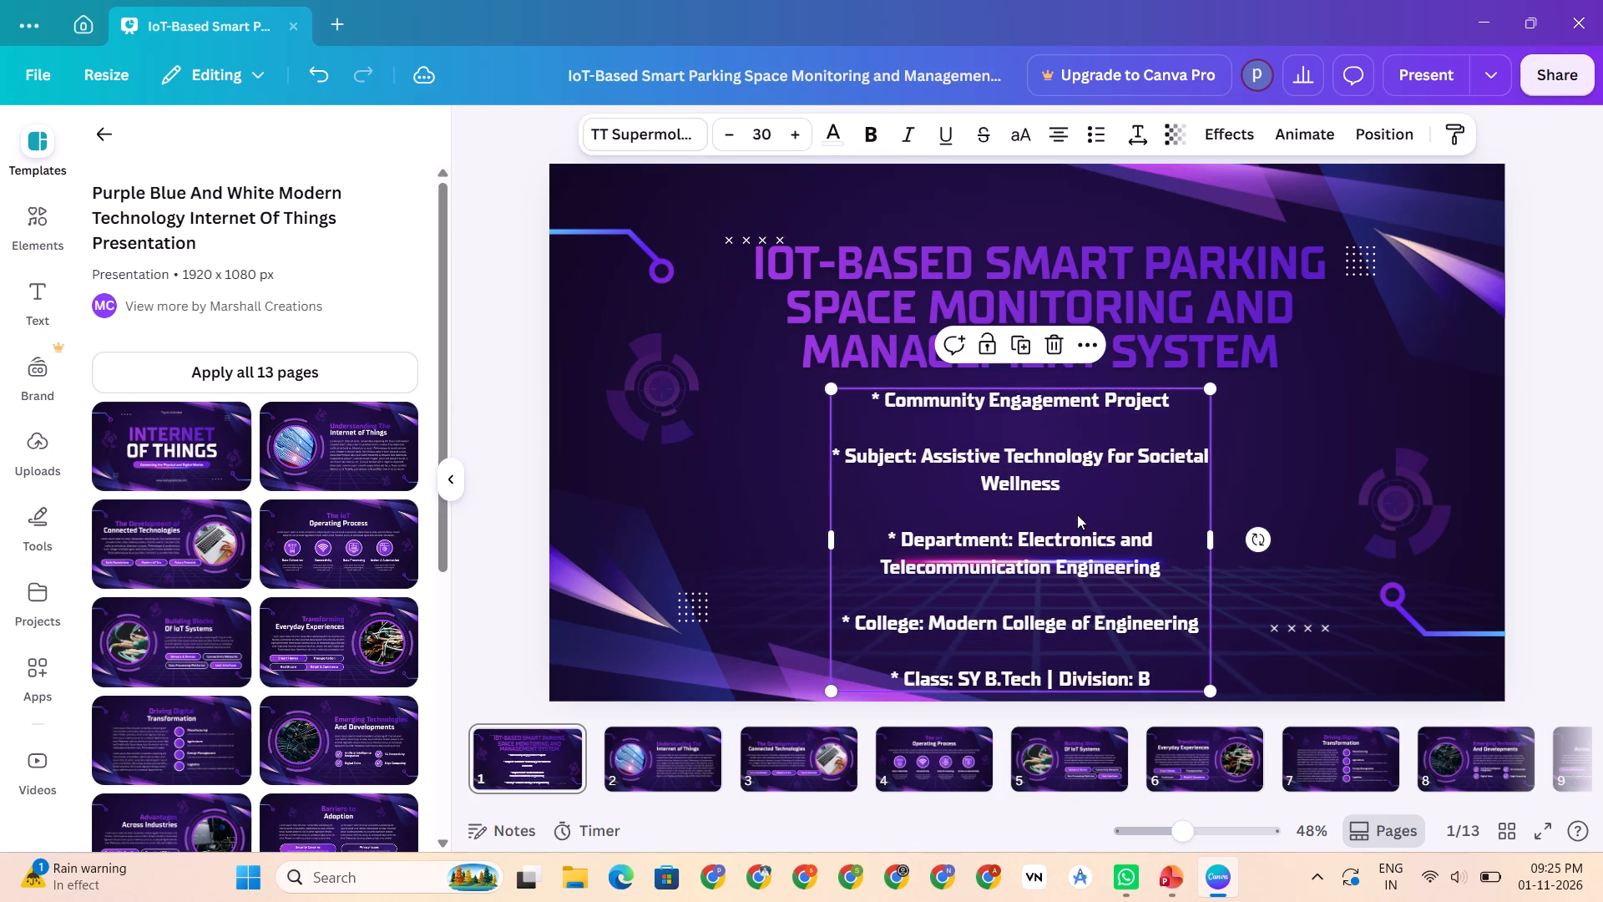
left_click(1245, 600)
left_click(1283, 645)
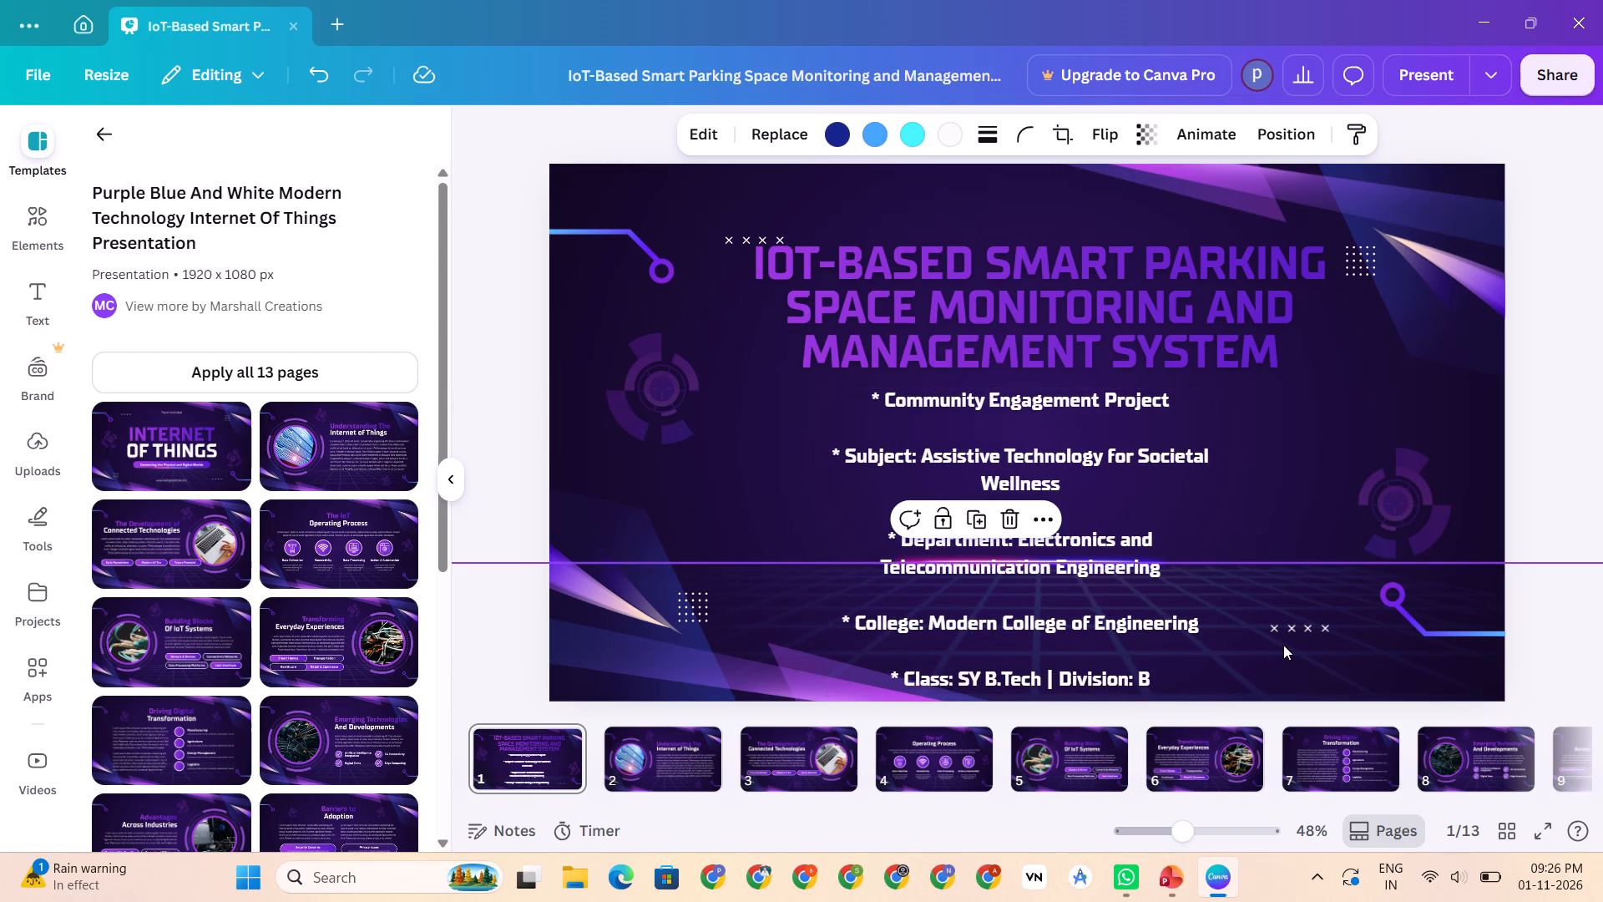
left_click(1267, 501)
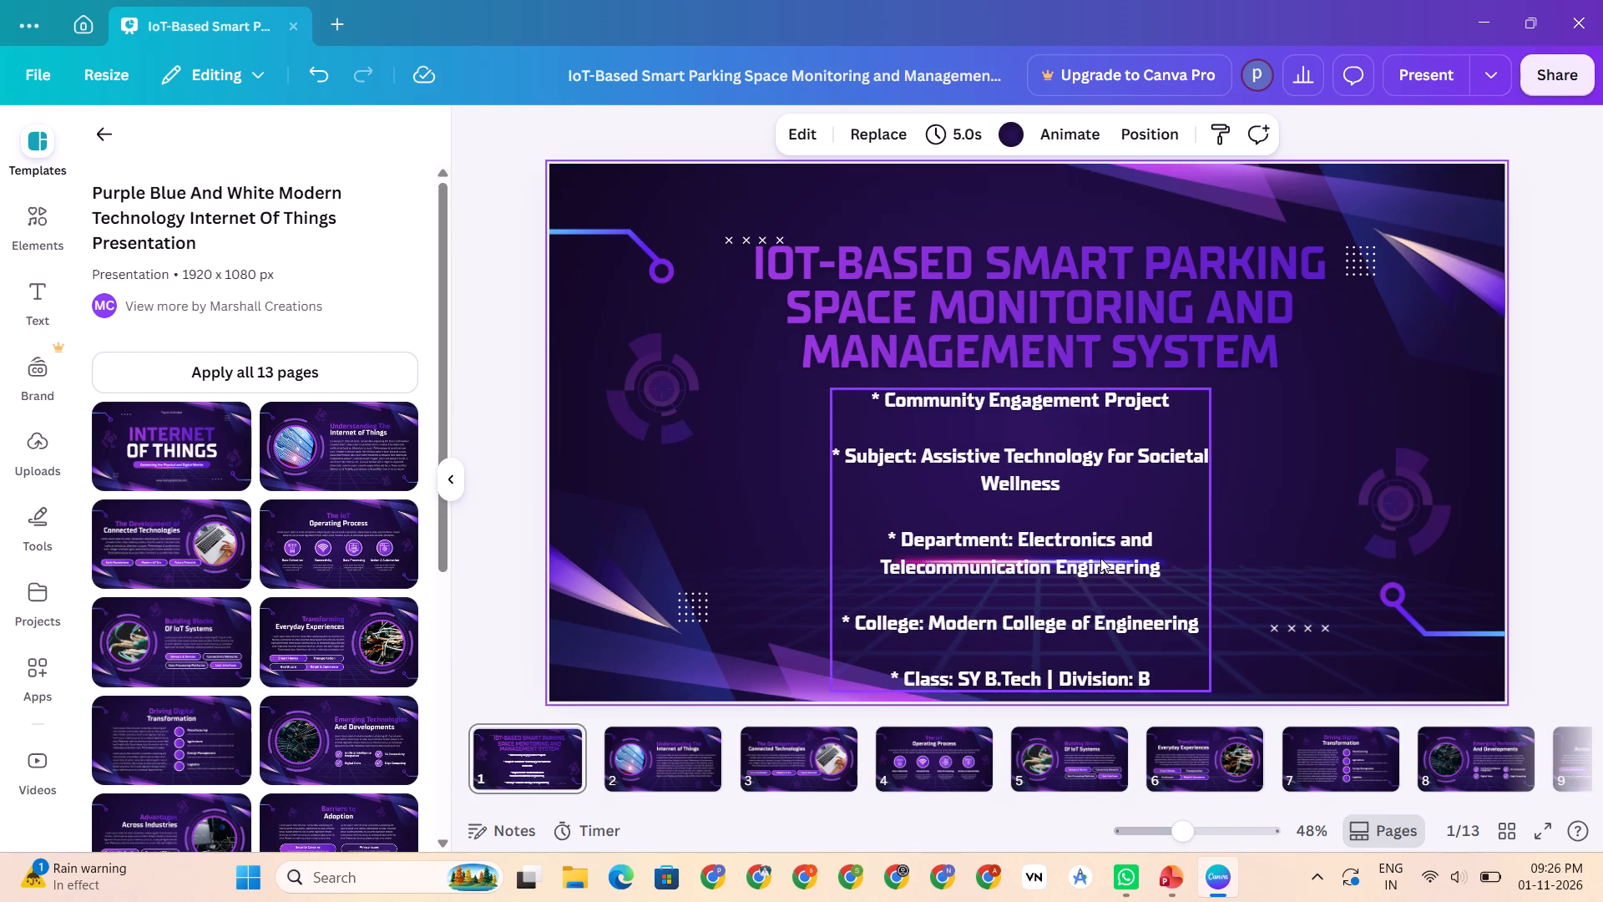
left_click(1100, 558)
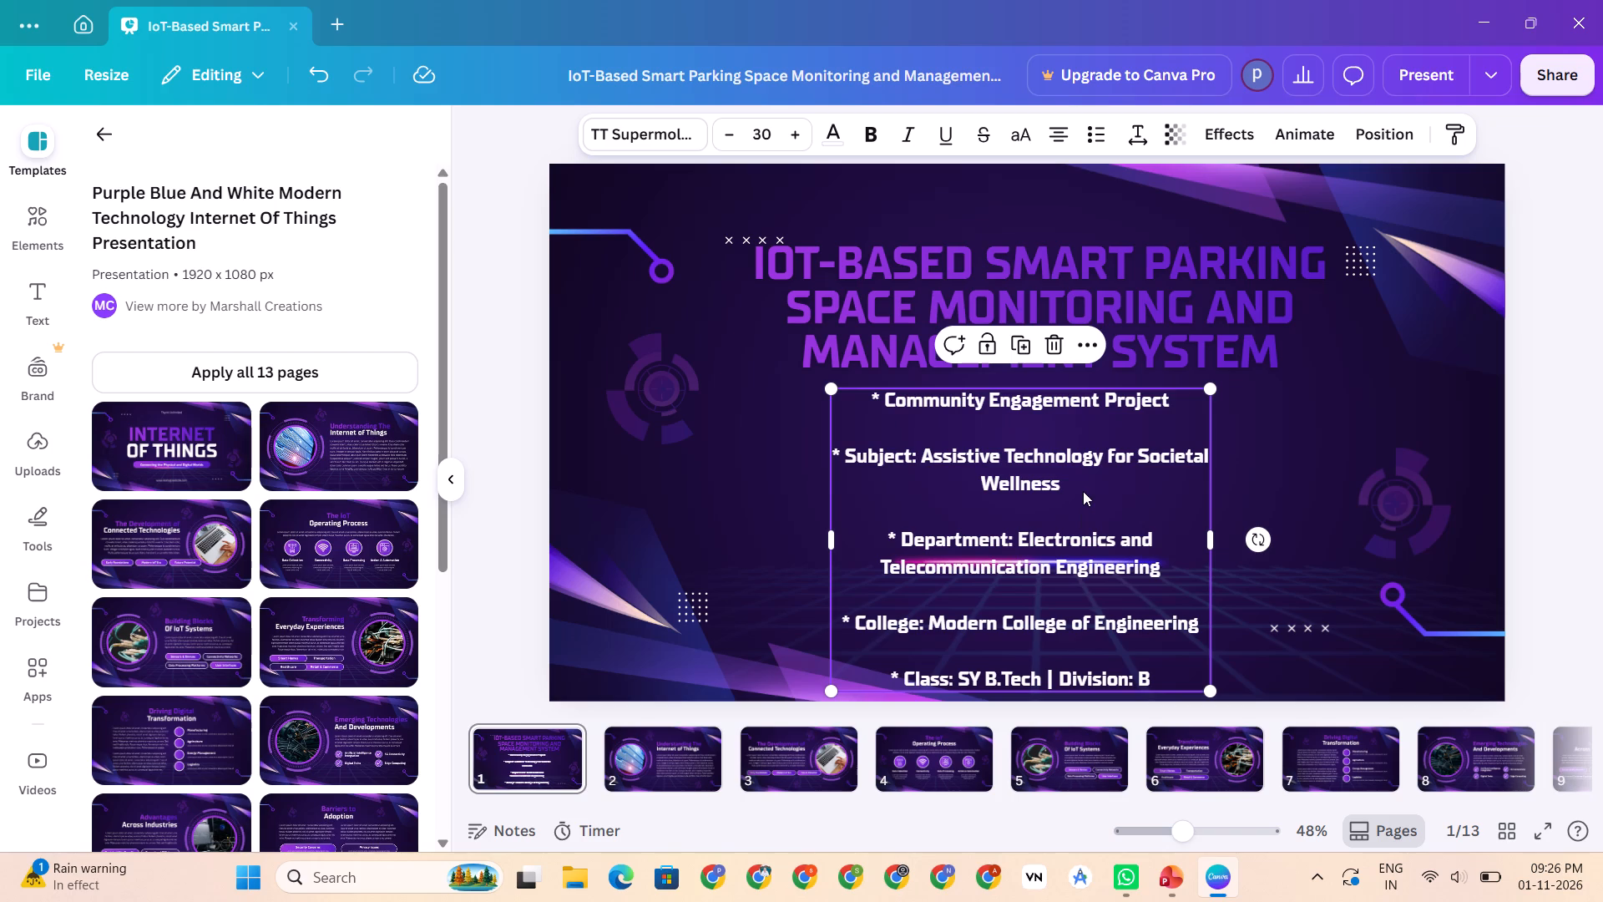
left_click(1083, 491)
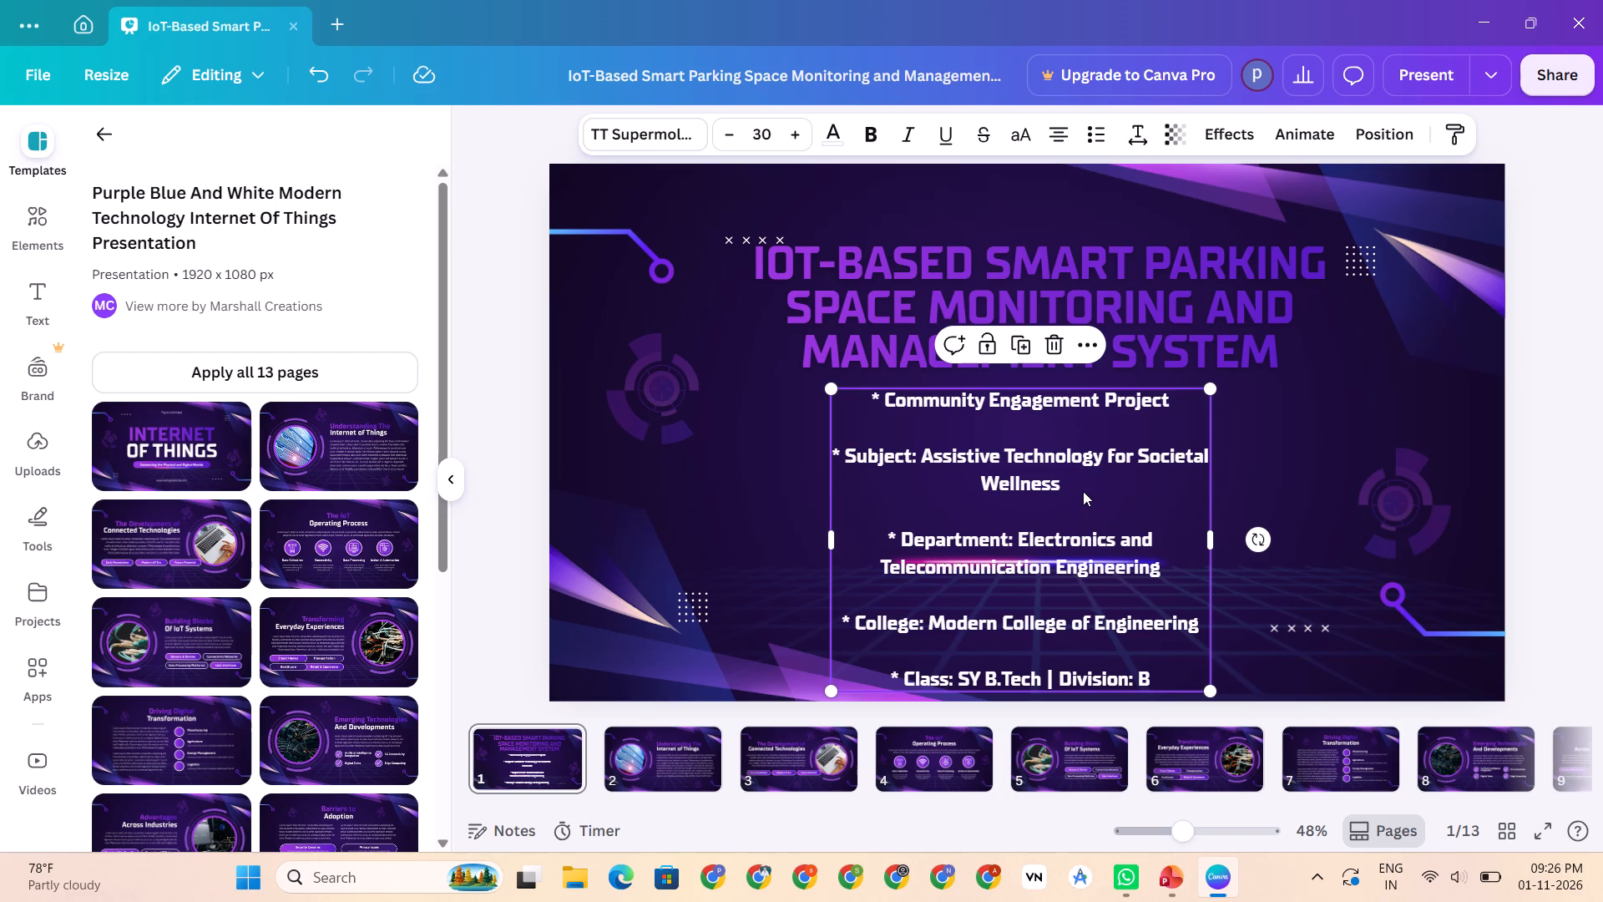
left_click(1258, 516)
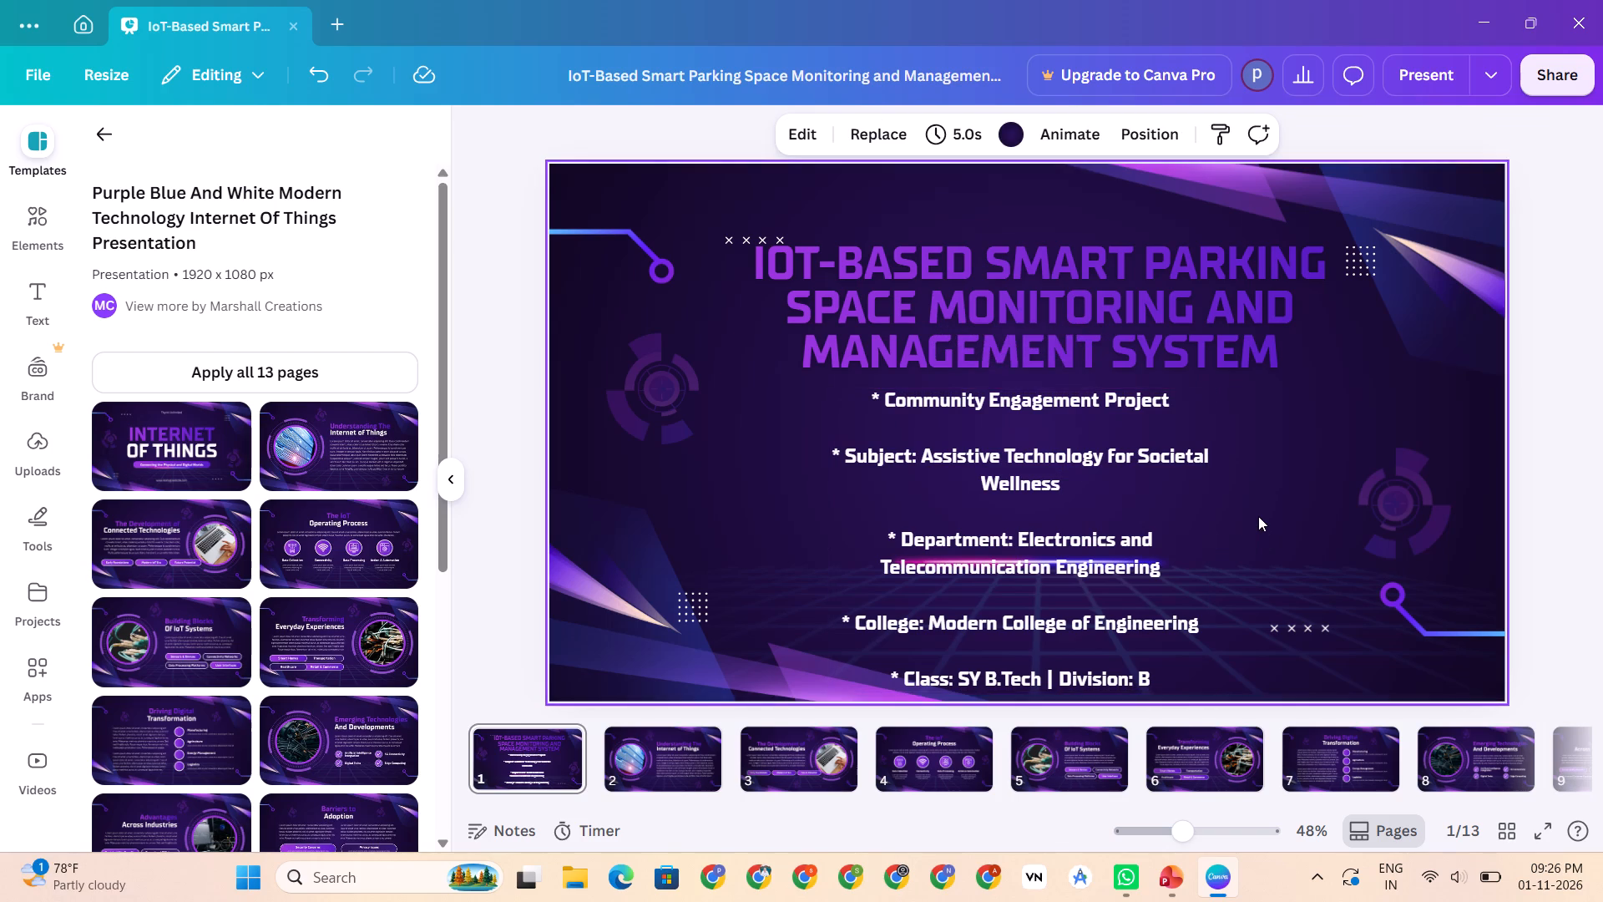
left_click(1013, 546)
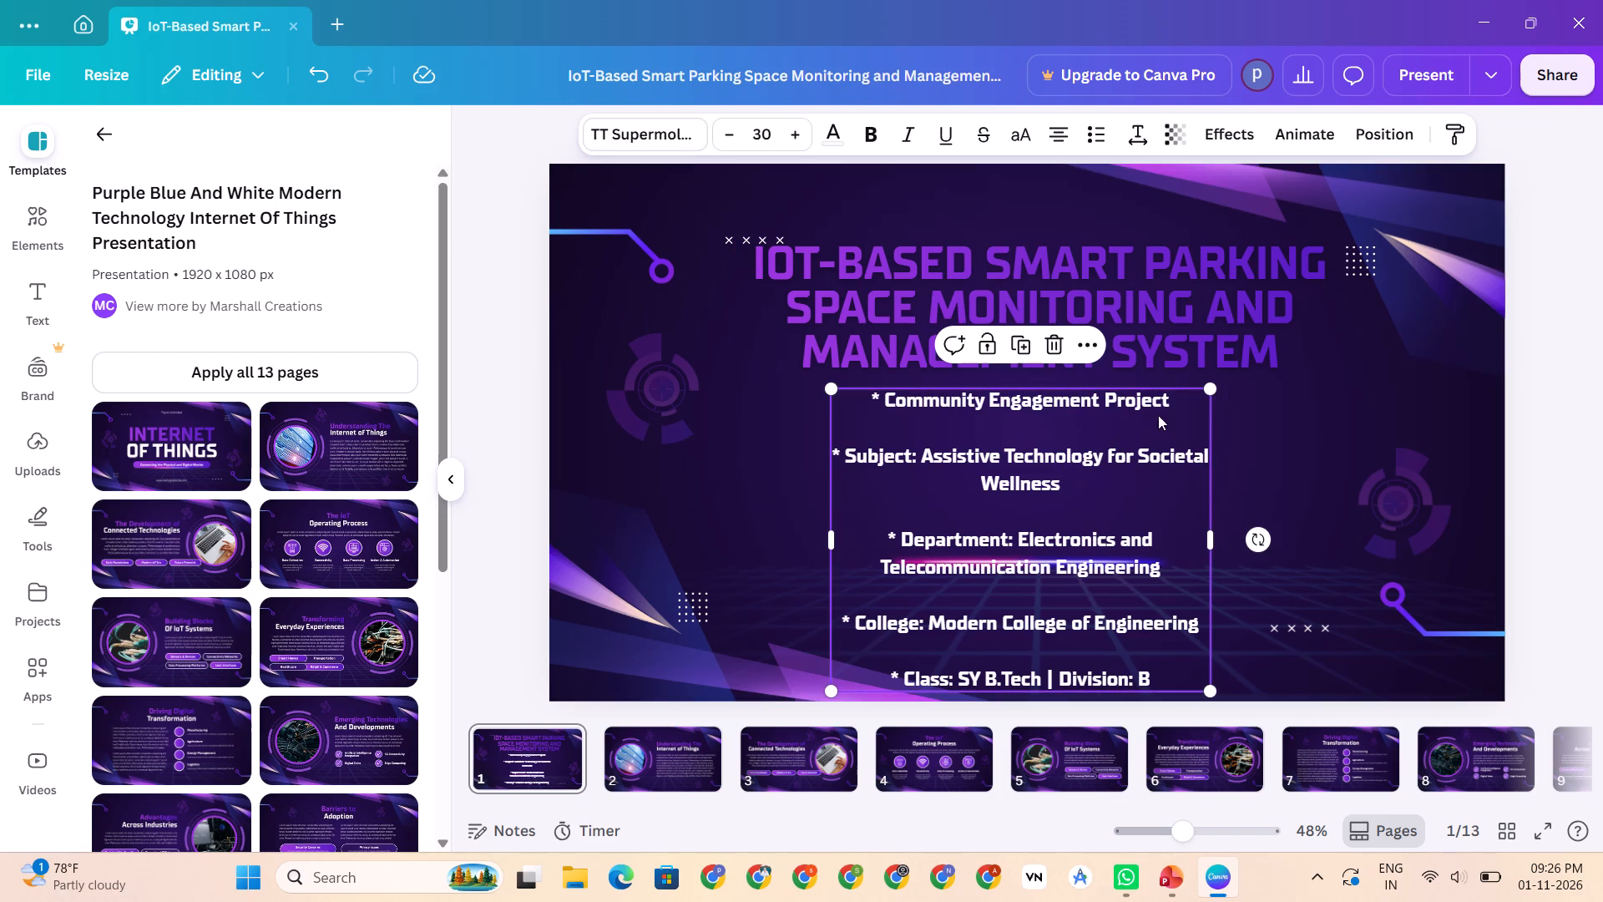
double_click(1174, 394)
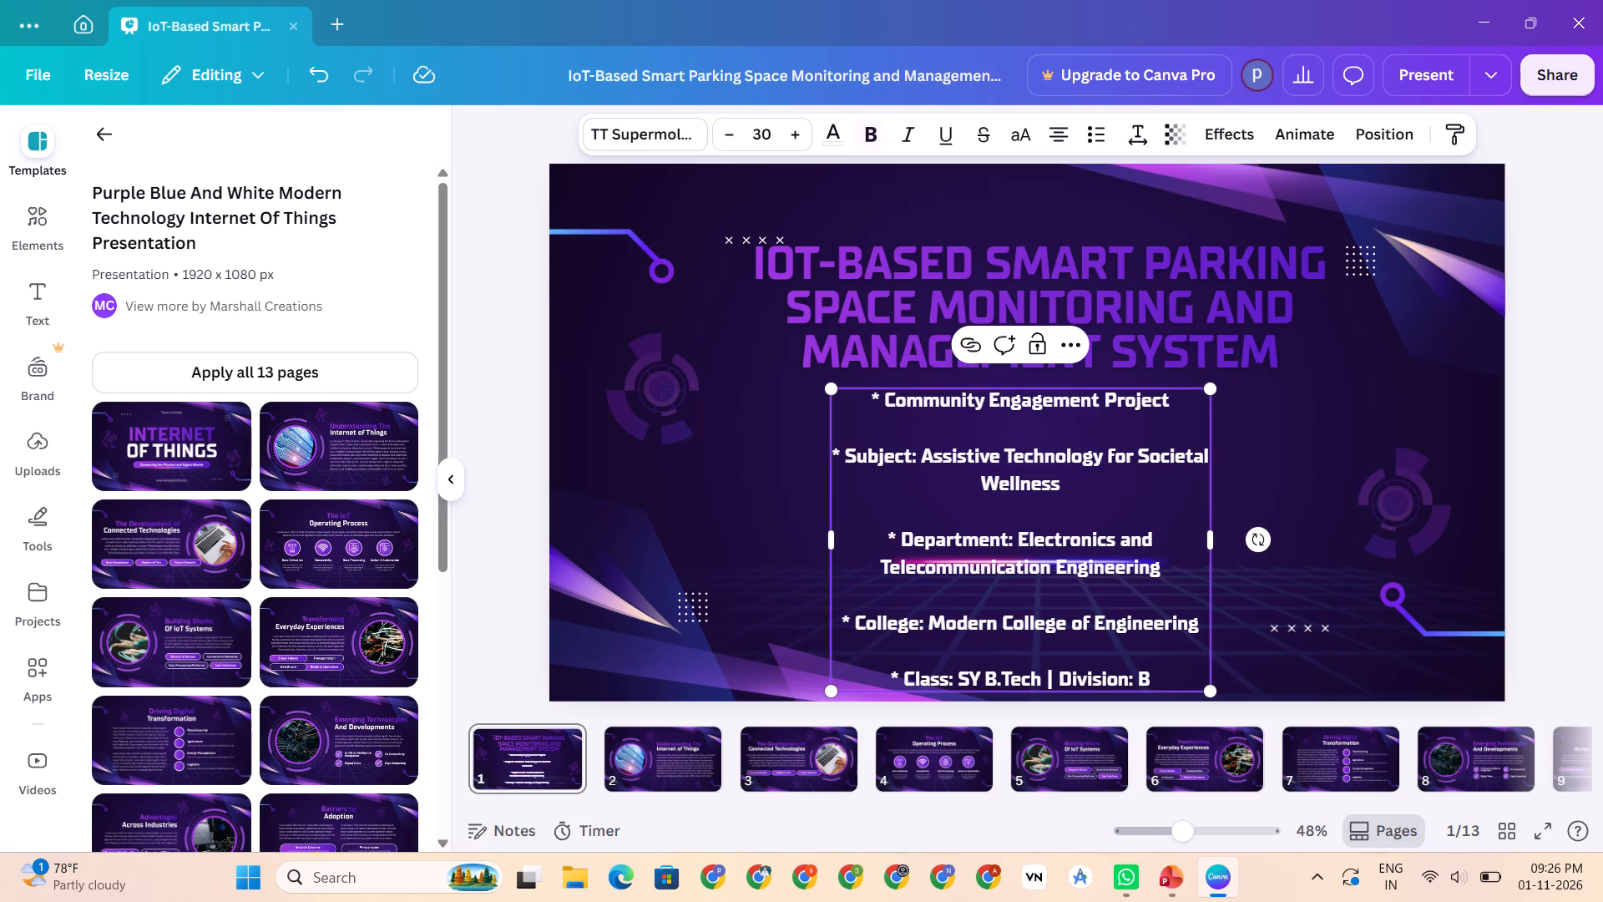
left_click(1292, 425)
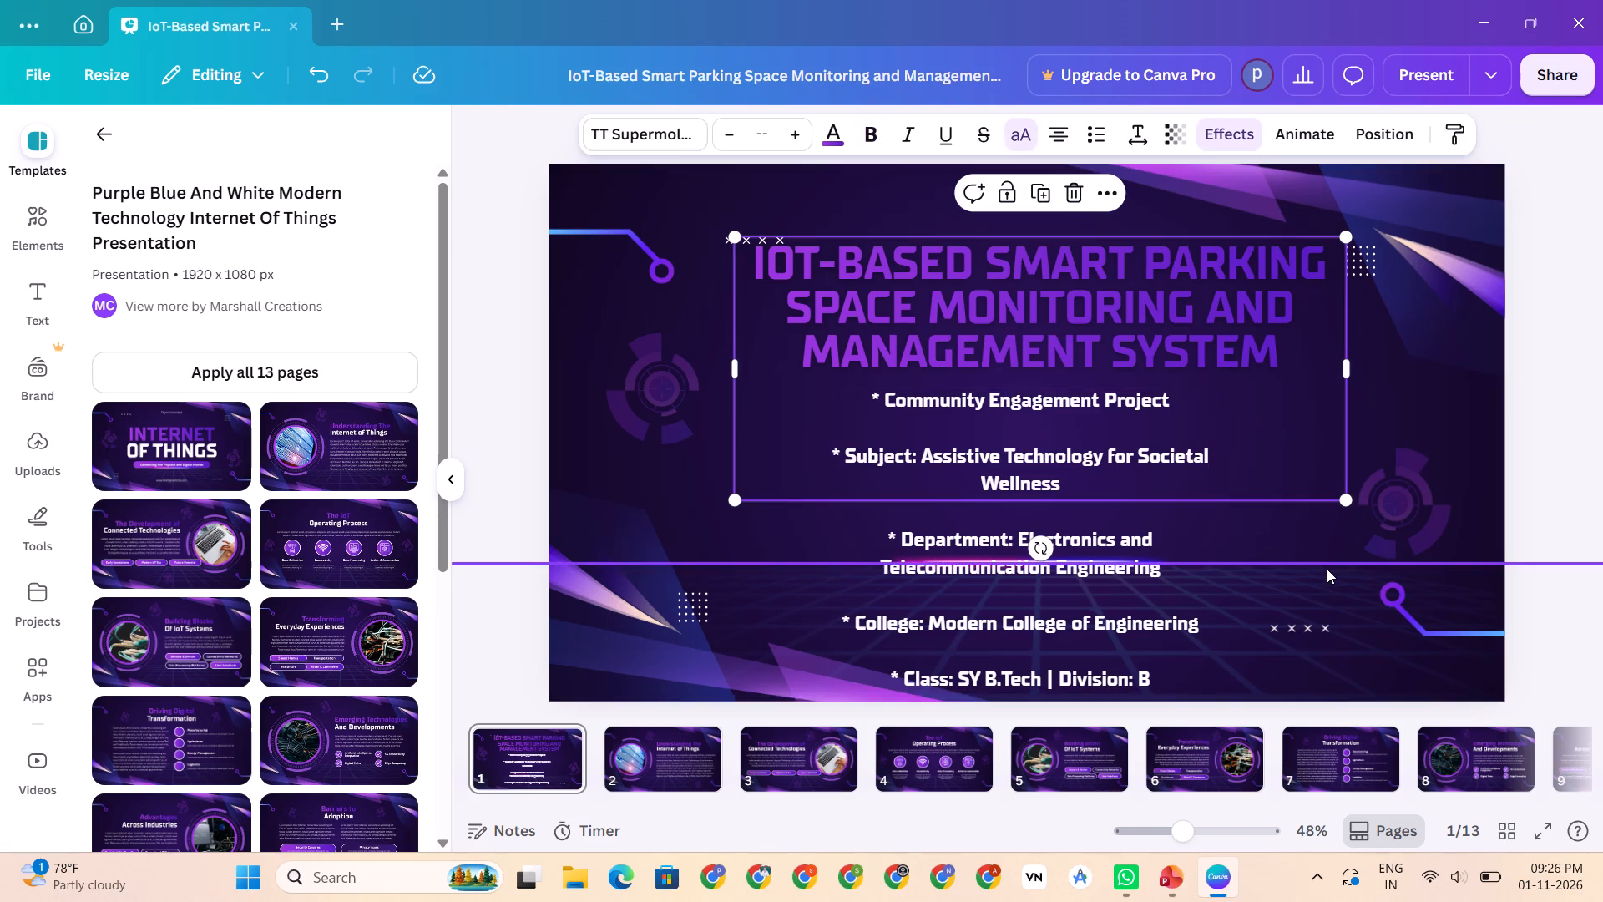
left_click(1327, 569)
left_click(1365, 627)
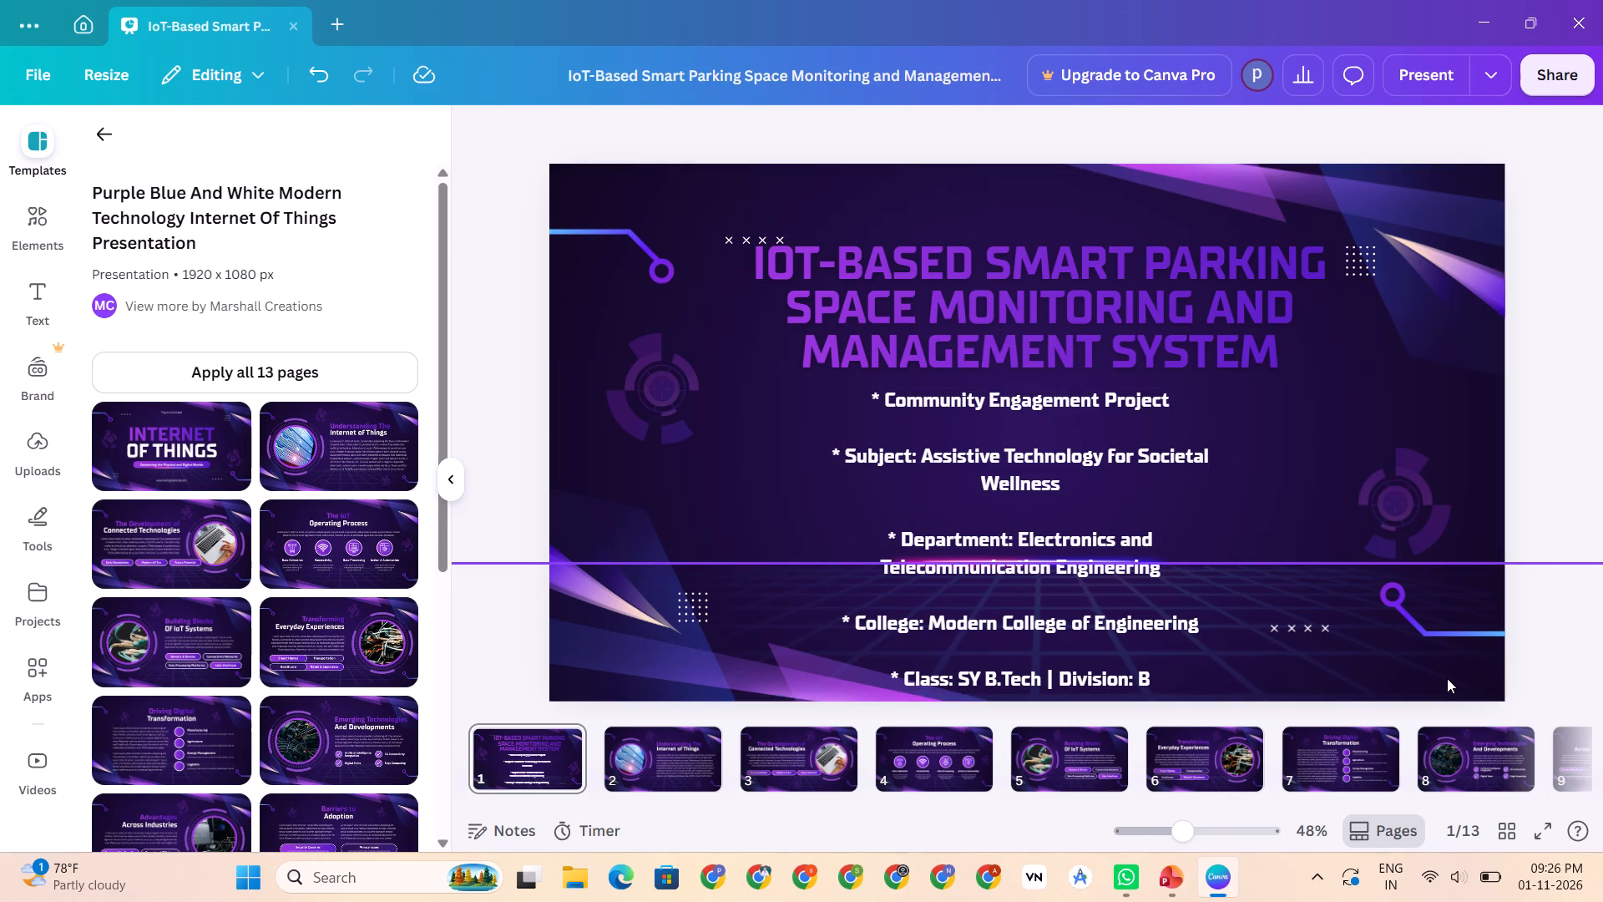
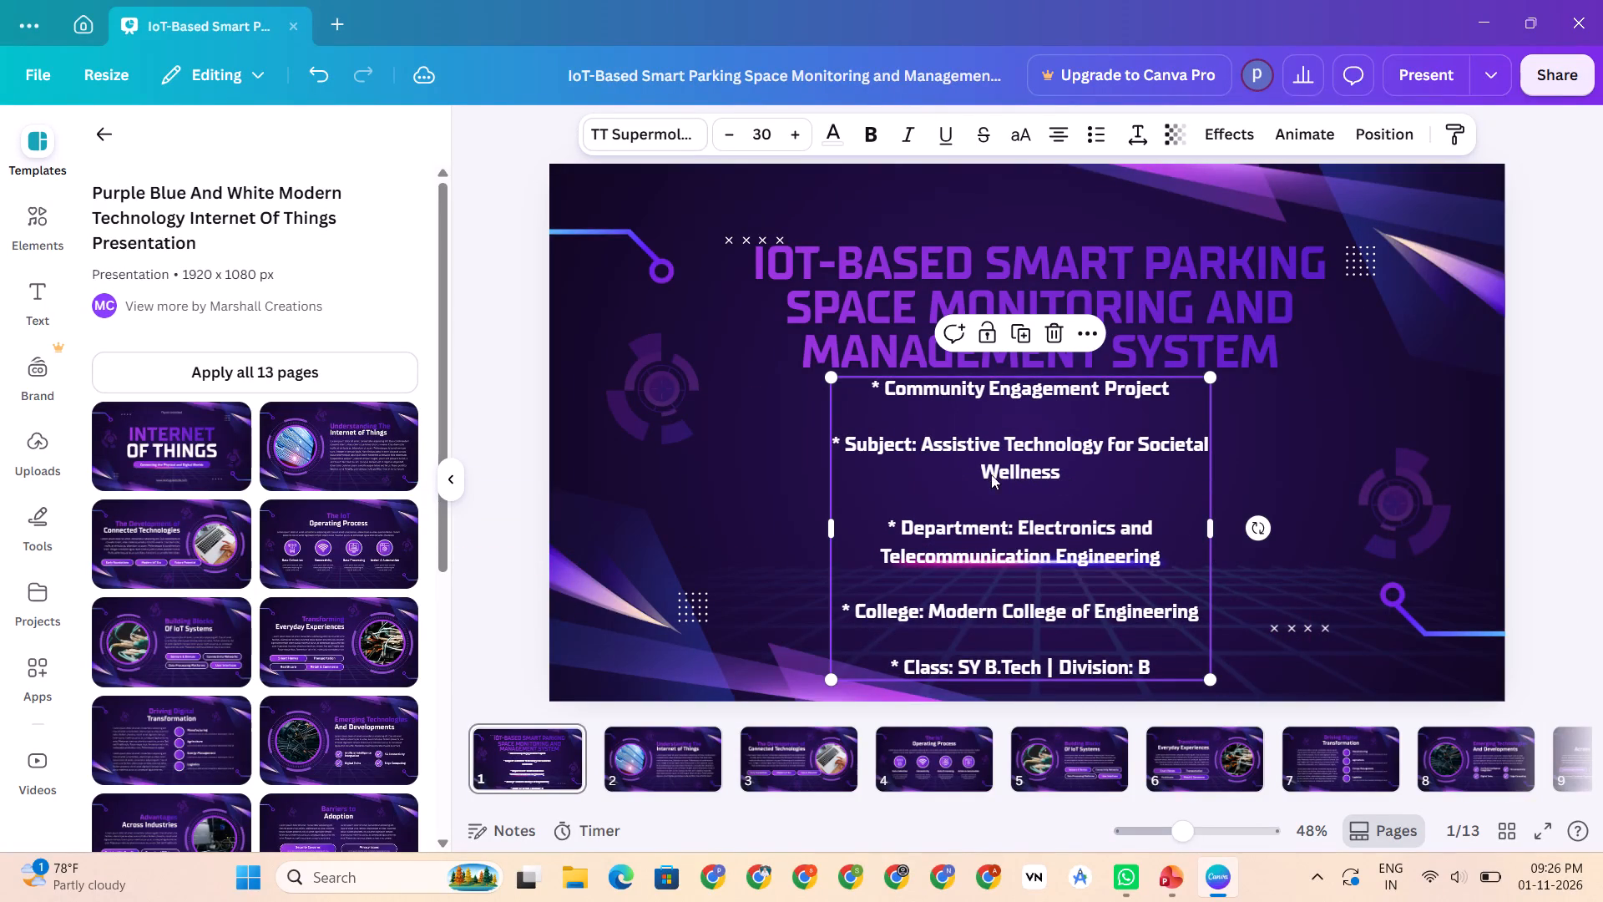
Copy the subject name "Assistive Technology for Societal Wellness" from the cover's project details text.
left_click(939, 446)
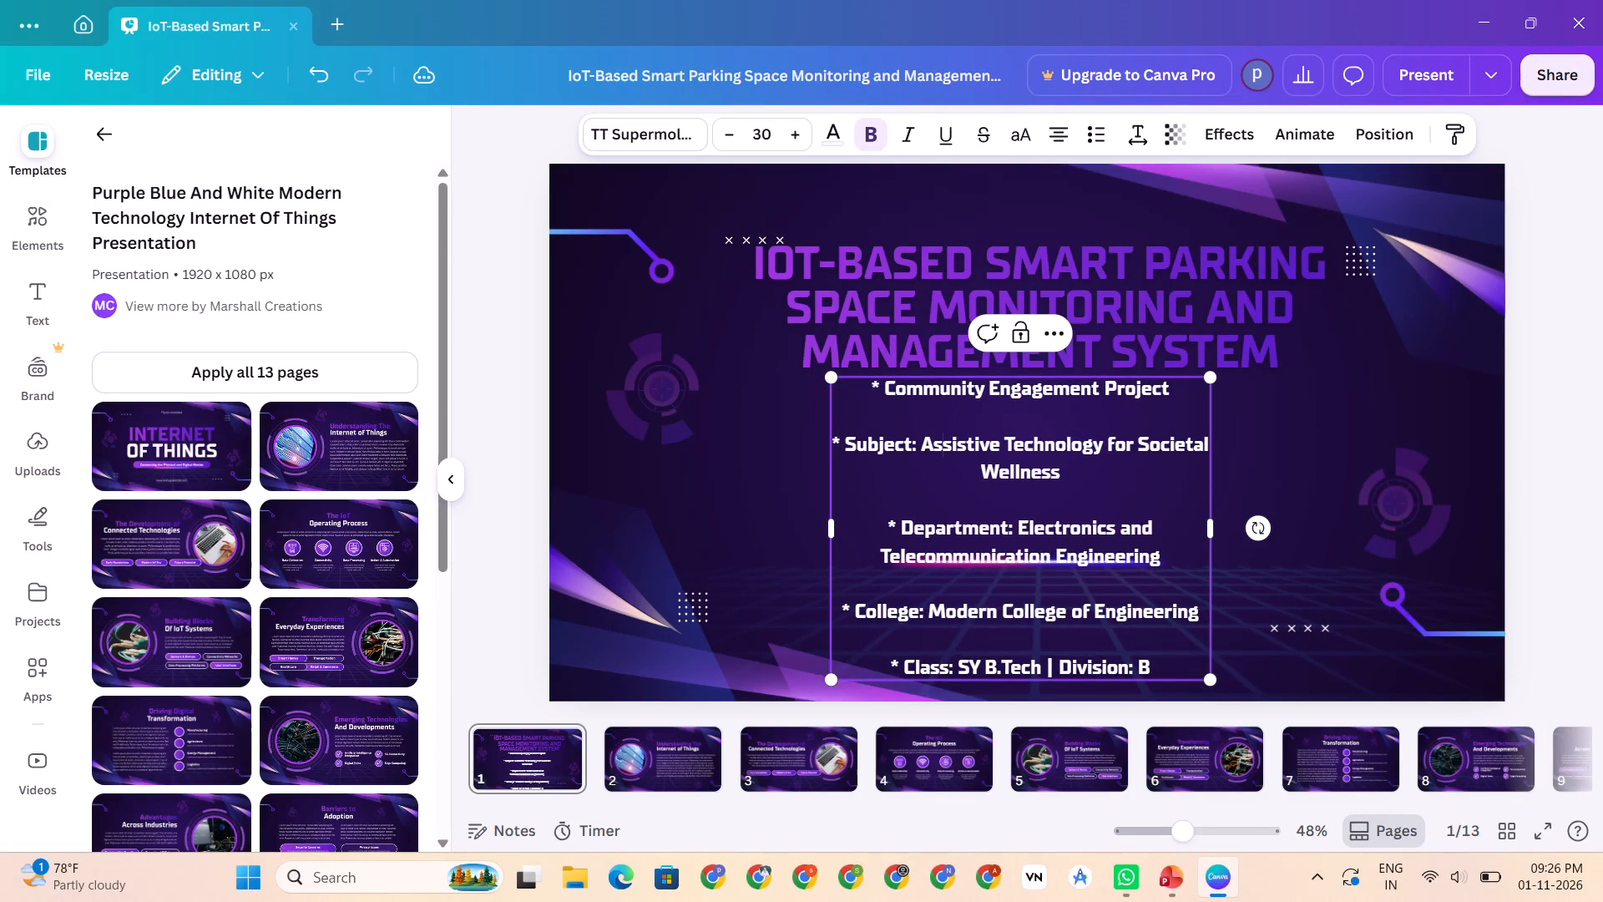
left_click_drag(926, 446, 1119, 483)
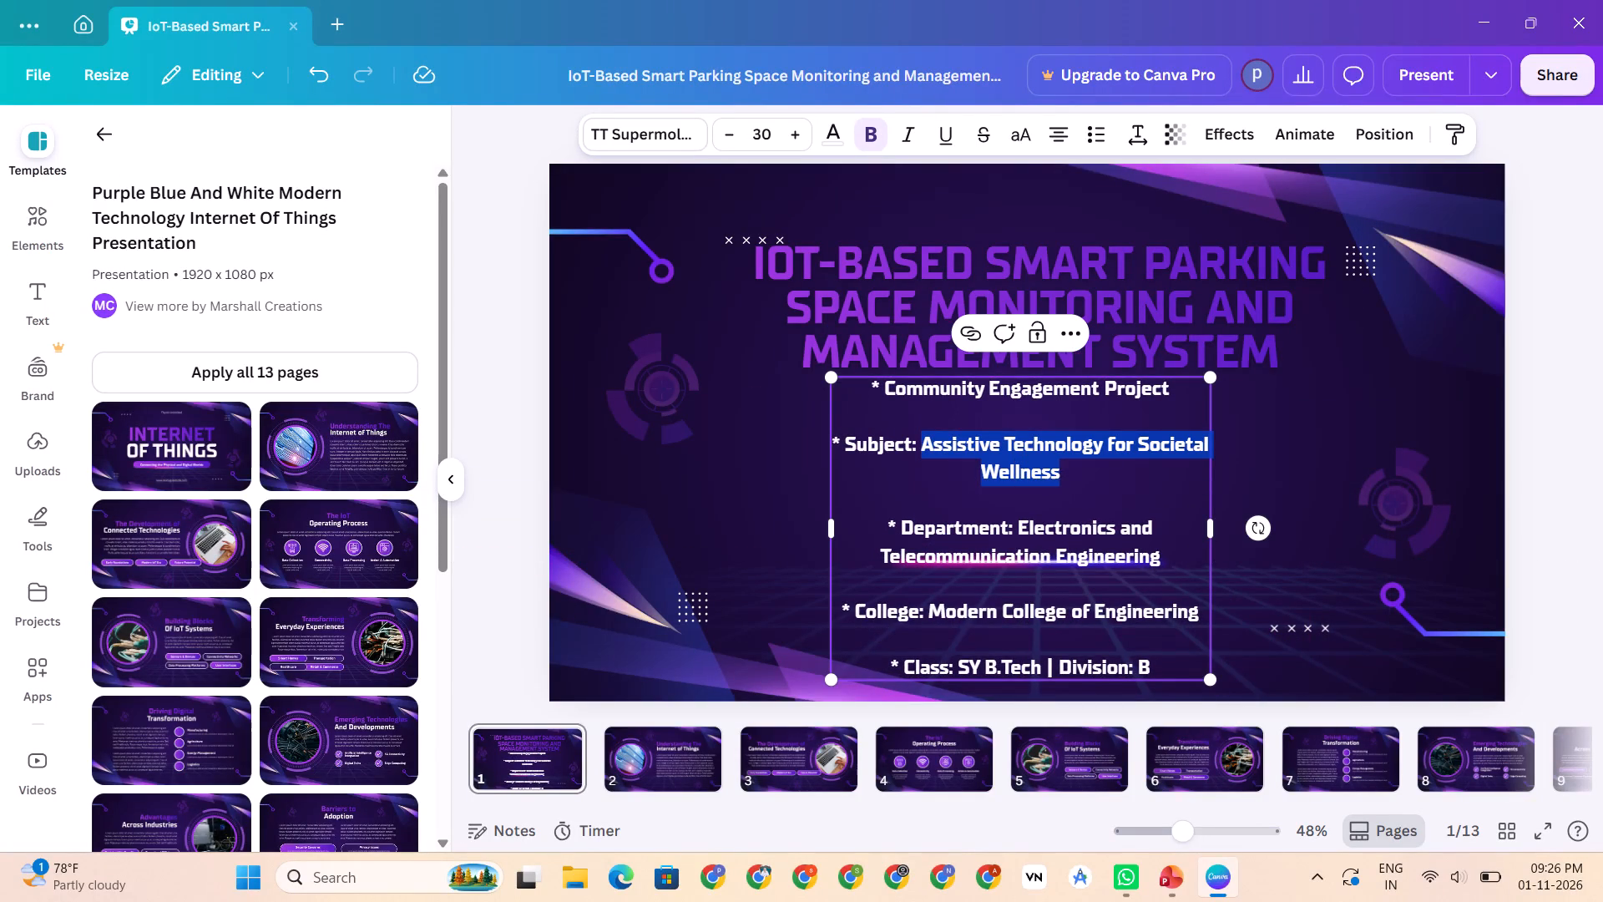
key("ctrl+c")
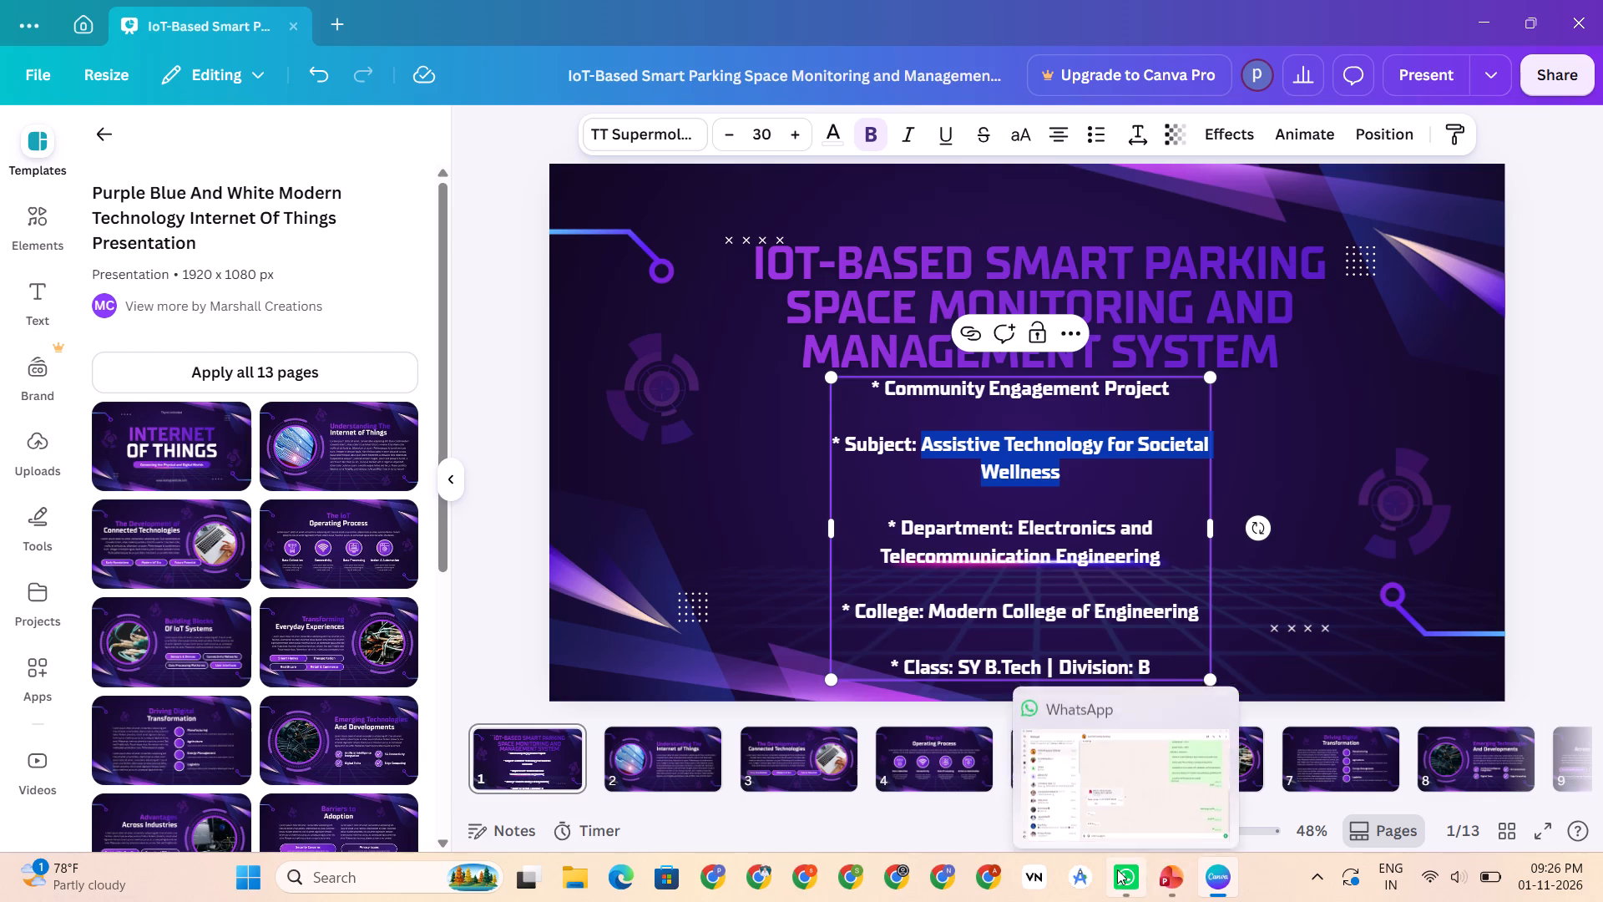
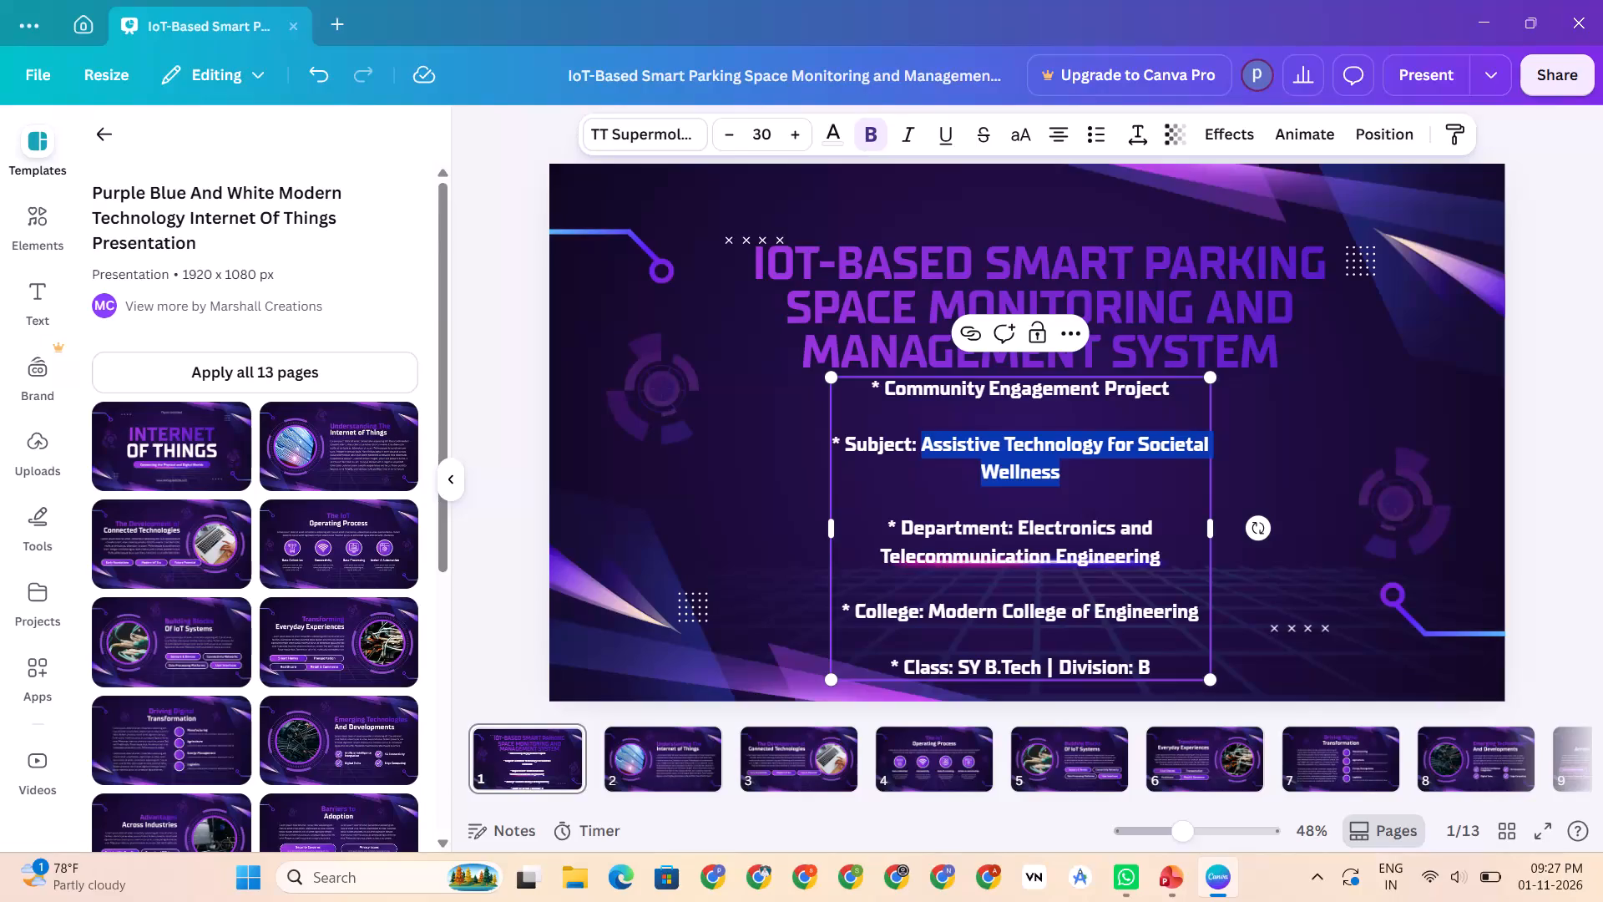
Delete the "Subject: Assistive Technology for Societal Wellness" line and its blank line from the cover's project details.
left_click(1106, 479)
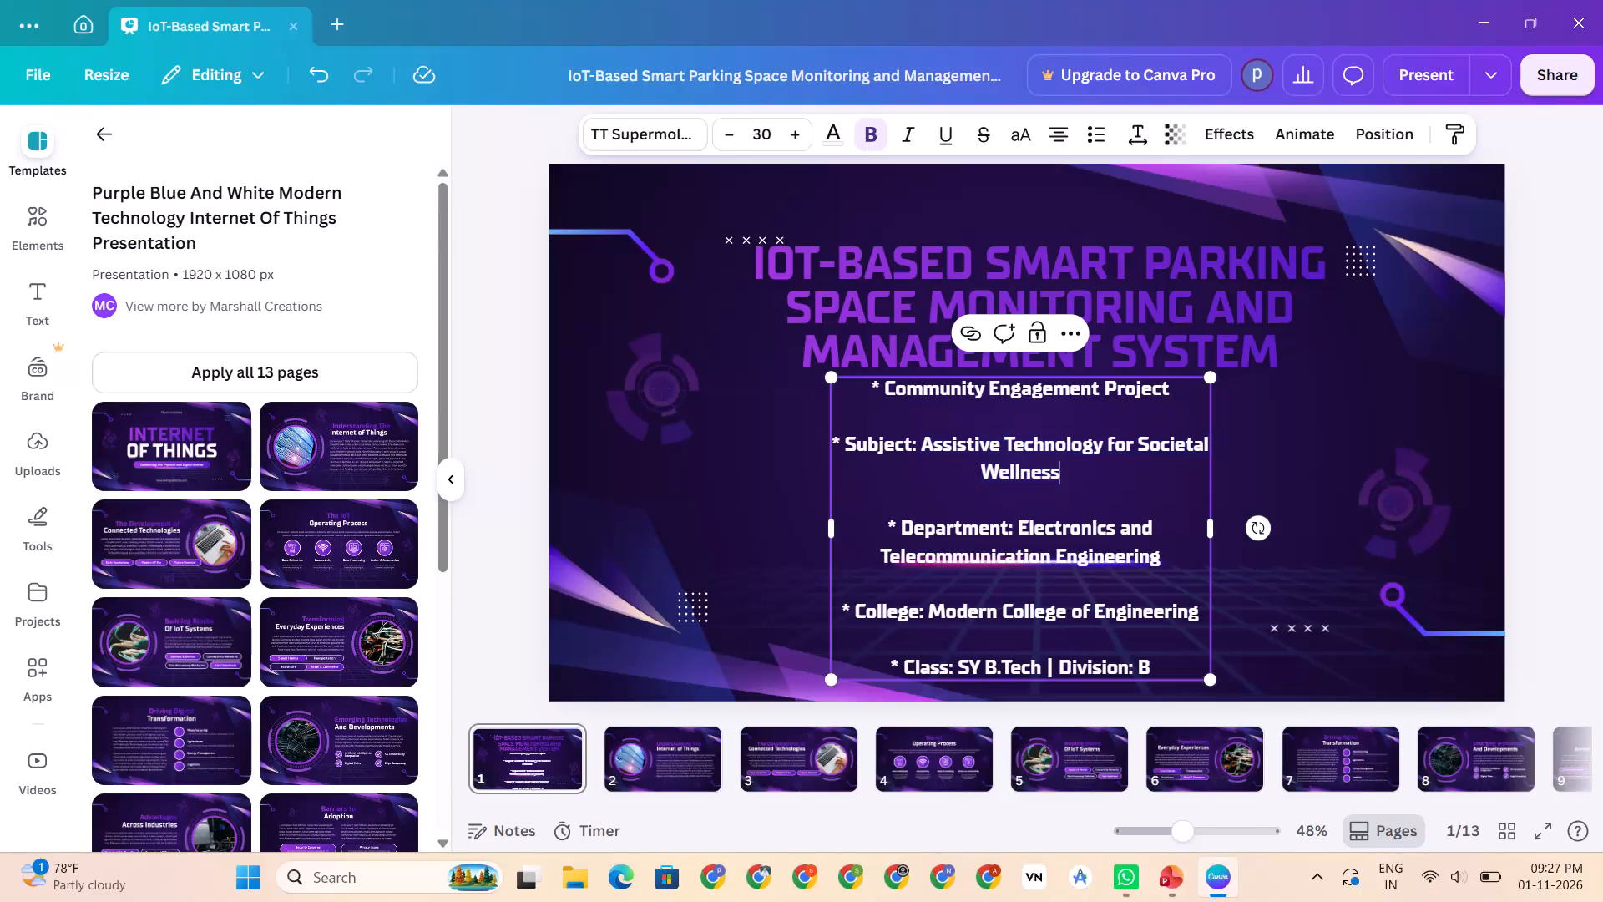
left_click_drag(1106, 479, 813, 433)
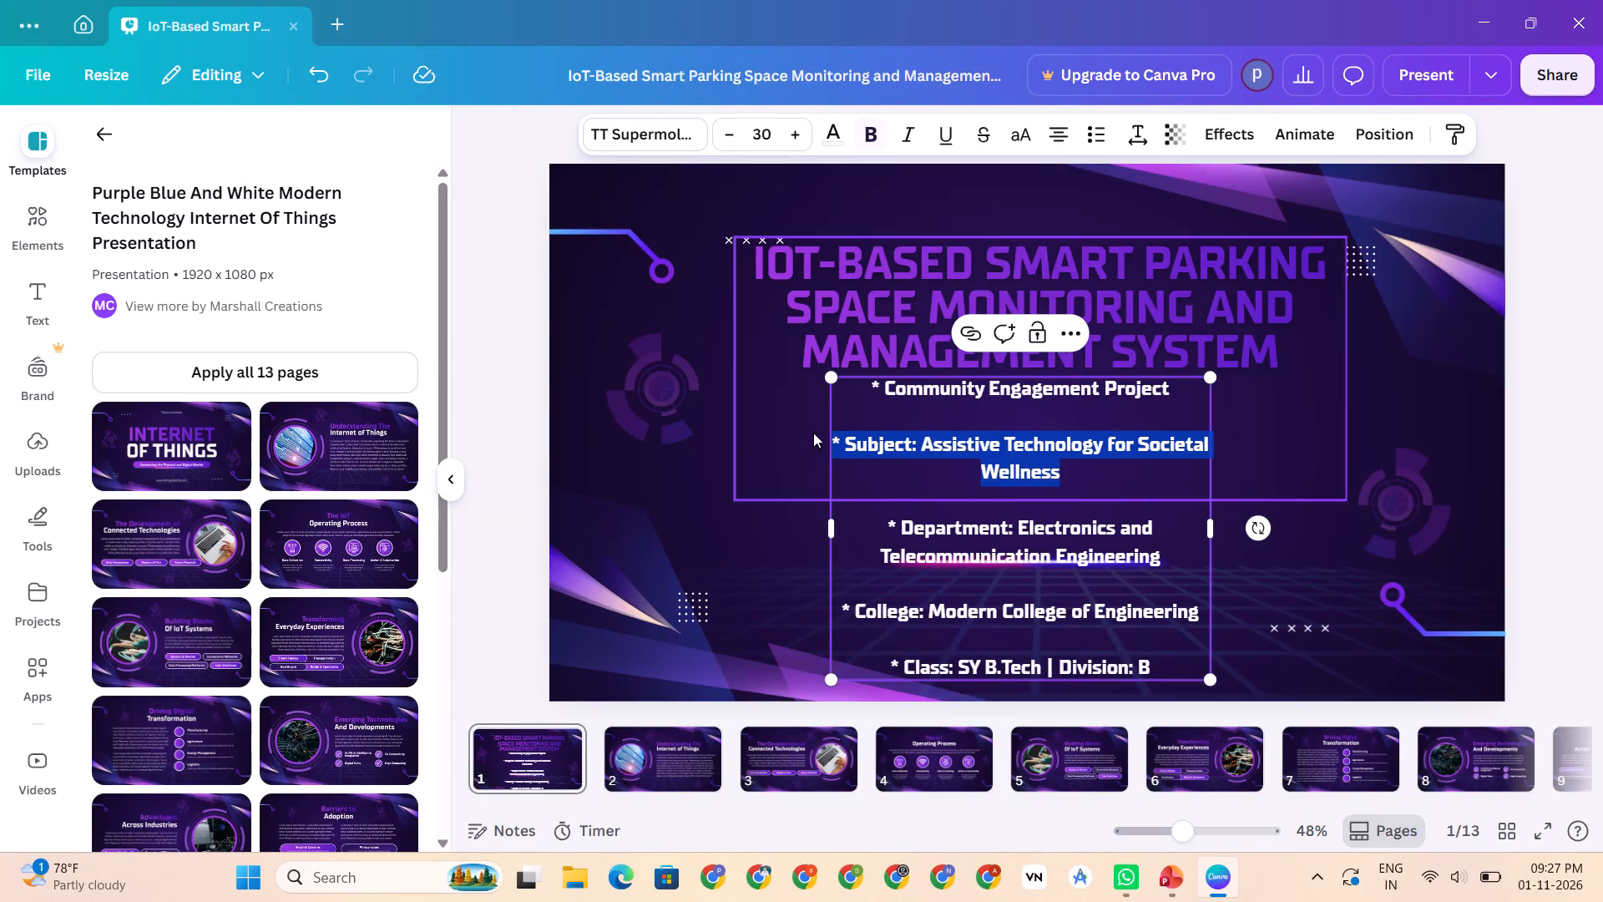
key("BackSpace")
key("BackSpace")
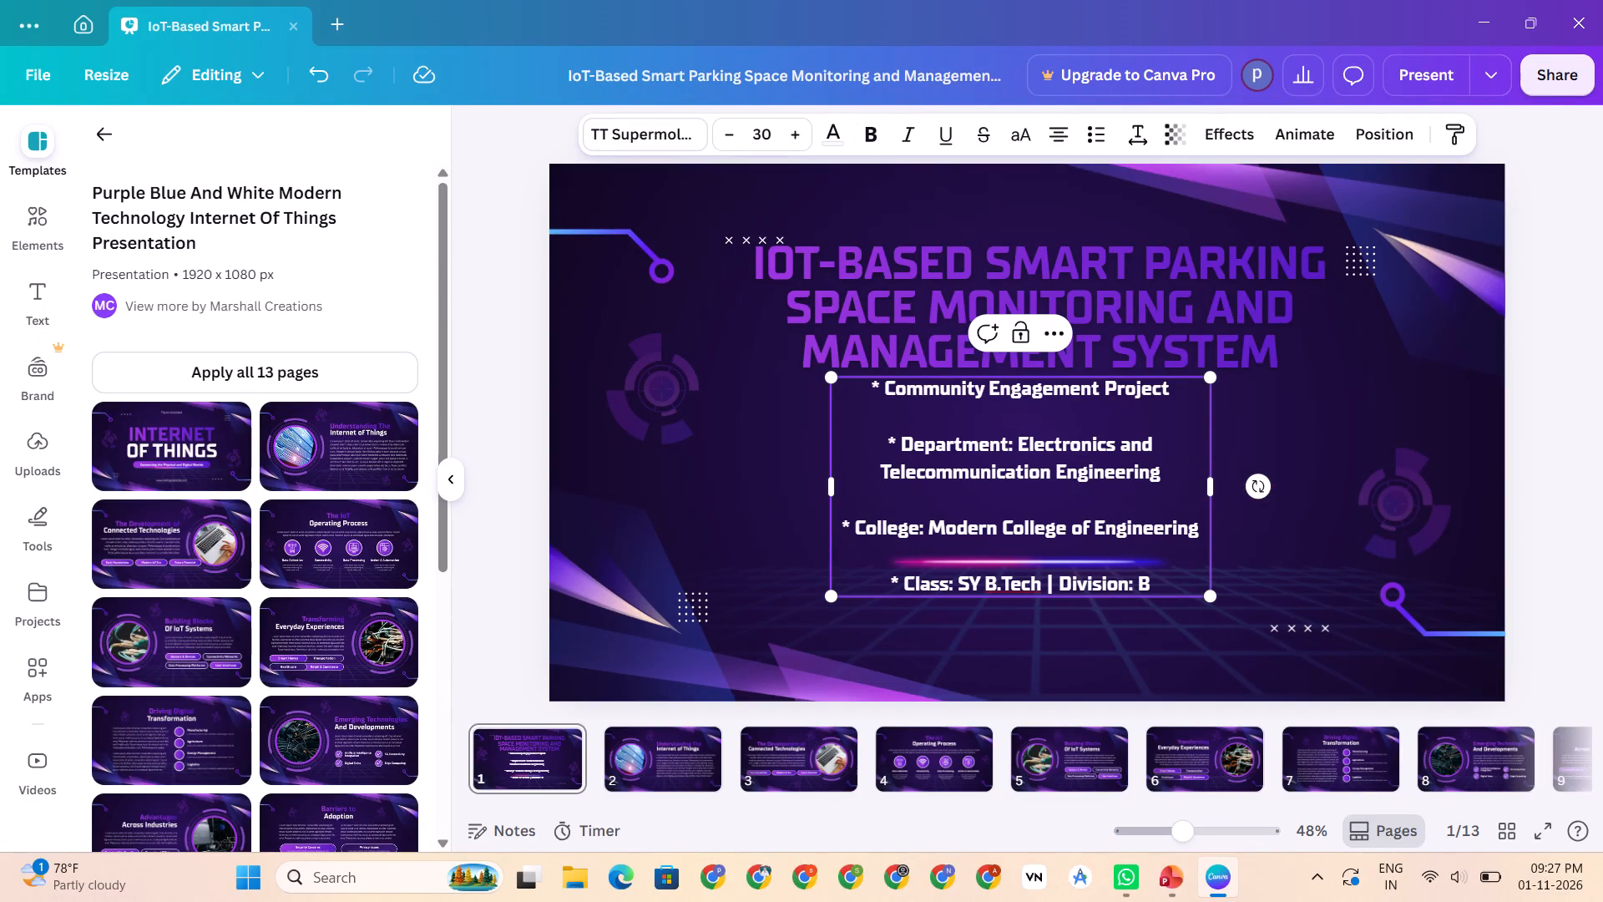
Move the project details text box slightly down so it sits clear of the cover title.
left_click_drag(1075, 425, 1066, 450)
left_click(1191, 434)
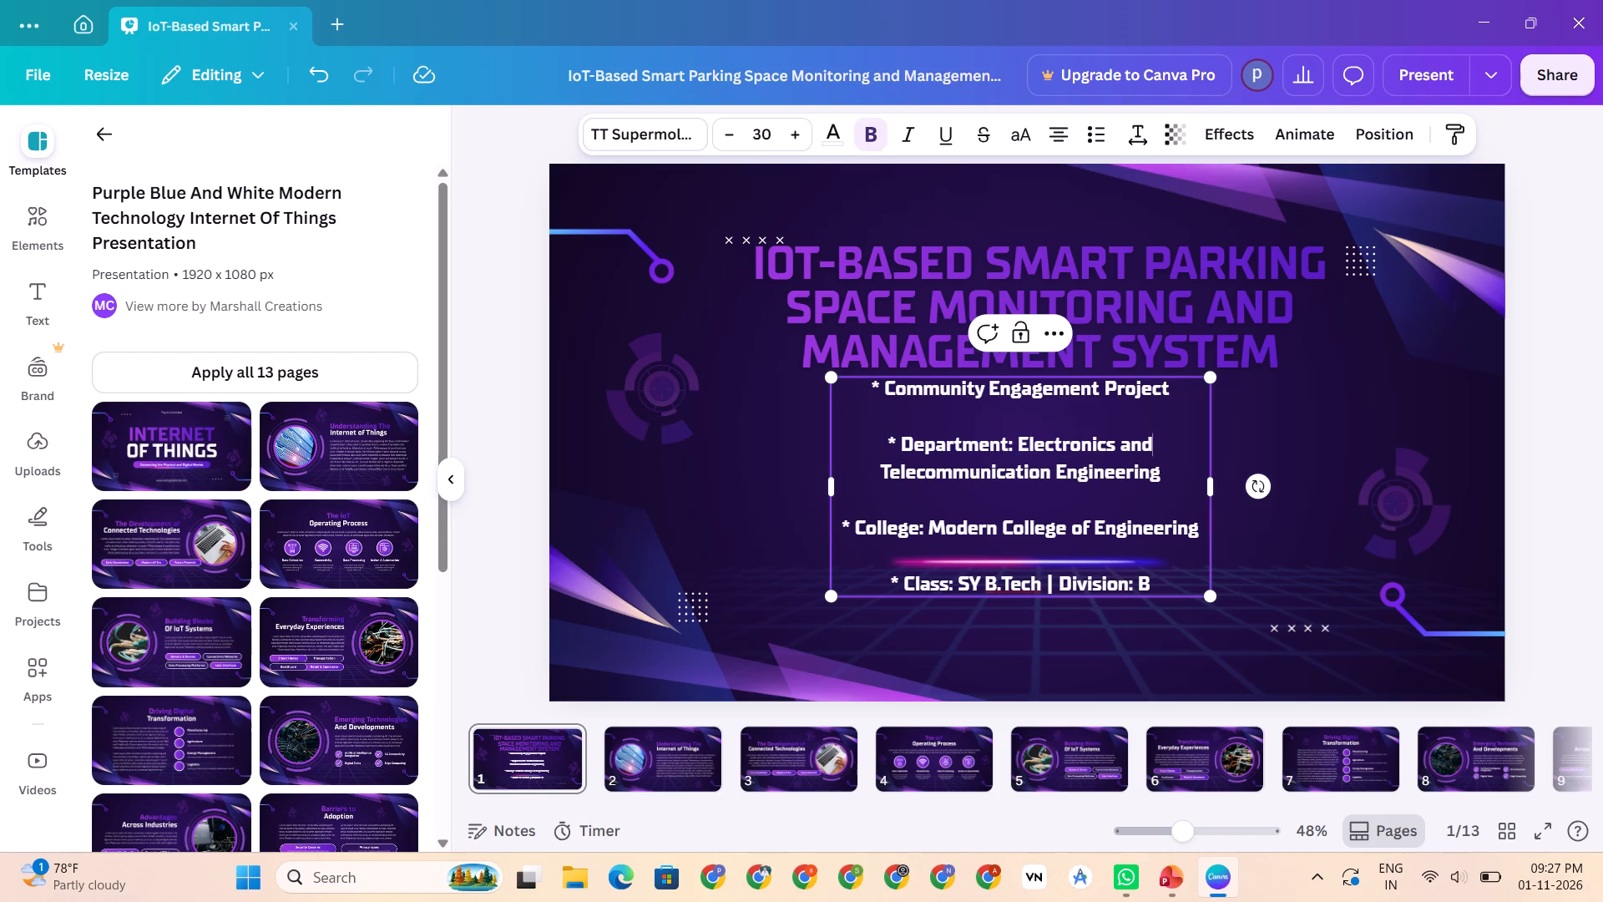
left_click_drag(1158, 375, 1162, 403)
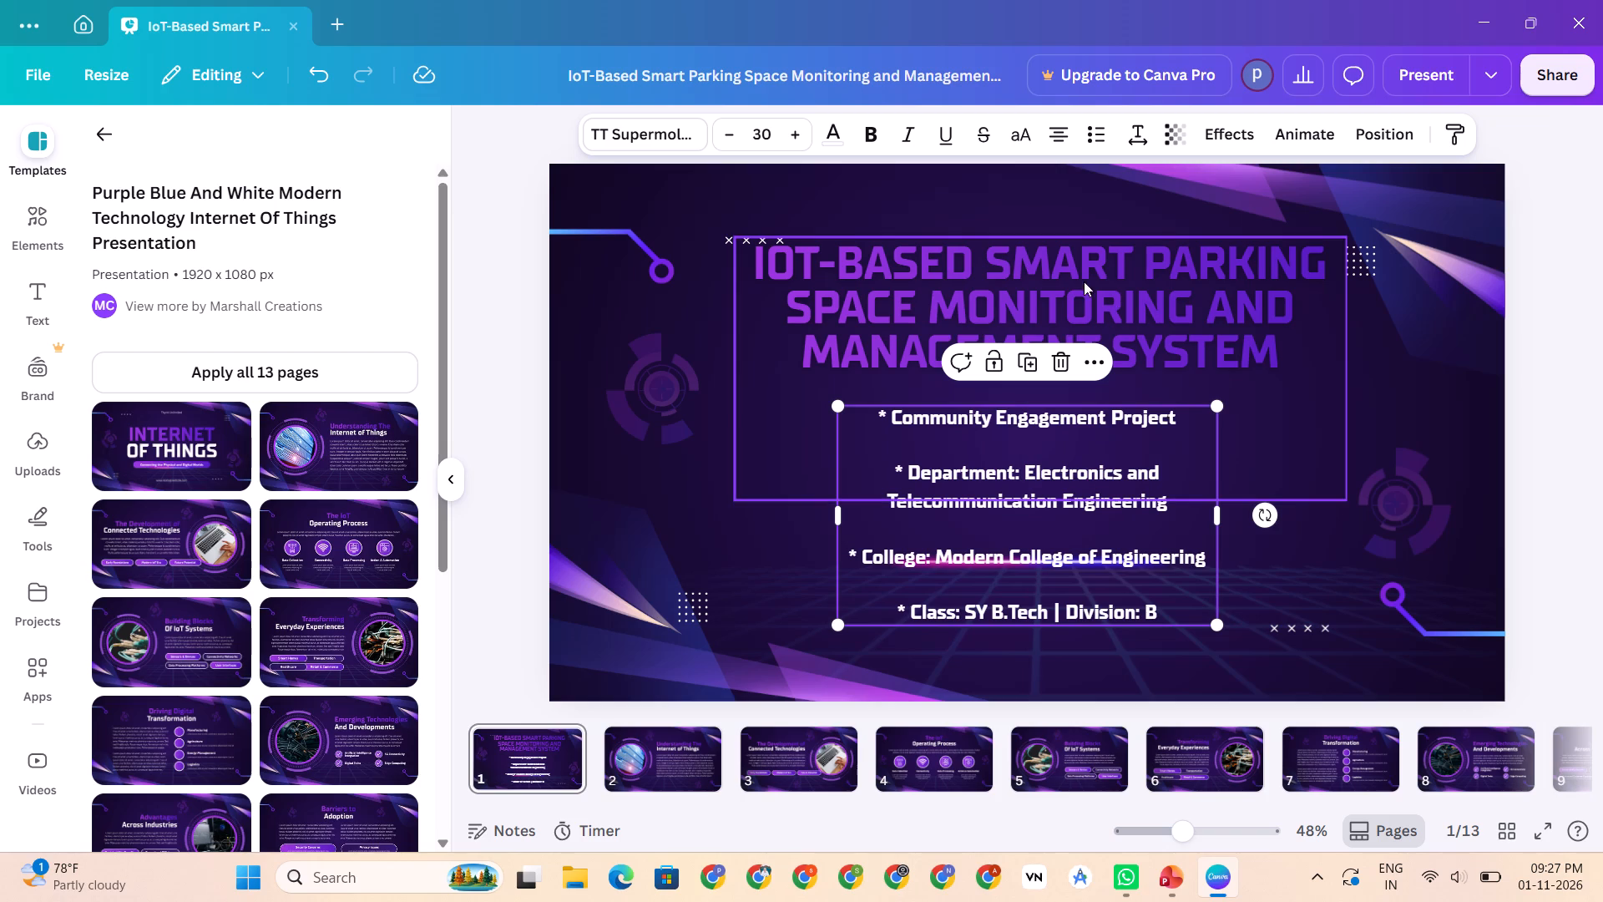
left_click(763, 453)
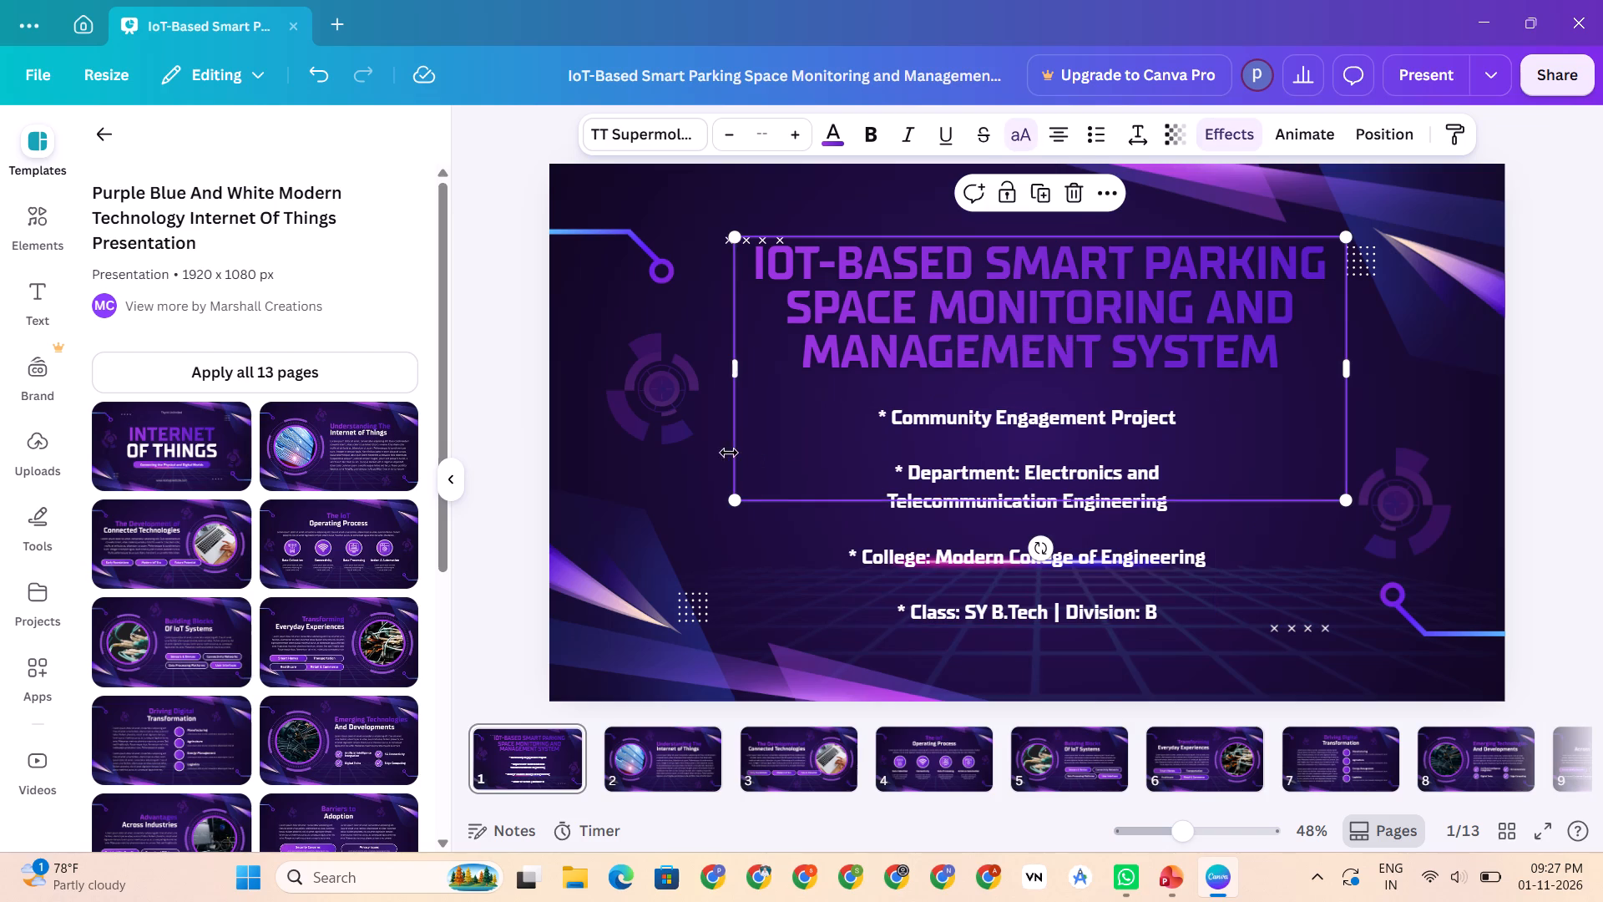
left_click(689, 457)
left_click(779, 411)
left_click(1343, 551)
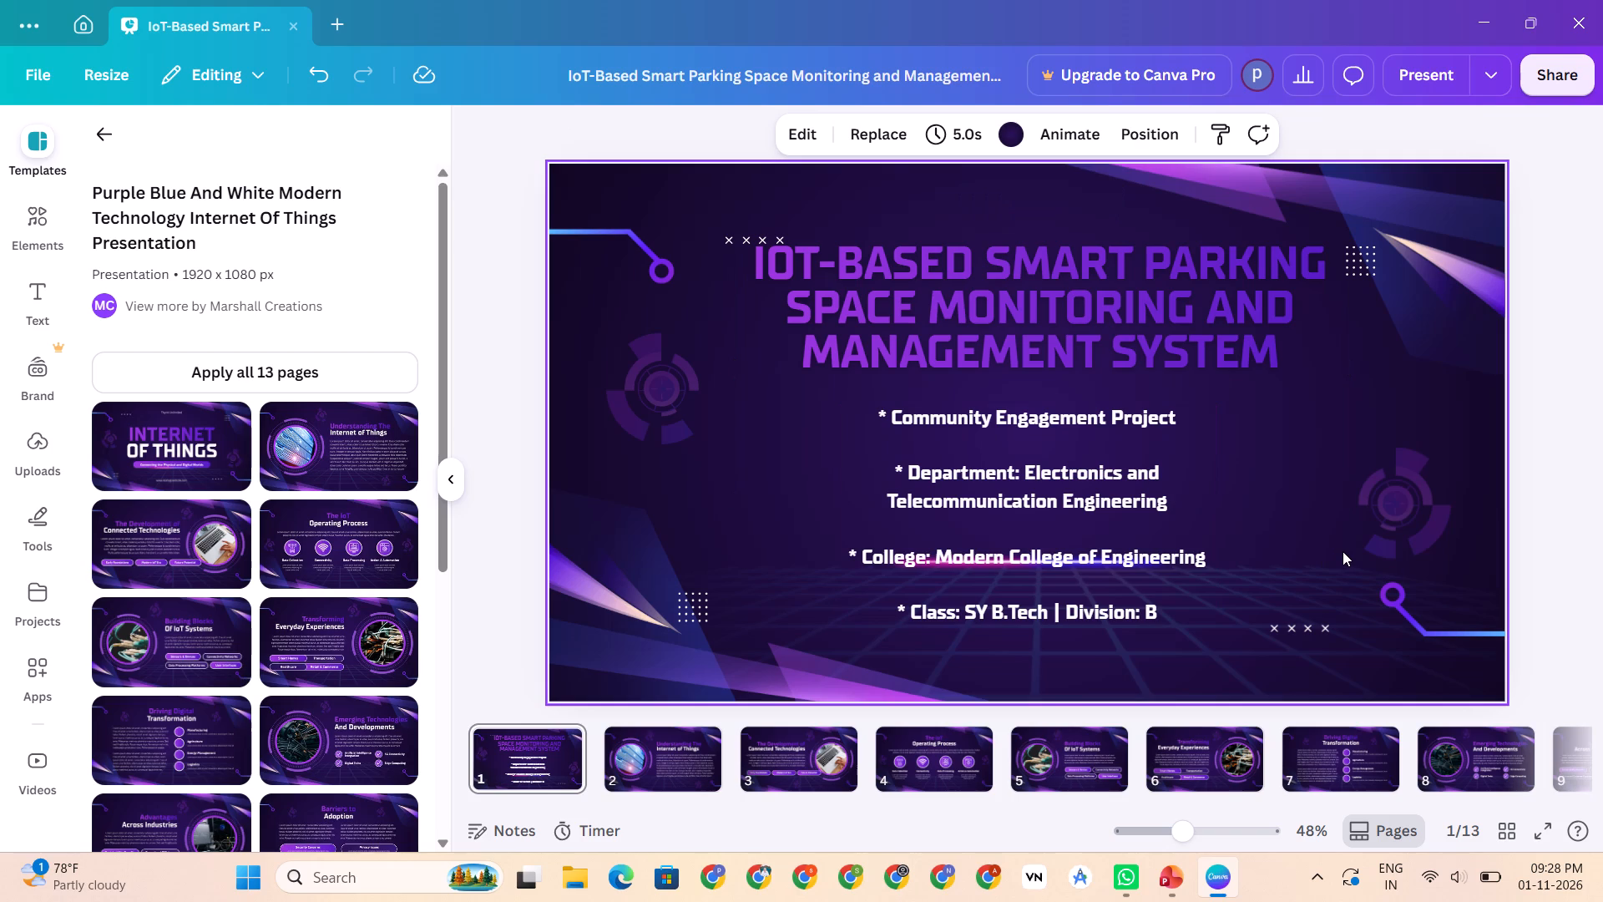
Replace the asterisk before "Community Engagement Project" with the label "Subject:".
left_click(876, 410)
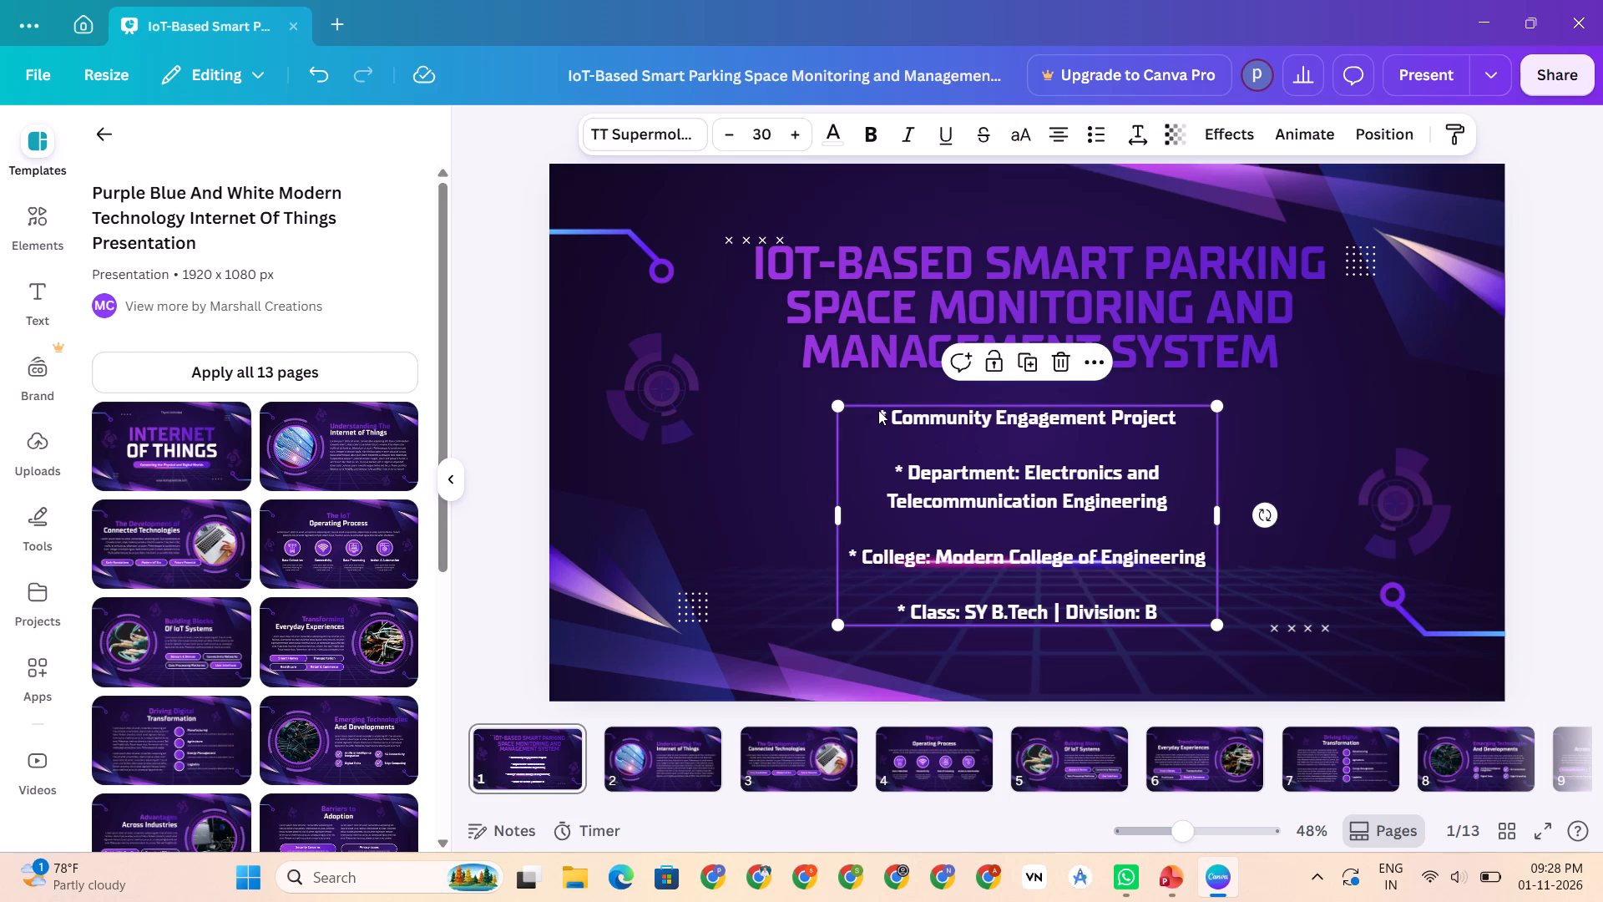
left_click(878, 410)
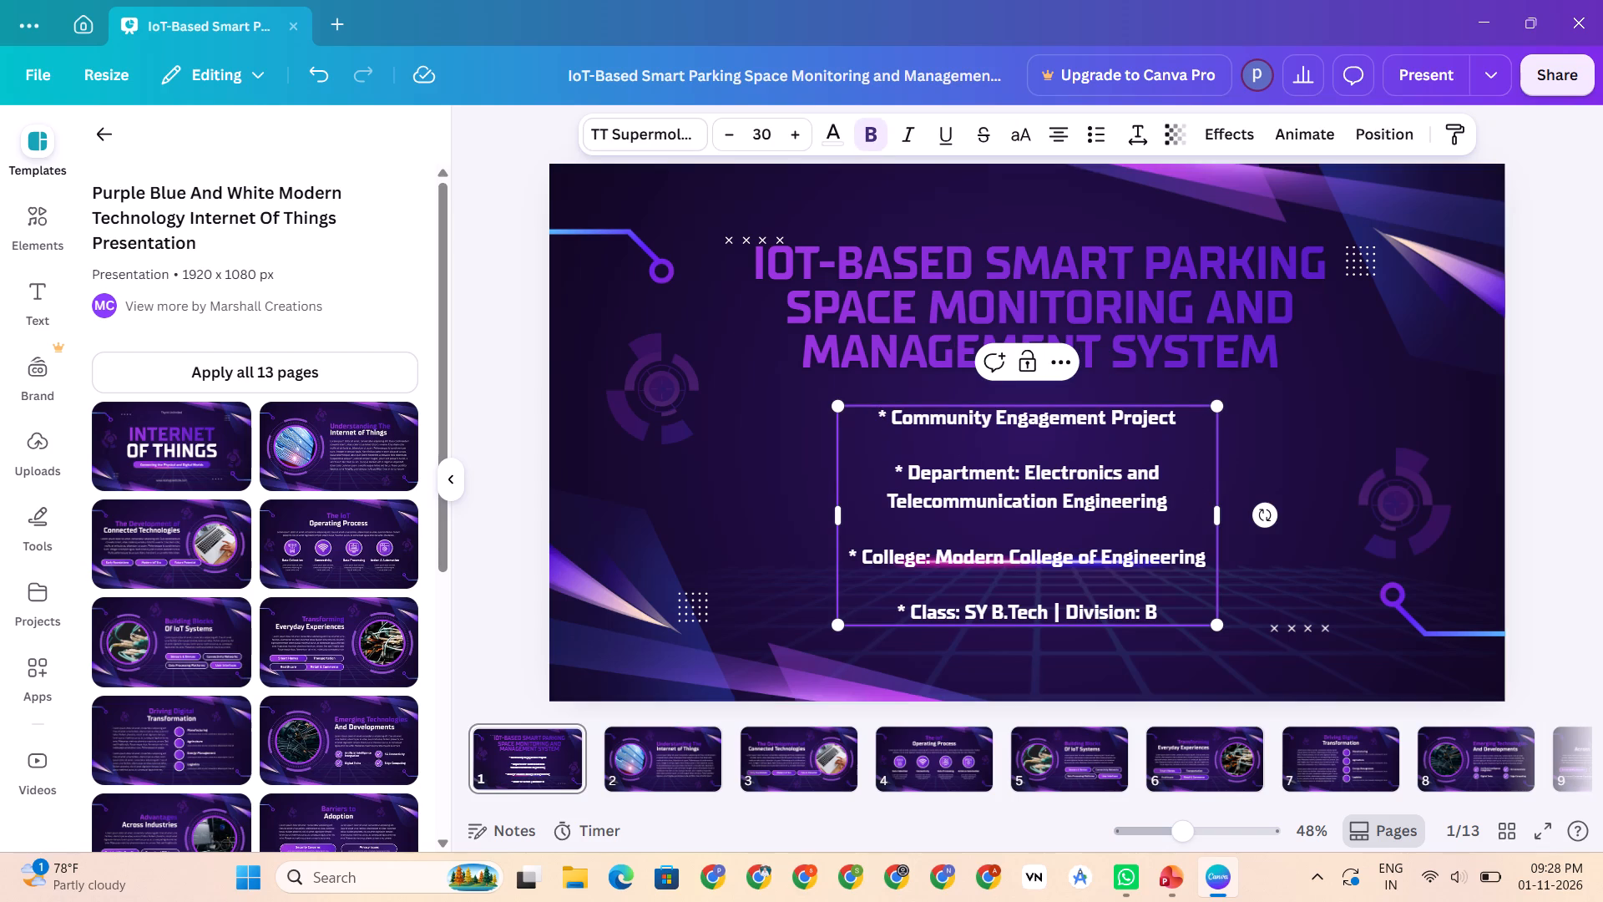
key("shift+s")
type("ubject")
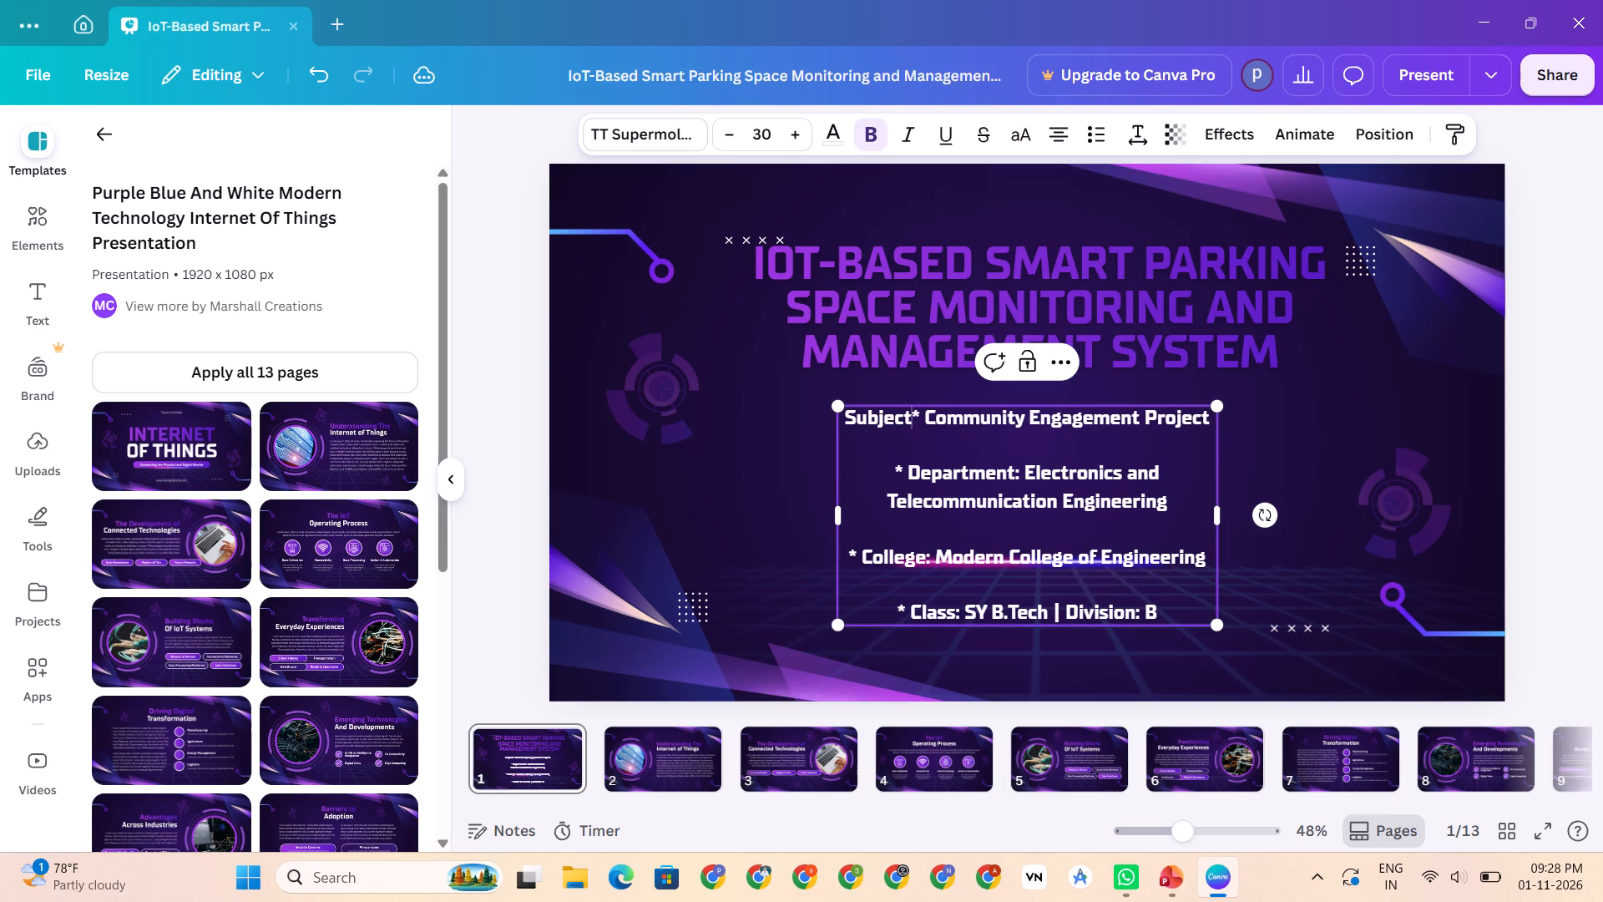
key("shift+colon")
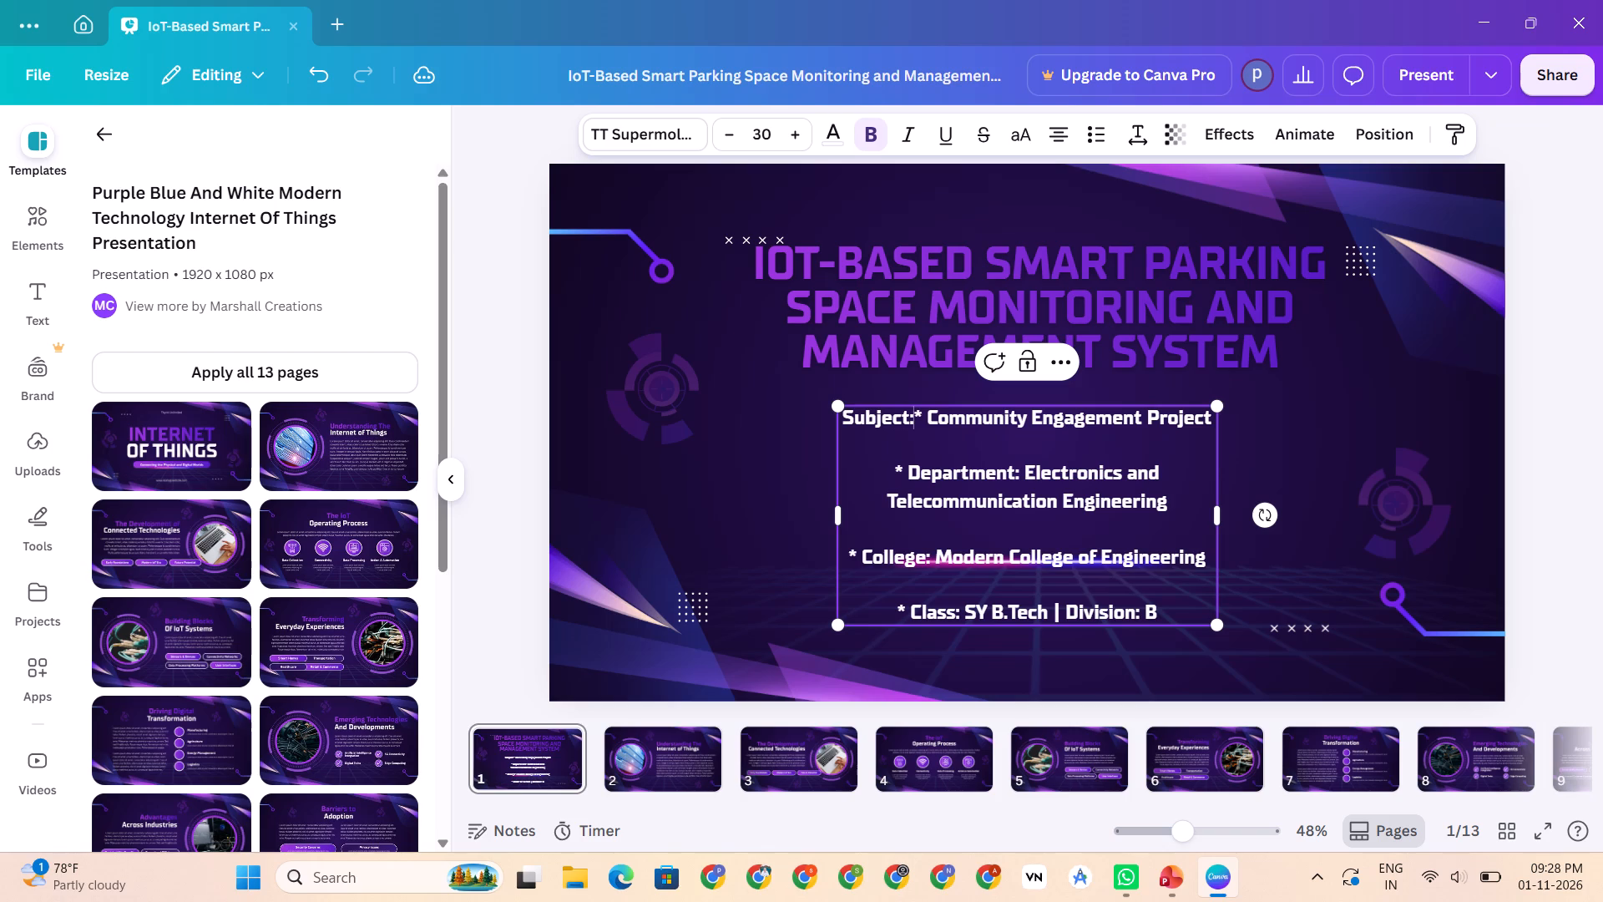
key("Right")
key("BackSpace")
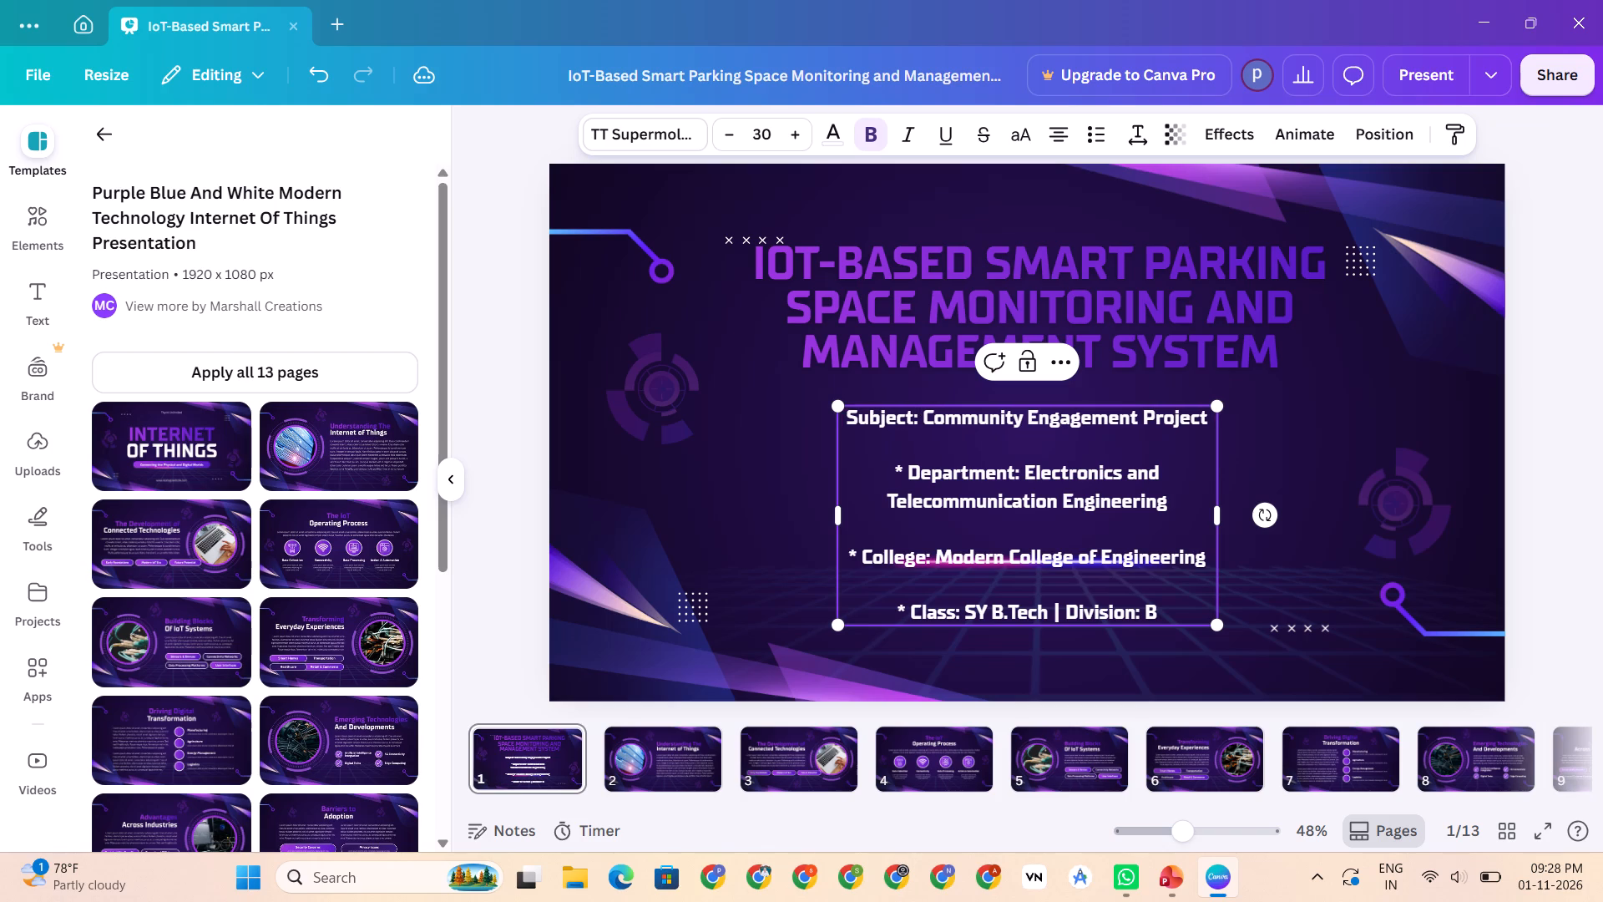
Move the cover title slightly down, just above the project details, keeping its horizontal alignment.
left_click(1298, 492)
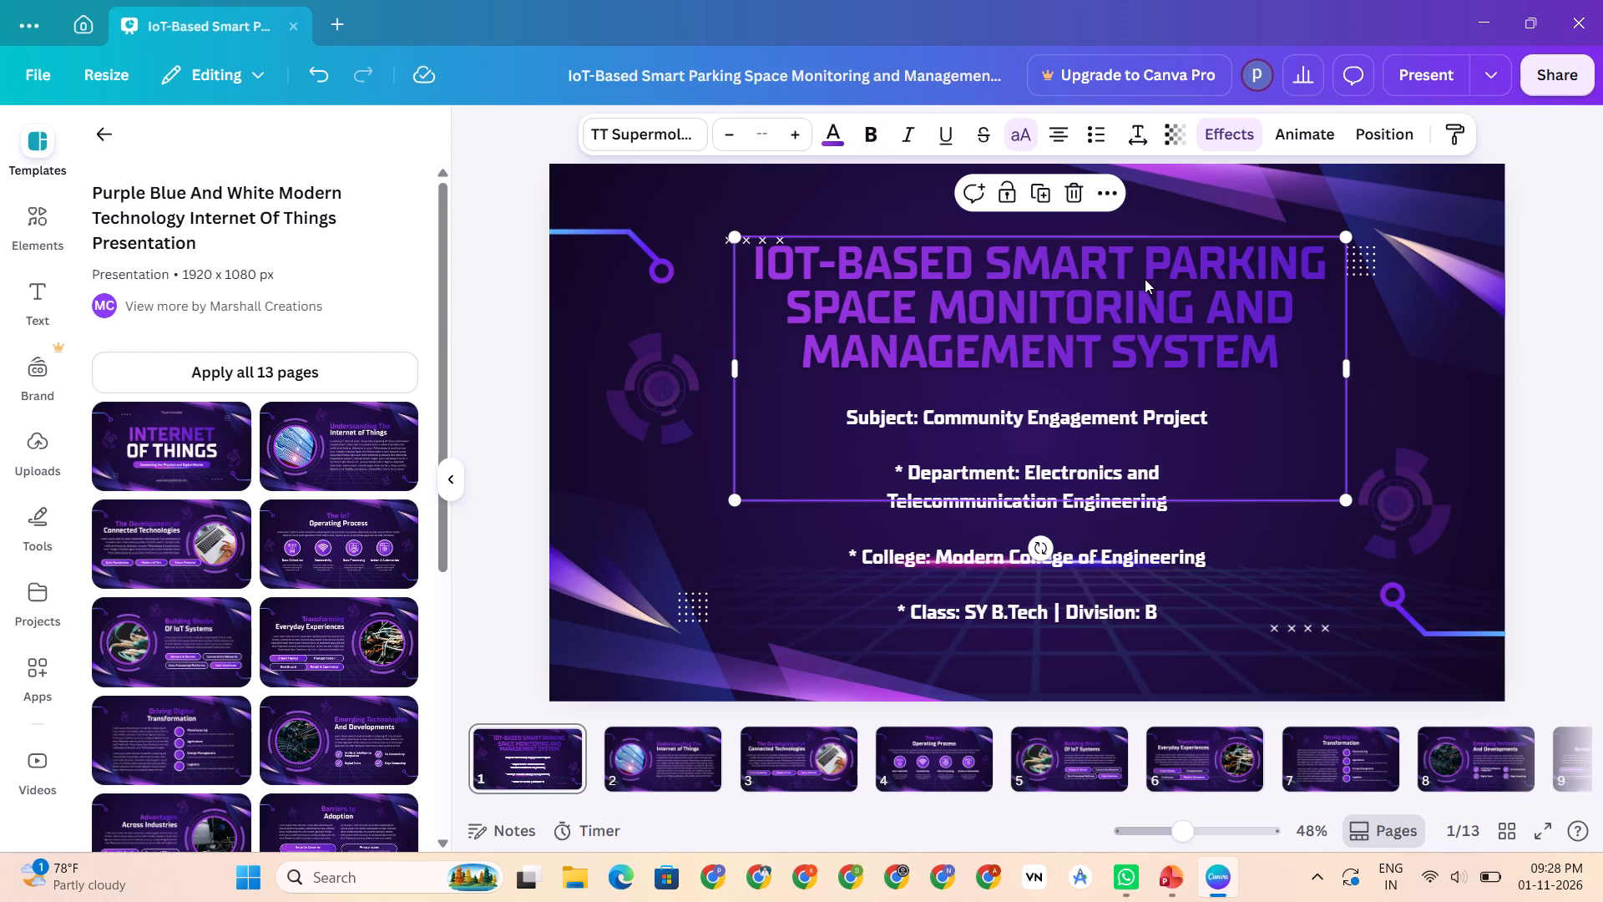
left_click_drag(990, 333, 983, 358)
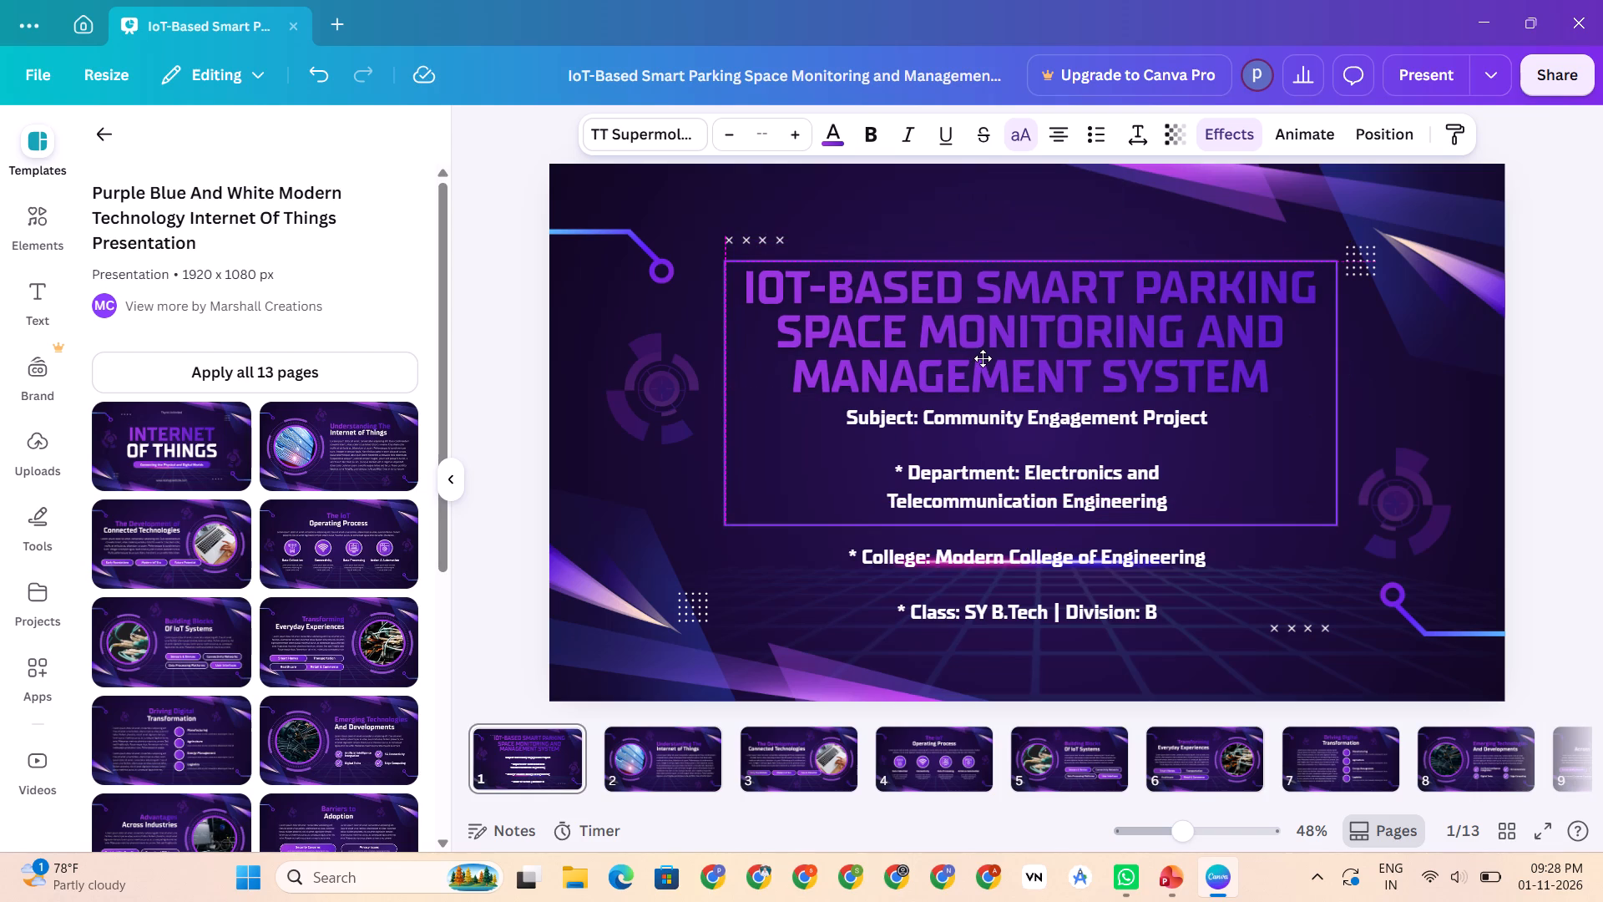
left_click_drag(983, 358, 987, 366)
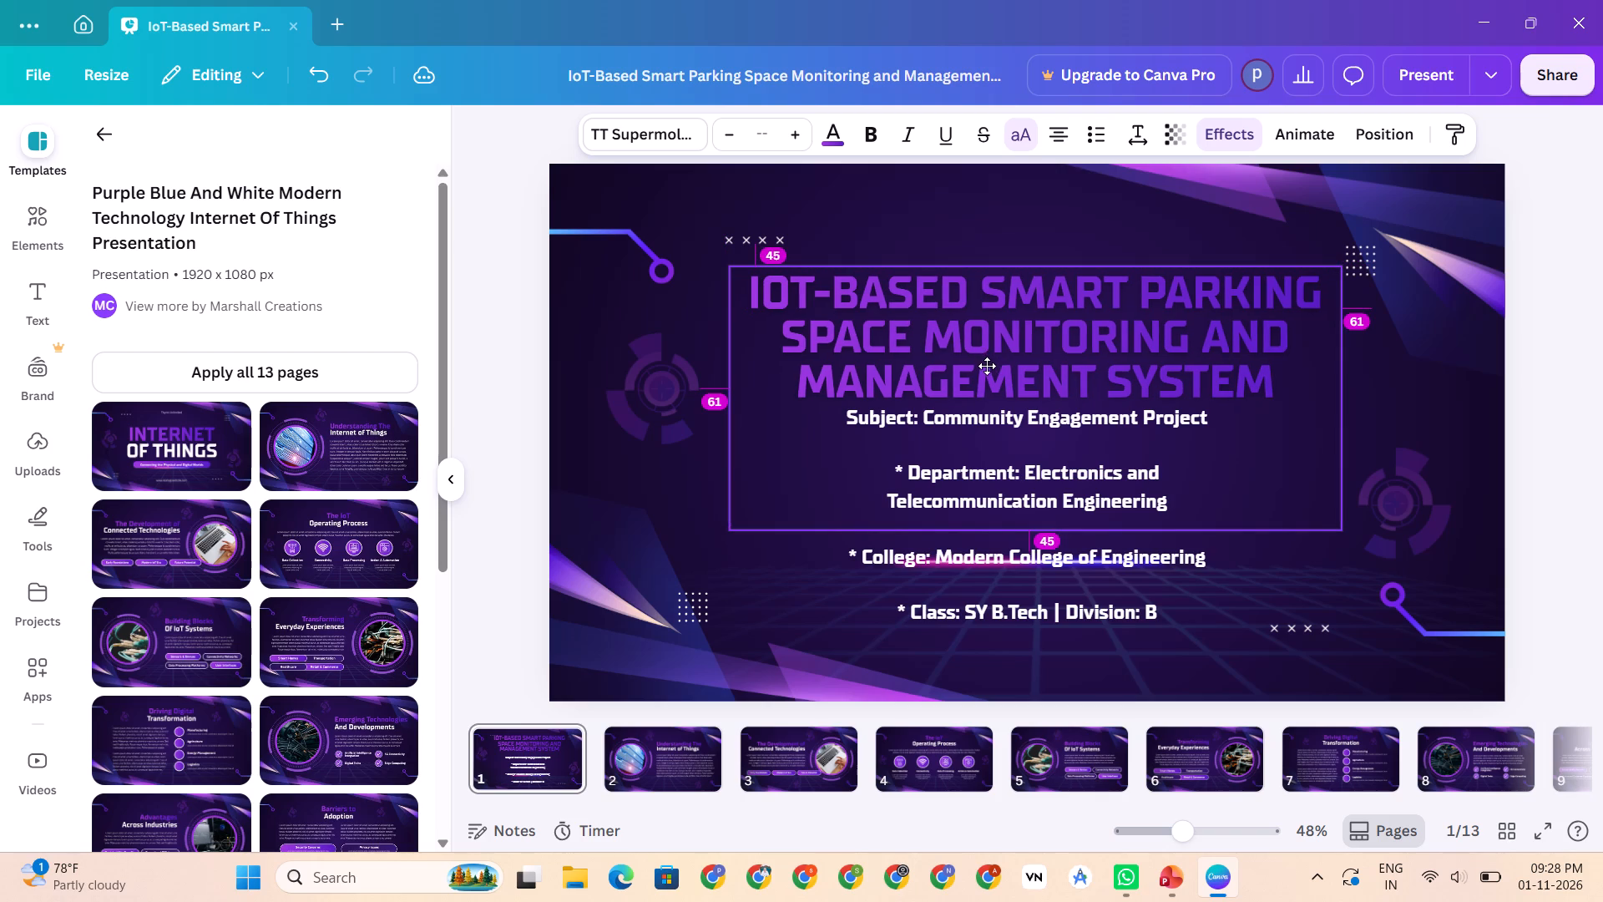
left_click_drag(987, 366, 989, 367)
left_click(688, 512)
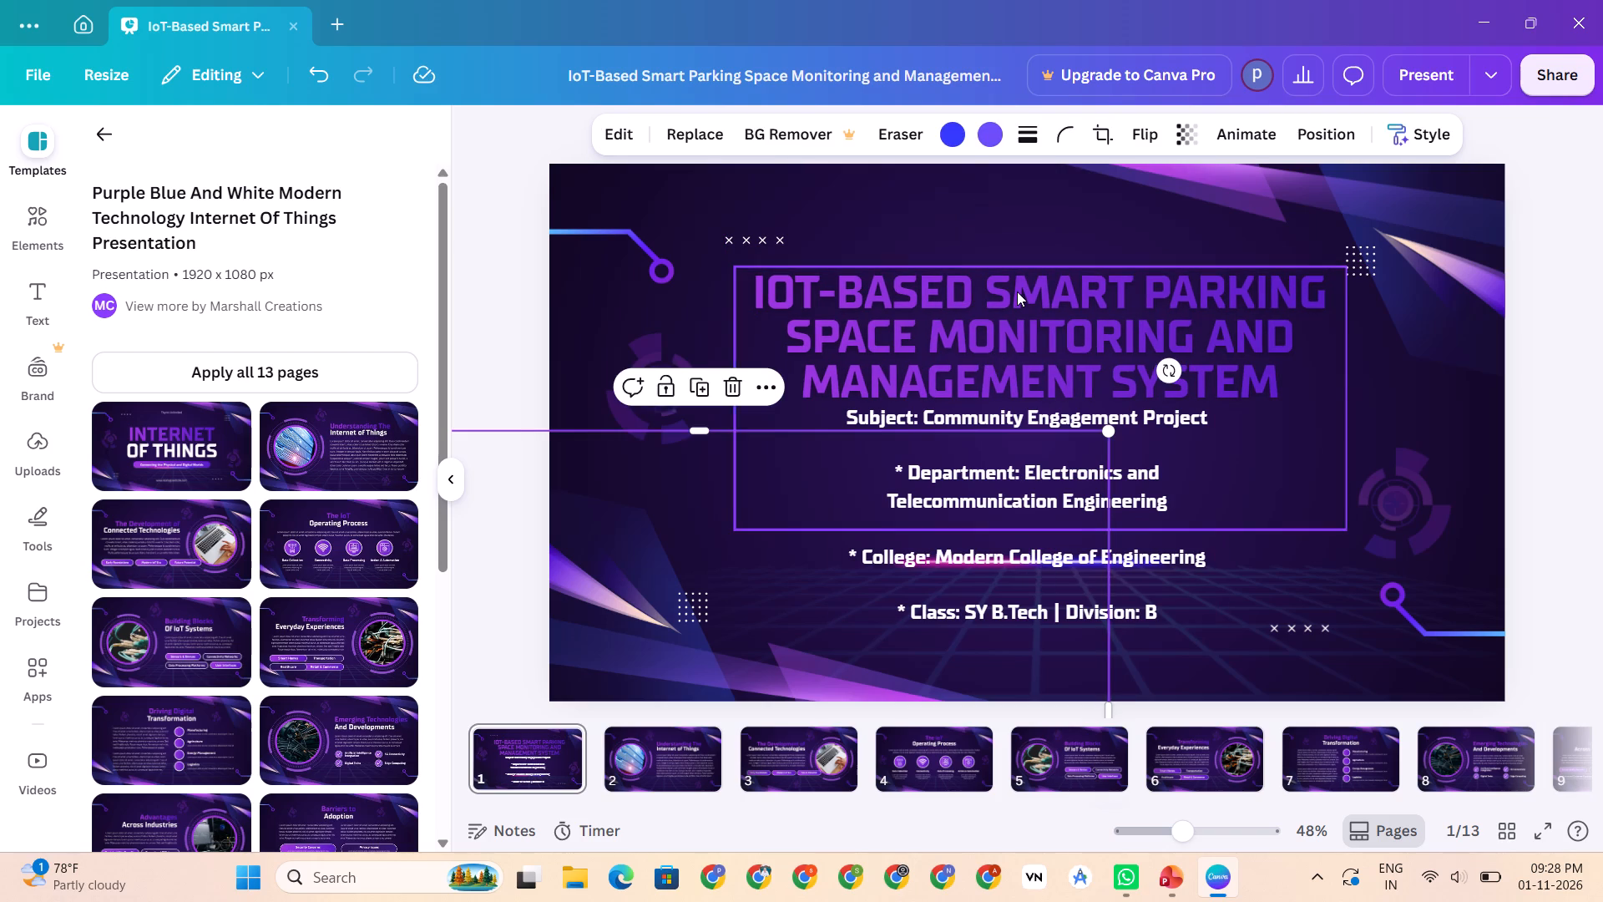
left_click(1017, 291)
left_click(1287, 377)
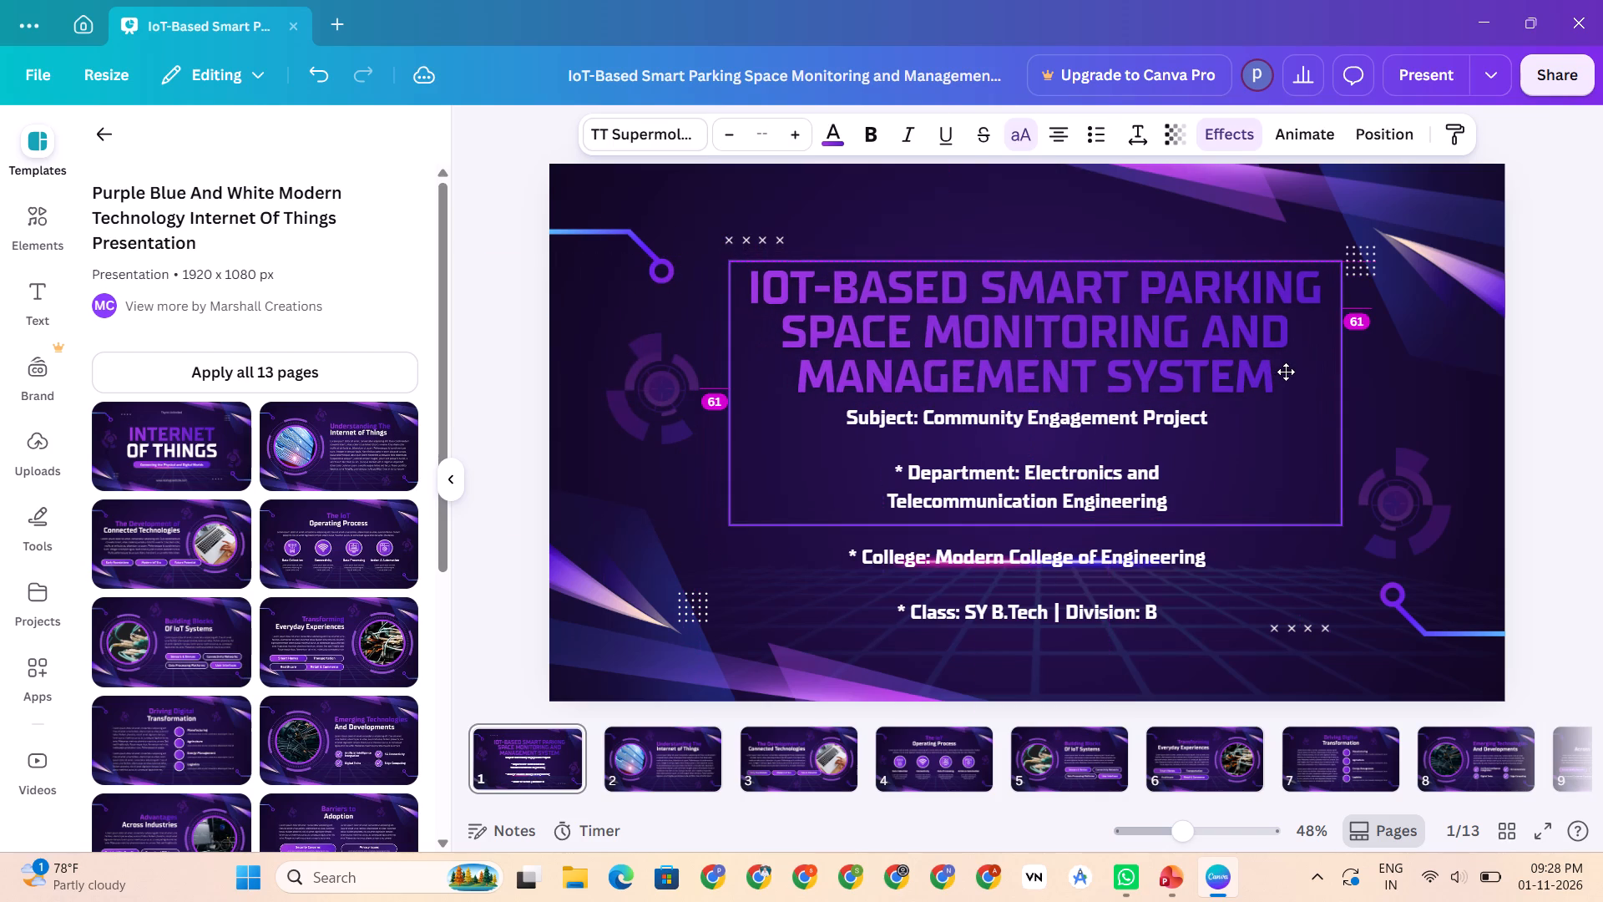
Reduce the font size of the whole cover title slightly, keeping it on three lines.
left_click(1286, 372)
key("ctrl+a")
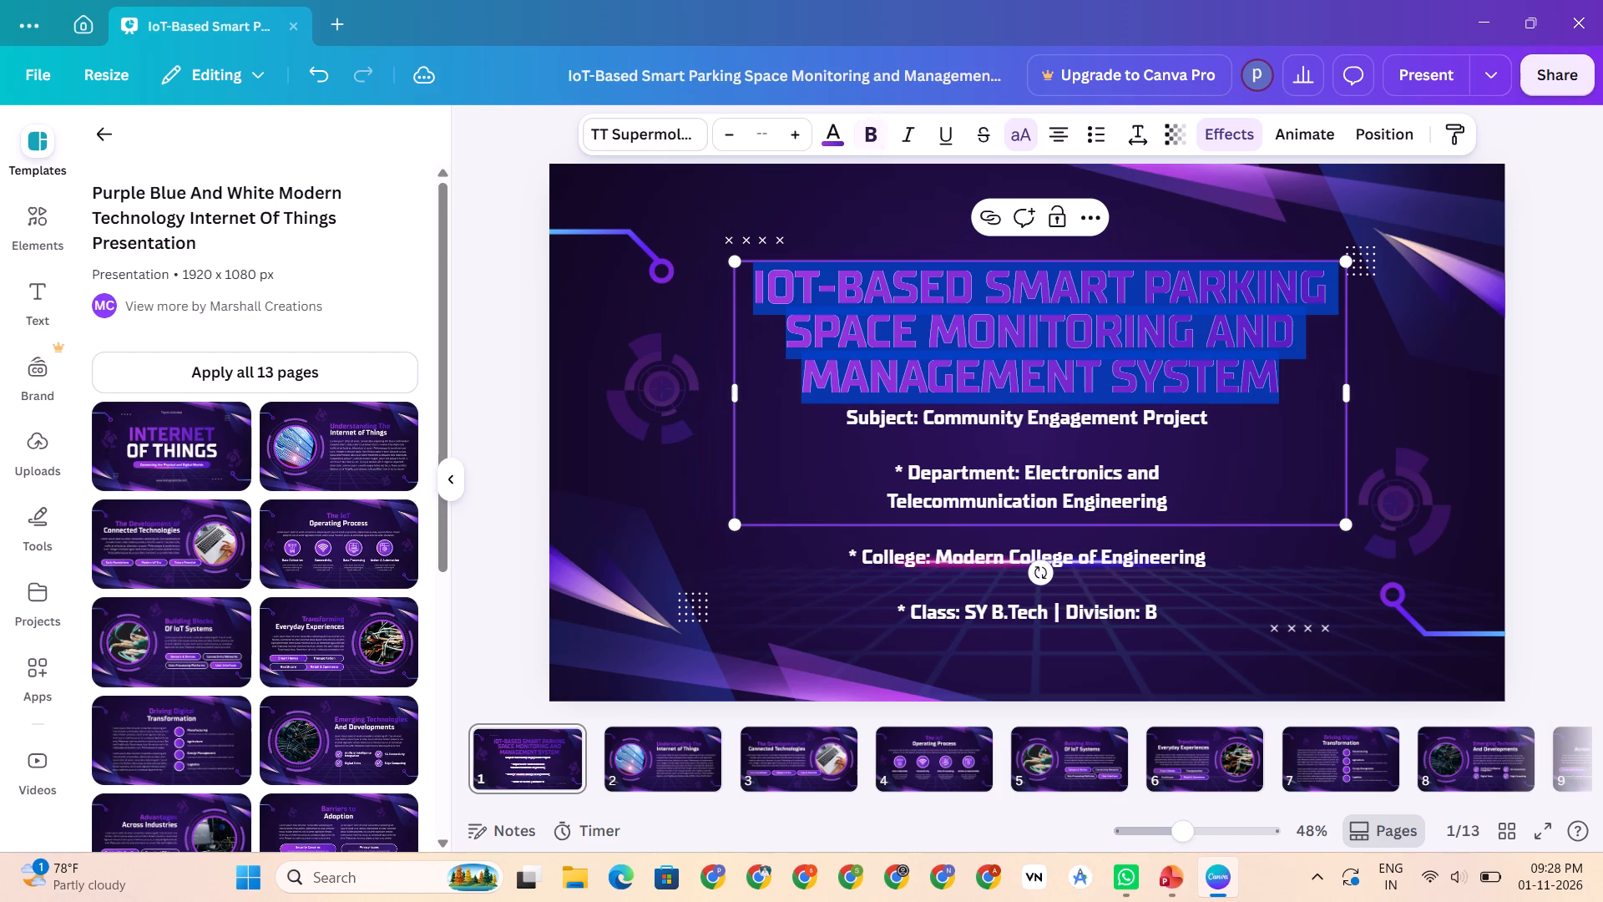
triple_click(734, 125)
triple_click(734, 125)
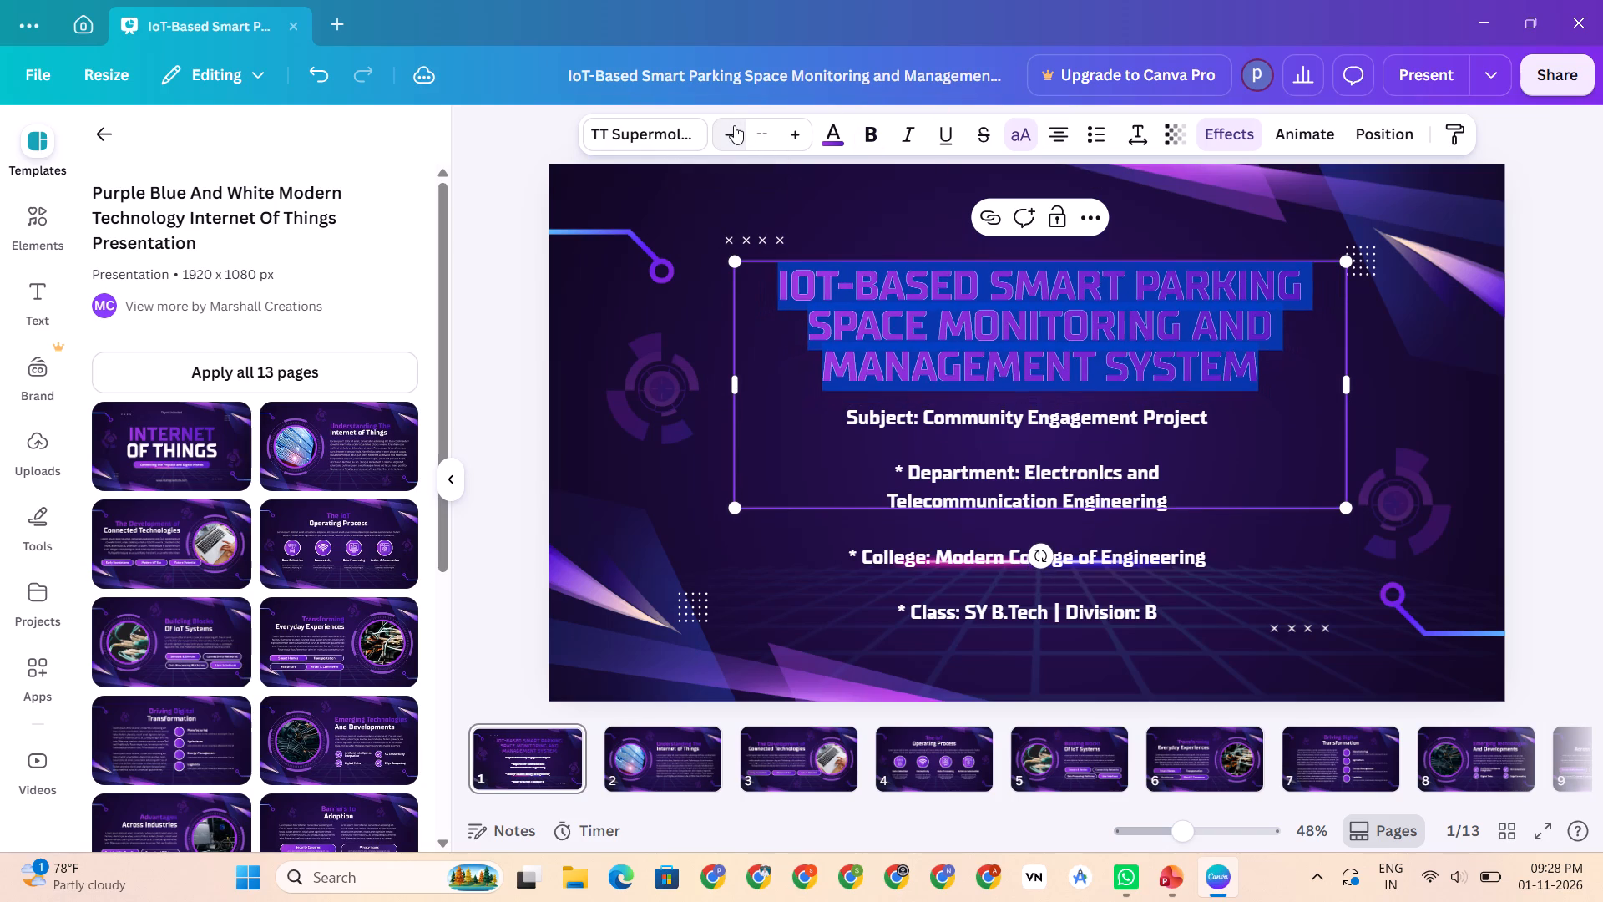
left_click(695, 491)
left_click(1491, 516)
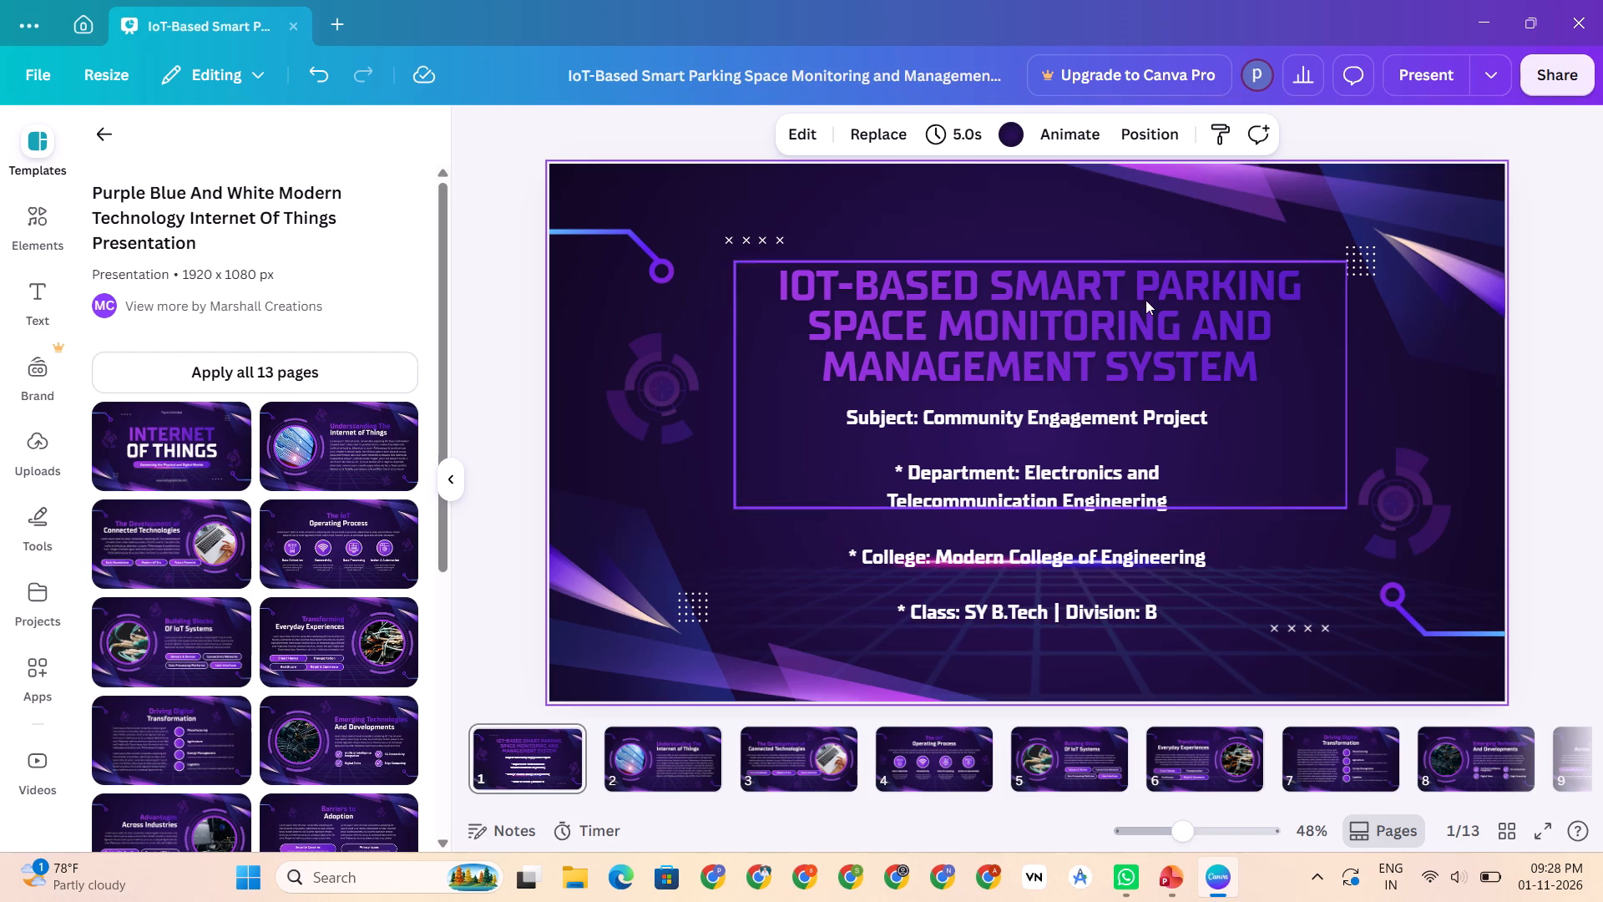
Add a new text box to the cover slide.
left_click(67, 296)
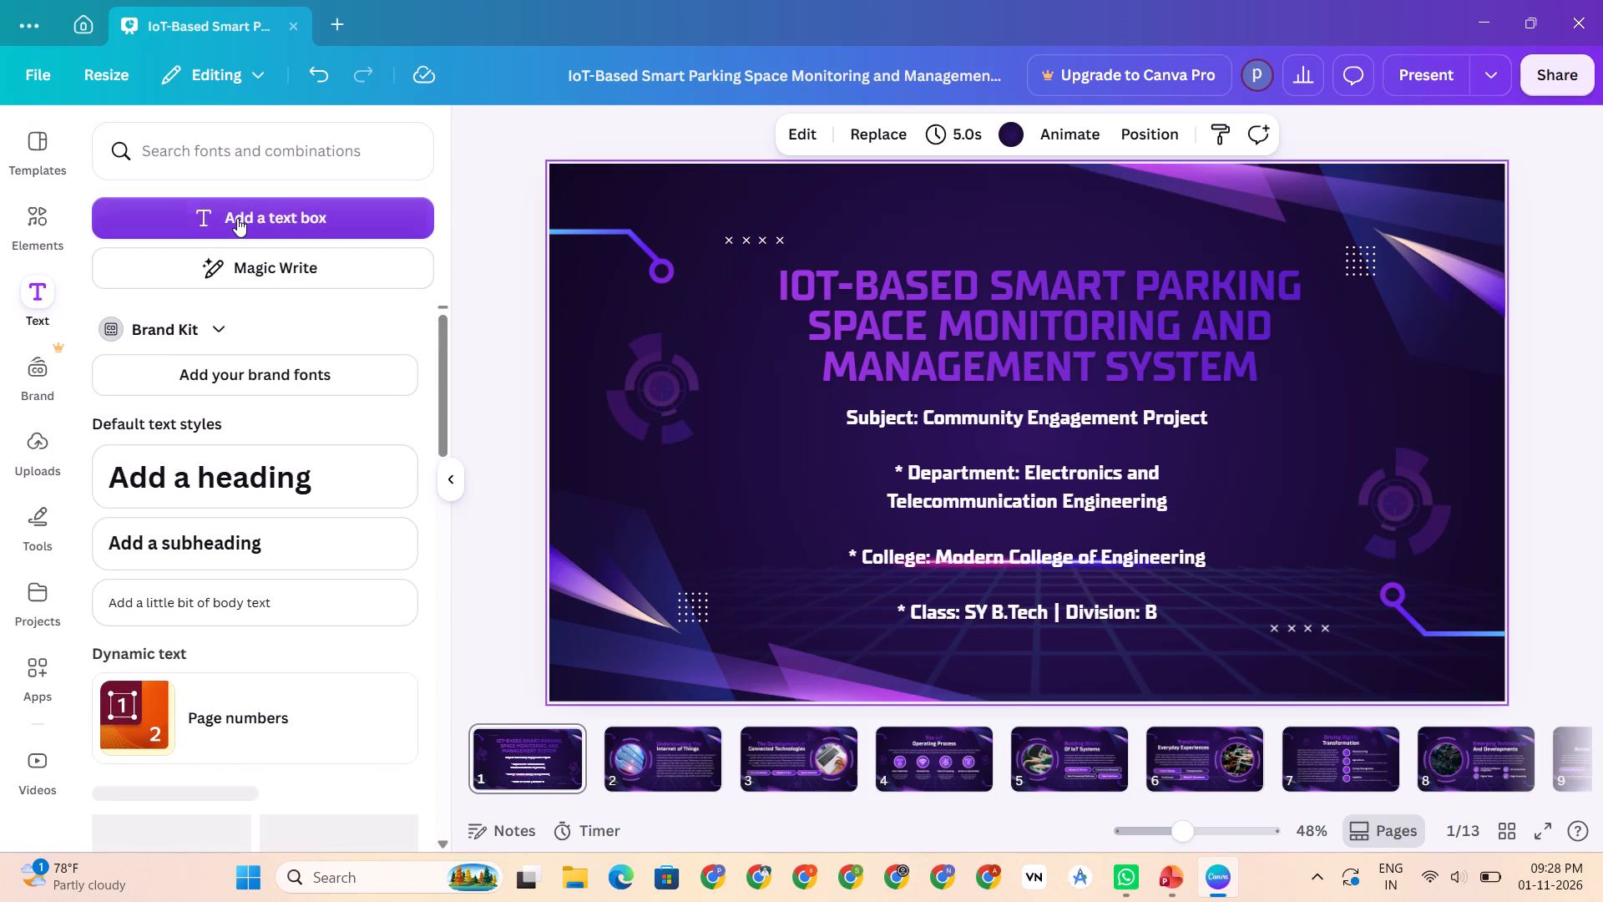
left_click(237, 218)
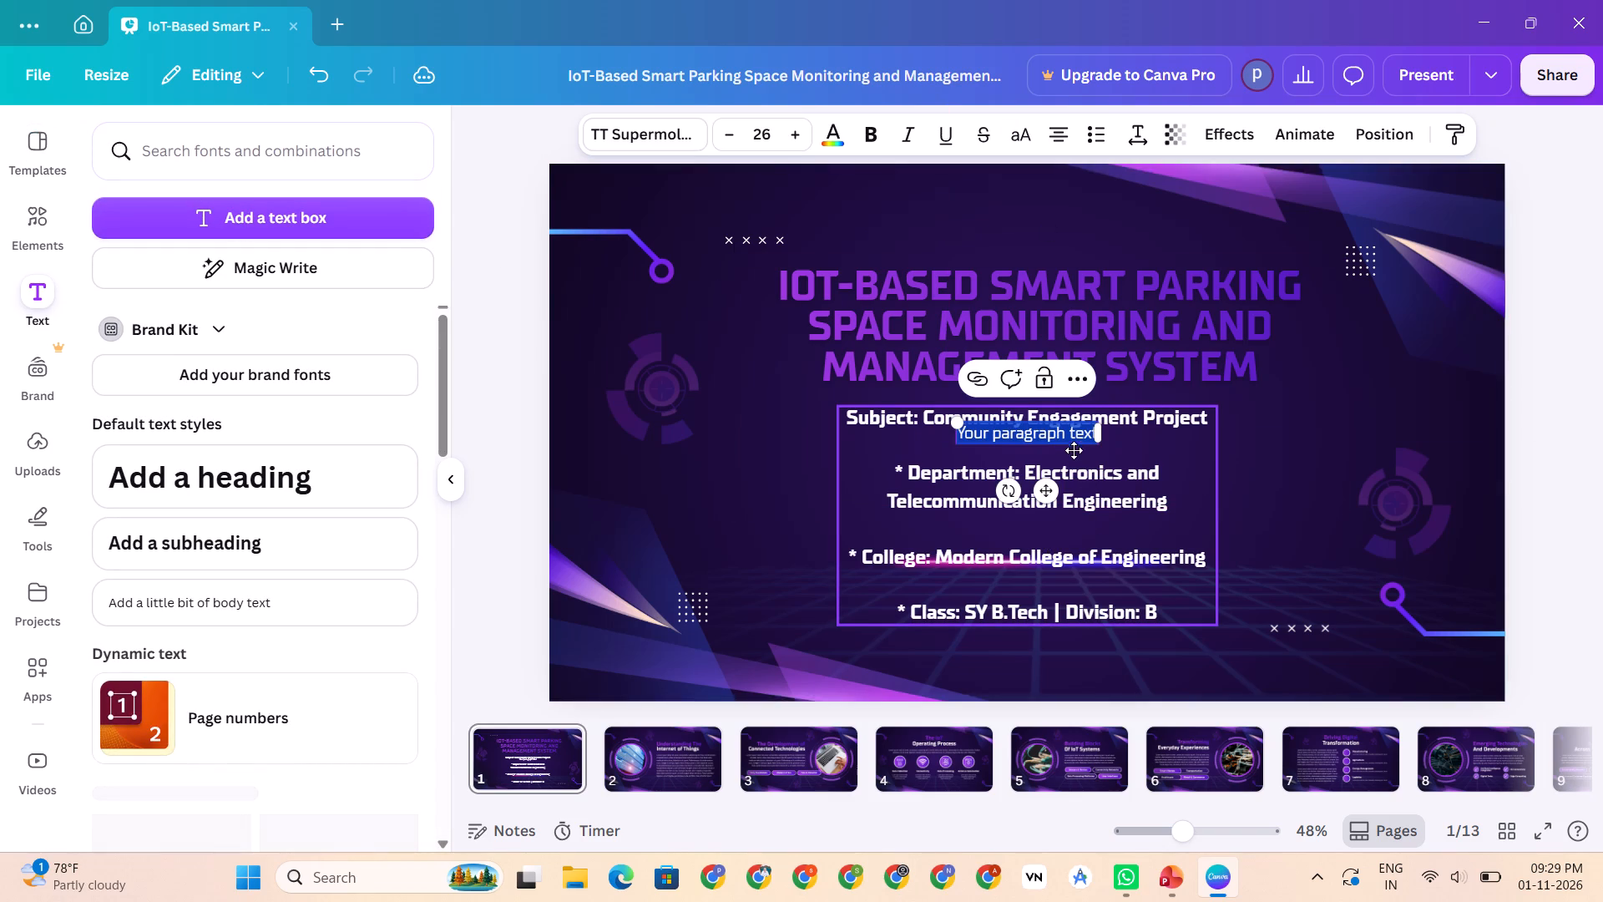
left_click_drag(1075, 433, 1072, 320)
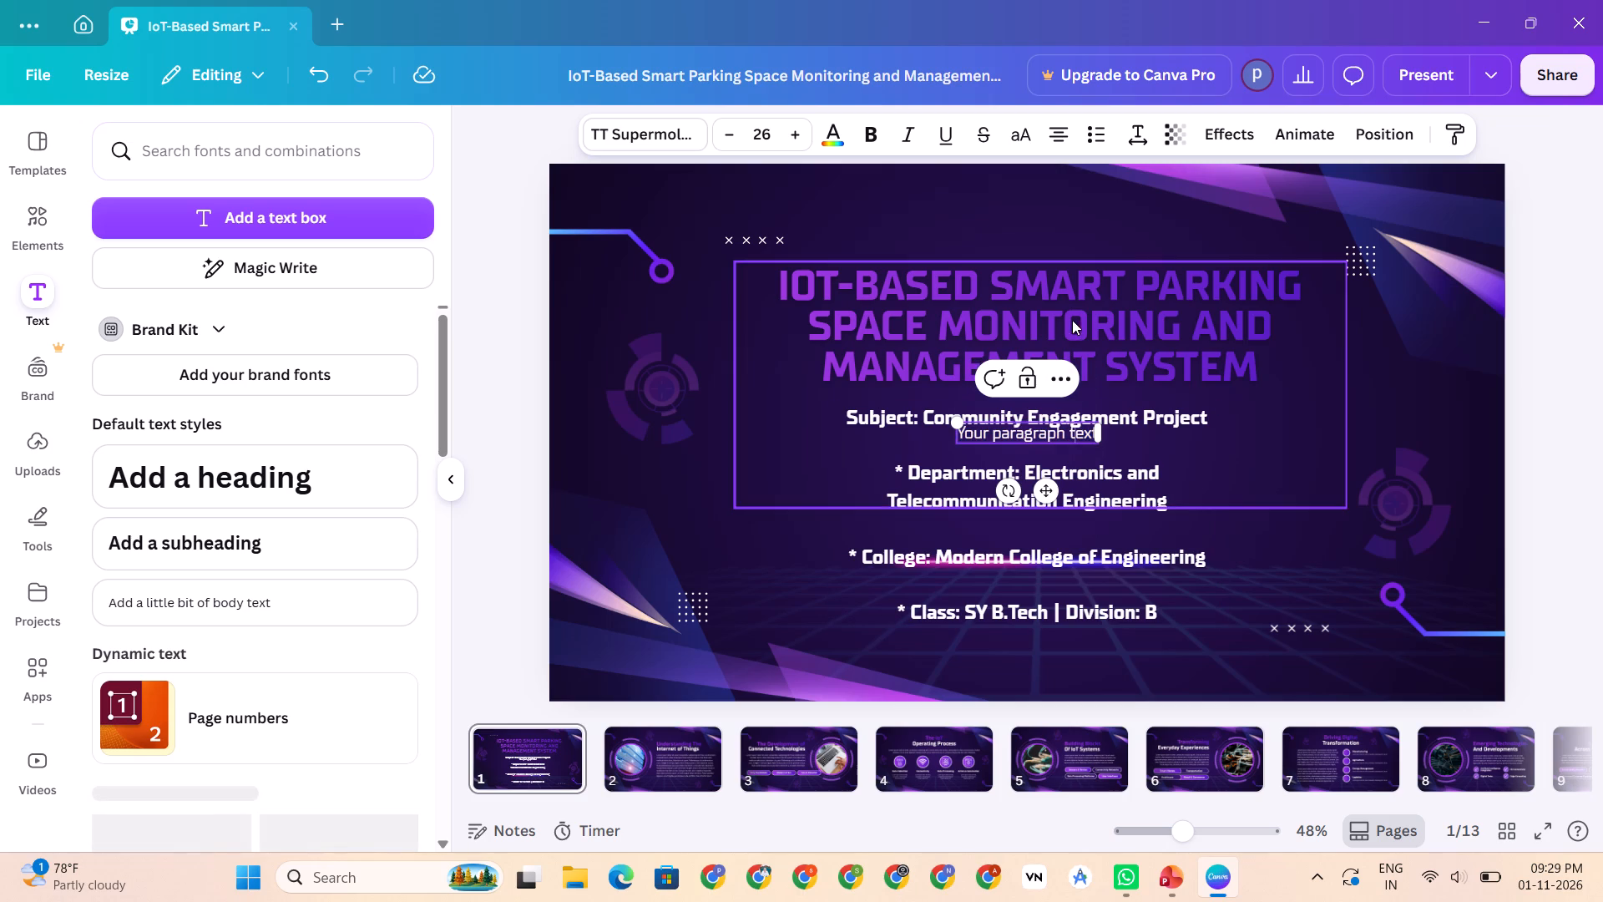
Delete the placeholder text in the new text box down to its first two letters.
key("BackSpace")
key("BackSpace")
key("BackSpace")
key("BackSpace")
key("BackSpace")
key("BackSpace")
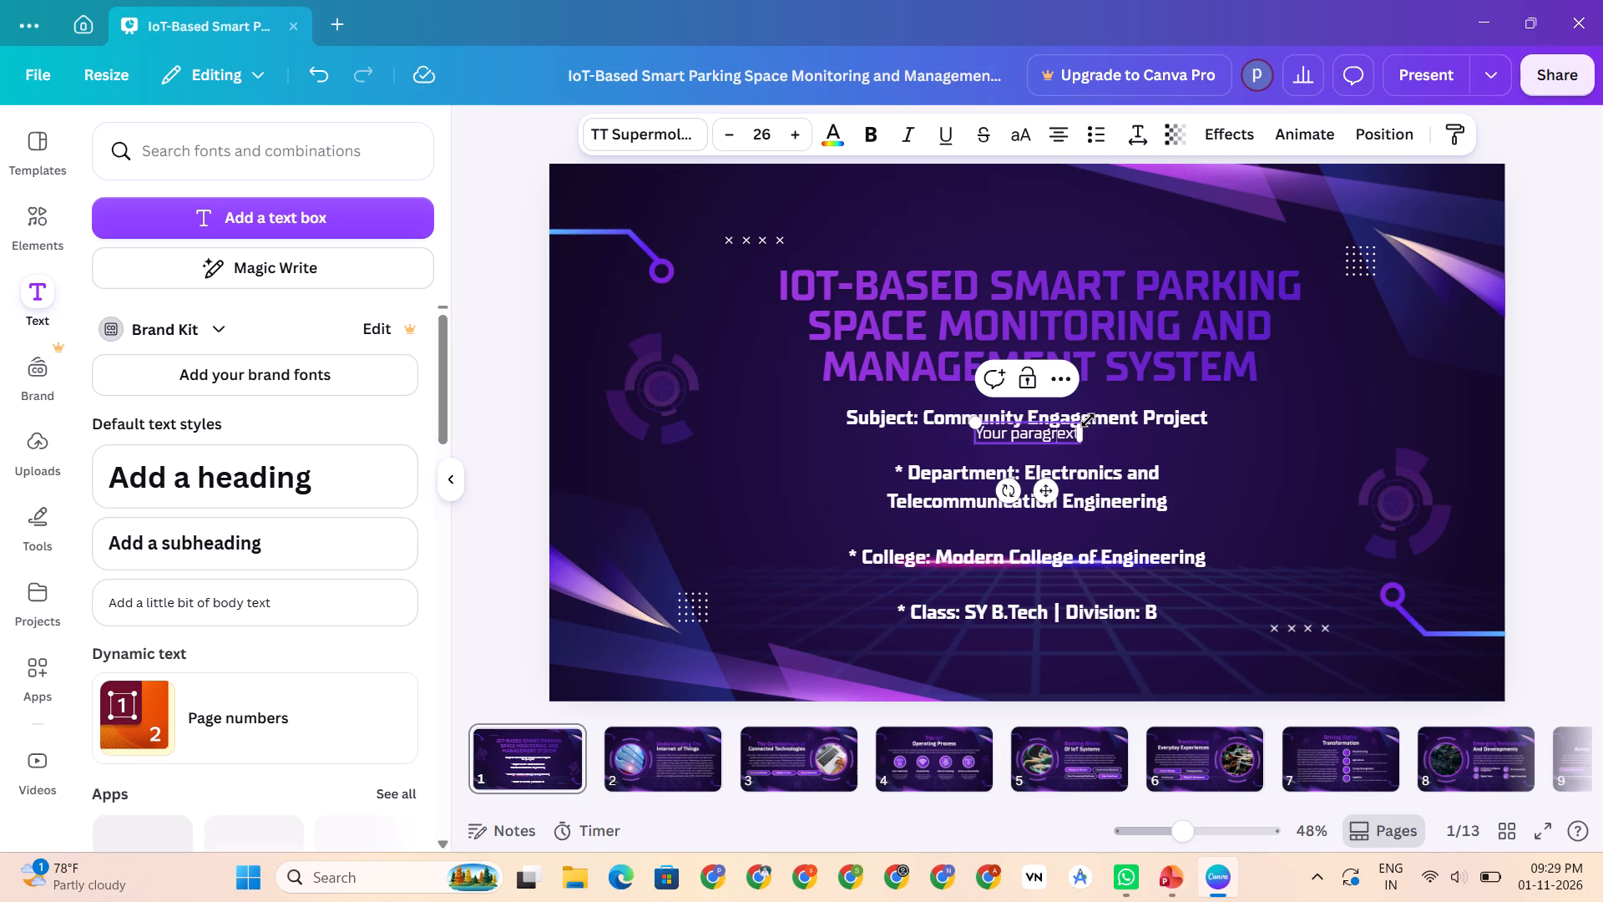
key("Right")
key("Right")
key("Right")
key("BackSpace")
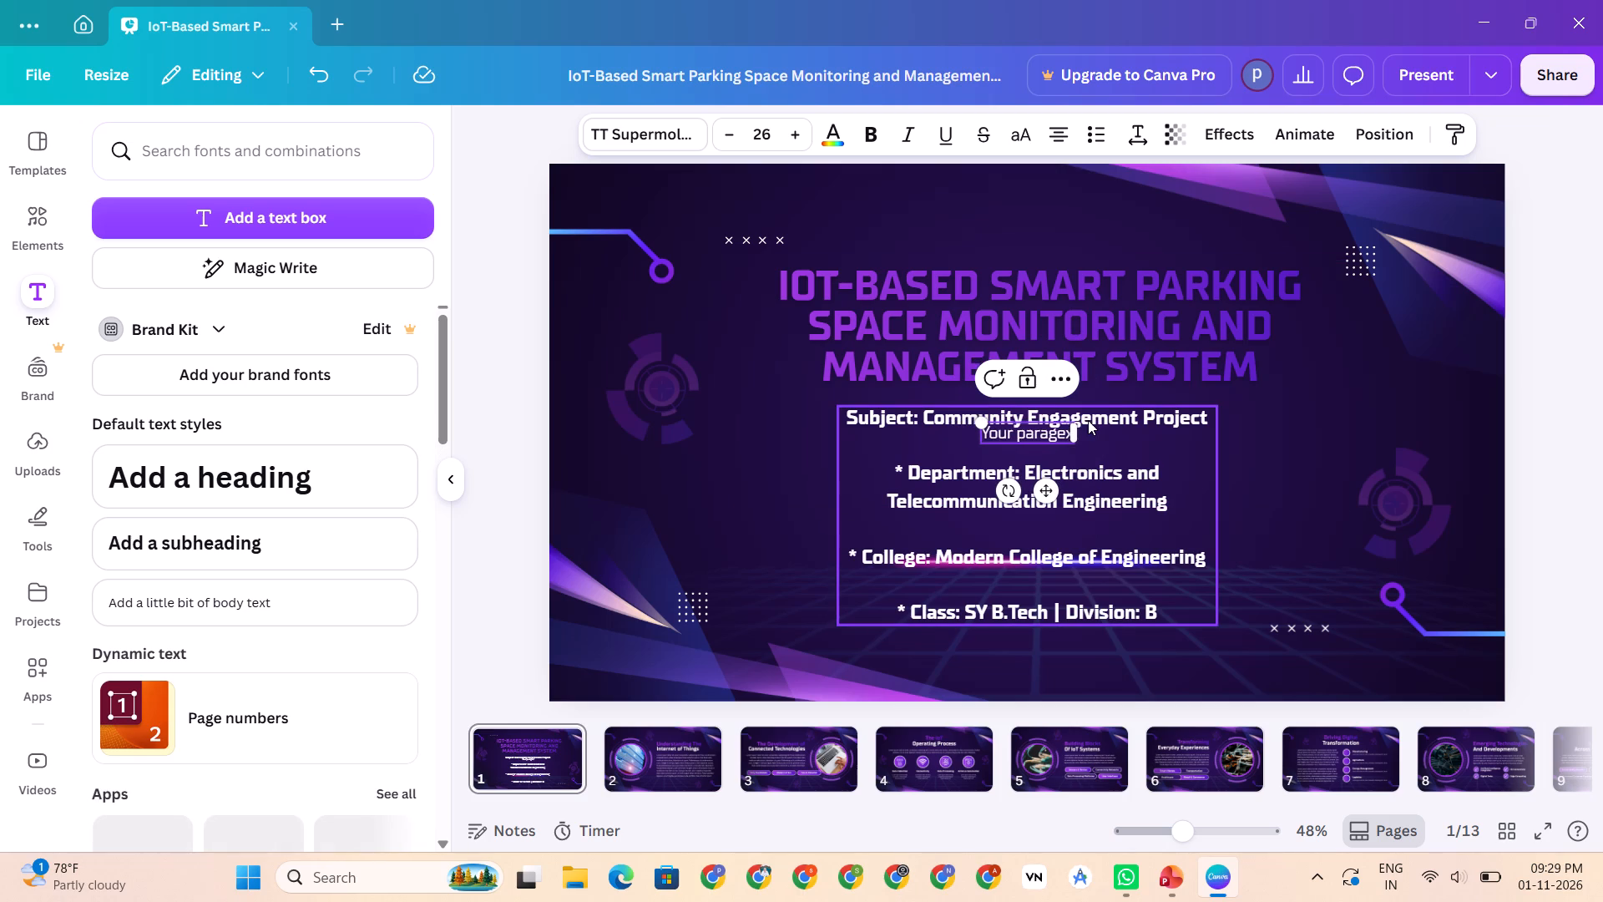
key("BackSpace")
key("BackSpace")
key("BackSpace")
key("BackSpace")
key("BackSpace")
key("BackSpace")
key("BackSpace")
key("BackSpace")
key("BackSpace")
key("BackSpace")
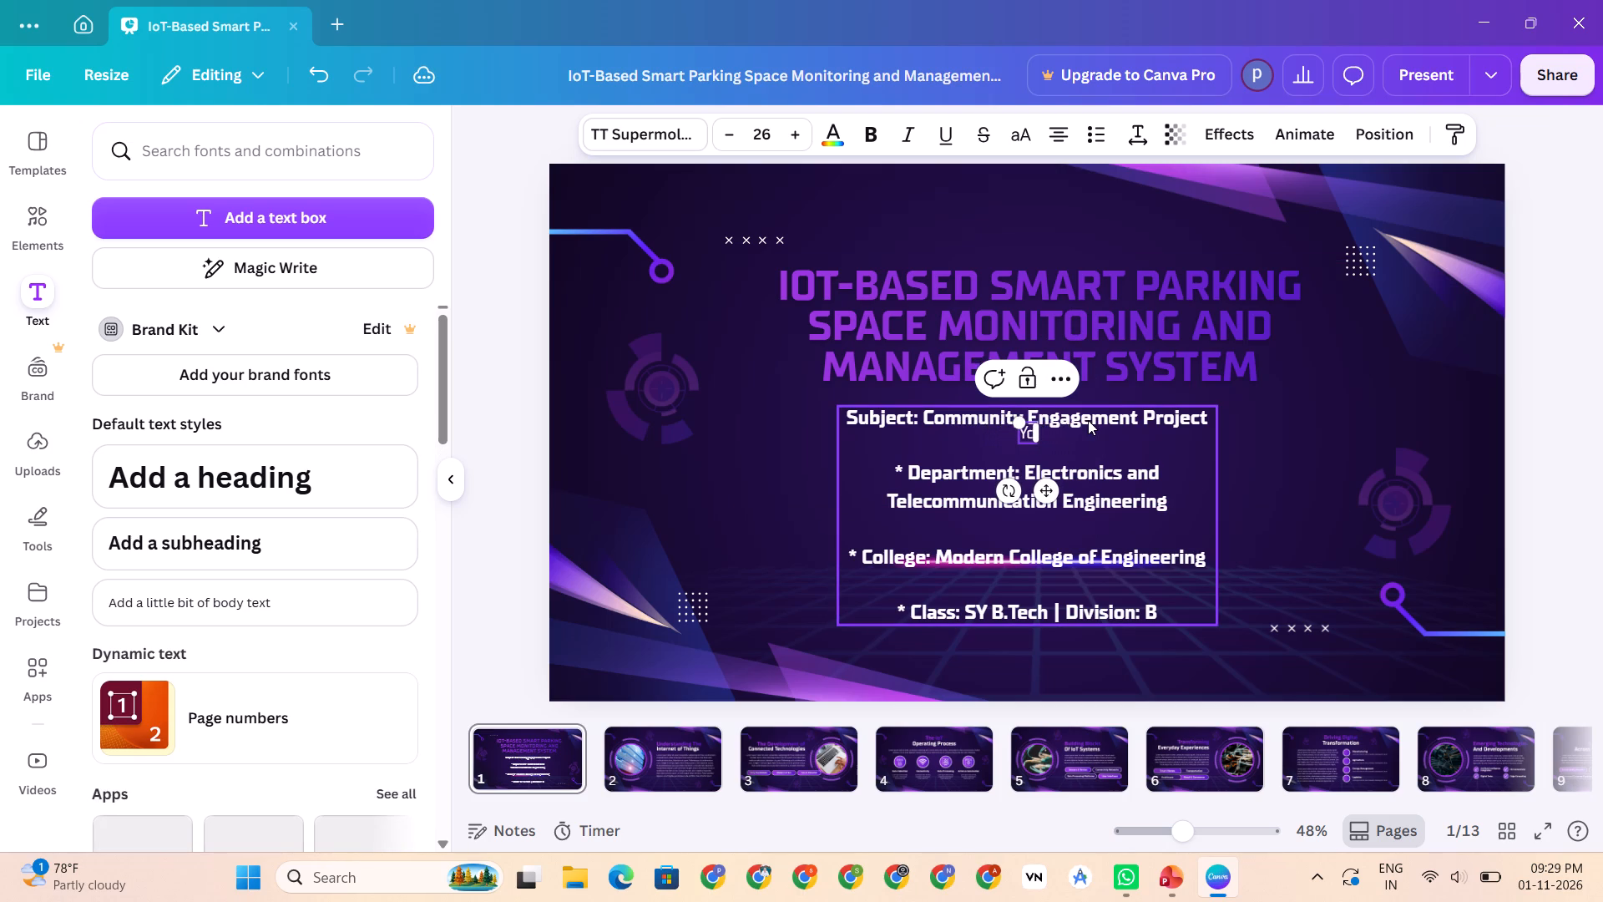
Copy the "College: Modern College of Engineering" line from the cover's project details.
left_click(852, 555)
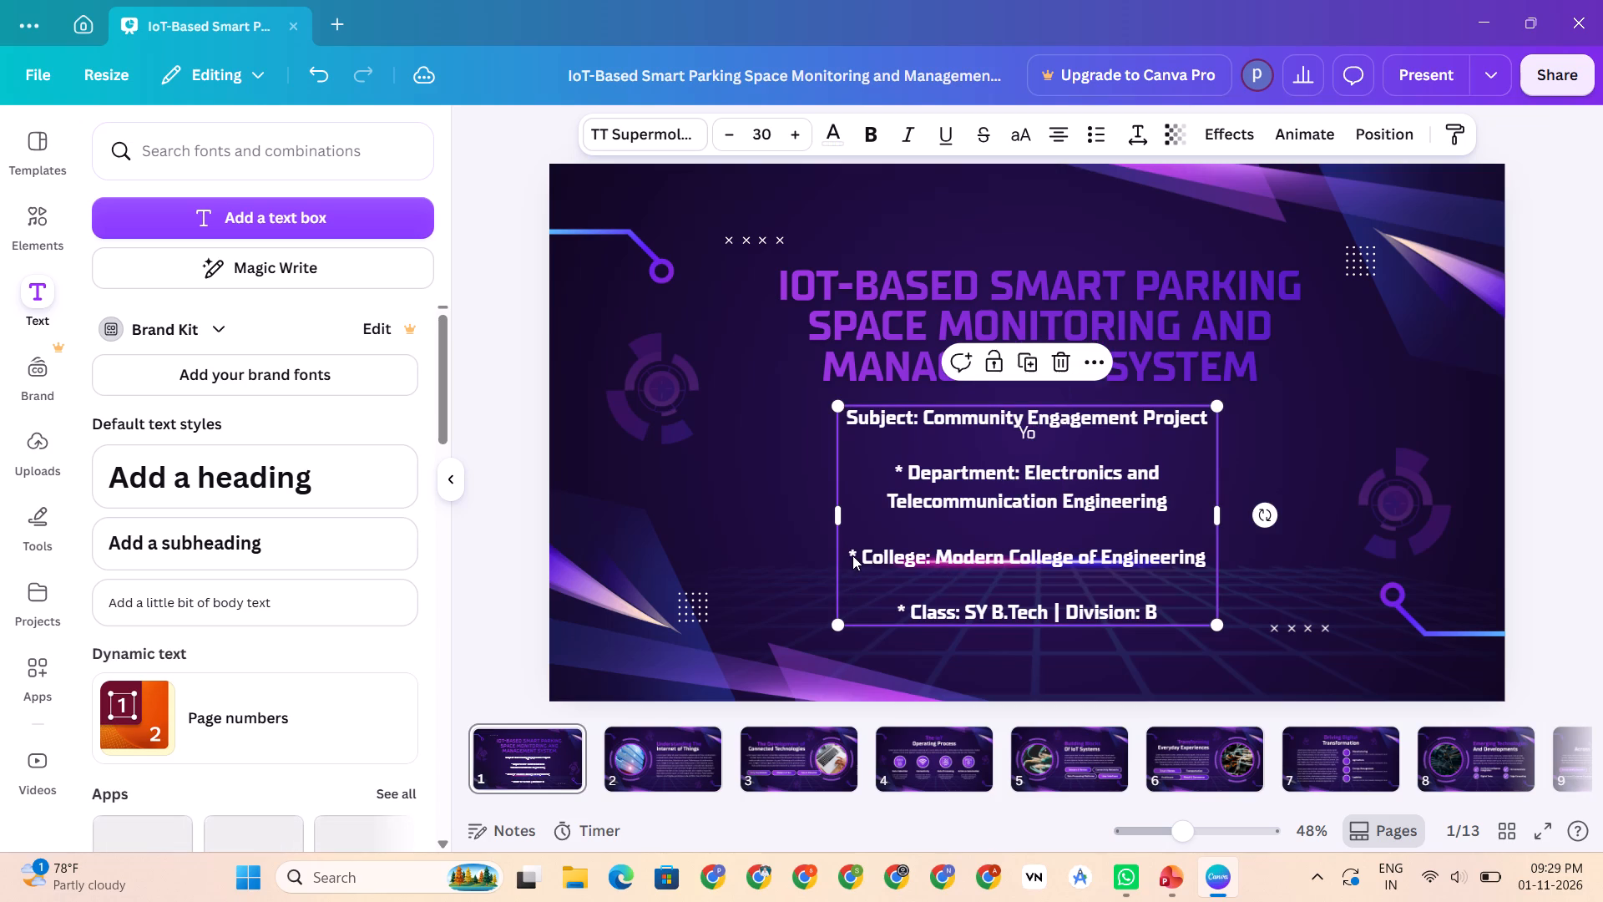
left_click(852, 555)
left_click_drag(852, 555, 975, 574)
key("ctrl+c")
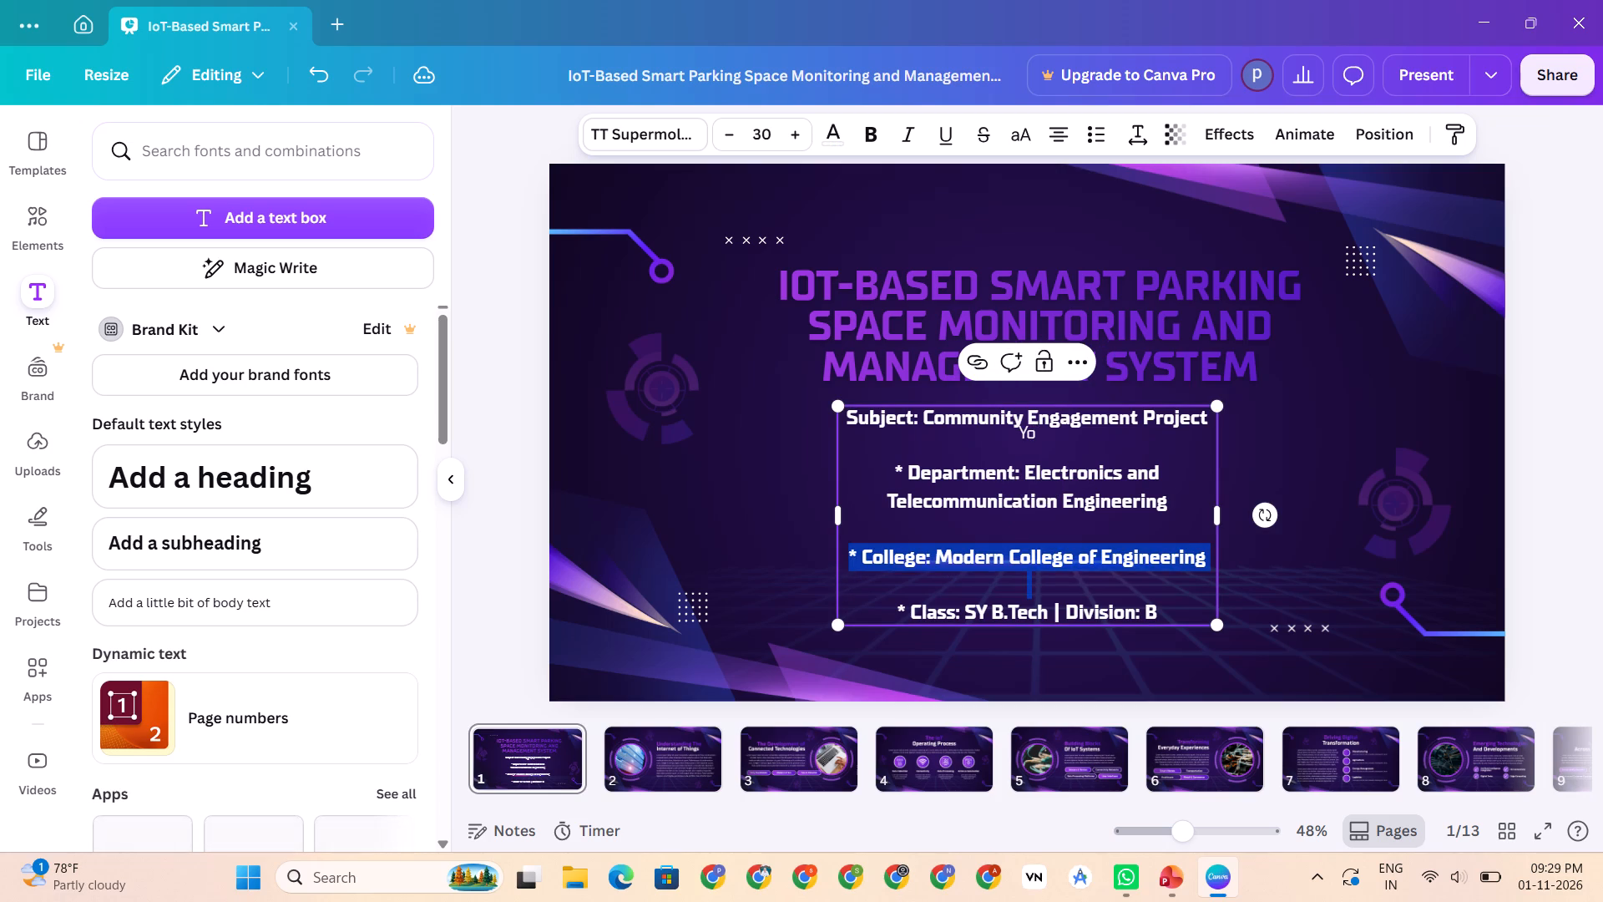
Try to open the new small text box beneath the Subject line for editing.
left_click(1041, 436)
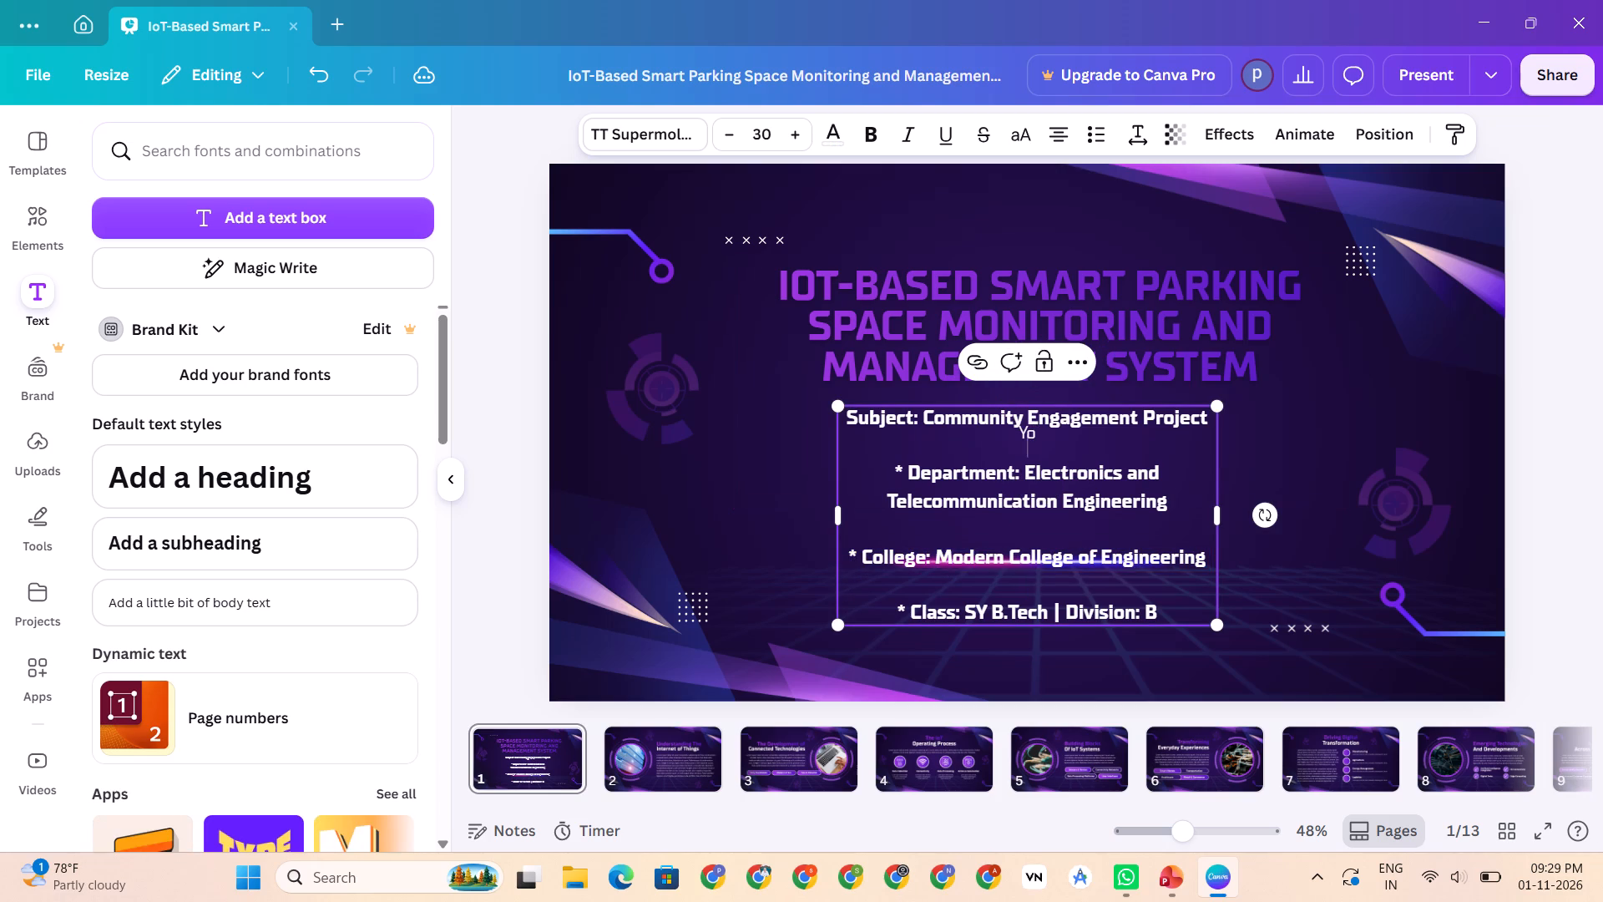
left_click(1033, 433)
left_click(1033, 433)
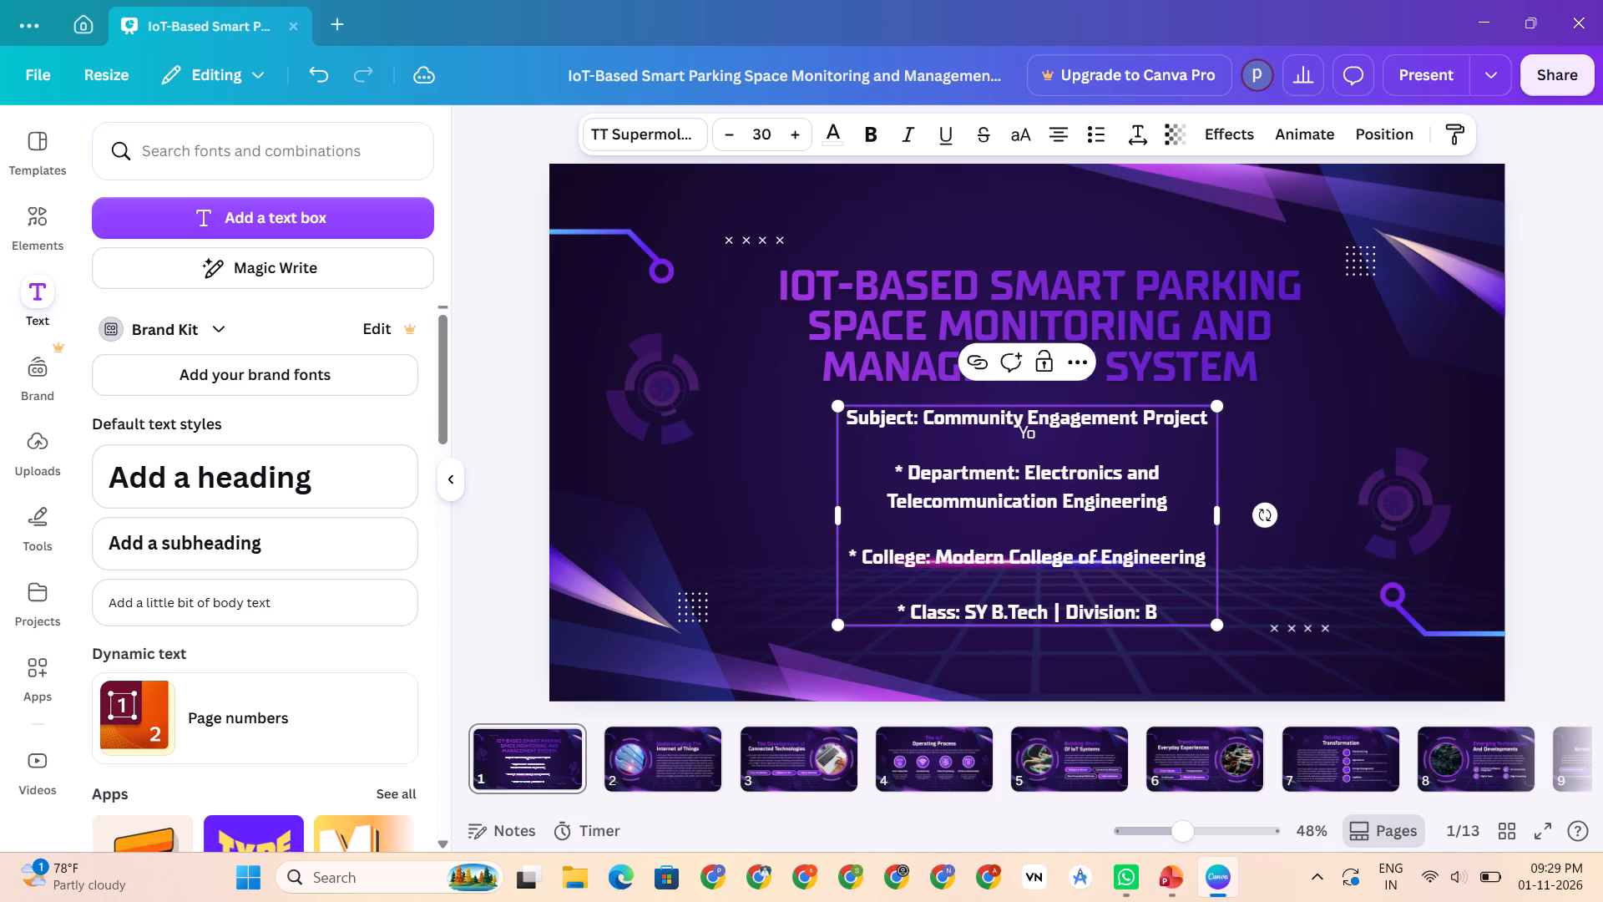
Adjust the spacing in the cover's project details to leave two blank lines between the Subject and Department lines.
left_click(1025, 433)
left_click(1025, 433)
key("BackSpace")
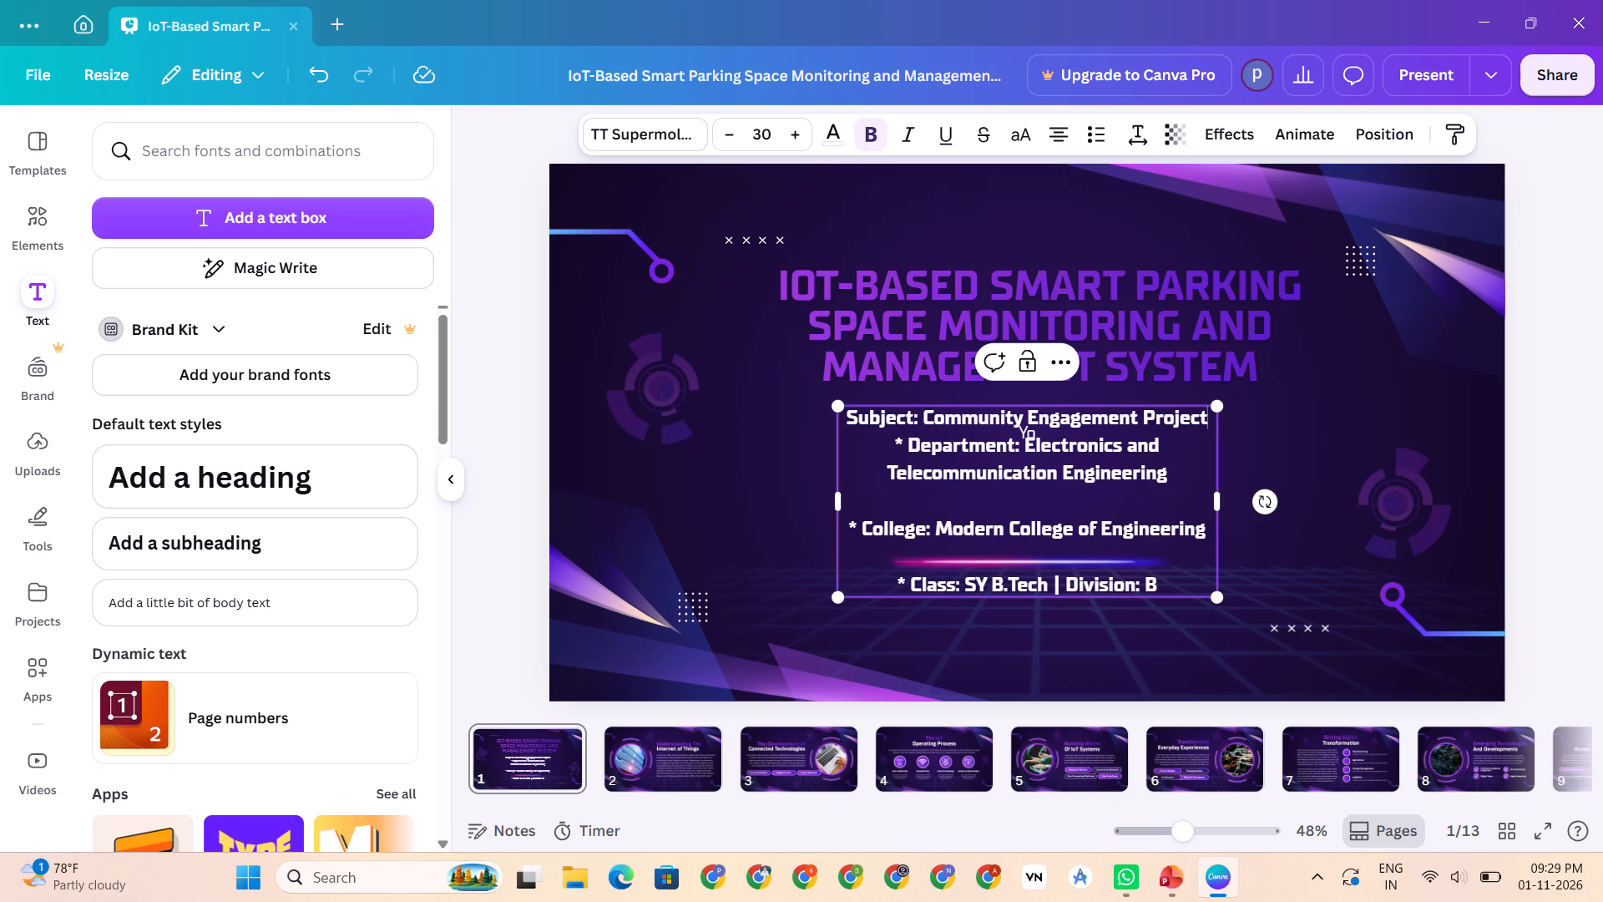
key("Return")
key("Return")
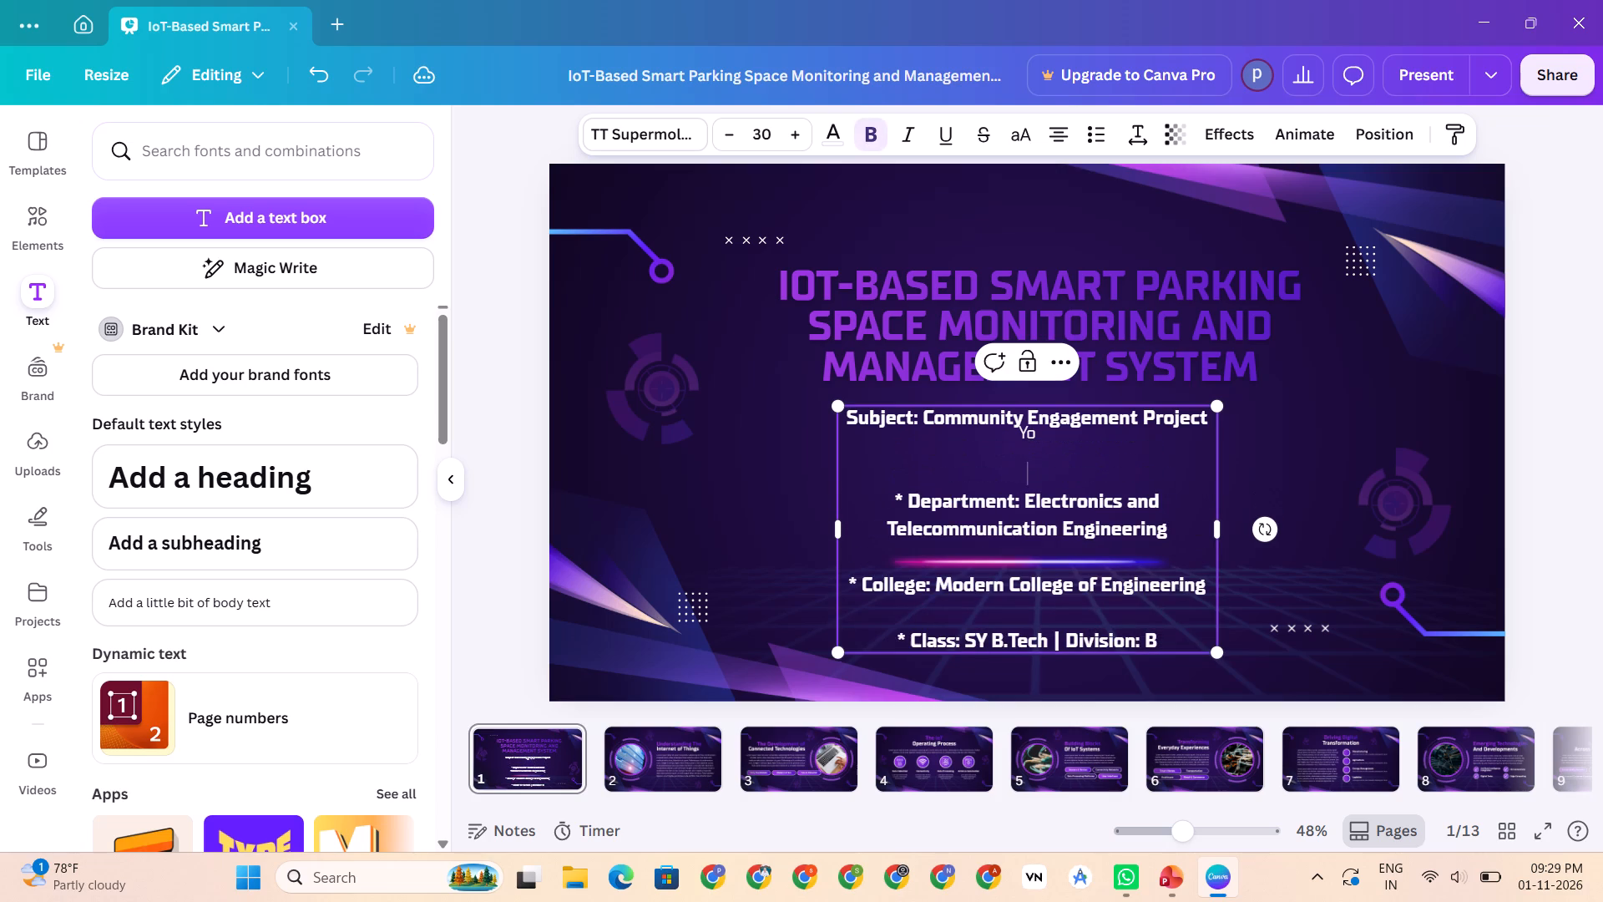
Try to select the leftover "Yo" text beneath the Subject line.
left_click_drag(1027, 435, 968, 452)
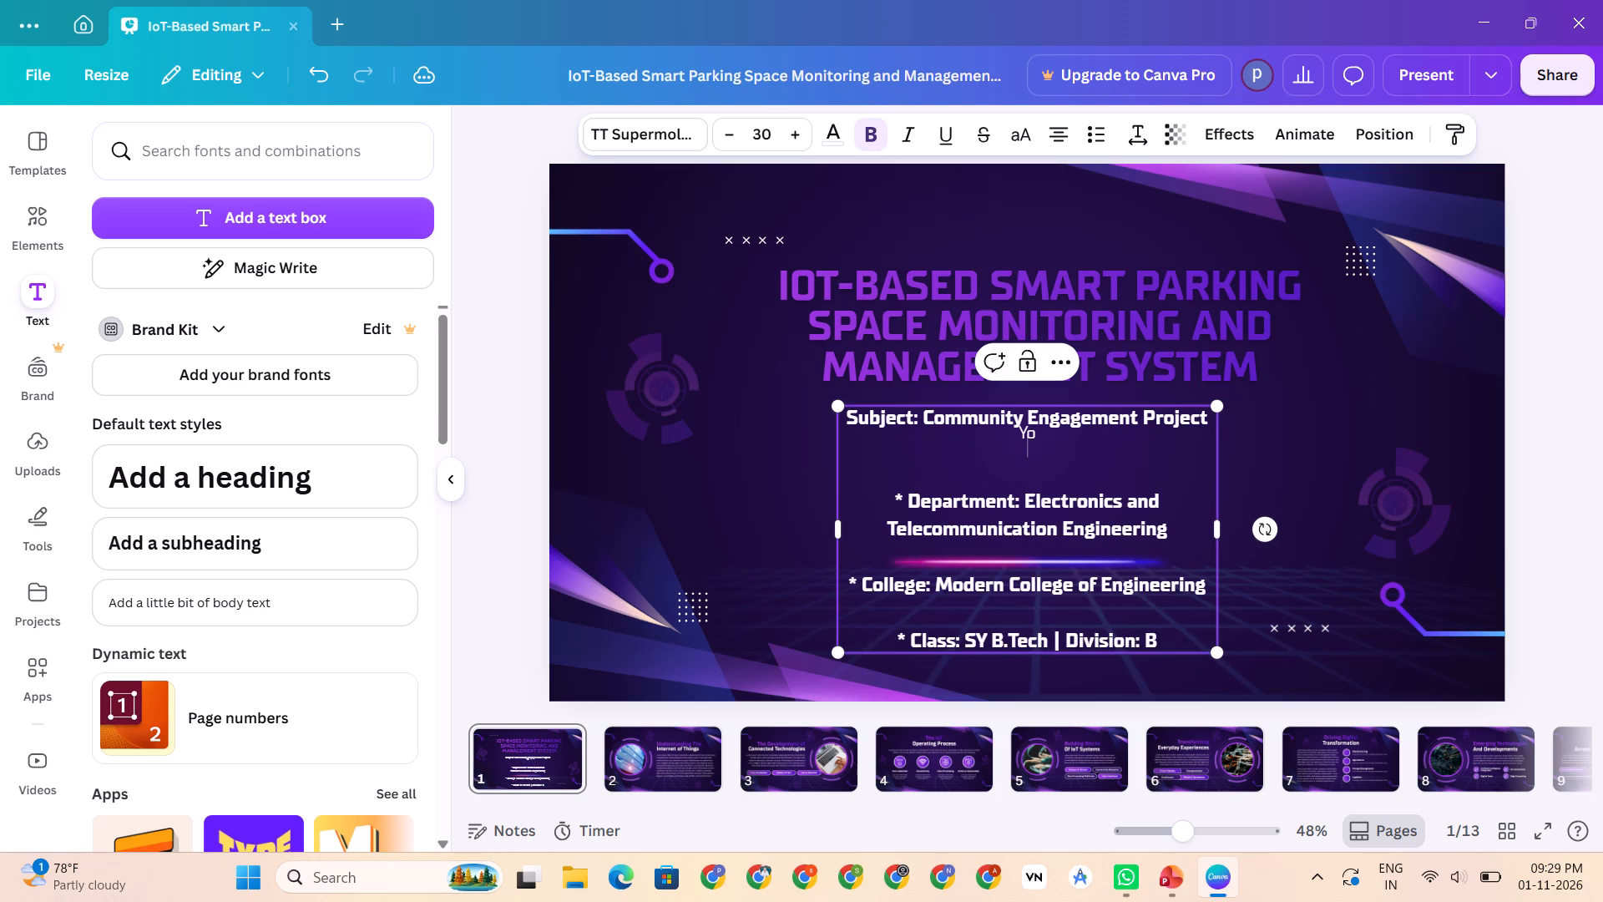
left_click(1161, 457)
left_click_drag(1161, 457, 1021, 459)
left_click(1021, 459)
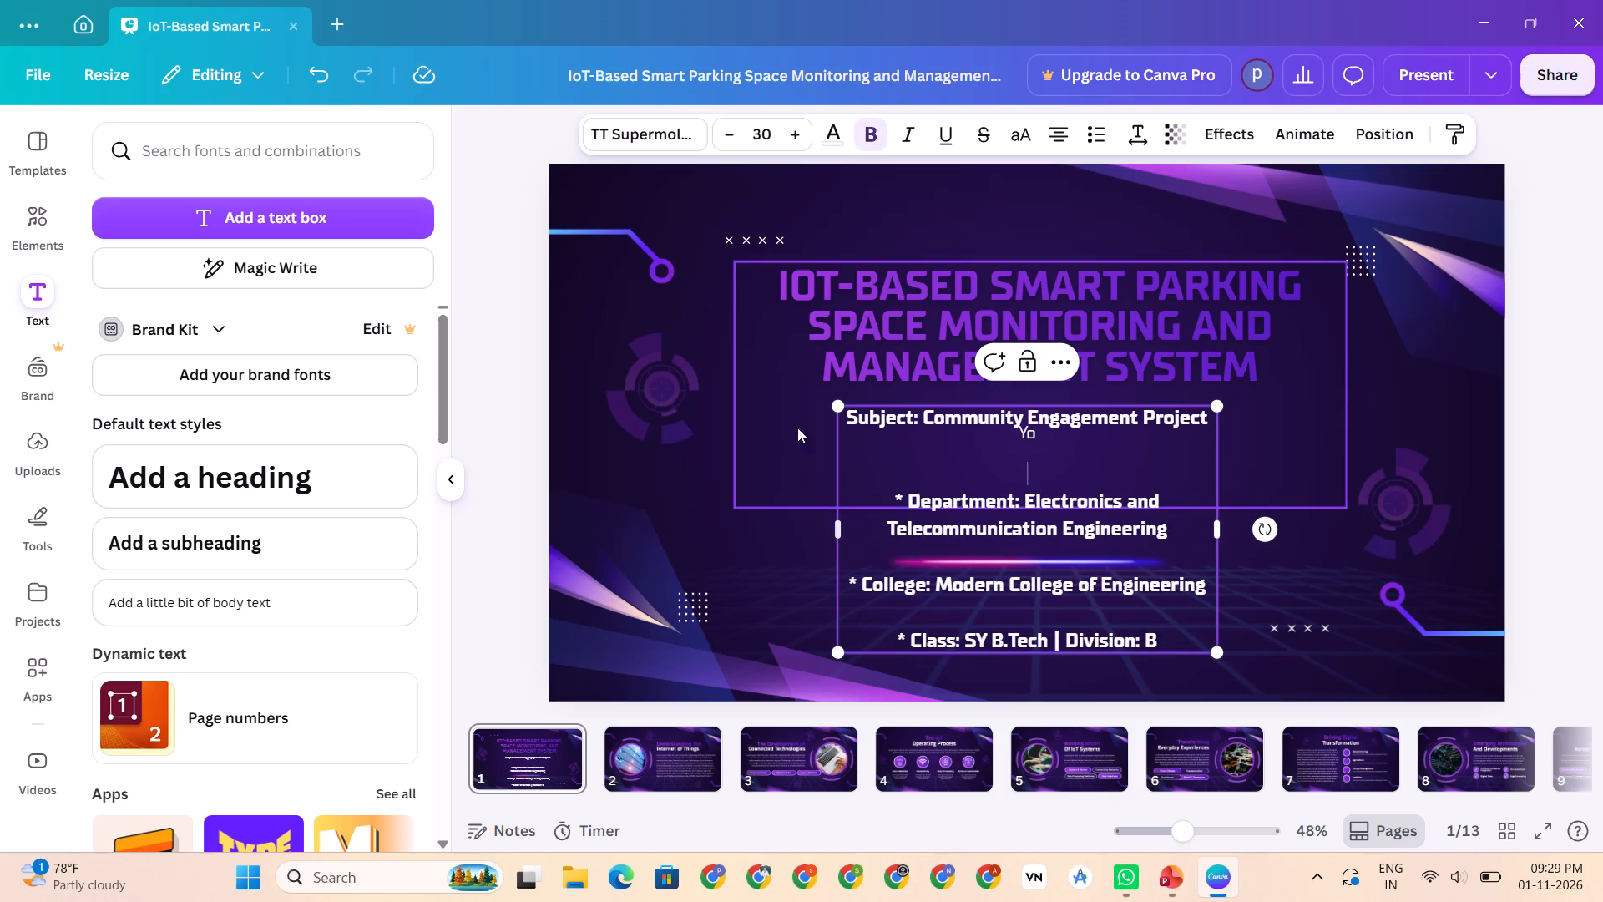
Widen the project details text box toward the slide's left edge so the Department line fits on one line.
left_click_drag(836, 433, 831, 433)
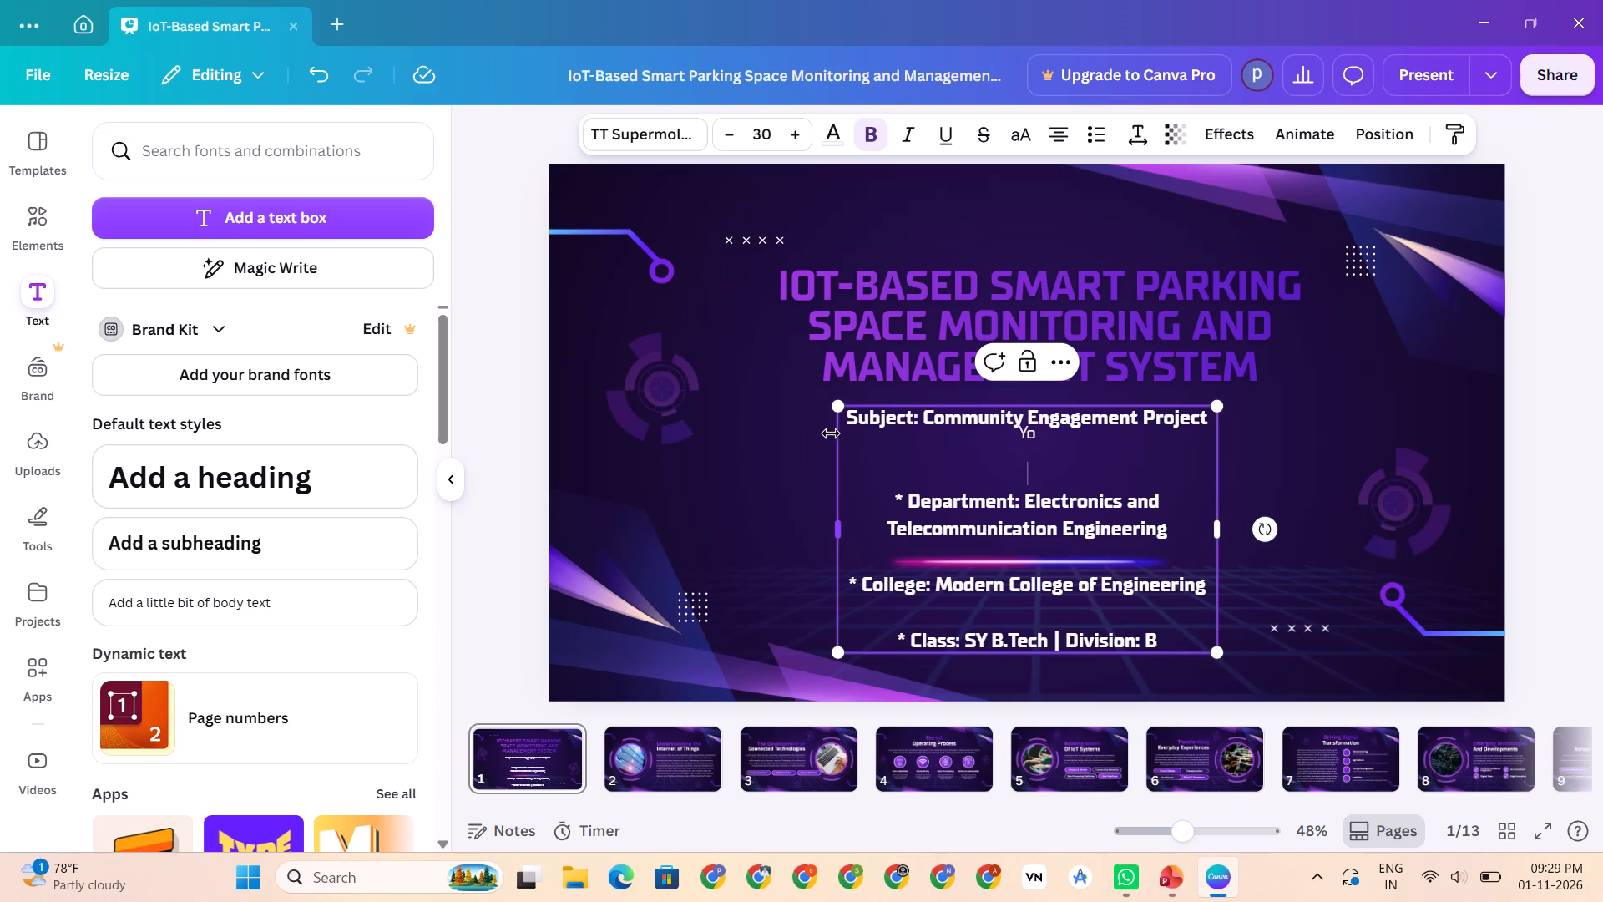
left_click_drag(831, 433, 585, 450)
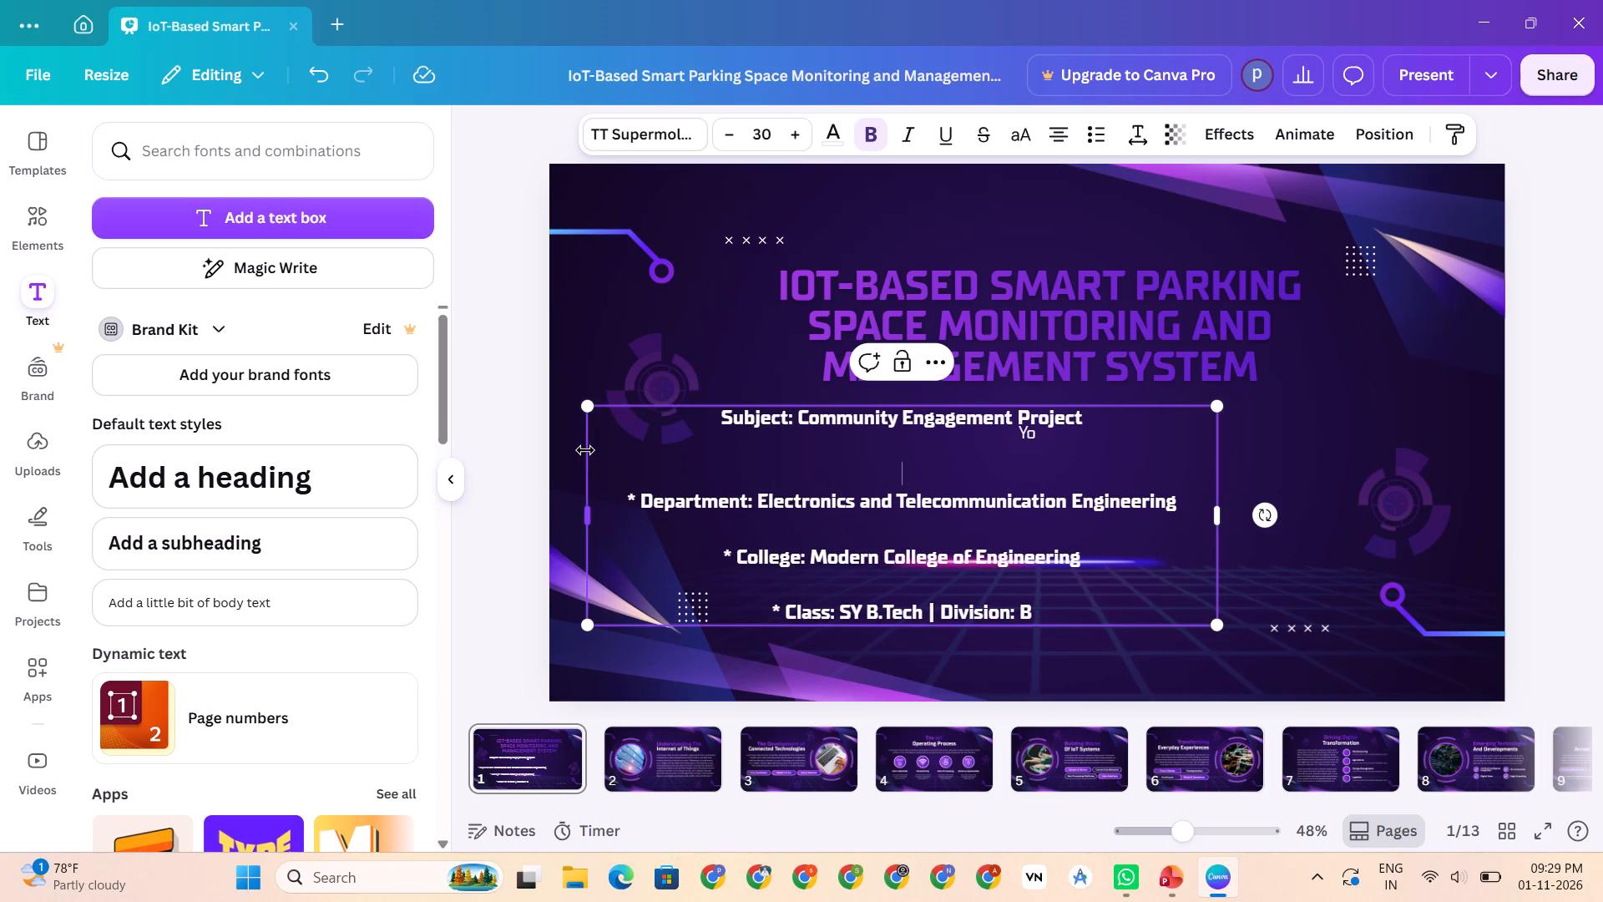
Open the project details text for editing at the end of the Class and Division line.
left_click(1089, 624)
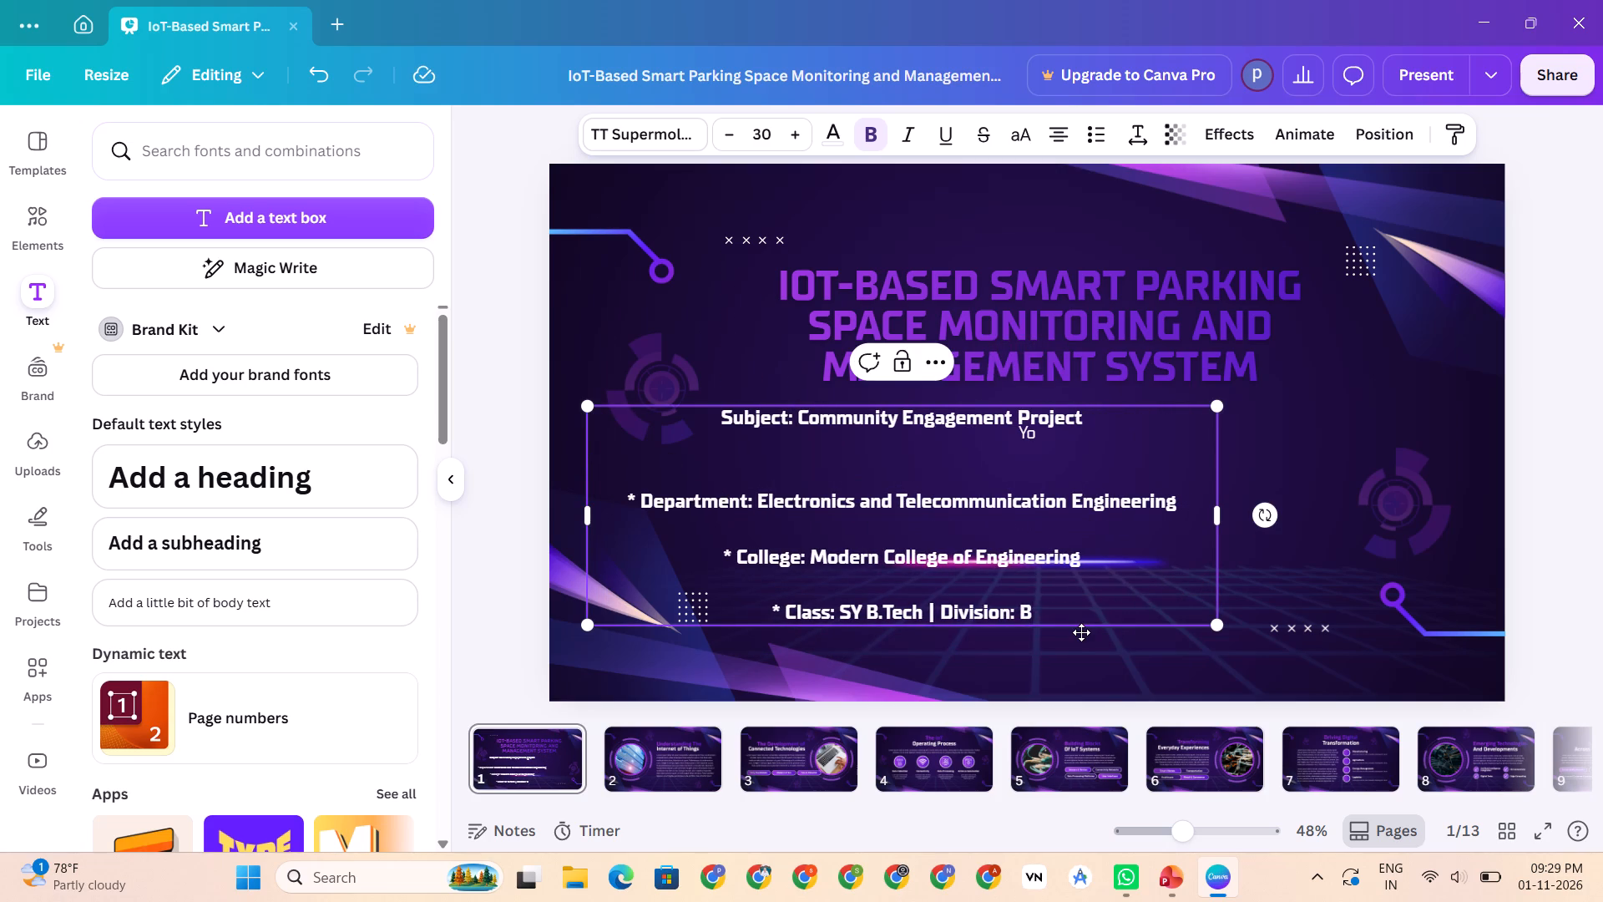
left_click(1081, 632)
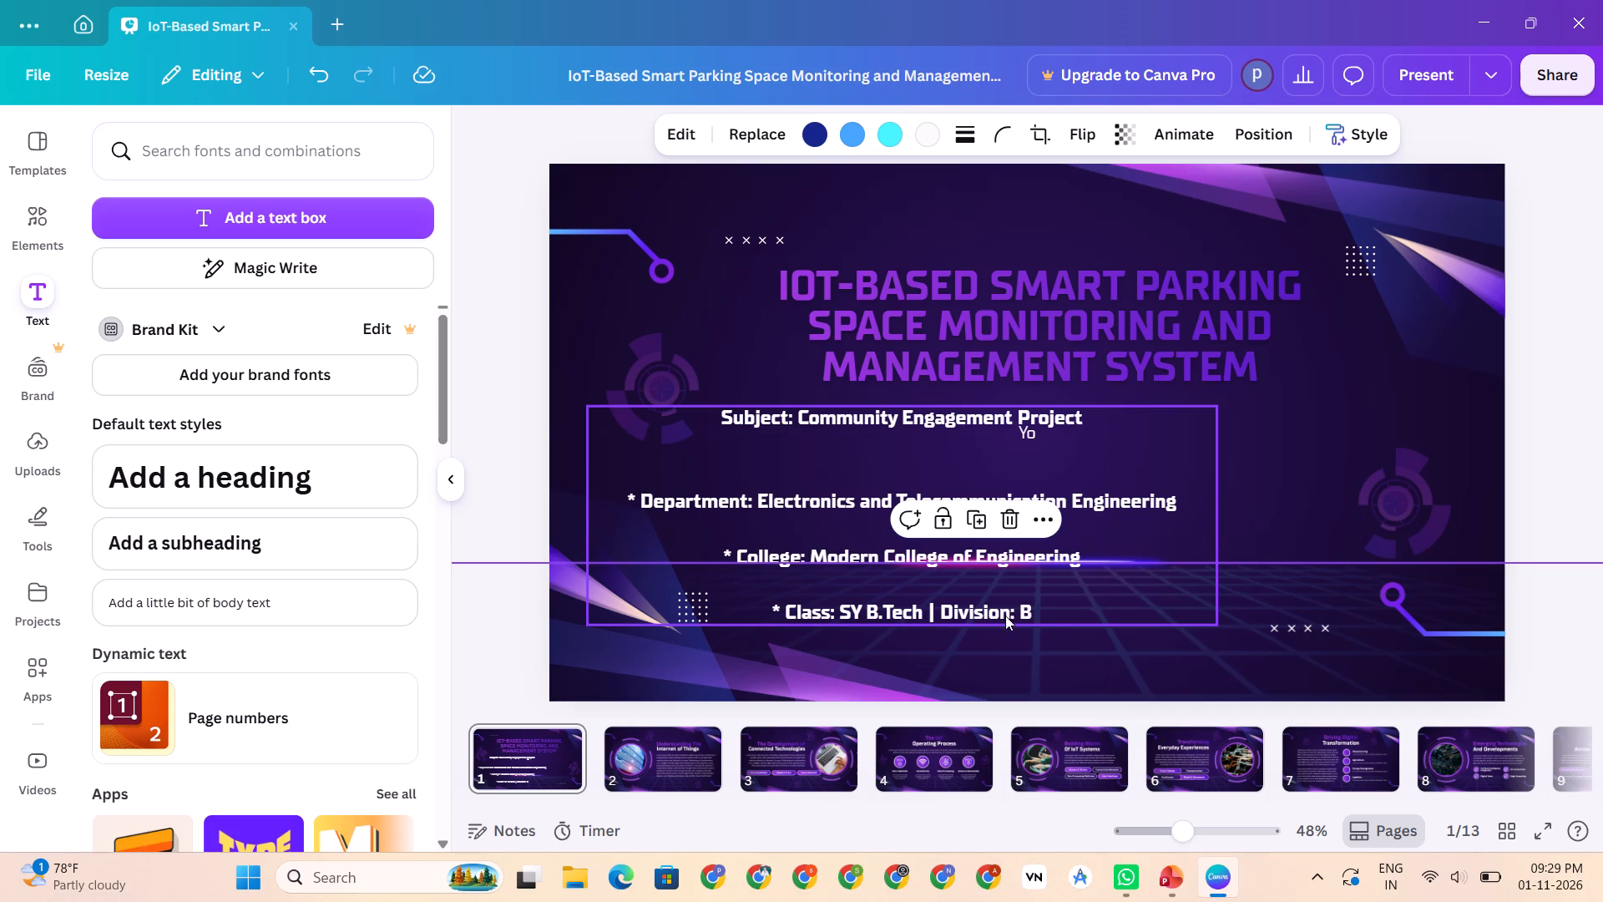
left_click(1030, 609)
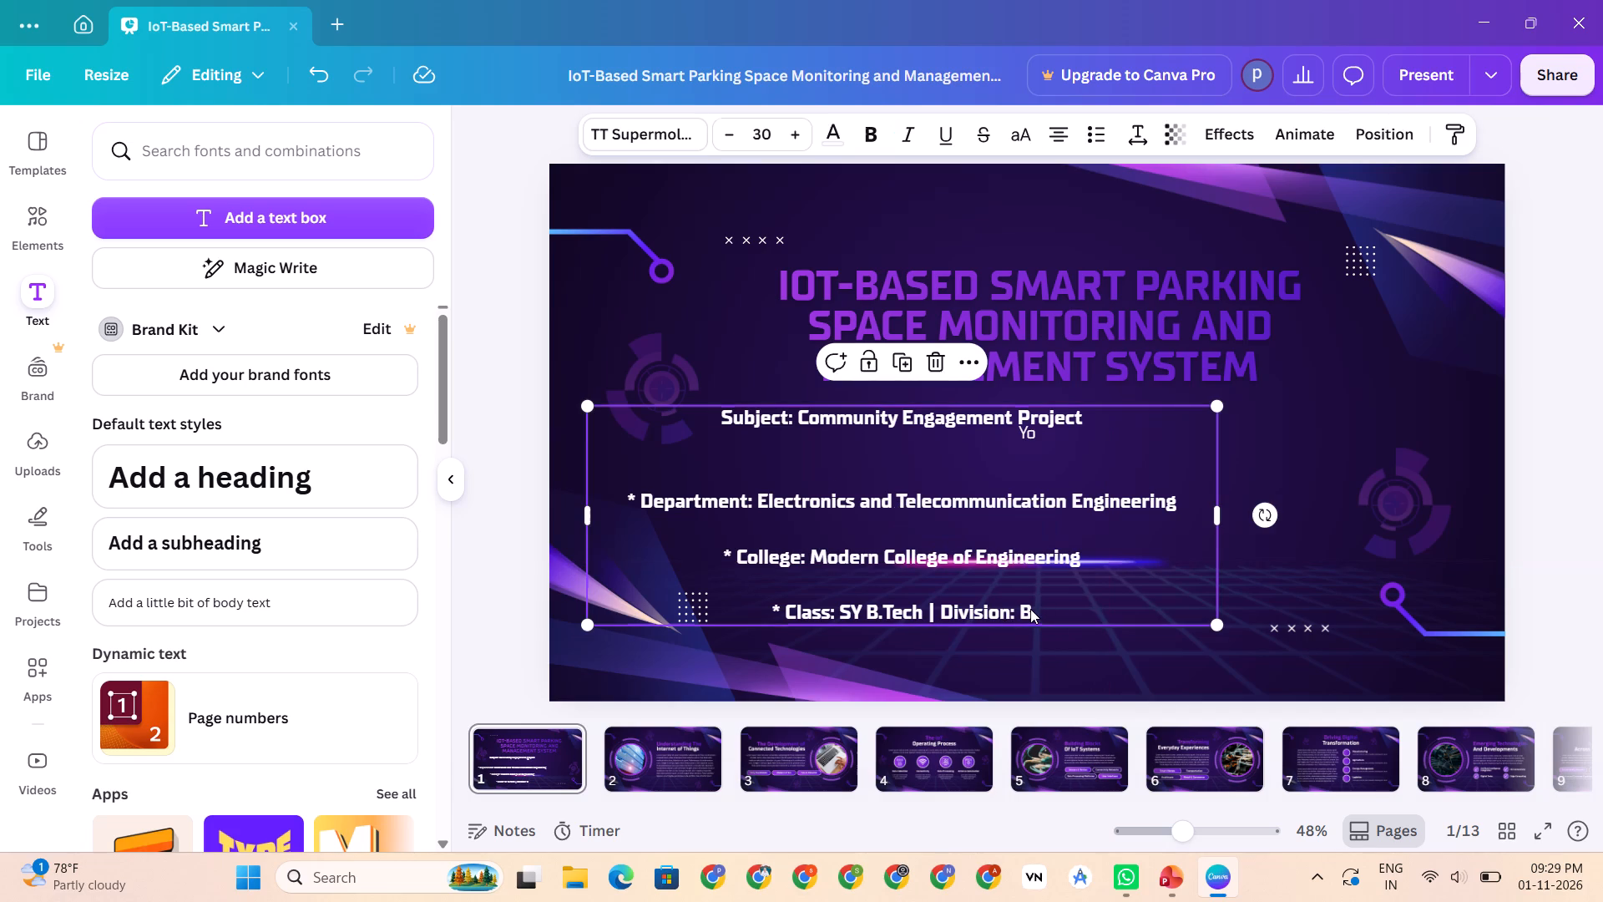
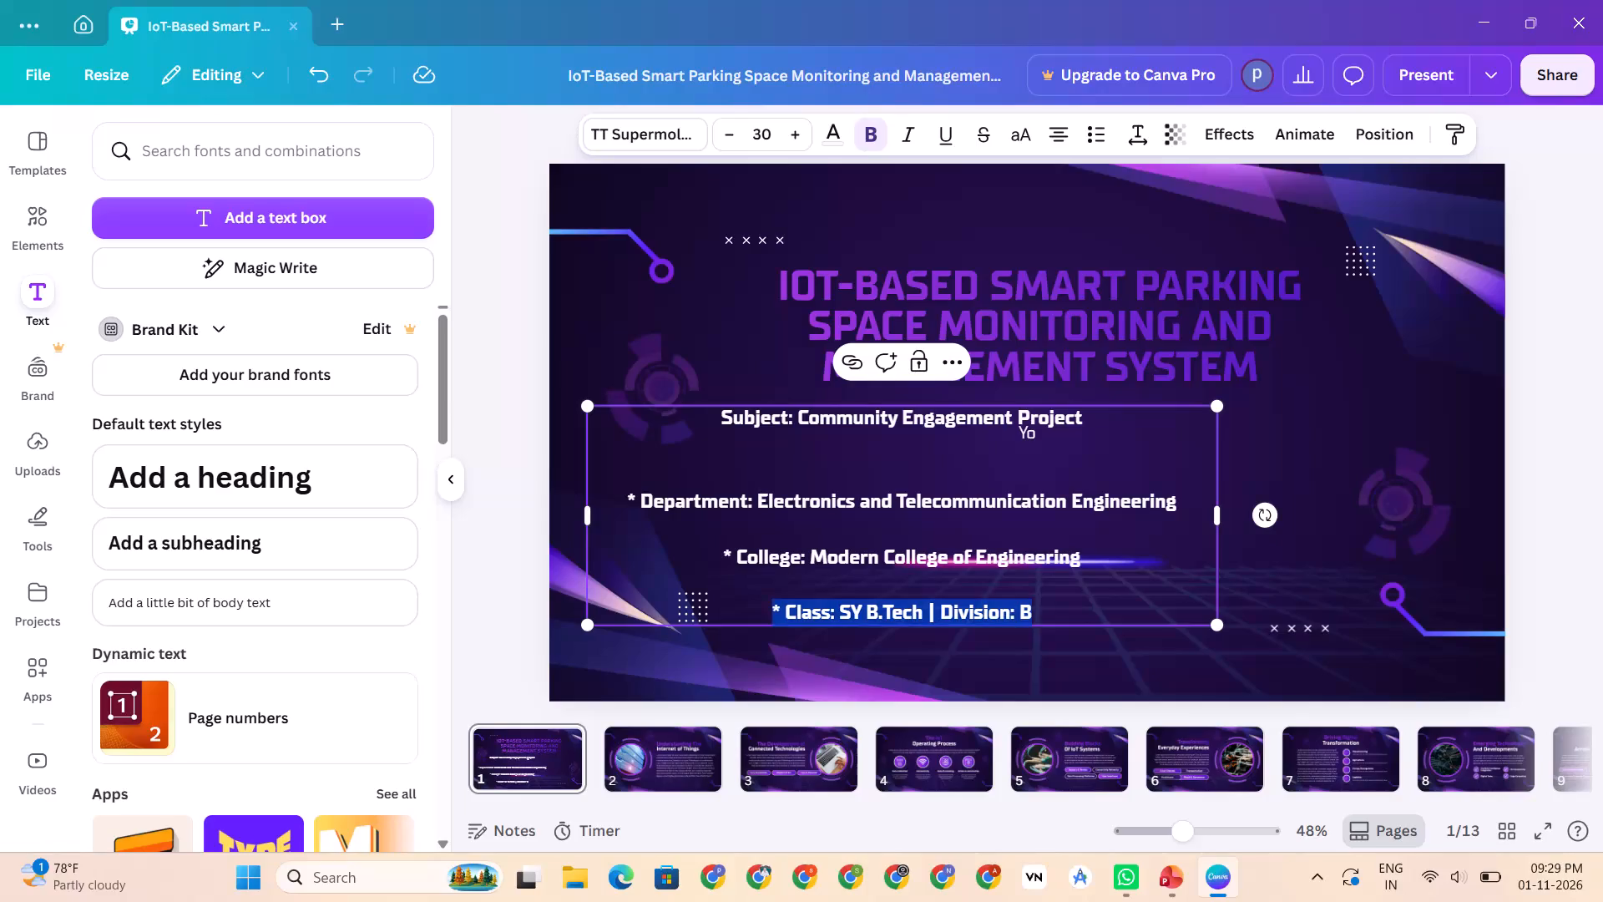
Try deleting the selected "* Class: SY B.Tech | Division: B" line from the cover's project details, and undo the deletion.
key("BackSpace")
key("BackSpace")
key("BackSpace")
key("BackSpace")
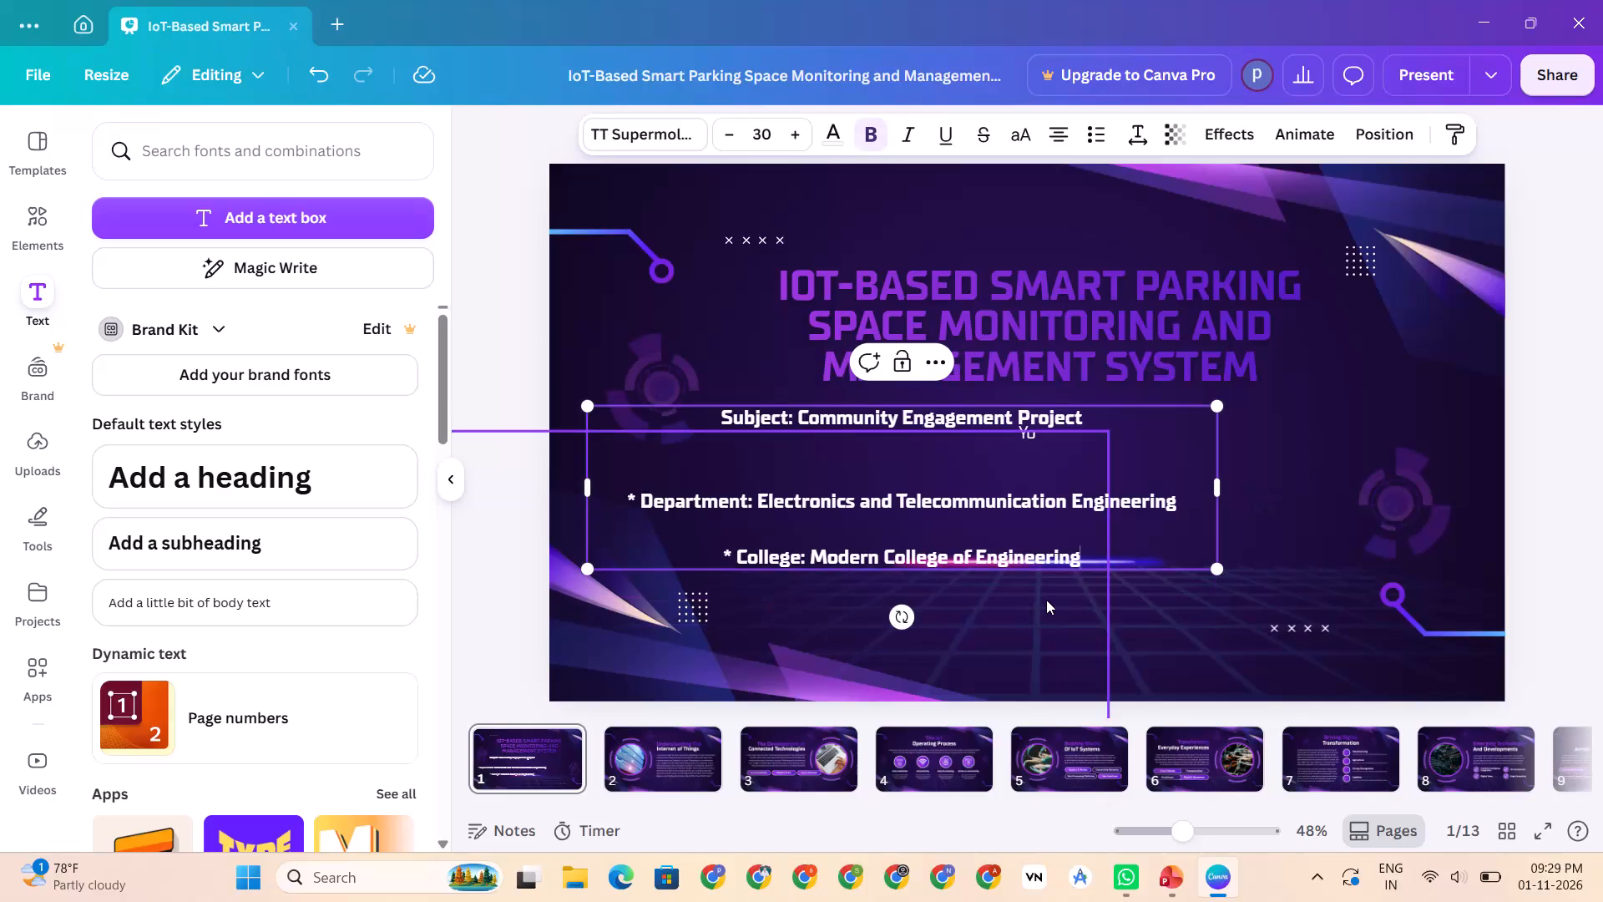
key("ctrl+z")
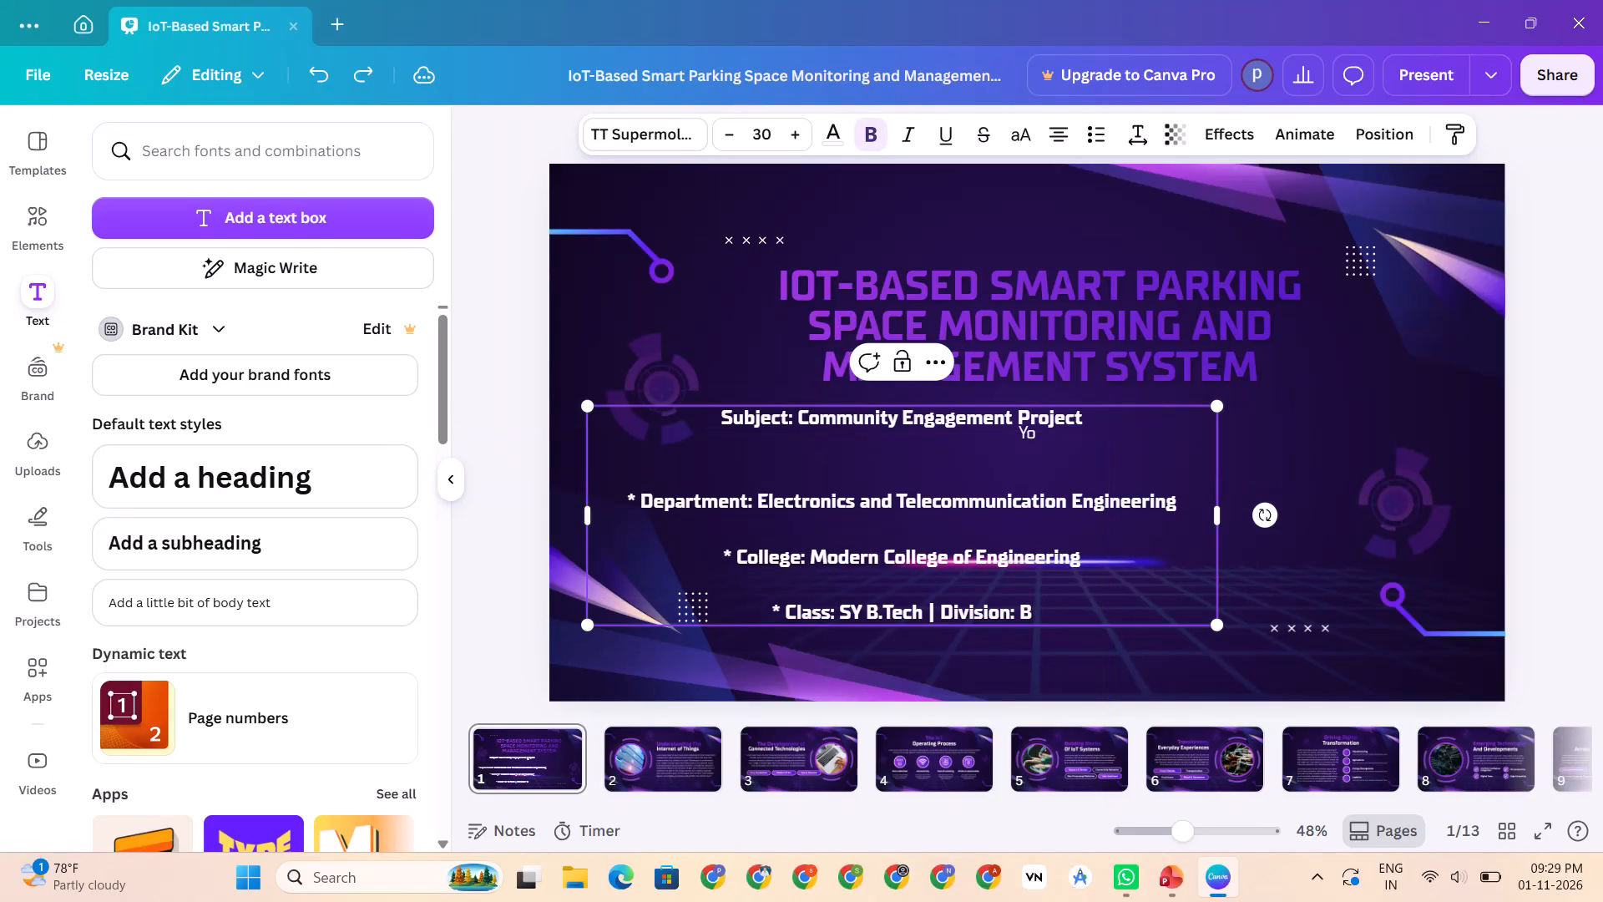
Erase the text of the "* Class: SY B.Tech | Division: B" line in the cover's project details and leave the text box.
left_click(1046, 600)
key("BackSpace")
key("BackSpace")
key("BackSpace")
key("BackSpace")
key("BackSpace")
key("BackSpace")
key("BackSpace")
key("BackSpace")
key("BackSpace")
key("BackSpace")
key("BackSpace")
key("BackSpace")
key("BackSpace")
key("BackSpace")
key("BackSpace")
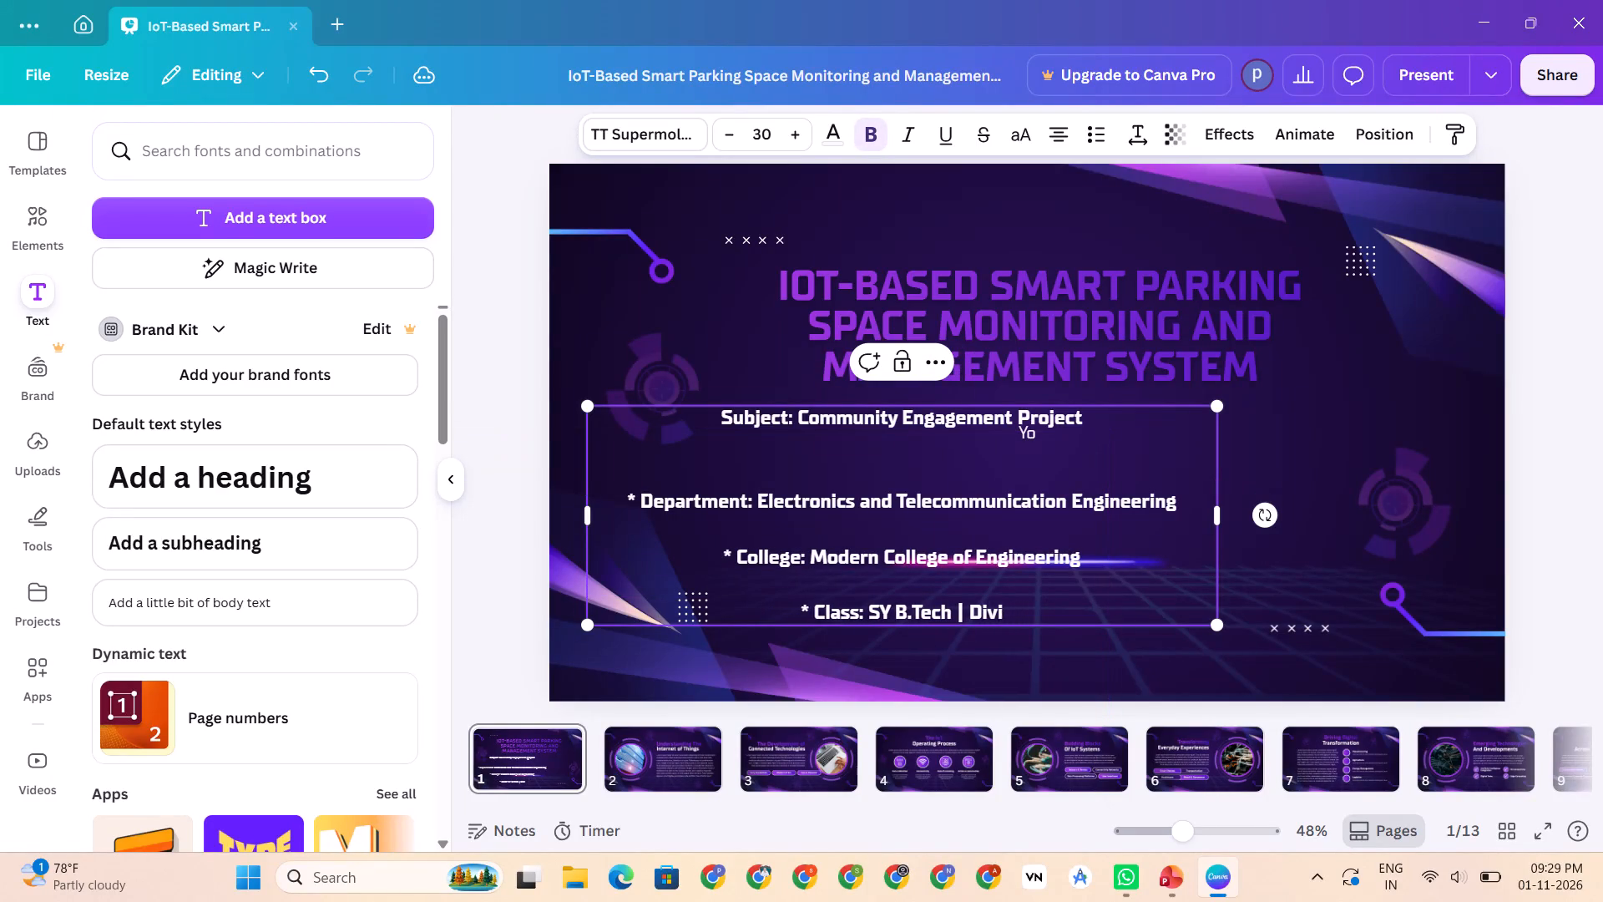
key("BackSpace")
key("BackSpace")
key("BackSpace")
key("BackSpace")
key("BackSpace")
key("BackSpace")
key("BackSpace")
key("BackSpace")
key("BackSpace")
key("BackSpace")
key("BackSpace")
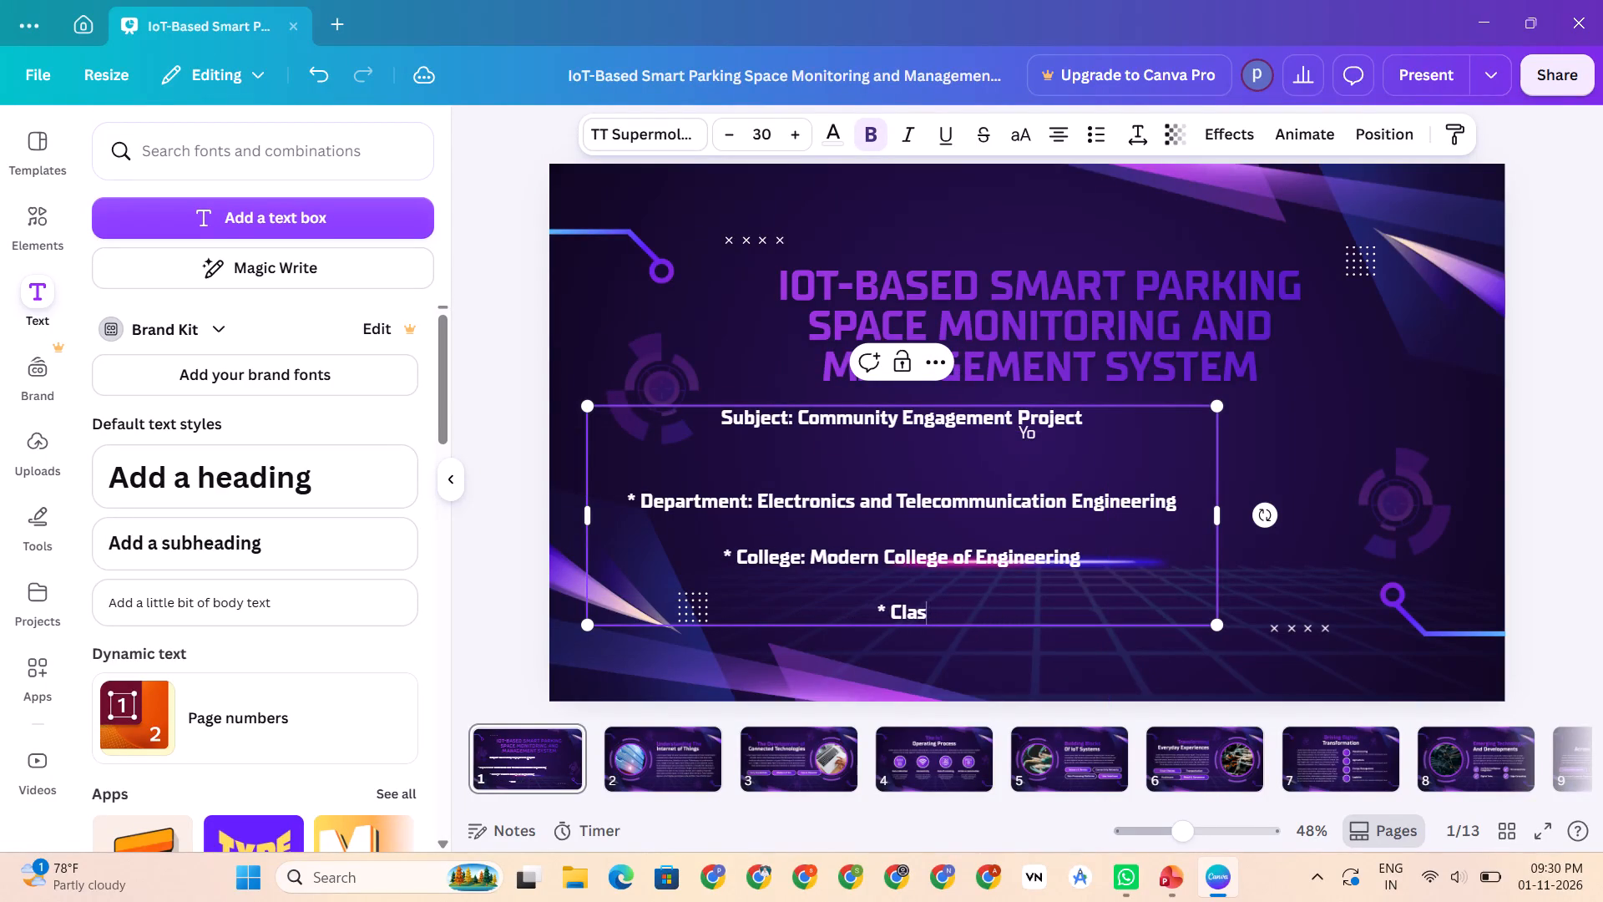
key("BackSpace")
key("BackSpace")
key("BackSpace")
key("BackSpace")
key("BackSpace")
key("BackSpace")
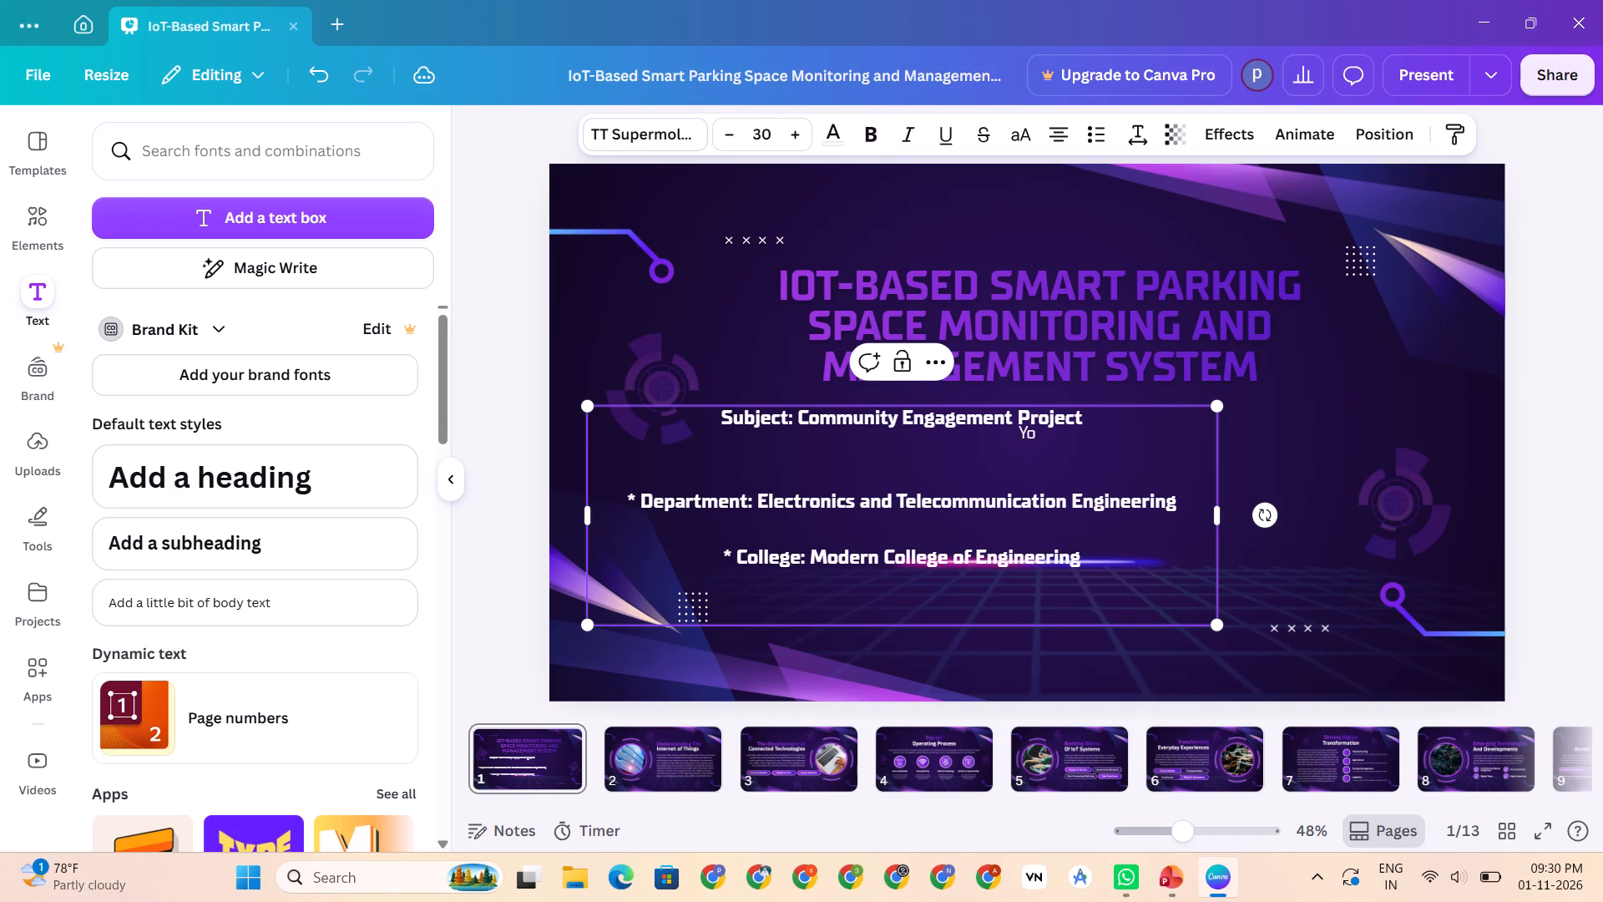
left_click(1066, 652)
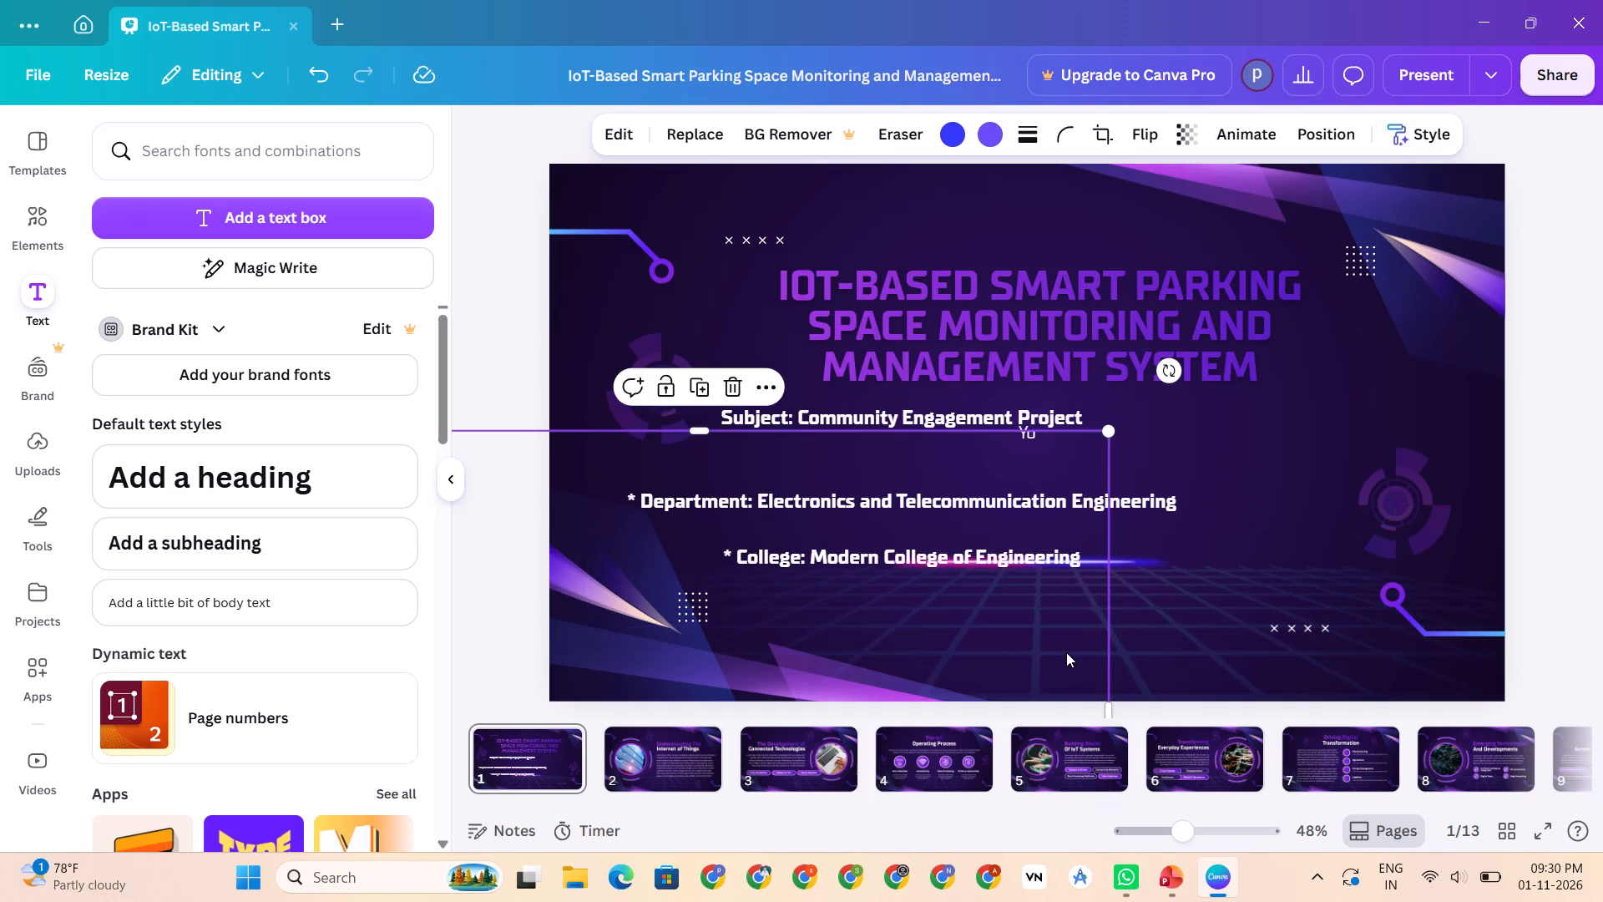
Move the perspective grid graphic in the cover's lower area rightward, closer to the slide's center.
left_click(1039, 604)
left_click_drag(999, 656, 1050, 656)
left_click_drag(1050, 656, 1203, 641)
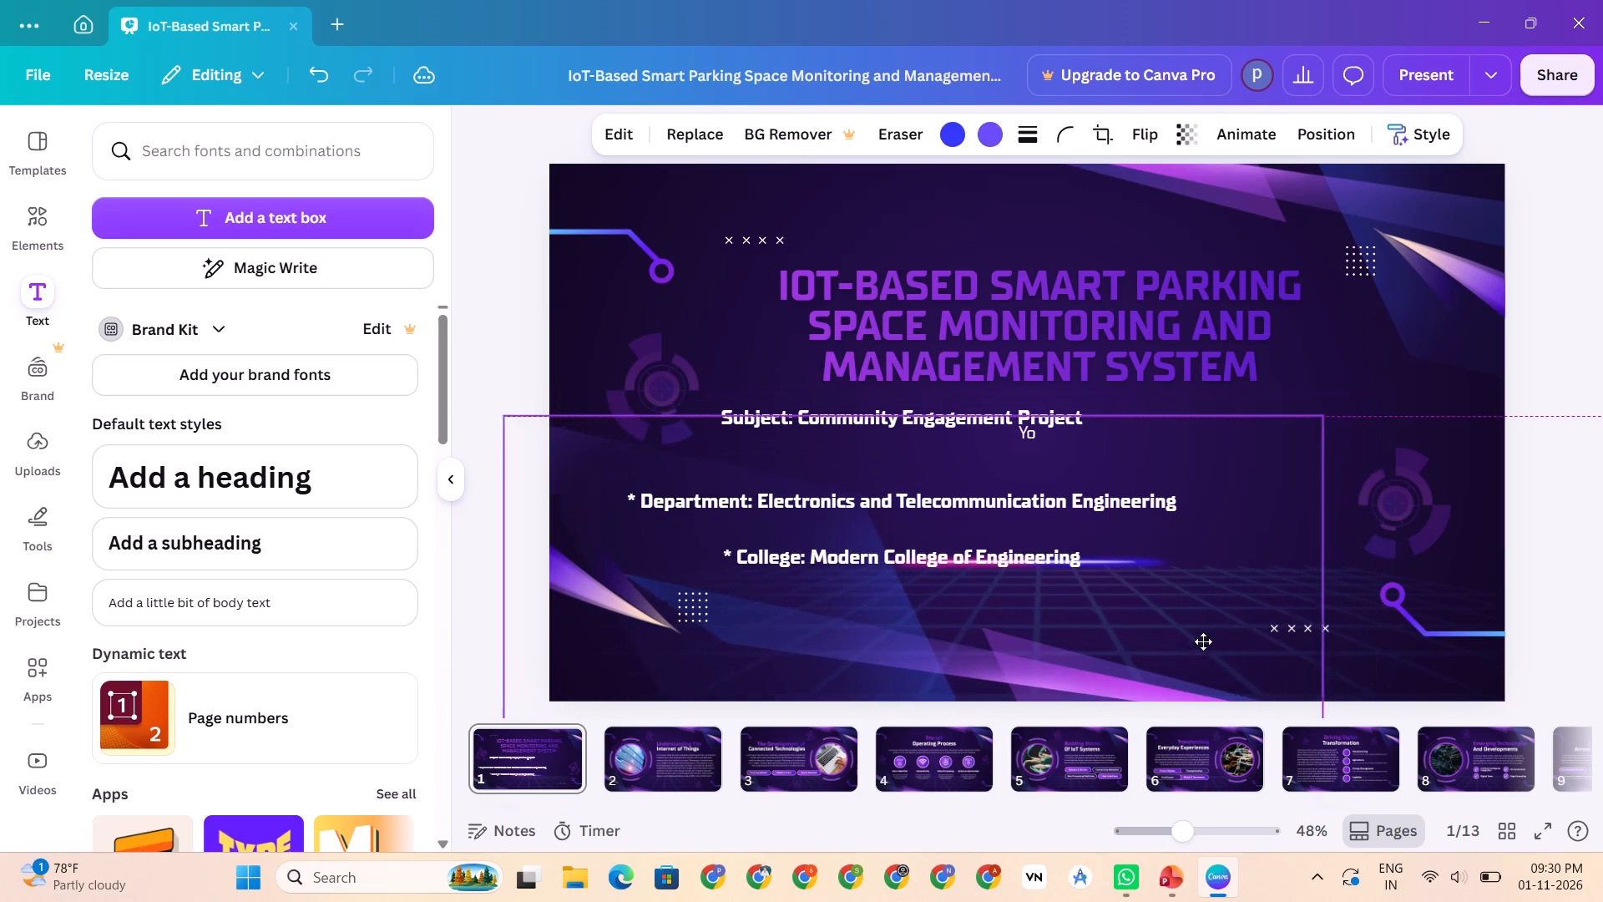
left_click_drag(1203, 641, 1196, 641)
Move the project details text block rightward and down, clear of the small "Yo" text box and centered below the title.
left_click(1135, 550)
left_click_drag(1135, 550, 1200, 551)
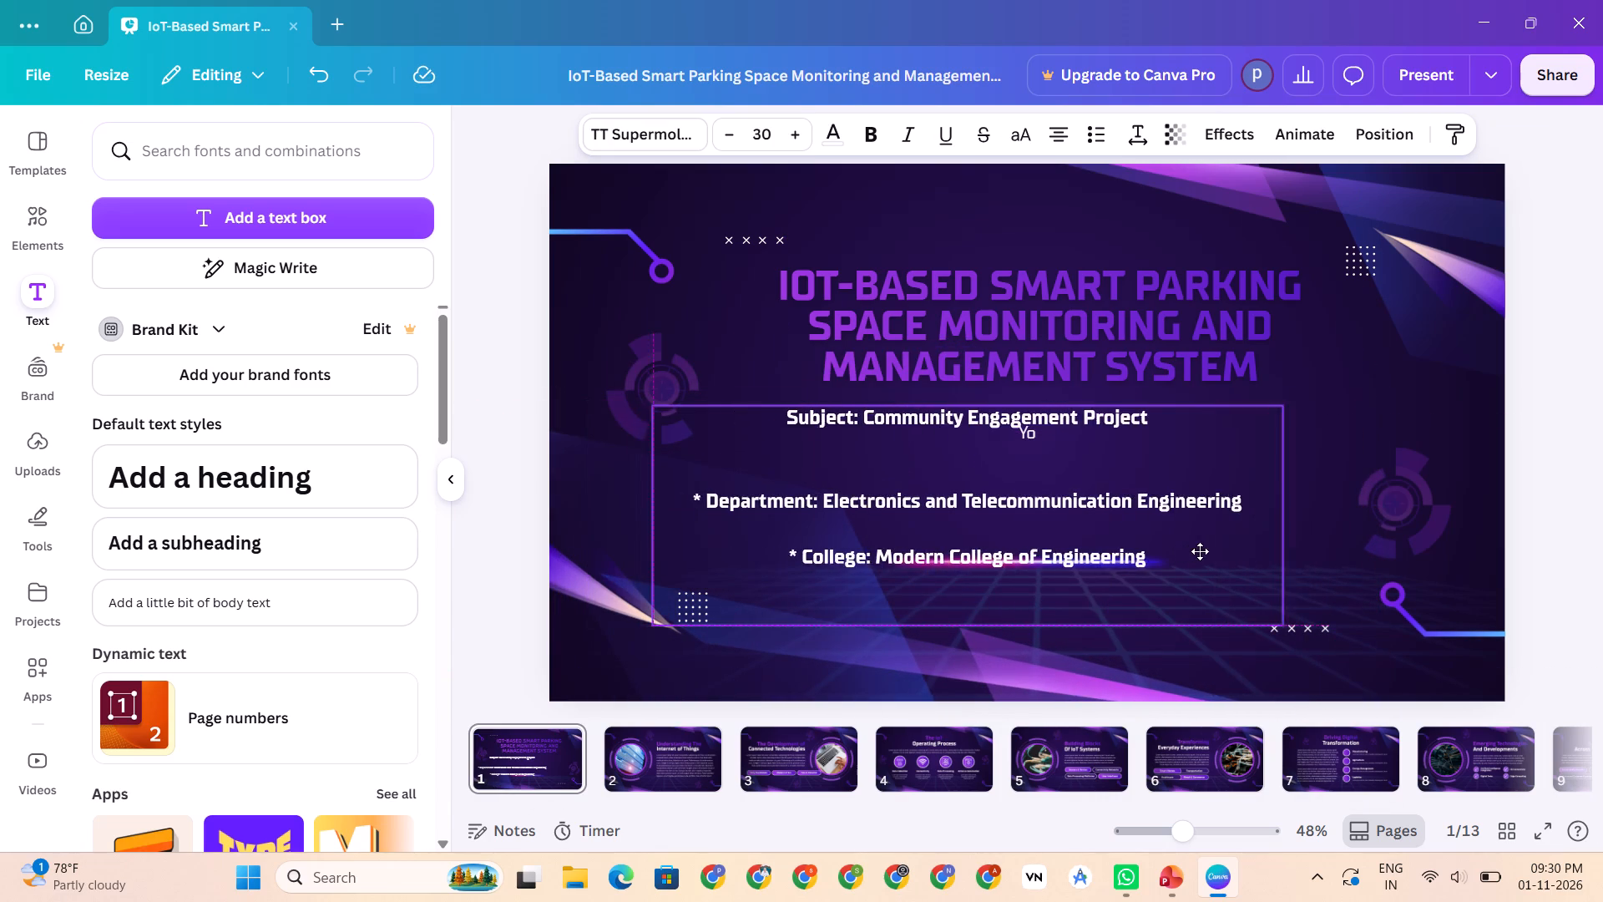
left_click_drag(1200, 551, 1277, 591)
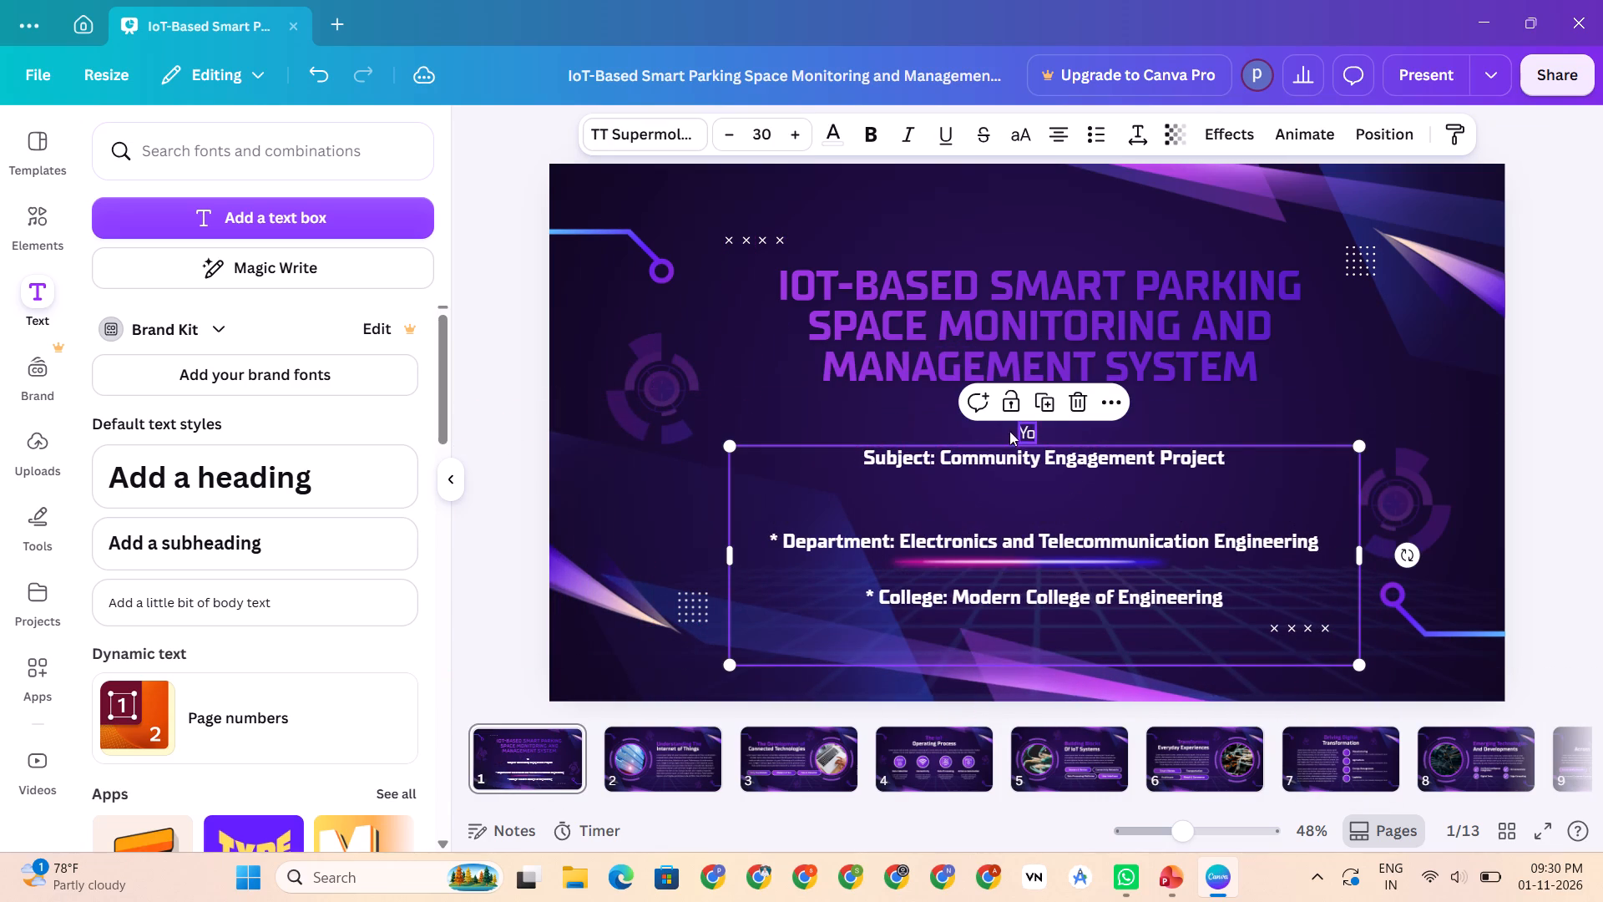
Delete the small "Yo" text box below the cover title.
left_click(1019, 433)
key("BackSpace")
key("BackSpace")
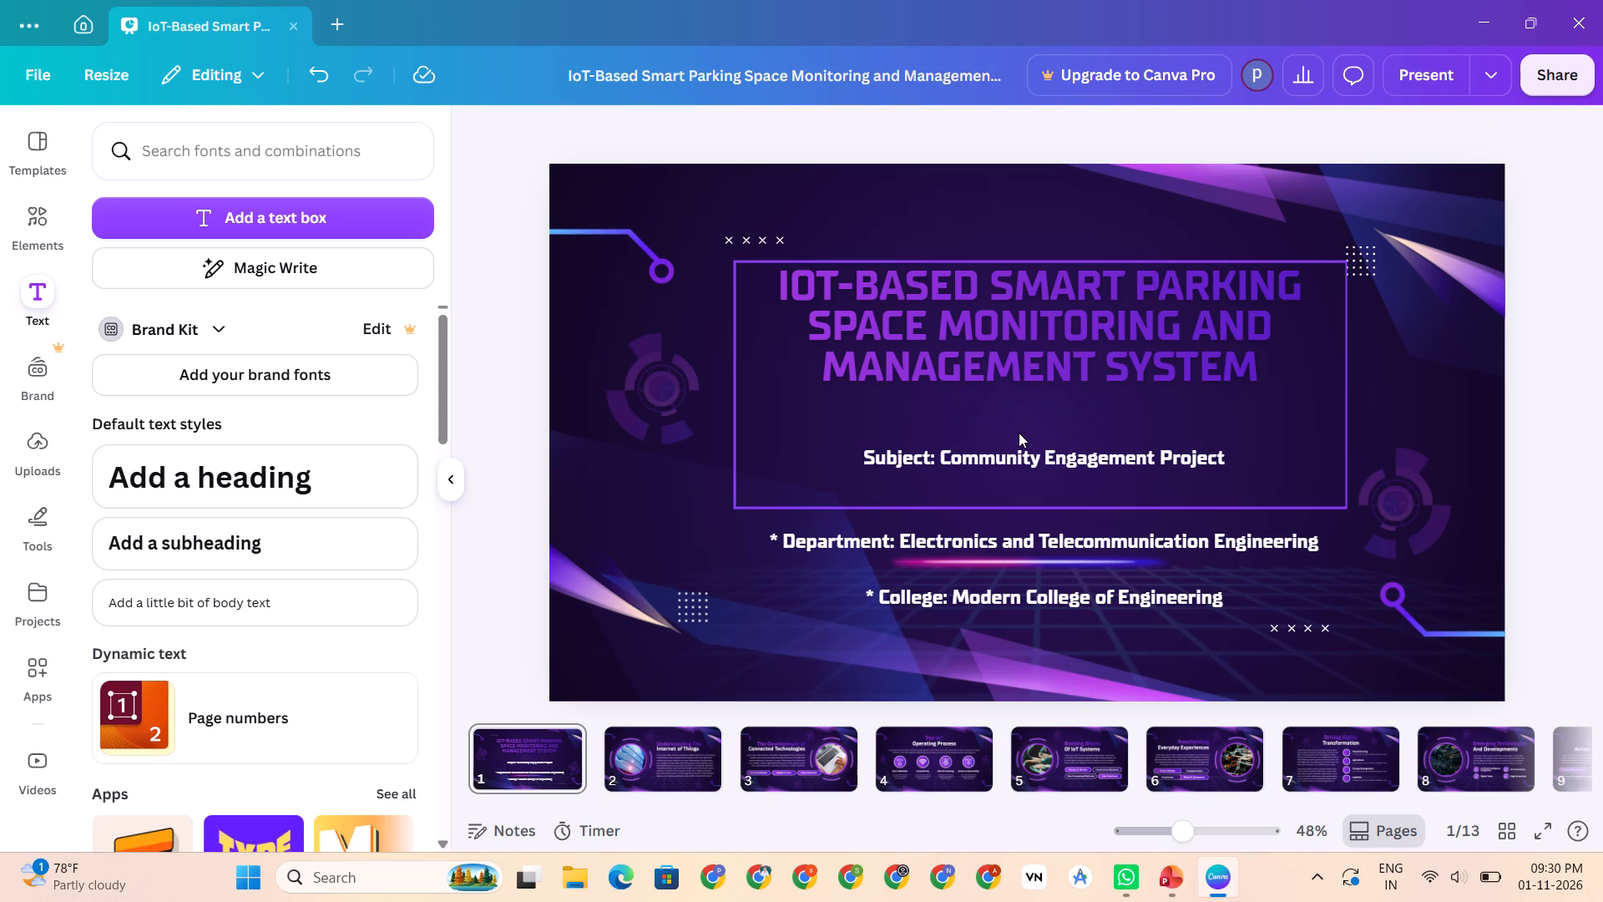
Move the project details text block further down so the Subject line sits just above the glowing line.
left_click_drag(997, 493, 983, 515)
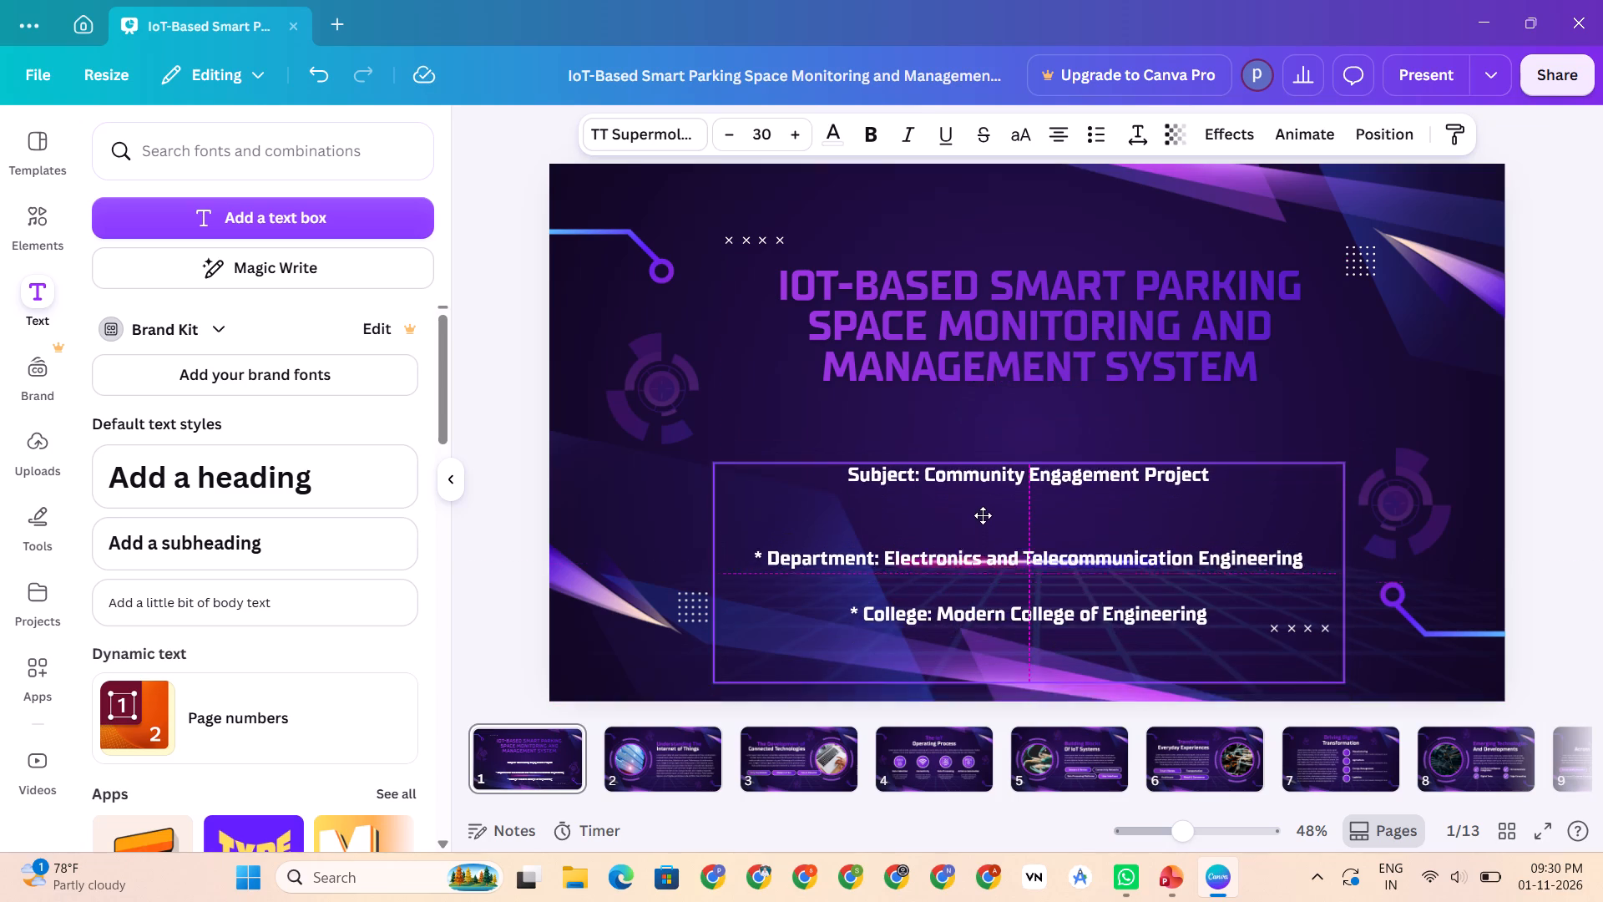
left_click_drag(983, 515, 994, 540)
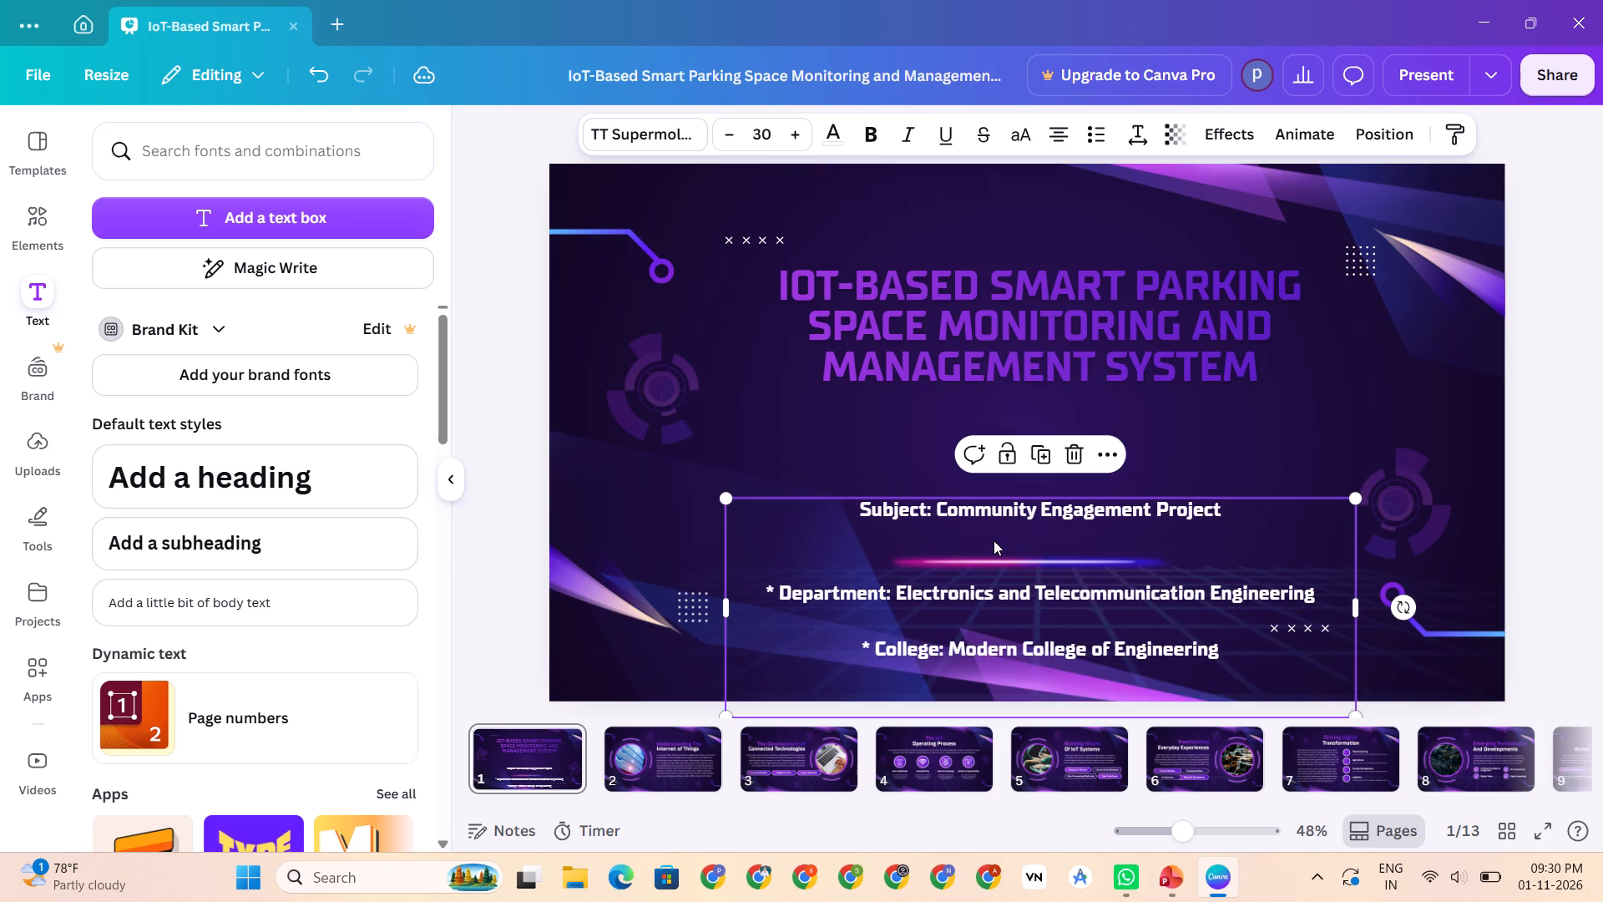
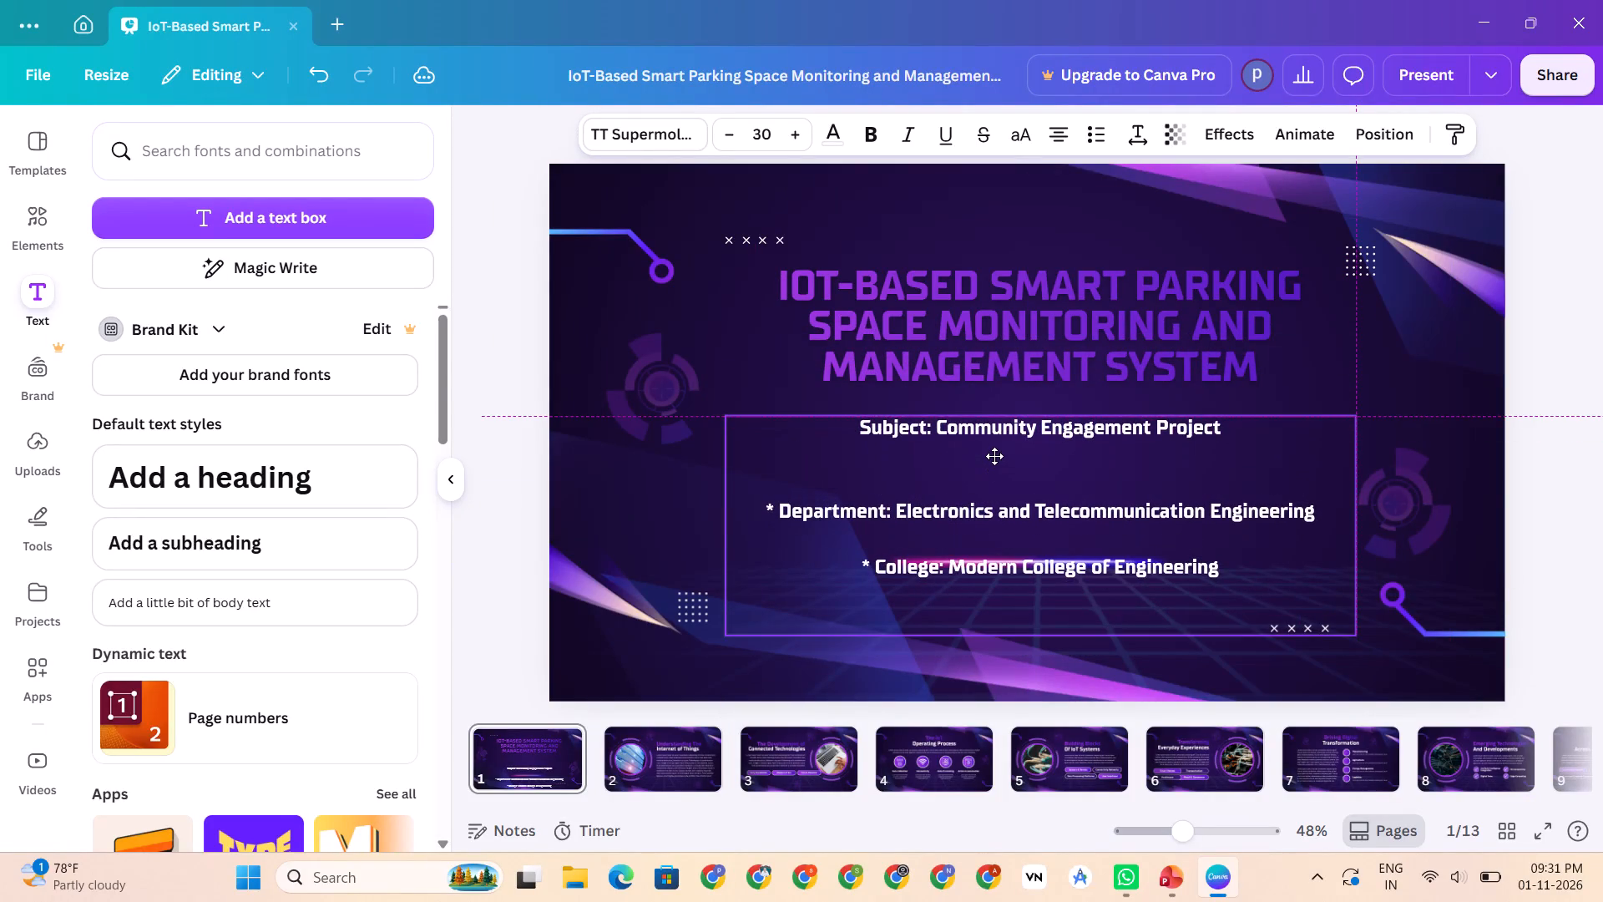
Move the cover's project details text block slightly further down, away from the title.
left_click_drag(994, 453, 994, 473)
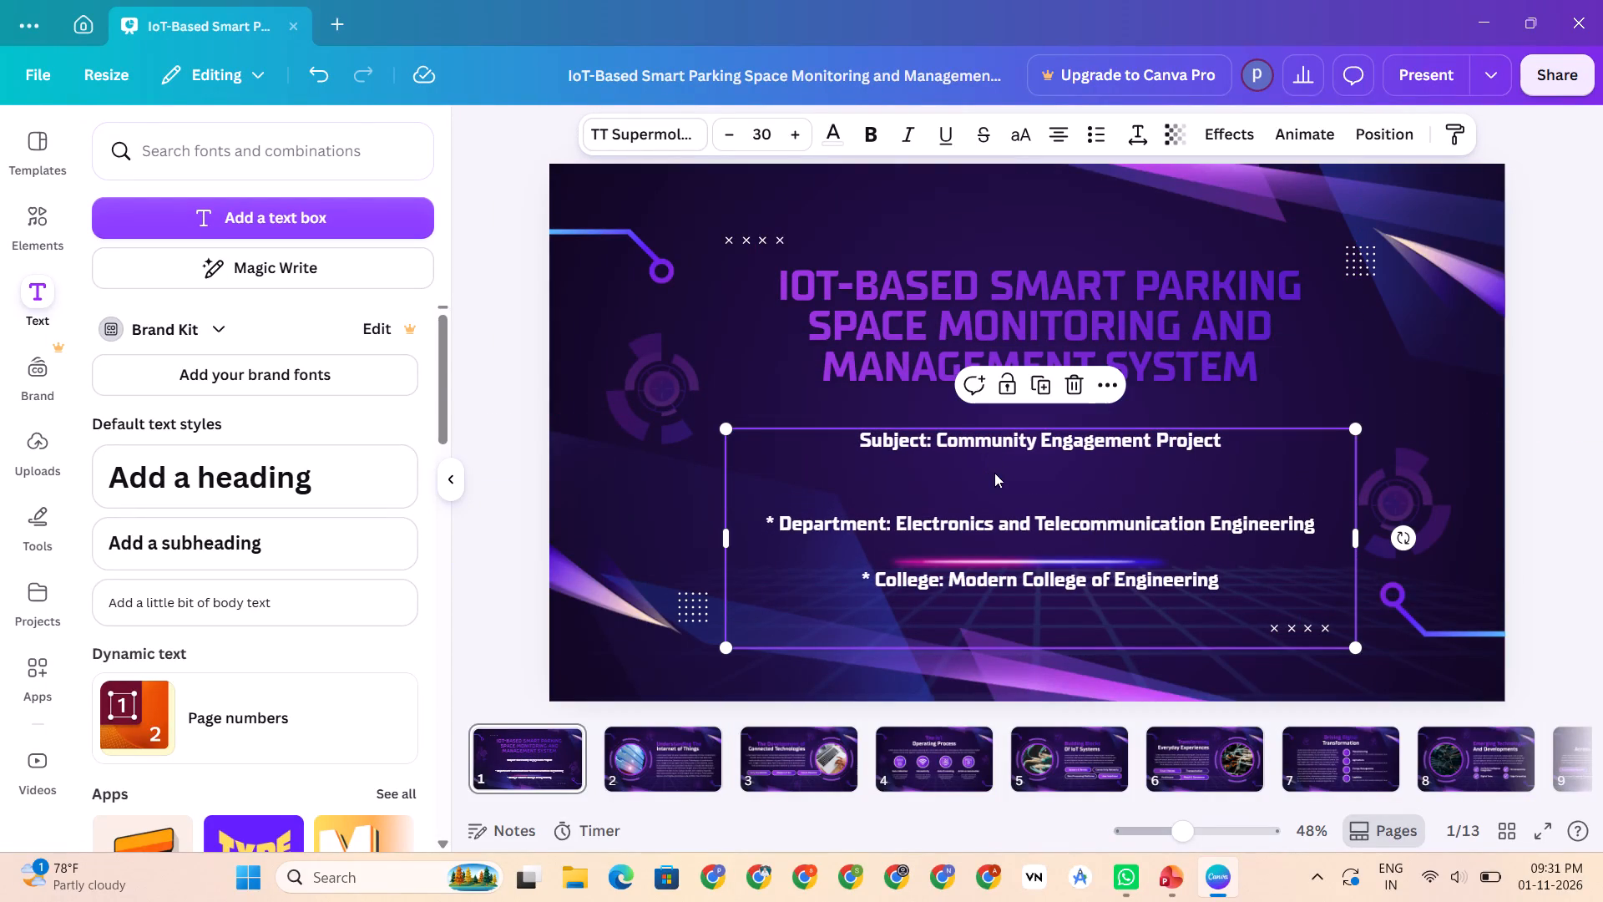
Move the cover title slightly down, keeping it centered closer above the Subject line.
left_click_drag(992, 291, 989, 305)
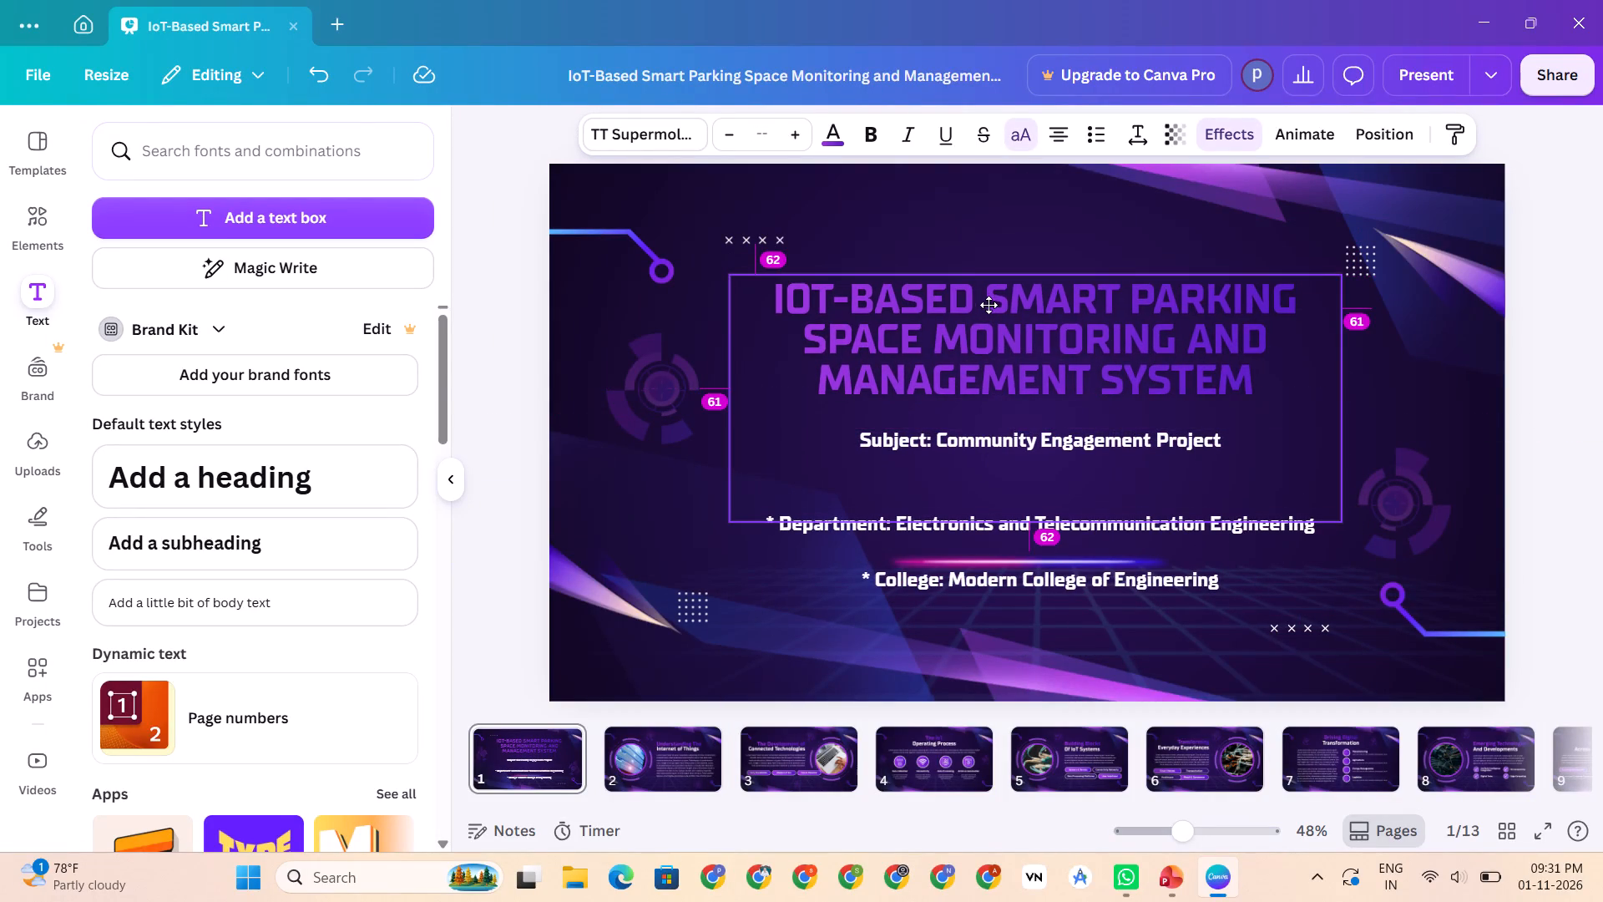
left_click_drag(989, 305, 989, 301)
left_click(989, 301)
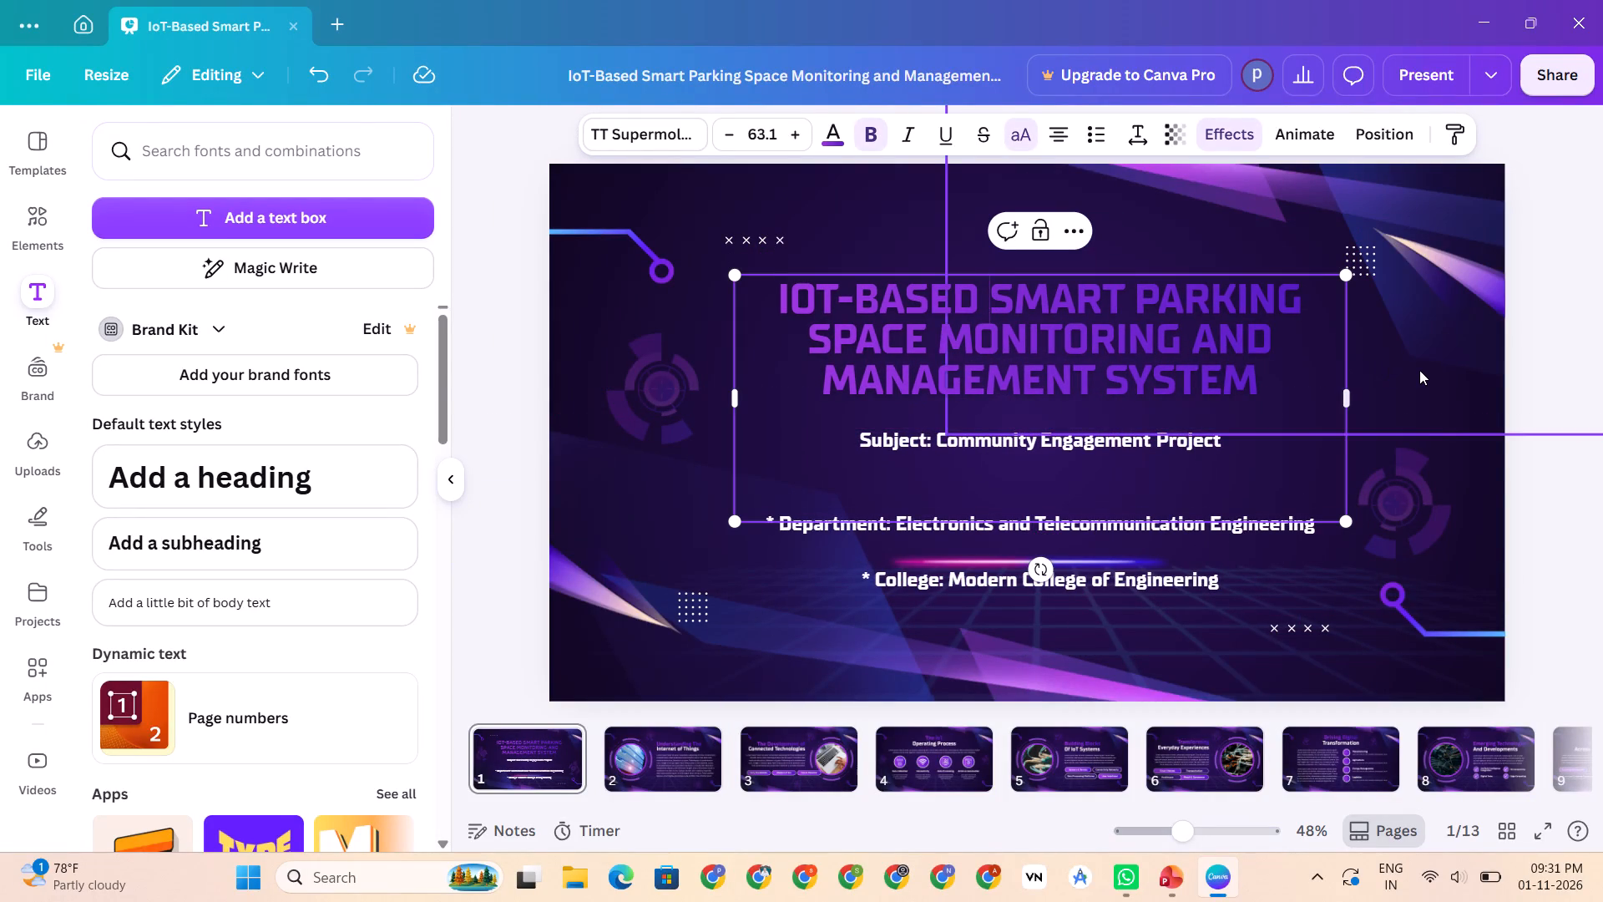
left_click(1419, 370)
left_click(1573, 537)
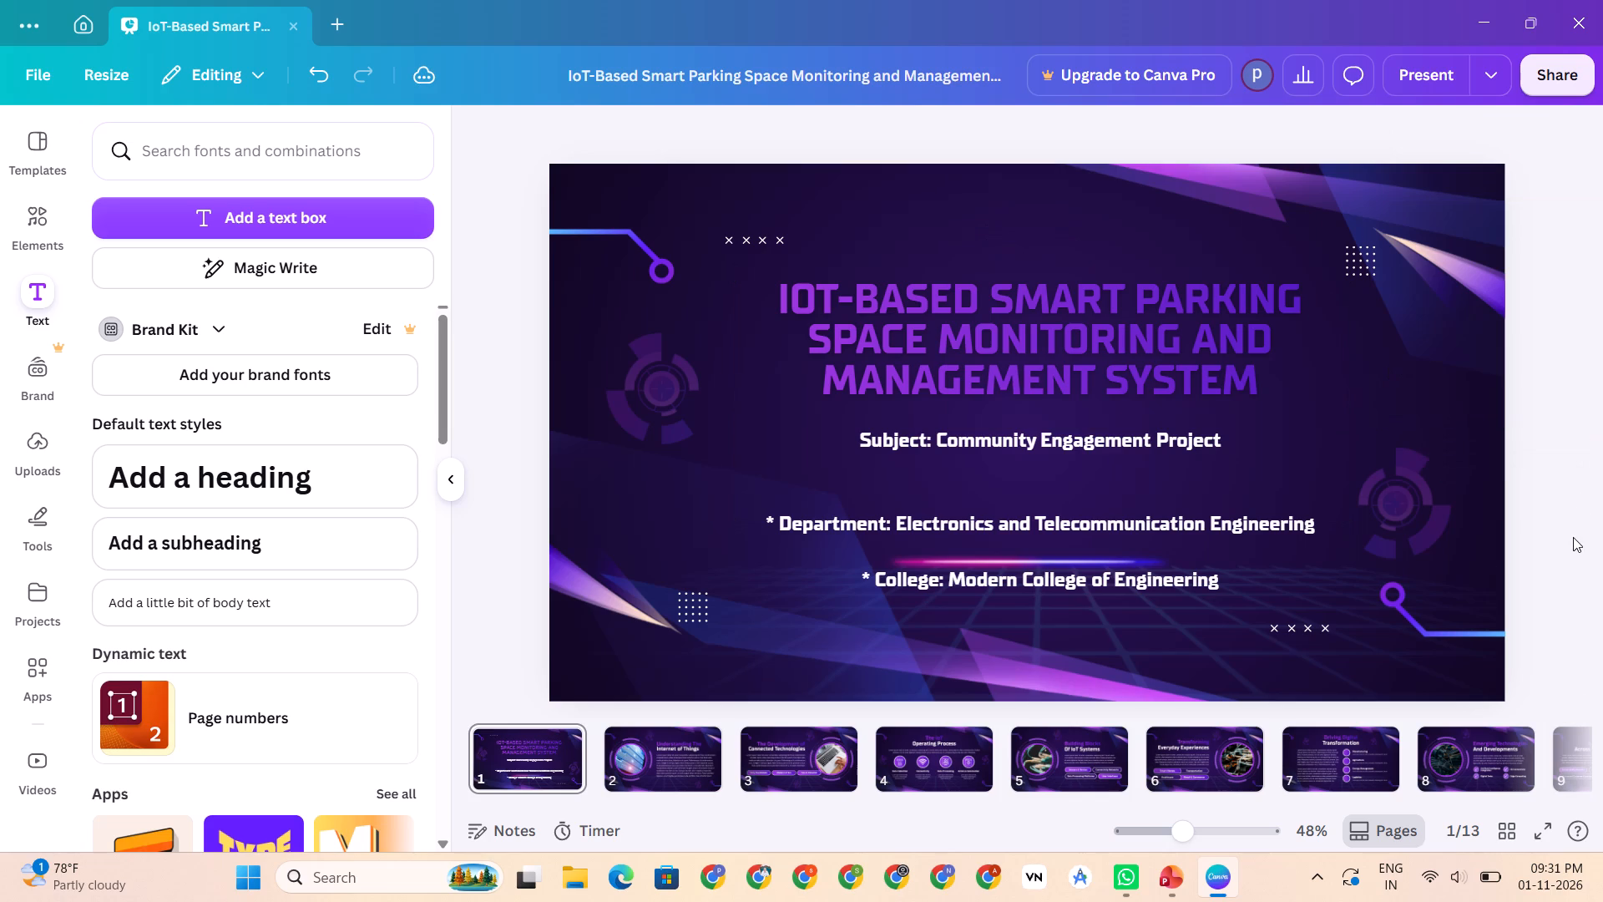
Copy "College: Modern College of Engineering" from the project details block and paste it onto the cover as a separate text box.
left_click(1219, 576)
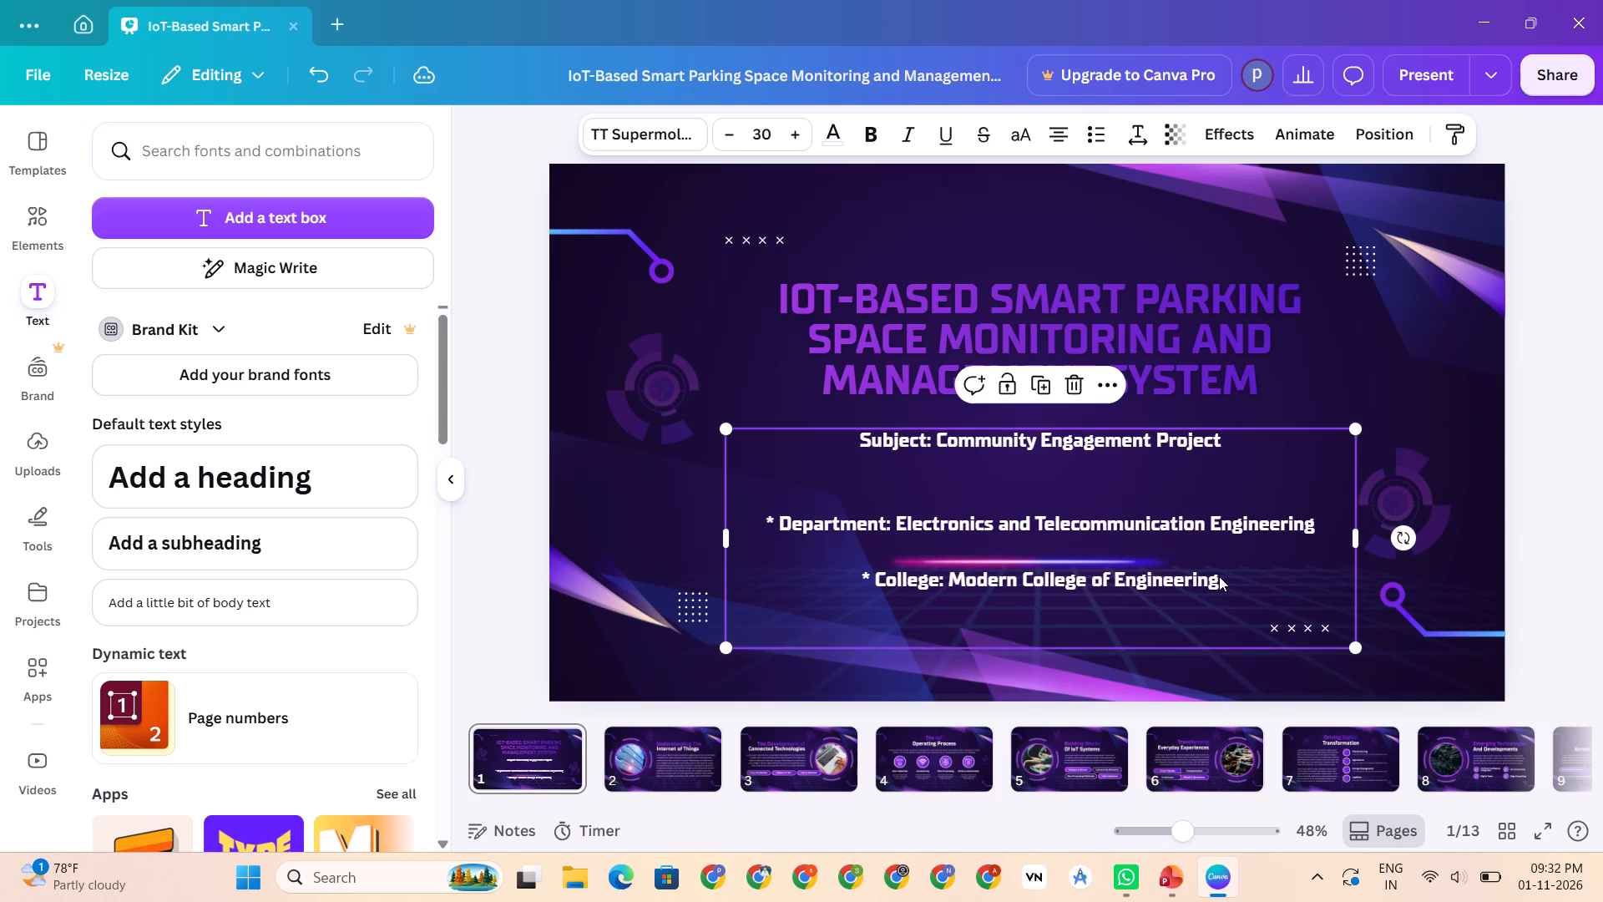
left_click(1219, 576)
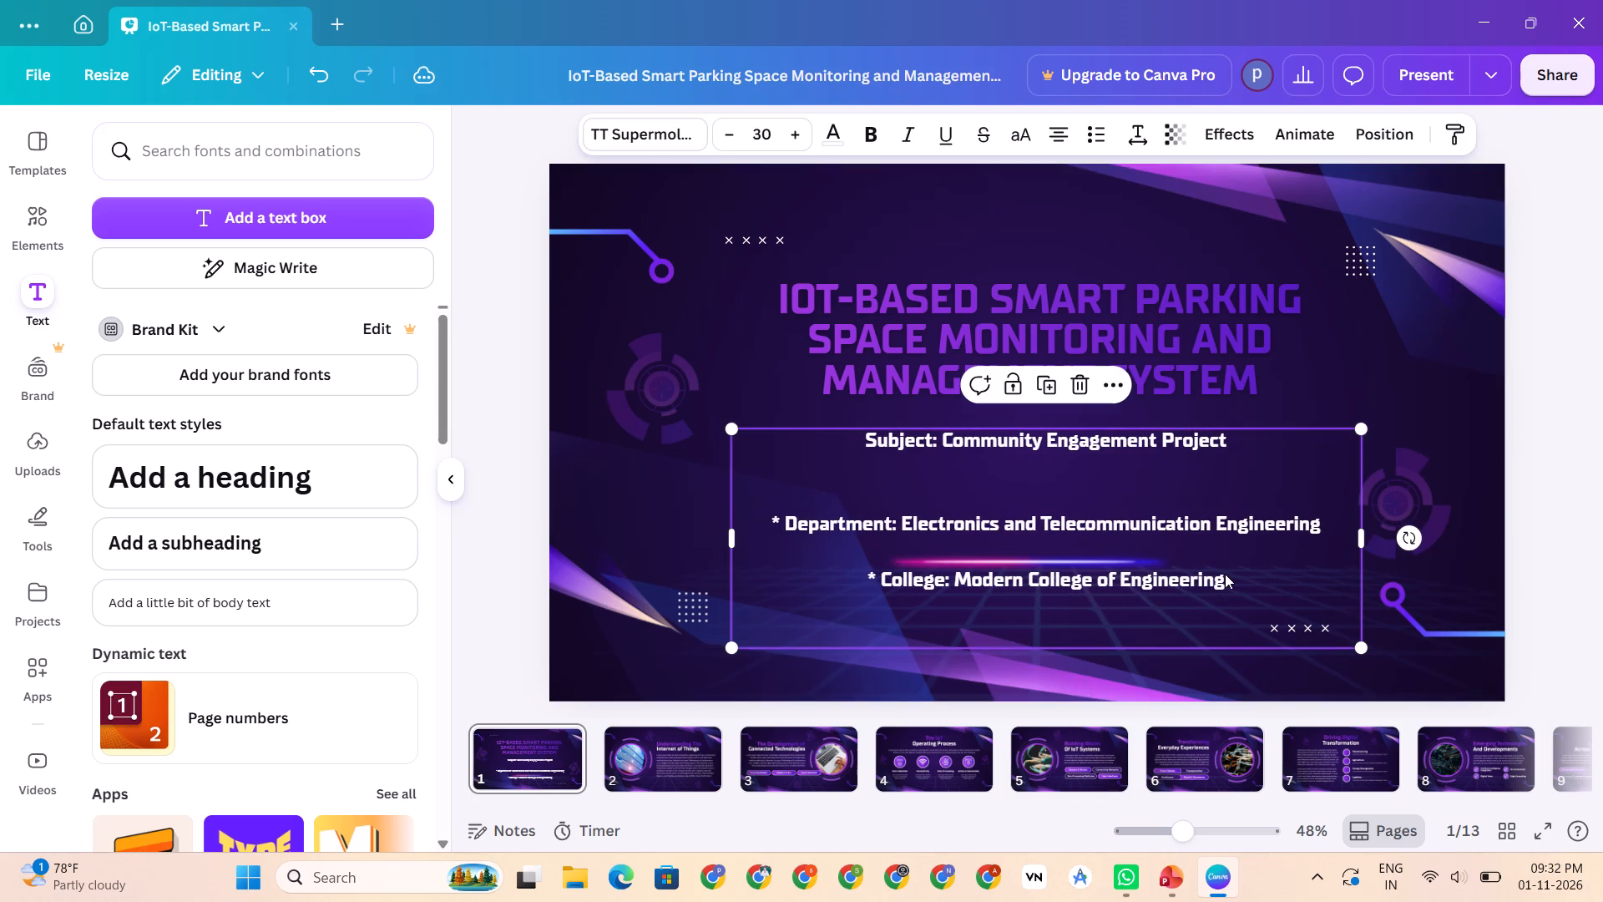
left_click(1225, 574)
left_click_drag(1225, 574, 967, 583)
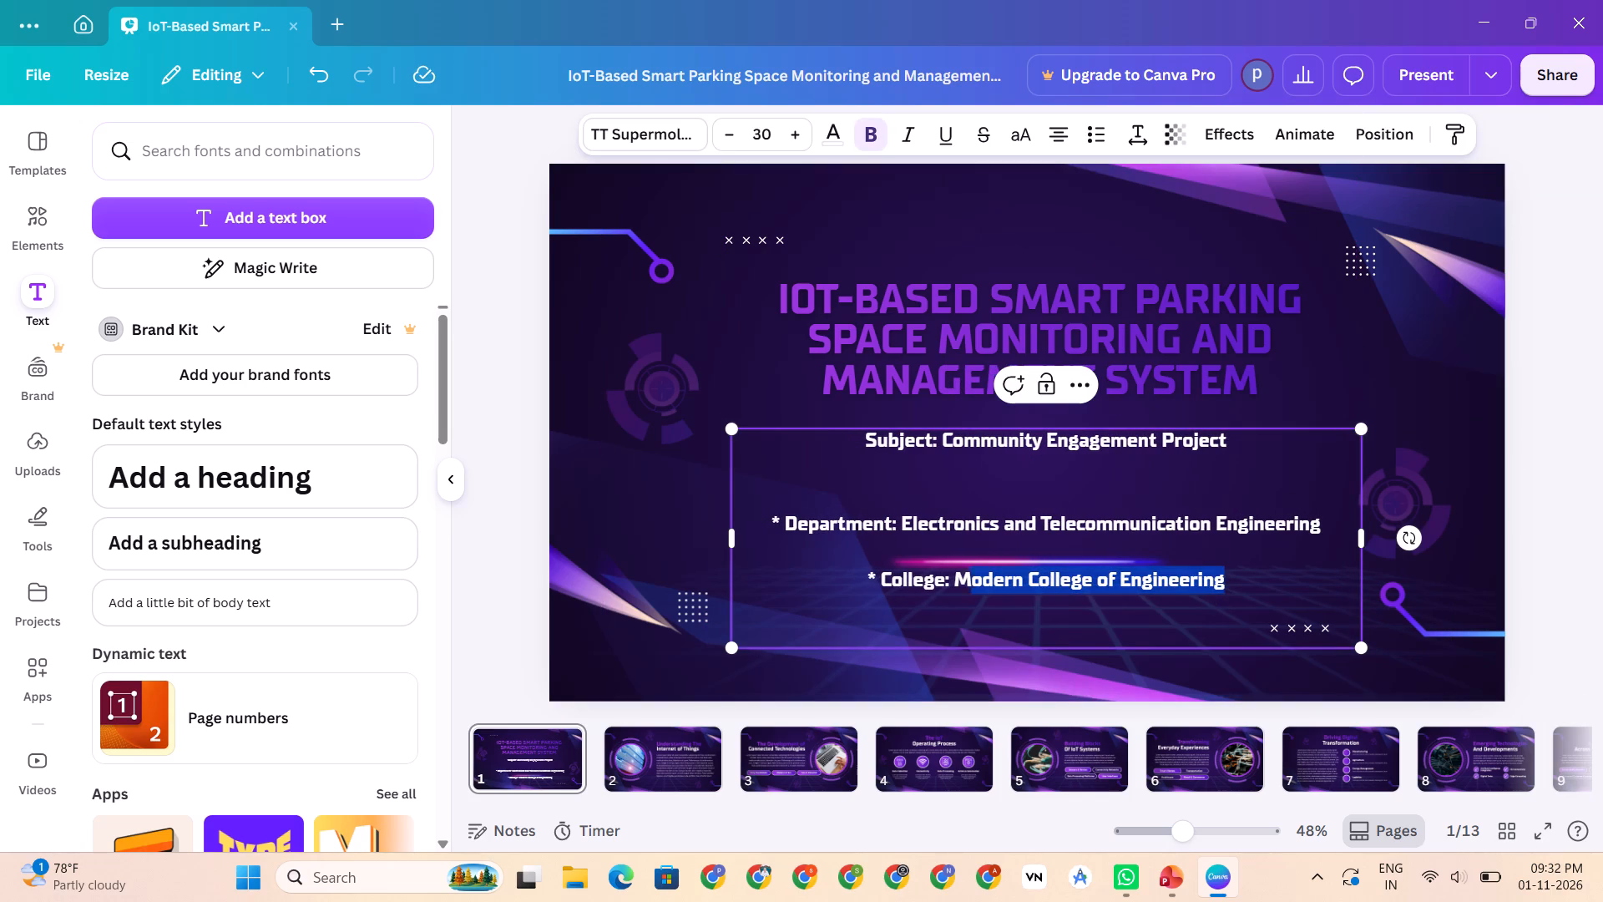
left_click_drag(967, 583, 873, 576)
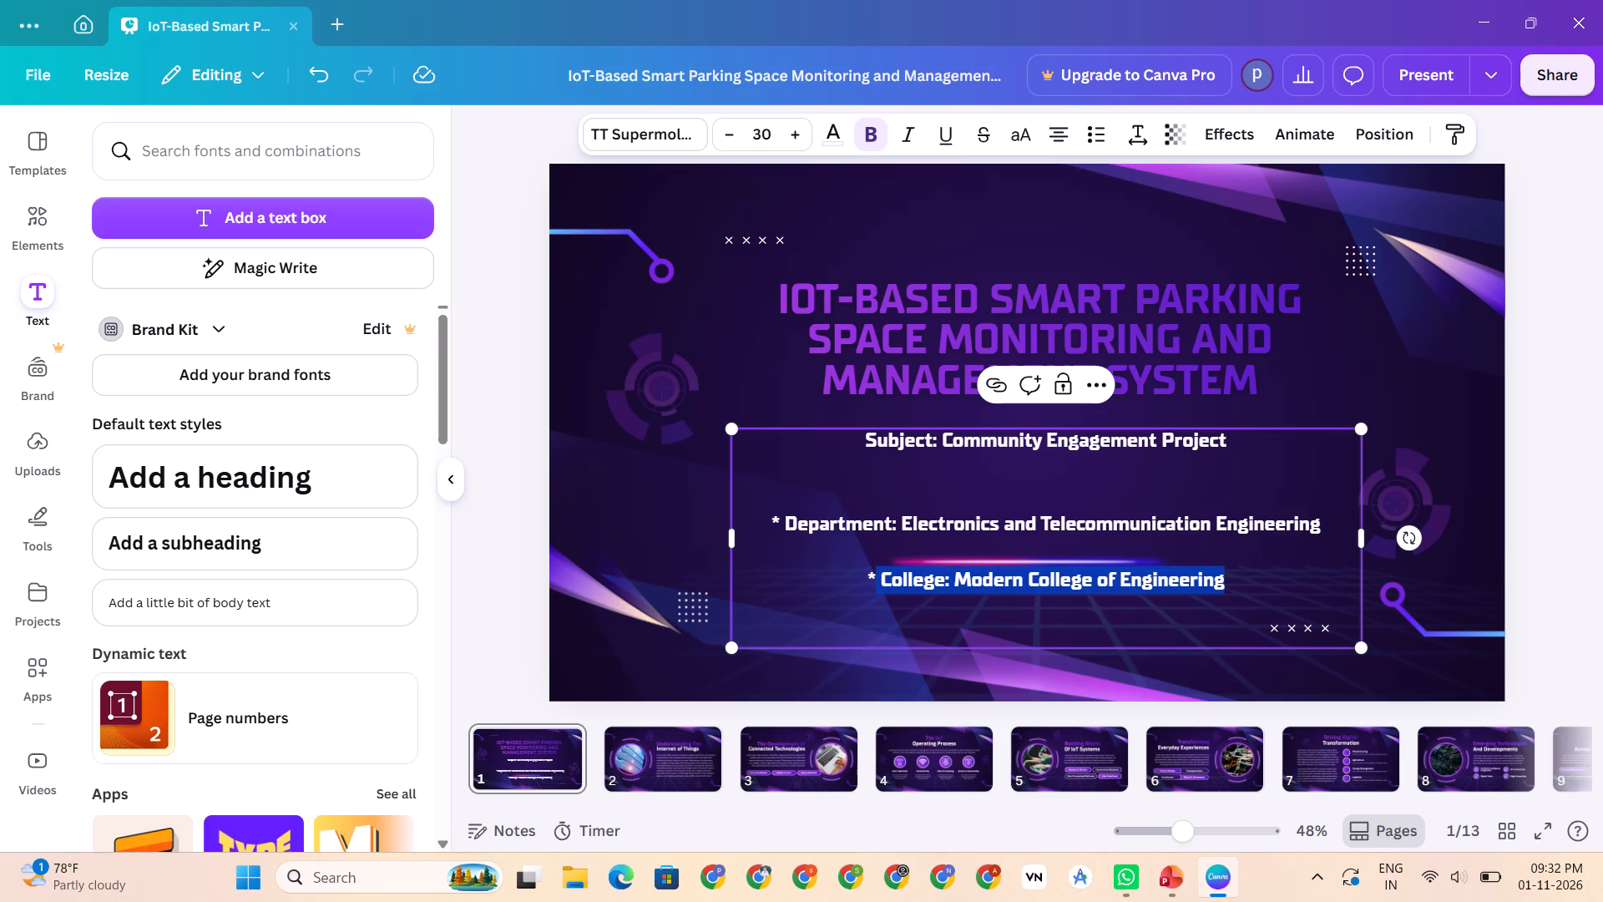
key("ctrl+c")
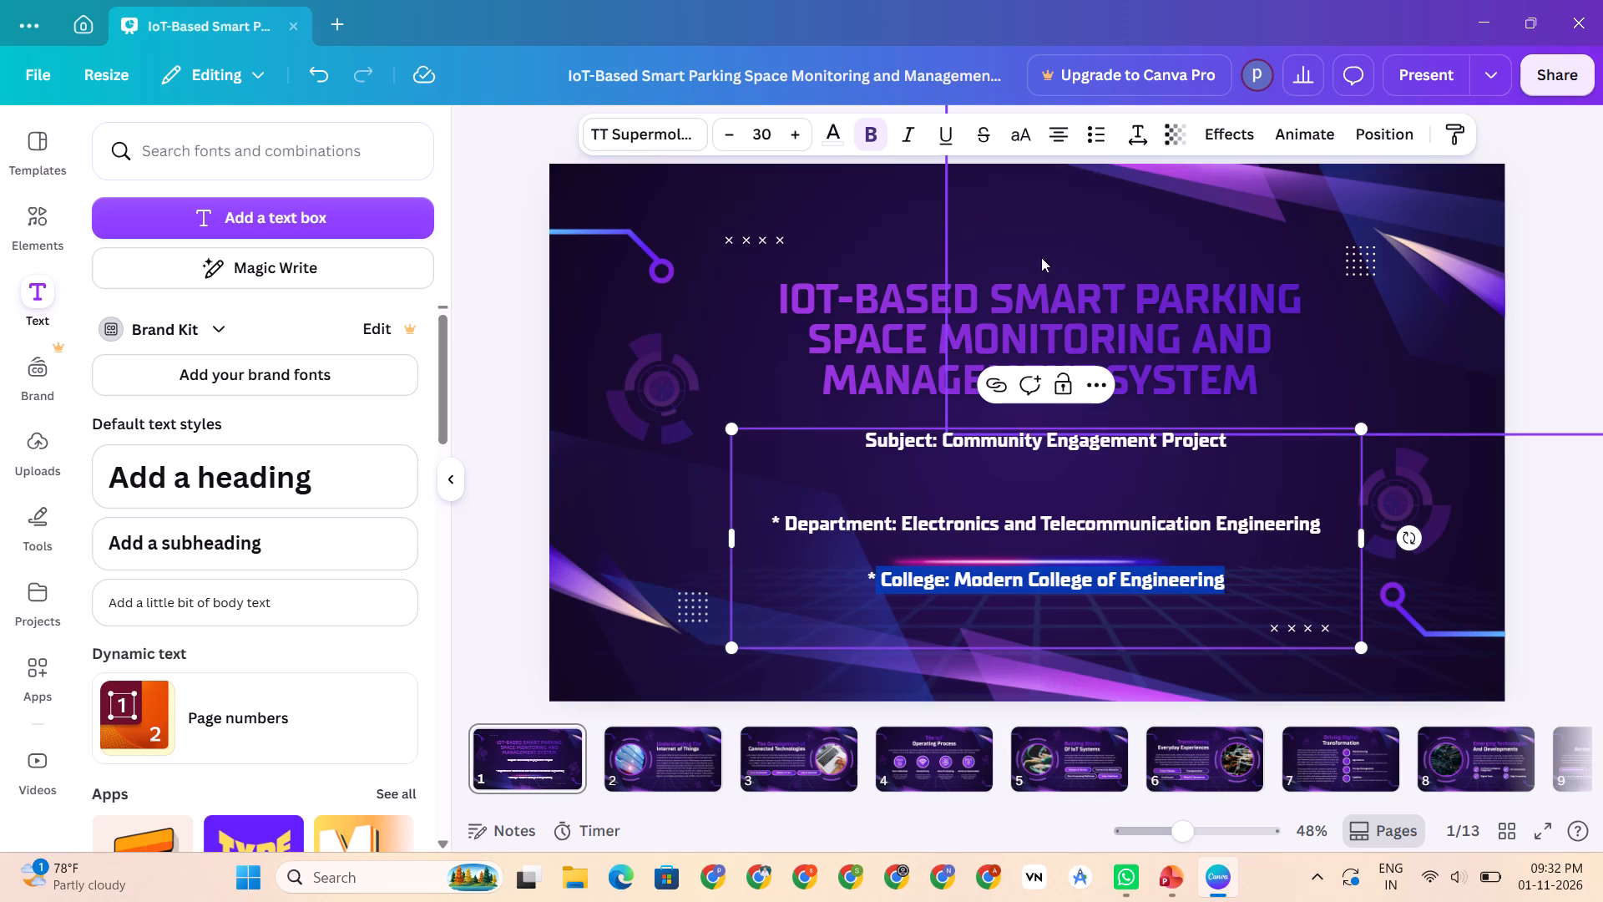
left_click(971, 217)
left_click(874, 207)
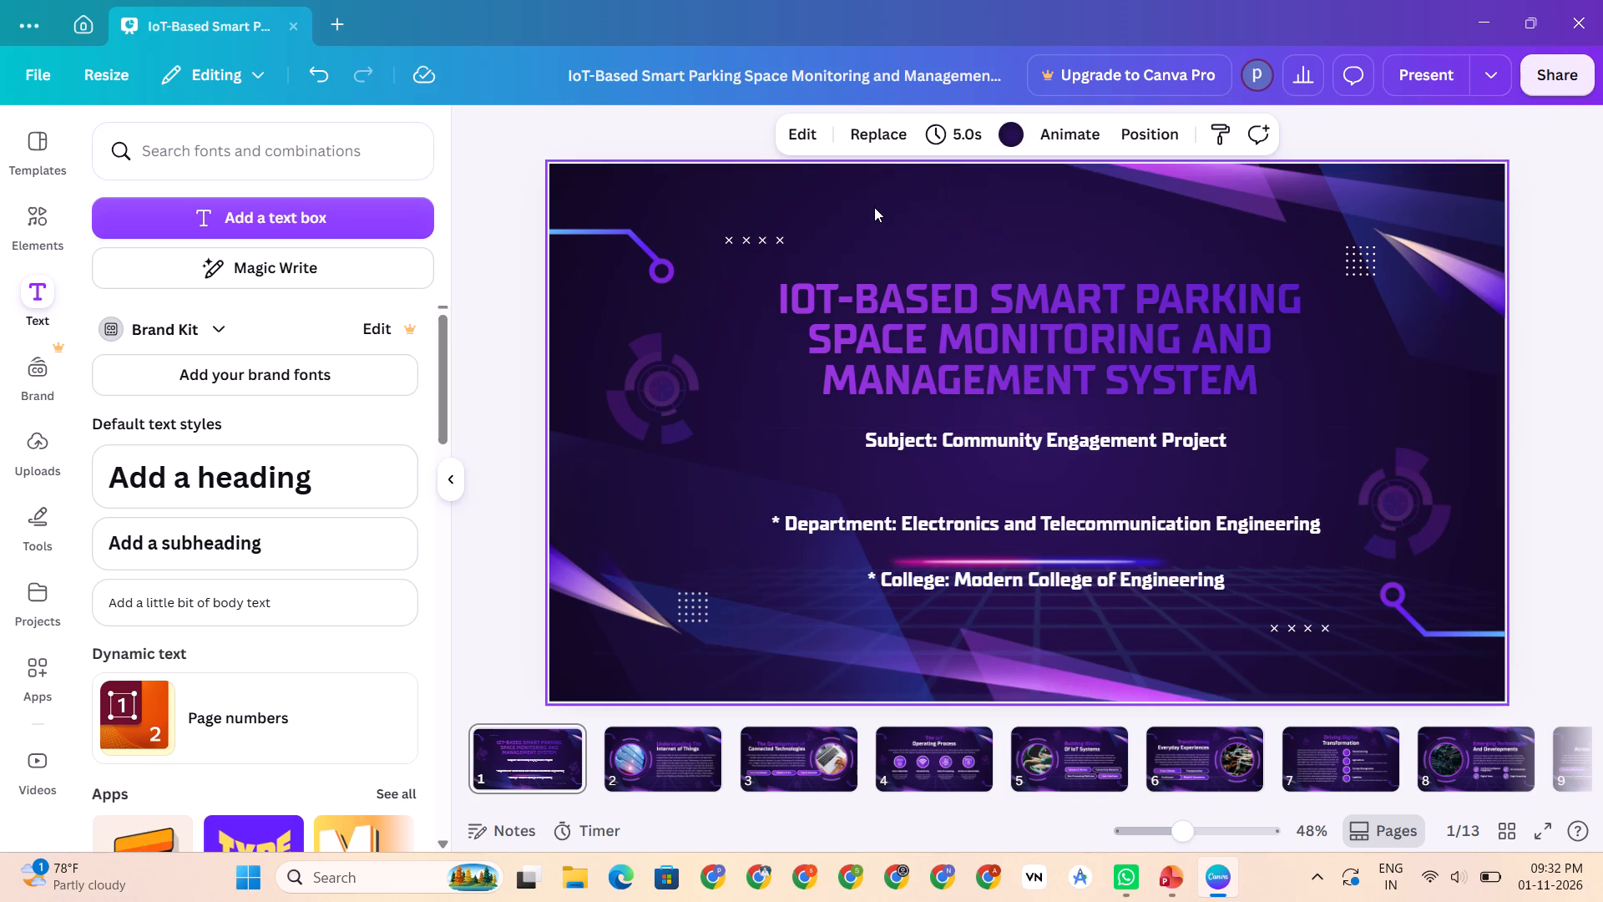
key("ctrl+v")
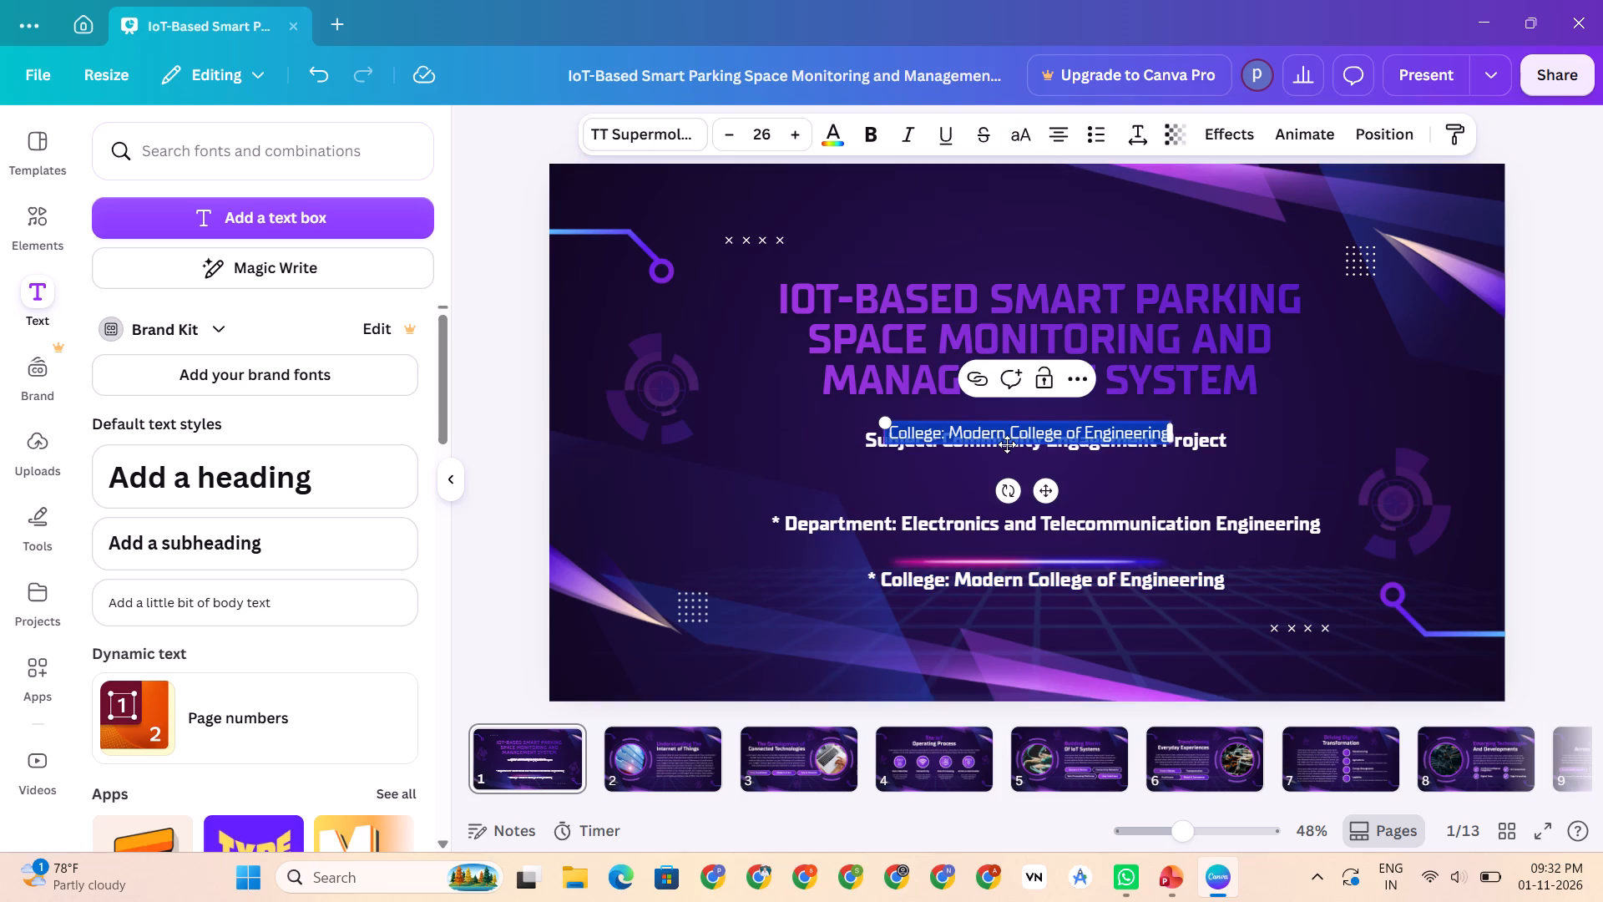
Move the cover title slightly up, away from the pasted college text.
left_click_drag(1009, 439, 1085, 260)
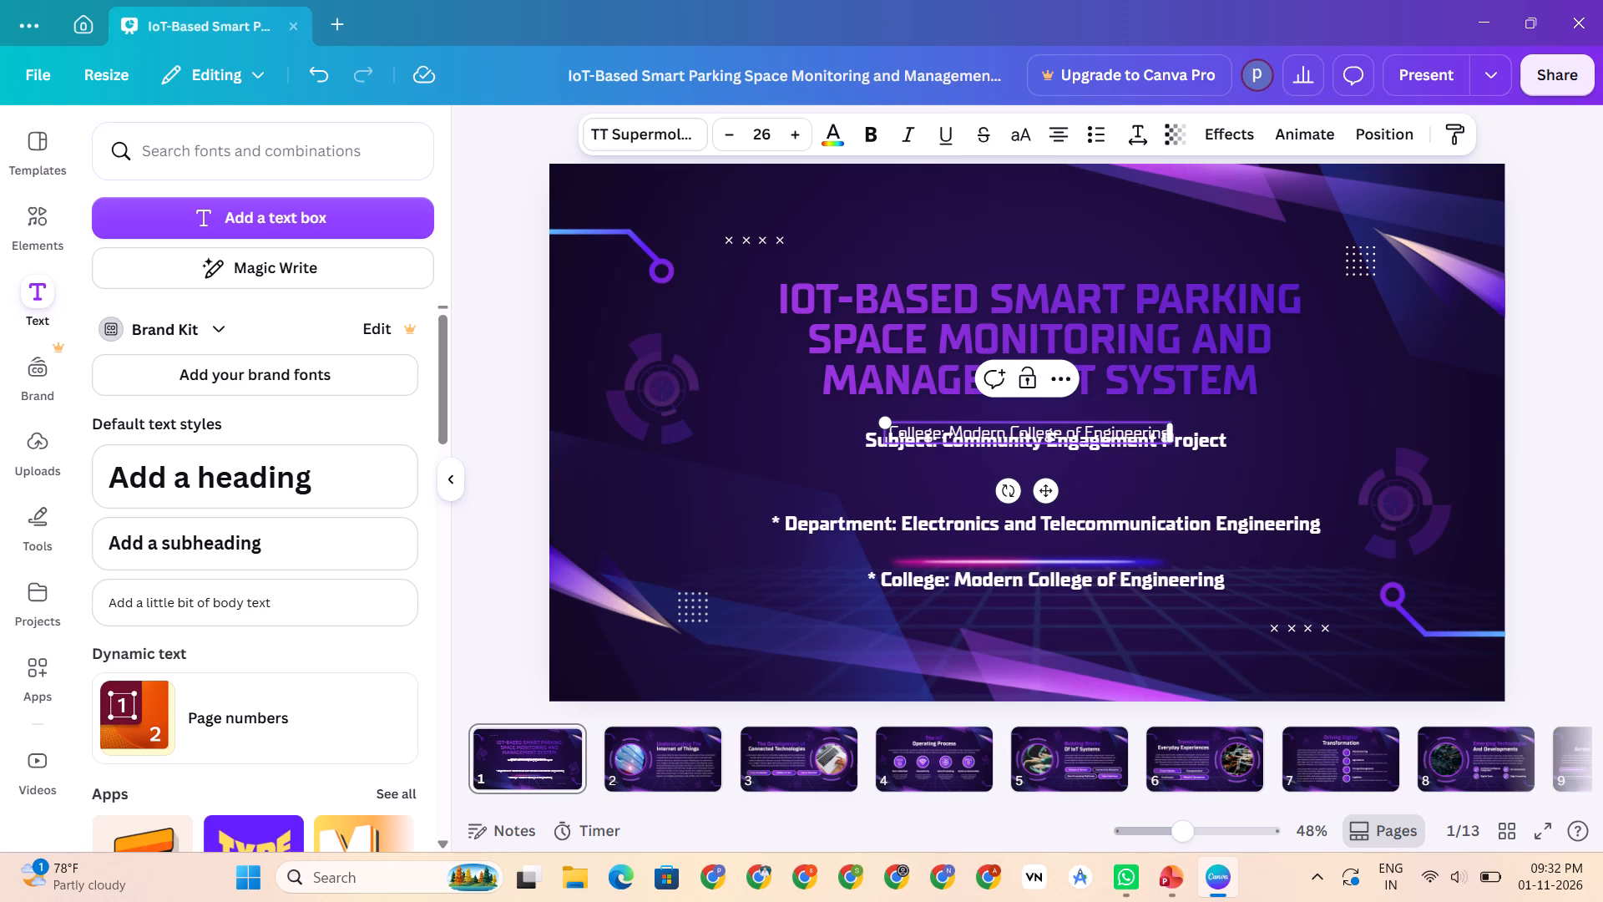
left_click(1100, 422)
left_click(1104, 413)
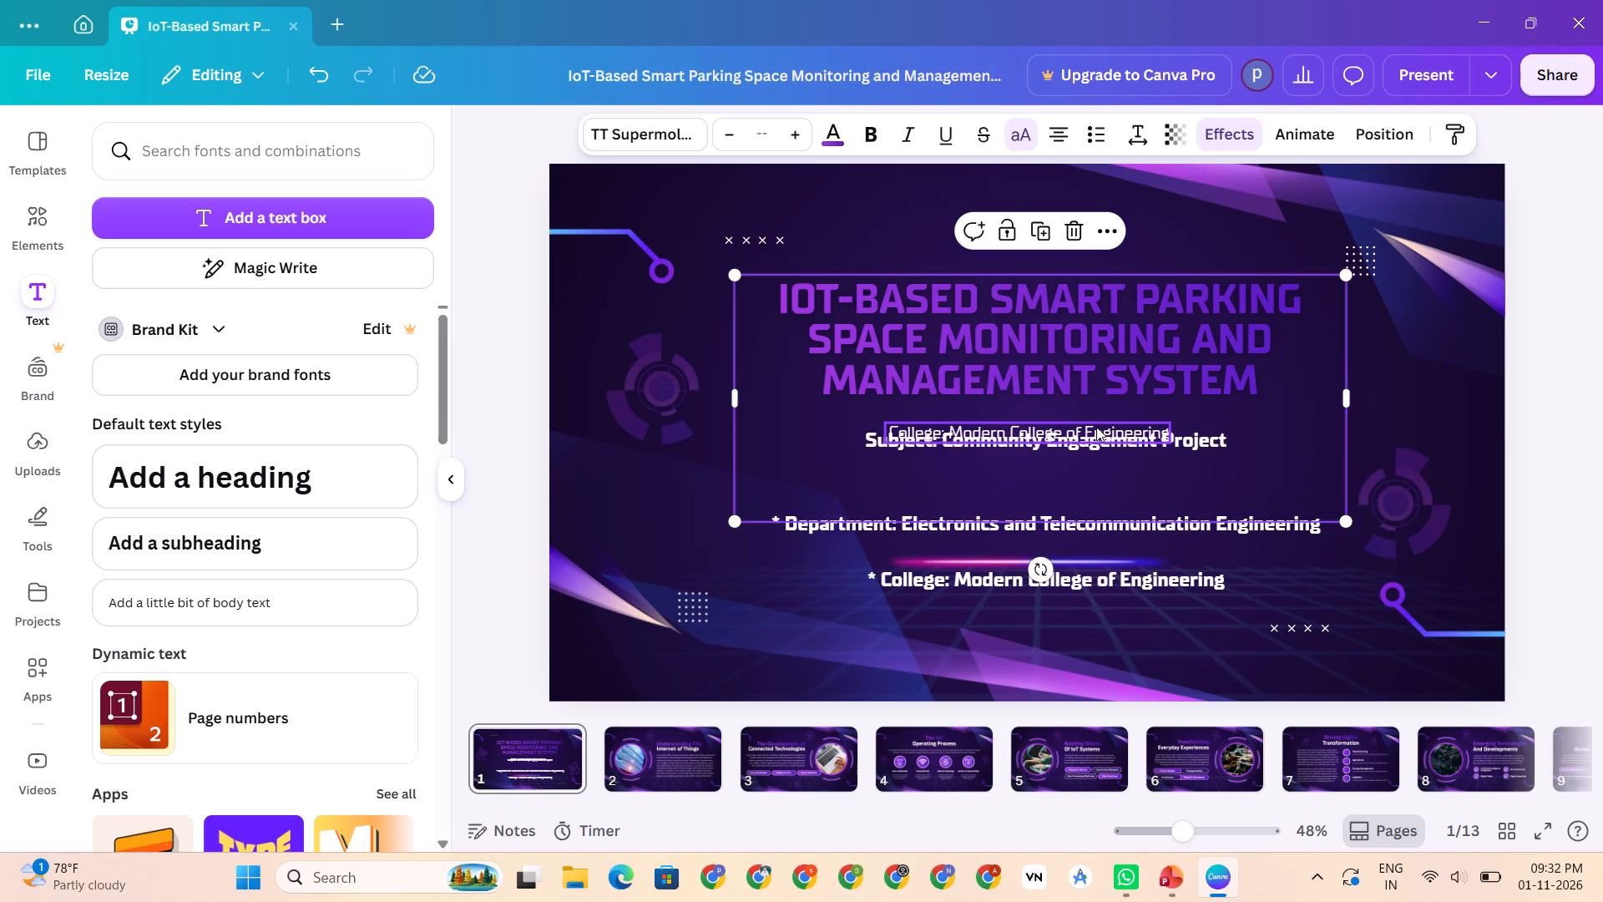
left_click(1096, 427)
left_click_drag(1116, 415, 1116, 413)
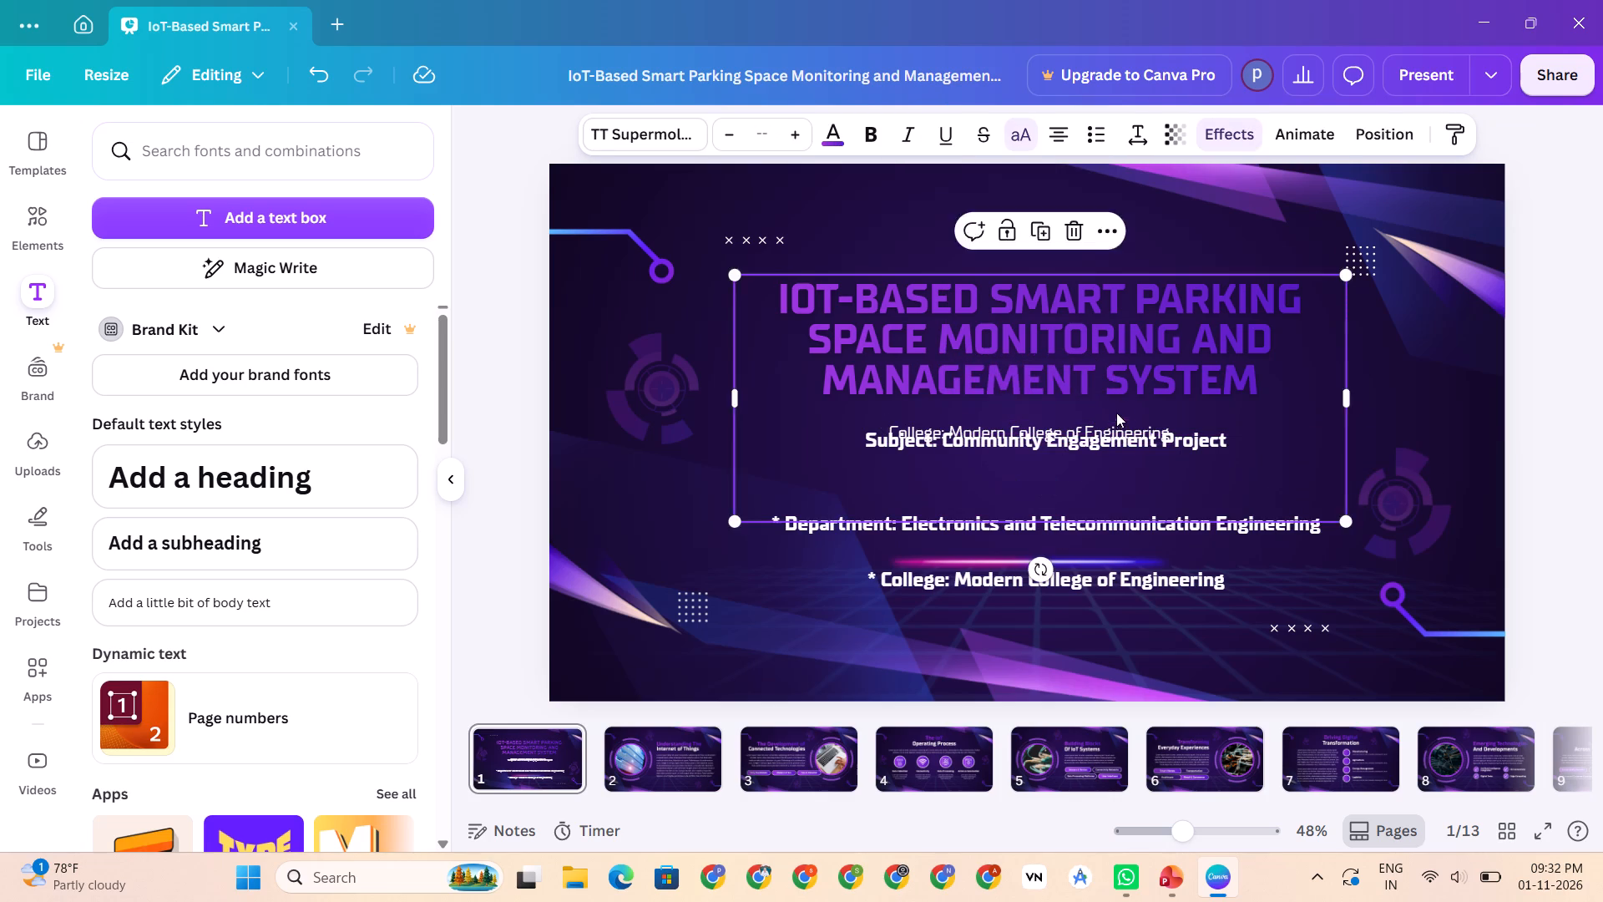
left_click_drag(1116, 413, 1122, 380)
left_click_drag(1113, 406, 1106, 433)
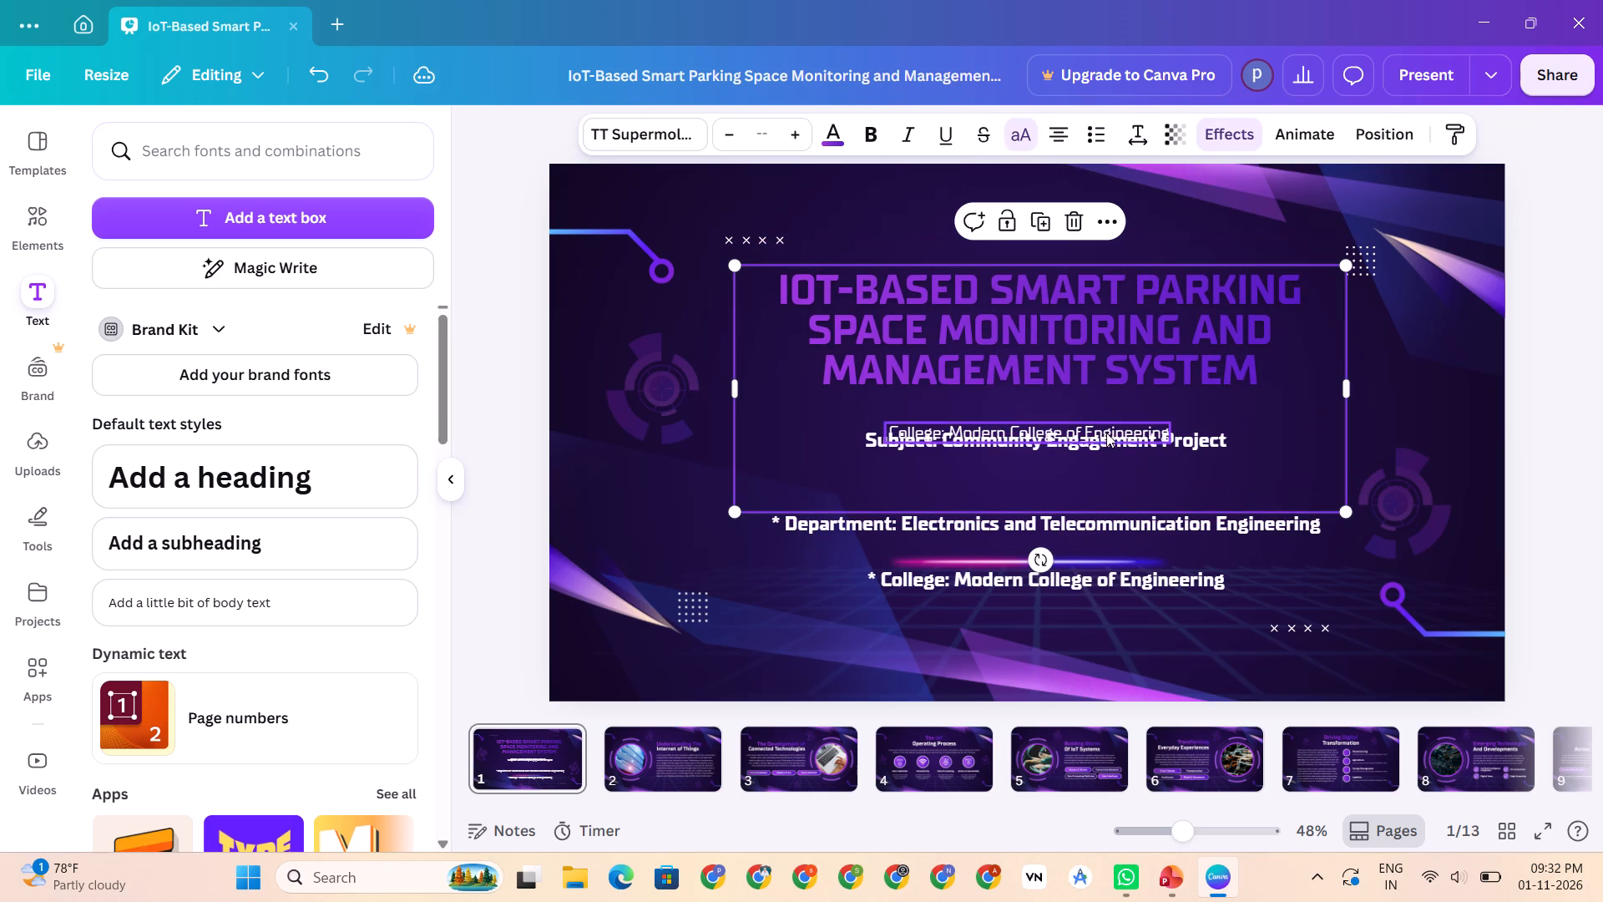
Enlarge the pasted college text box to a font size of about 47.2.
left_click(1105, 428)
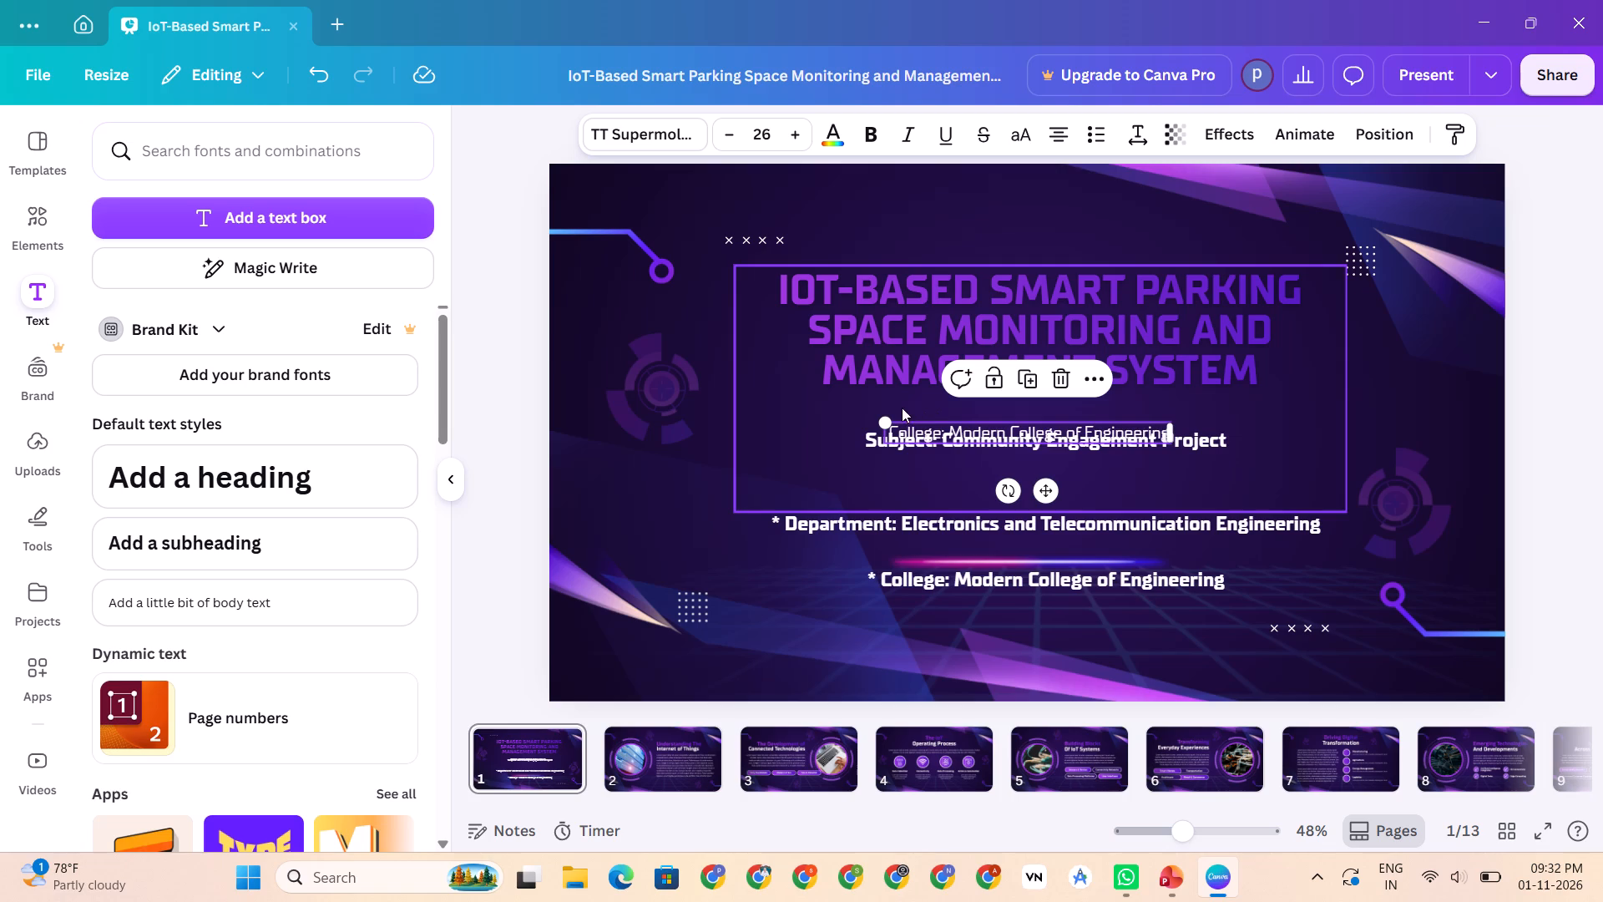
left_click_drag(887, 416, 656, 339)
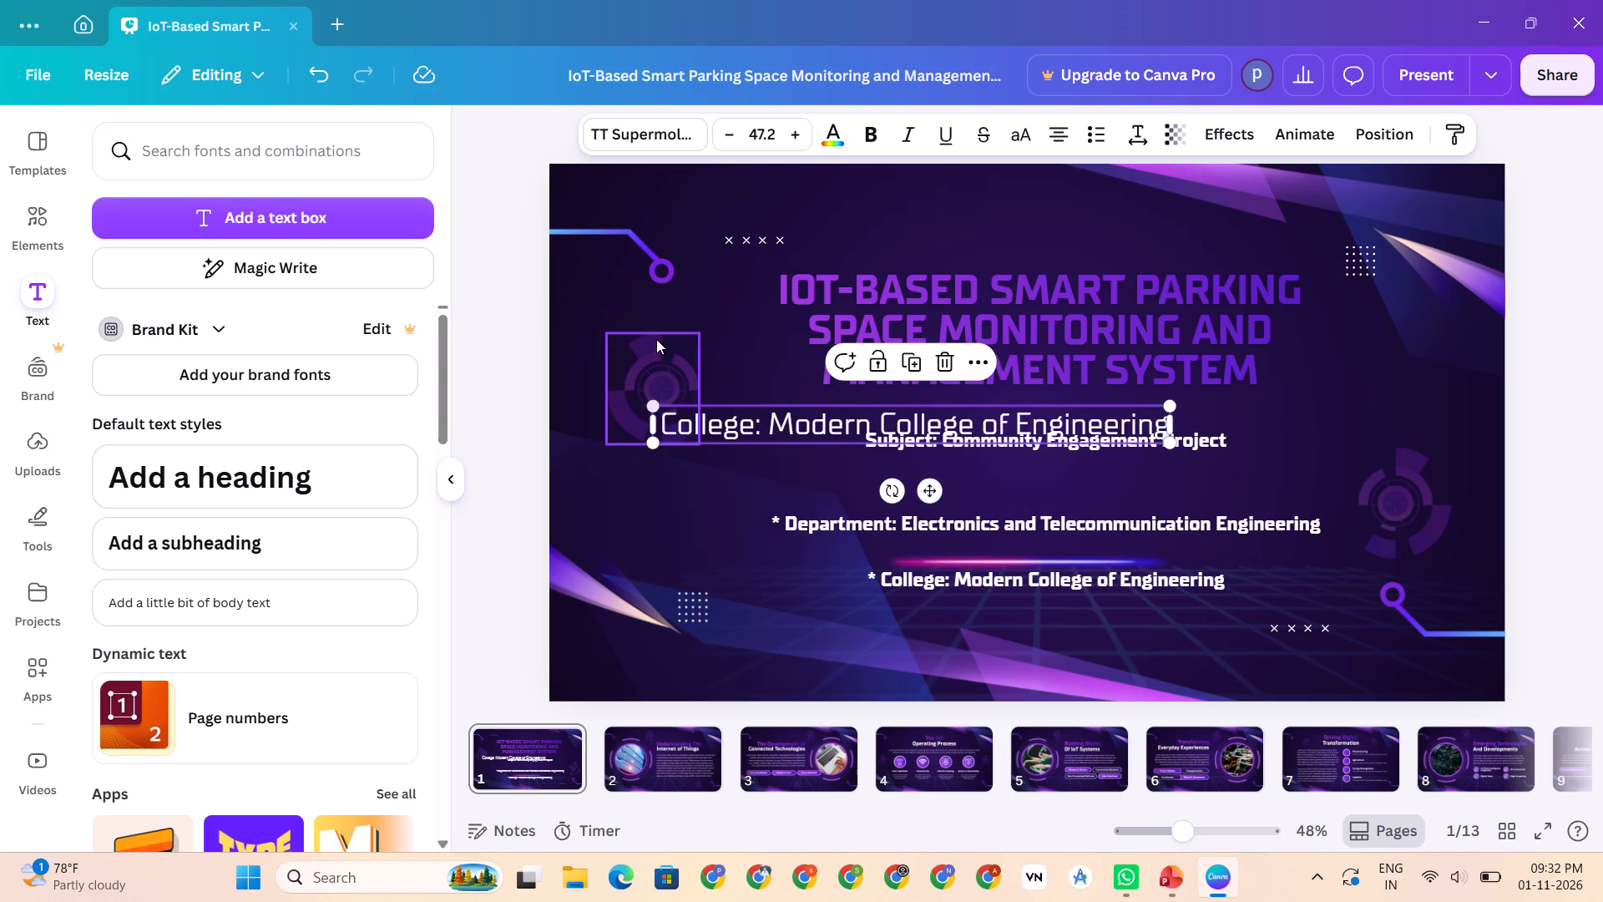
Move the enlarged college text box above the cover title, near the slide's top edge.
left_click(665, 439)
left_click_drag(665, 439, 665, 397)
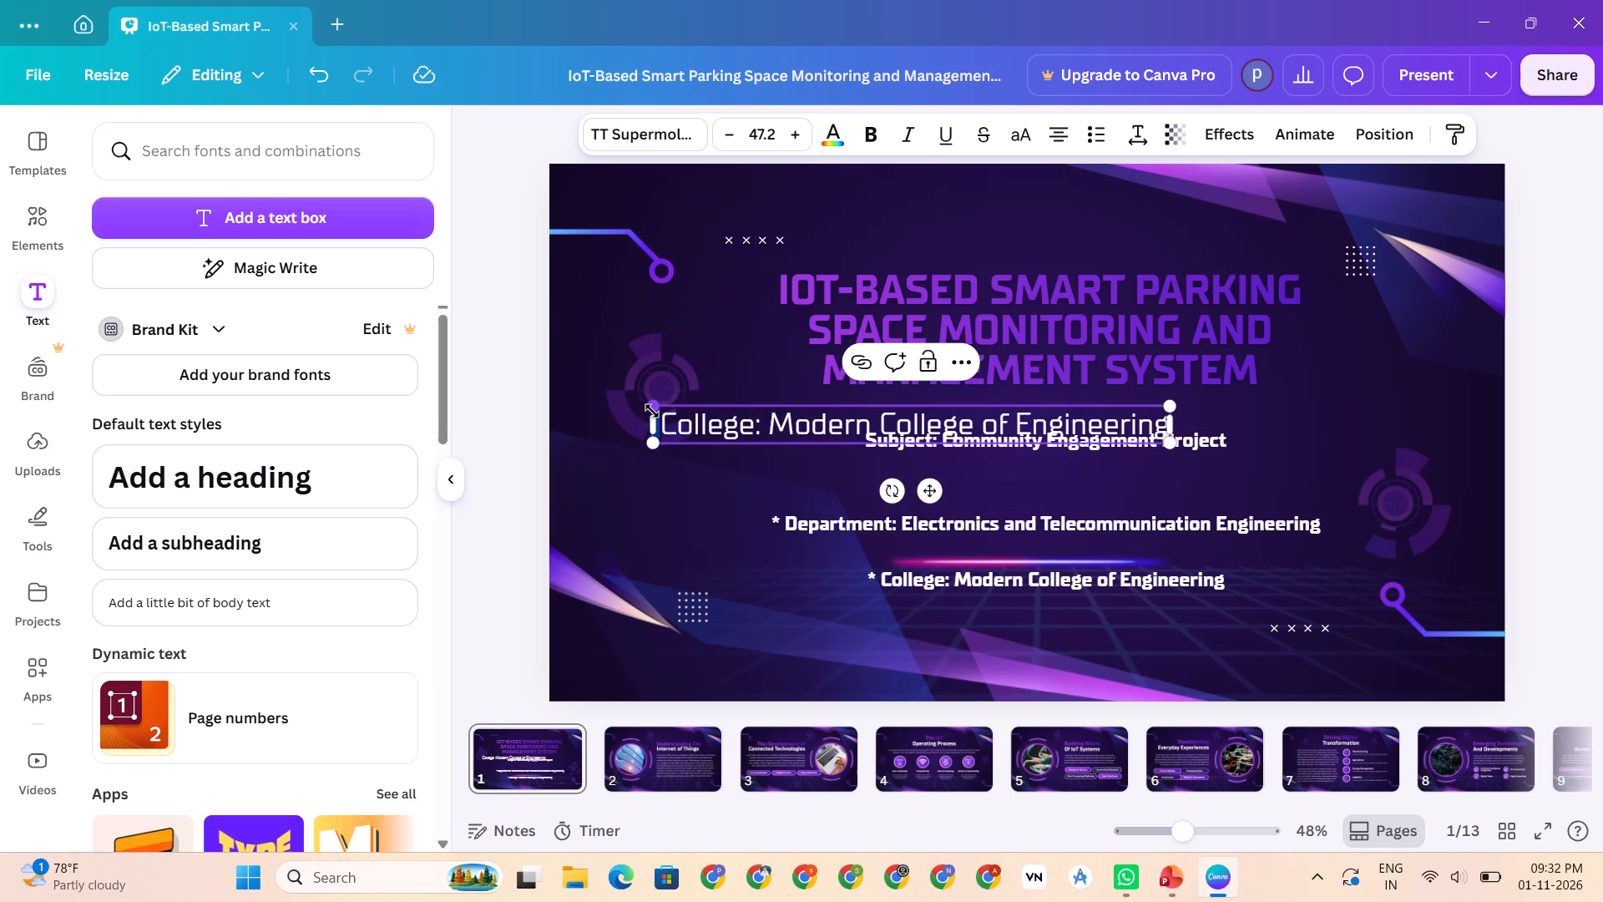
left_click_drag(653, 422, 655, 404)
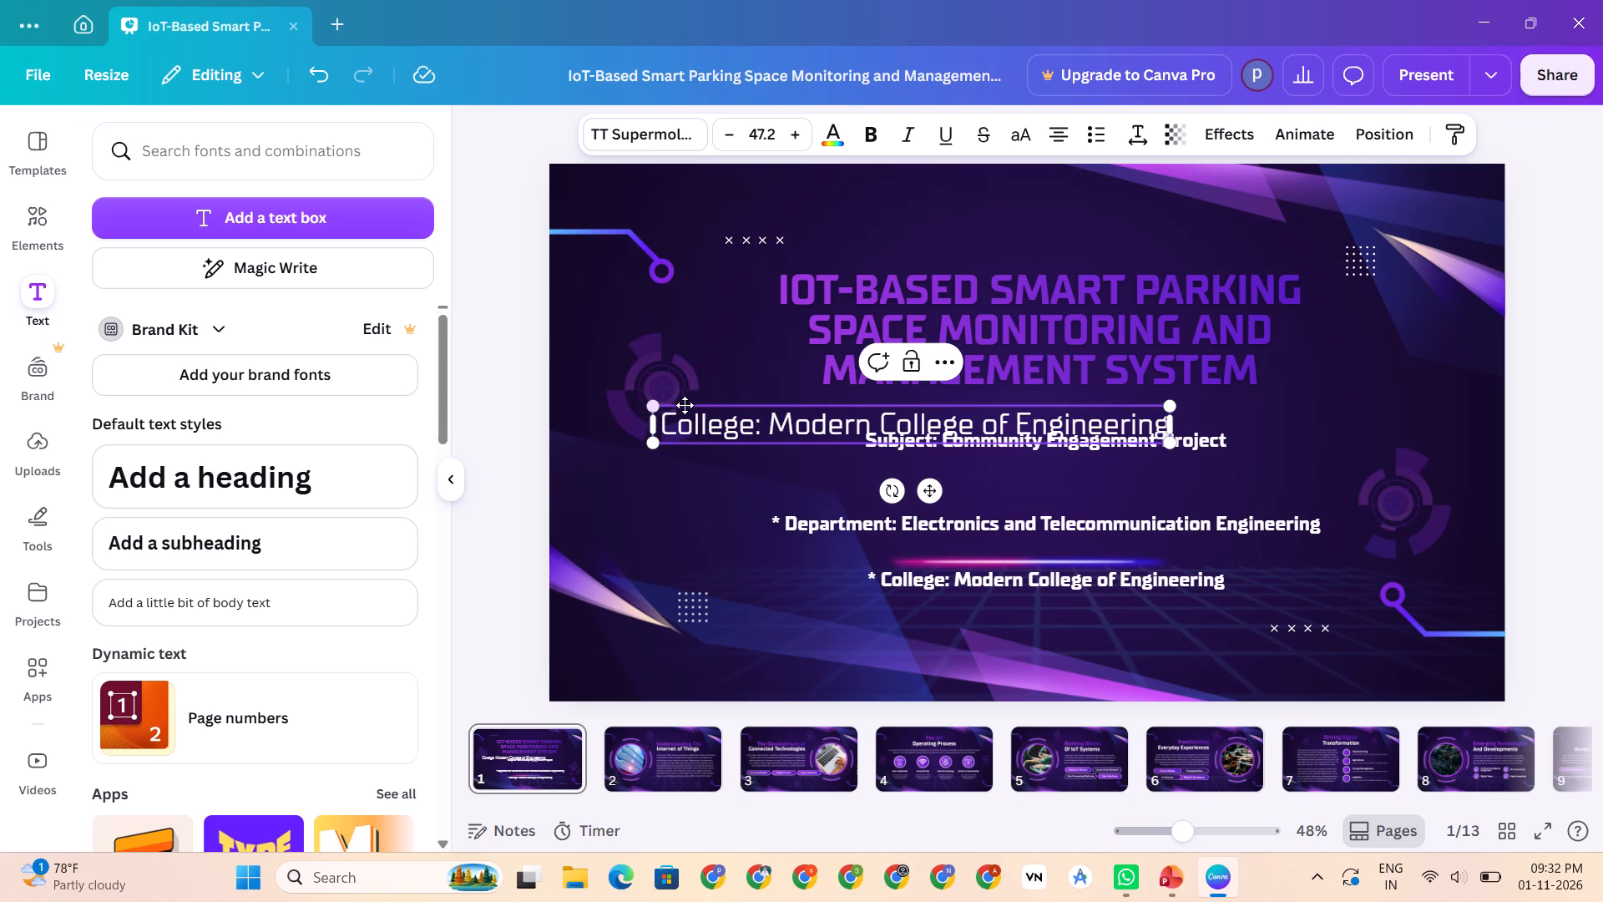
left_click_drag(685, 405, 808, 199)
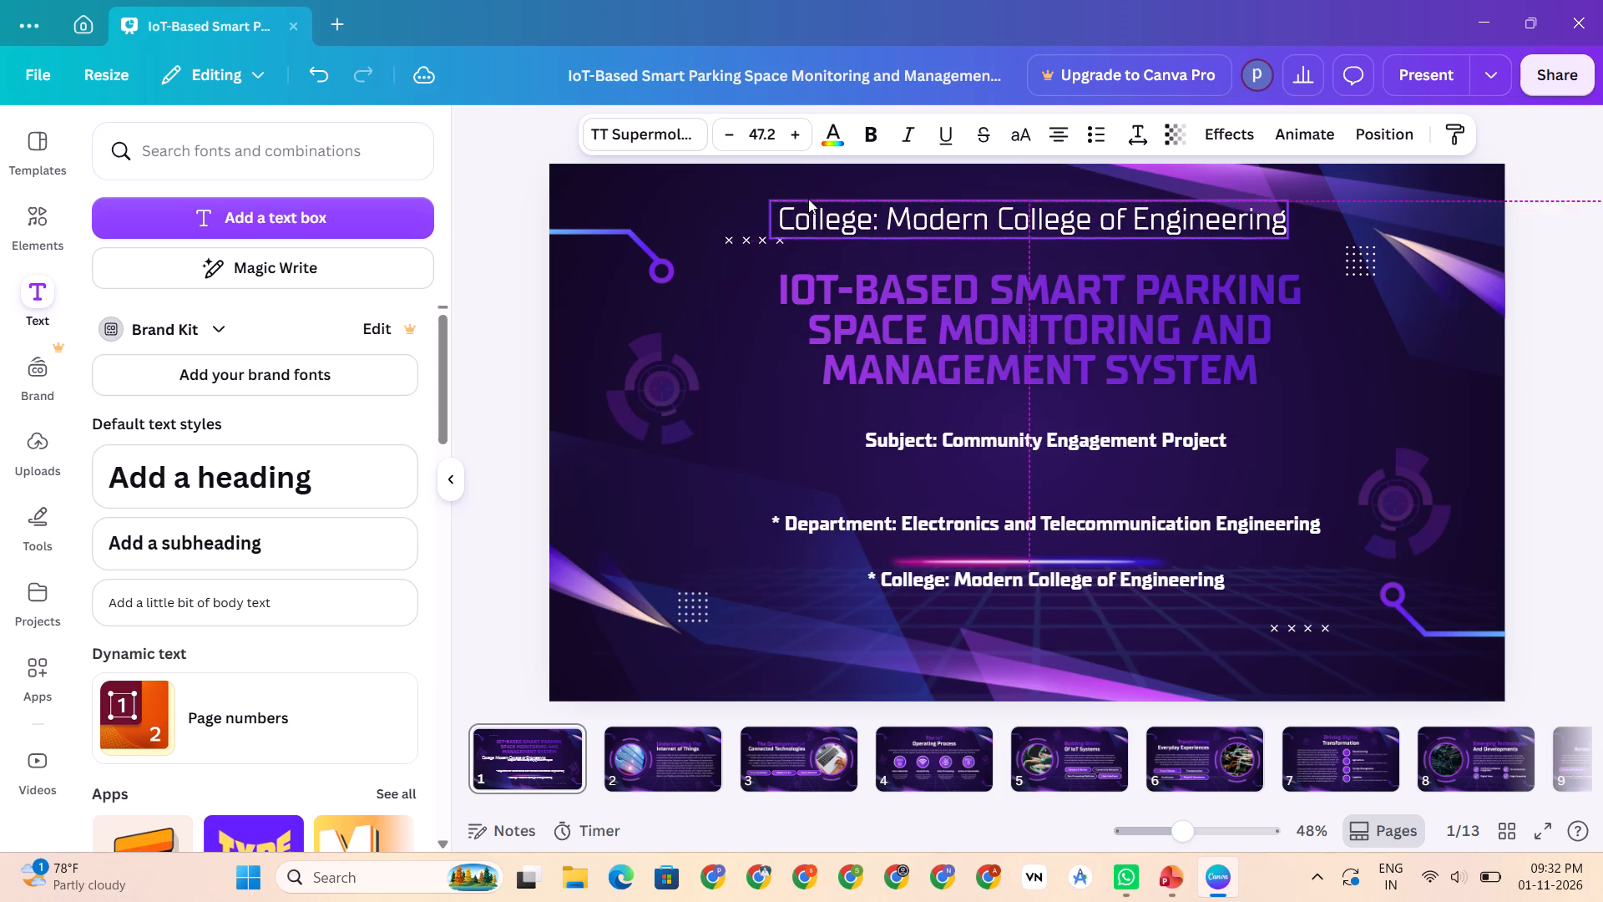
left_click_drag(808, 199, 811, 197)
Remove the "College: " prefix from the text above the title, leaving "Modern College of Engineering".
left_click(882, 209)
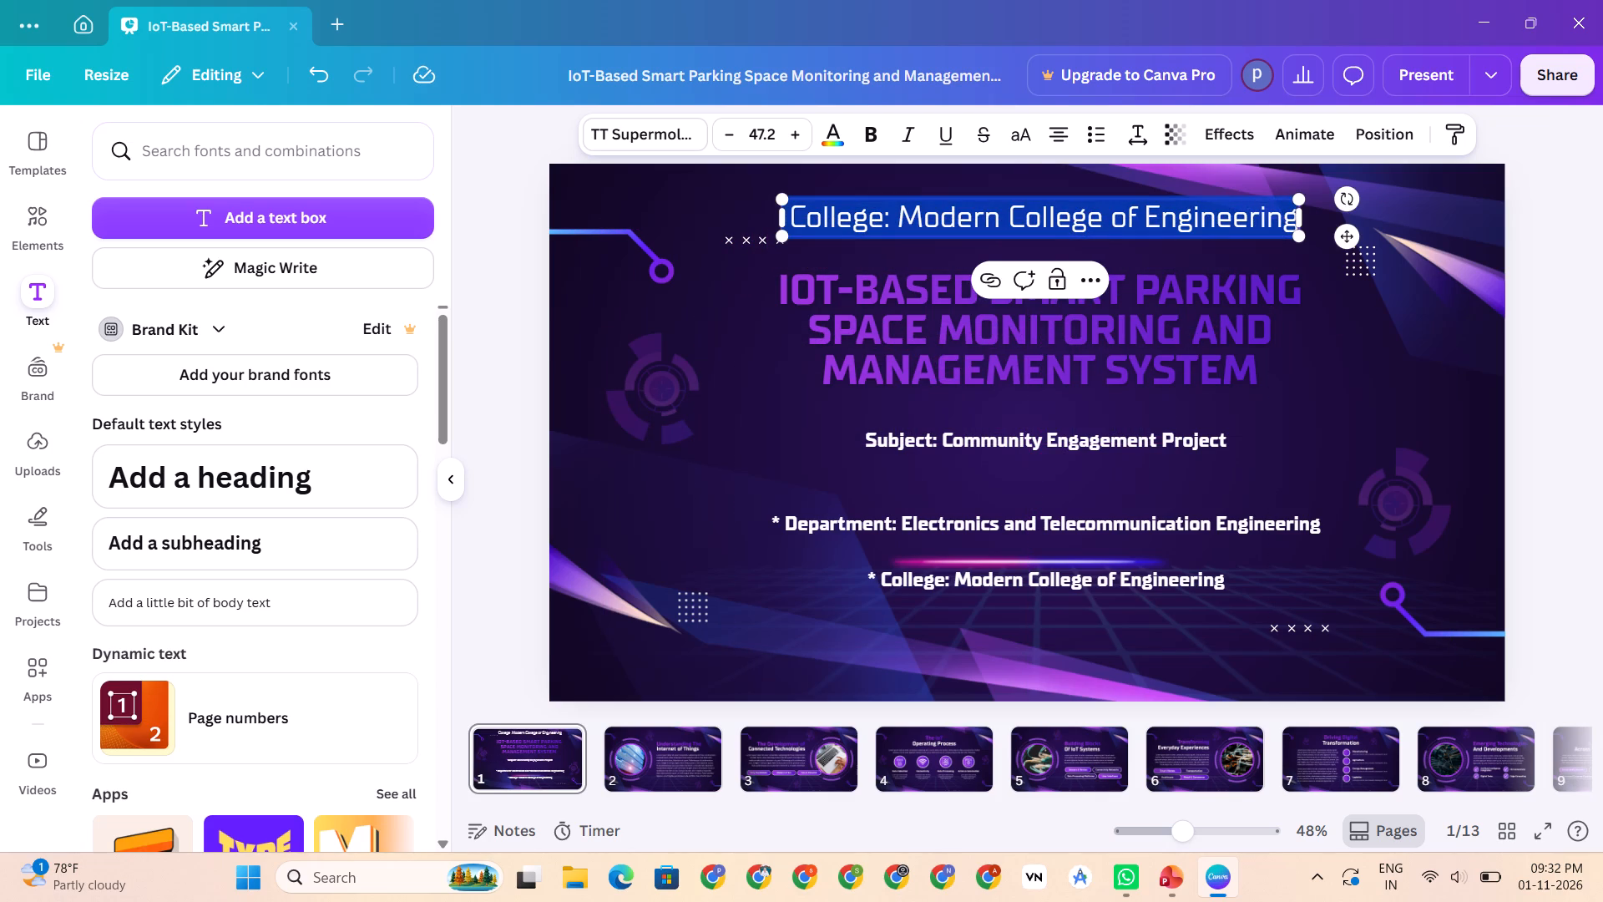
left_click(886, 209)
left_click(887, 209)
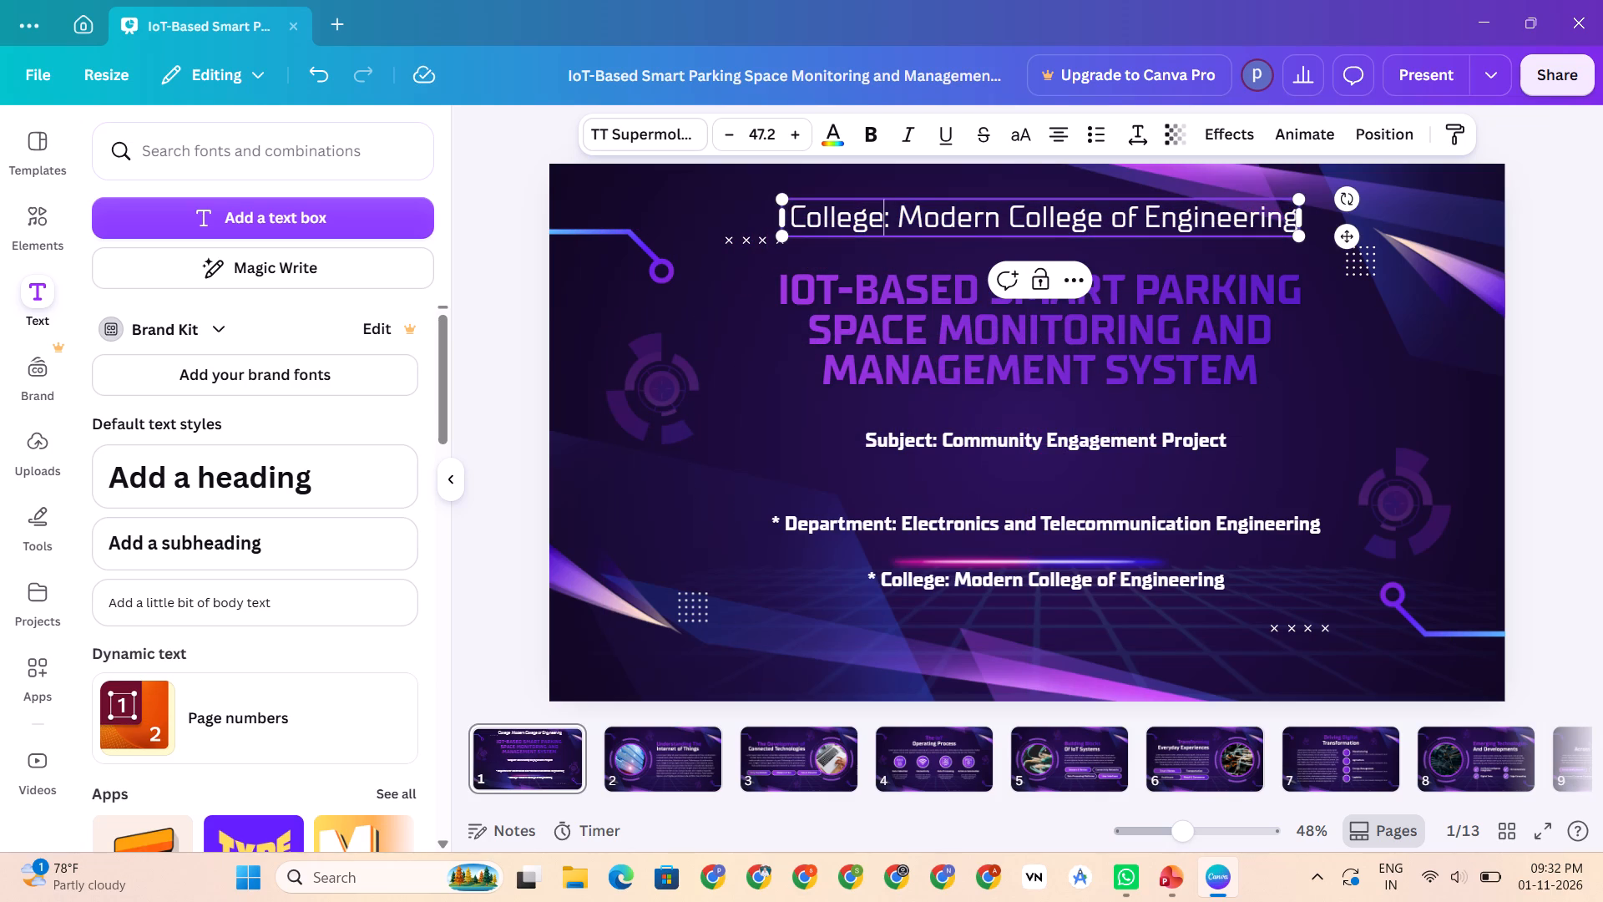
left_click(887, 209)
key("BackSpace")
key("BackSpace")
key("BackSpace")
key("BackSpace")
key("BackSpace")
key("BackSpace")
key("BackSpace")
key("BackSpace")
key("BackSpace")
key("BackSpace")
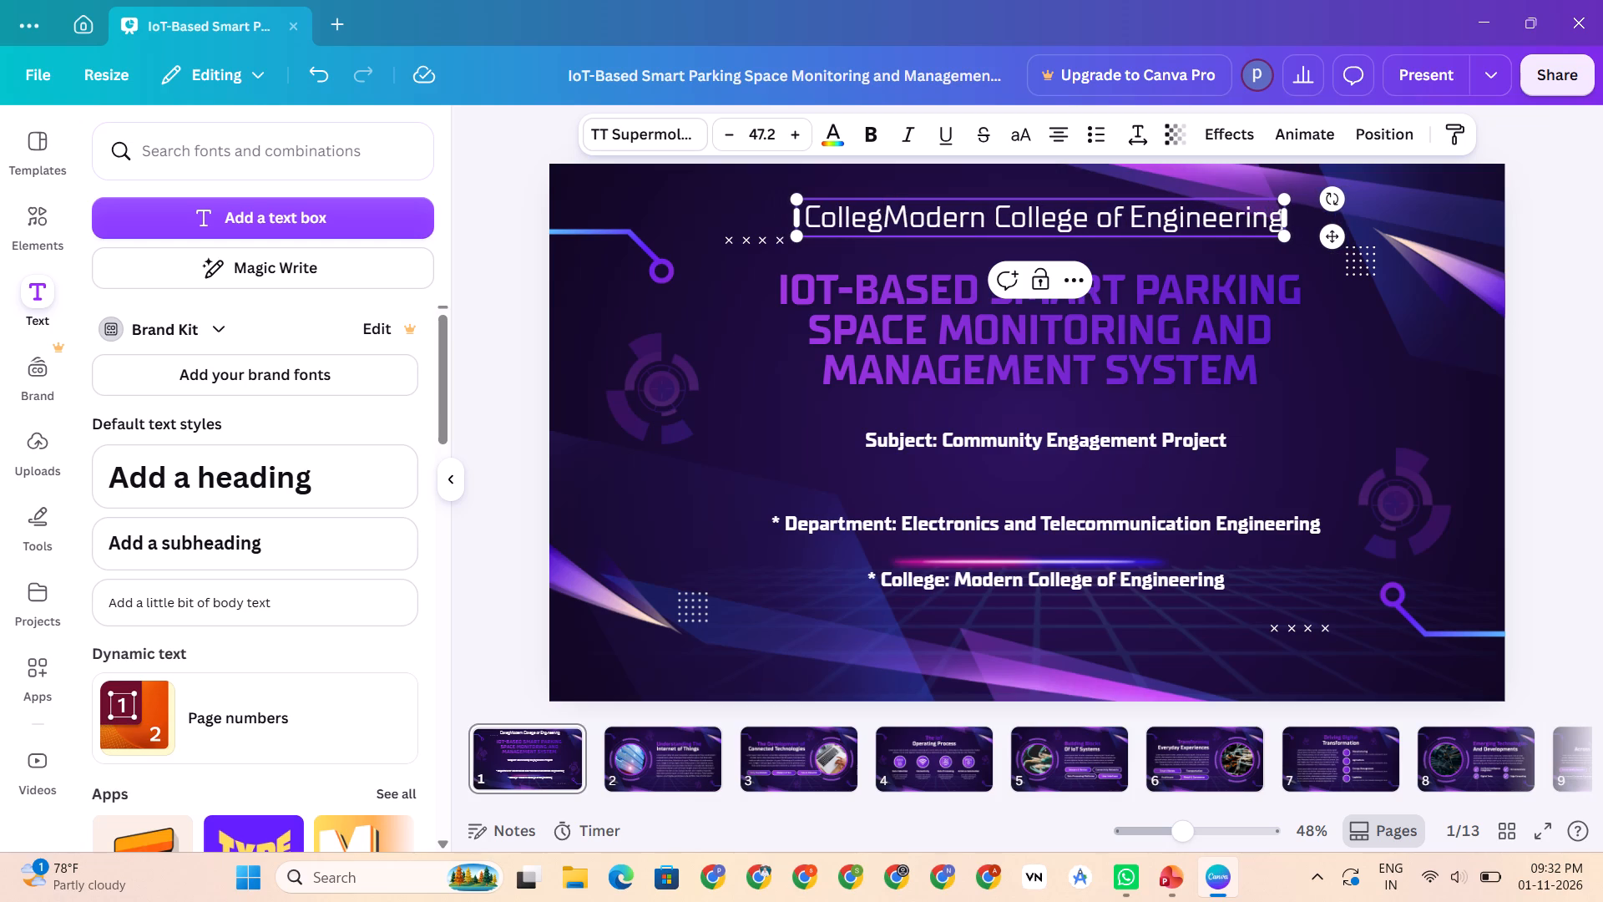
key("BackSpace")
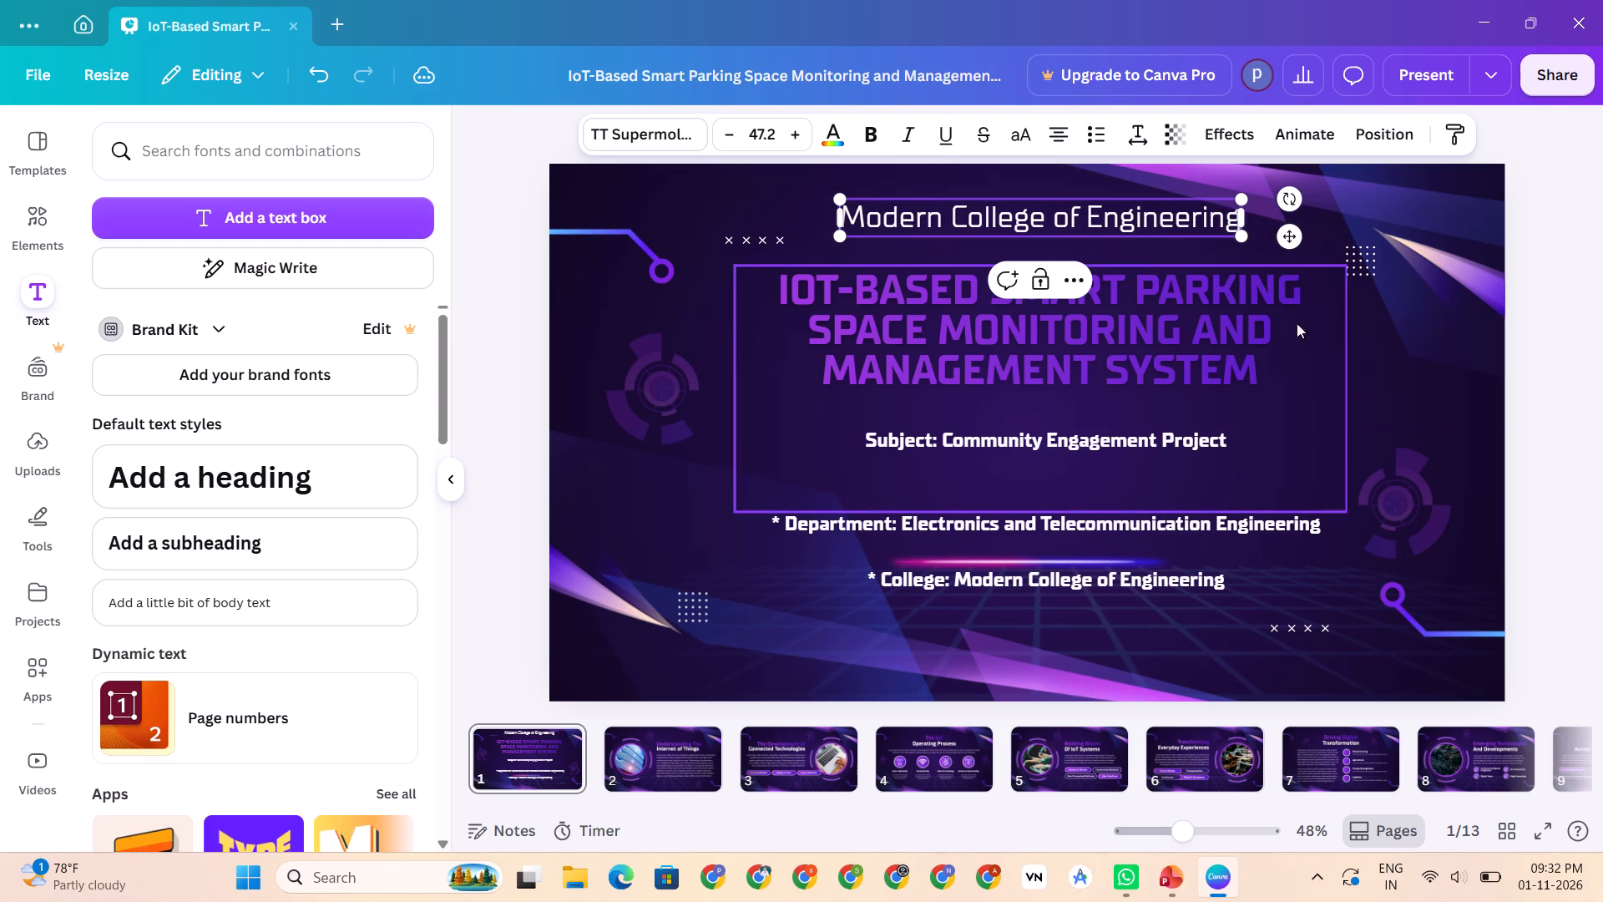
left_click(1360, 396)
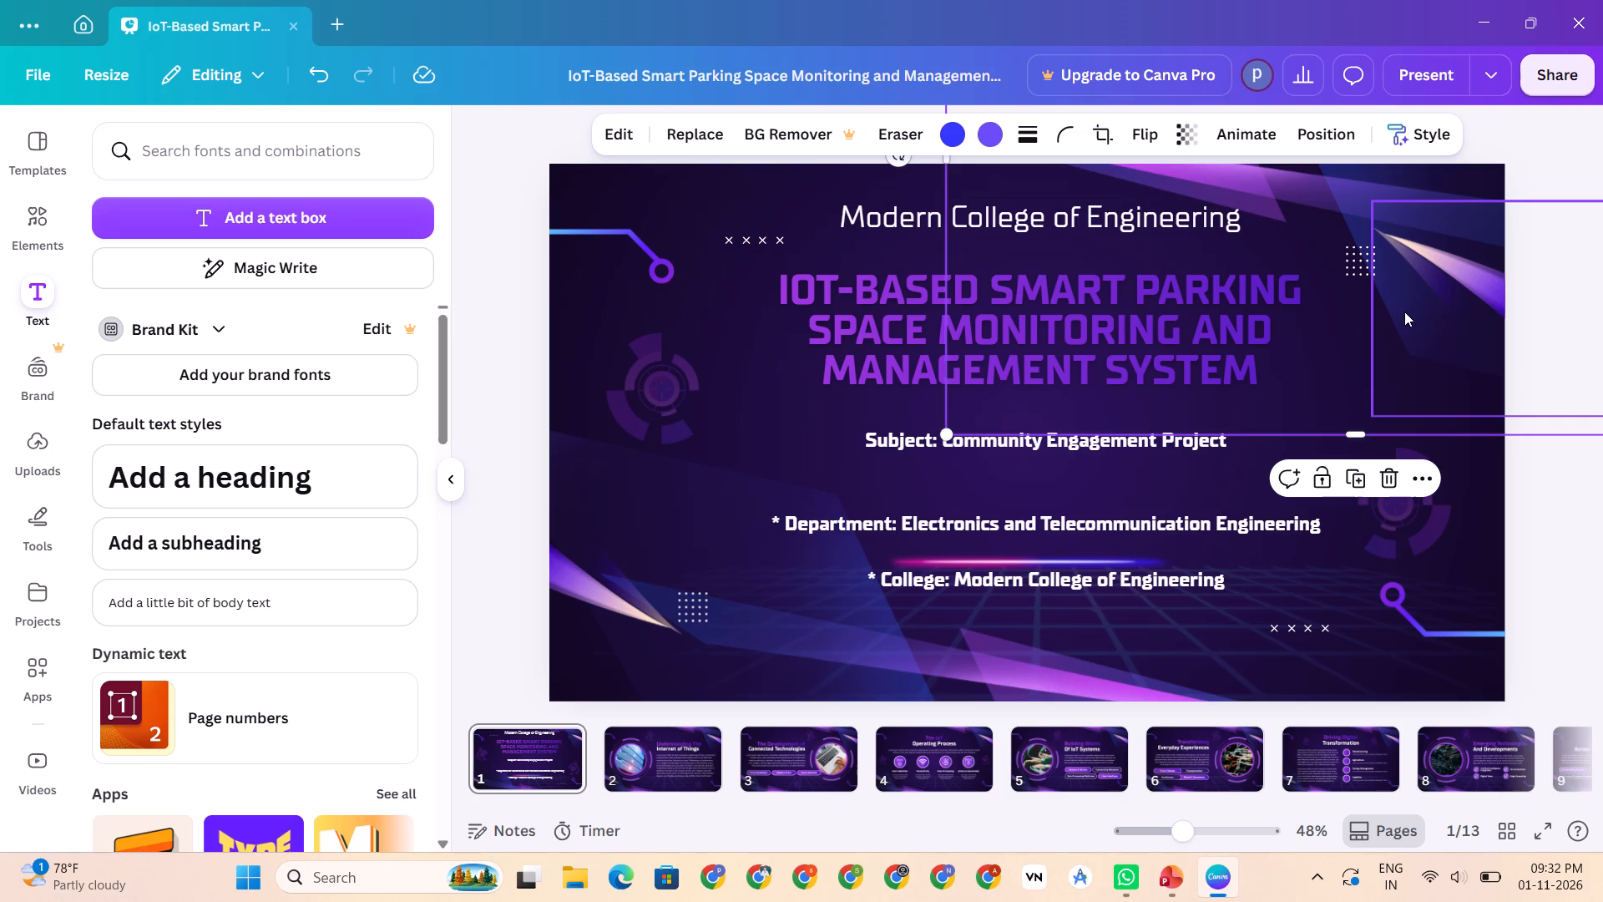
left_click(464, 527)
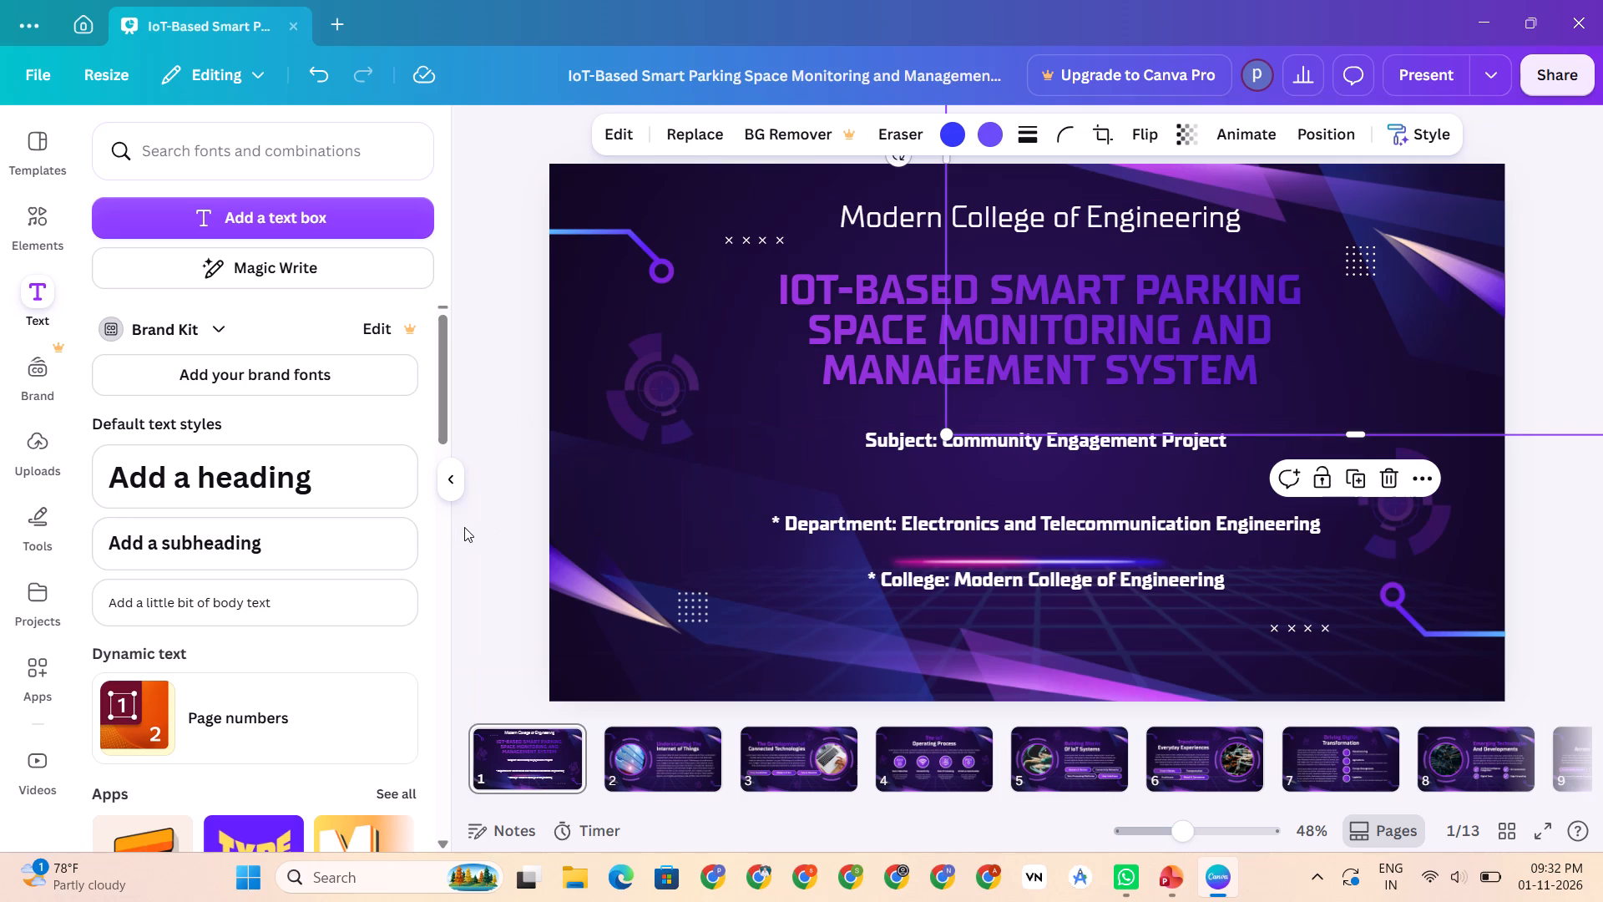
Reposition the "Modern College of Engineering" text slightly higher, centered above the cover title.
left_click(899, 200)
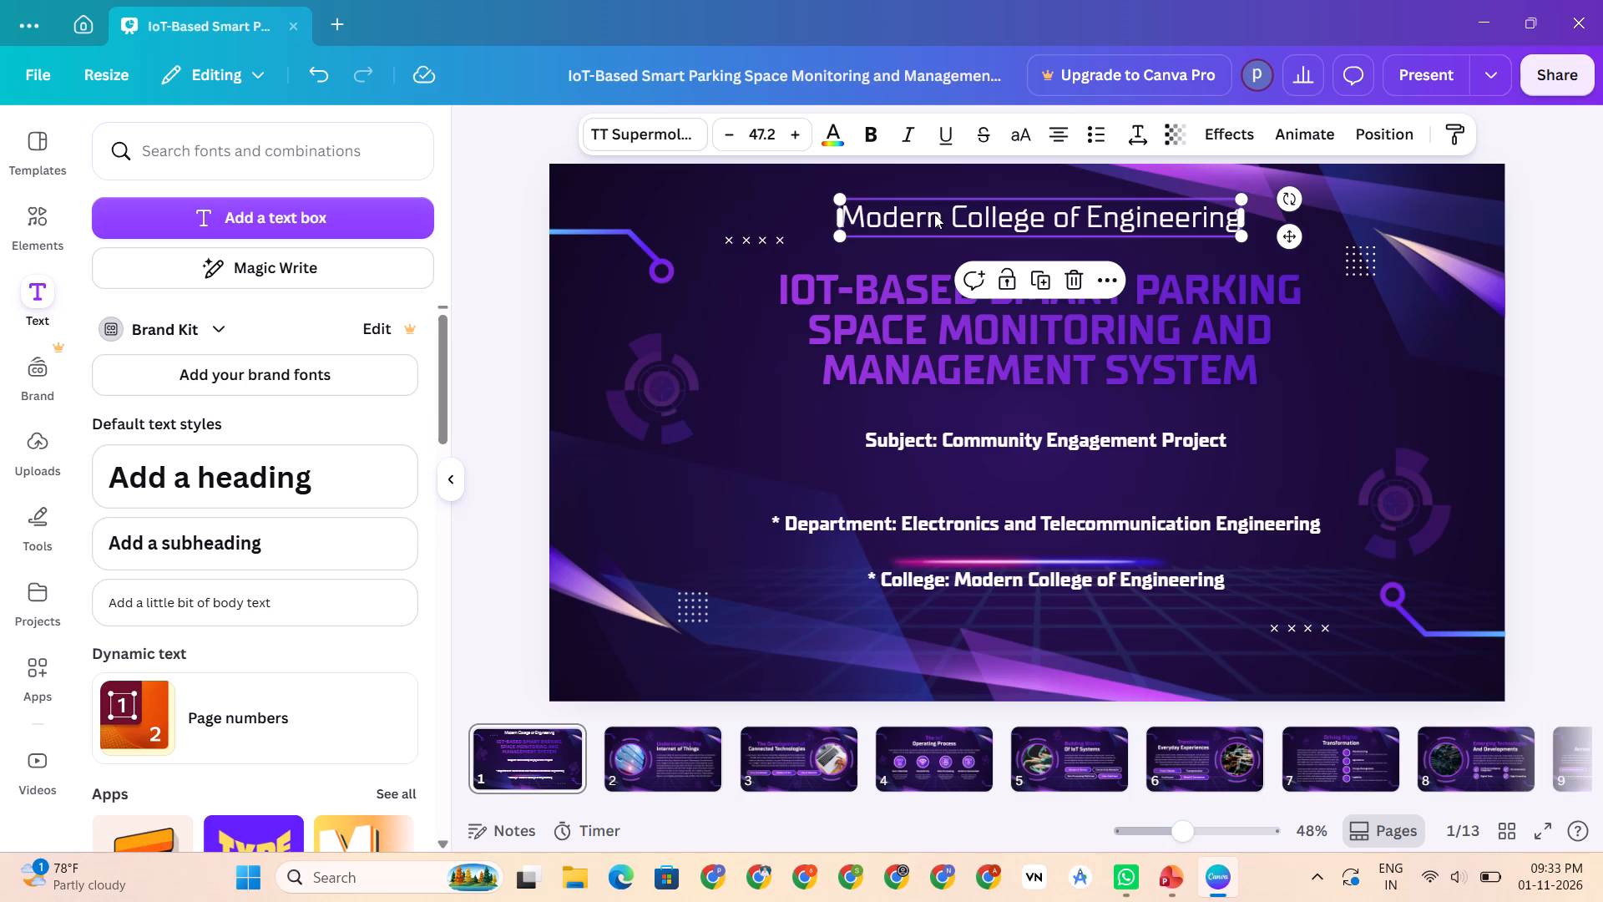
key("Right")
key("Right")
key("Right")
key("Right")
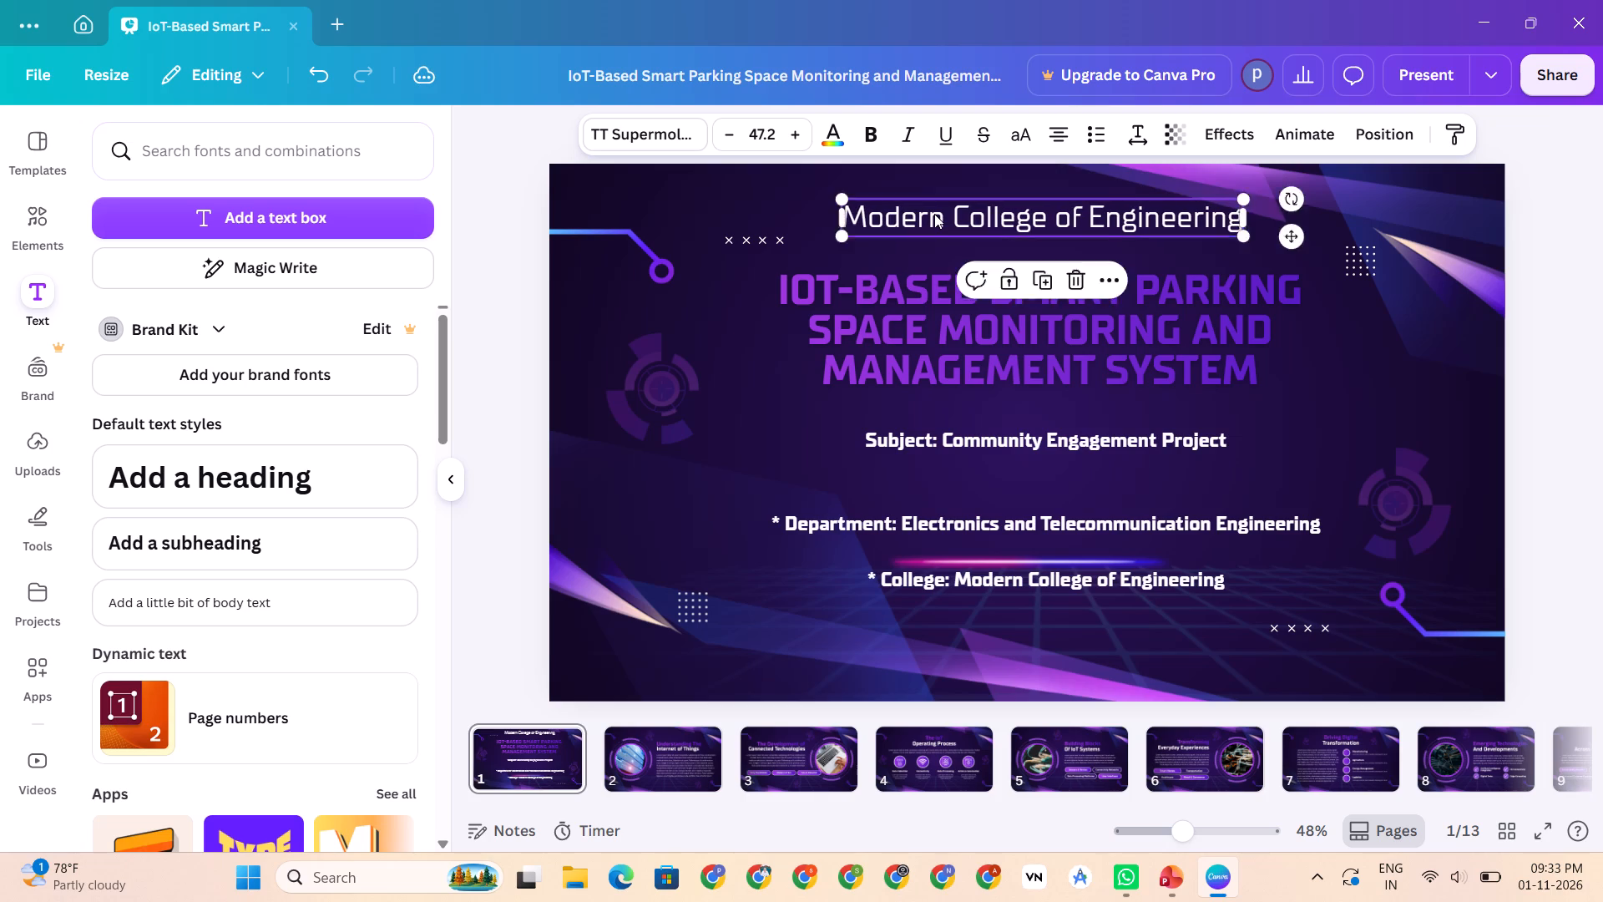
key("Right")
key("Left")
key("Left")
key("Left")
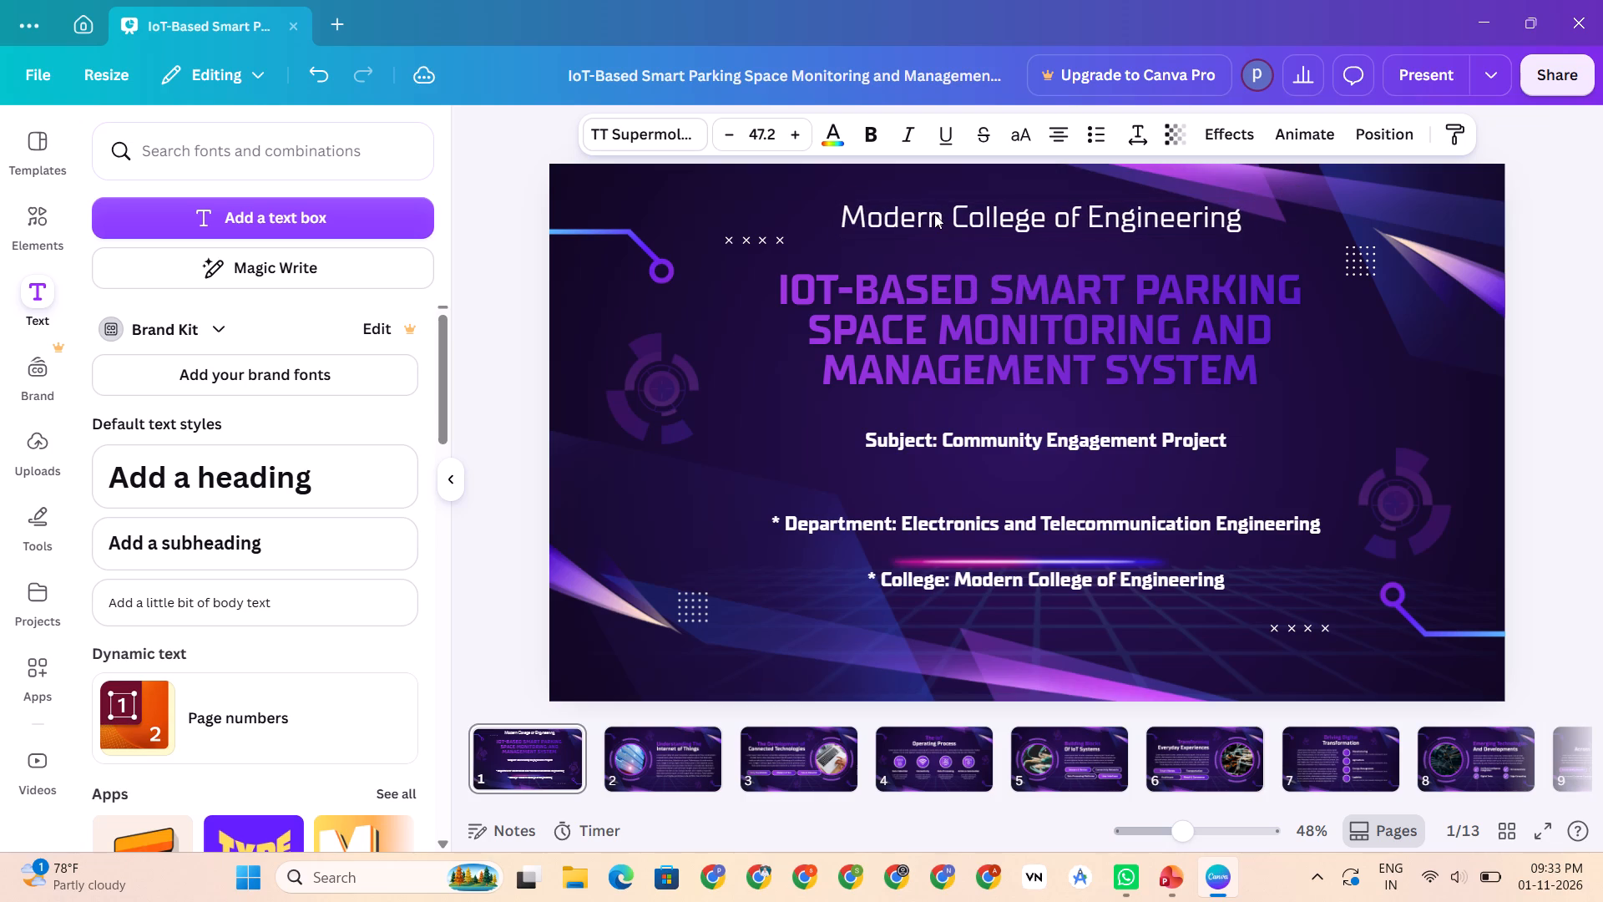
left_click_drag(924, 214, 966, 208)
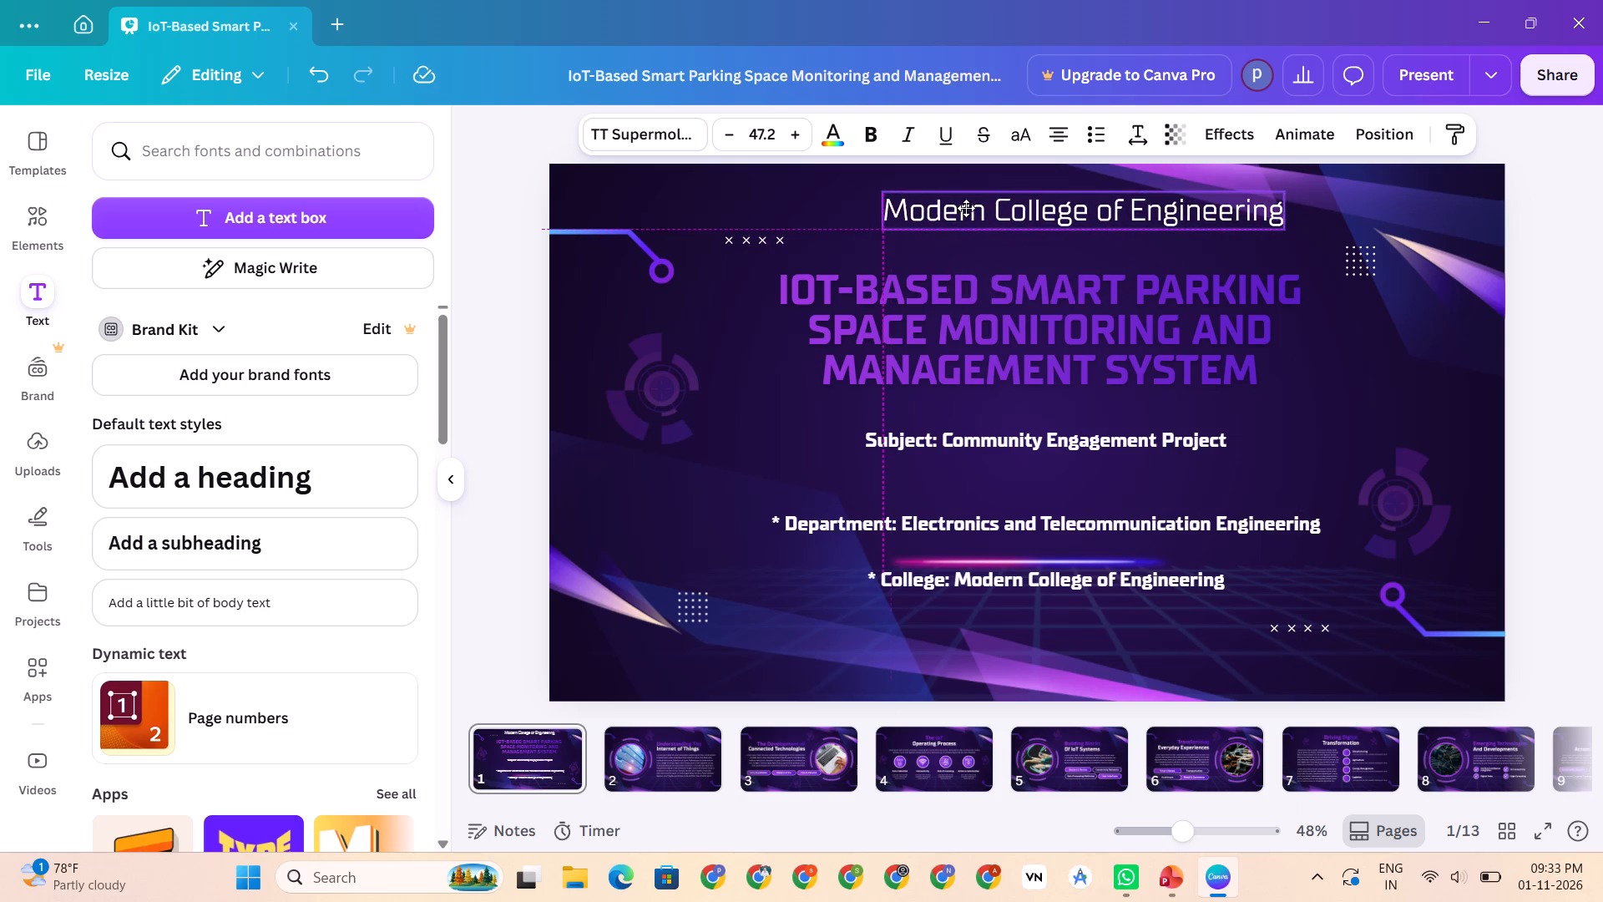
left_click_drag(966, 208, 923, 205)
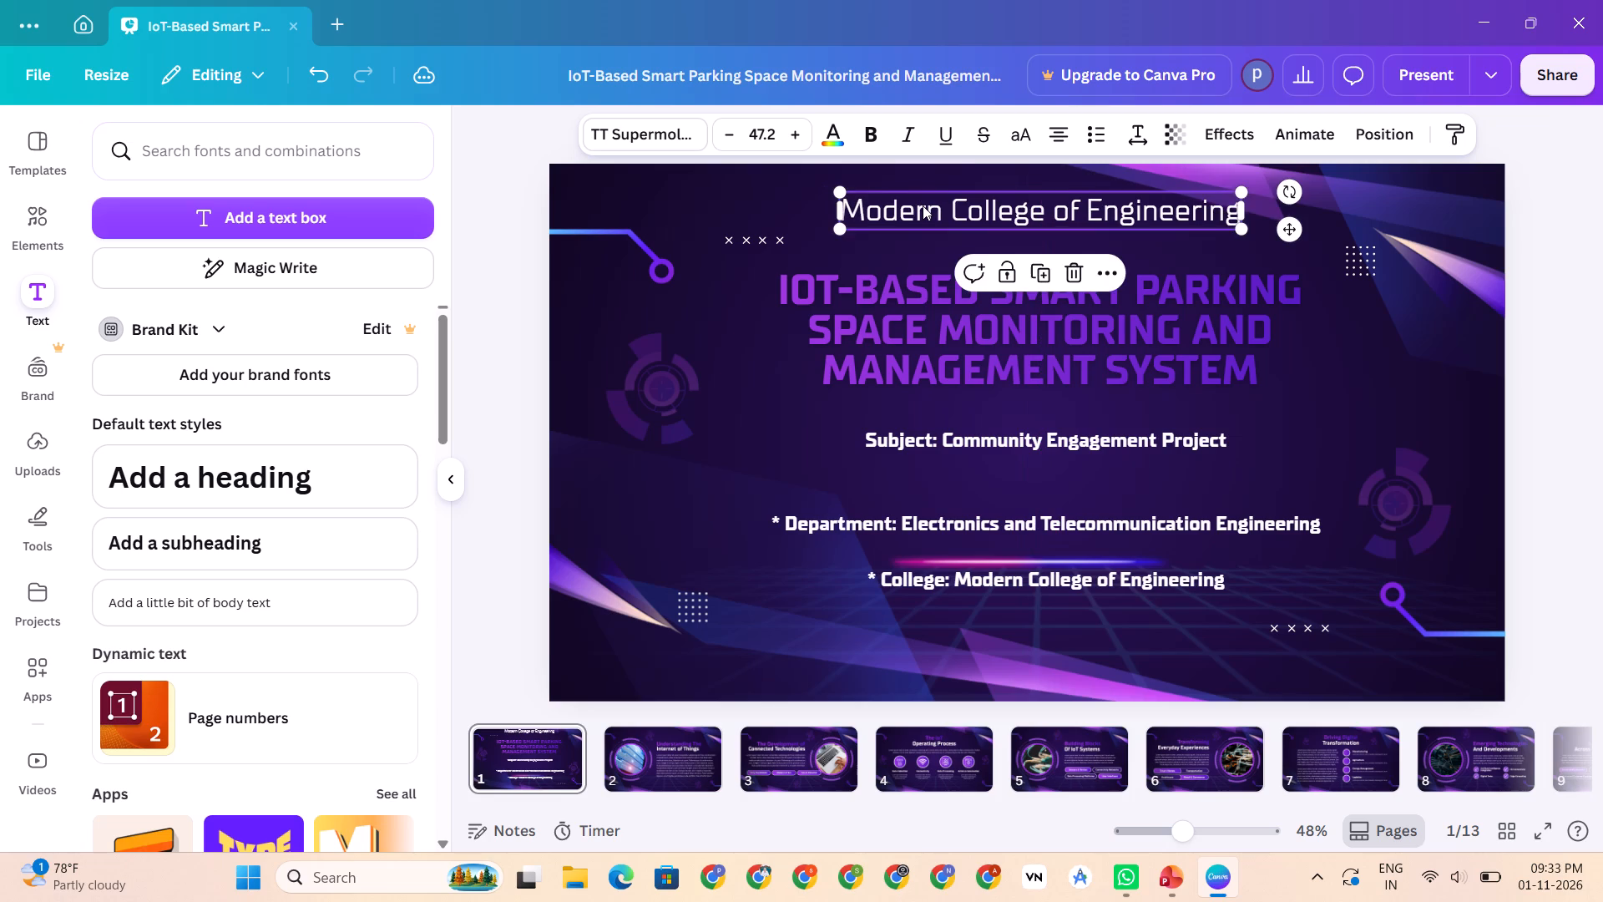
Add a second line reading "An autonomous Institute Affilated with SPPU" below "Modern College of Engineering" on the cover slide.
left_click(923, 205)
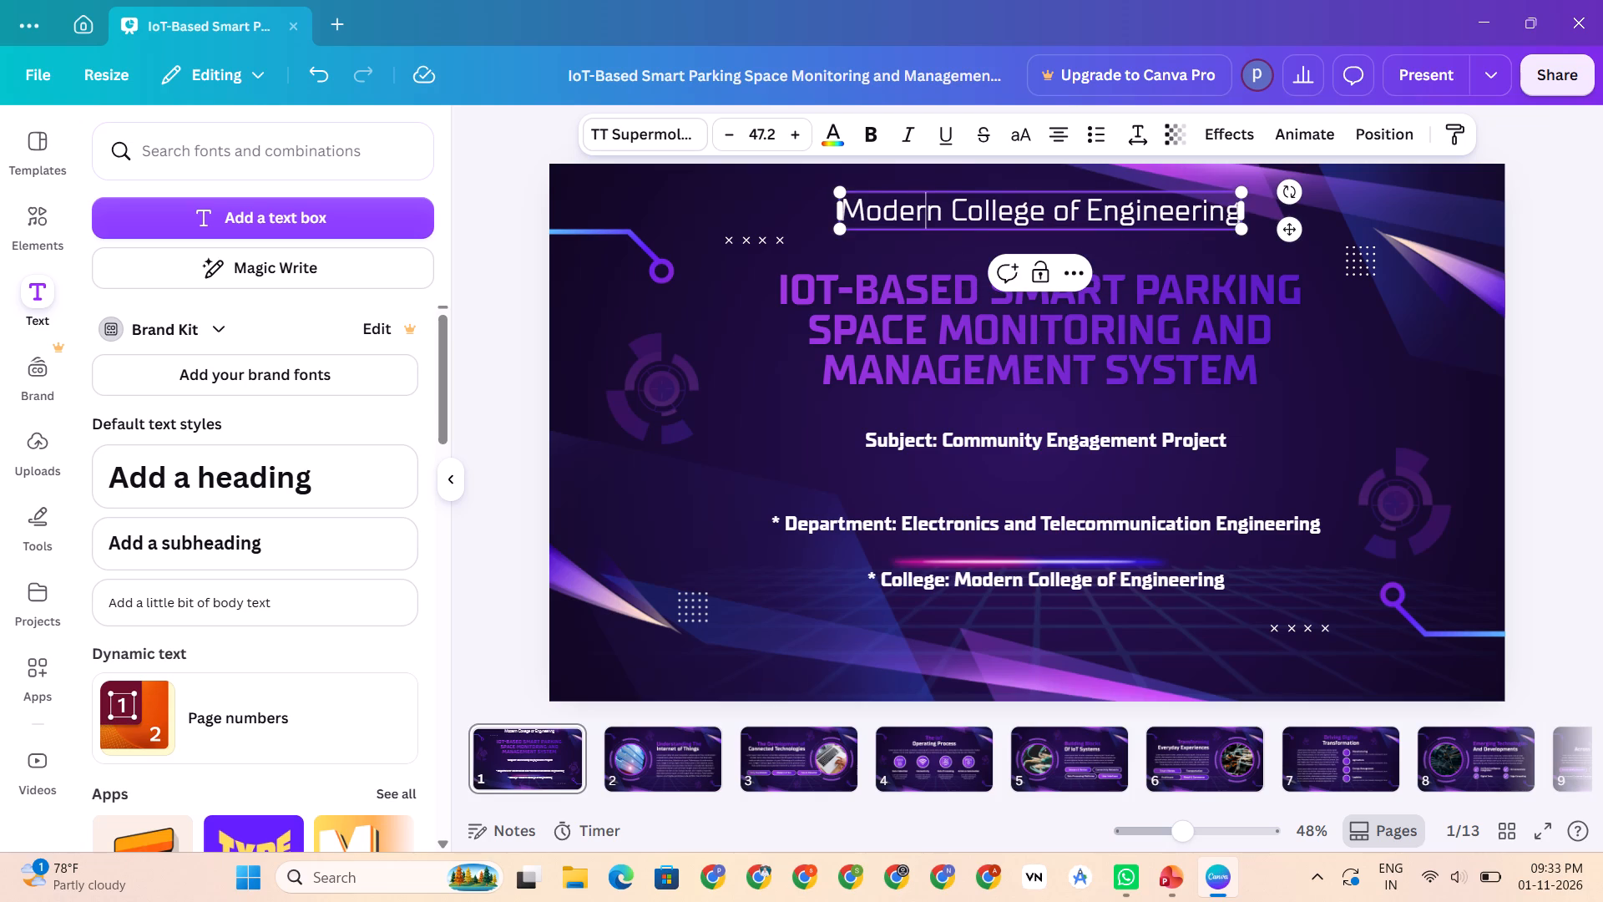
left_click(1231, 218)
key("Right")
key("Return")
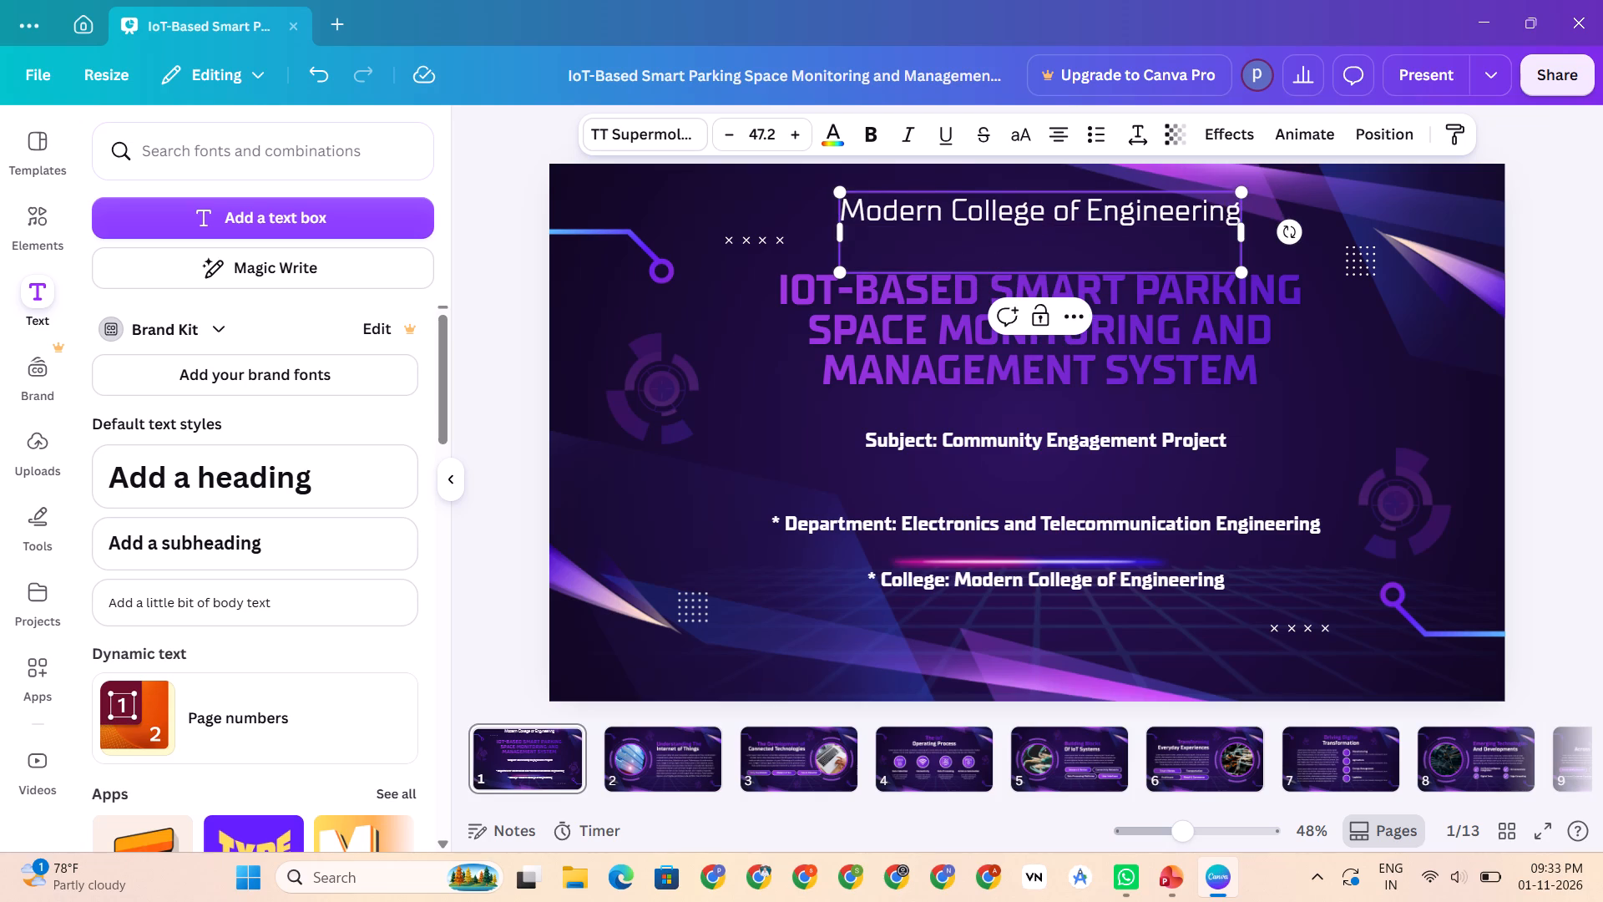
key("a")
key("BackSpace")
key("shift+a")
type("n")
key("space")
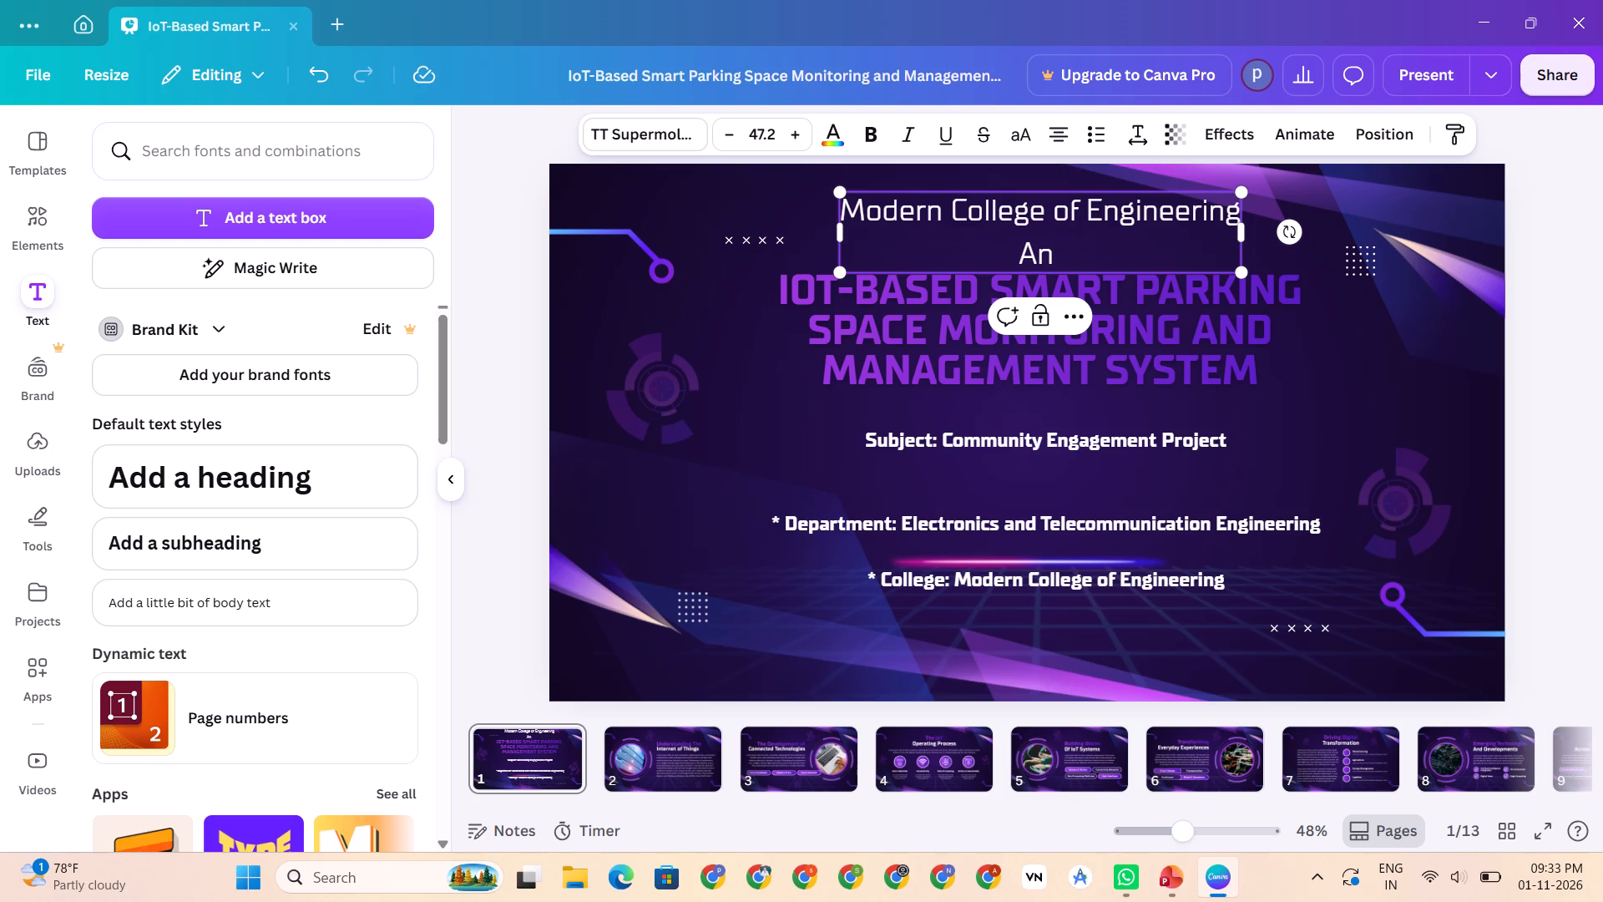
type("au")
type("to")
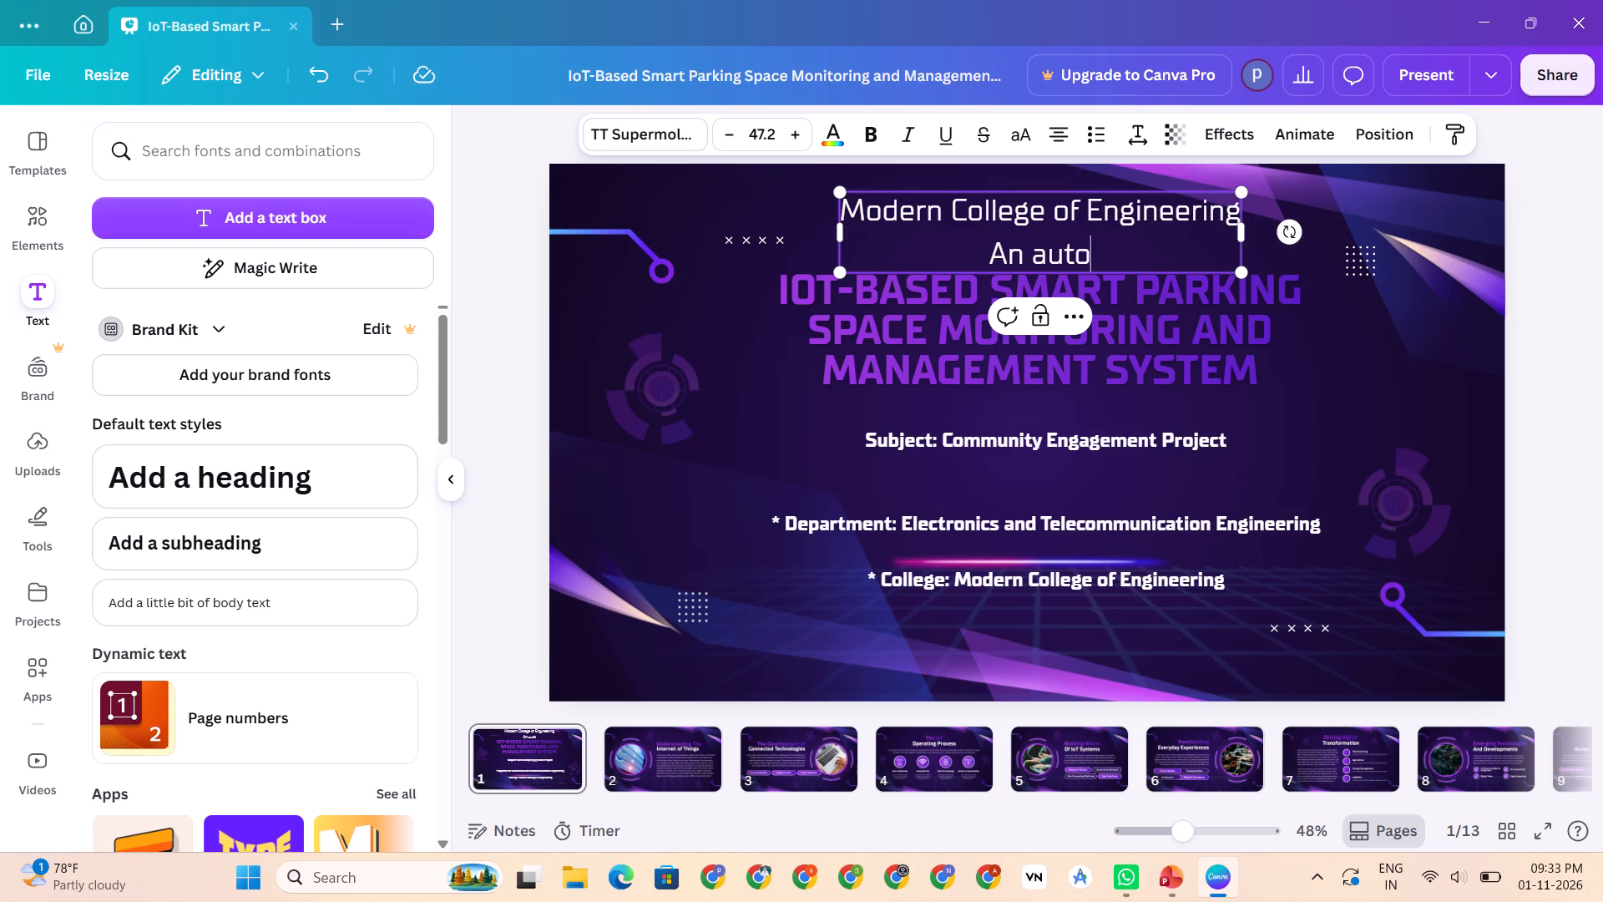
type("nomous Institutr=")
key("BackSpace")
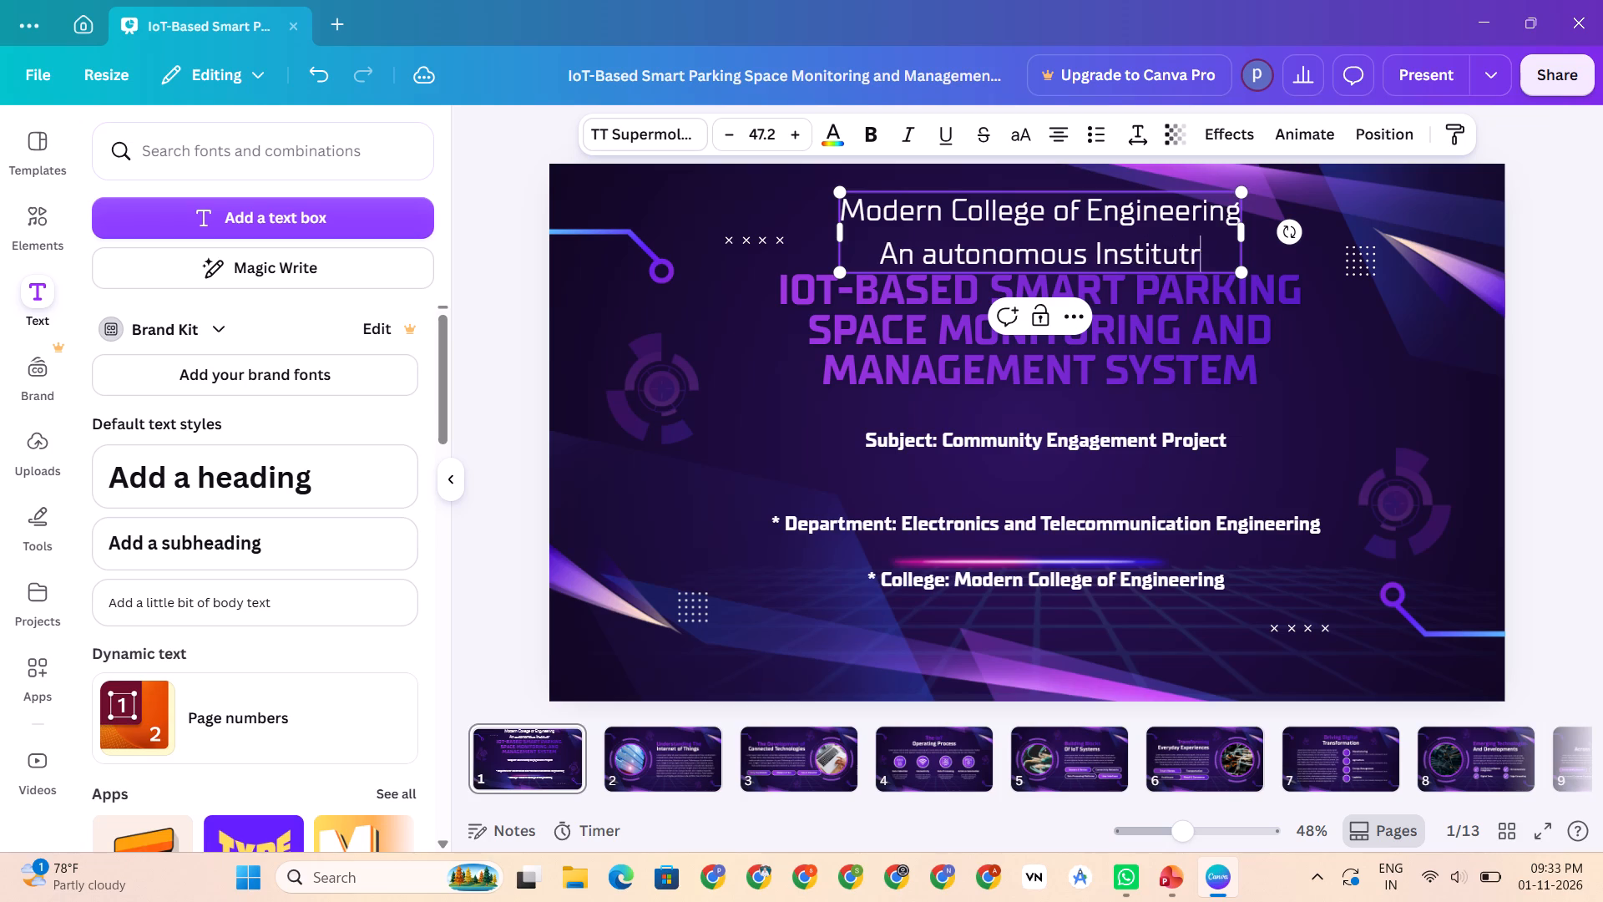
key("BackSpace")
key("BackSpace")
type("tre")
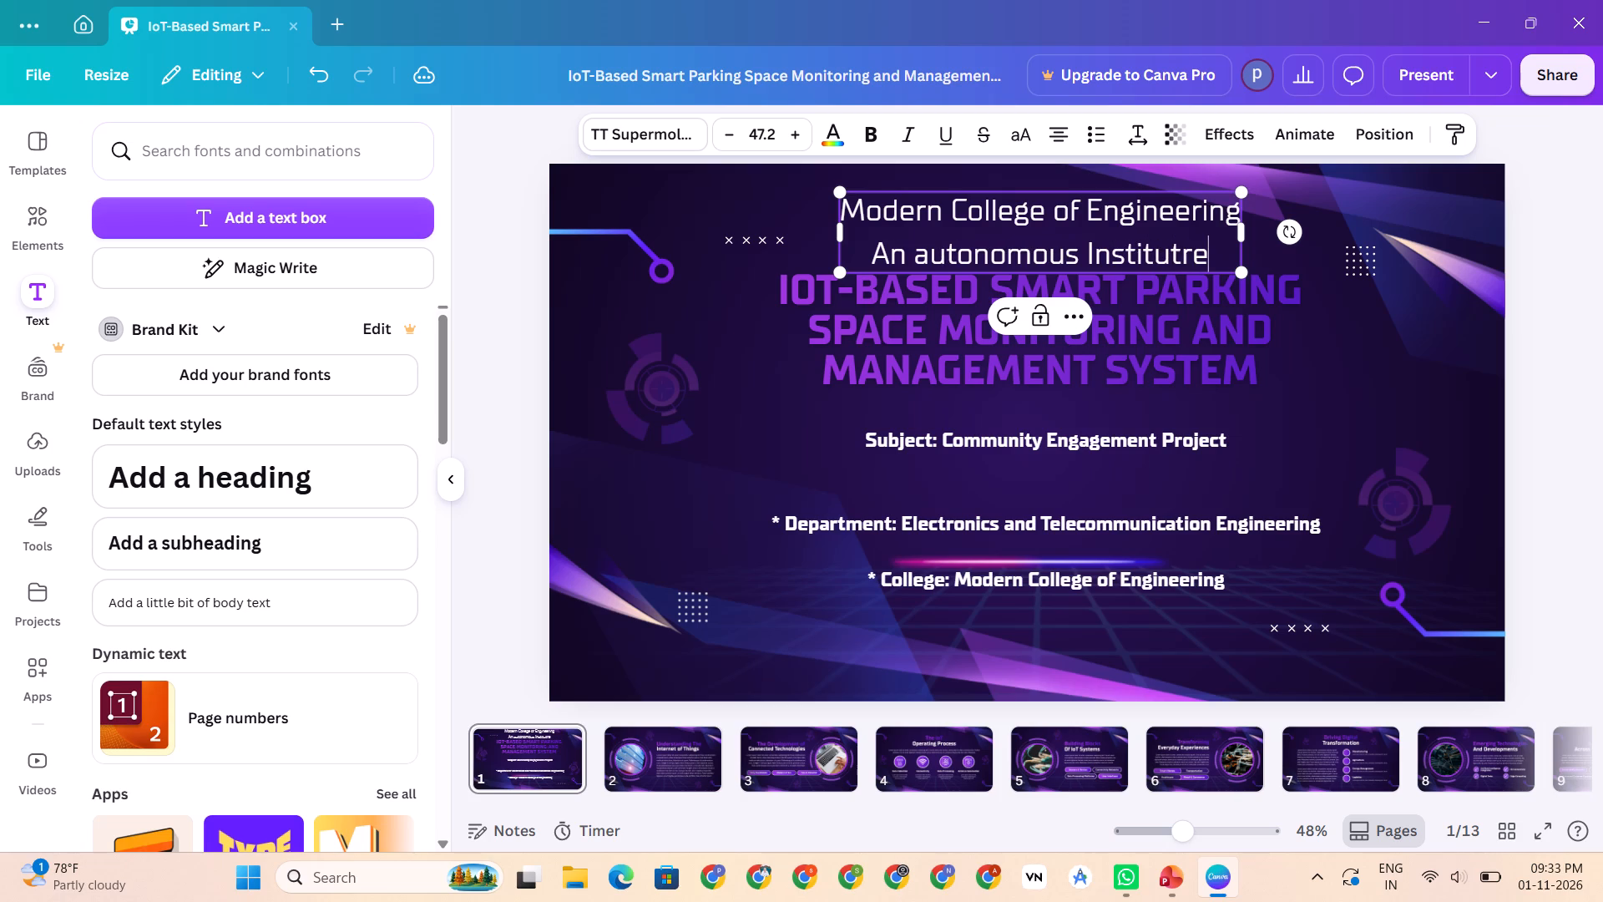
key("BackSpace")
key("BackSpace")
key("e")
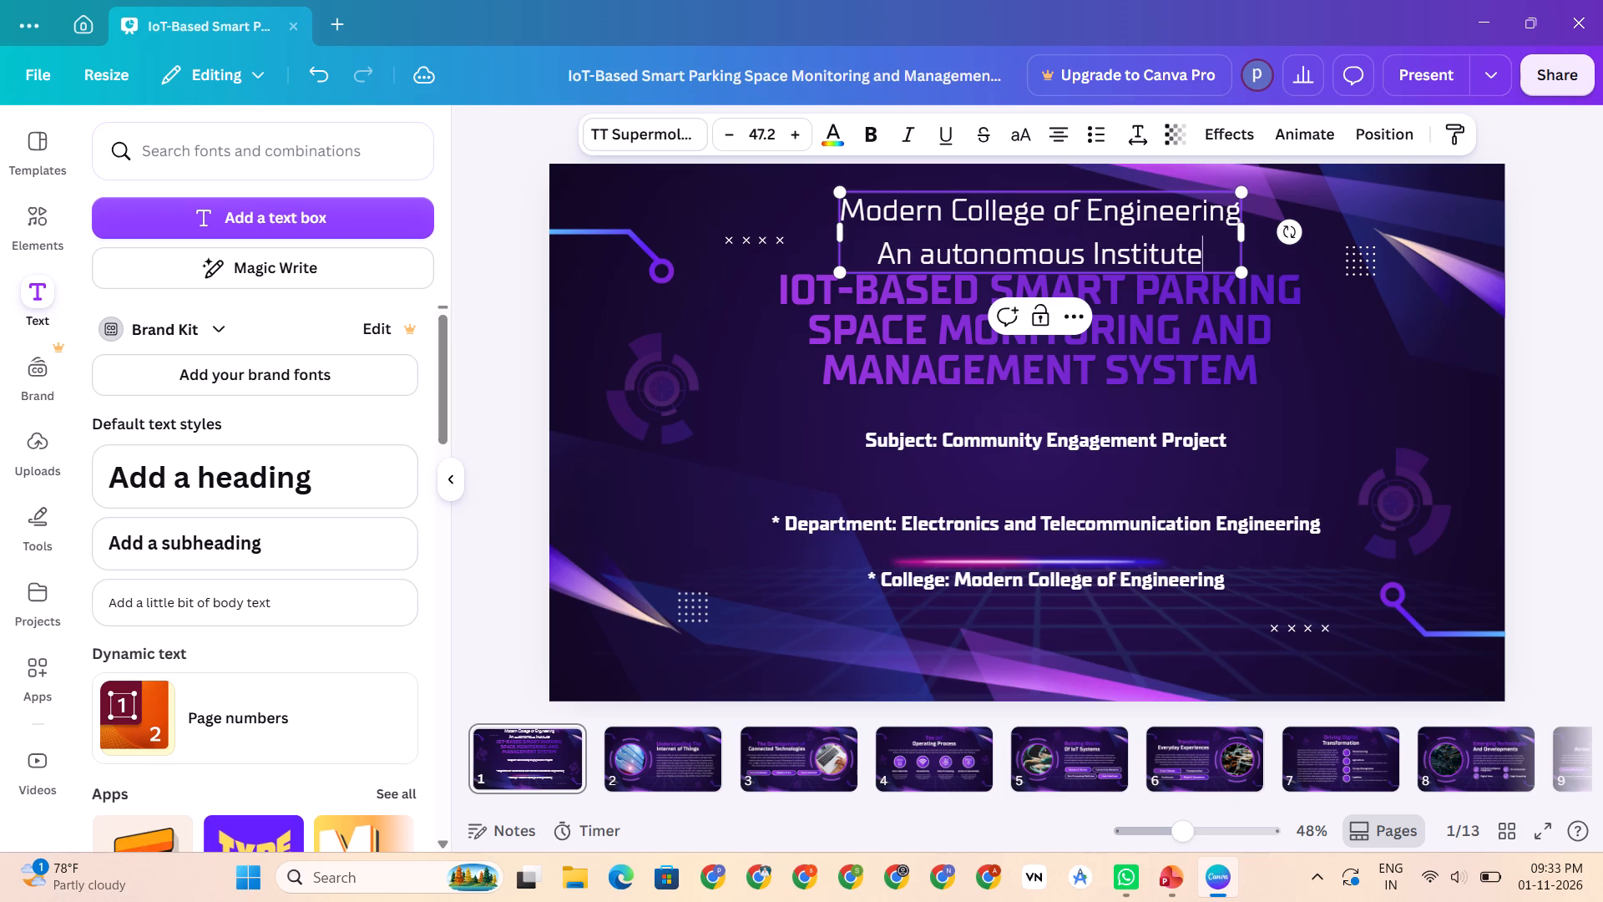
key("space")
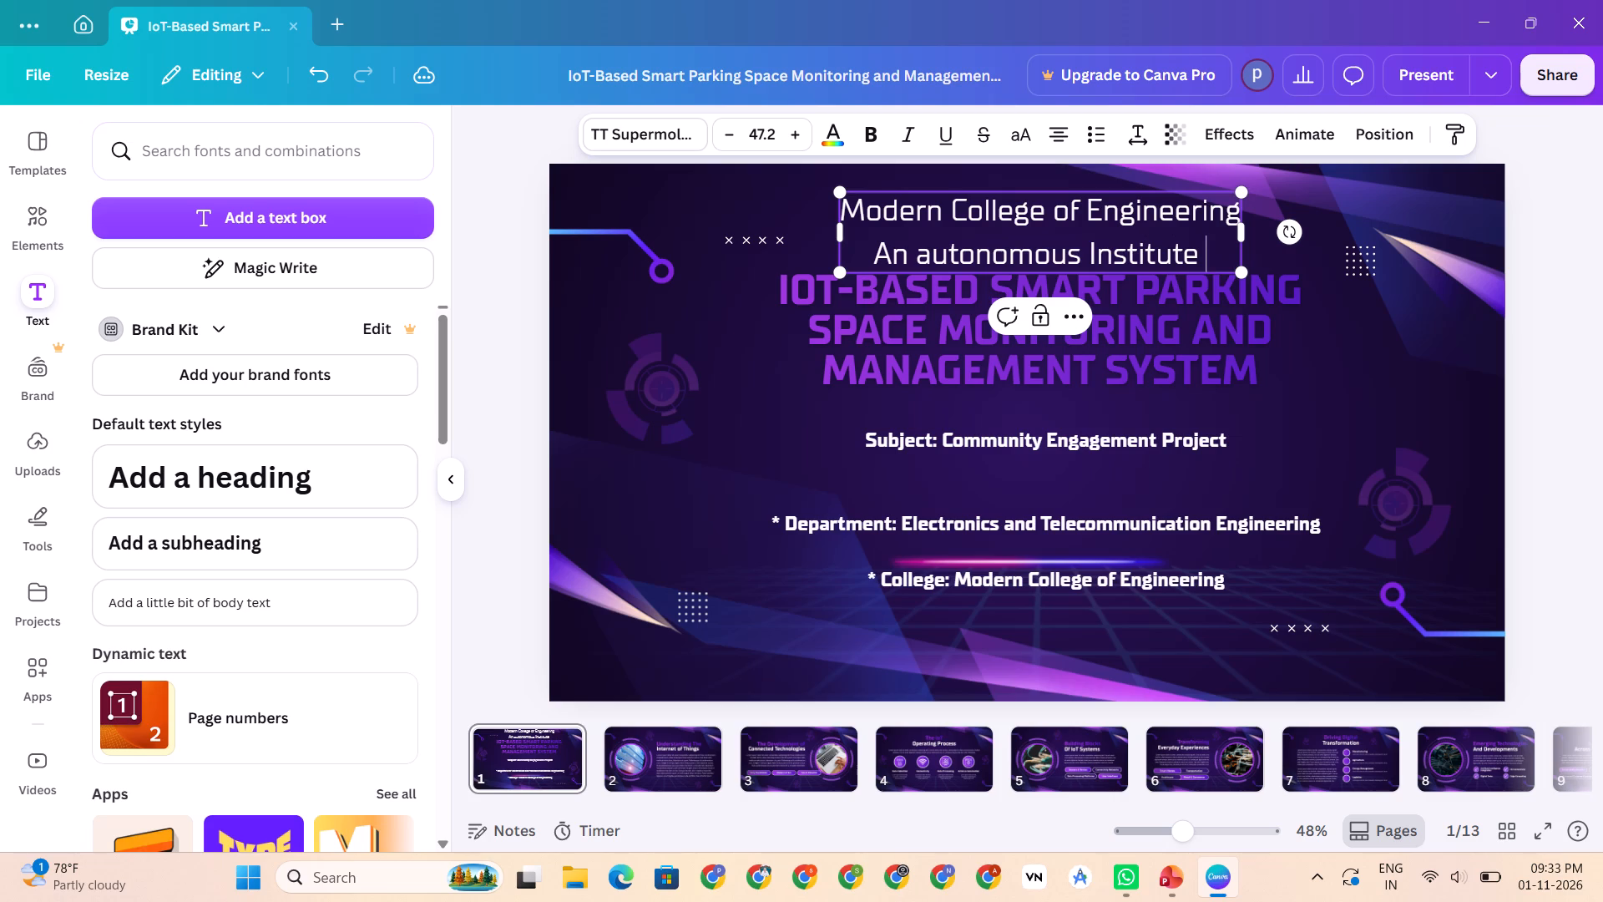
key("shift+a")
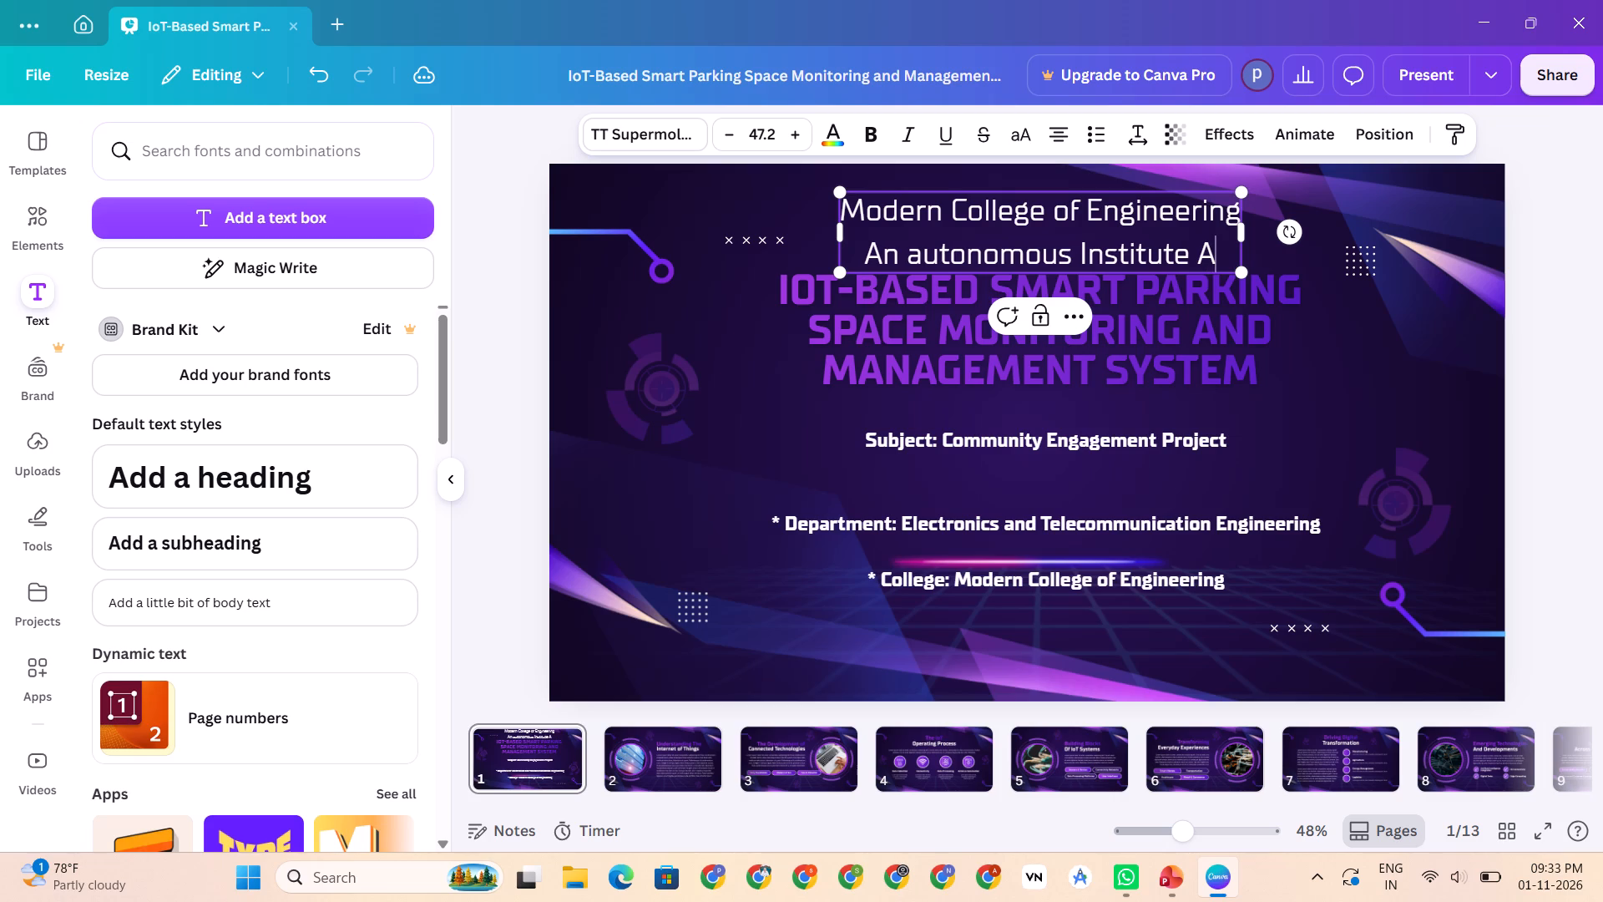
type("ffi")
type("lated with")
key("space")
key("shift+s")
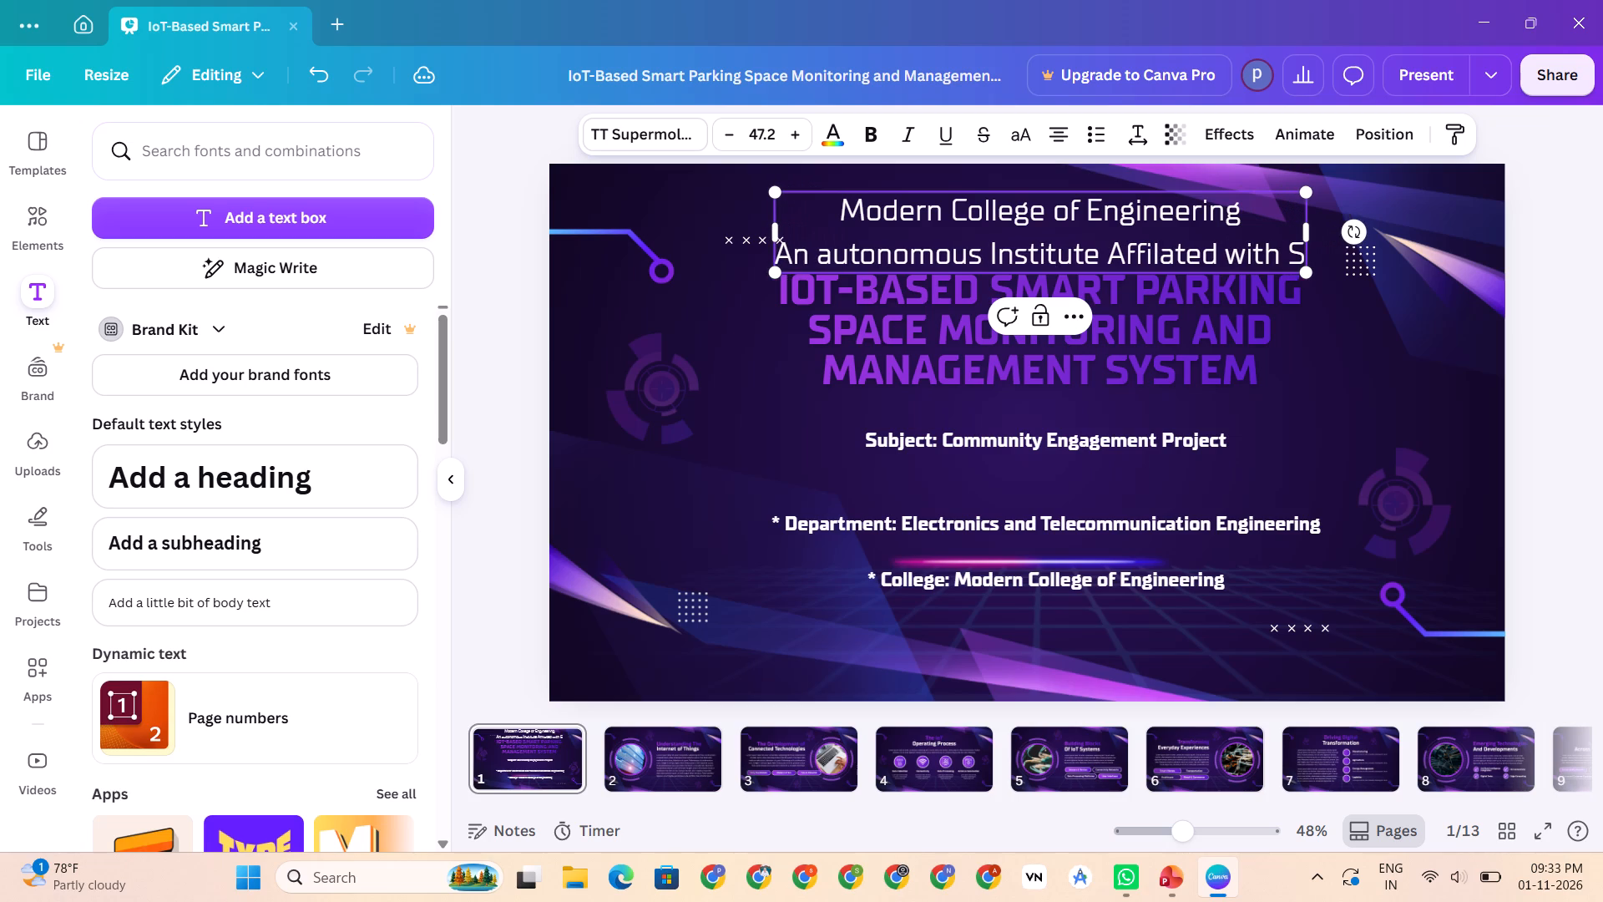
type("PPu")
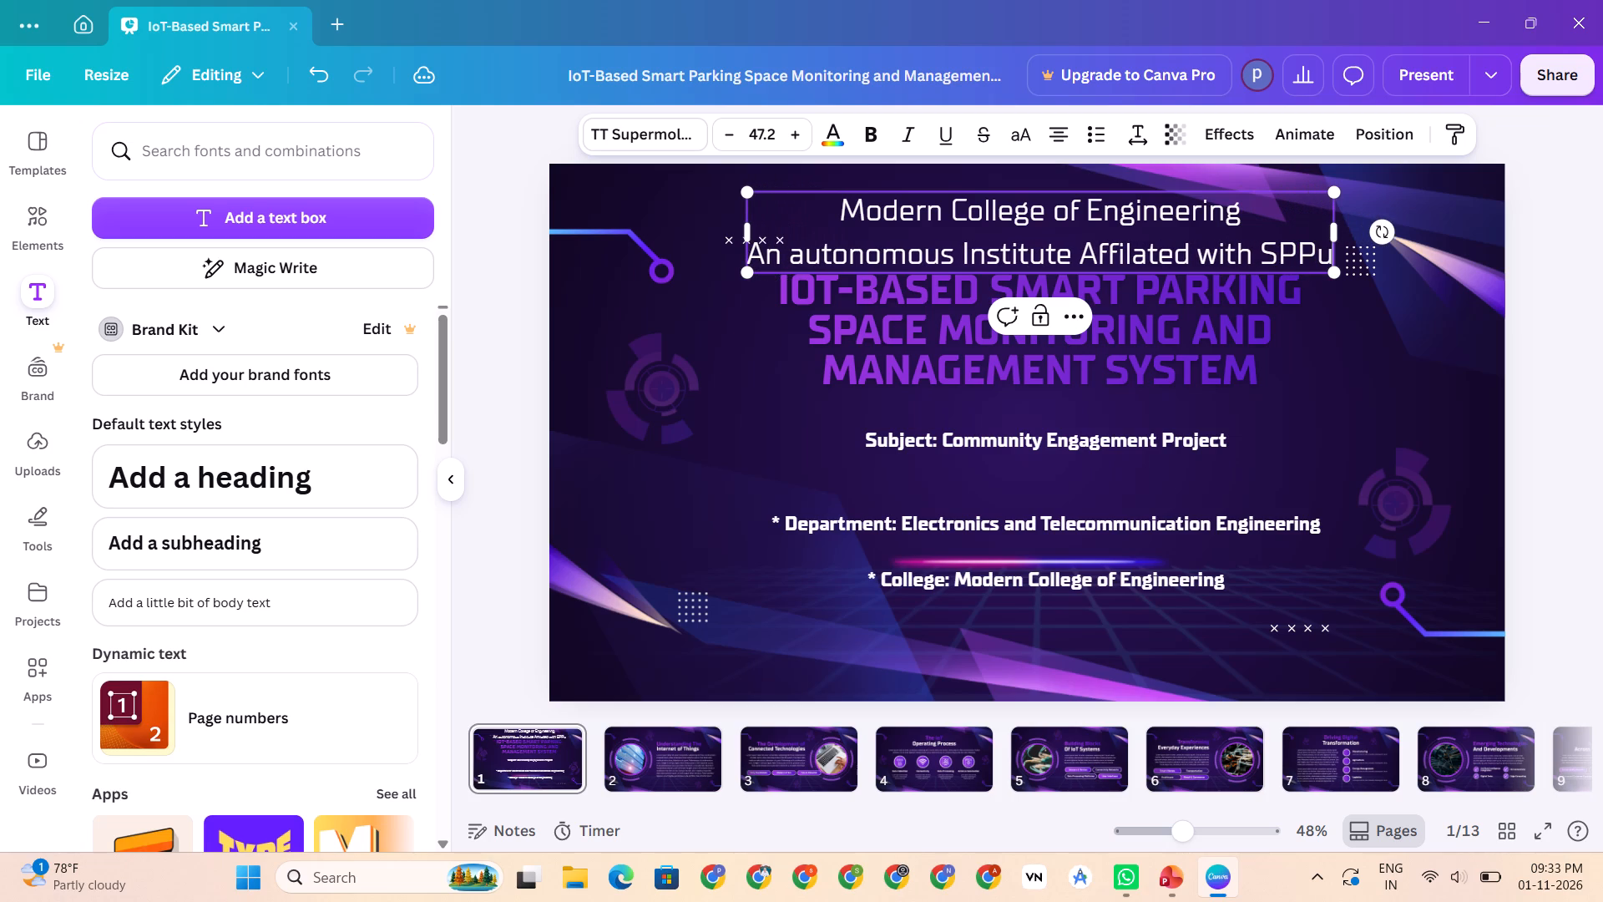
key("BackSpace")
key("shift+u")
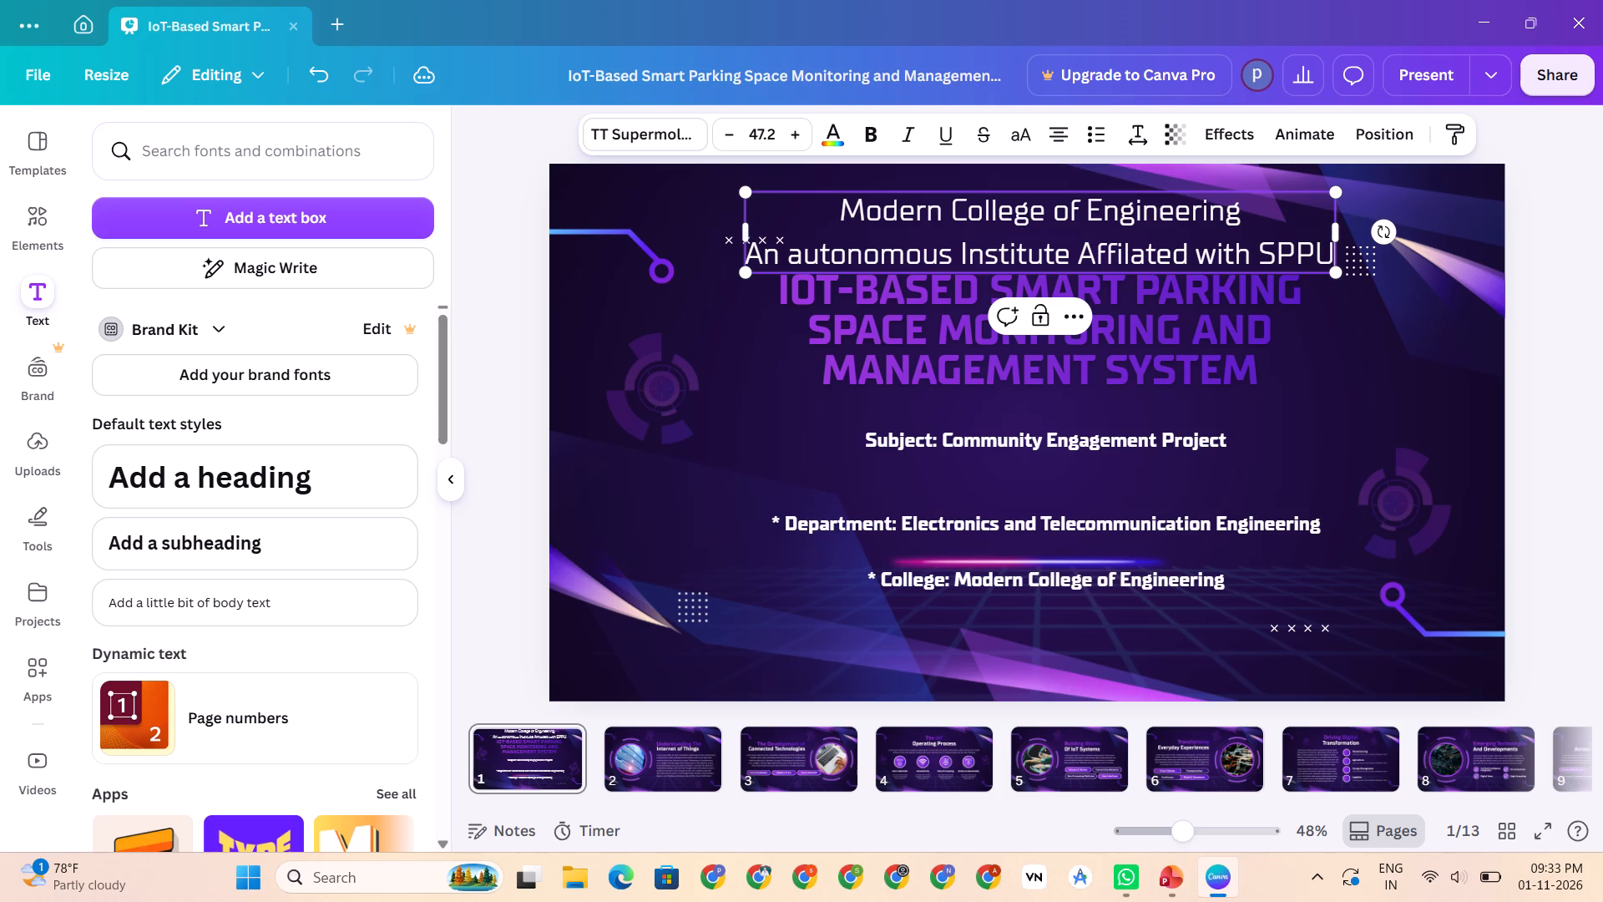
Reduce the font size of the "An autonomous Institute Affilated with SPPU" line to 25.2.
left_click_drag(1331, 252, 746, 251)
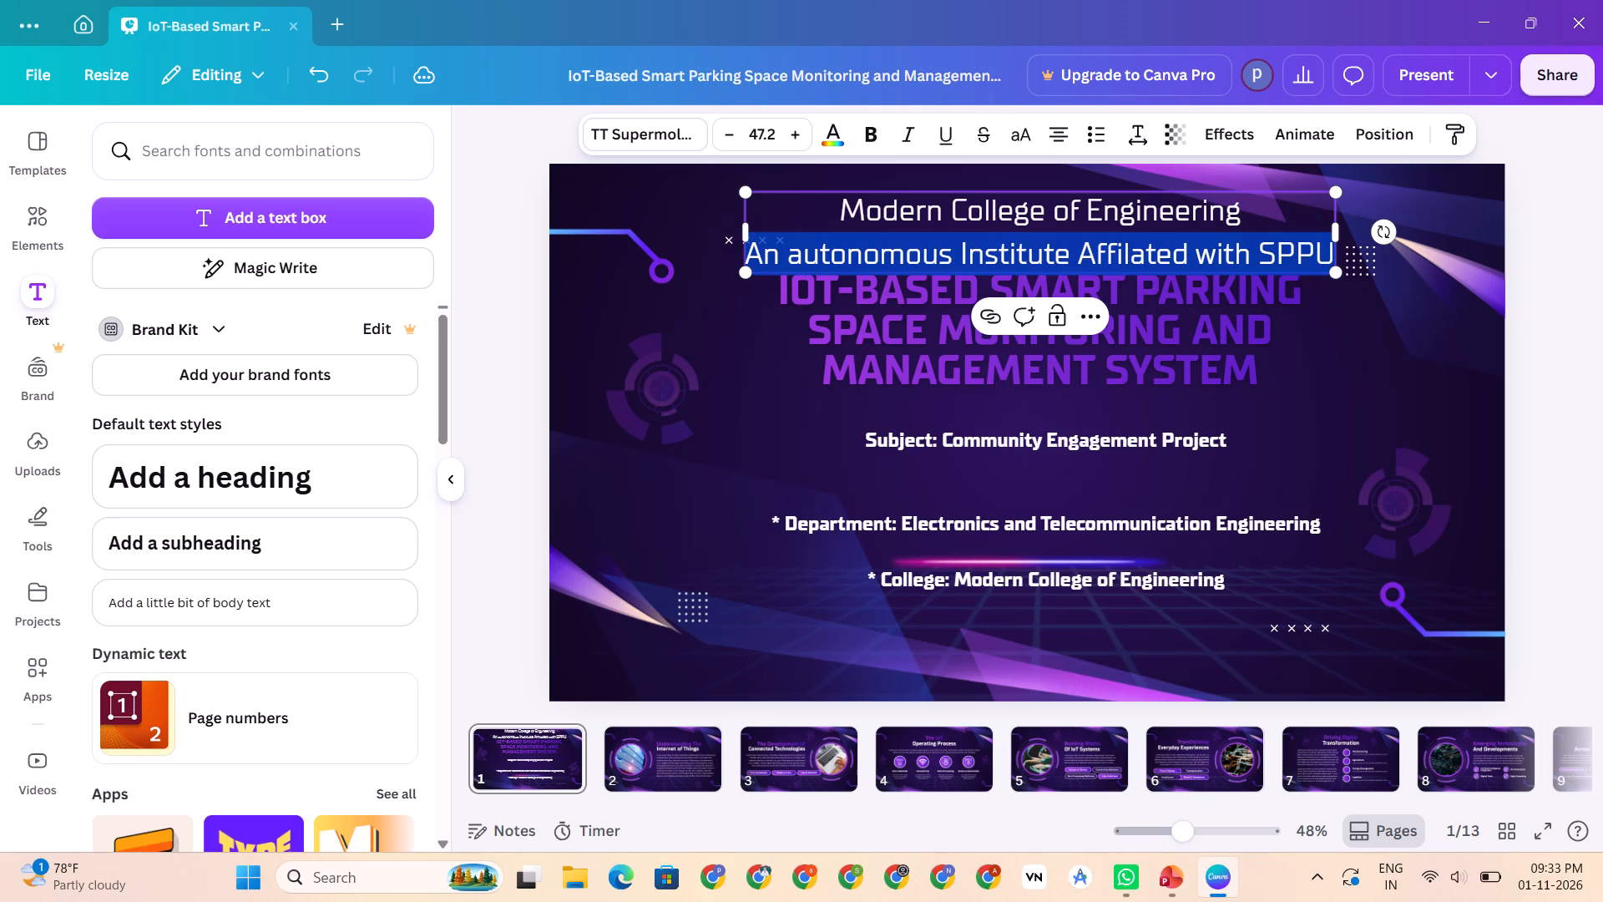
triple_click(726, 144)
triple_click(726, 144)
triple_click(726, 144)
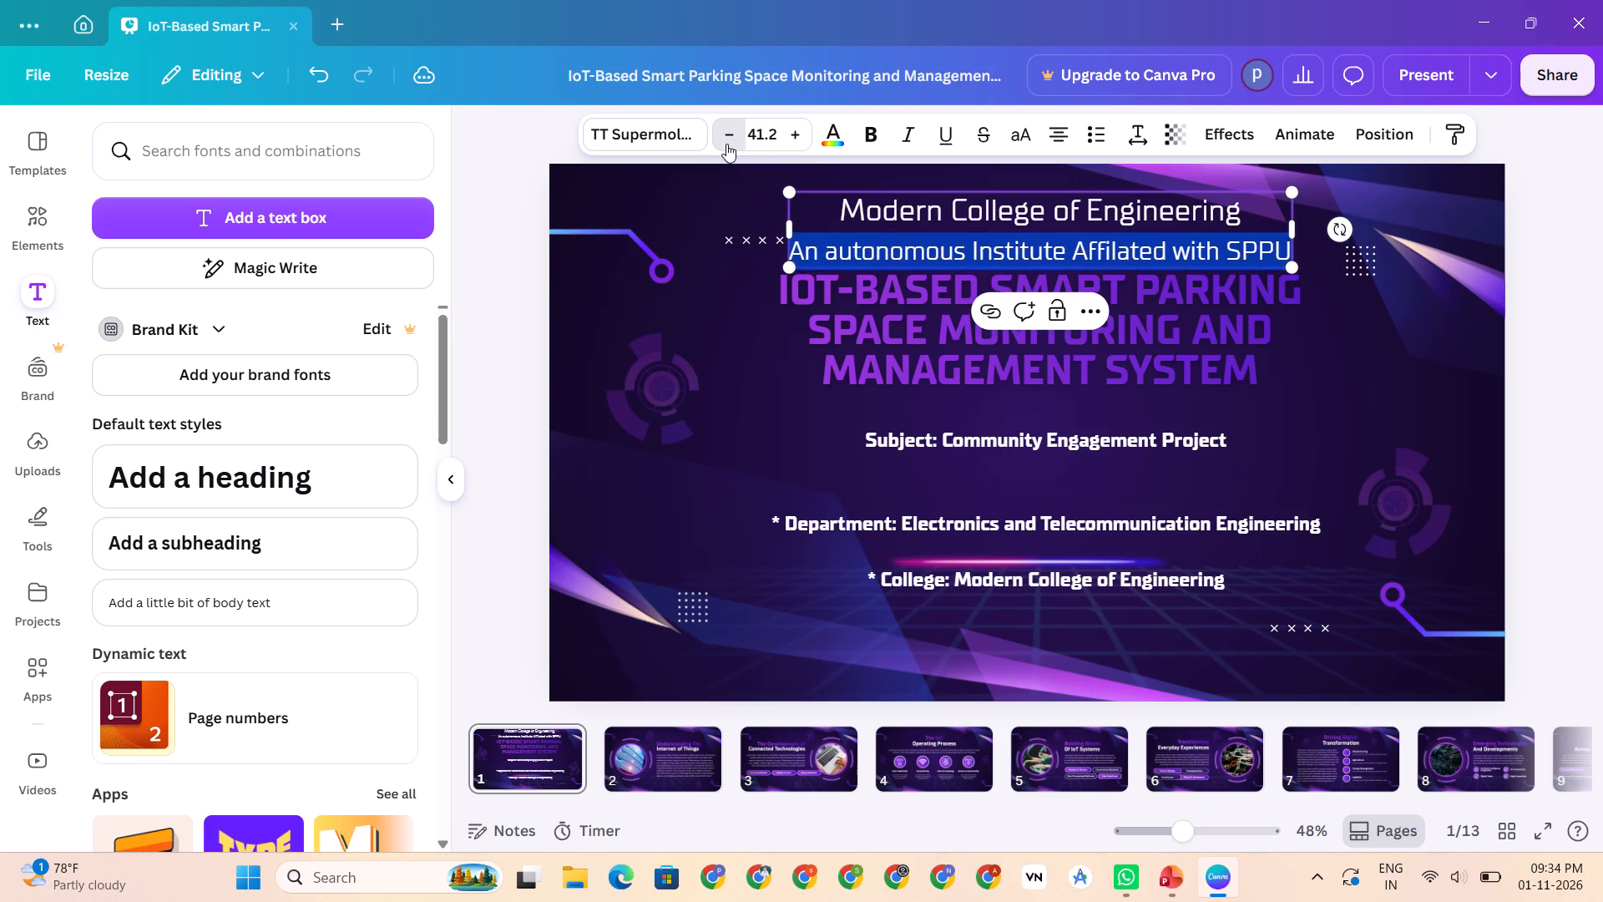
triple_click(726, 144)
triple_click(726, 144)
triple_click(726, 144)
left_click(726, 144)
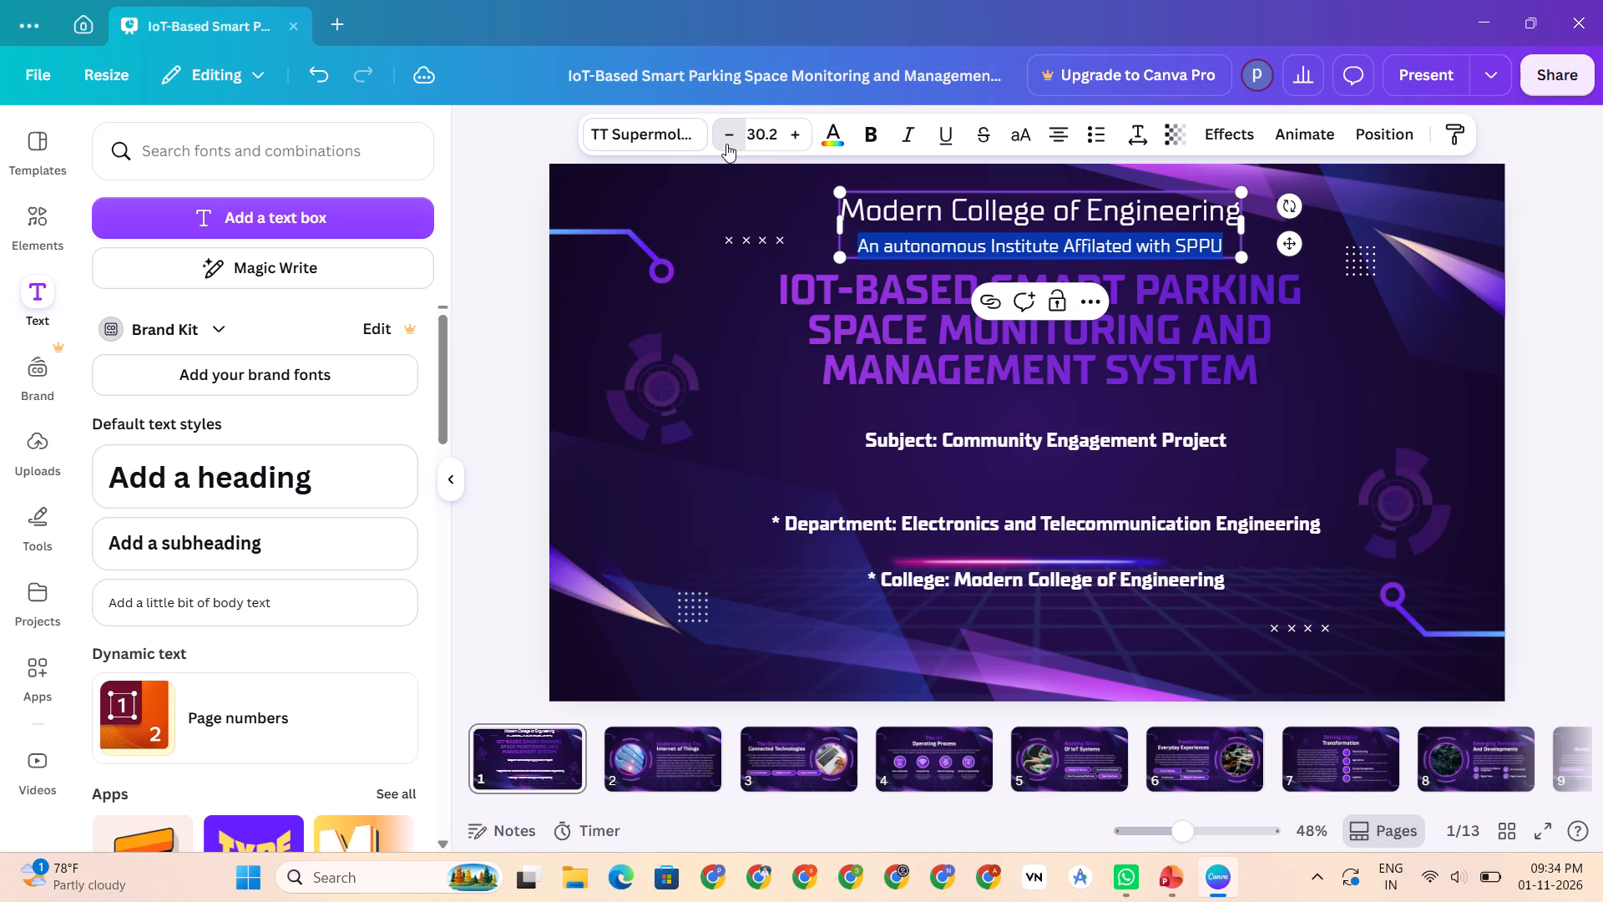
triple_click(726, 144)
left_click(674, 316)
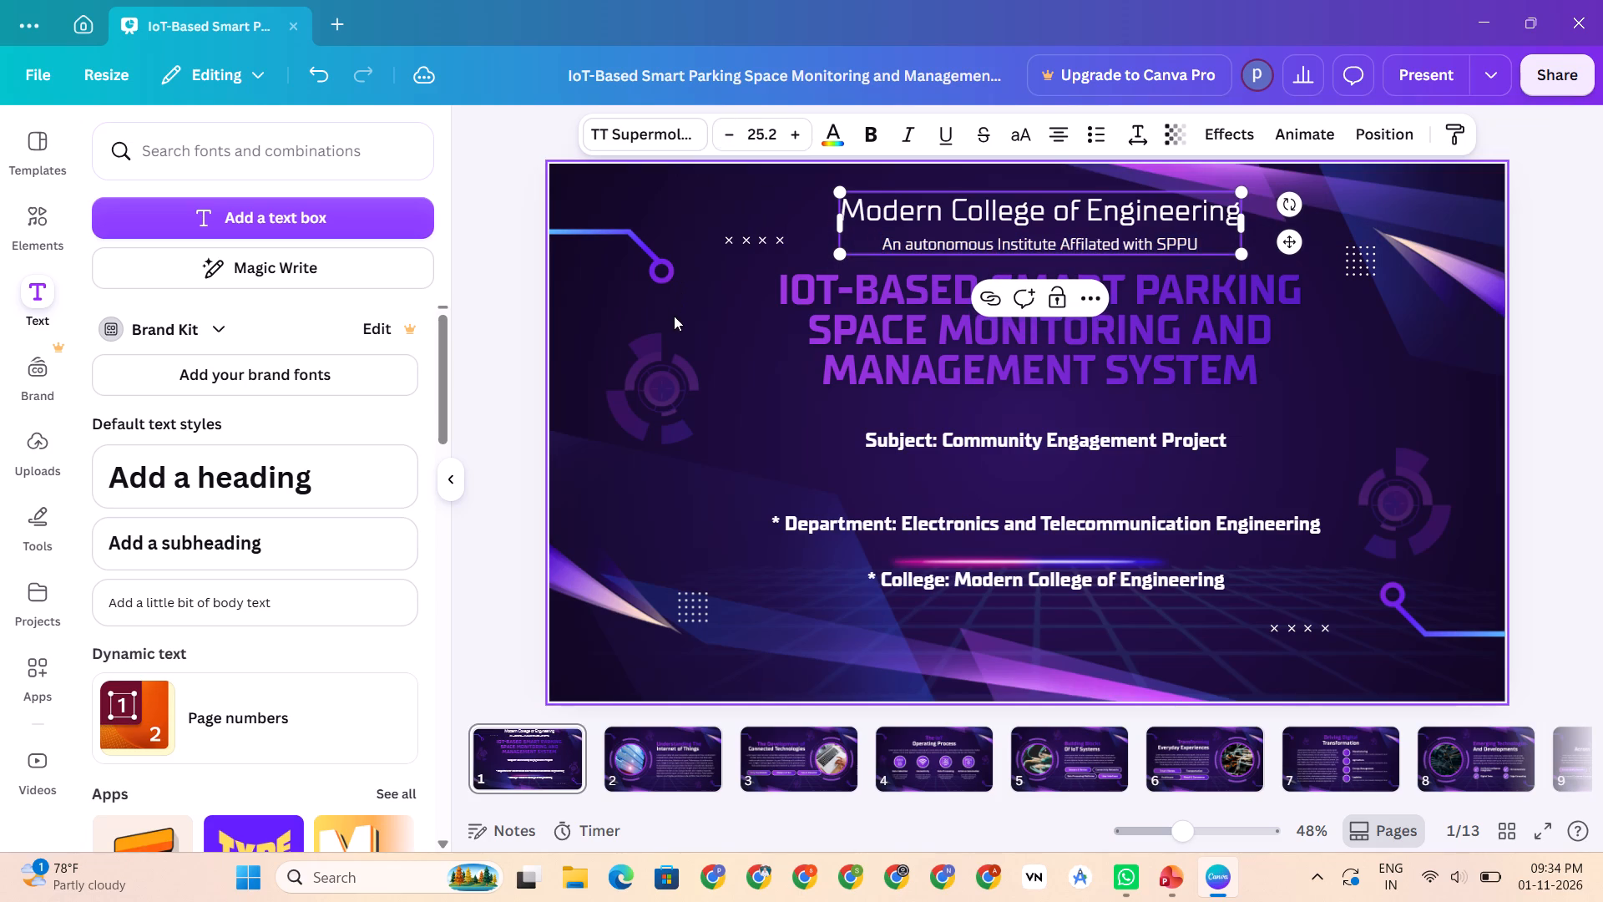
left_click(963, 216)
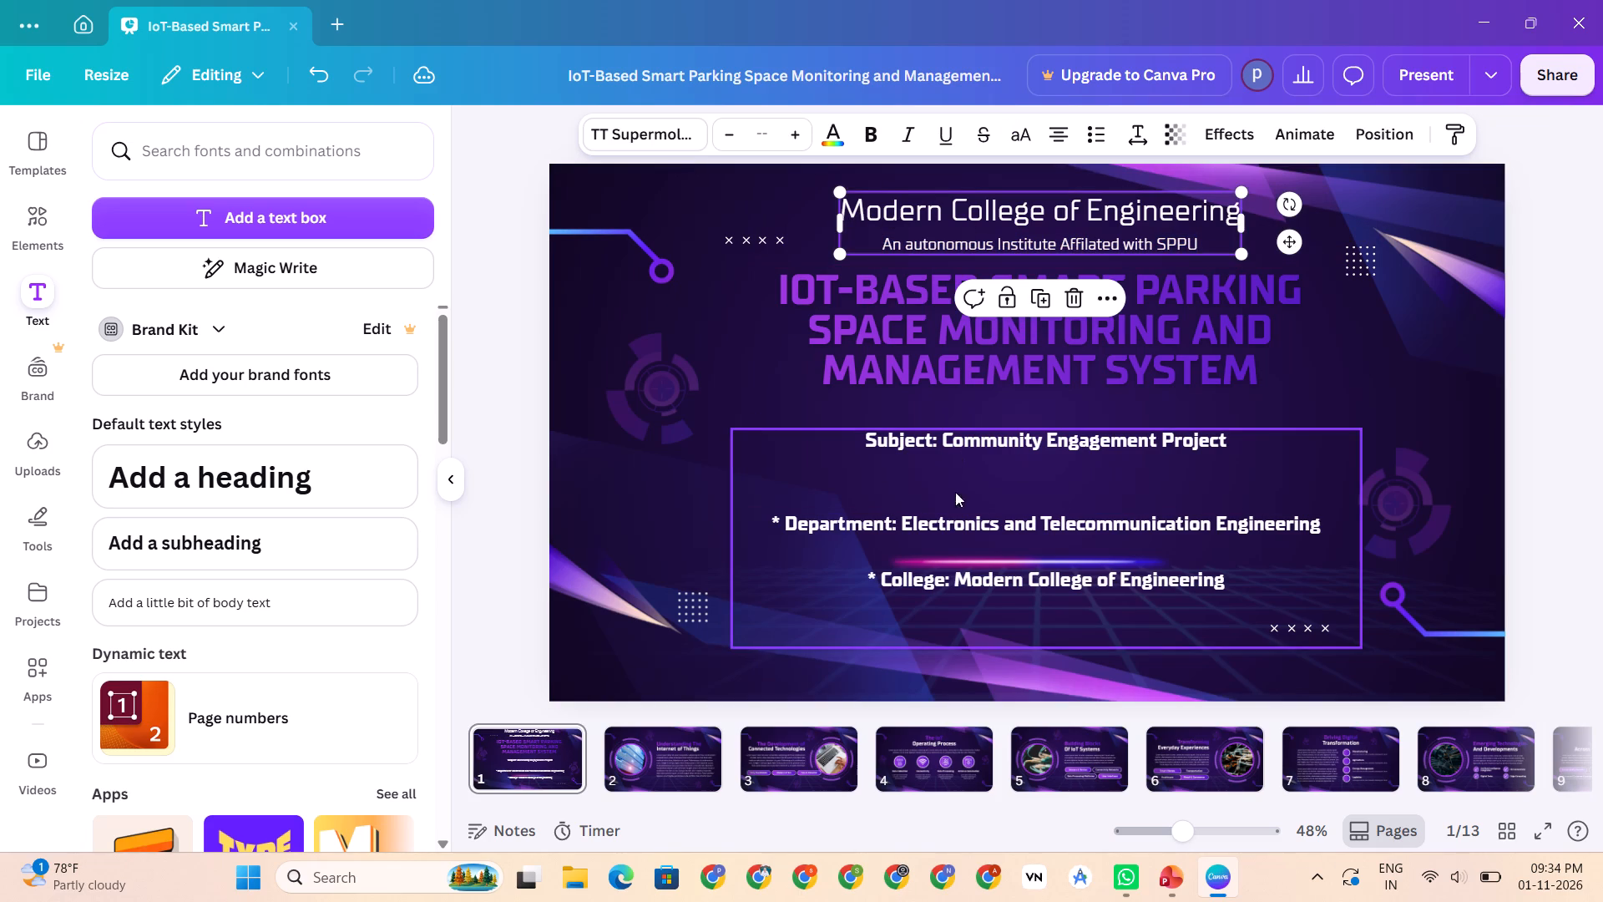
Remove the extra blank line between the Subject and Department lines in the cover's details text.
left_click(859, 478)
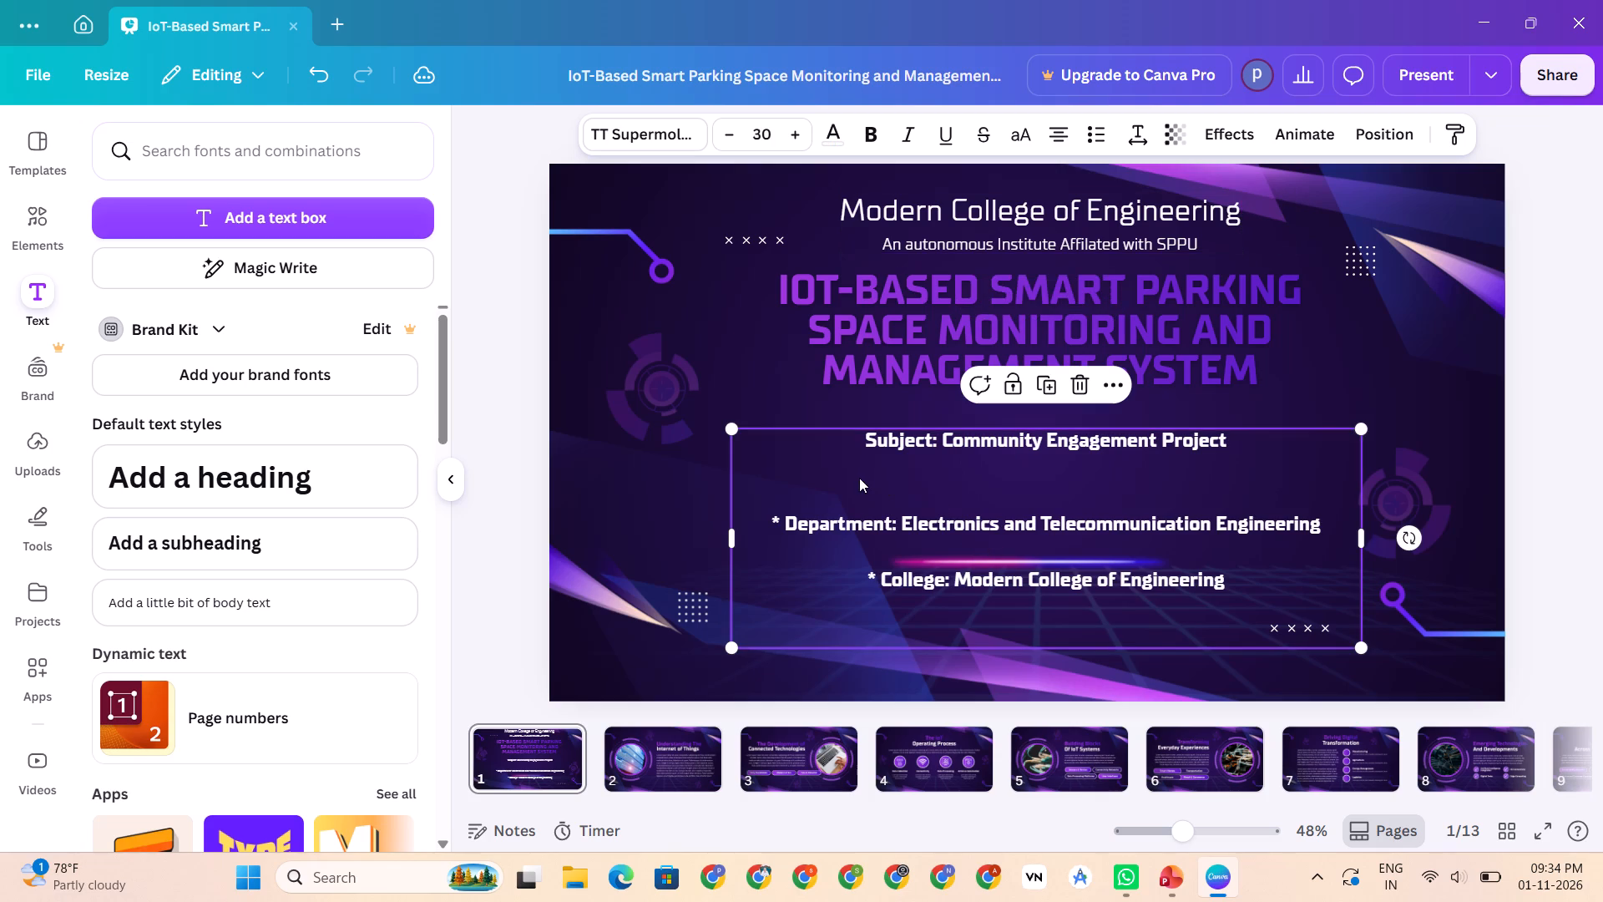
left_click(776, 517)
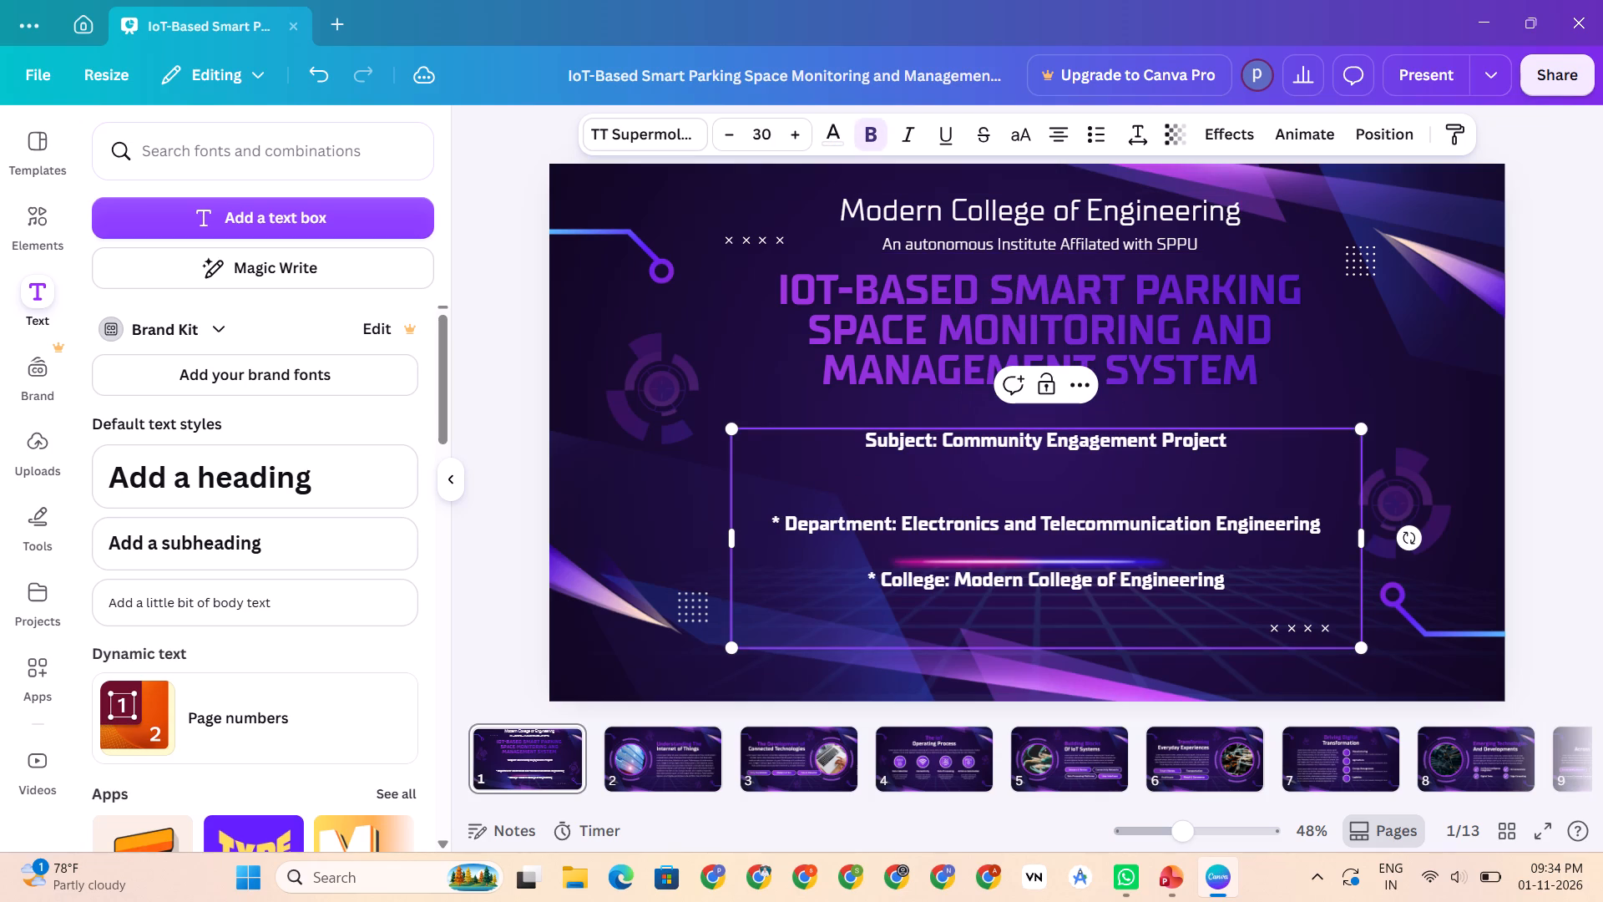
key("Left")
key("BackSpace")
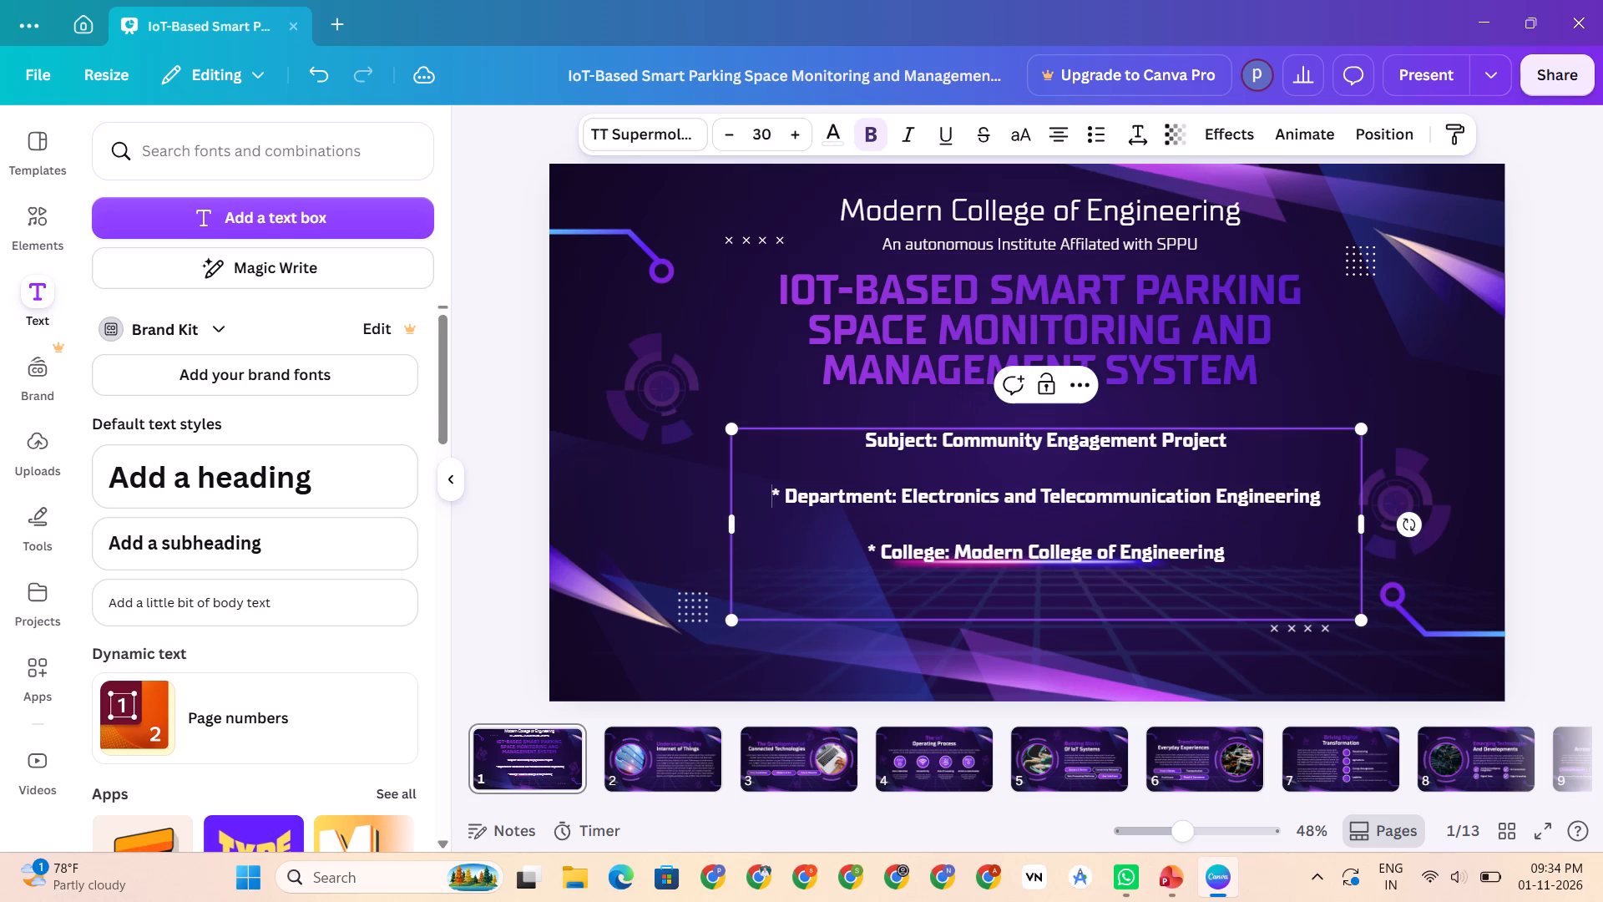
left_click(806, 644)
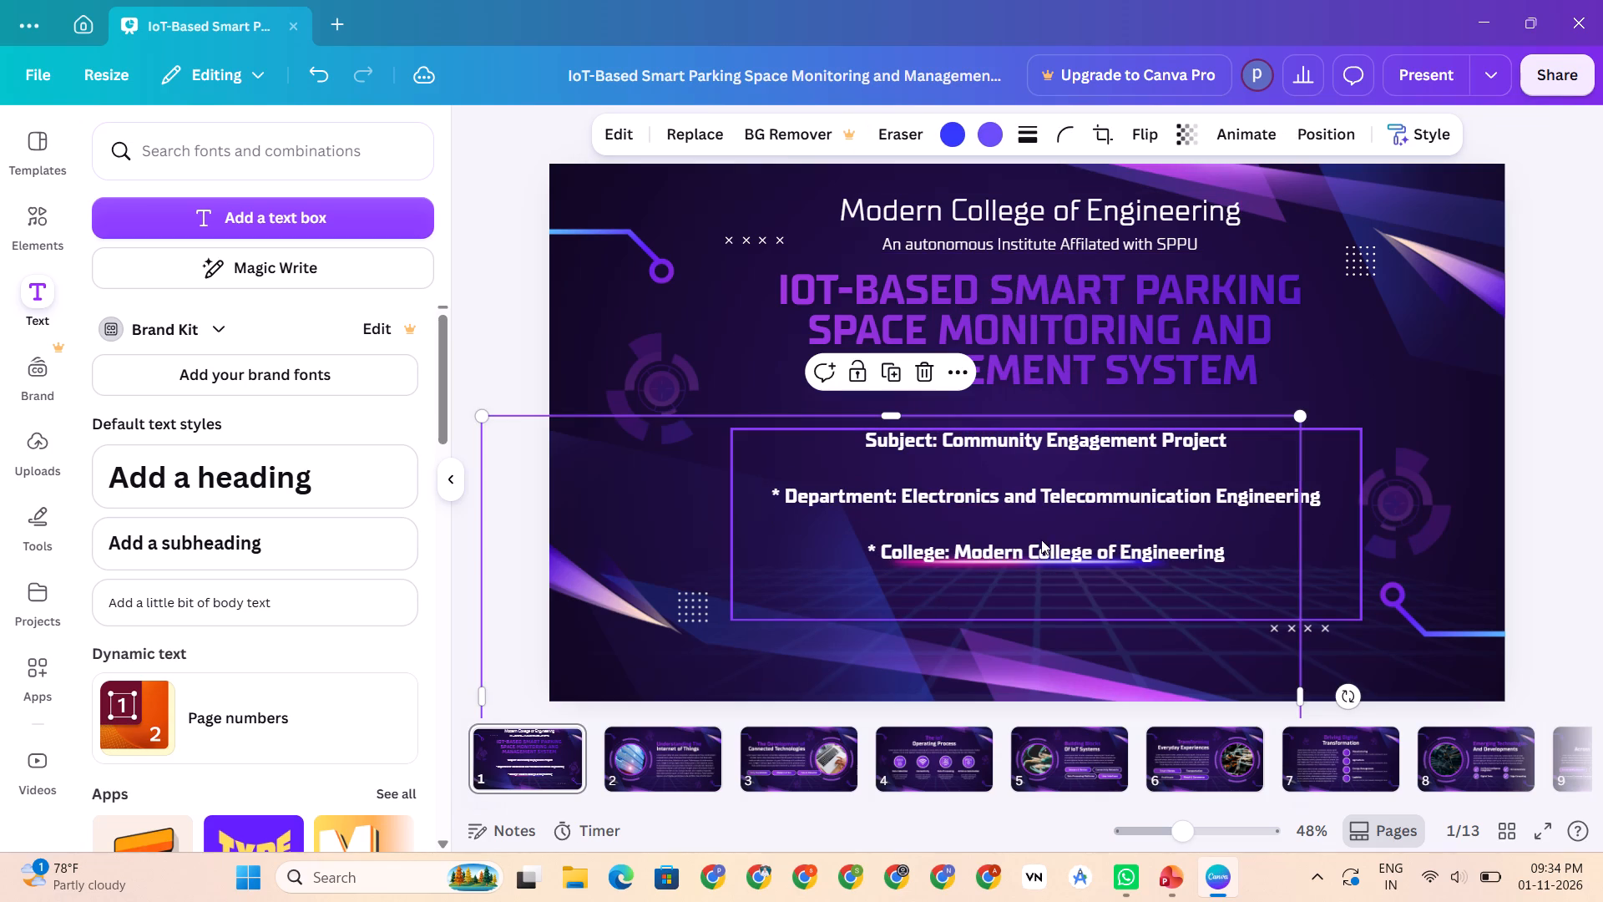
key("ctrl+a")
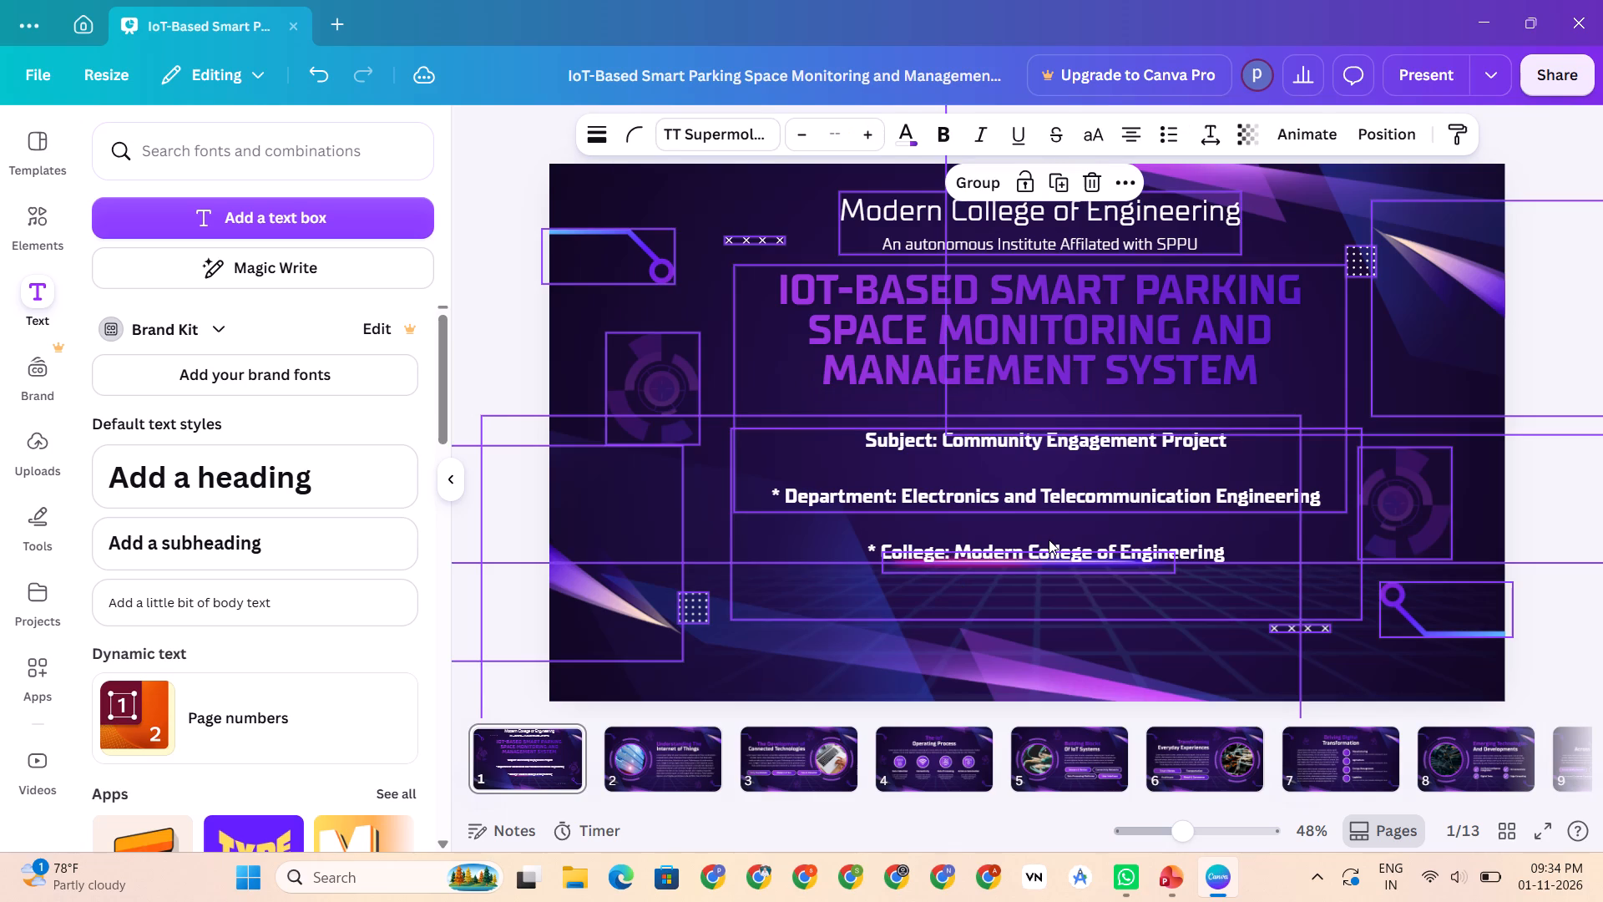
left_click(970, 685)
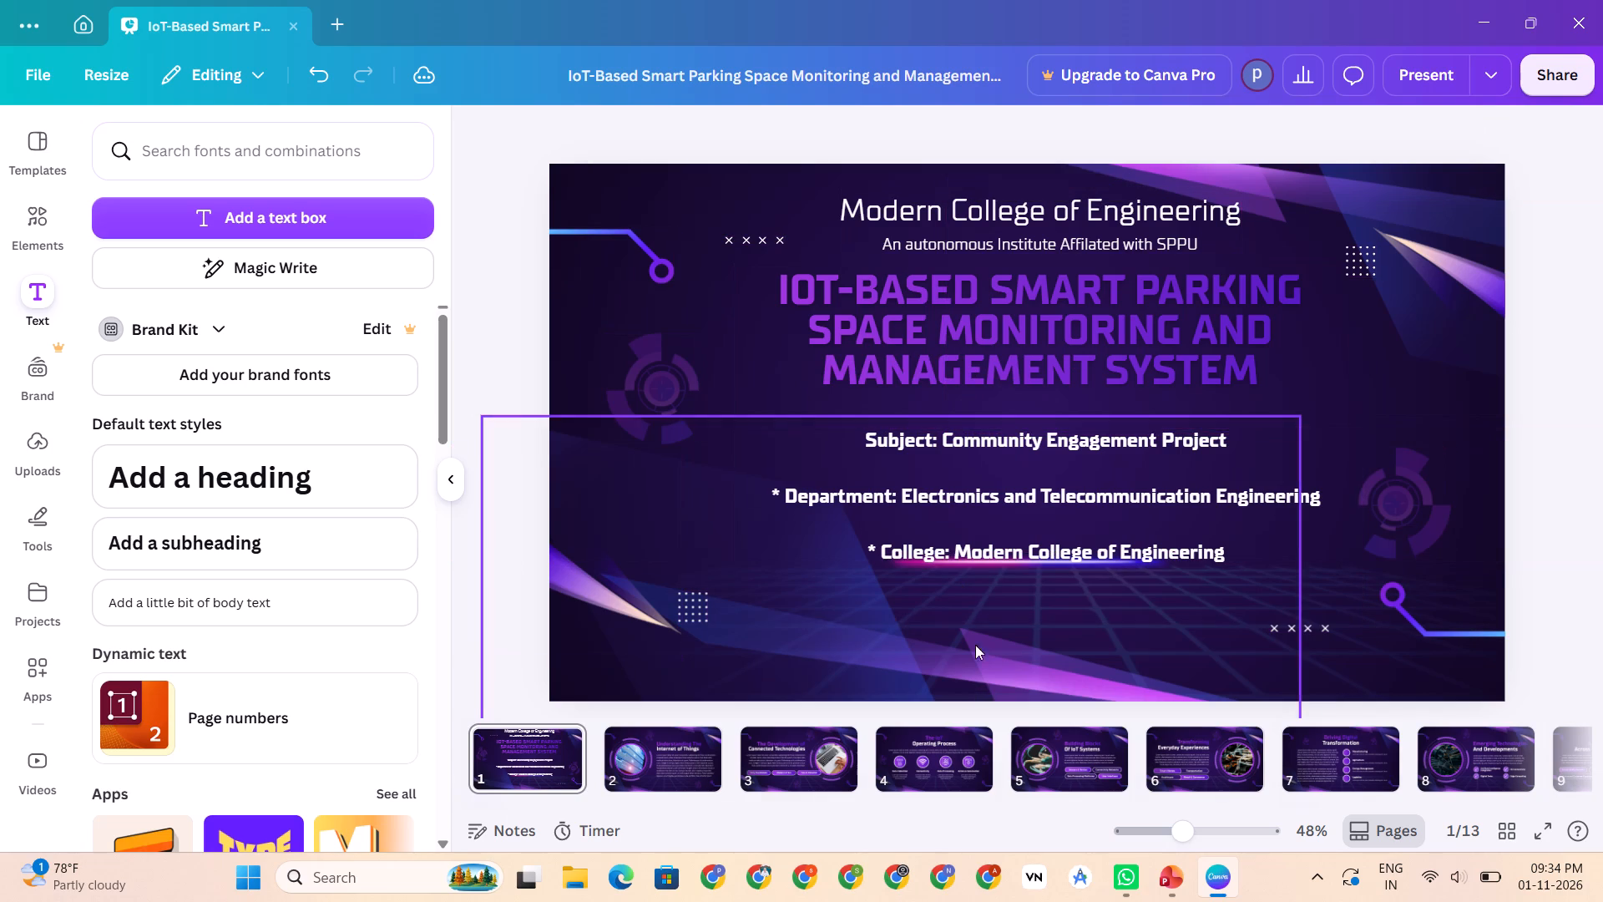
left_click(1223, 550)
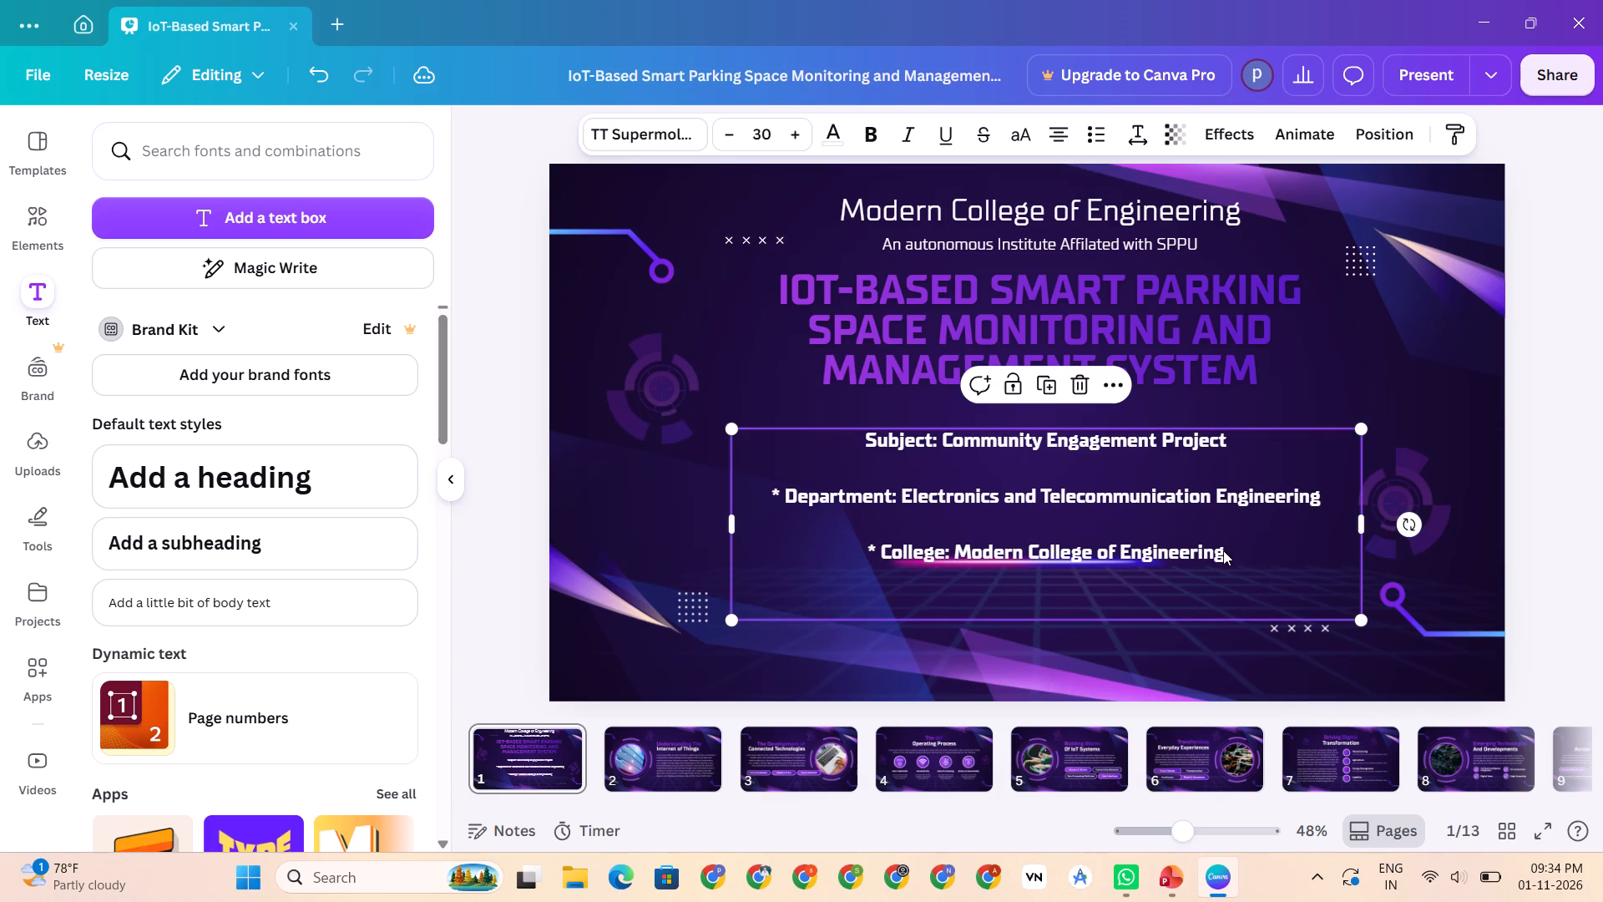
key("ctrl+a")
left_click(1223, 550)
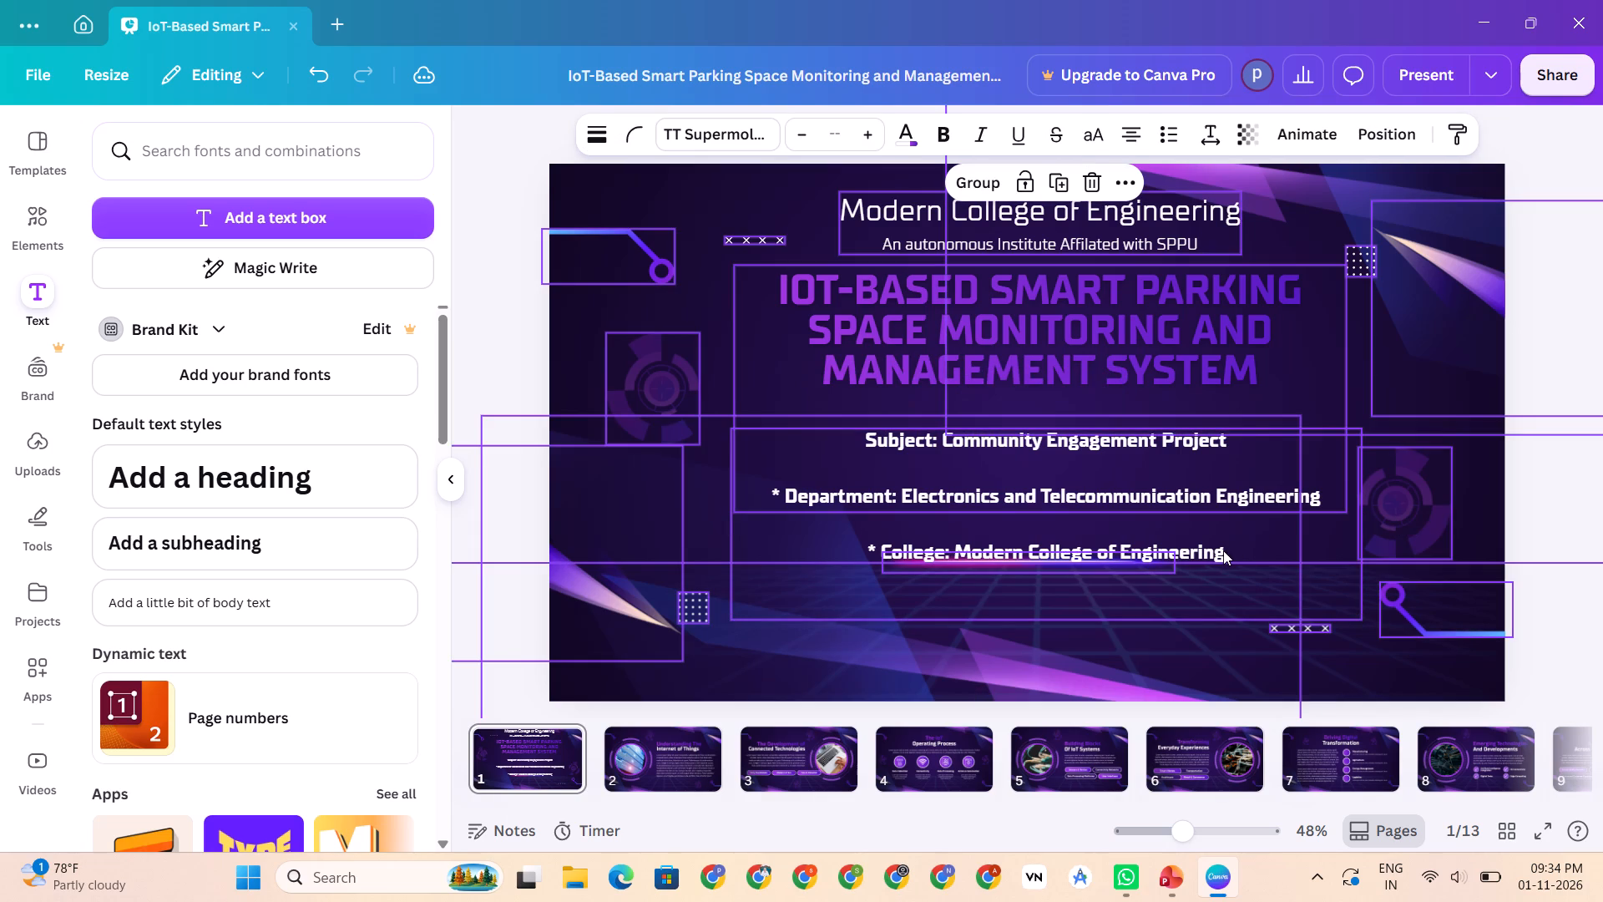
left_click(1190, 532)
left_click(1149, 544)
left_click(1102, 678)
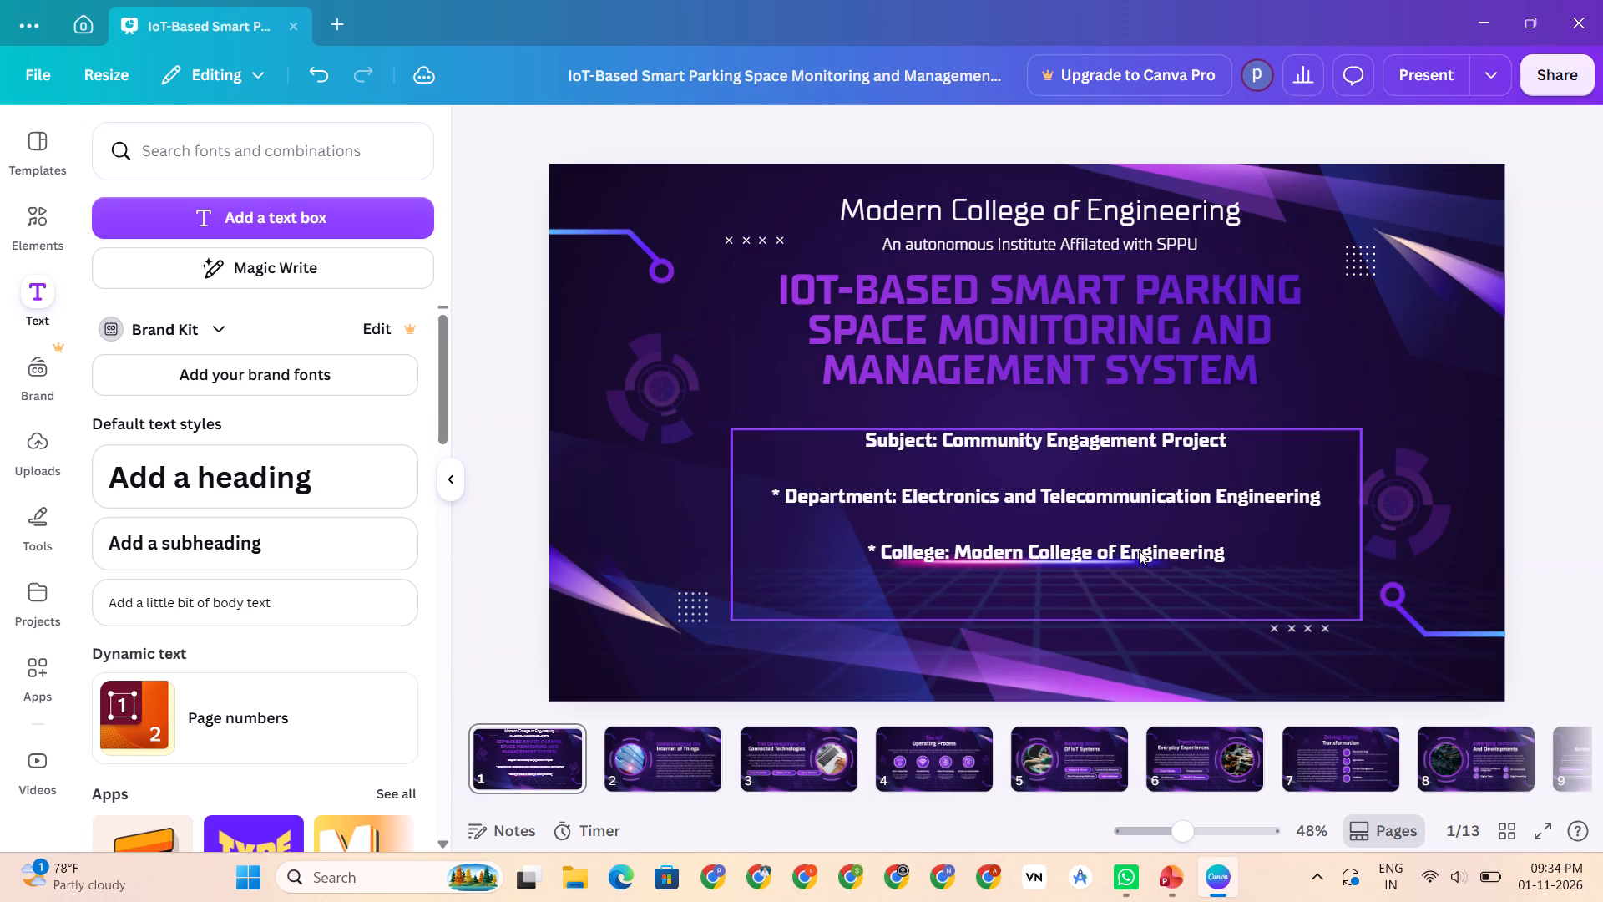
Recolour the Subject, Department and College lines with the title's purple 90° linear gradient, #9c36de to #571bc3.
double_click(870, 434)
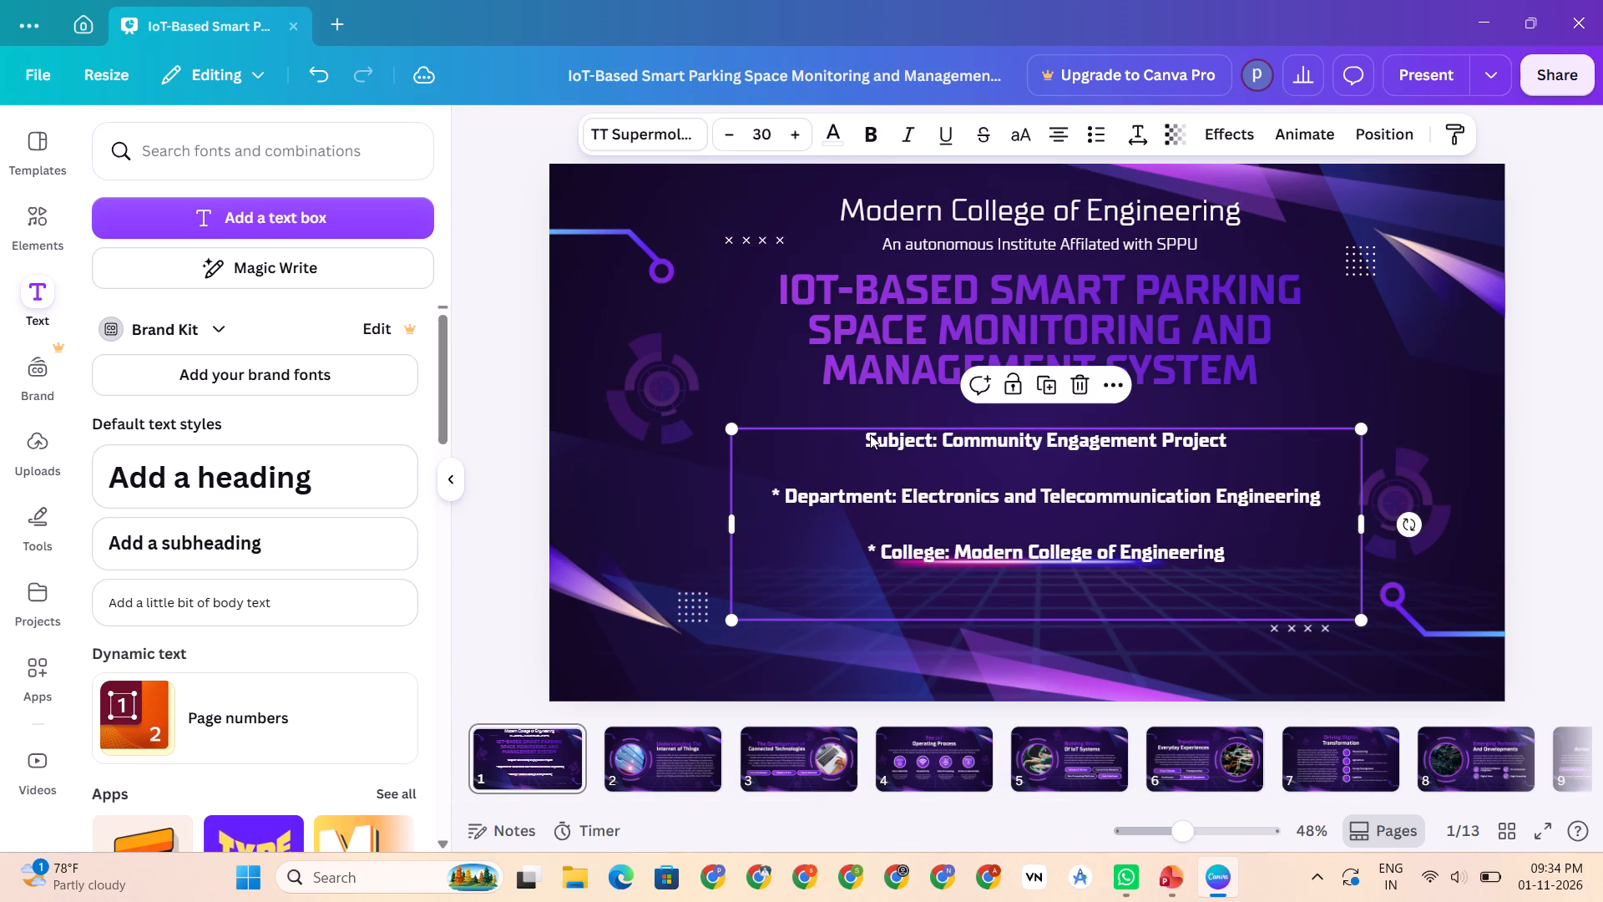
left_click_drag(868, 434, 1199, 589)
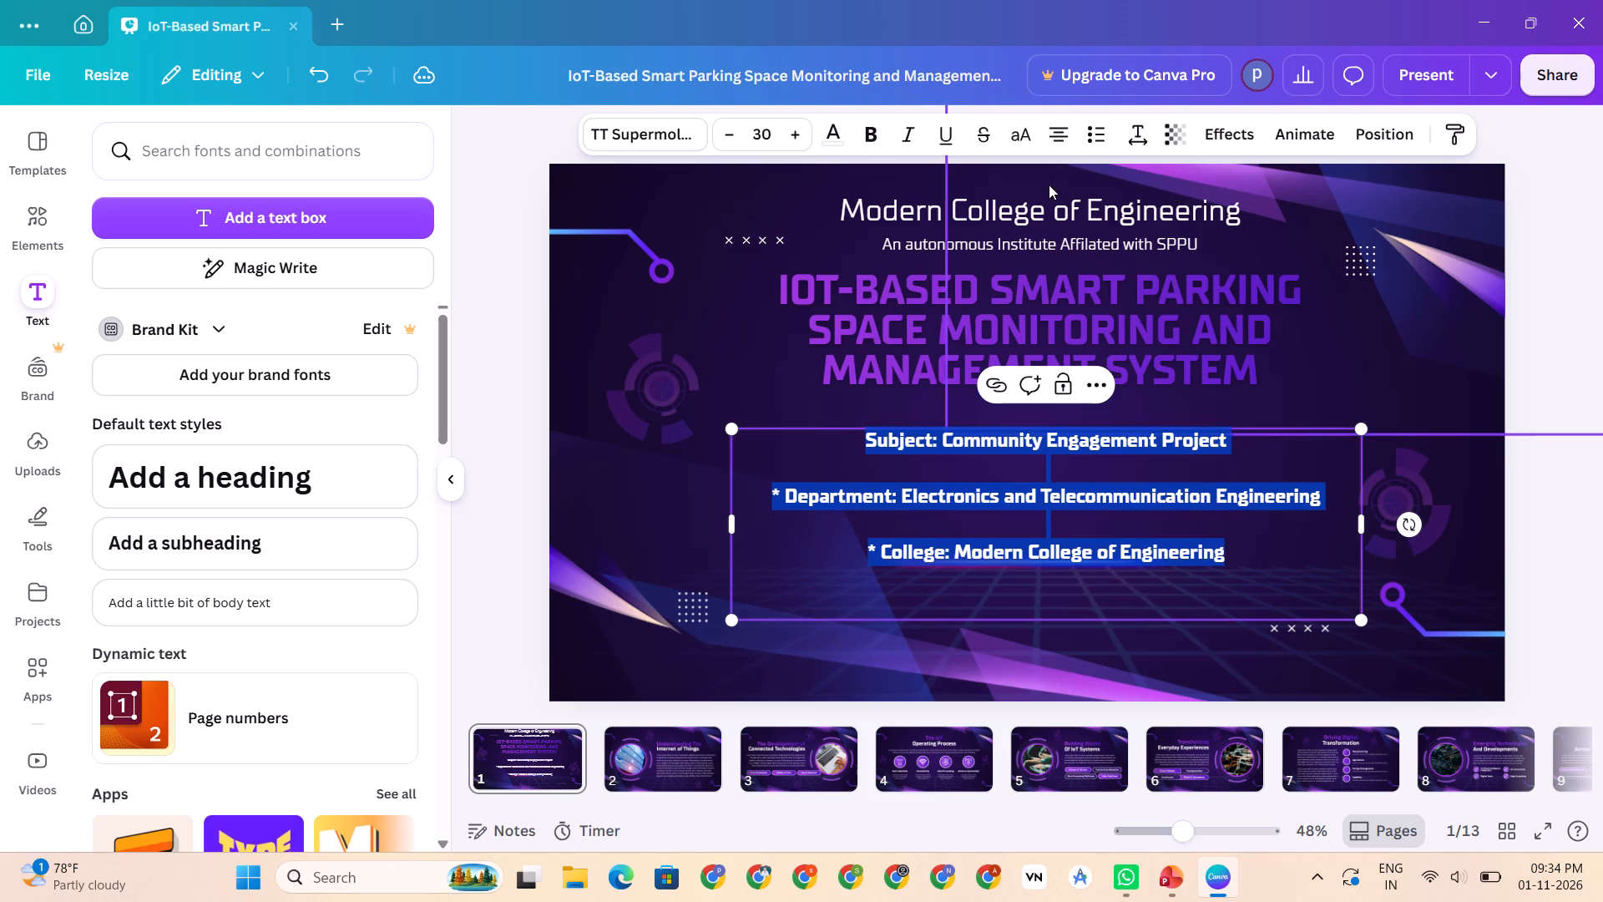
left_click(842, 135)
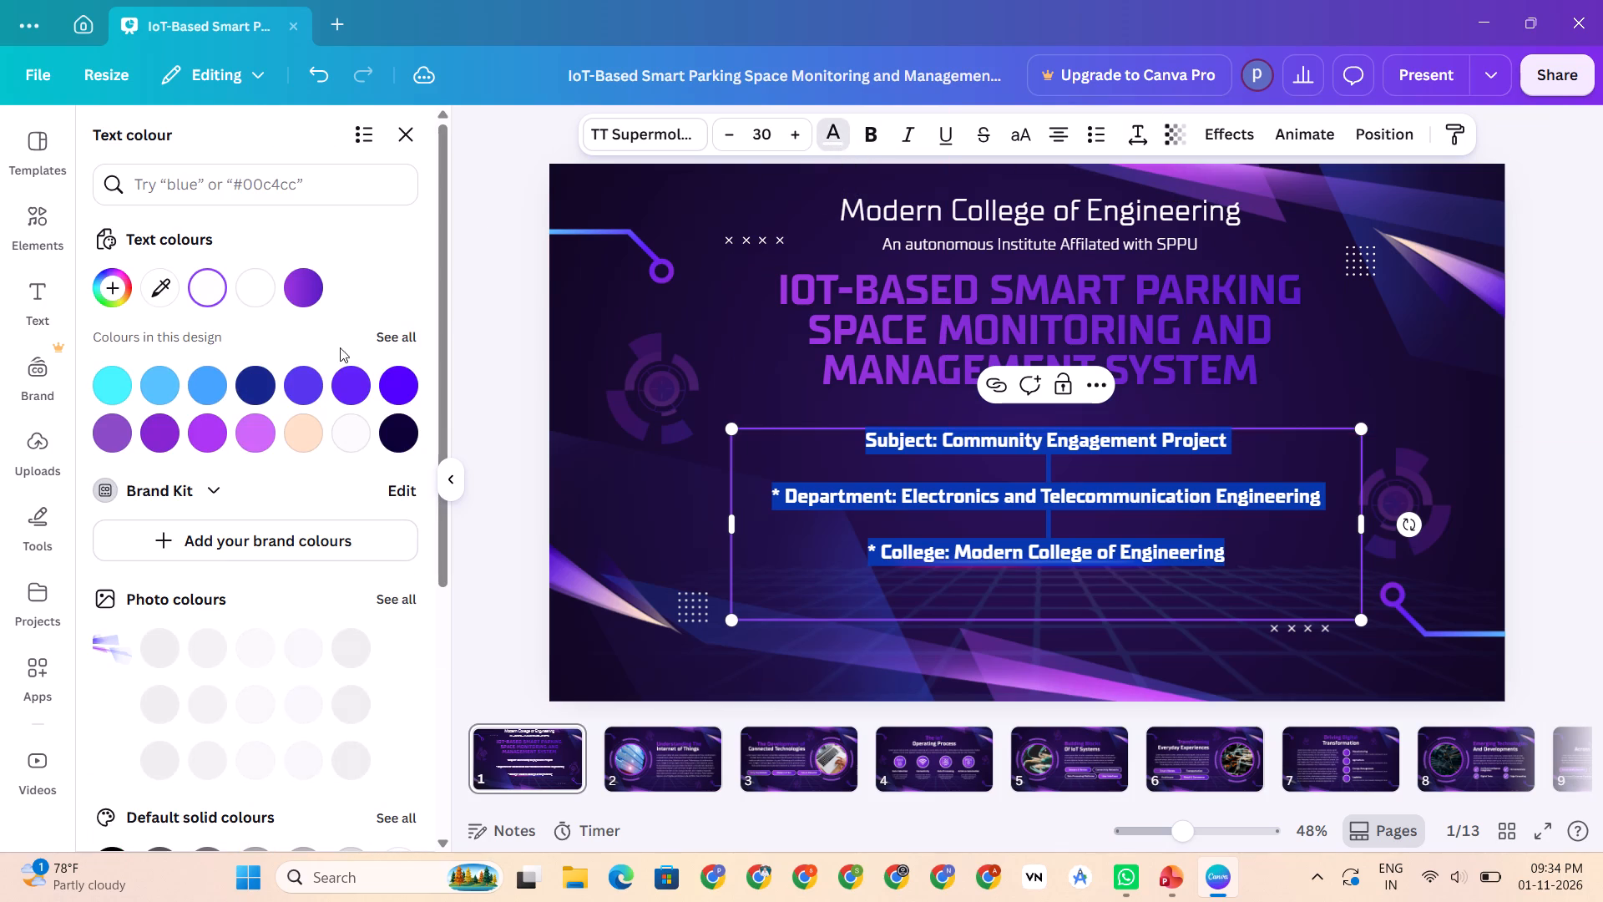
left_click(357, 444)
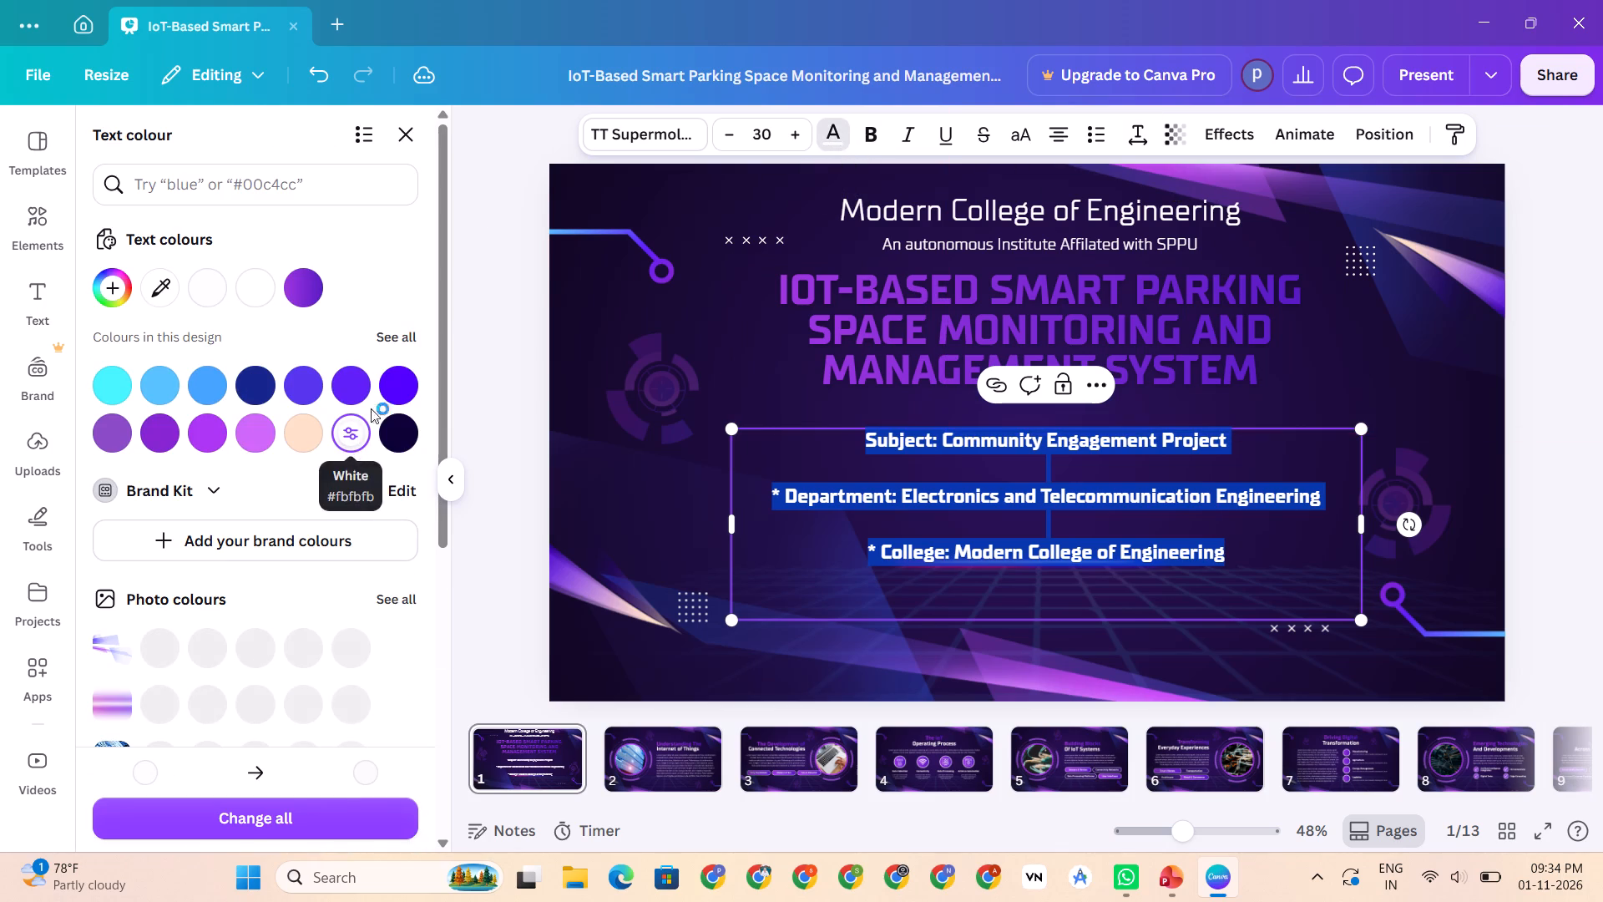
left_click(305, 272)
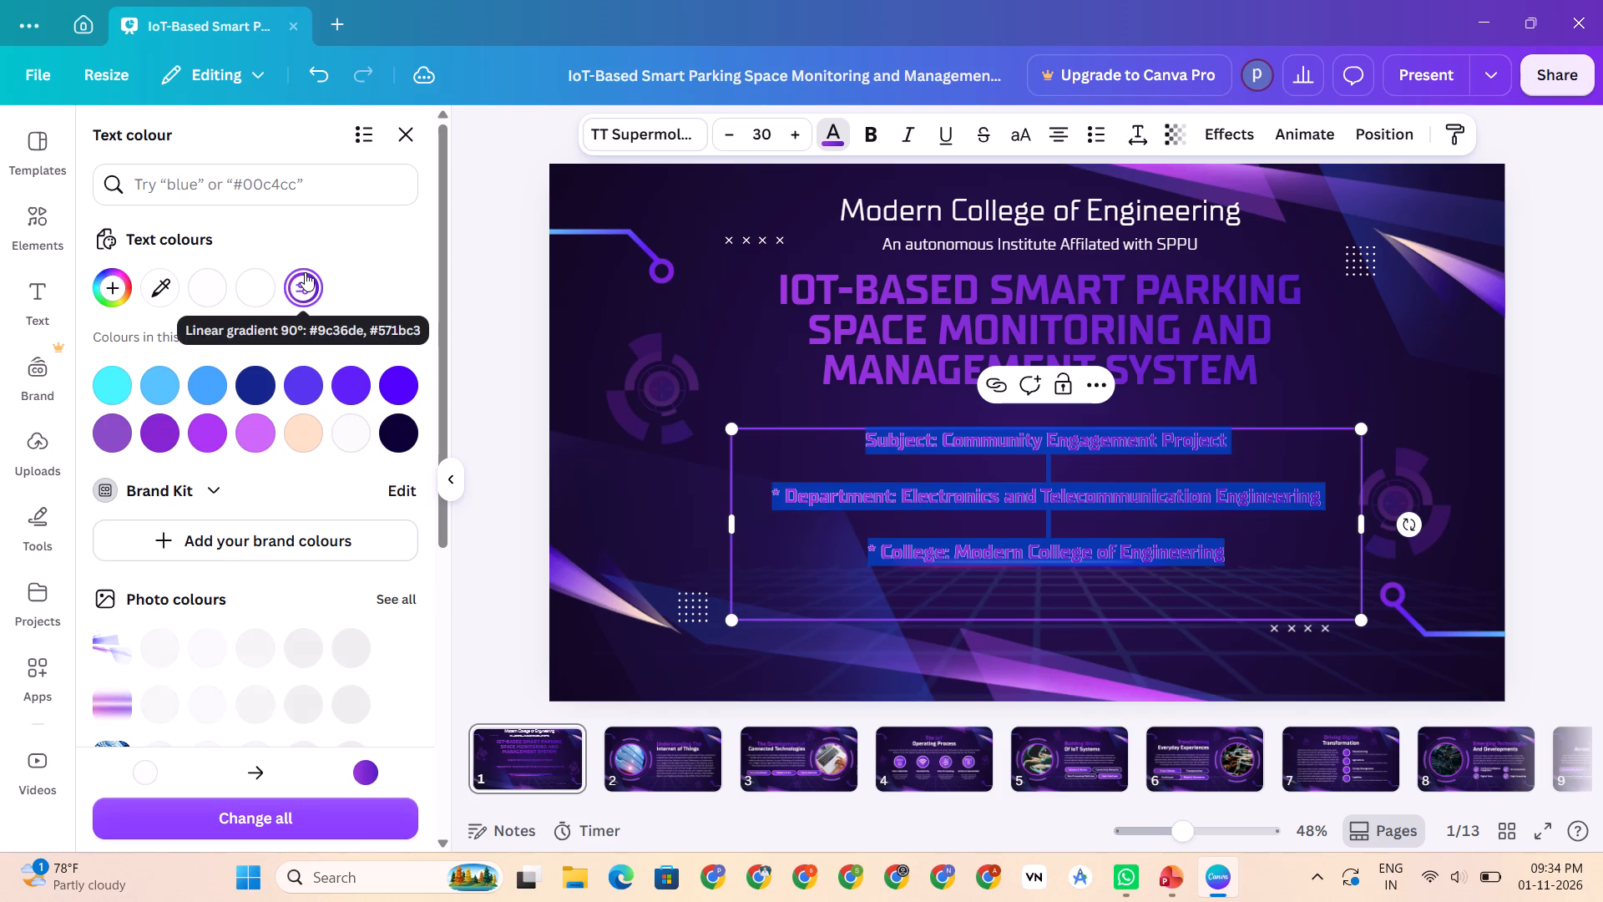
Resume editing the presentation while the connection is being restored.
left_click(352, 440)
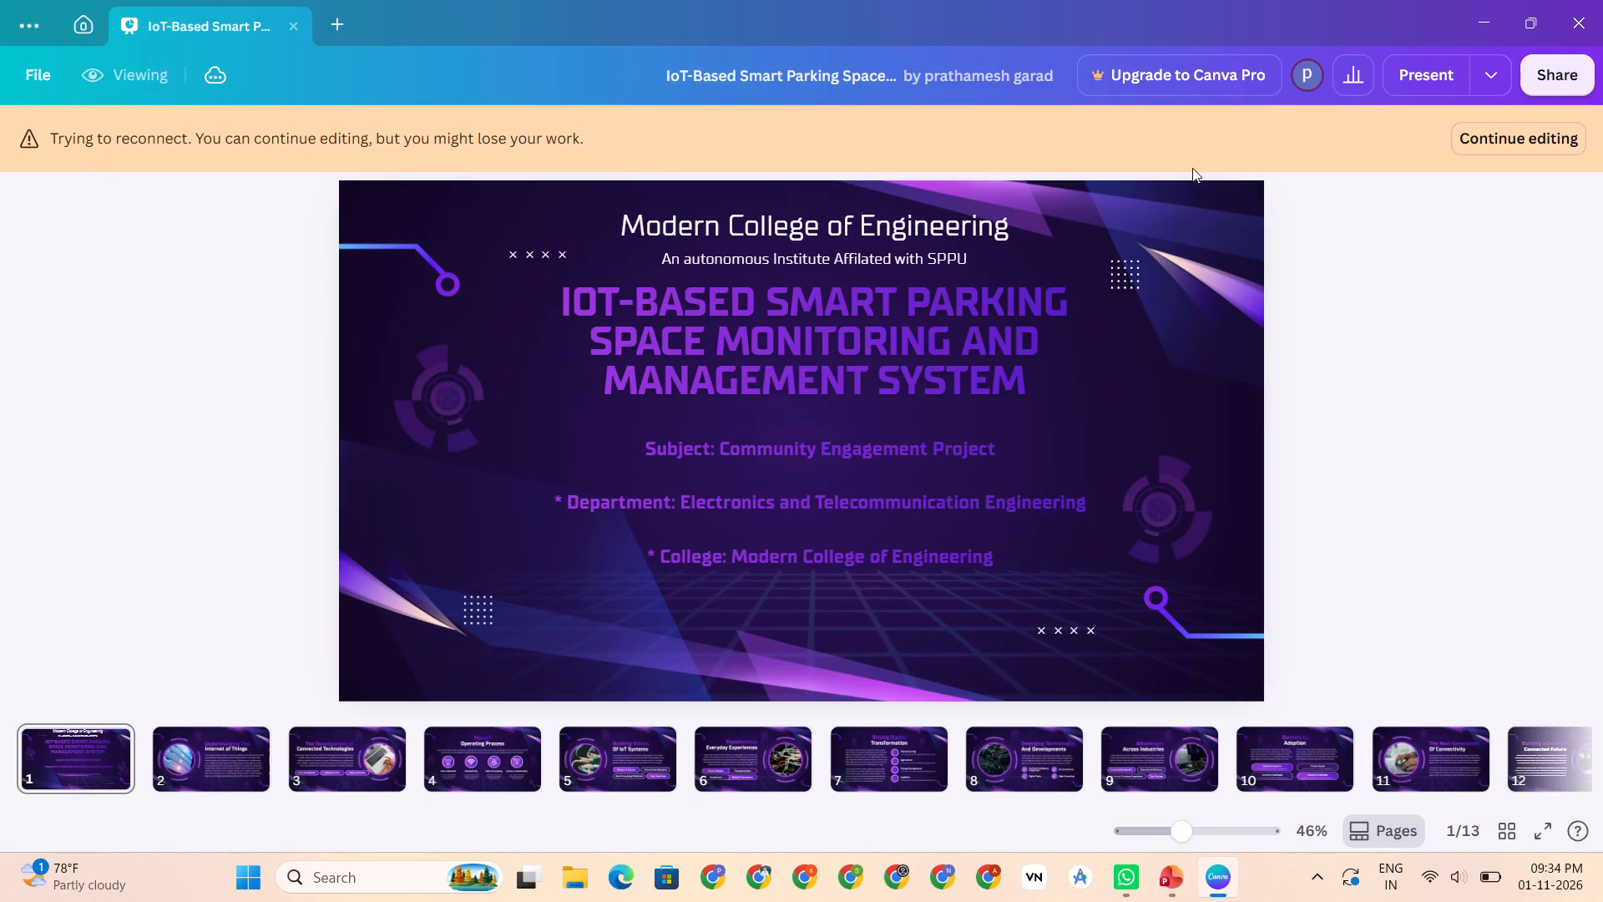
left_click(1525, 133)
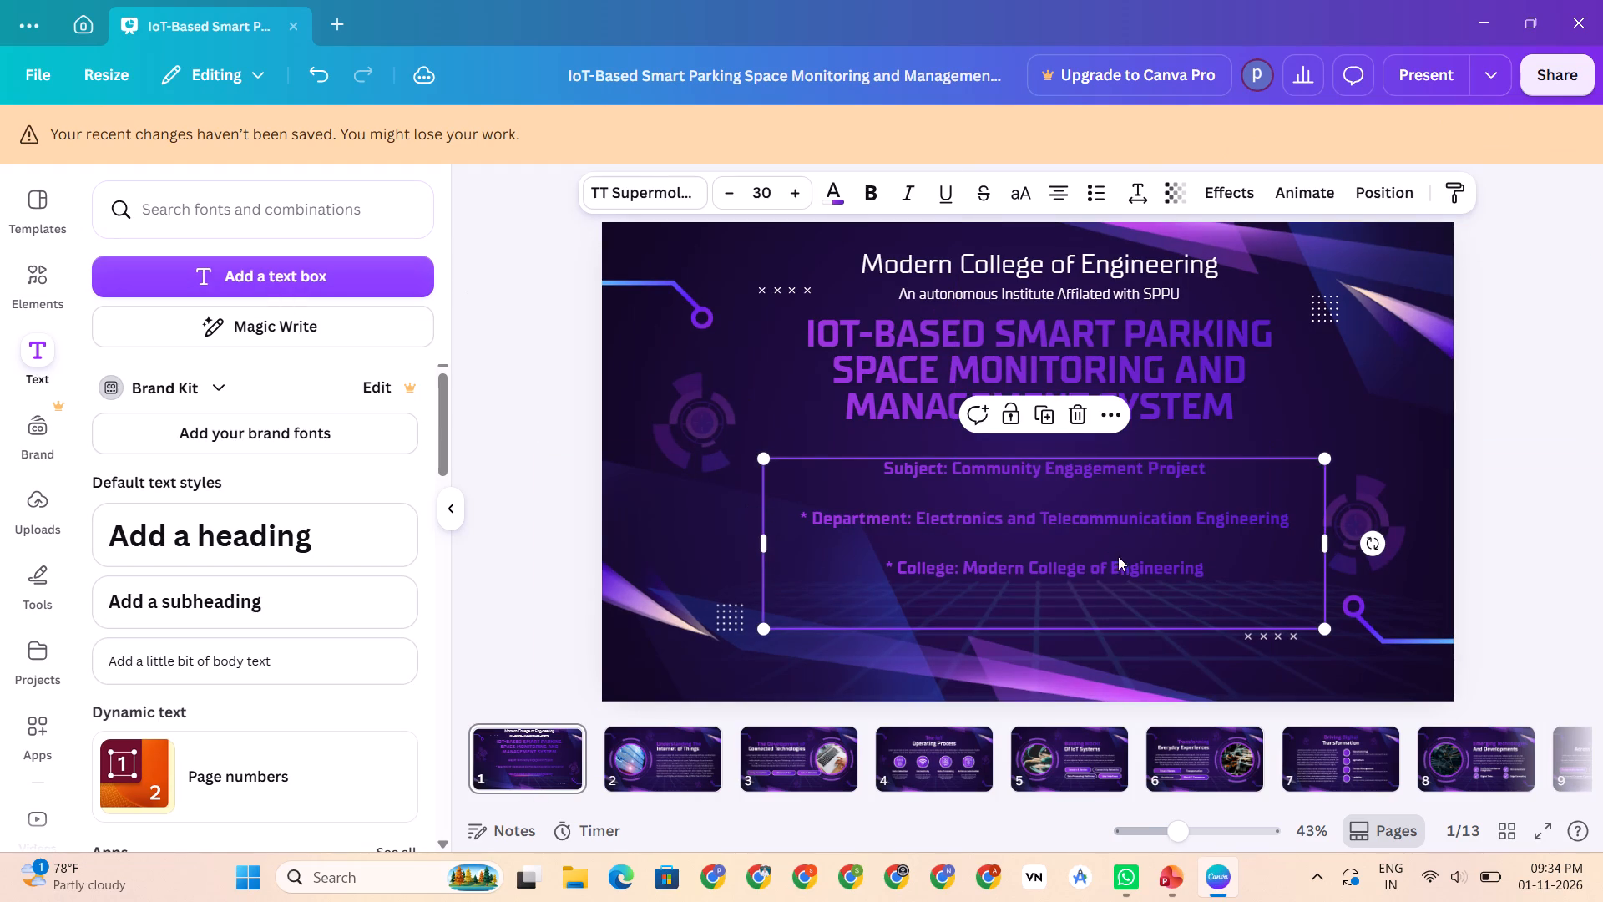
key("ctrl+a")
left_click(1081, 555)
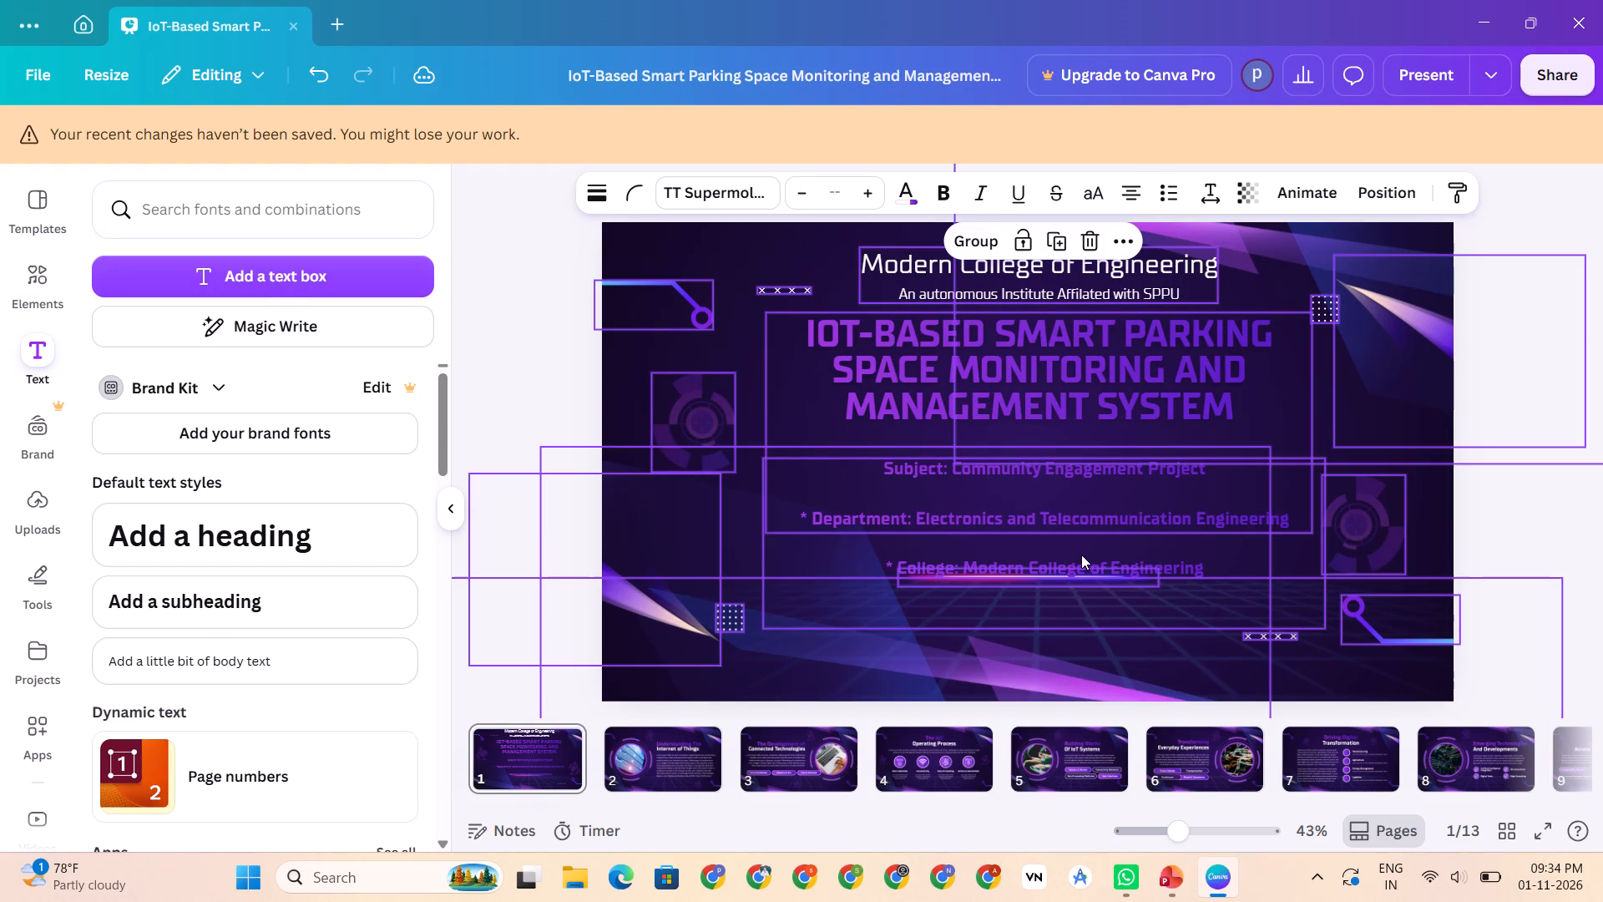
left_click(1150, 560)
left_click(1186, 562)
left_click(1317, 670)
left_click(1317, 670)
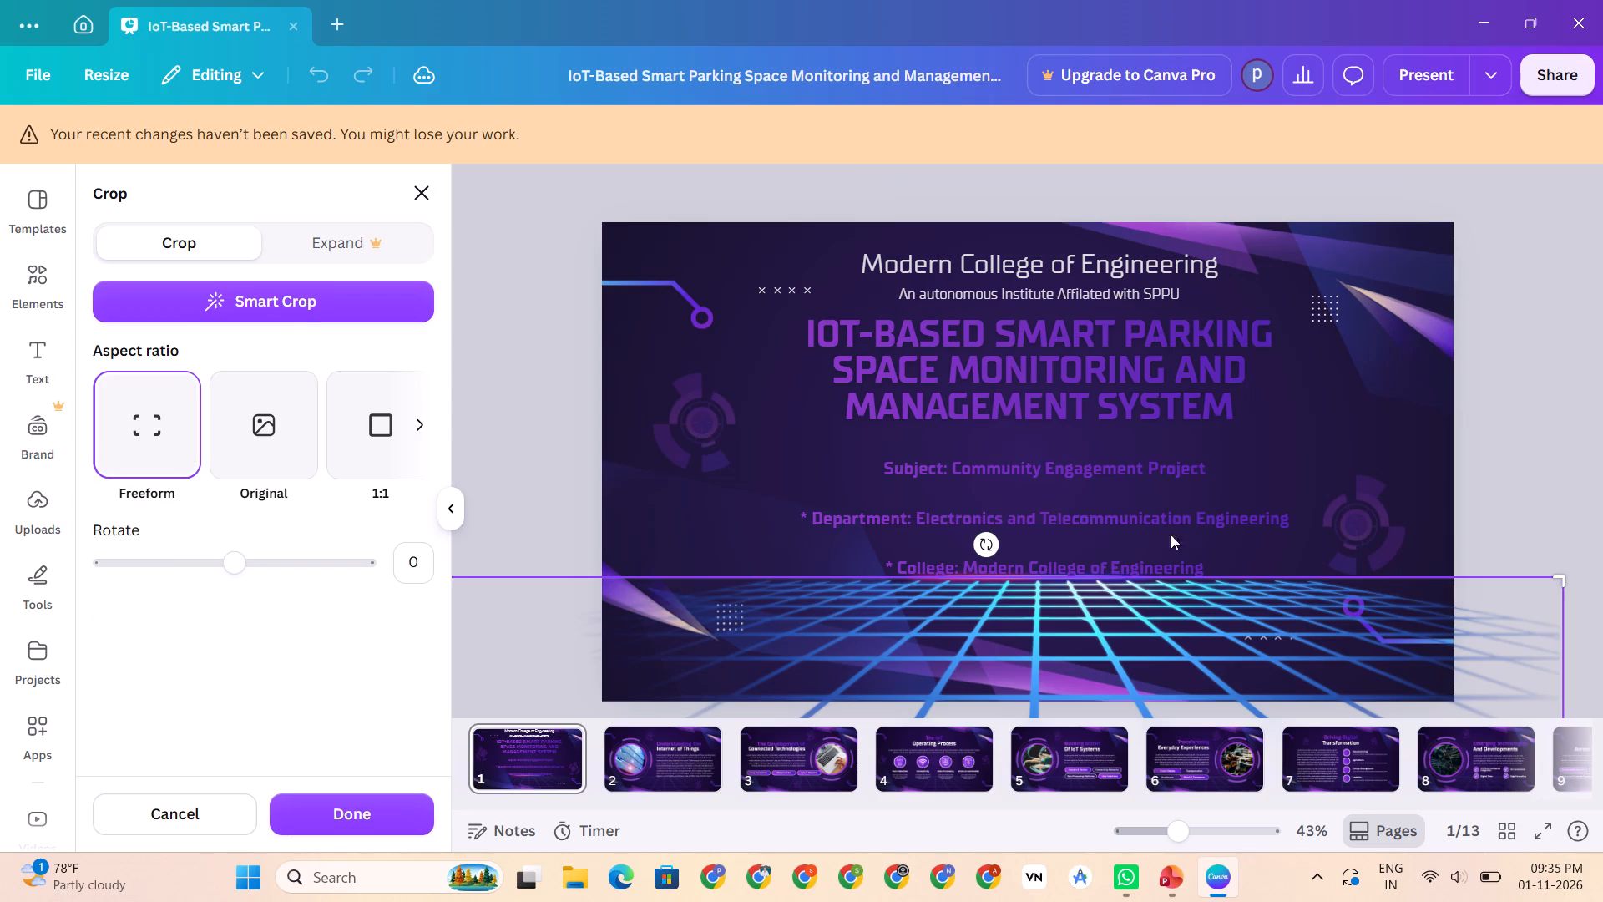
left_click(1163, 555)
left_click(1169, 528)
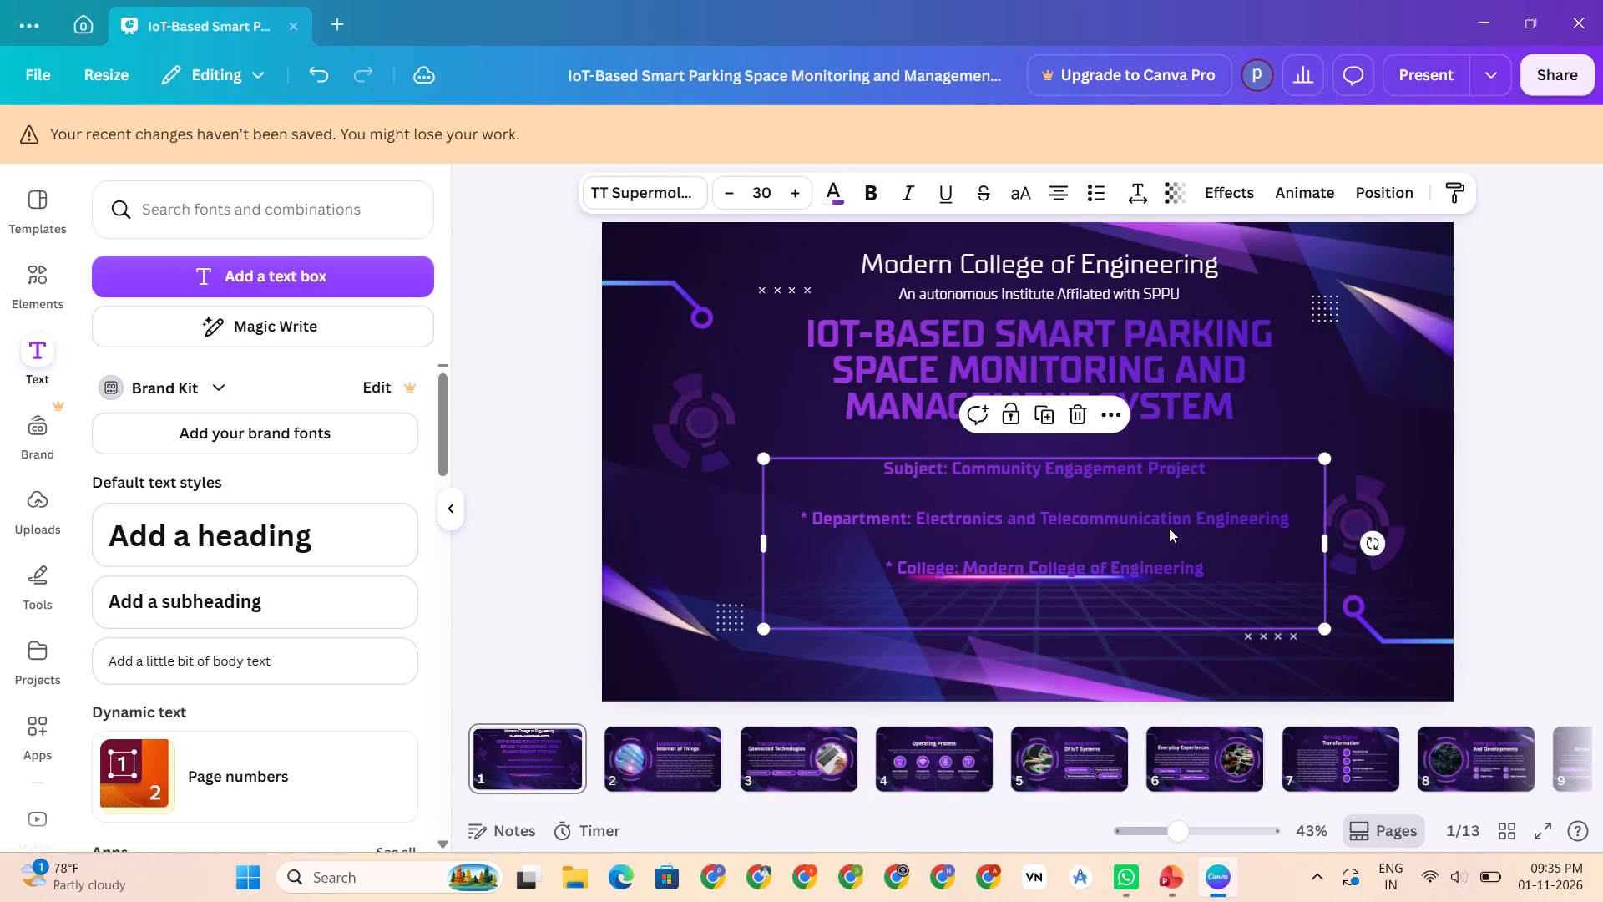
Recolour the Subject, Department and College lines on the cover slide white.
double_click(1202, 577)
left_click_drag(1202, 574, 902, 508)
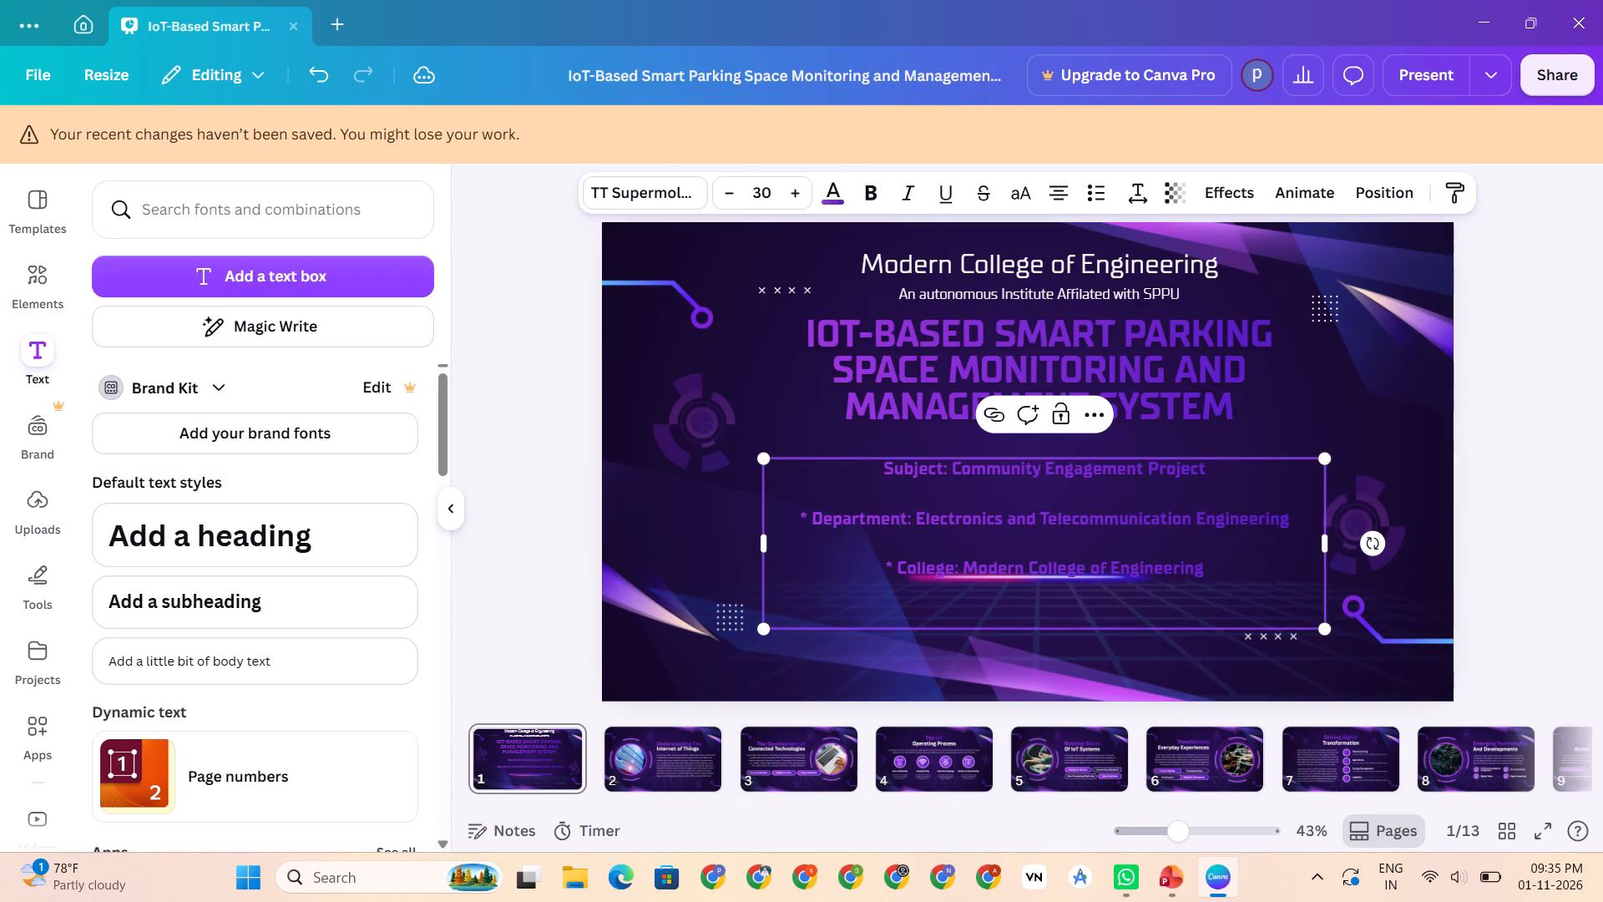
left_click_drag(902, 508, 884, 471)
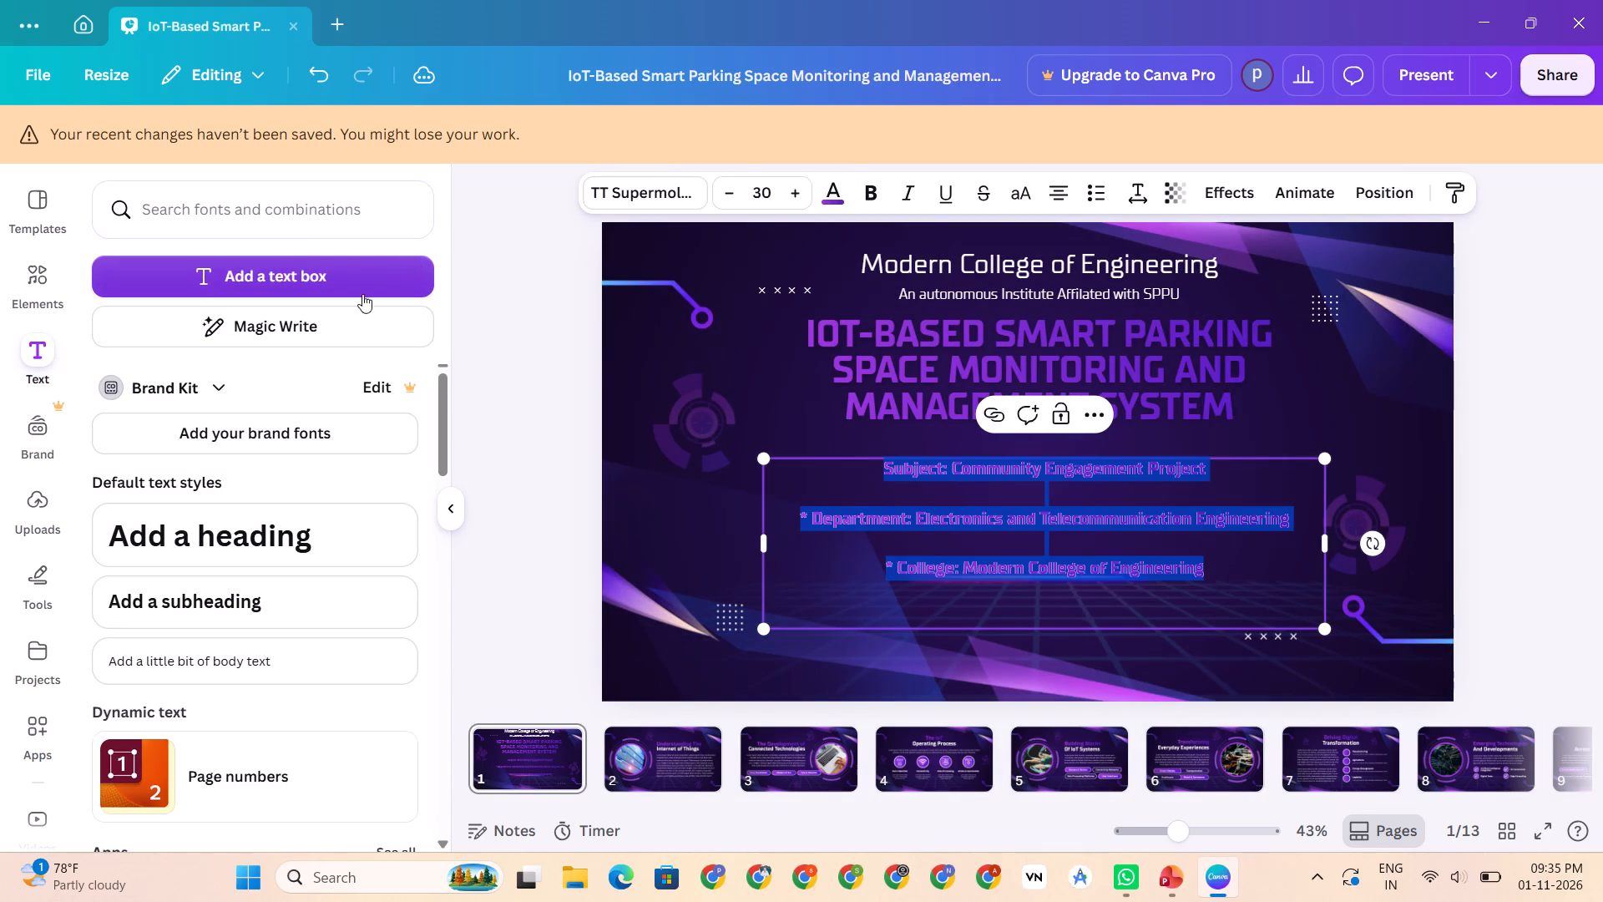
left_click(847, 199)
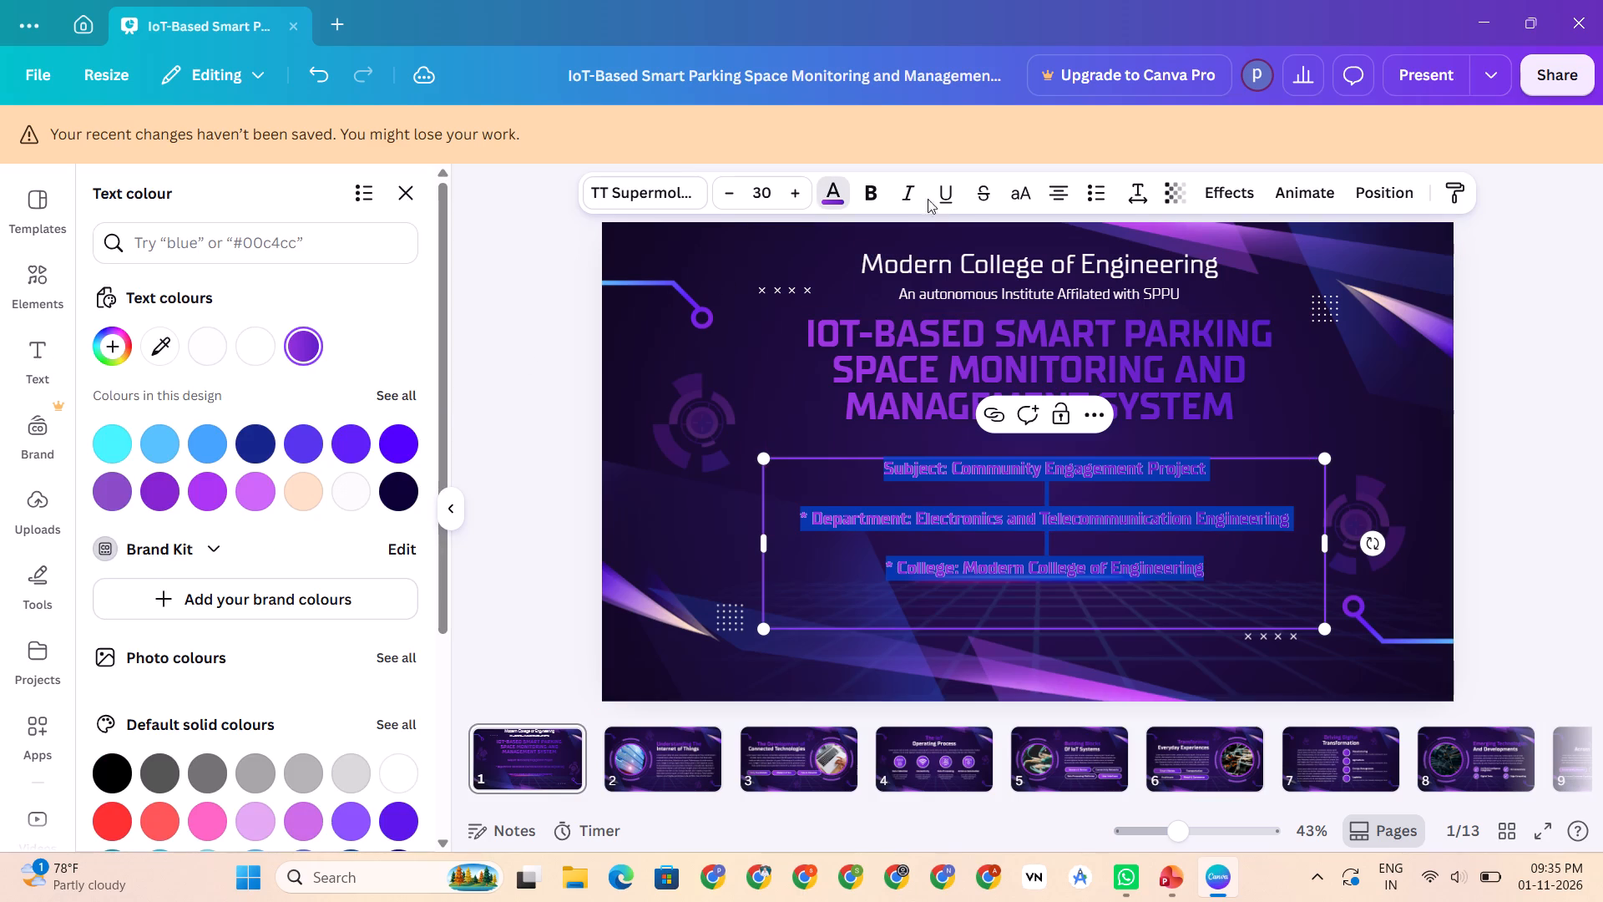
left_click(837, 190)
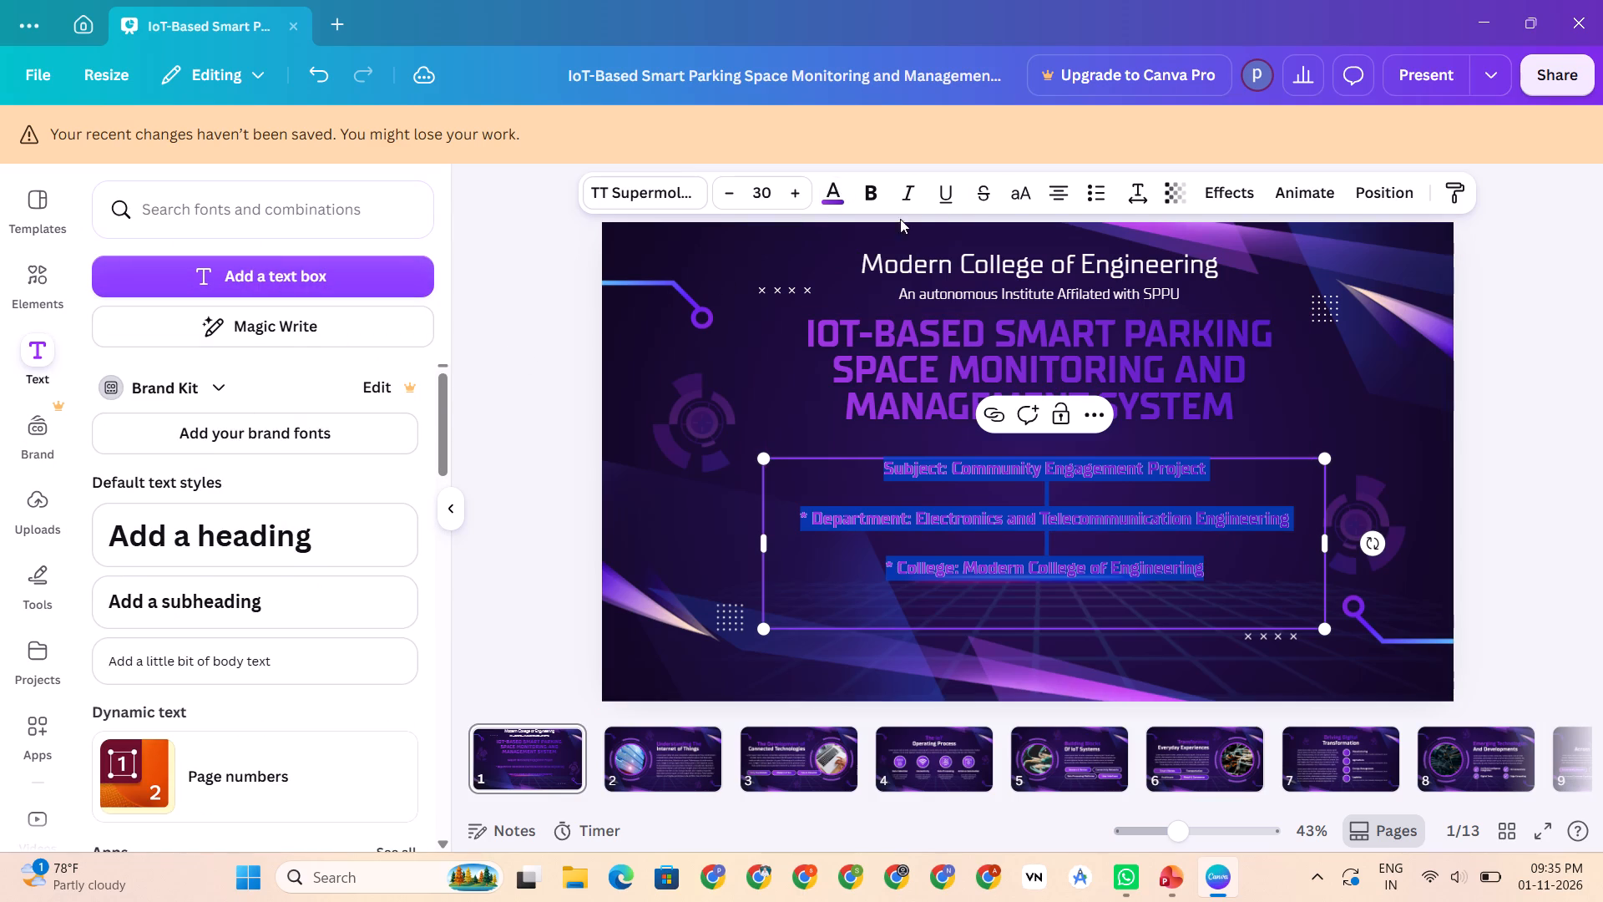
left_click(842, 195)
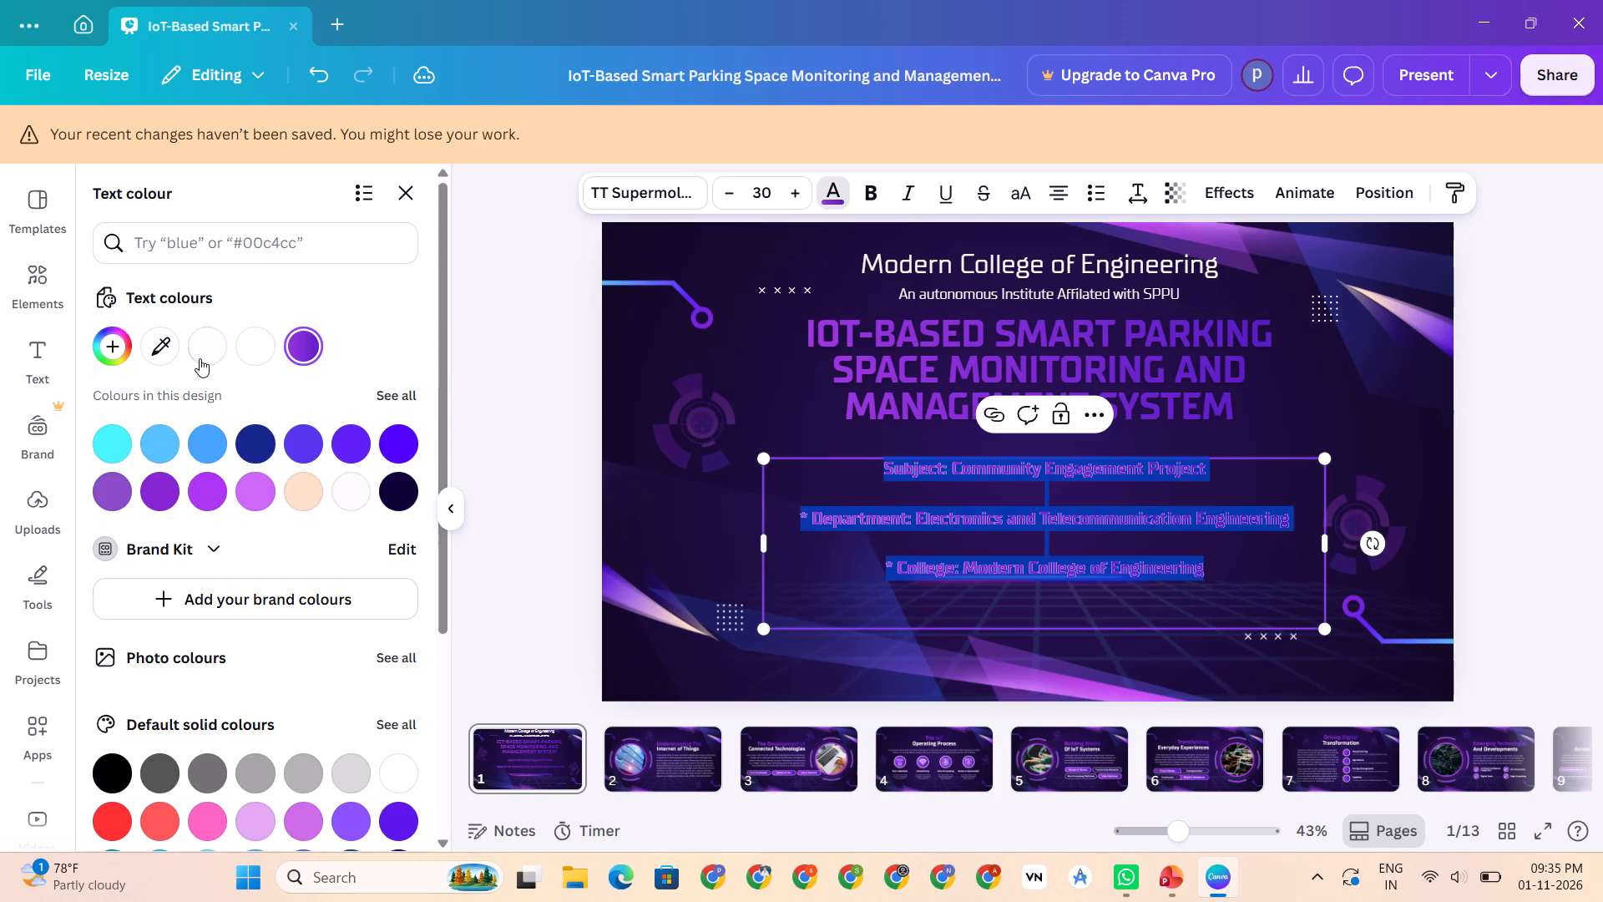
left_click(242, 343)
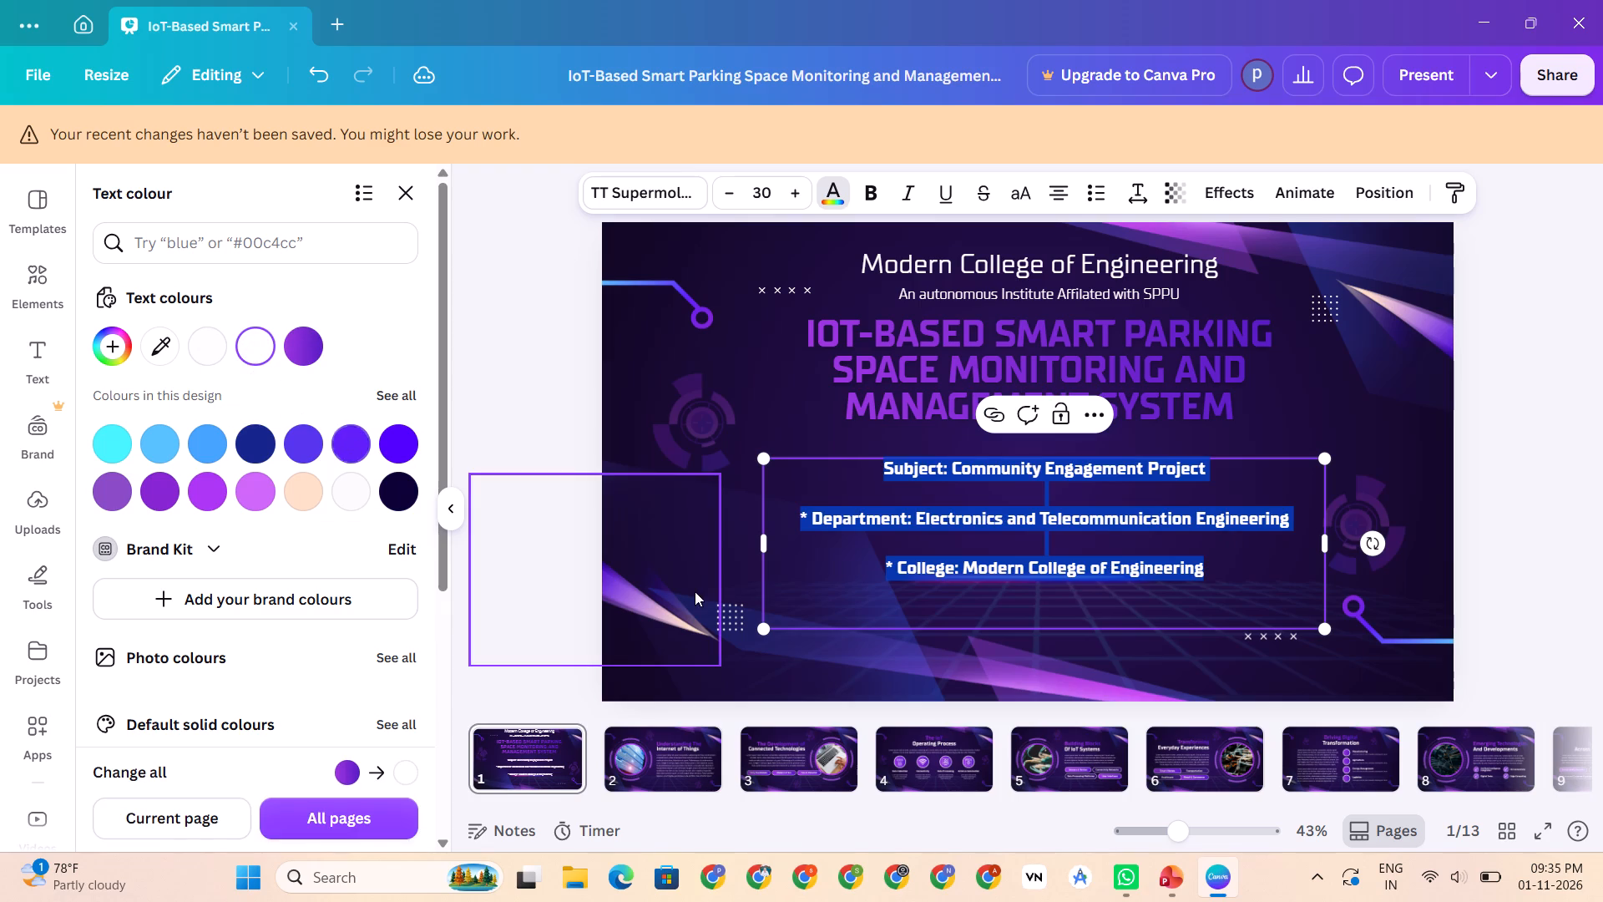
left_click(559, 342)
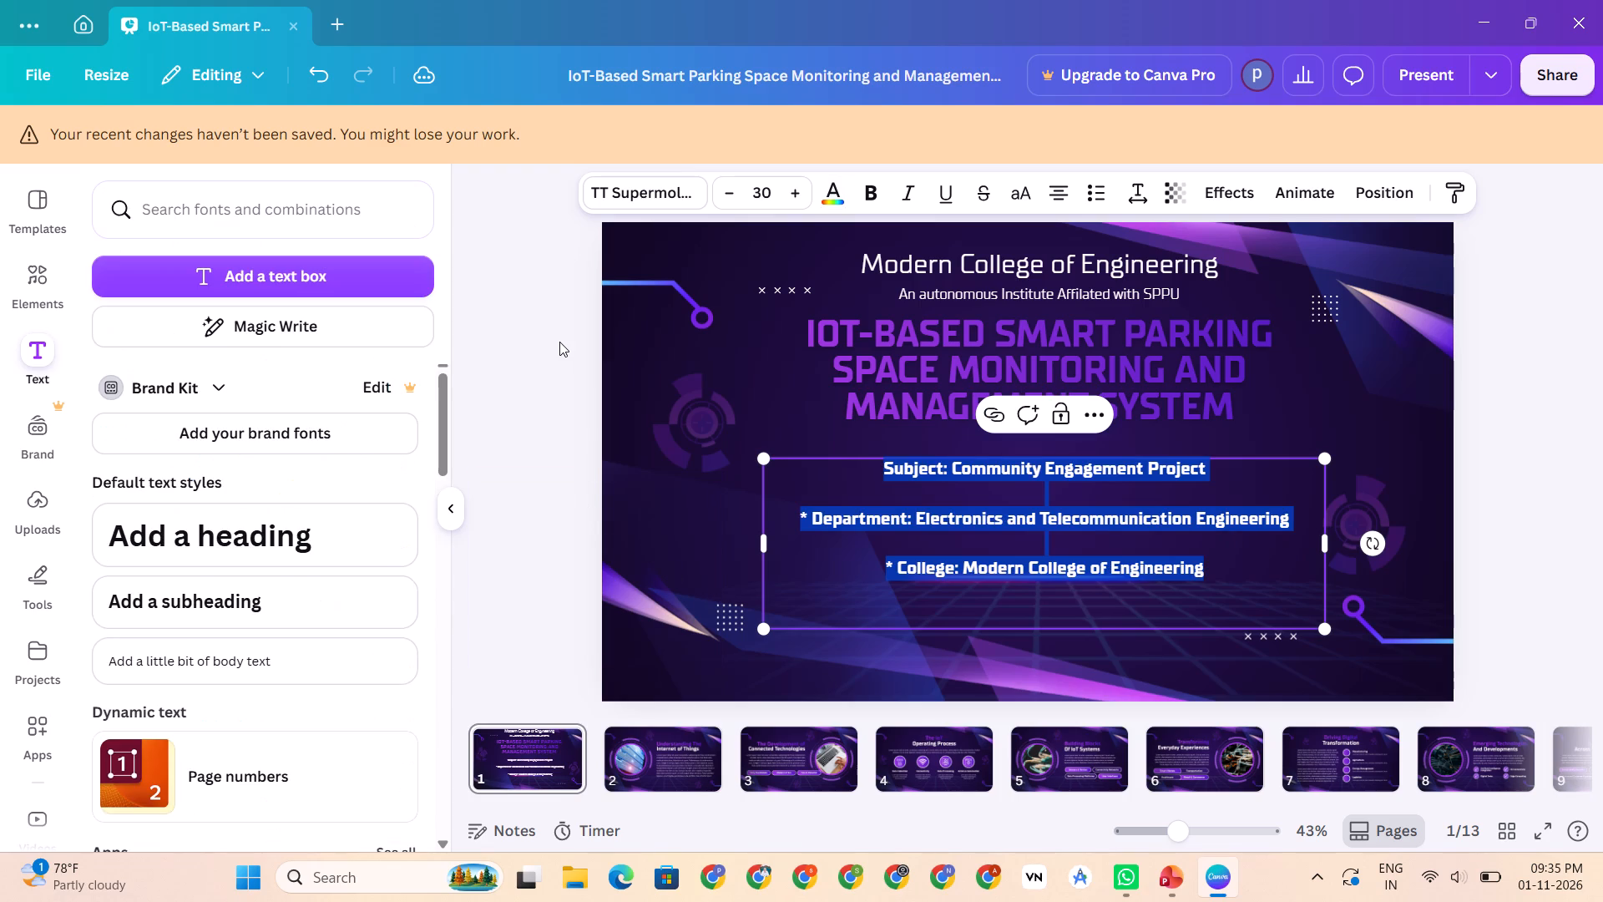
left_click(559, 342)
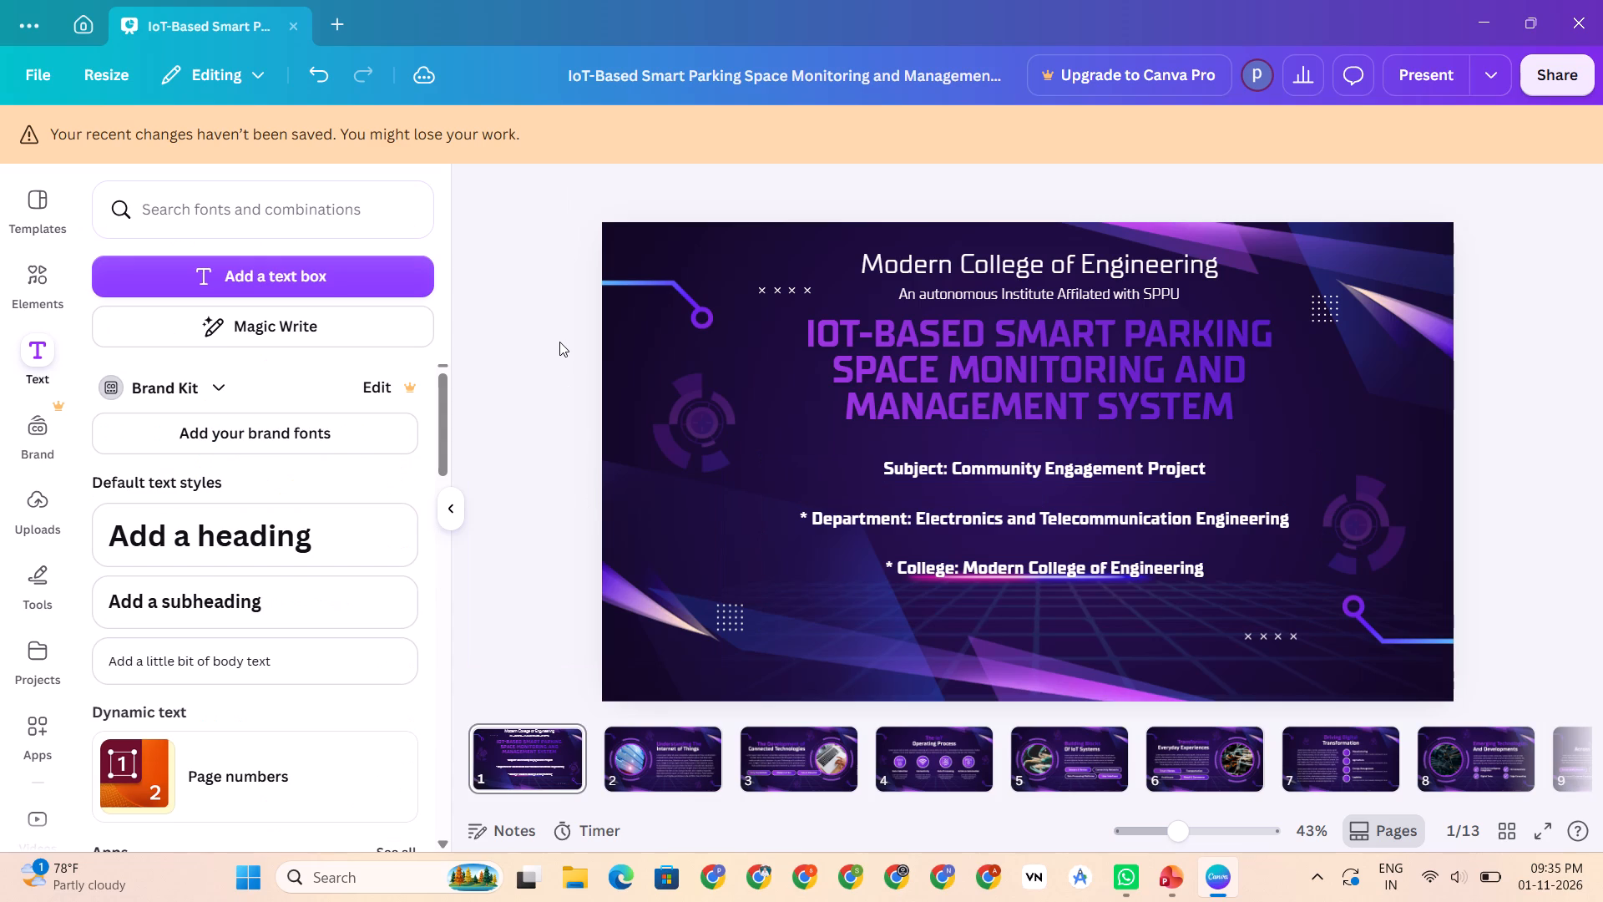
key("Return")
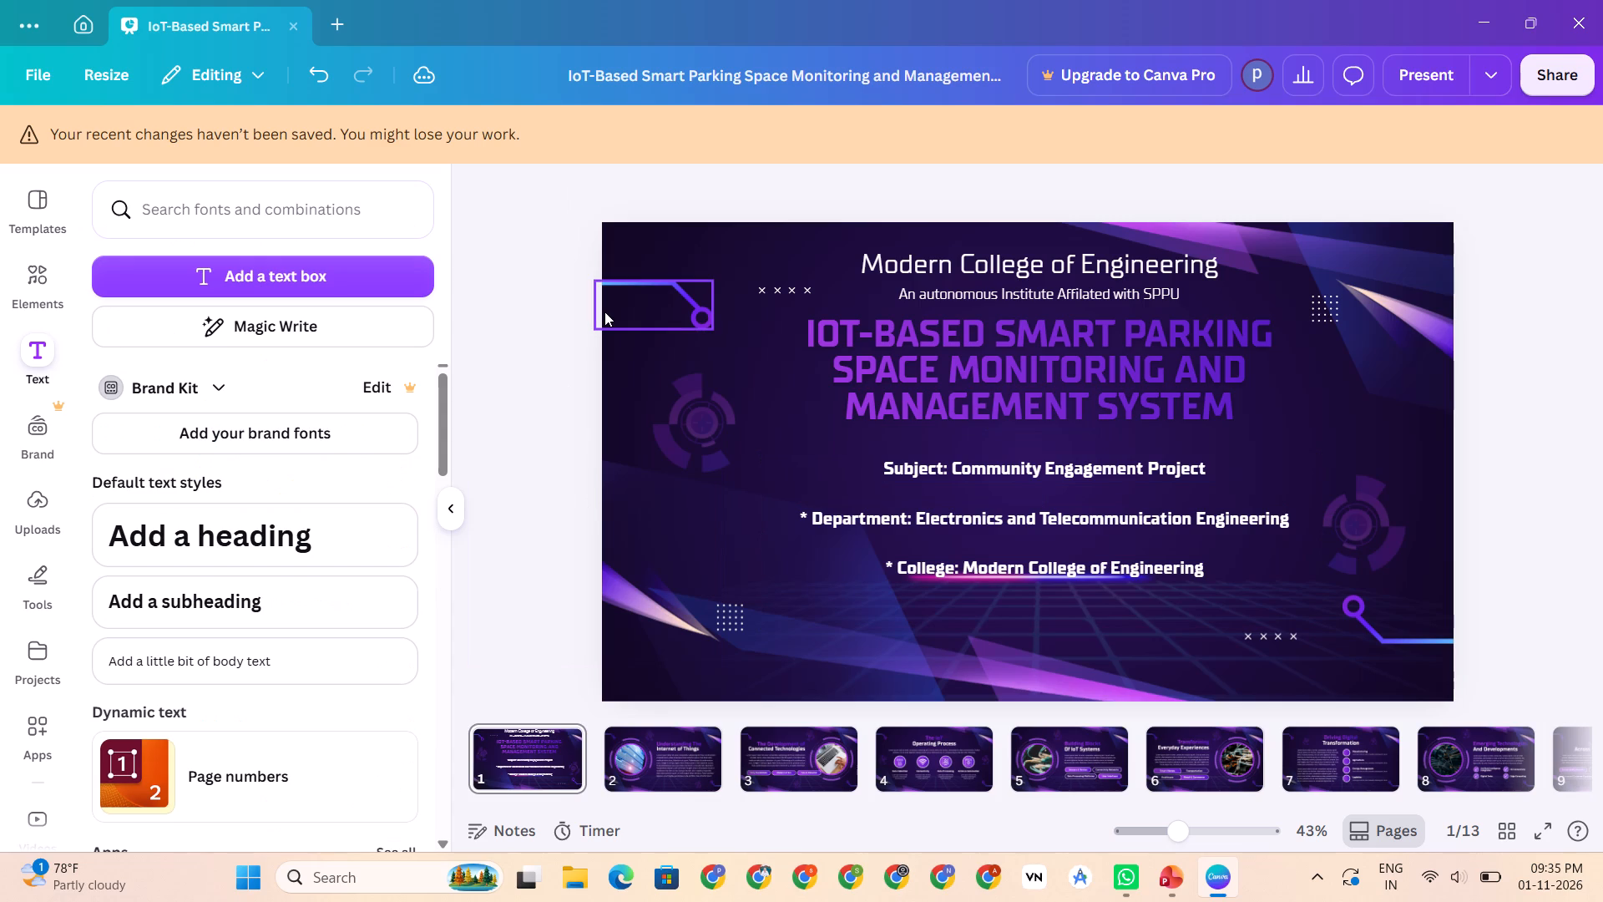
left_click(580, 344)
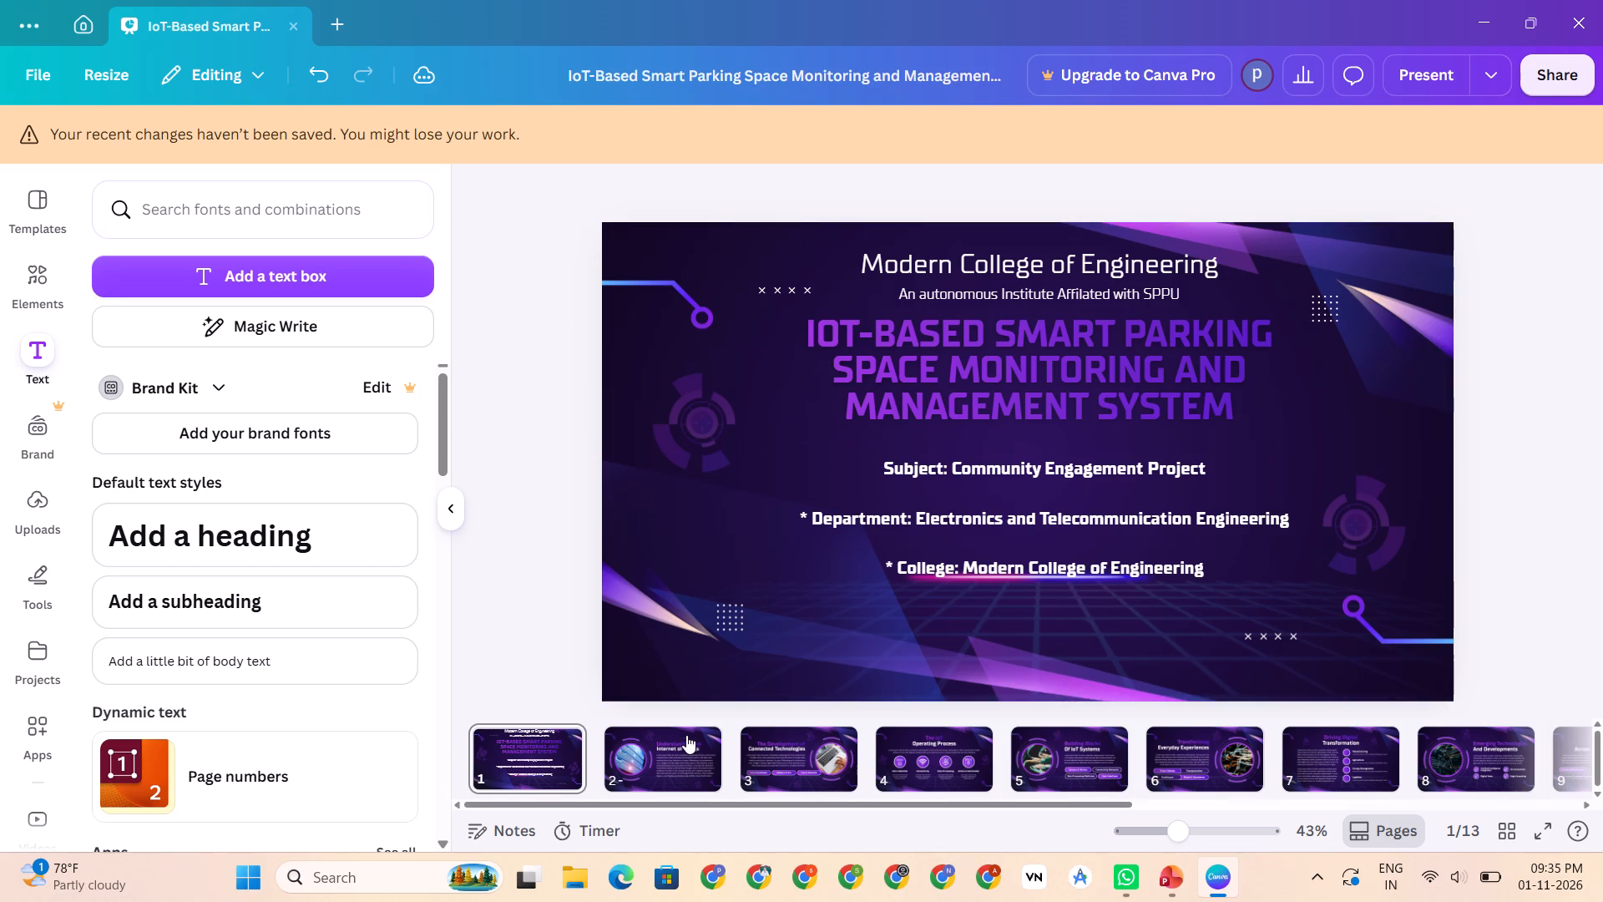
Delete the "Early Foundations", "Modern IoT Era" and "Future Potential" labels and their pill shapes from slide 3.
left_click(684, 734)
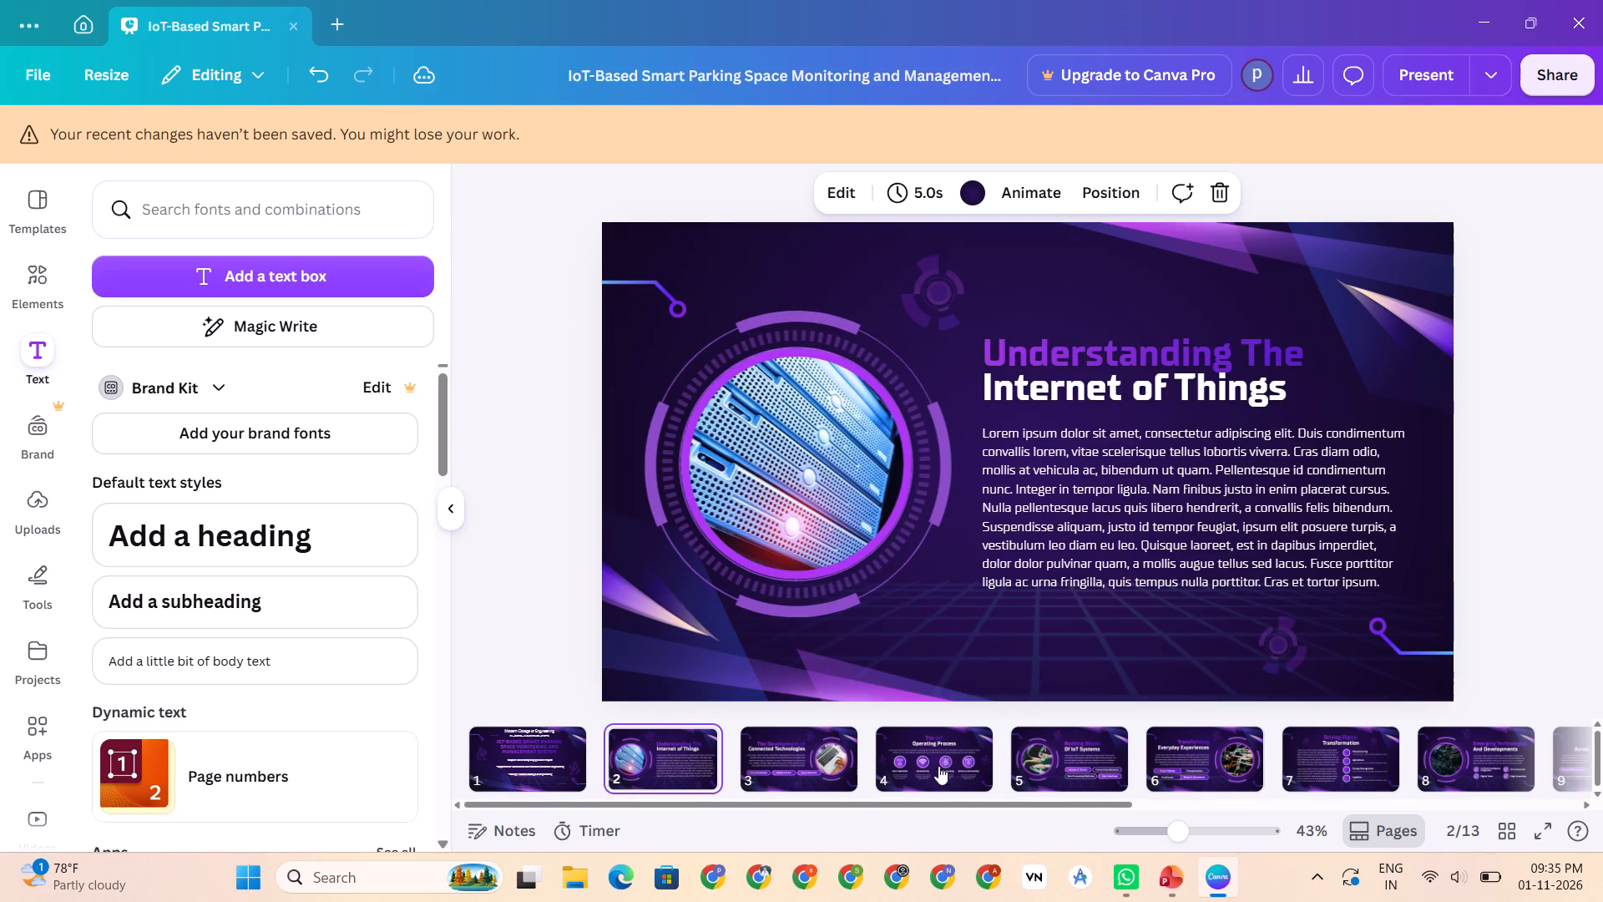
left_click(827, 764)
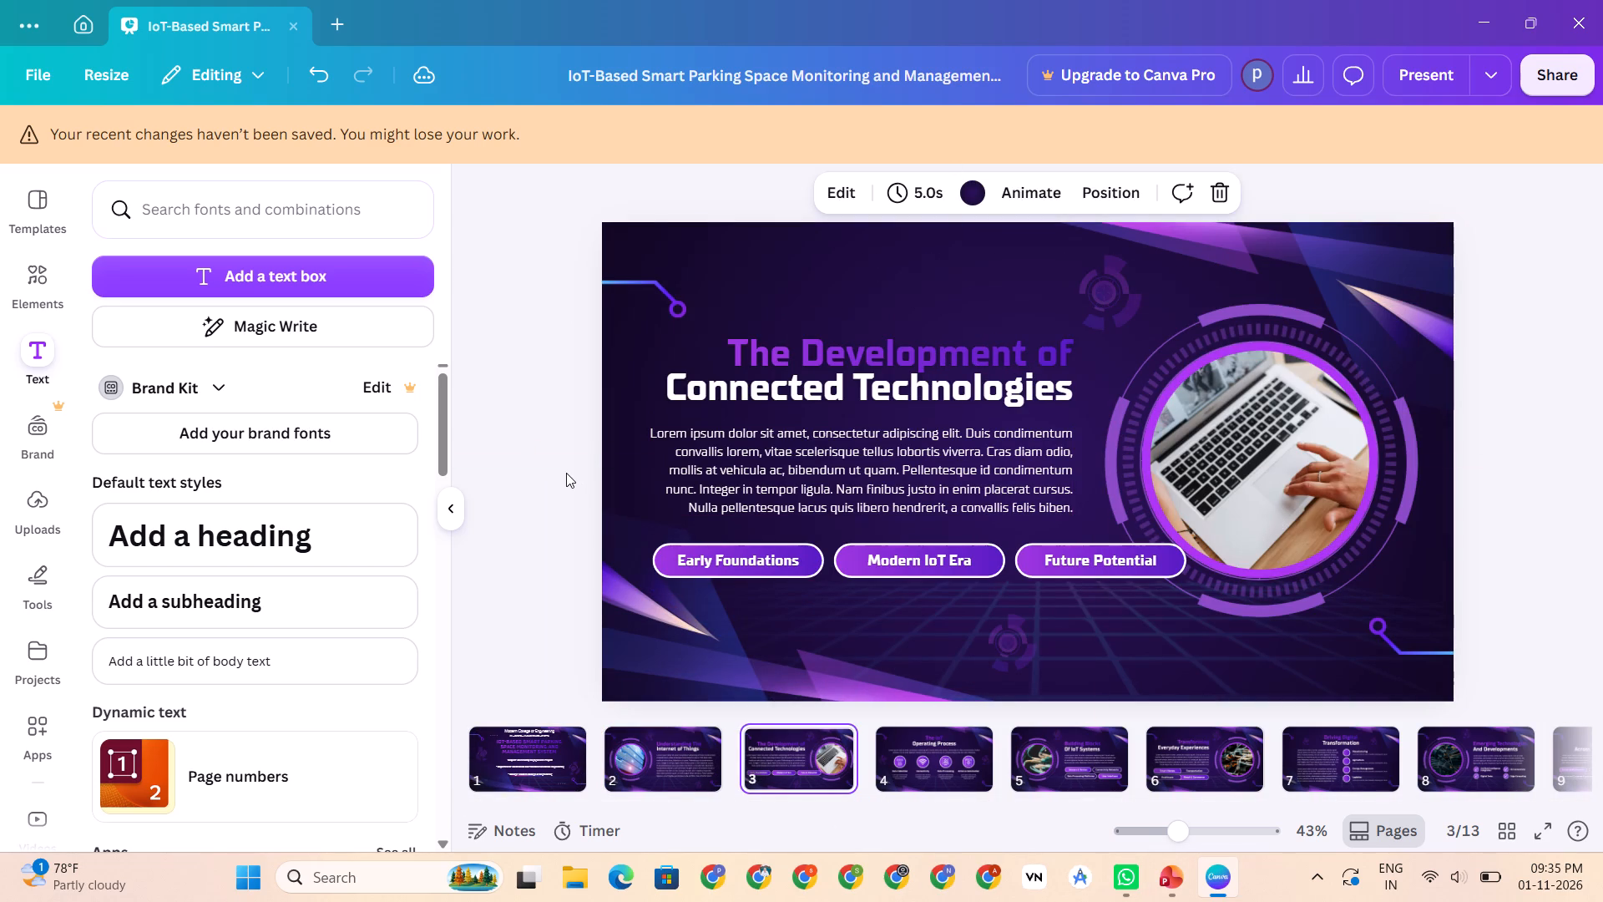
left_click(731, 555)
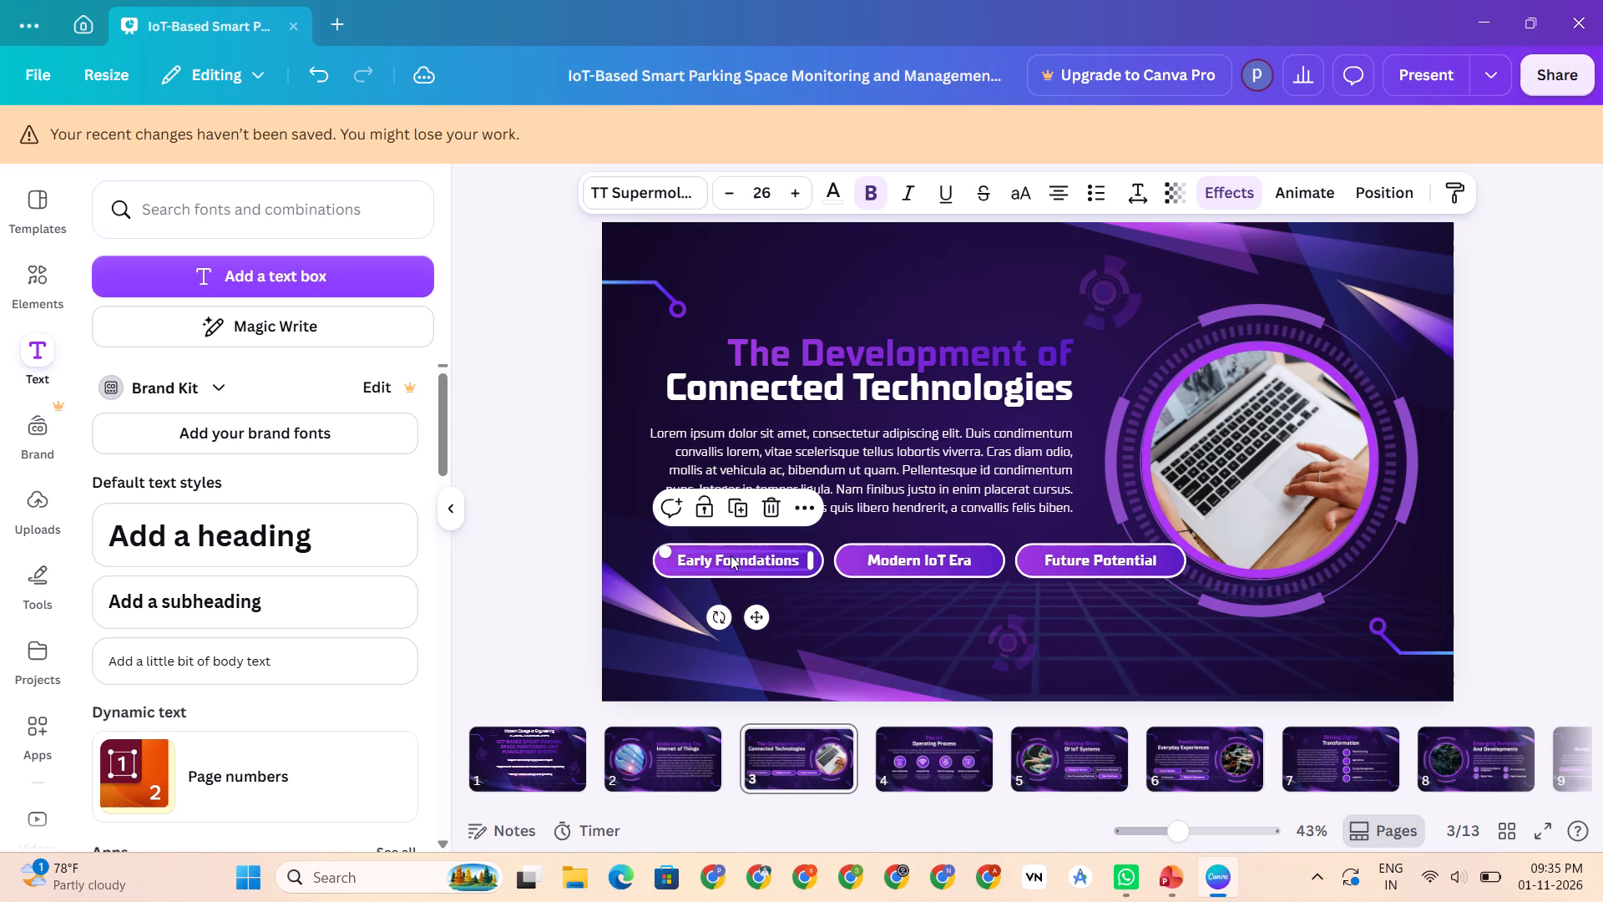
key("Delete")
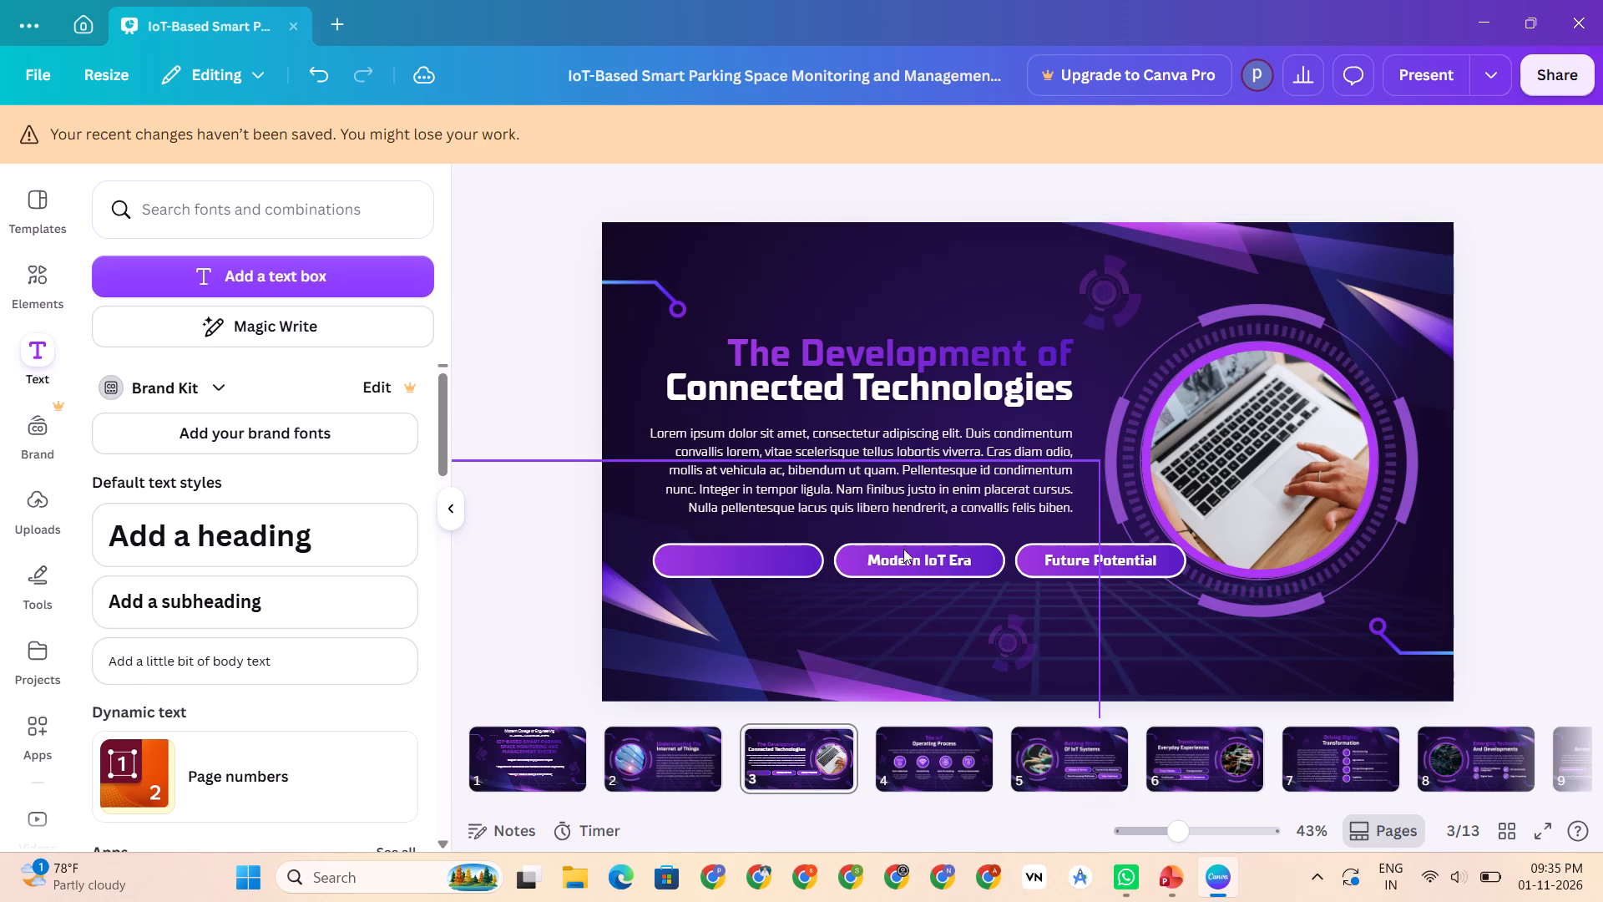
left_click(910, 549)
key("Delete")
key("Delete")
key("Delete")
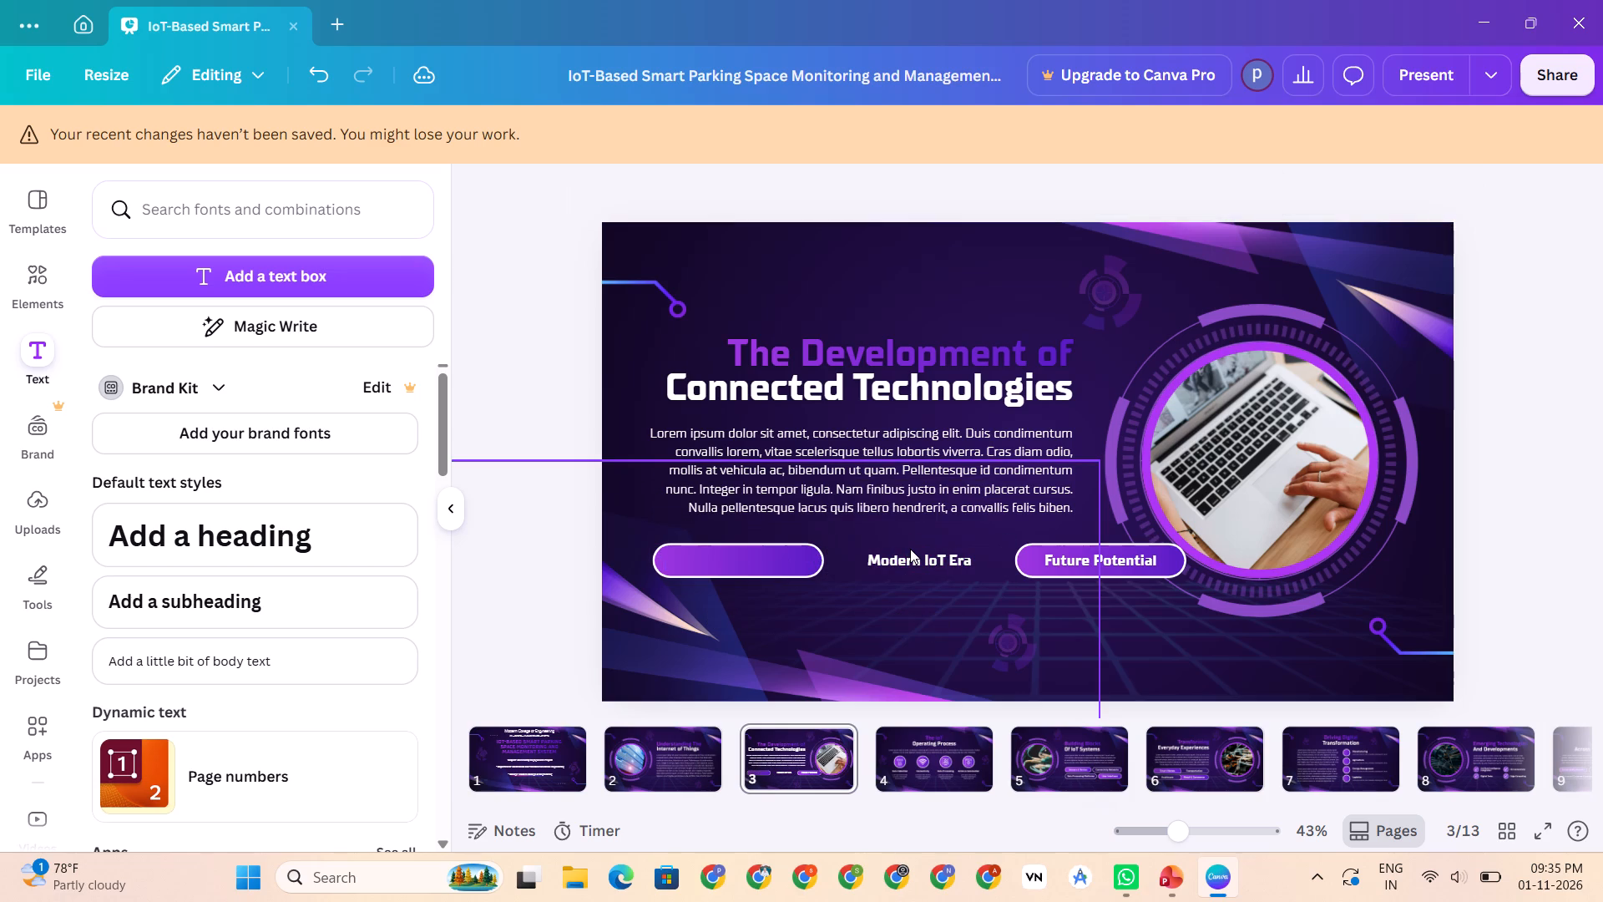
left_click(917, 558)
key("Delete")
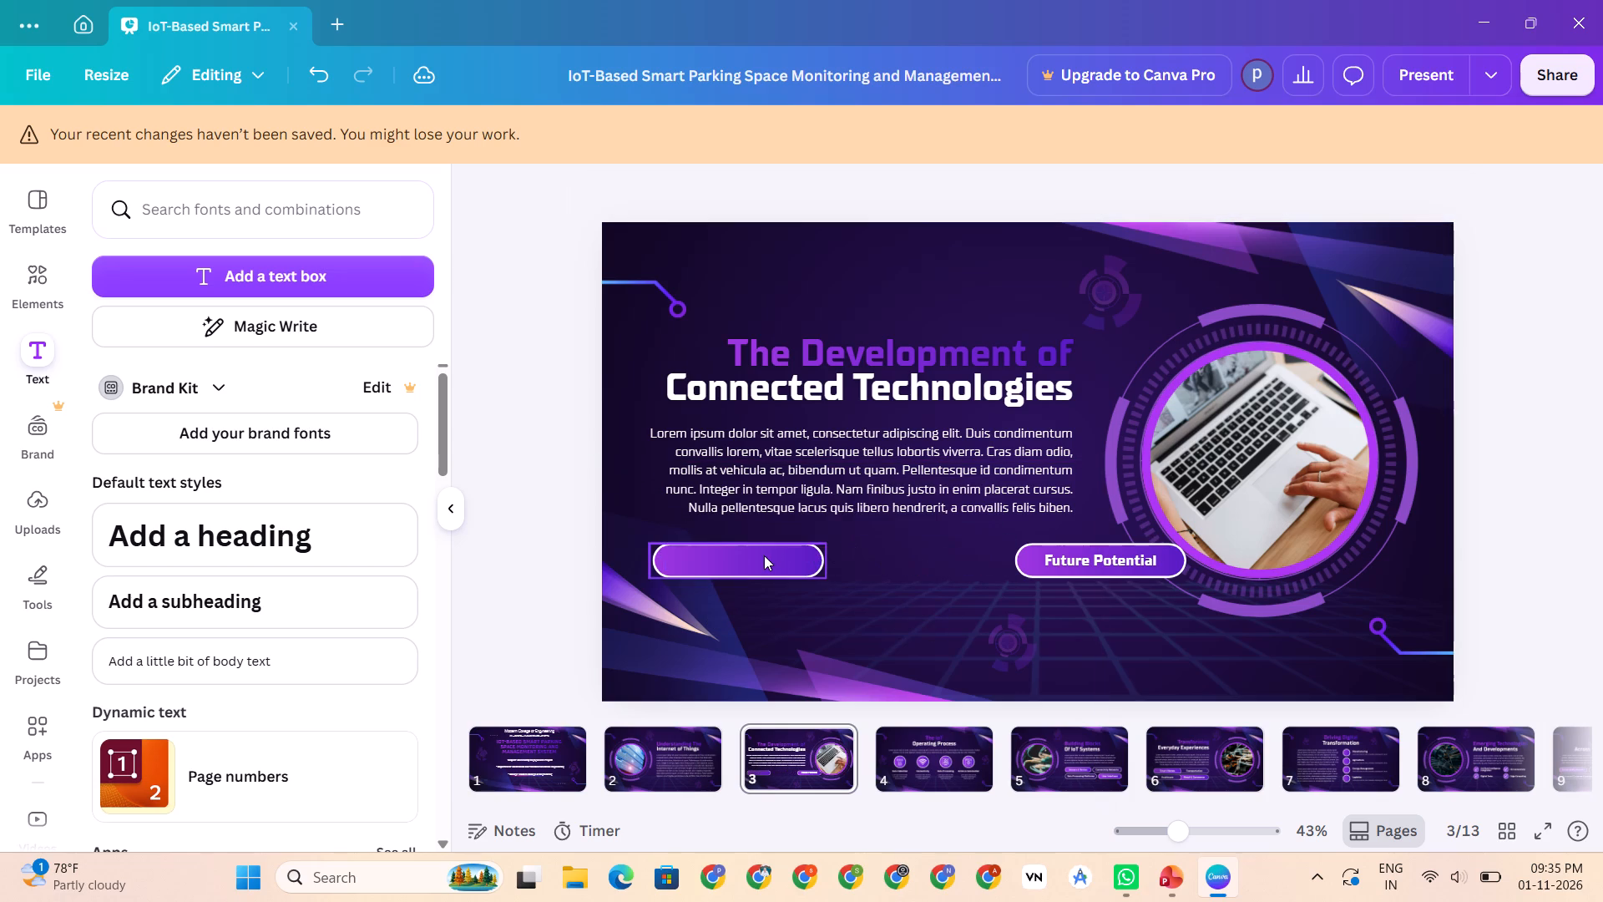
left_click(764, 555)
key("BackSpace")
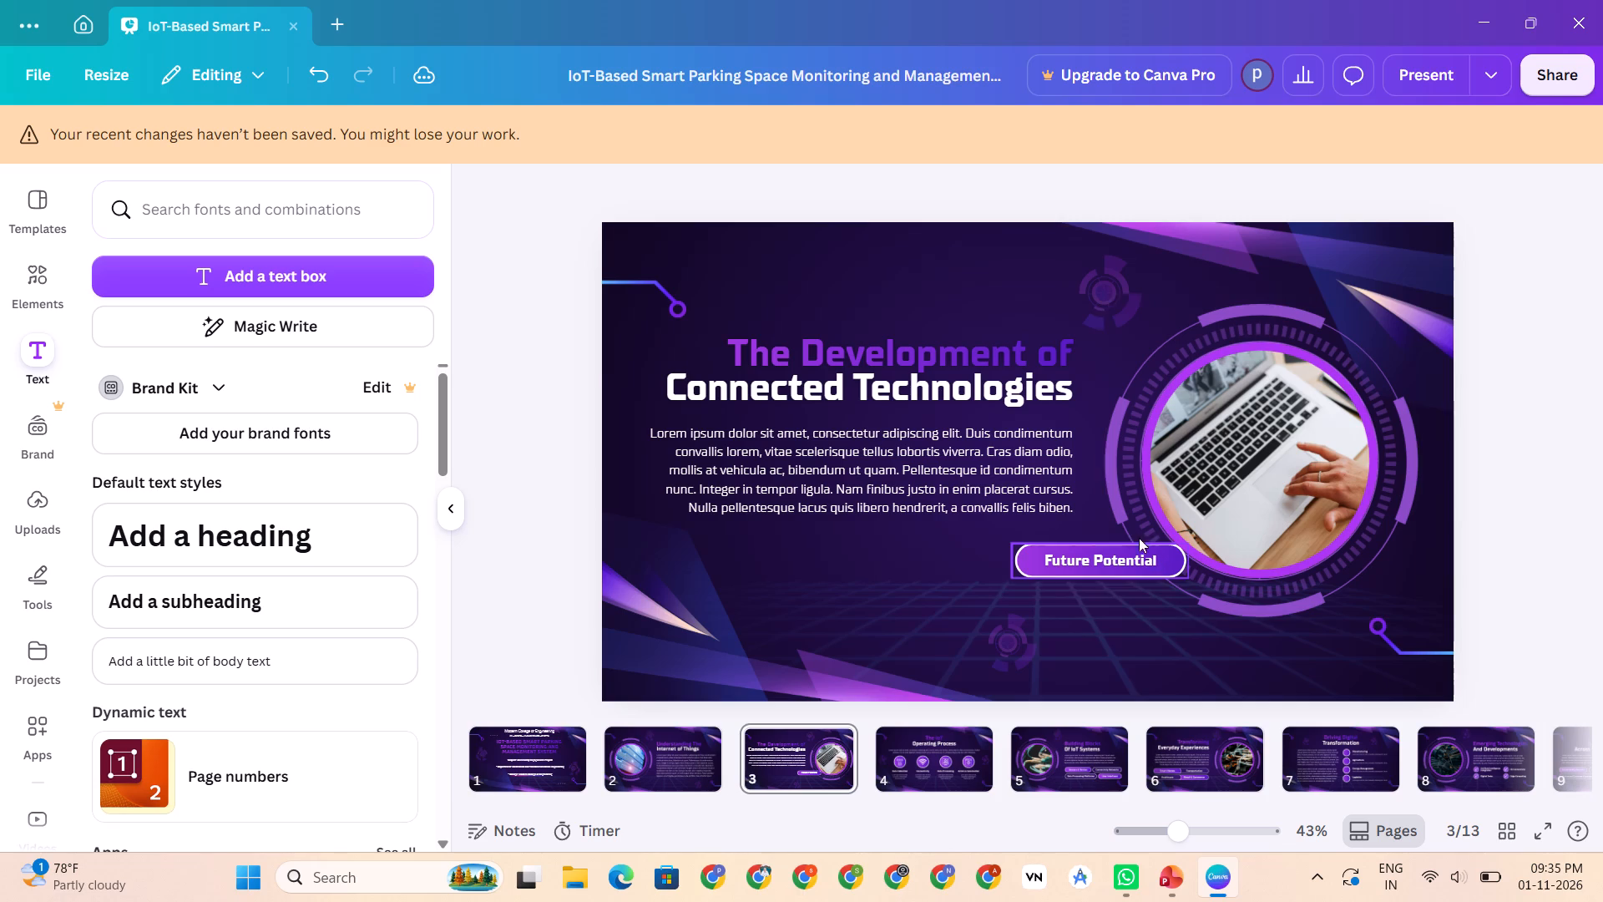
left_click(1111, 549)
key("BackSpace")
key("BackSpace")
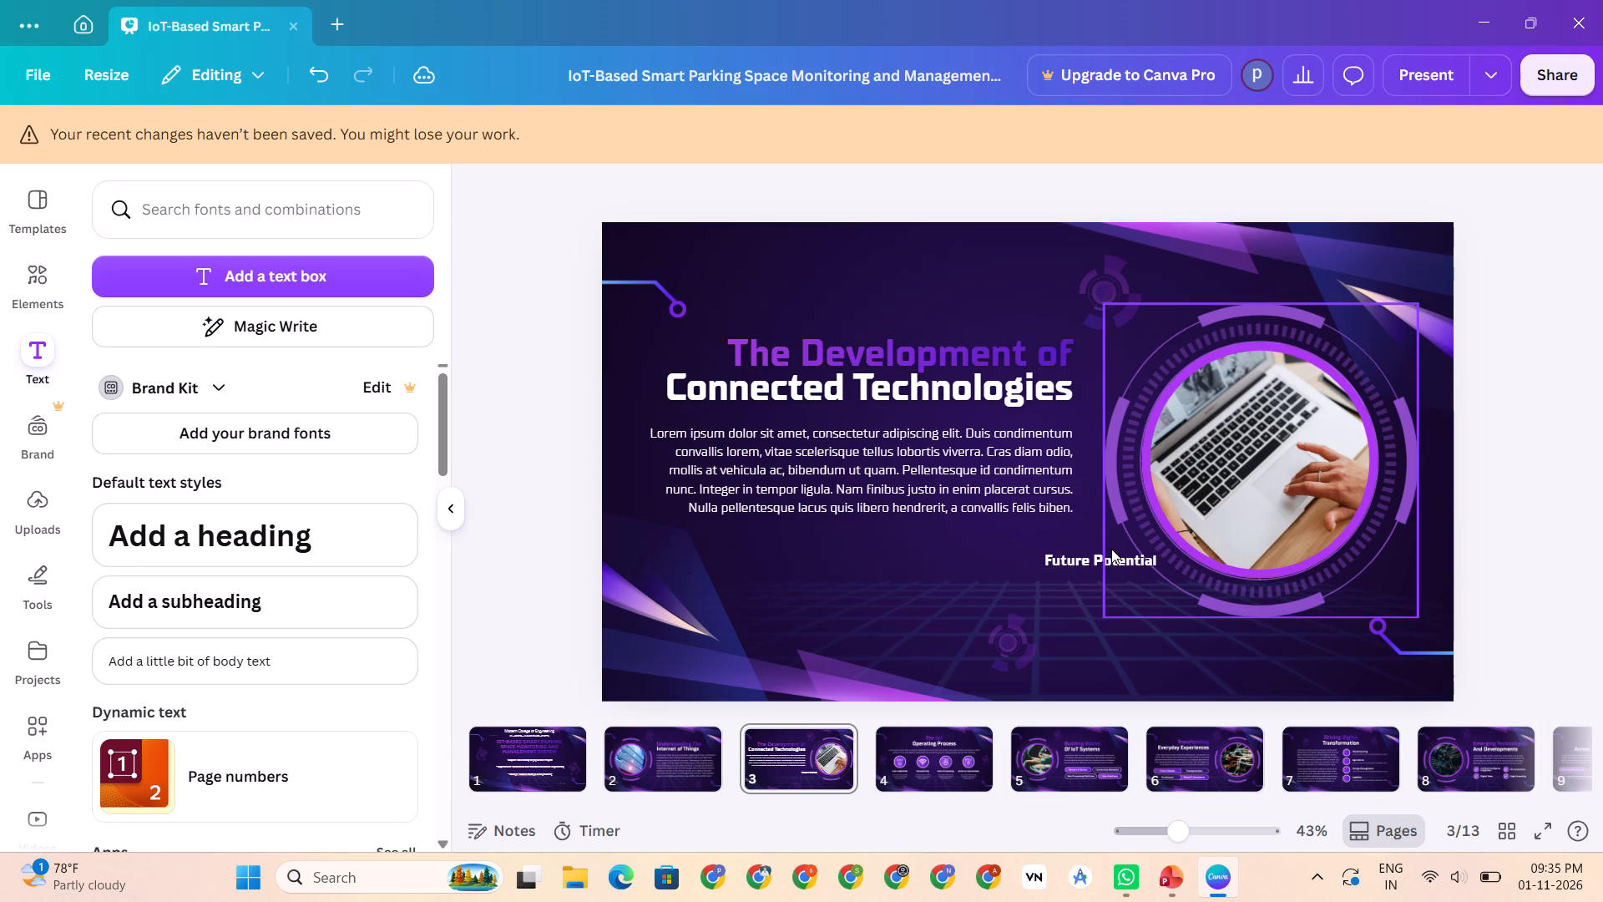
left_click(1086, 552)
key("BackSpace")
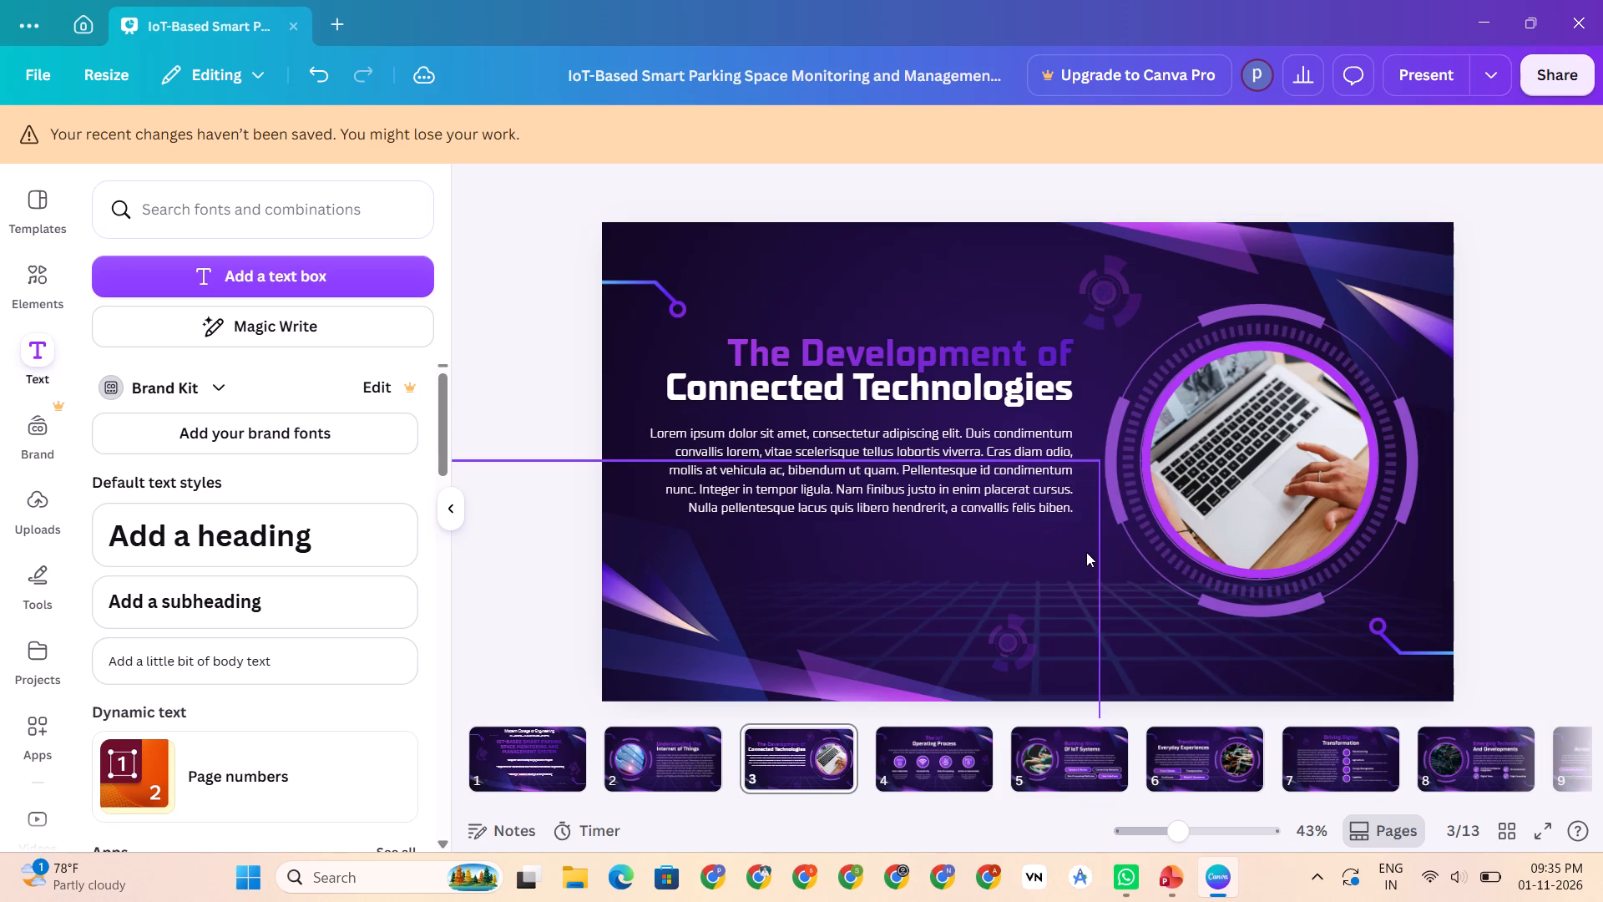
Delete the "The Development of" heading line above "Connected Technologies" on slide 3.
left_click(961, 469)
left_click(976, 393)
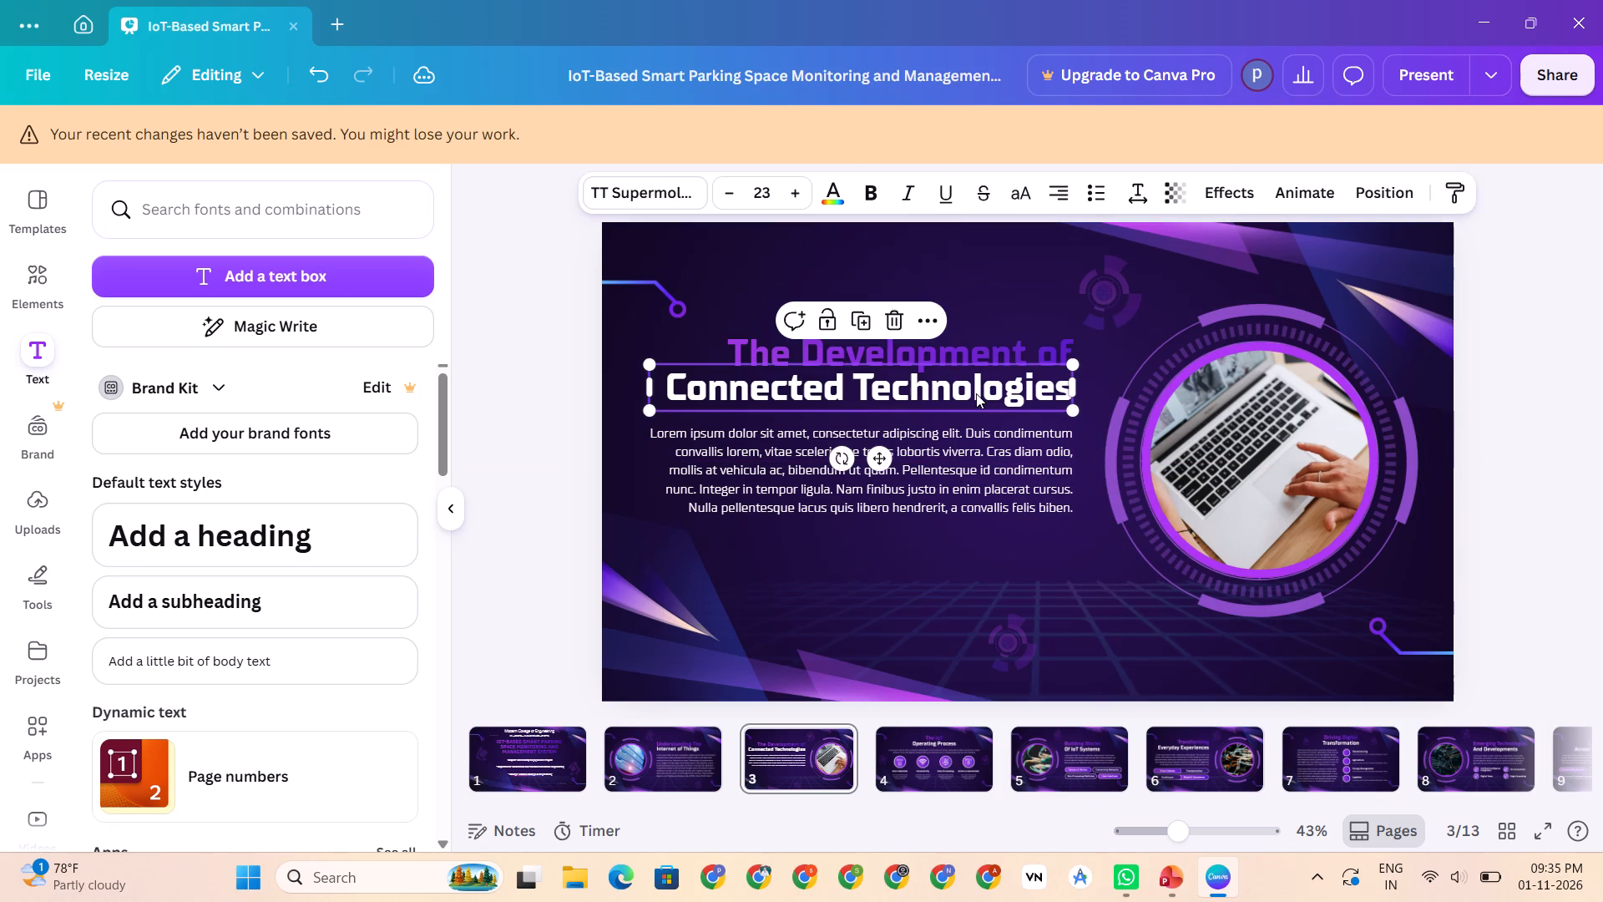
left_click(918, 346)
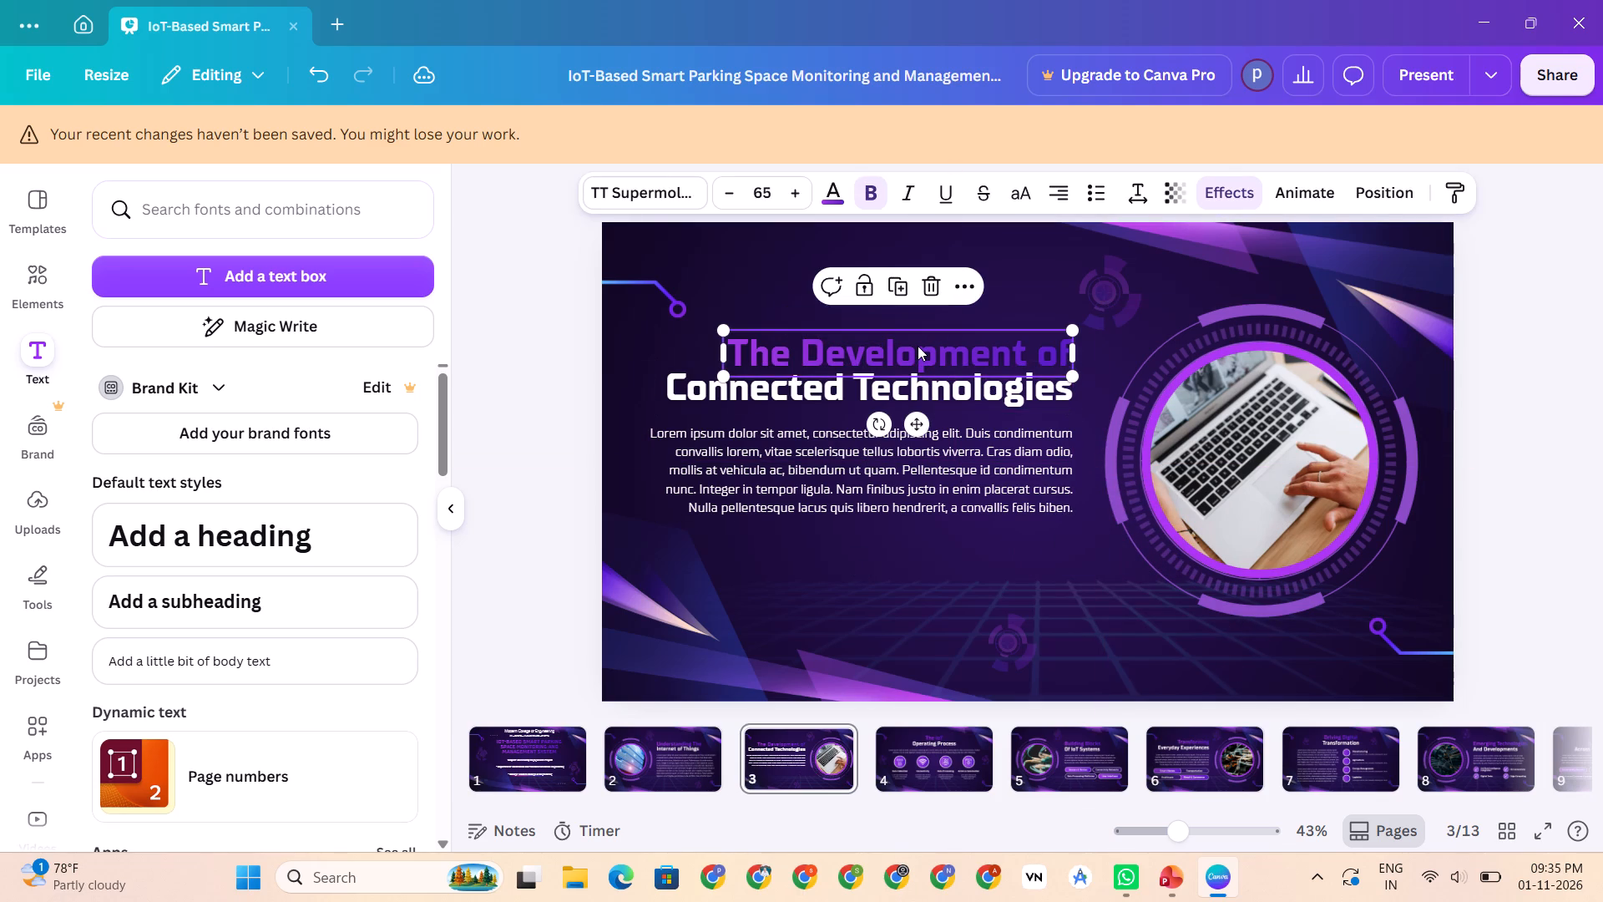
key("Delete")
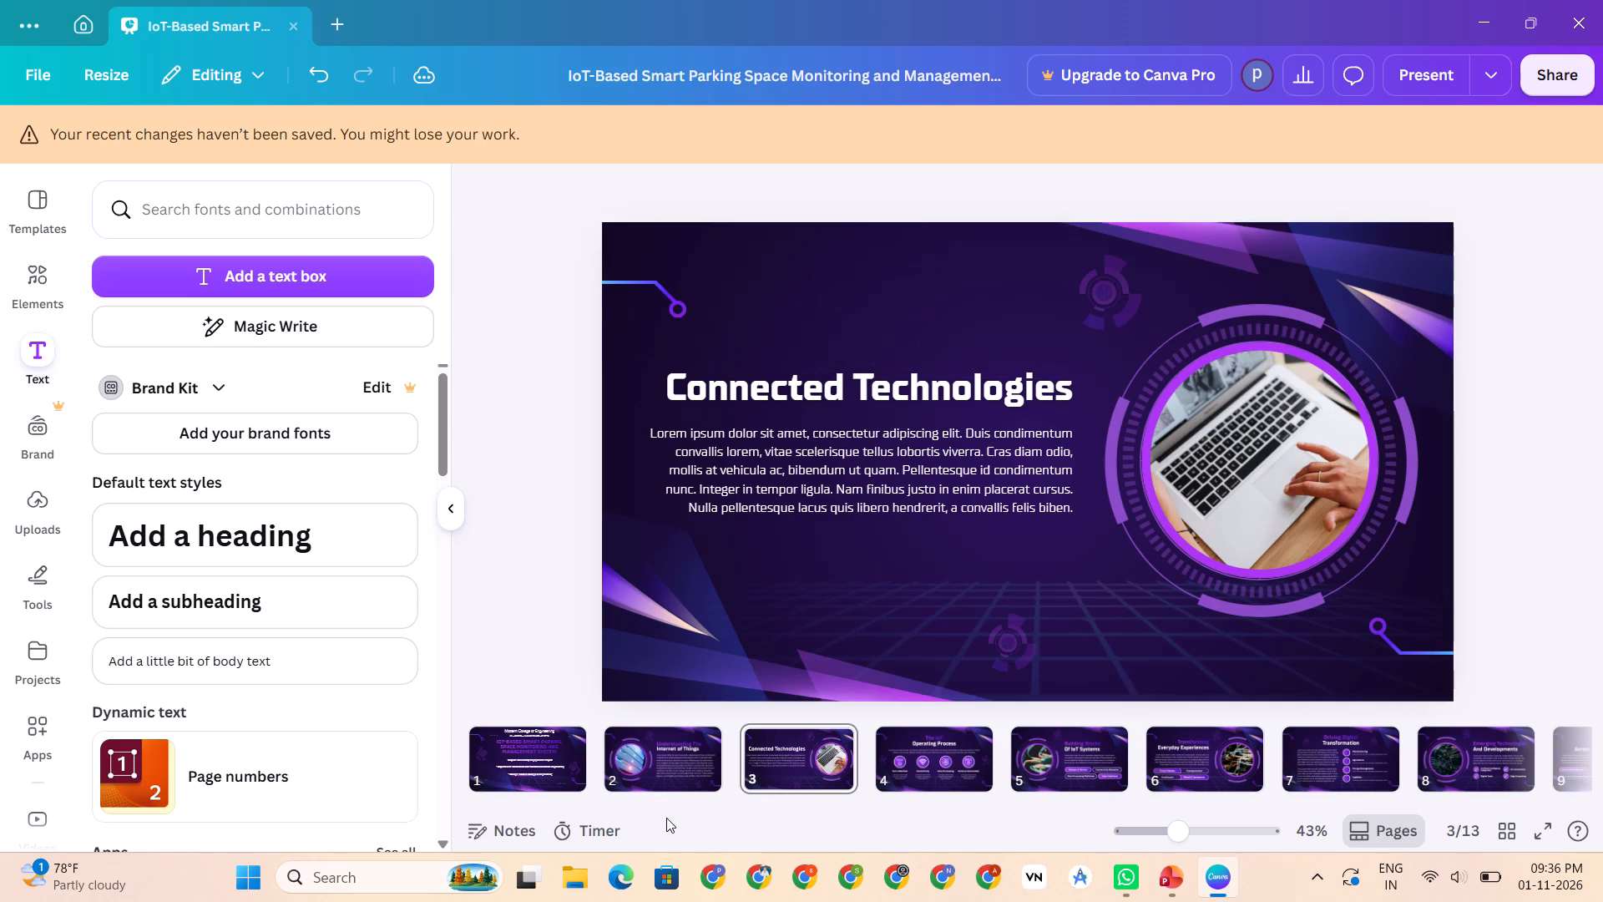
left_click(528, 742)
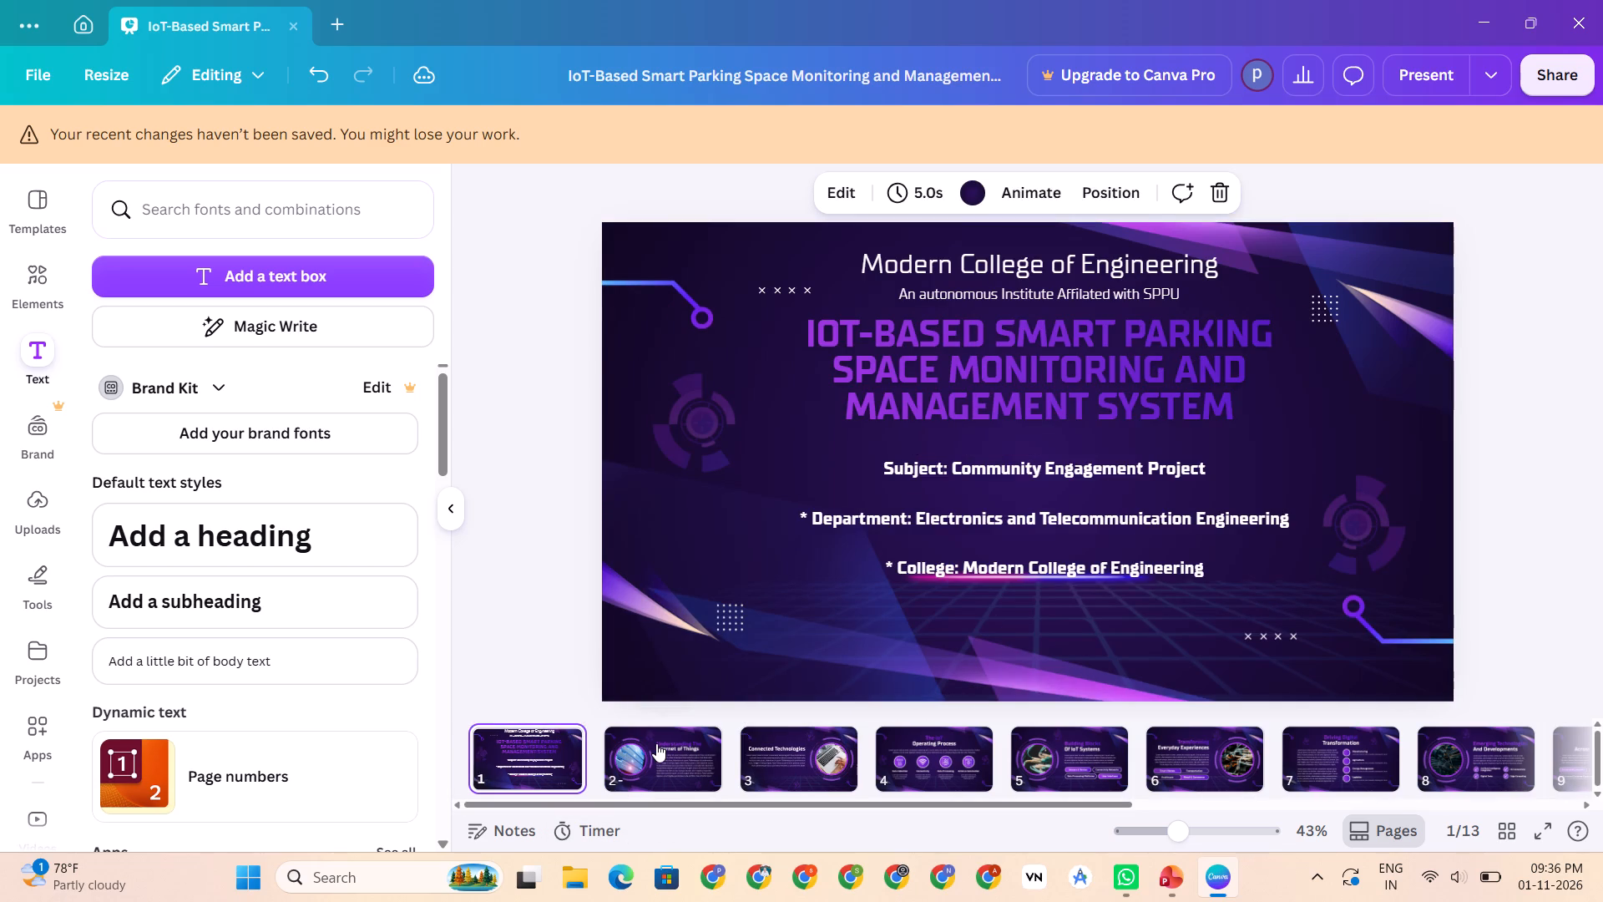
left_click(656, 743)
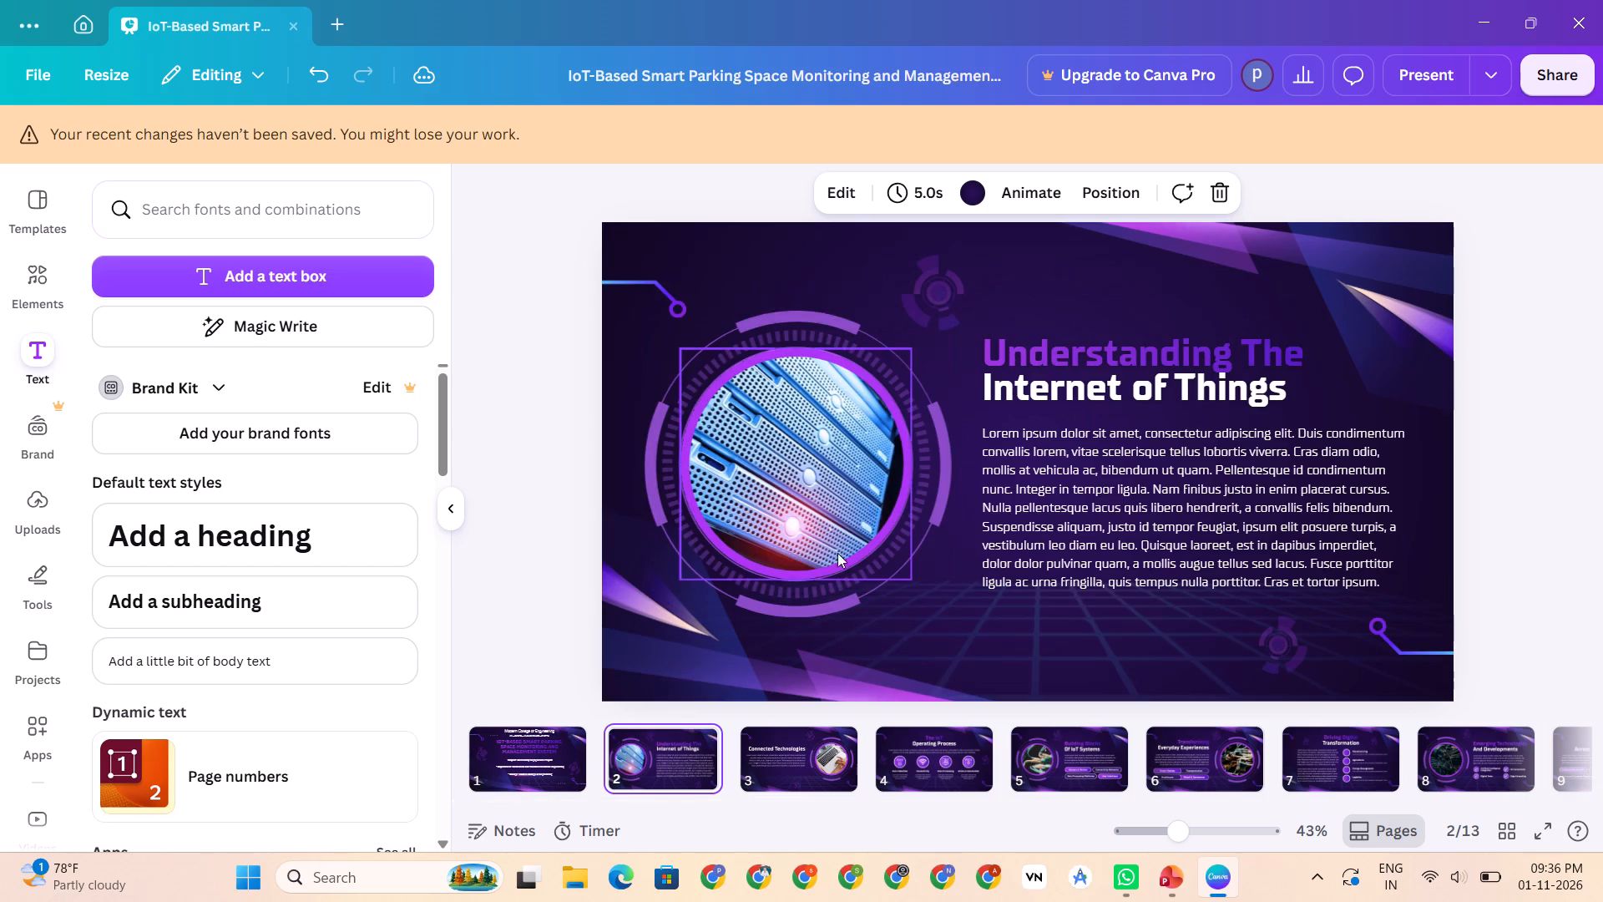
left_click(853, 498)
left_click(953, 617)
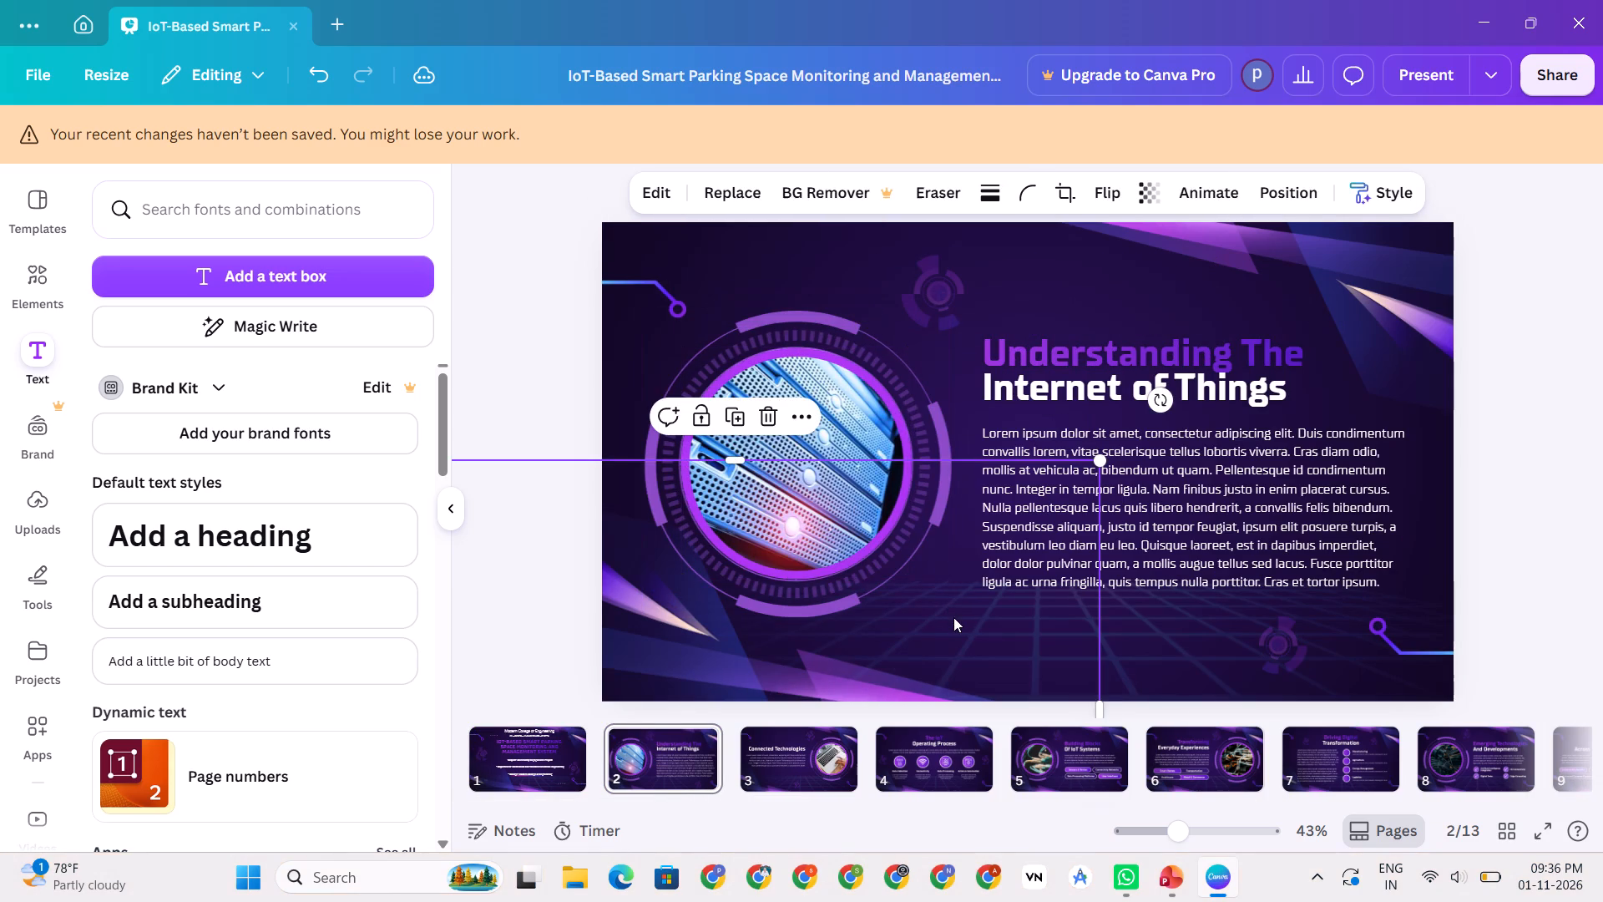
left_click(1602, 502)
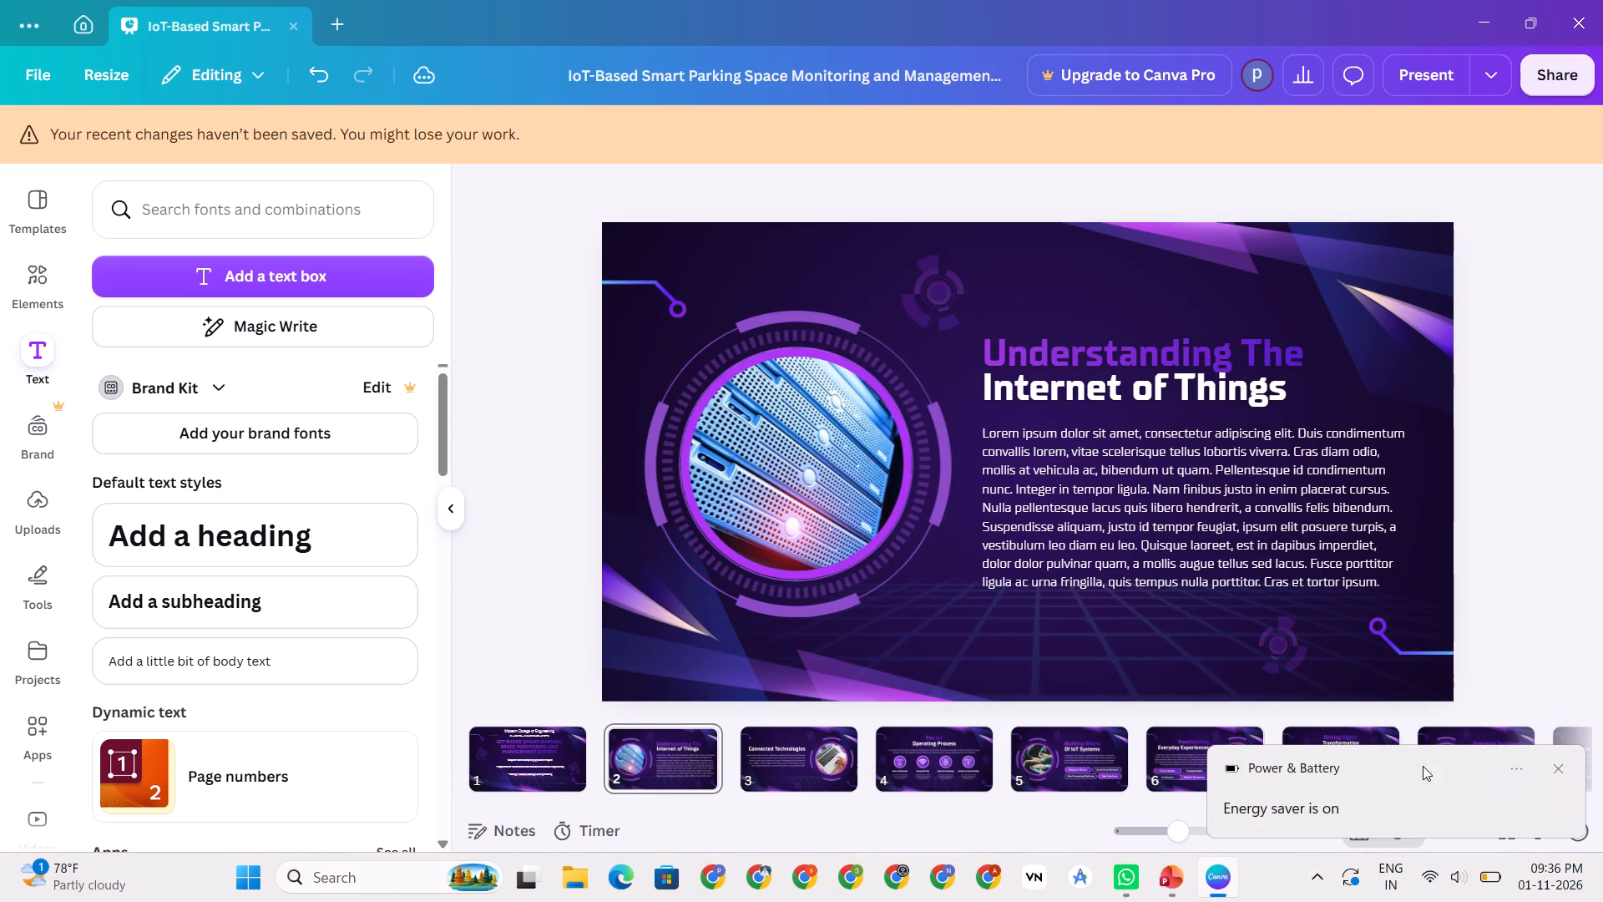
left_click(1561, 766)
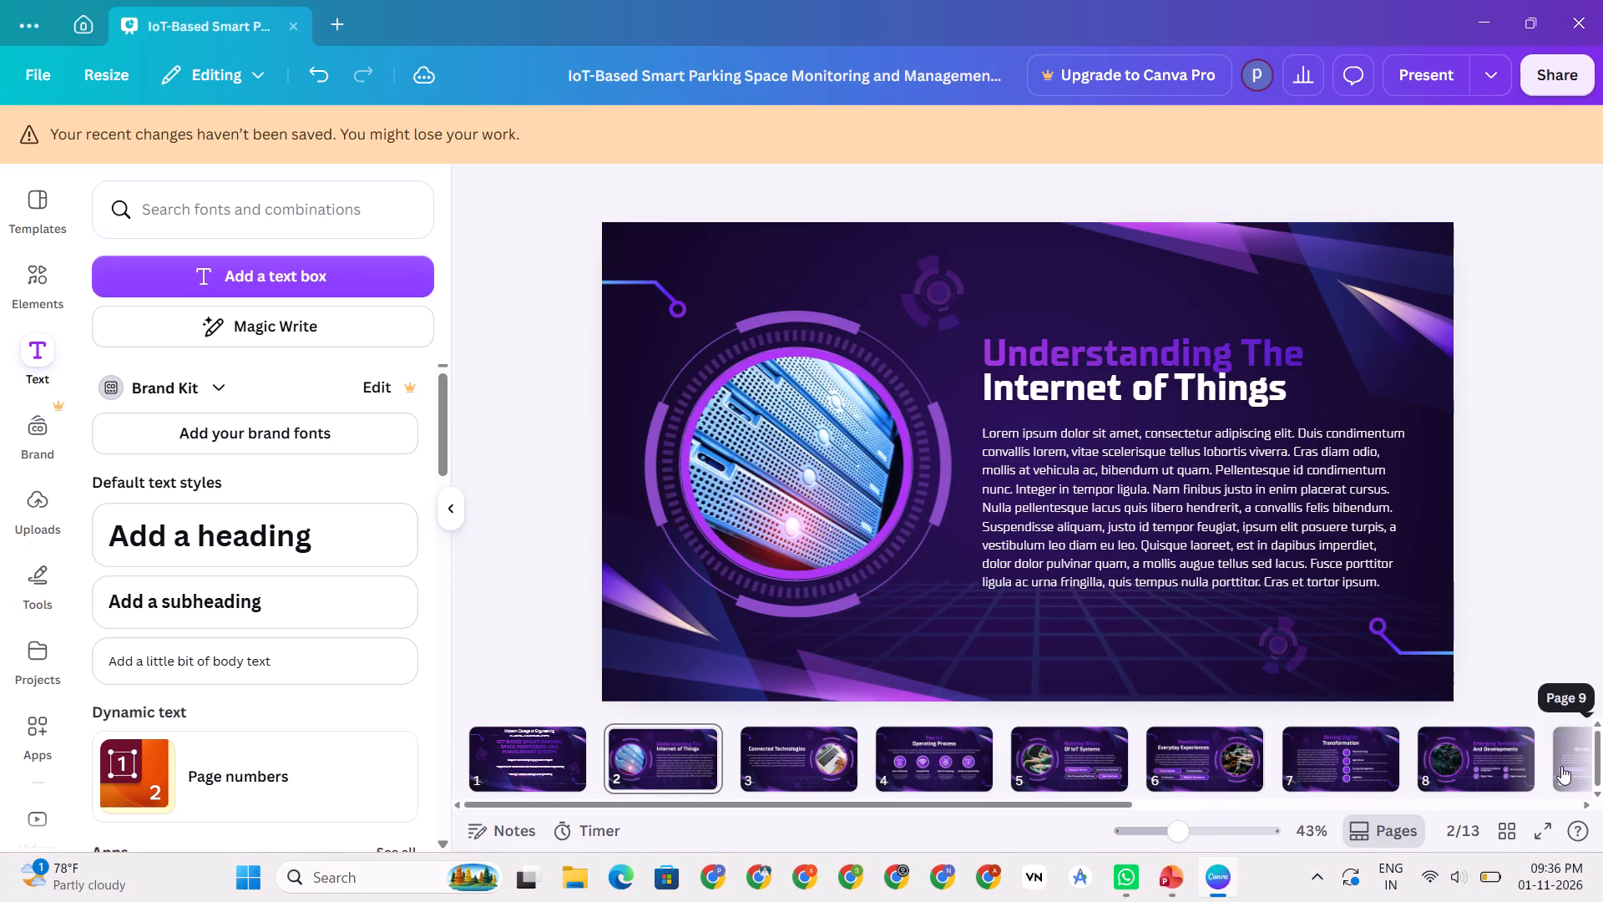
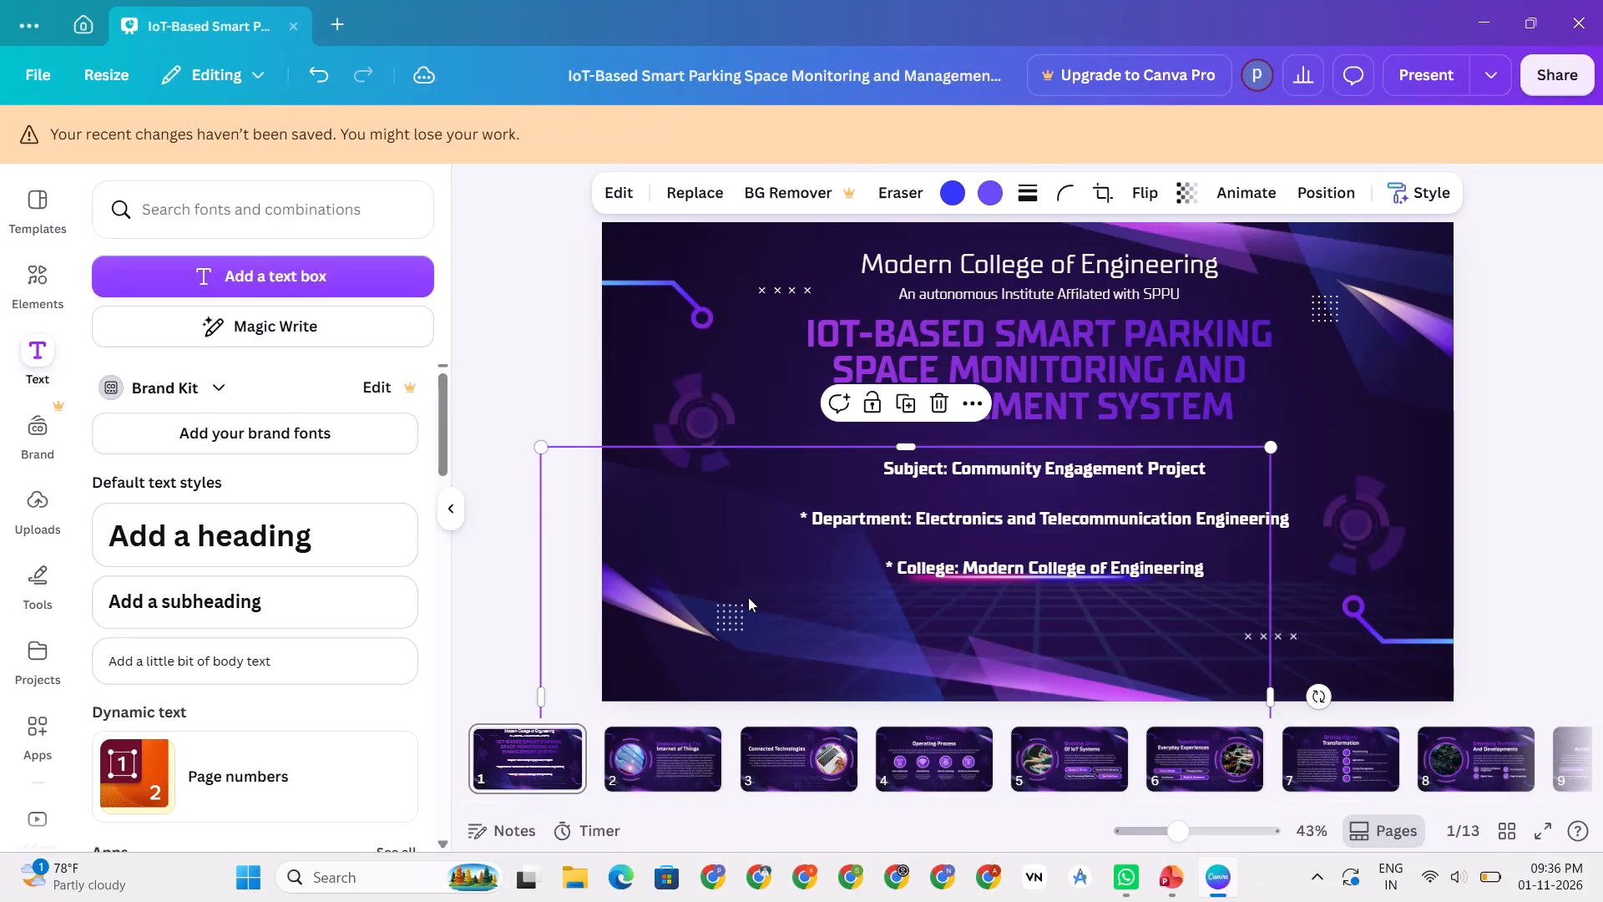
Set the font size of the Subject, Department and College lines on the cover slide to 23.
left_click(888, 462)
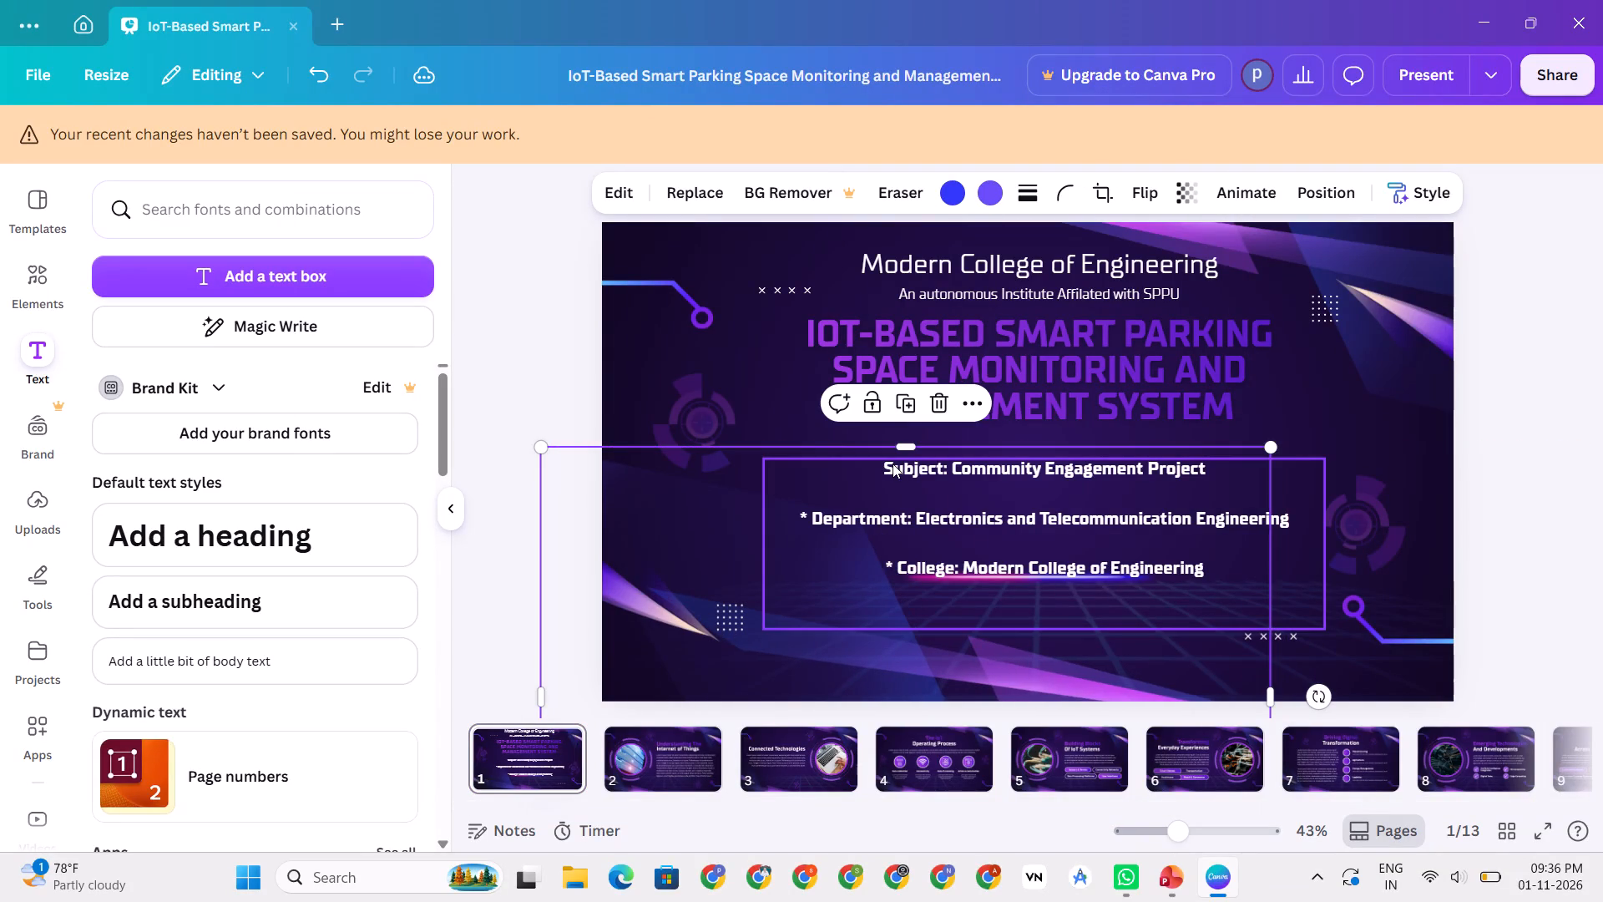
left_click(892, 464)
left_click(880, 463)
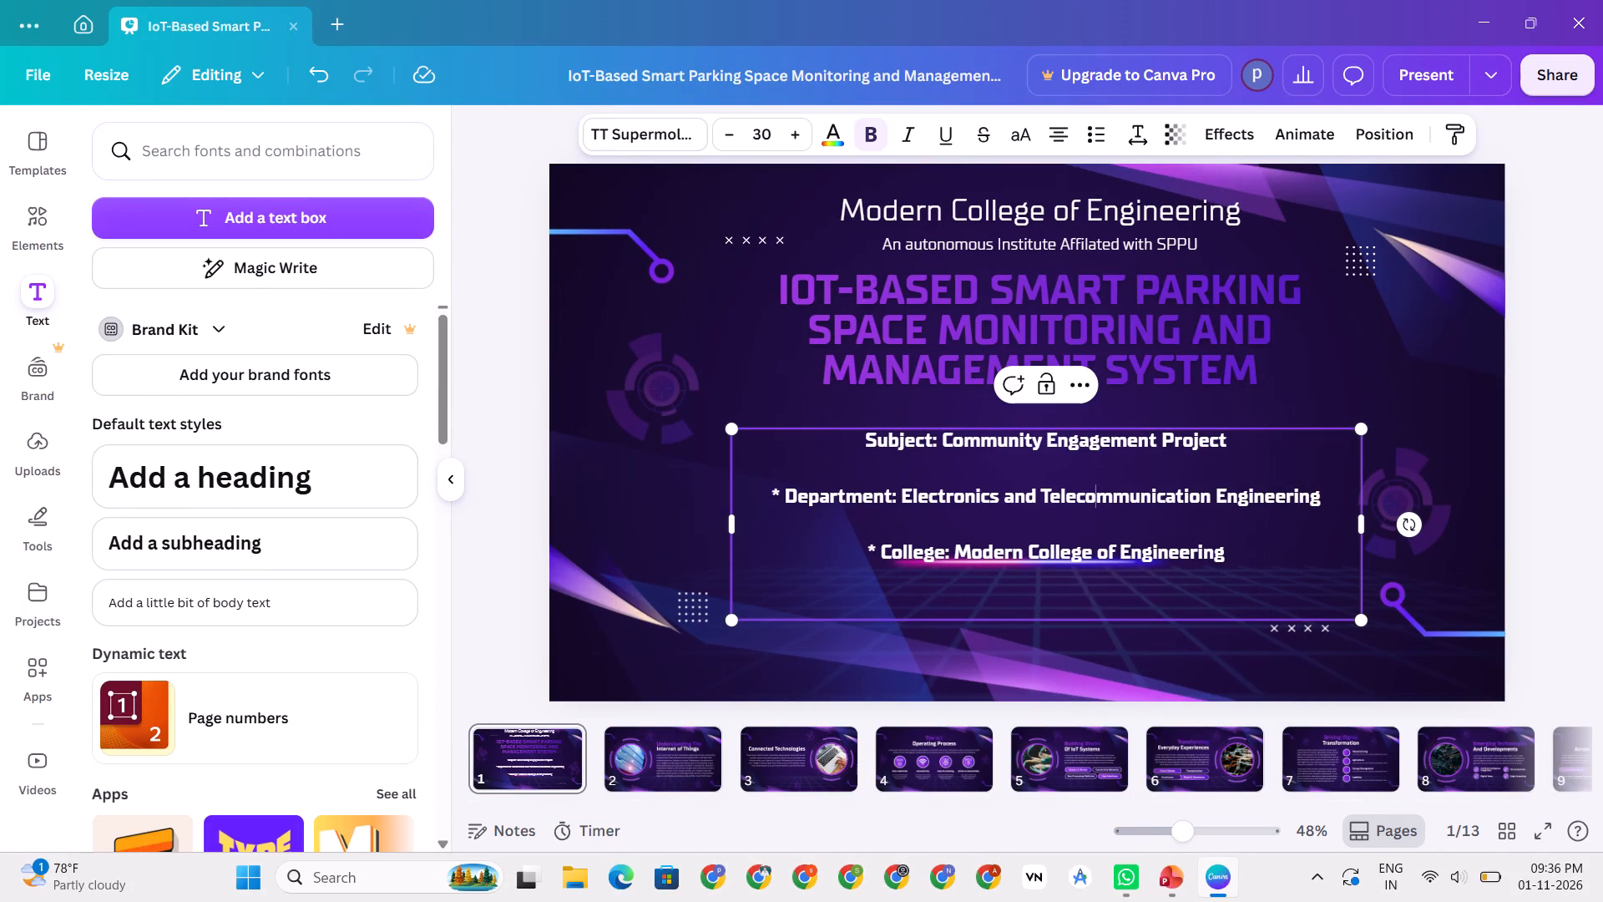
left_click_drag(860, 440, 1294, 590)
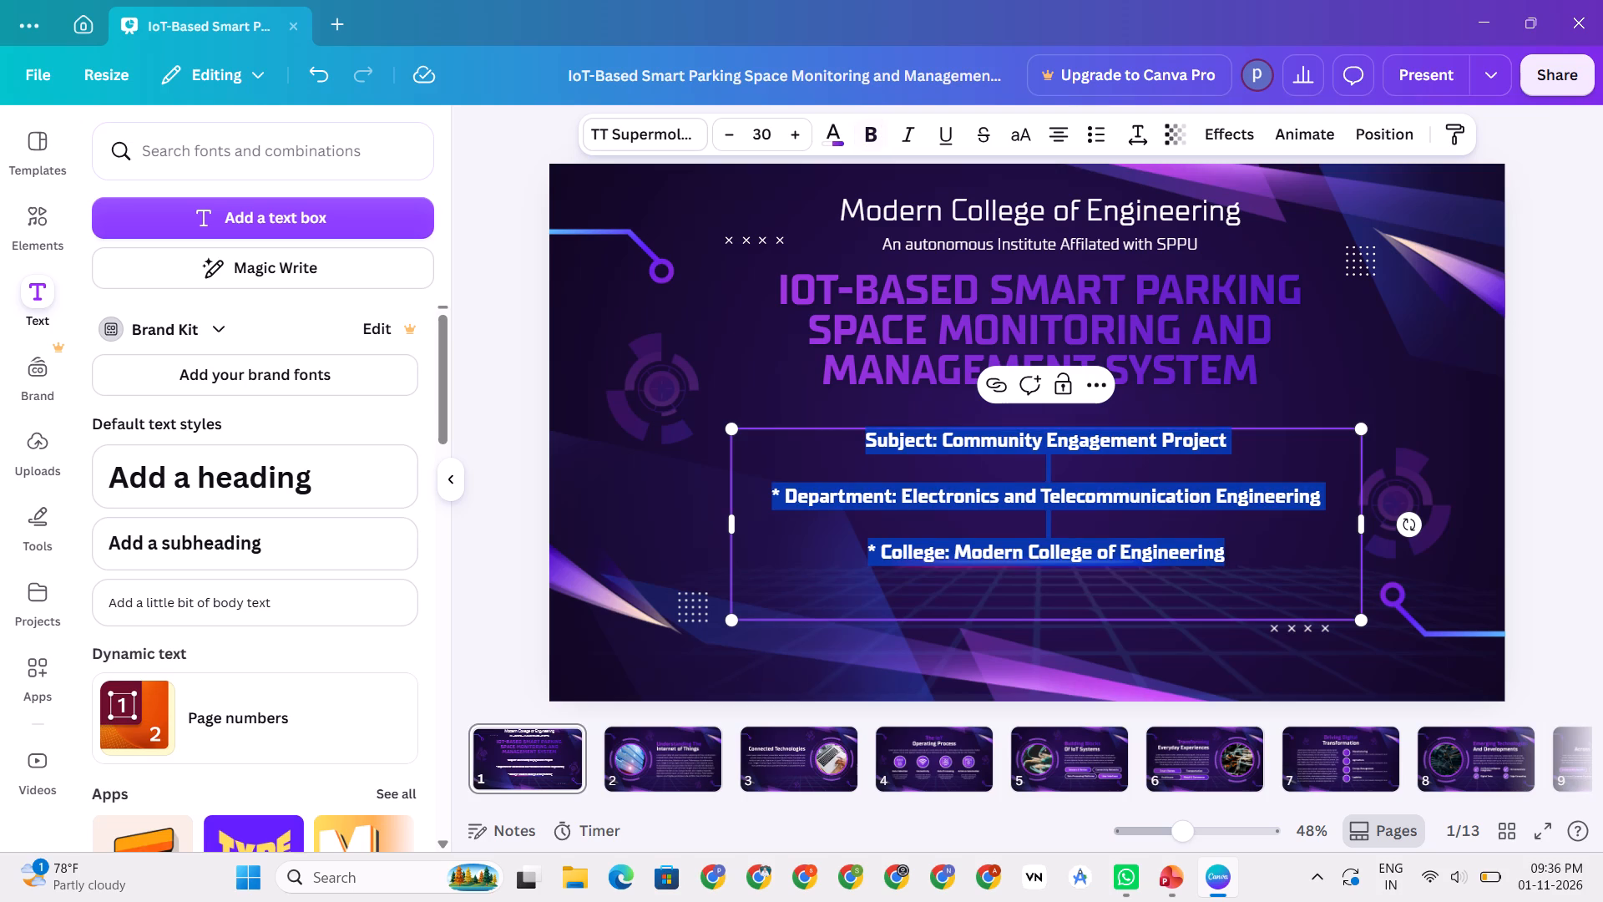
triple_click(729, 146)
triple_click(729, 146)
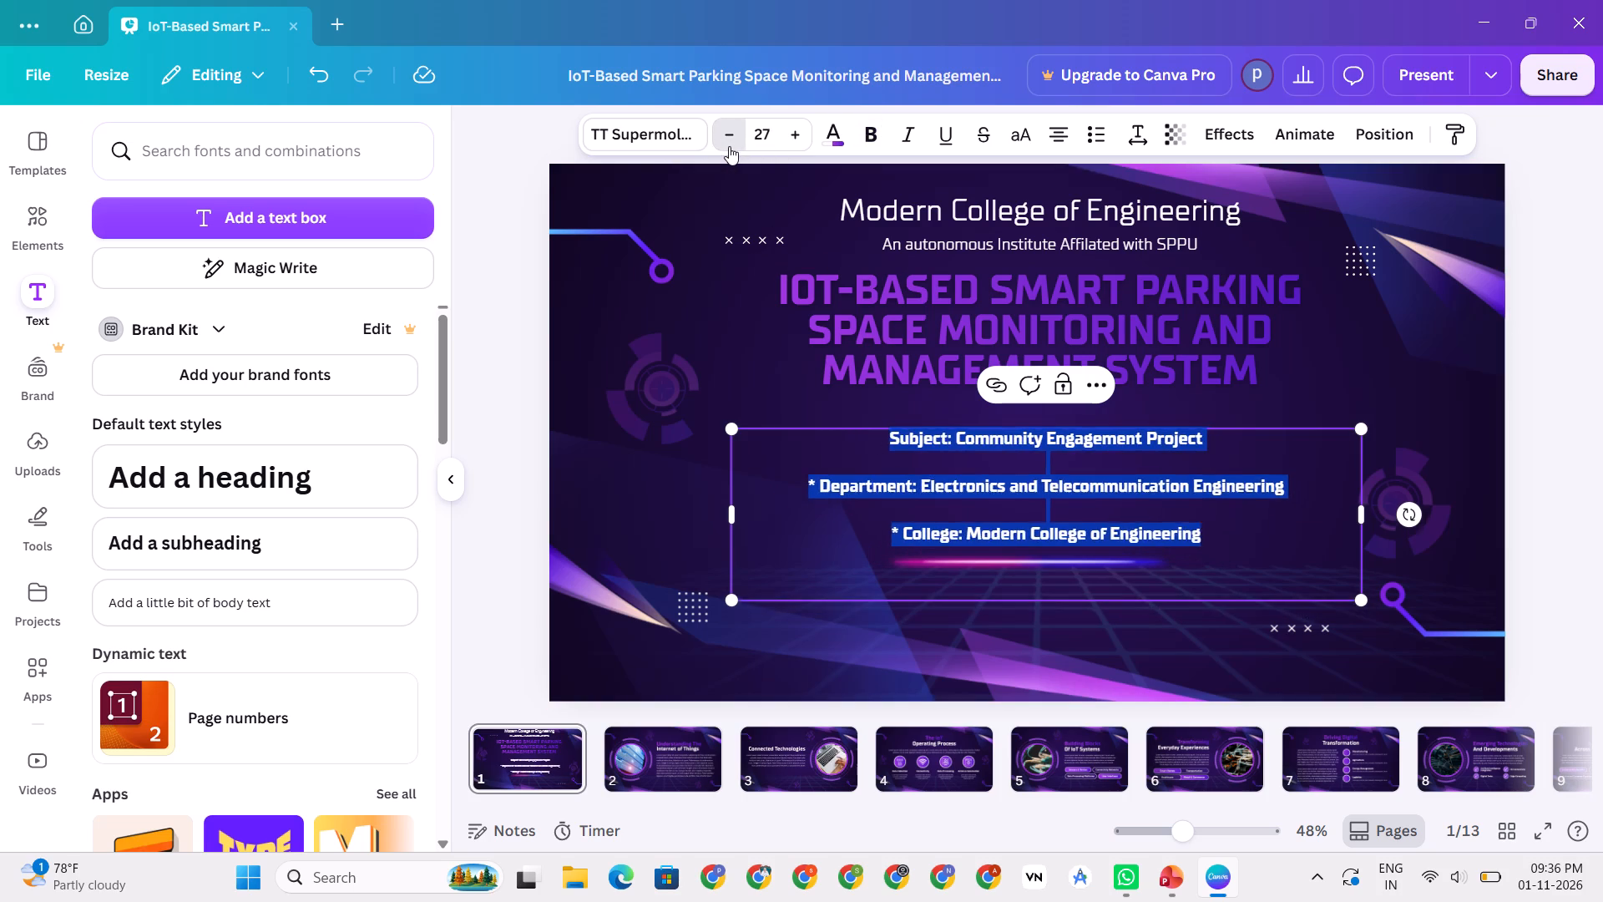
triple_click(729, 146)
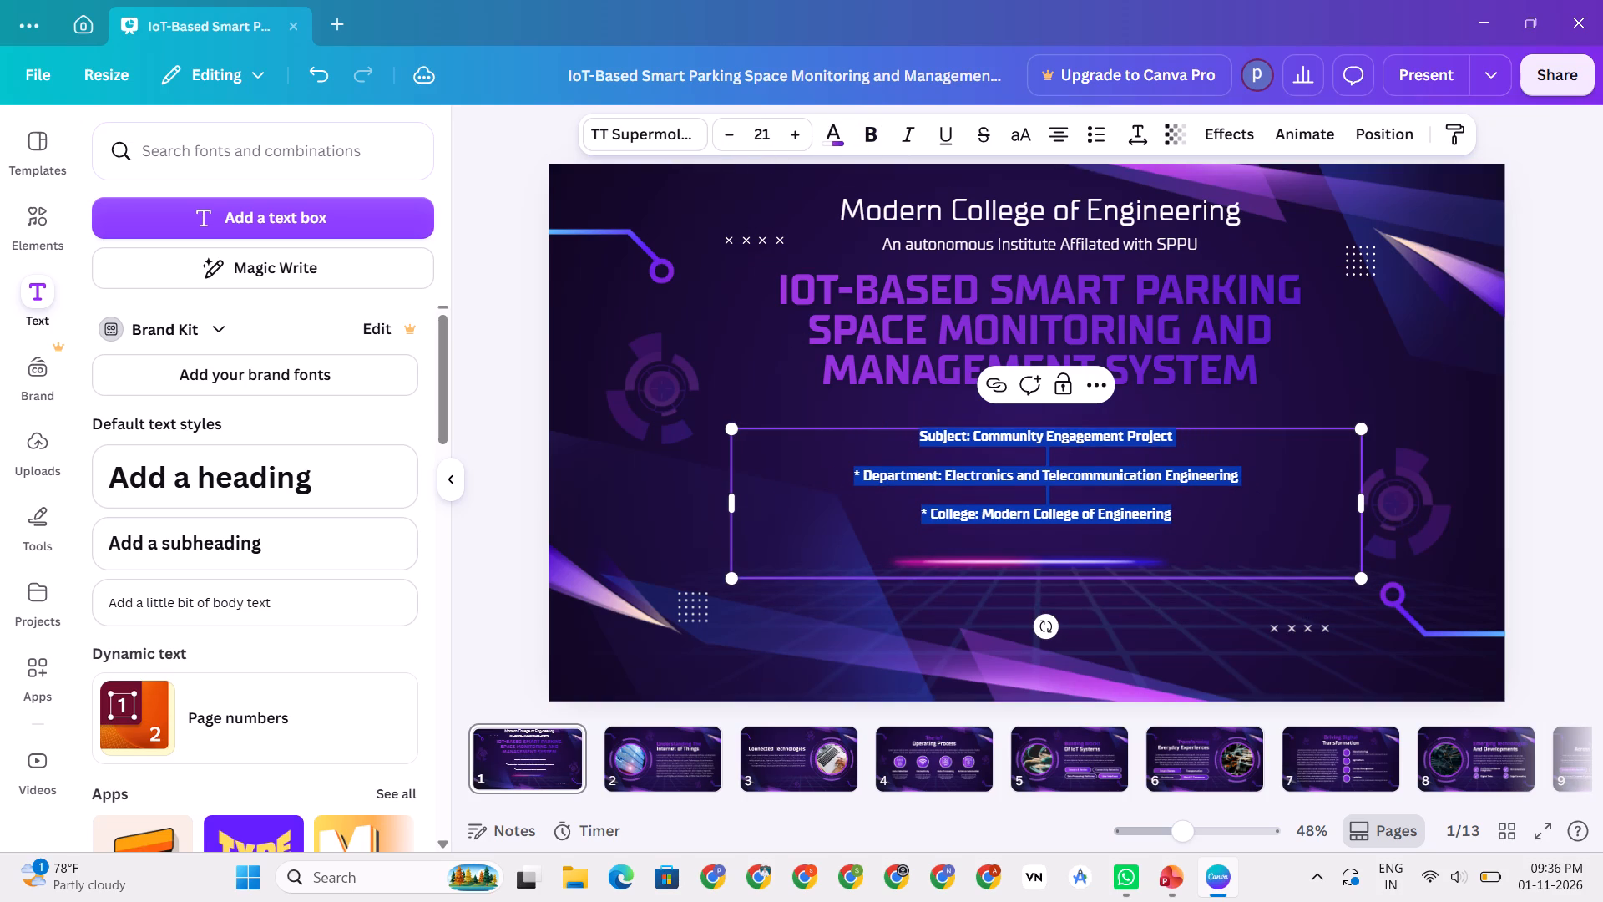
double_click(796, 131)
left_click(676, 455)
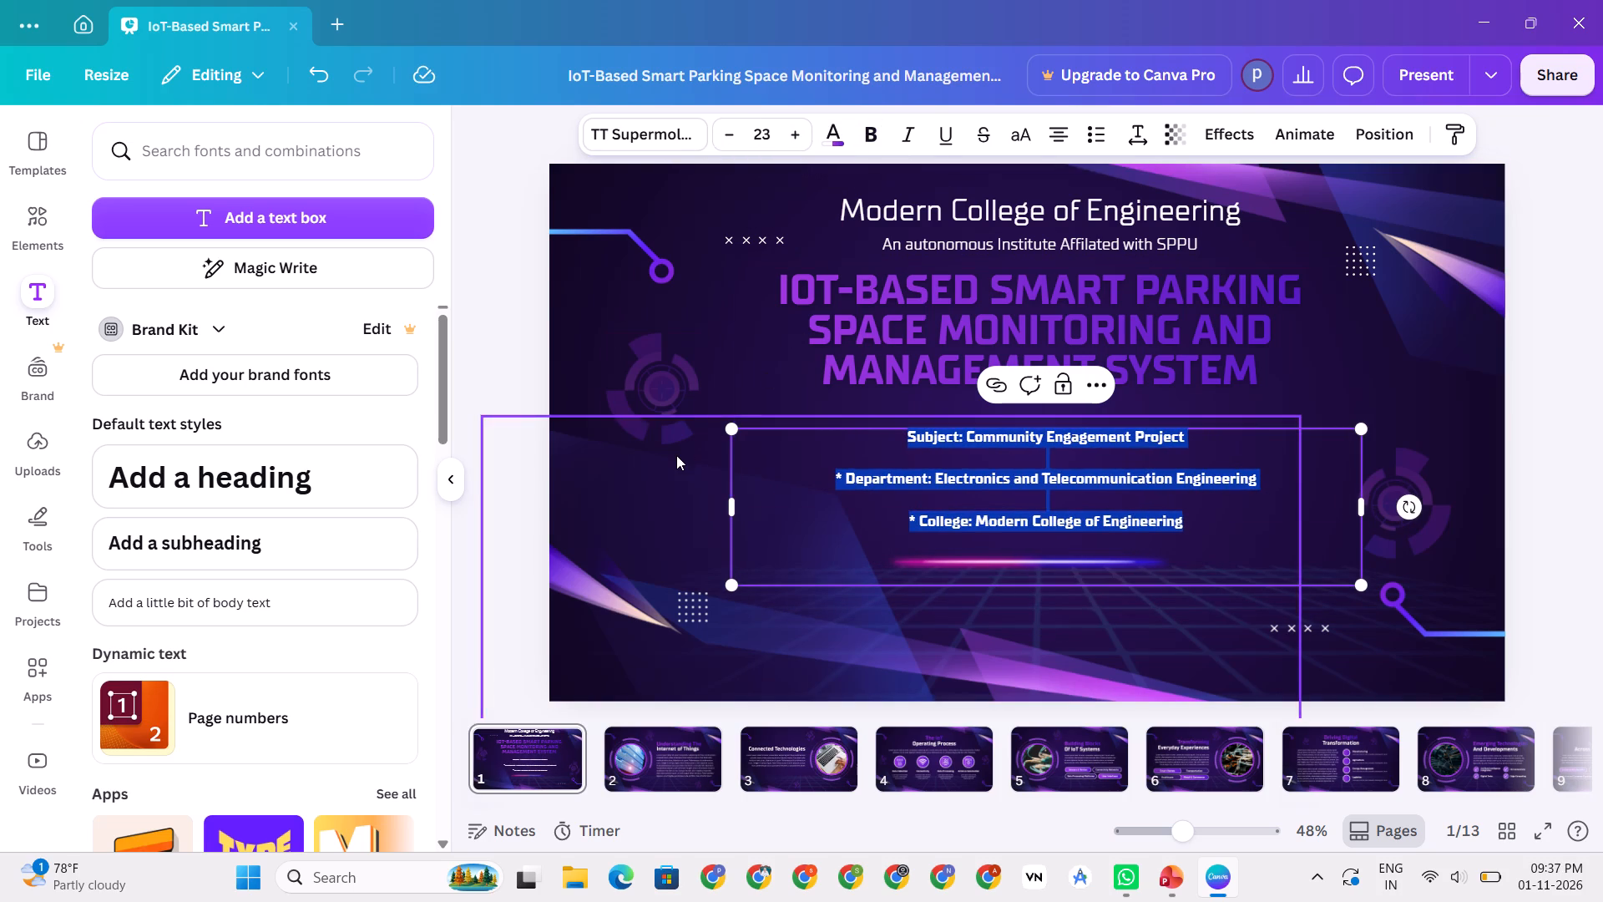
Remove the blank line between the Subject and Department lines on the cover slide.
left_click(842, 454)
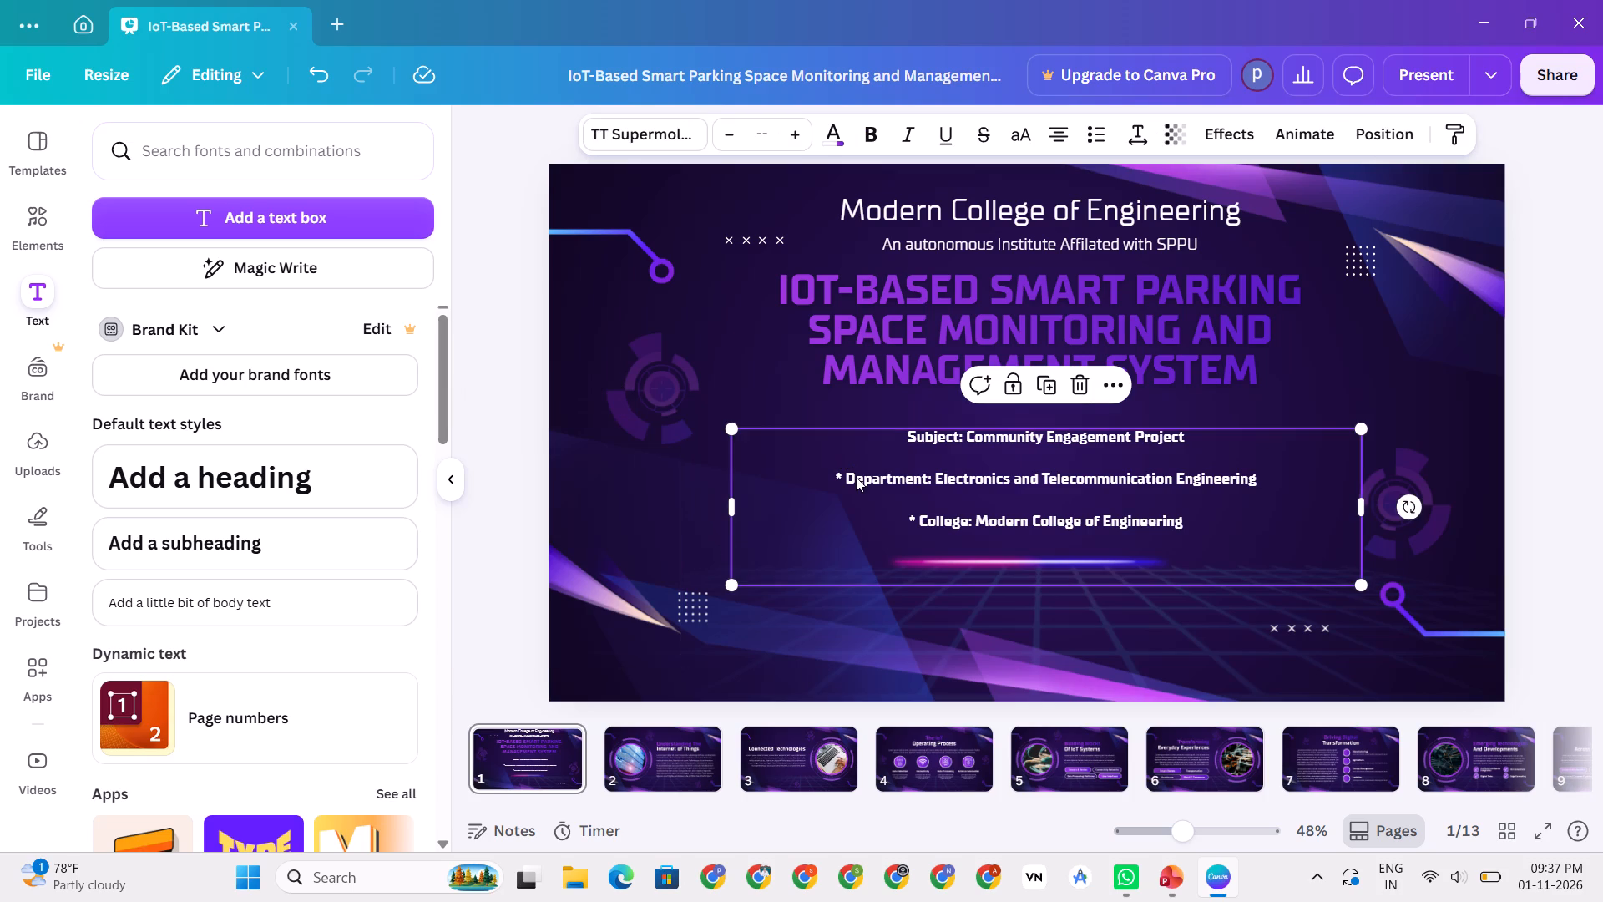
double_click(856, 477)
left_click(838, 474)
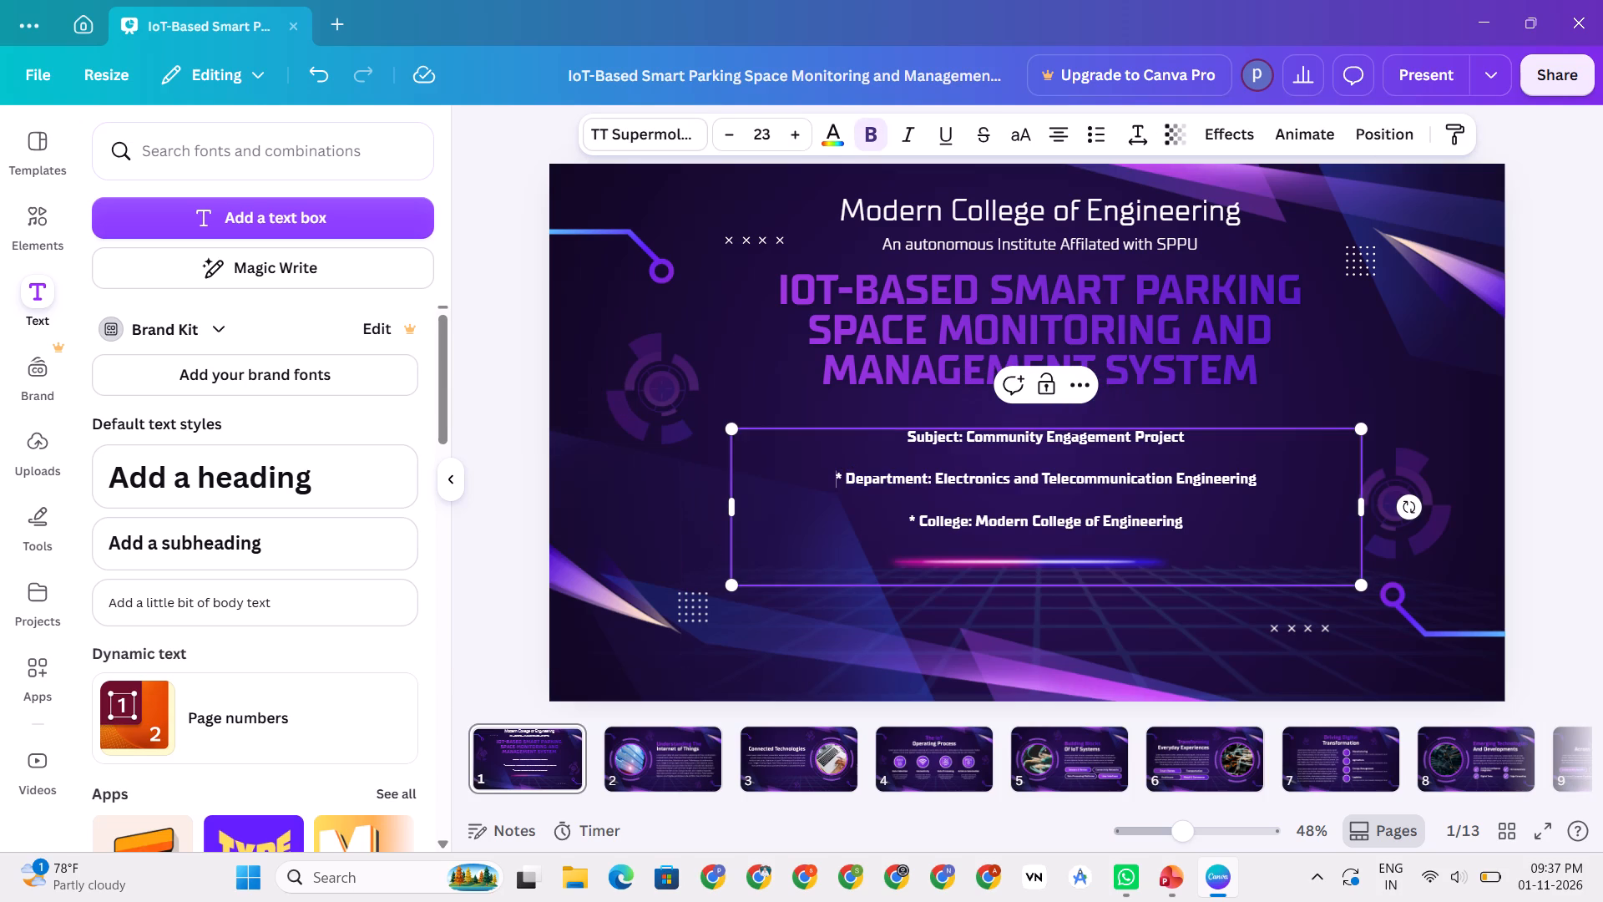
key("BackSpace")
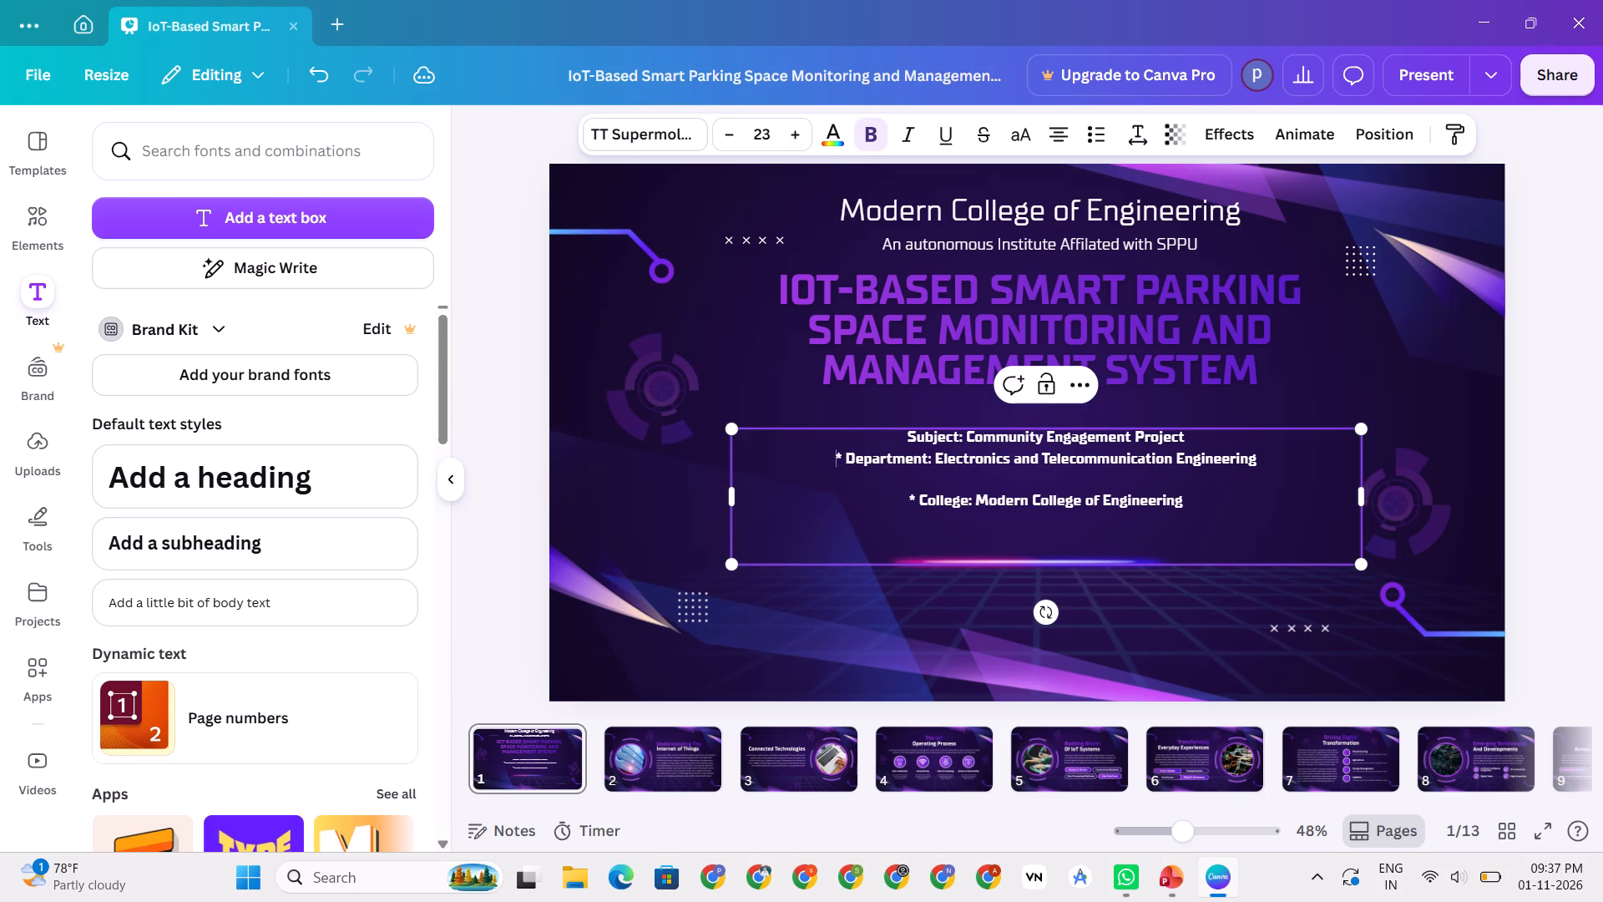
Delete the "* College: Modern College of Engineering" line and the blank lines around it from the cover's detail text.
left_click_drag(898, 495, 1199, 542)
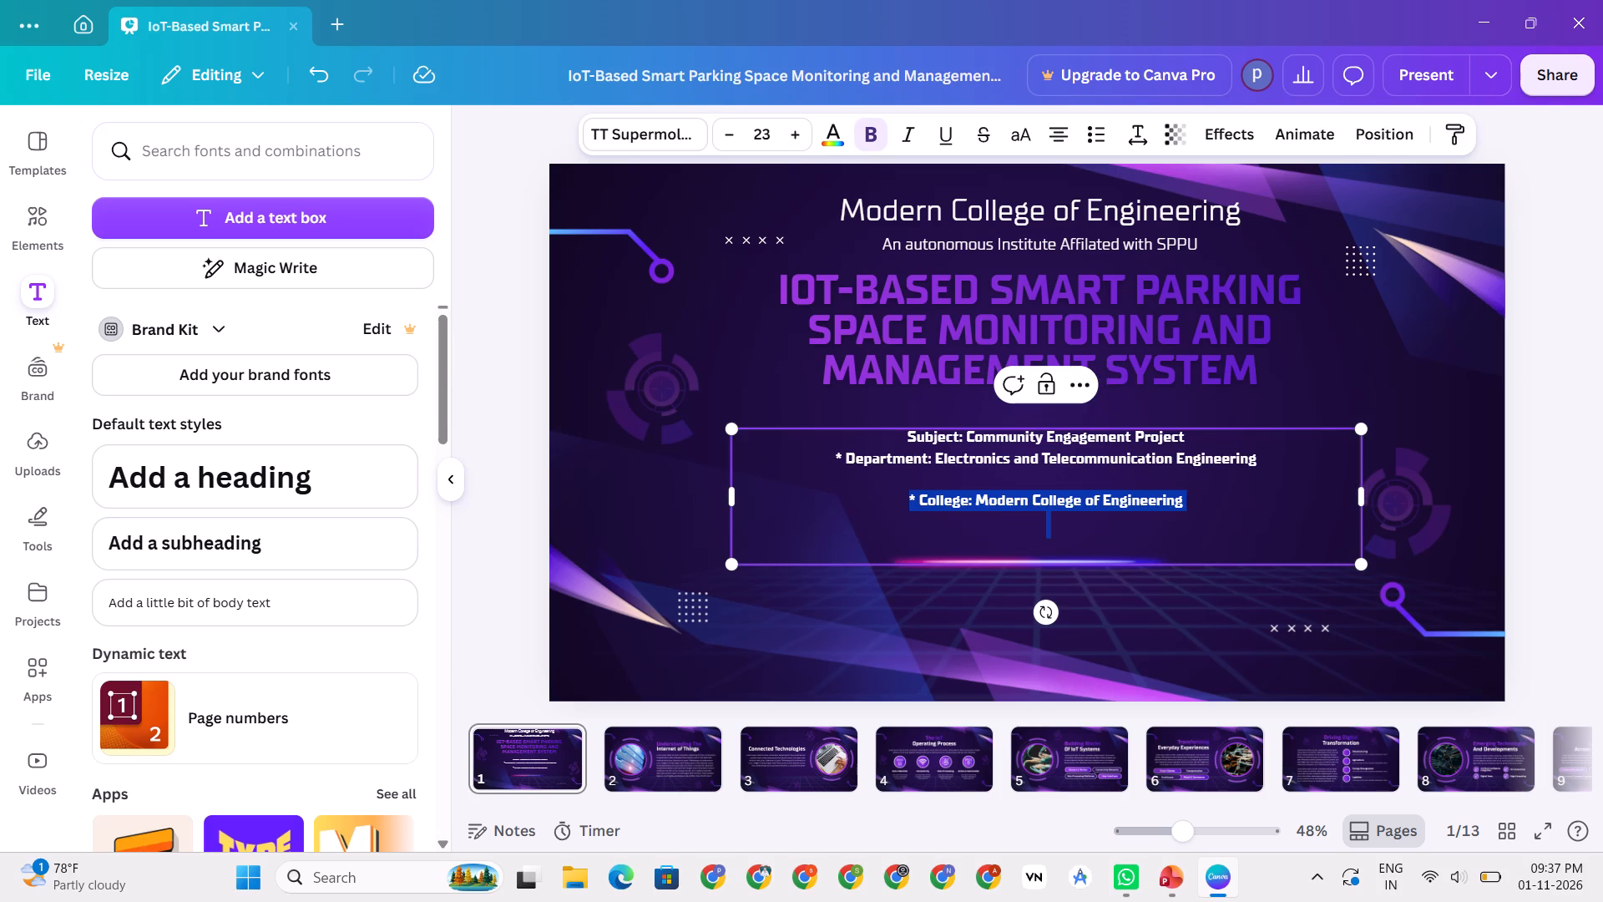
left_click_drag(1199, 542, 1207, 539)
key("BackSpace")
key("BackSpace")
key("BackSpace")
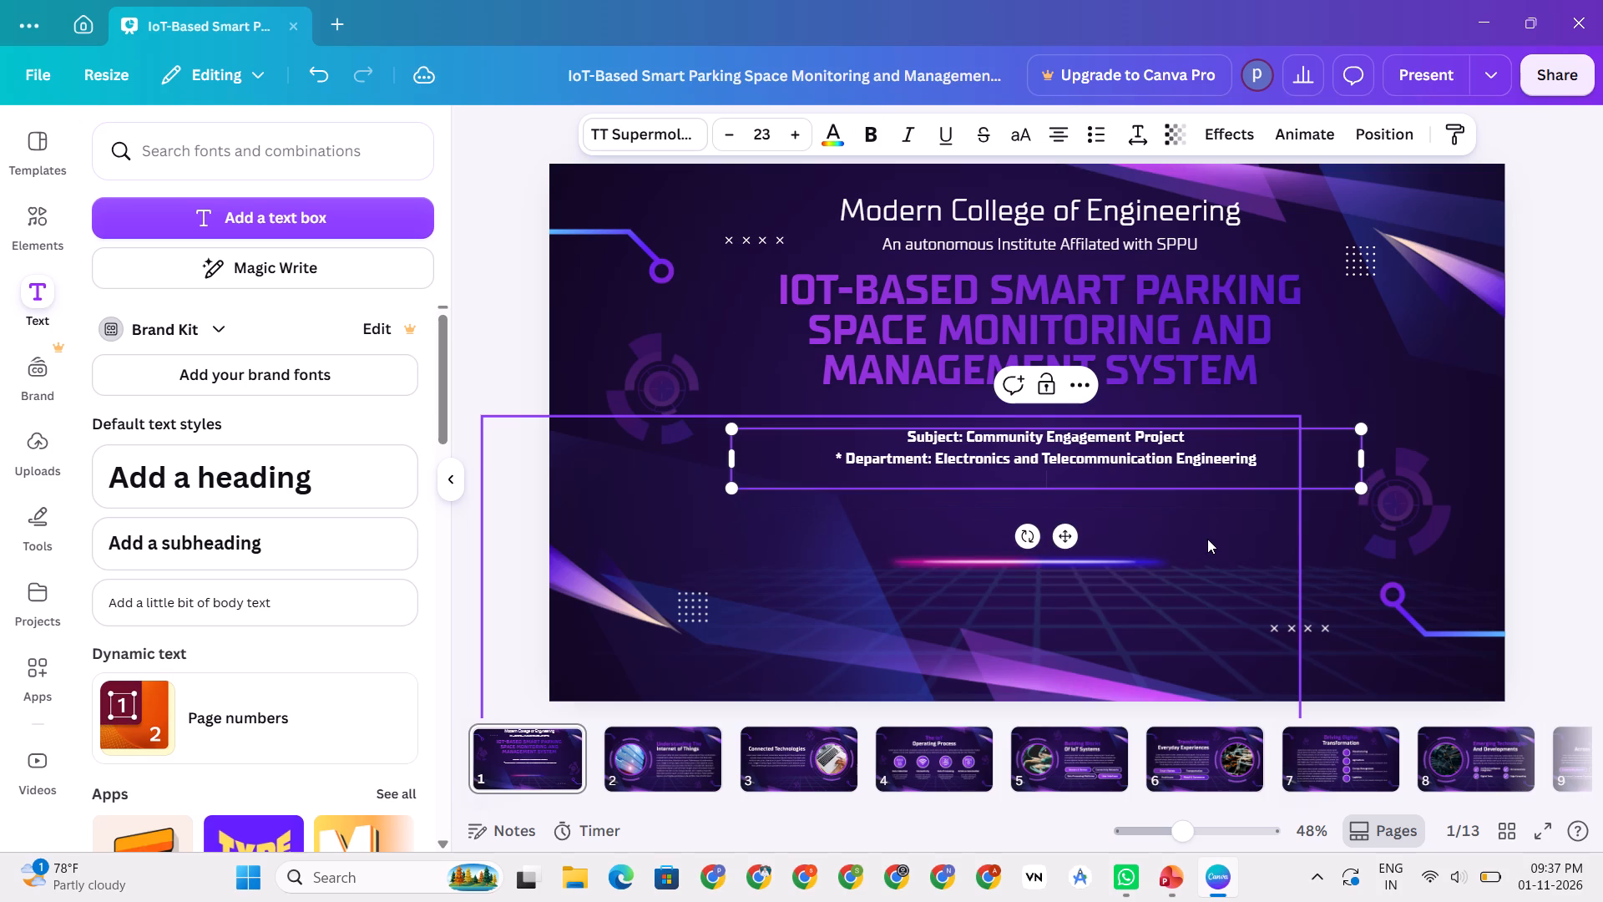
left_click(920, 565)
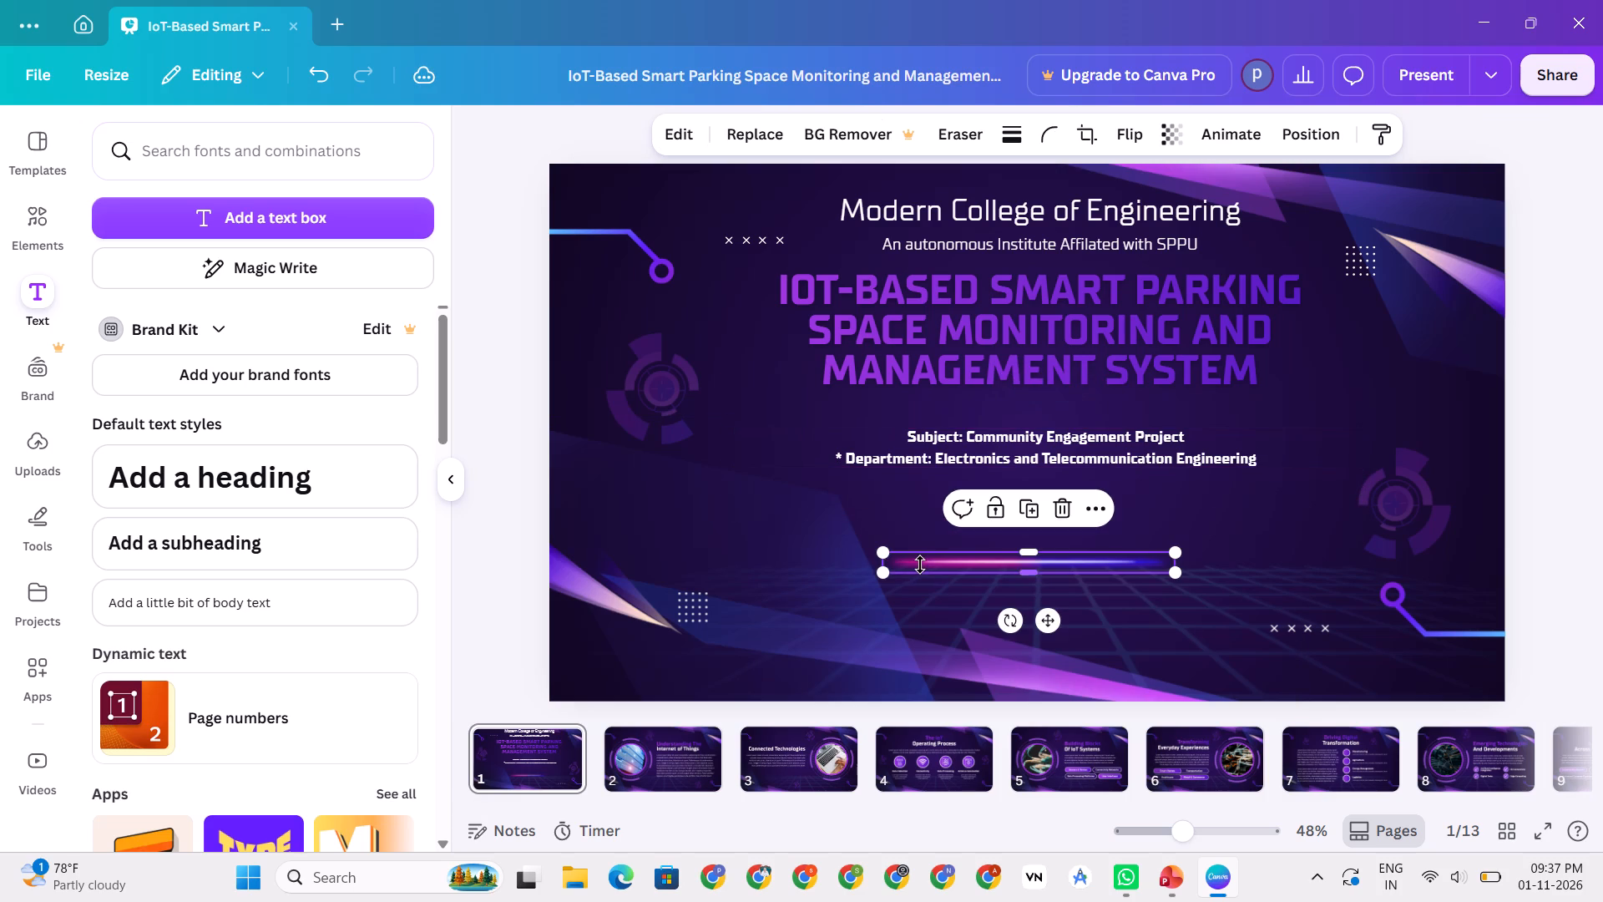
left_click(781, 550)
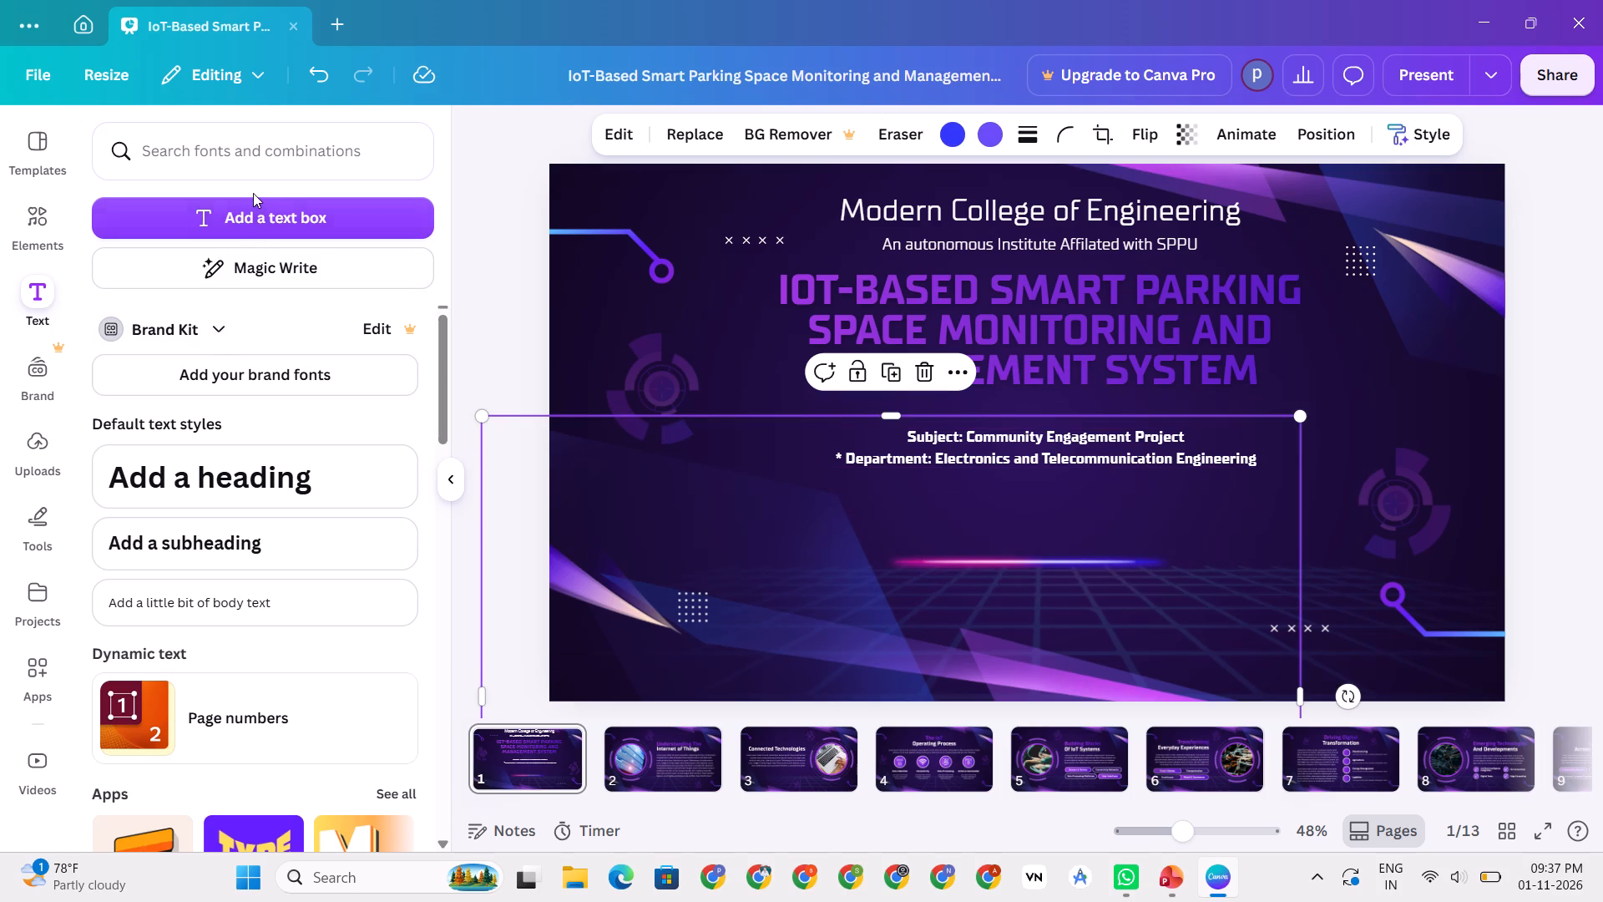
Add a text box to the cover slide and paste the copied "Team Members:" list into it.
left_click(254, 206)
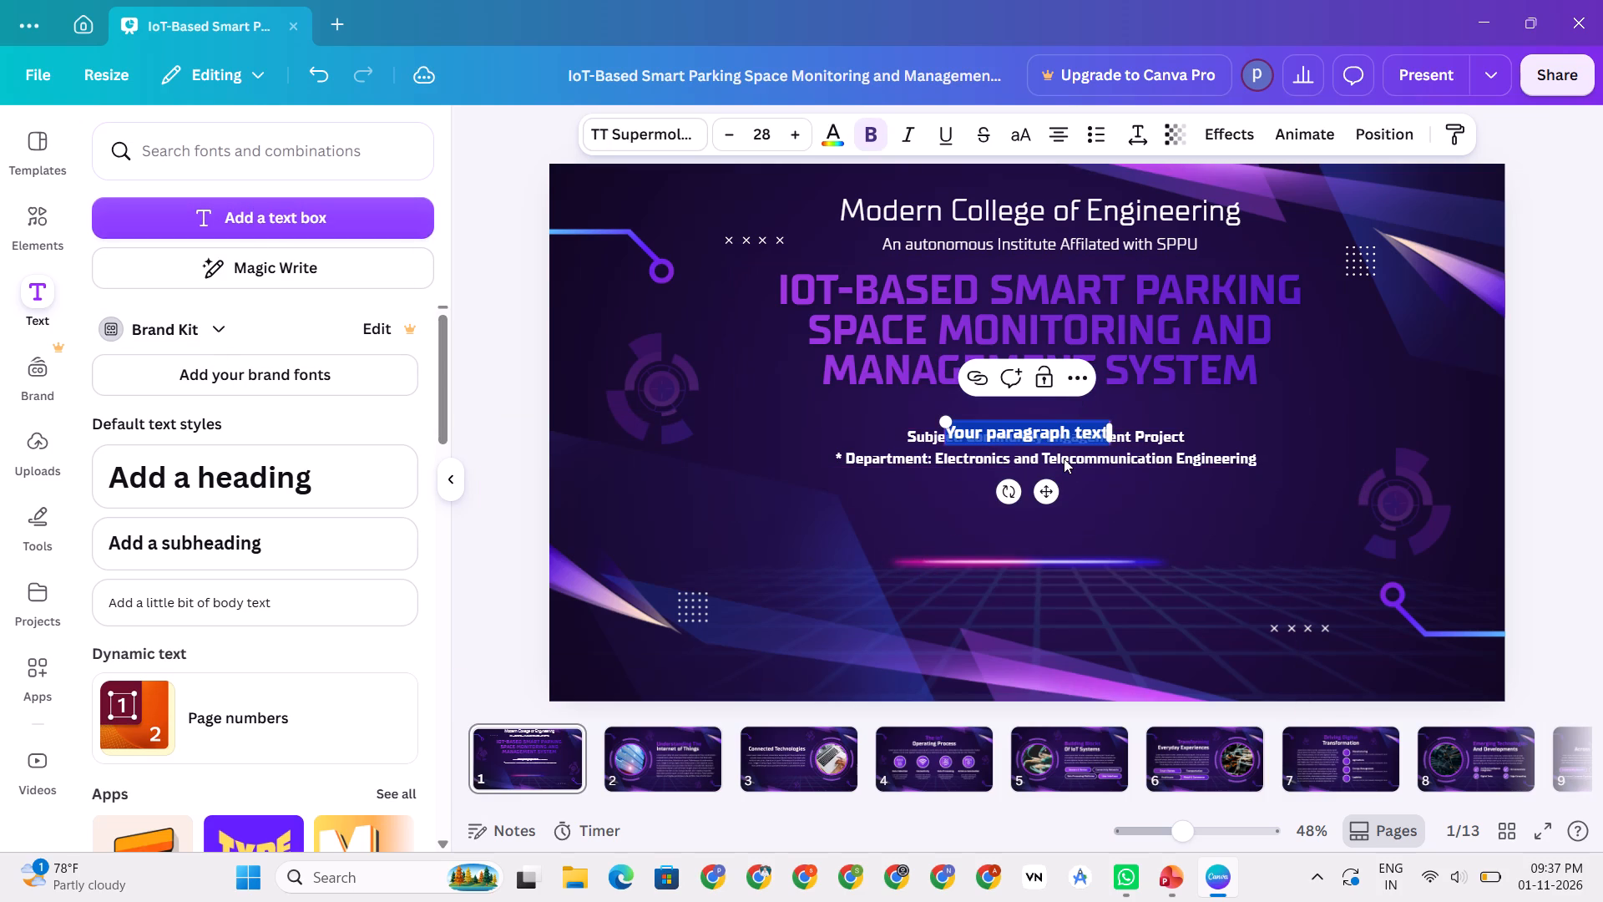
key("ctrl+v")
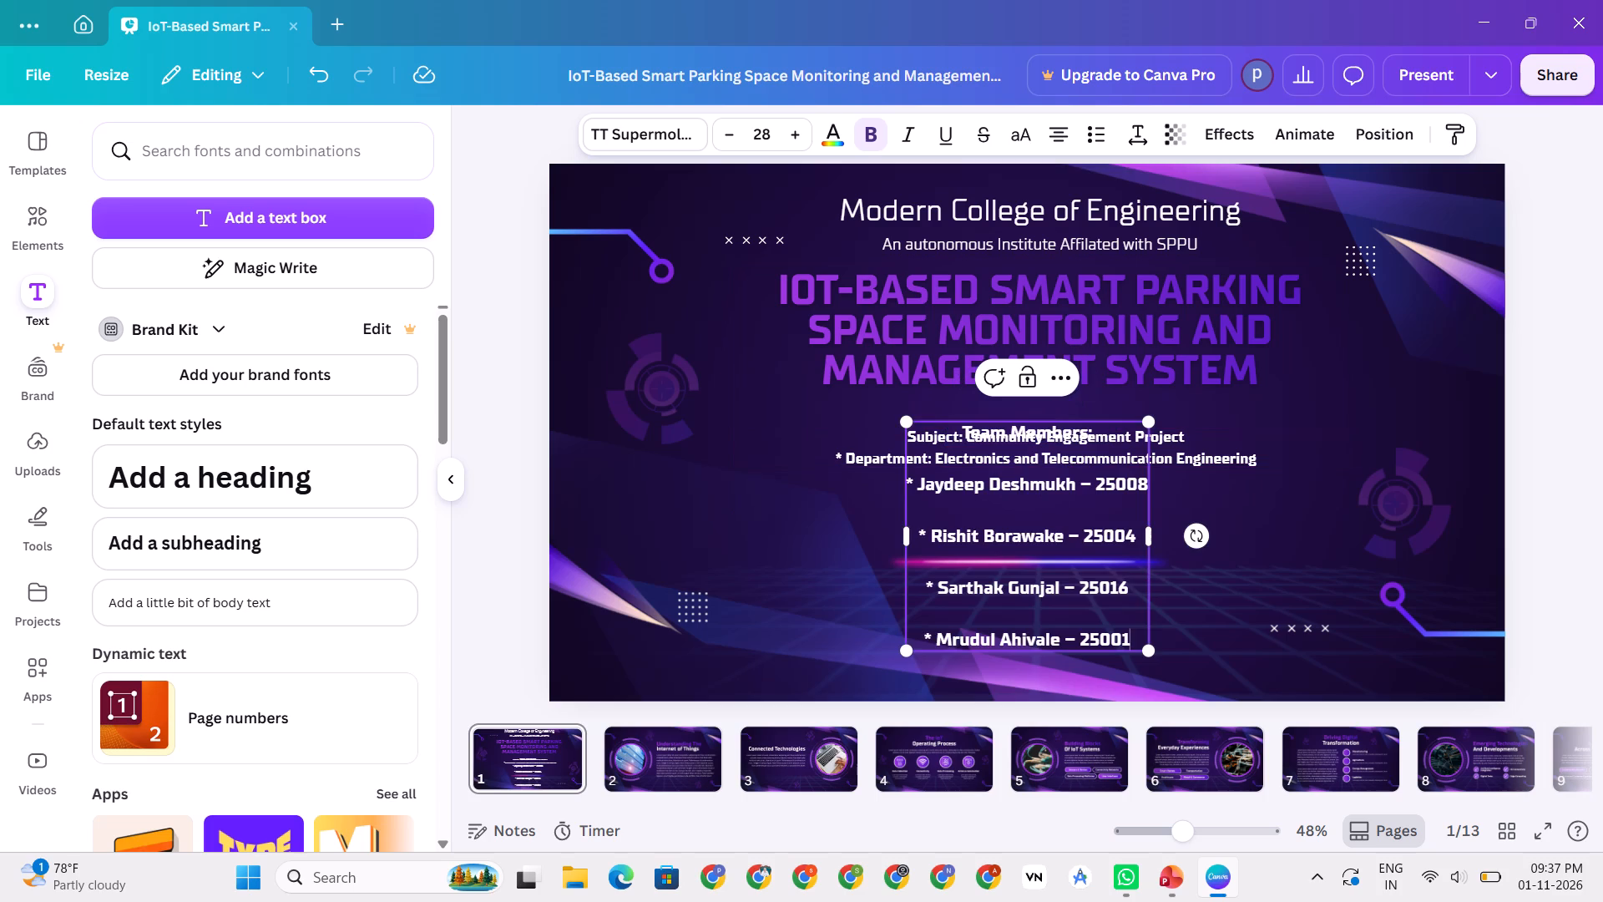
Remove the blank lines between the four team member entries, keeping the gap below the "Team Members:" heading.
left_click(938, 559)
key("BackSpace")
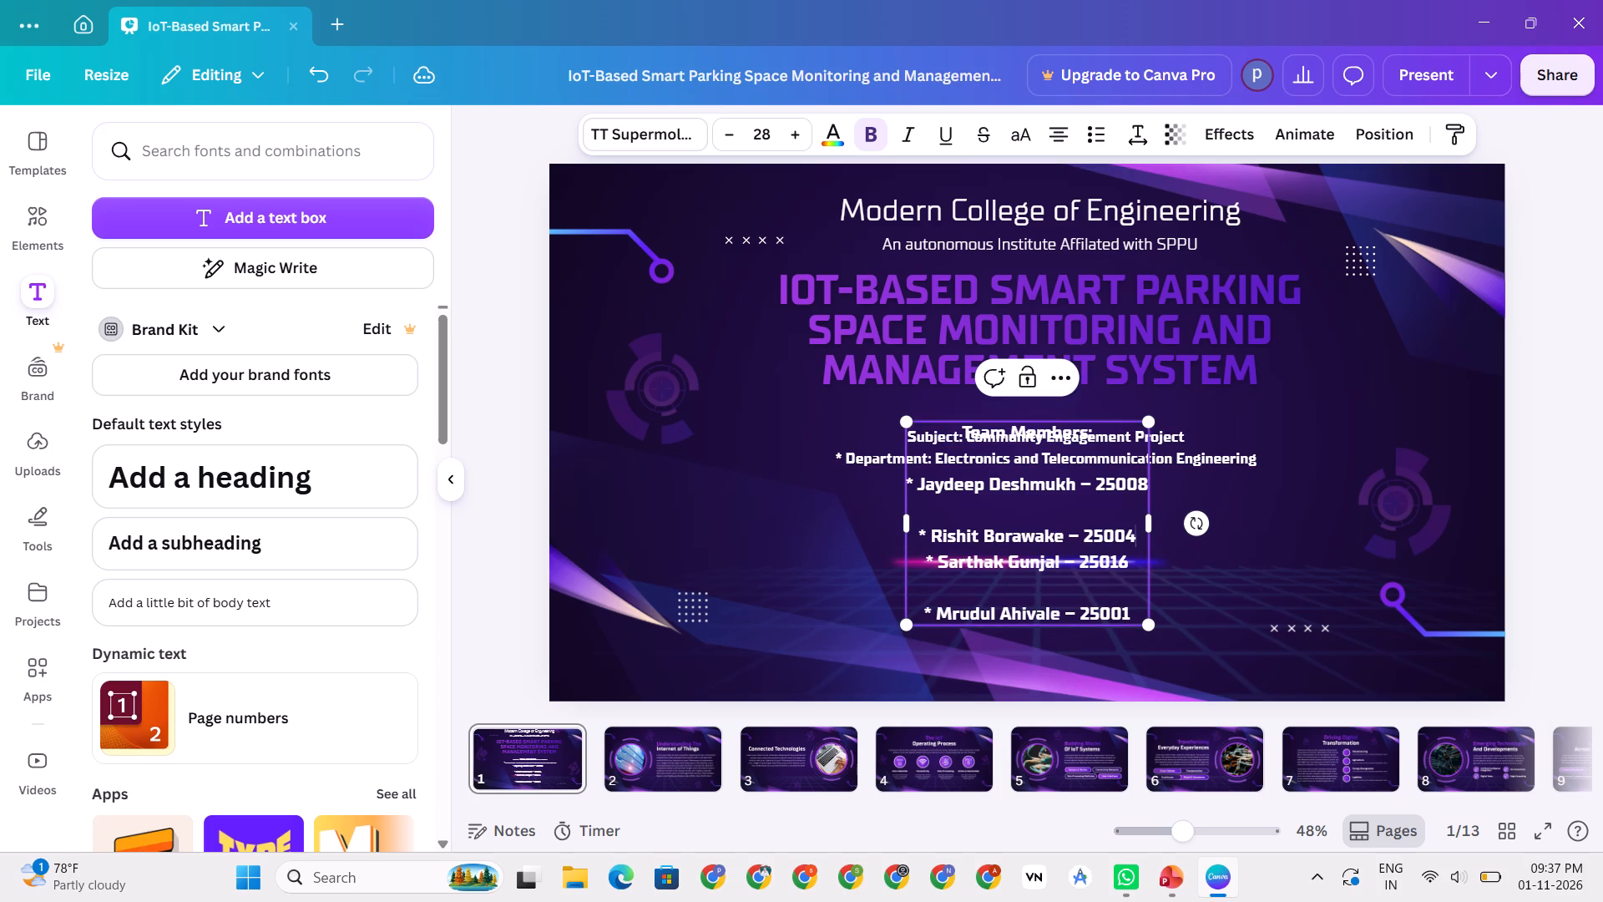
left_click(954, 572)
left_click(951, 590)
key("BackSpace")
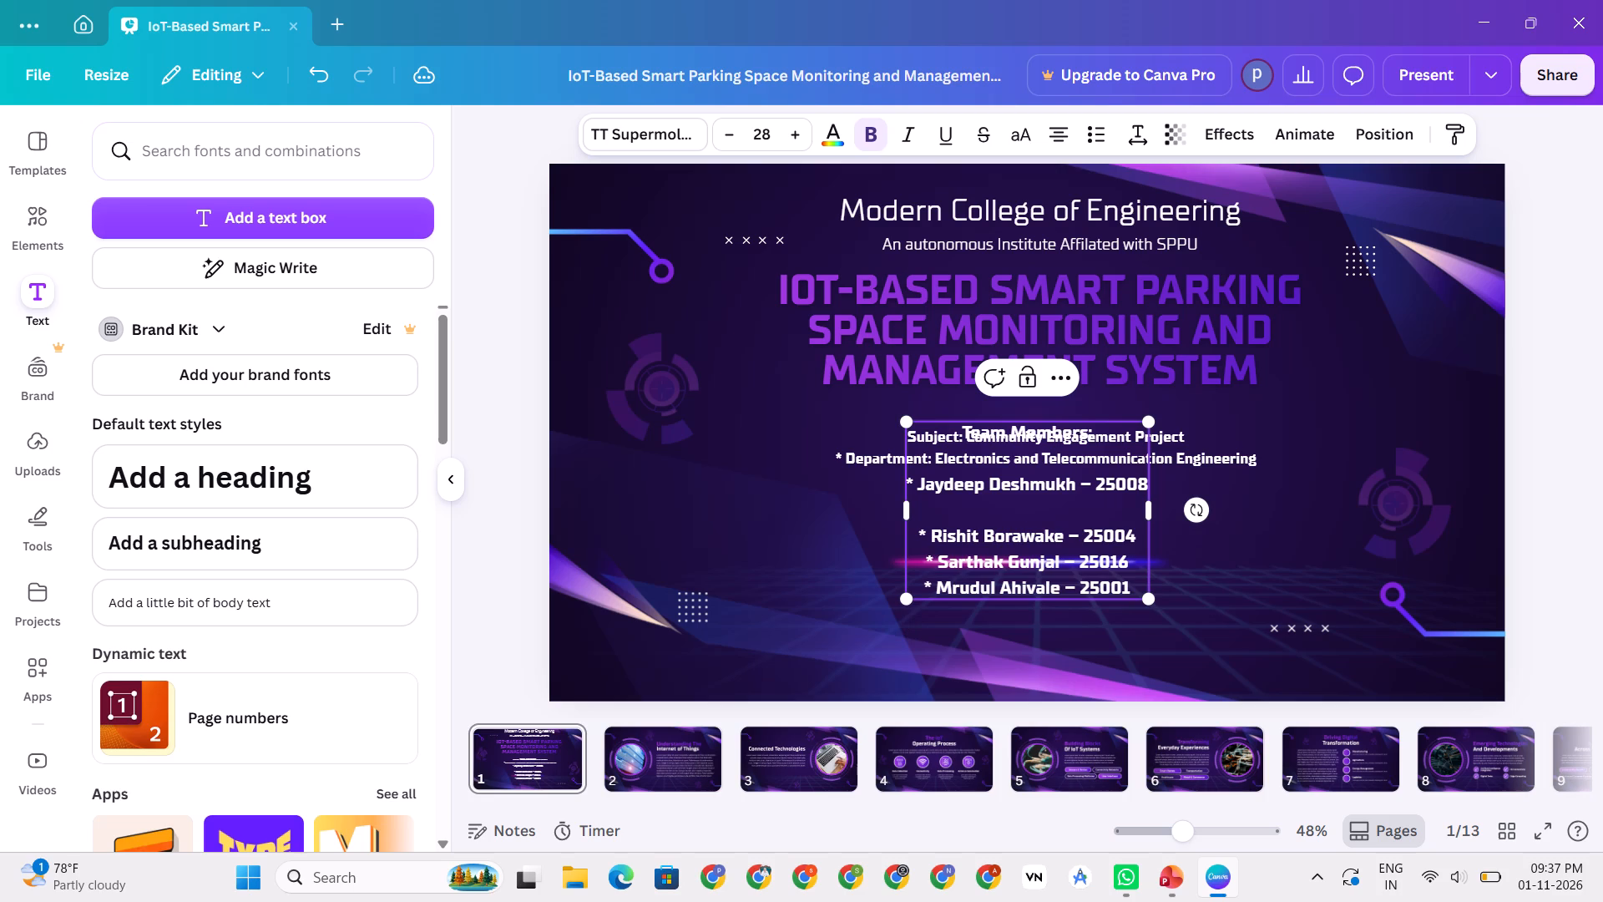
left_click(948, 512)
key("BackSpace")
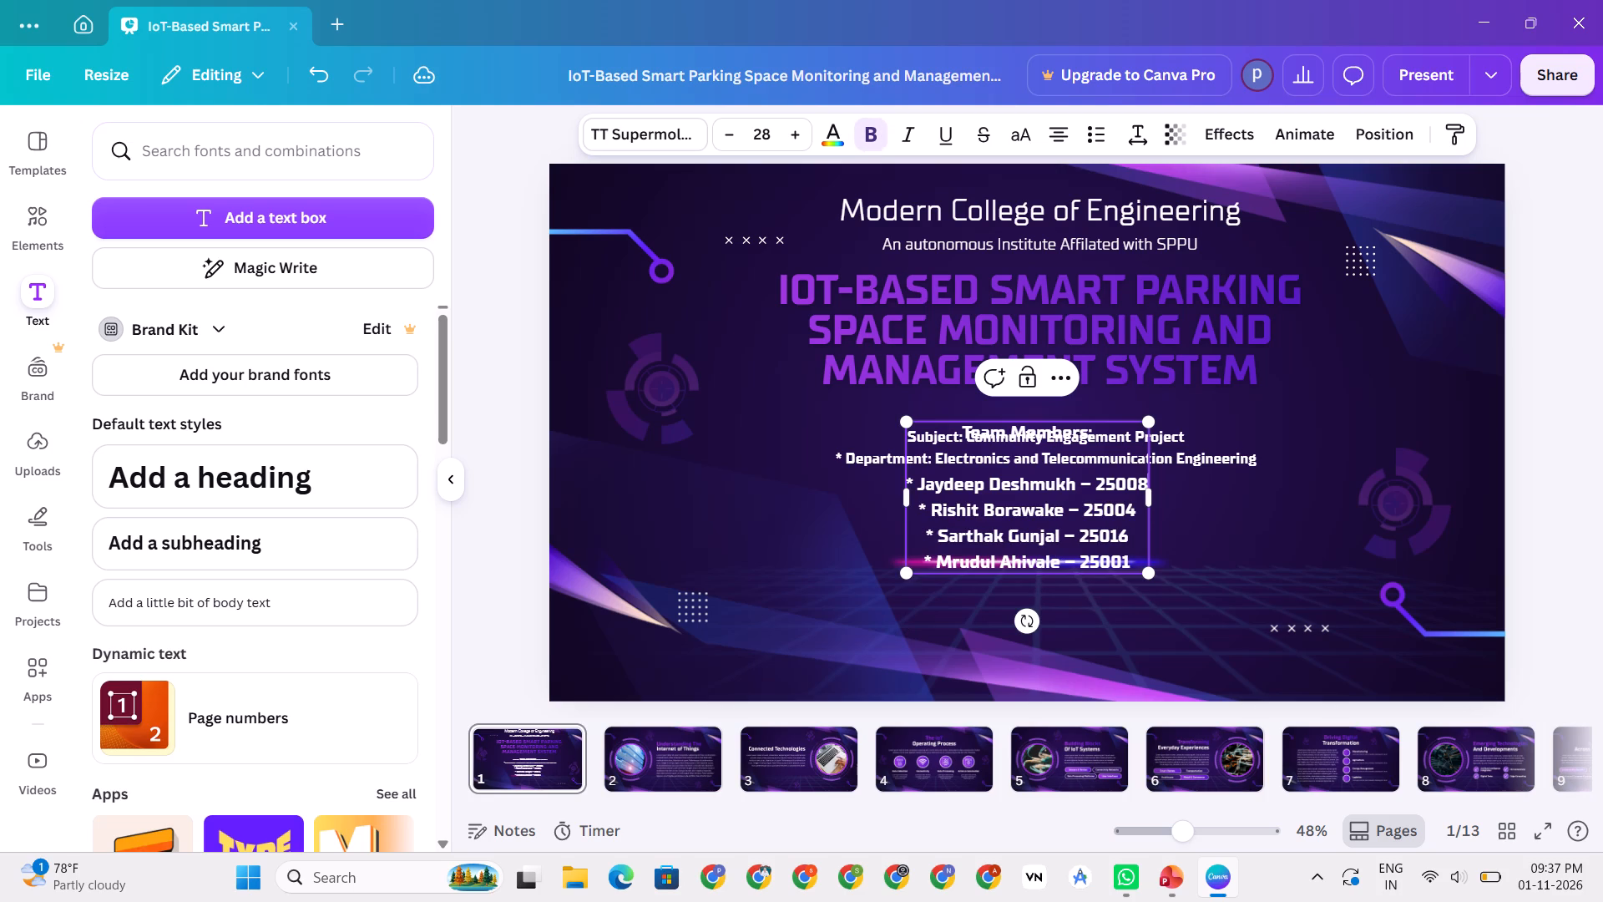
Move the Team Members text box below the Department line, centred on the slide with its heading just above the glowing divider line.
left_click_drag(1012, 575, 985, 631)
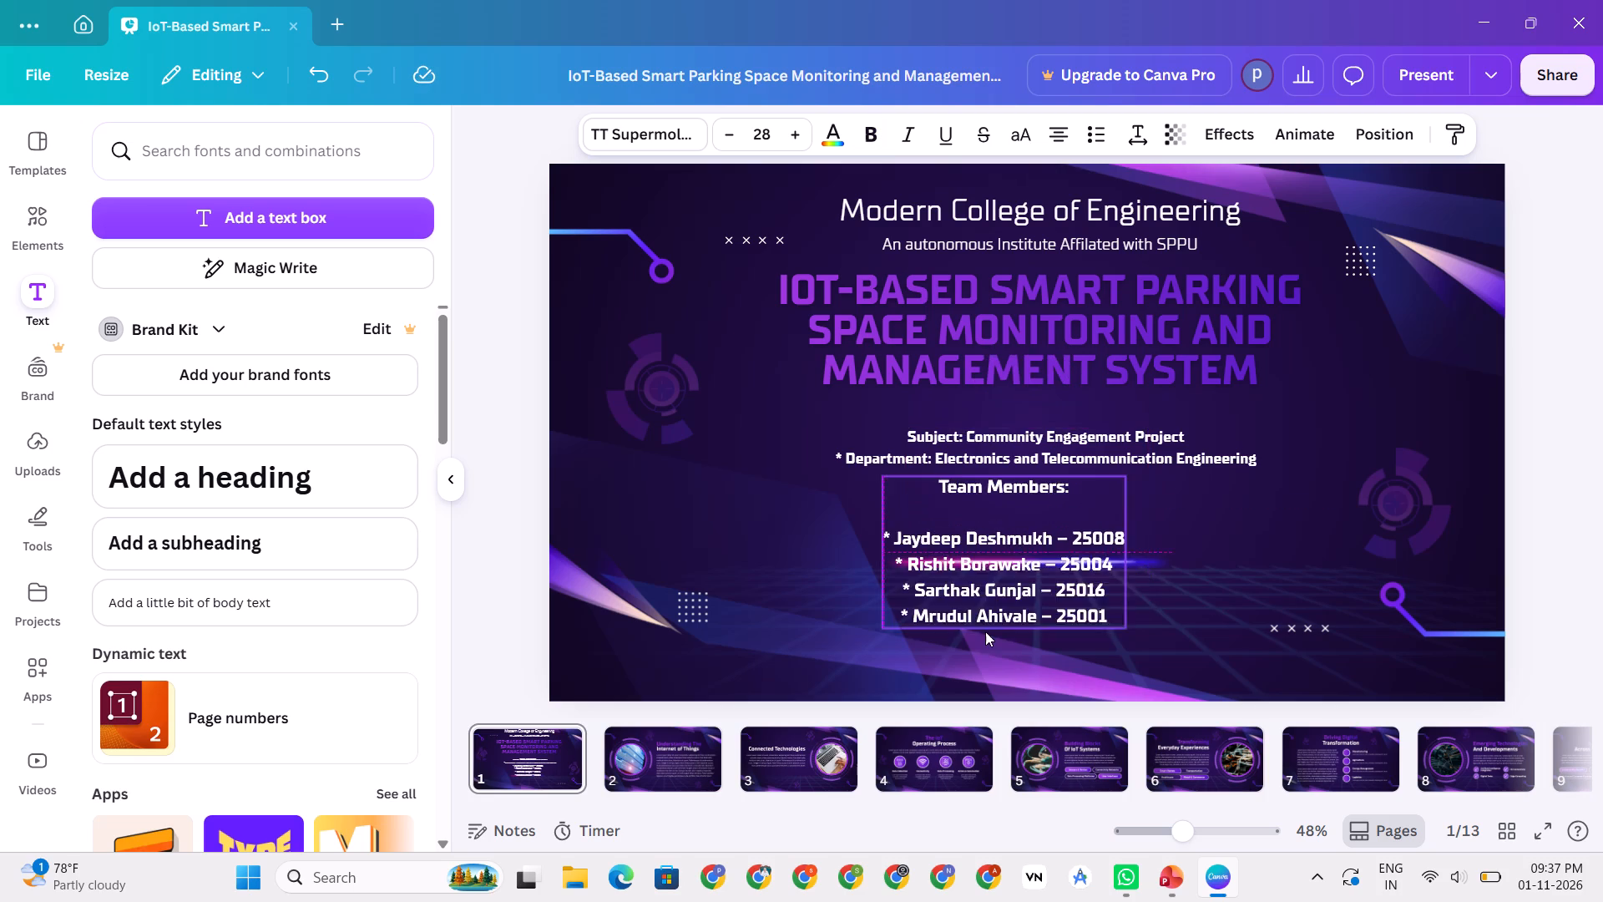
left_click_drag(985, 631, 1004, 656)
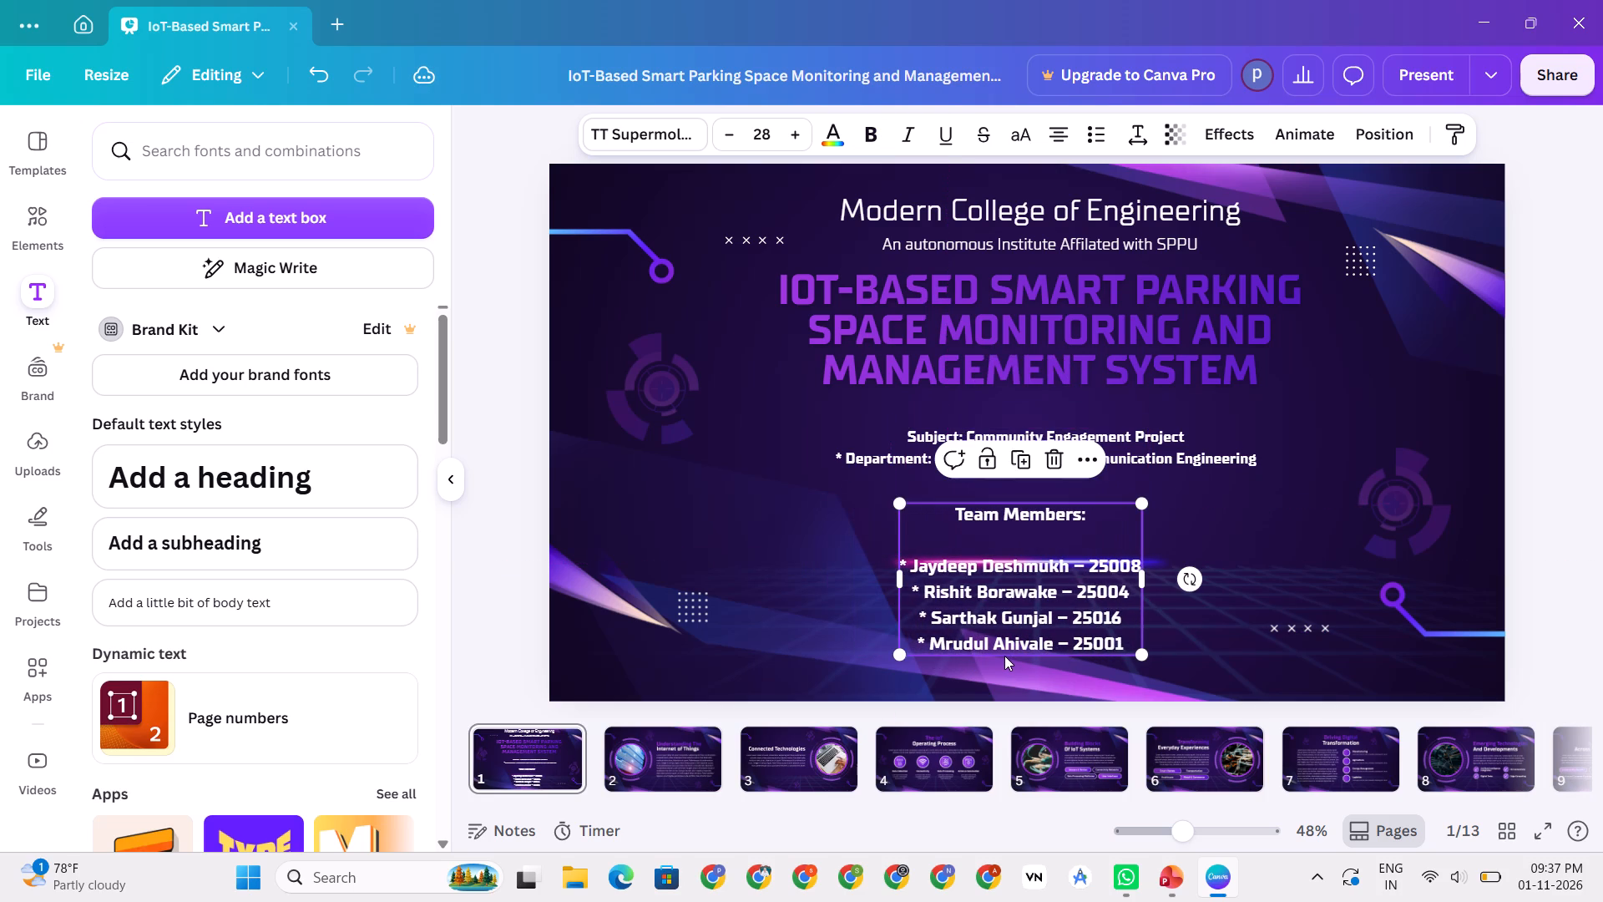
left_click(769, 651)
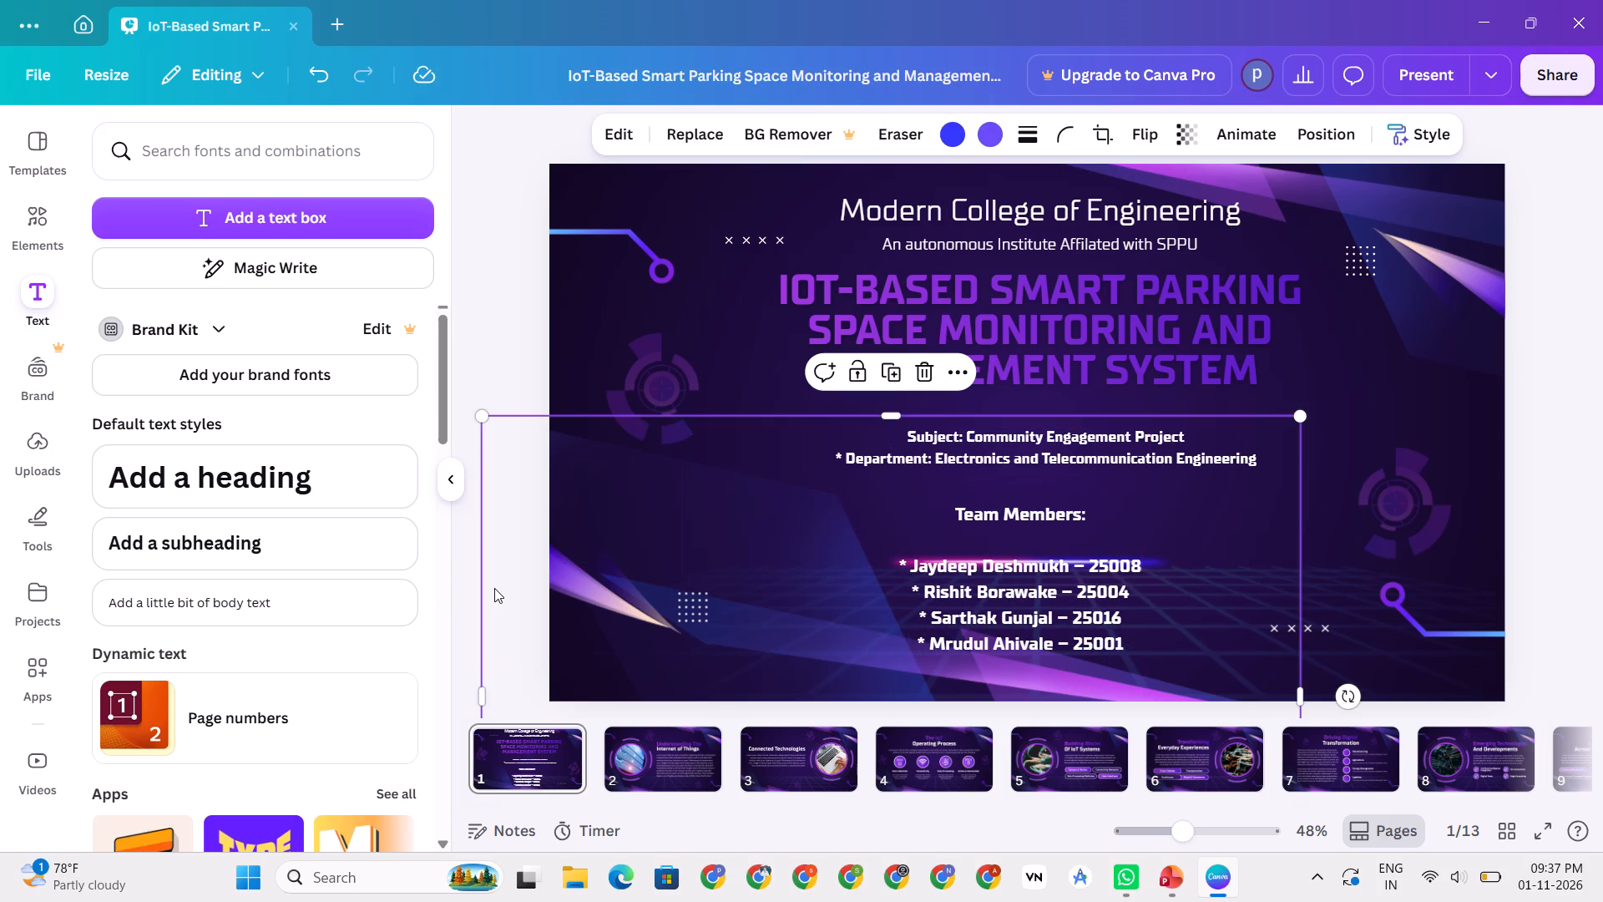
left_click(494, 588)
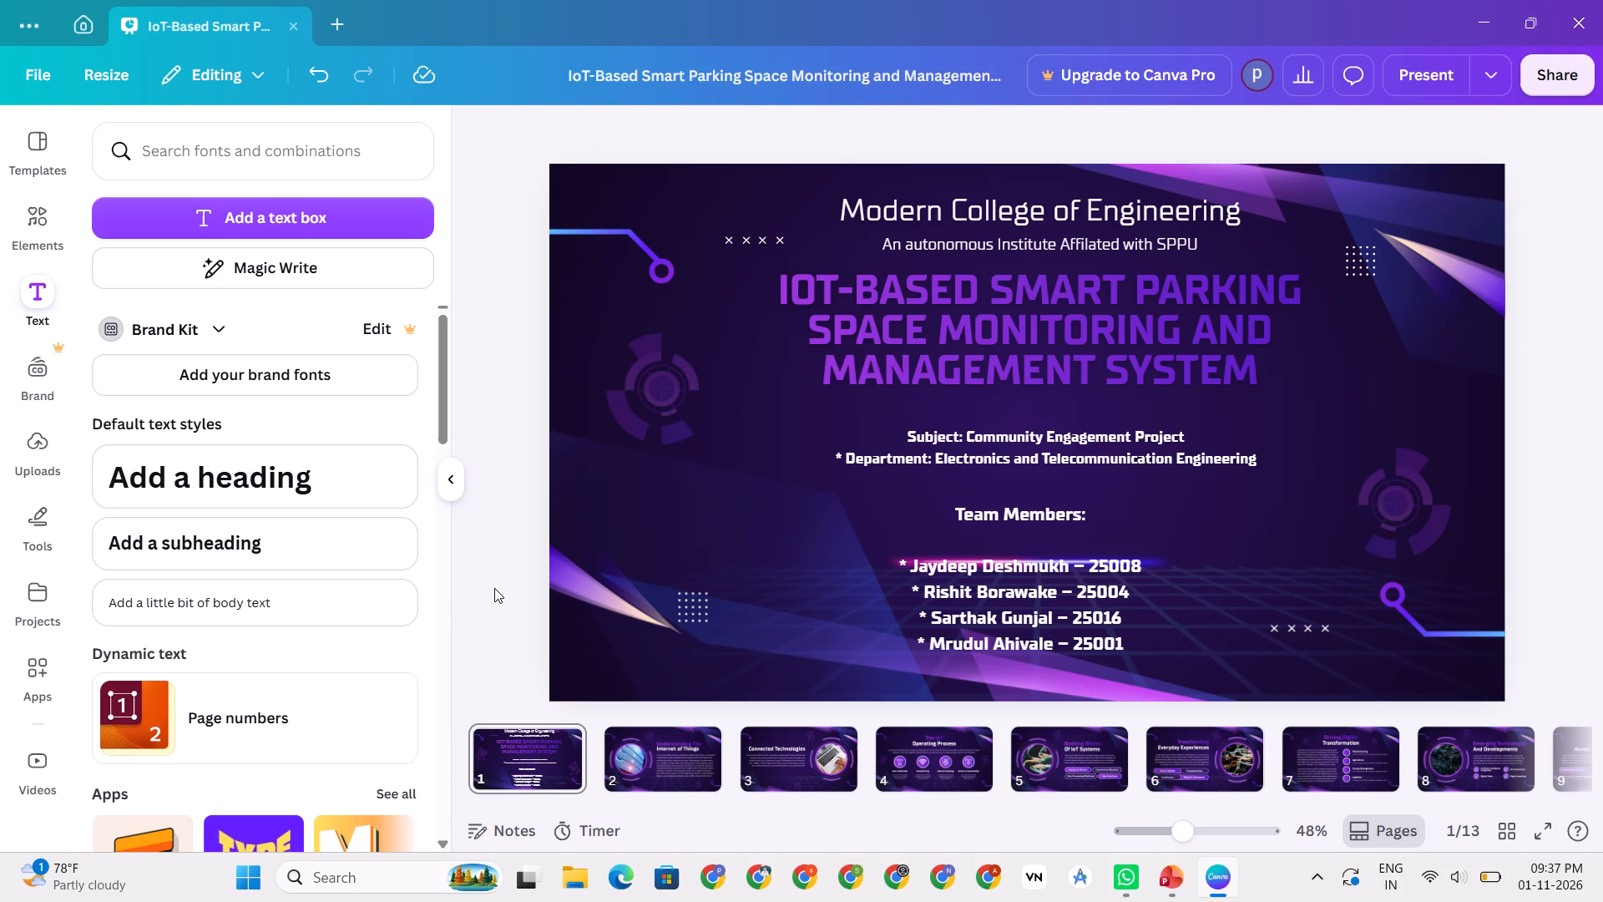
left_click_drag(1020, 630, 1027, 611)
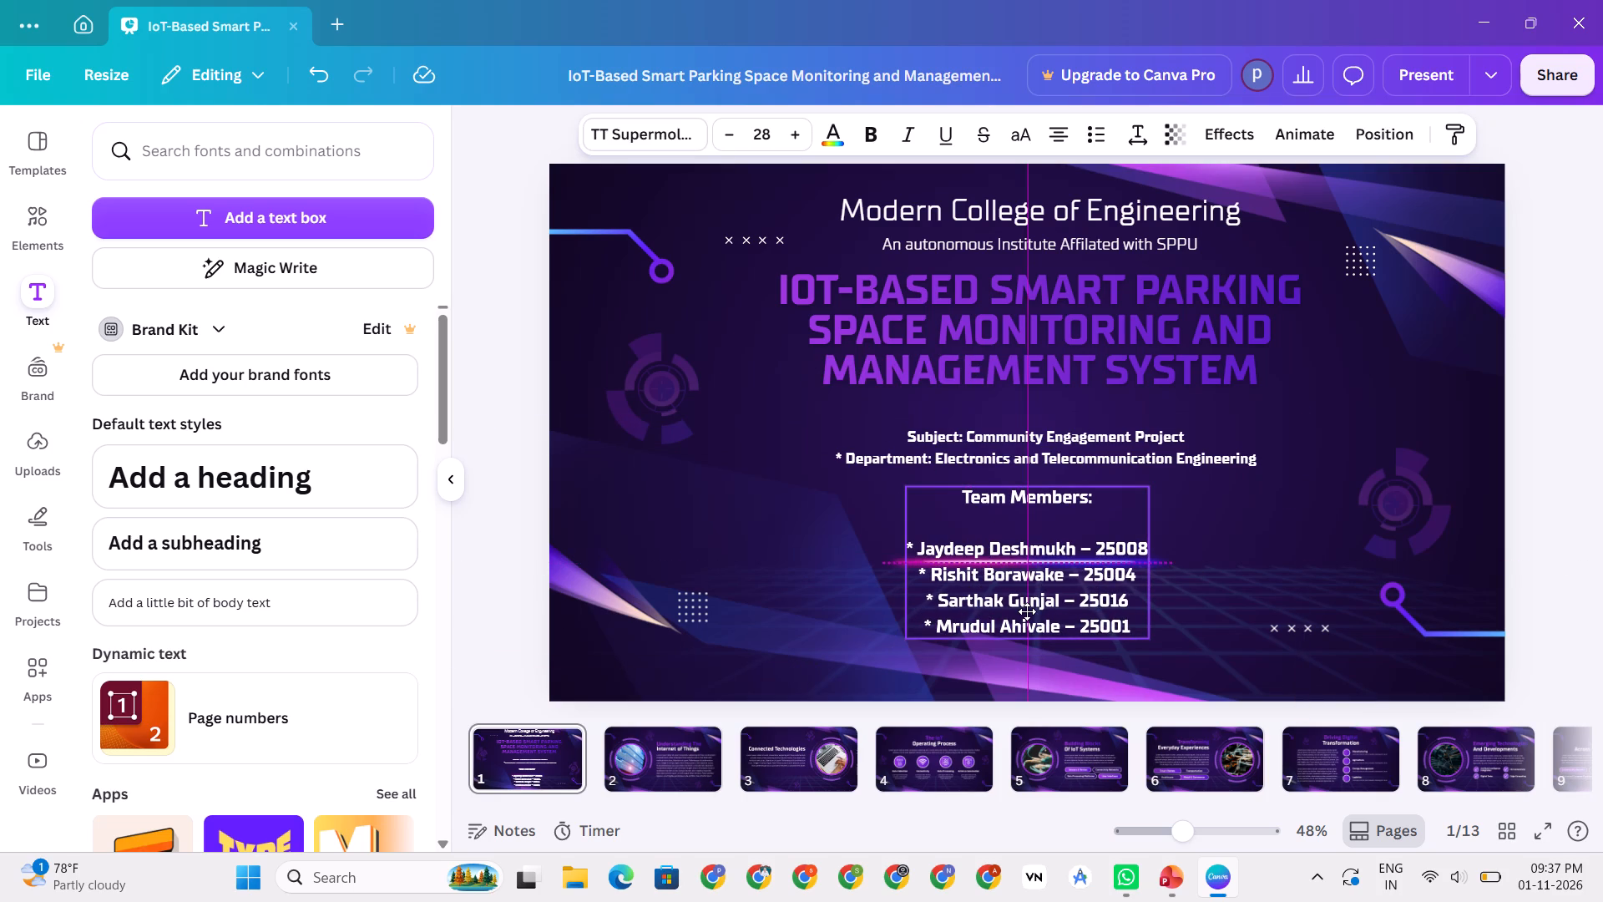
left_click_drag(1027, 611, 1025, 611)
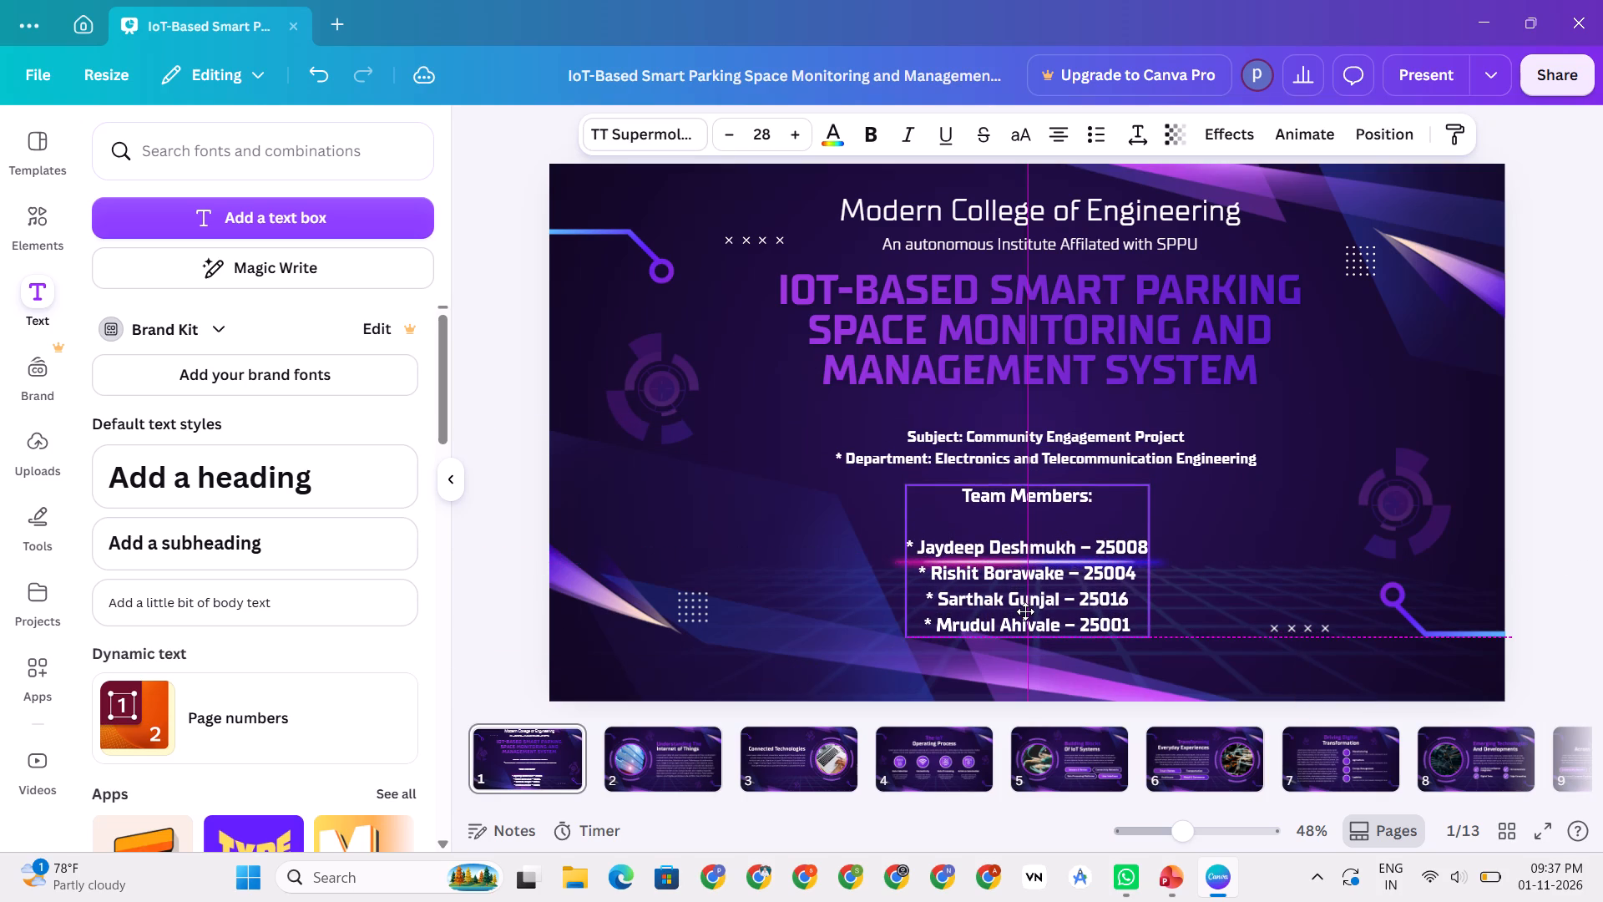
left_click_drag(1025, 611, 1026, 614)
left_click(503, 546)
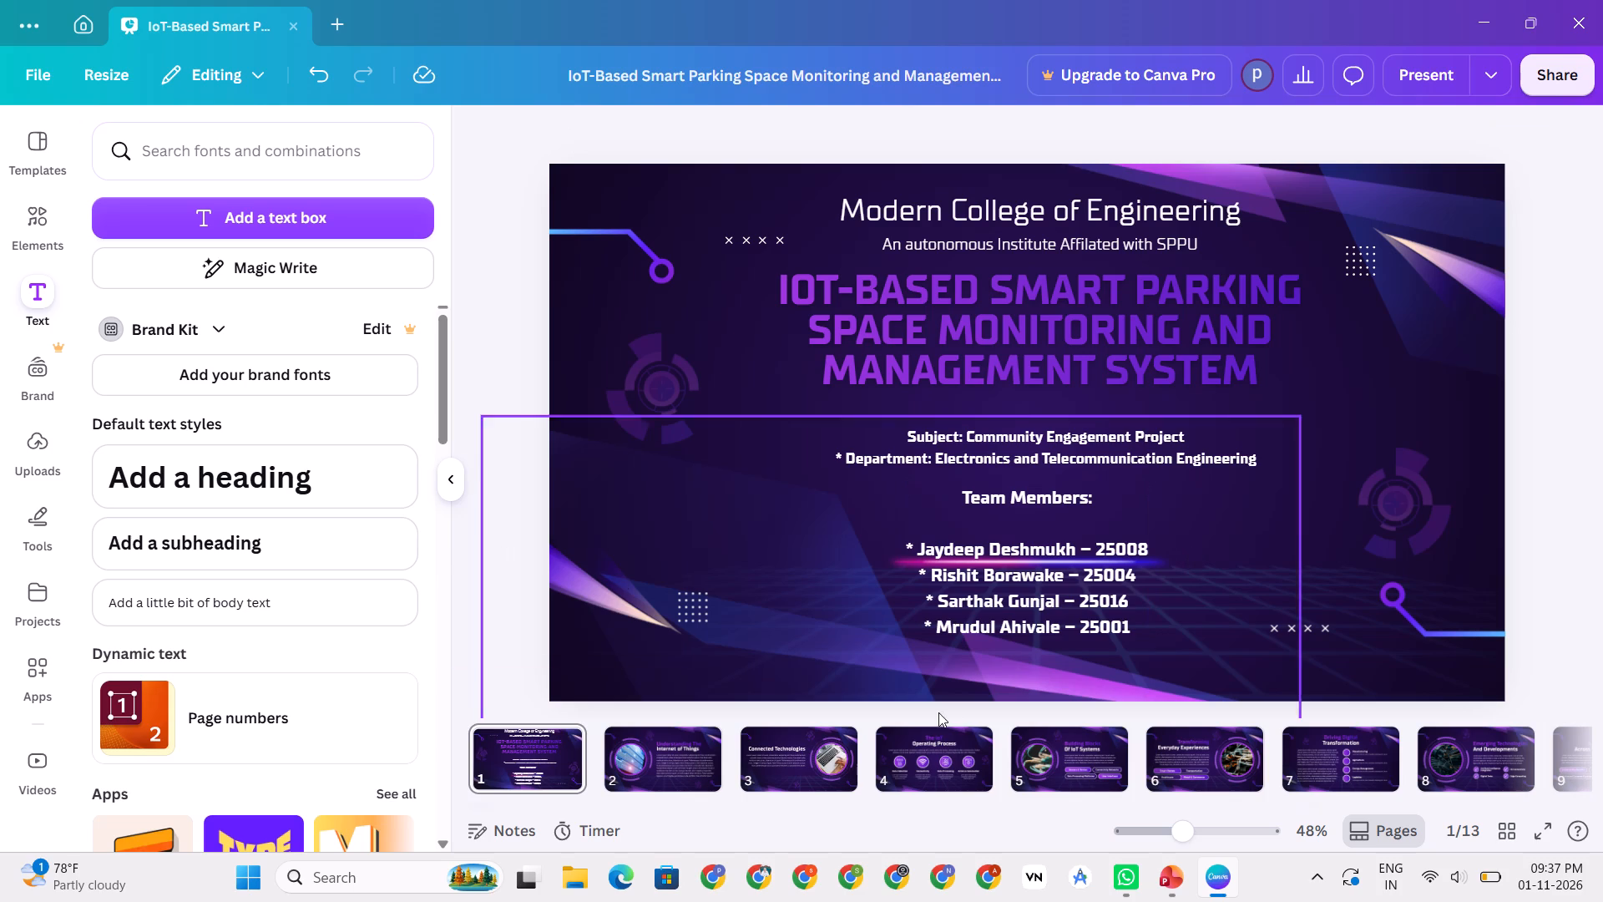
left_click_drag(1044, 606, 1042, 651)
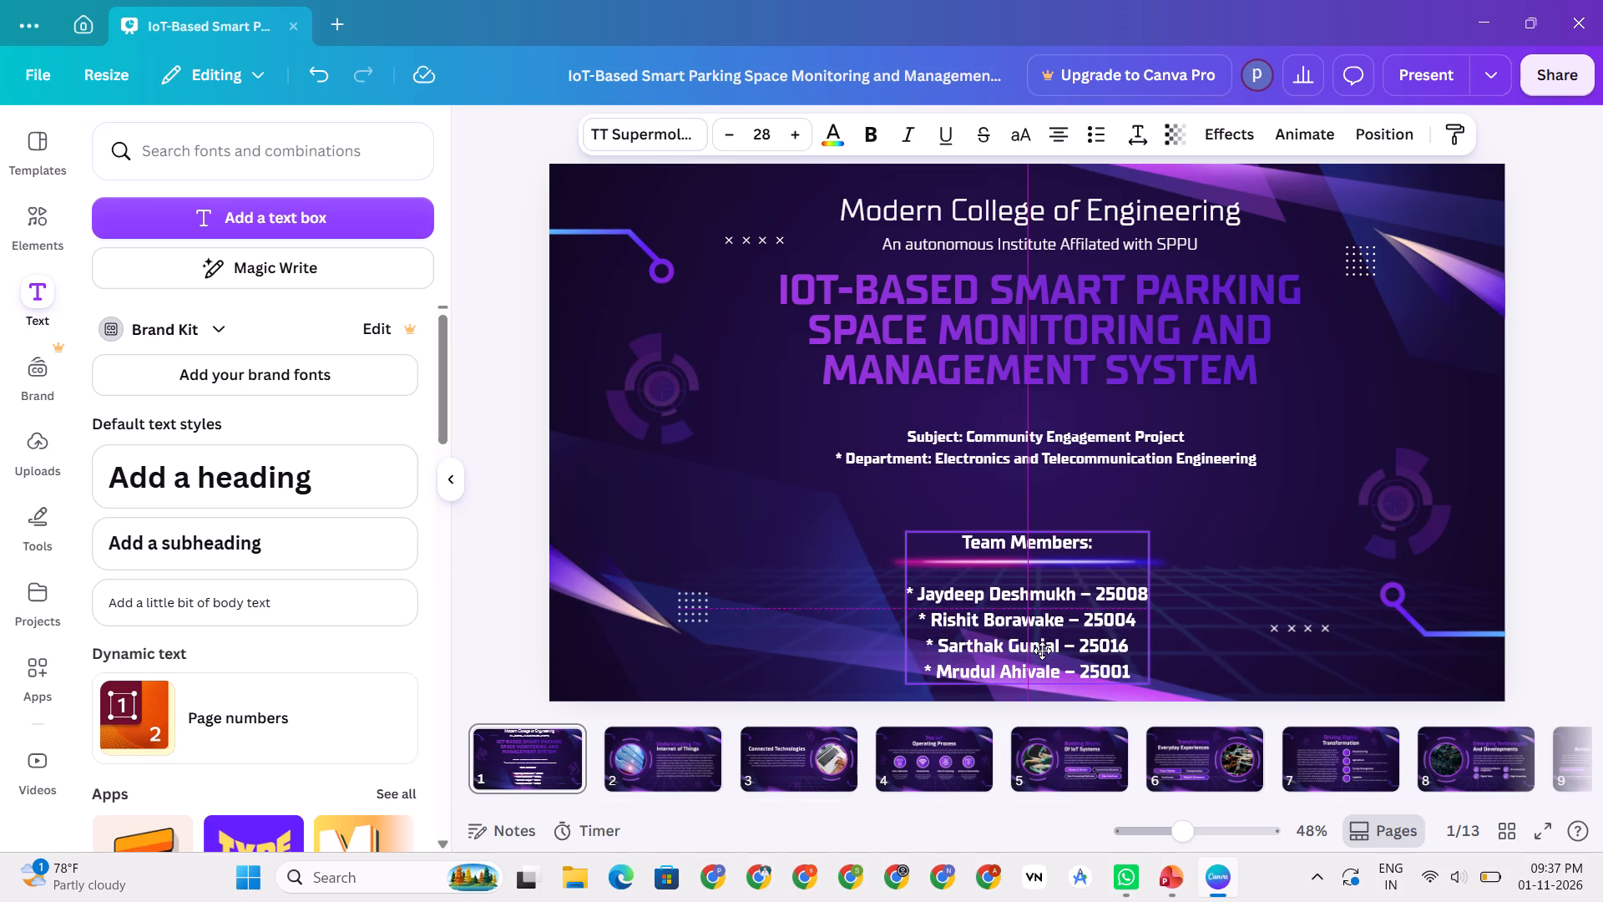
left_click_drag(1042, 651, 1044, 651)
double_click(1007, 559)
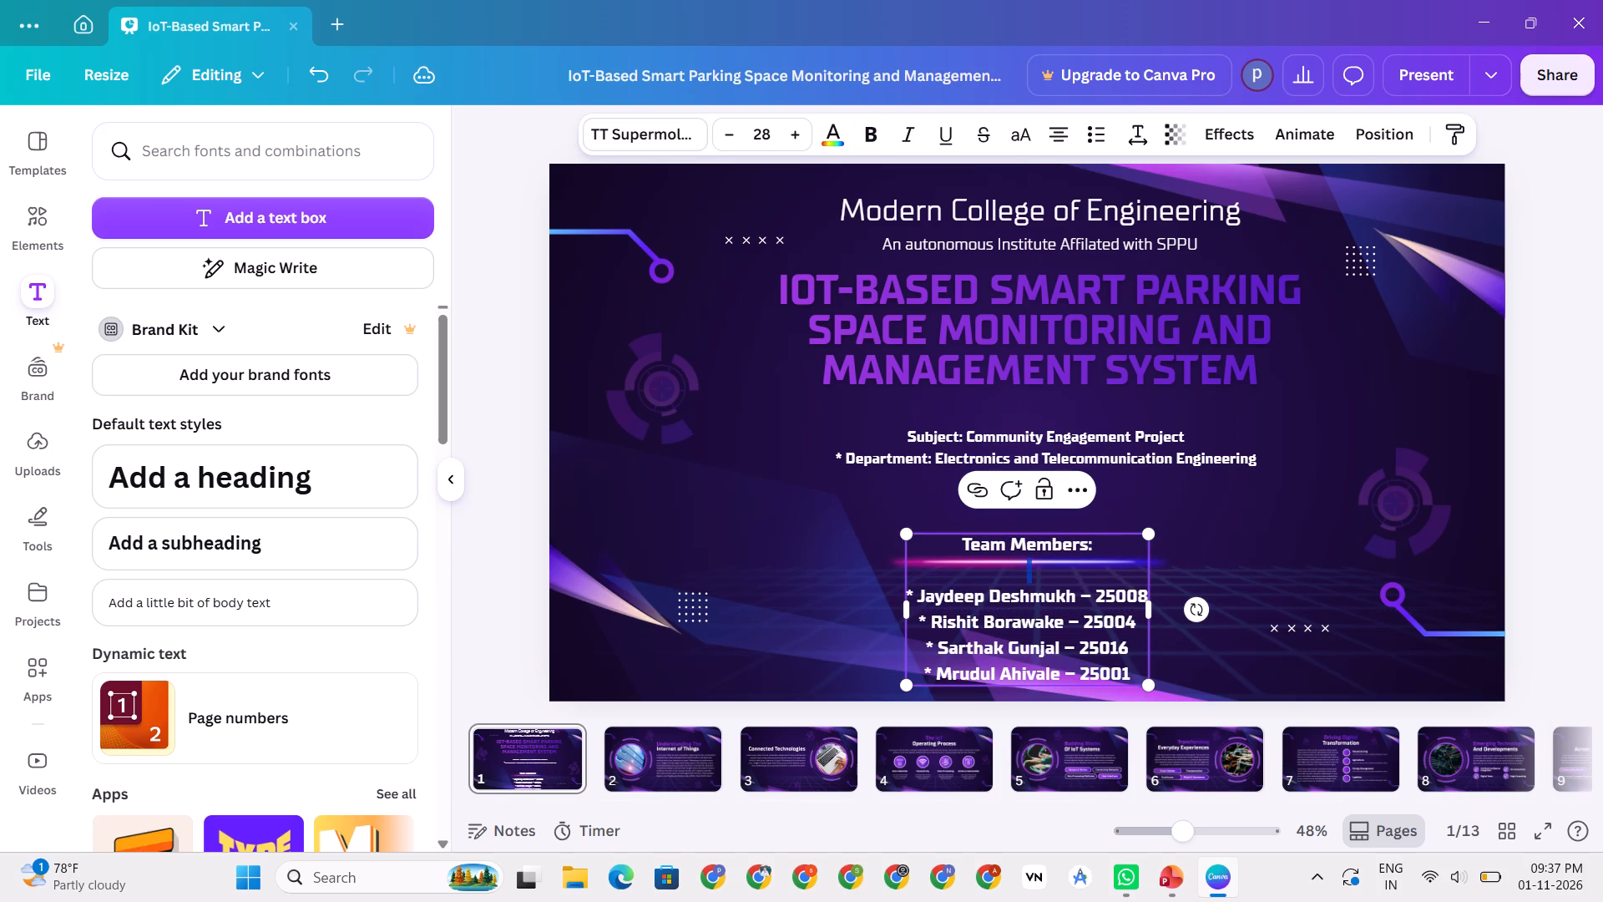
left_click(825, 559)
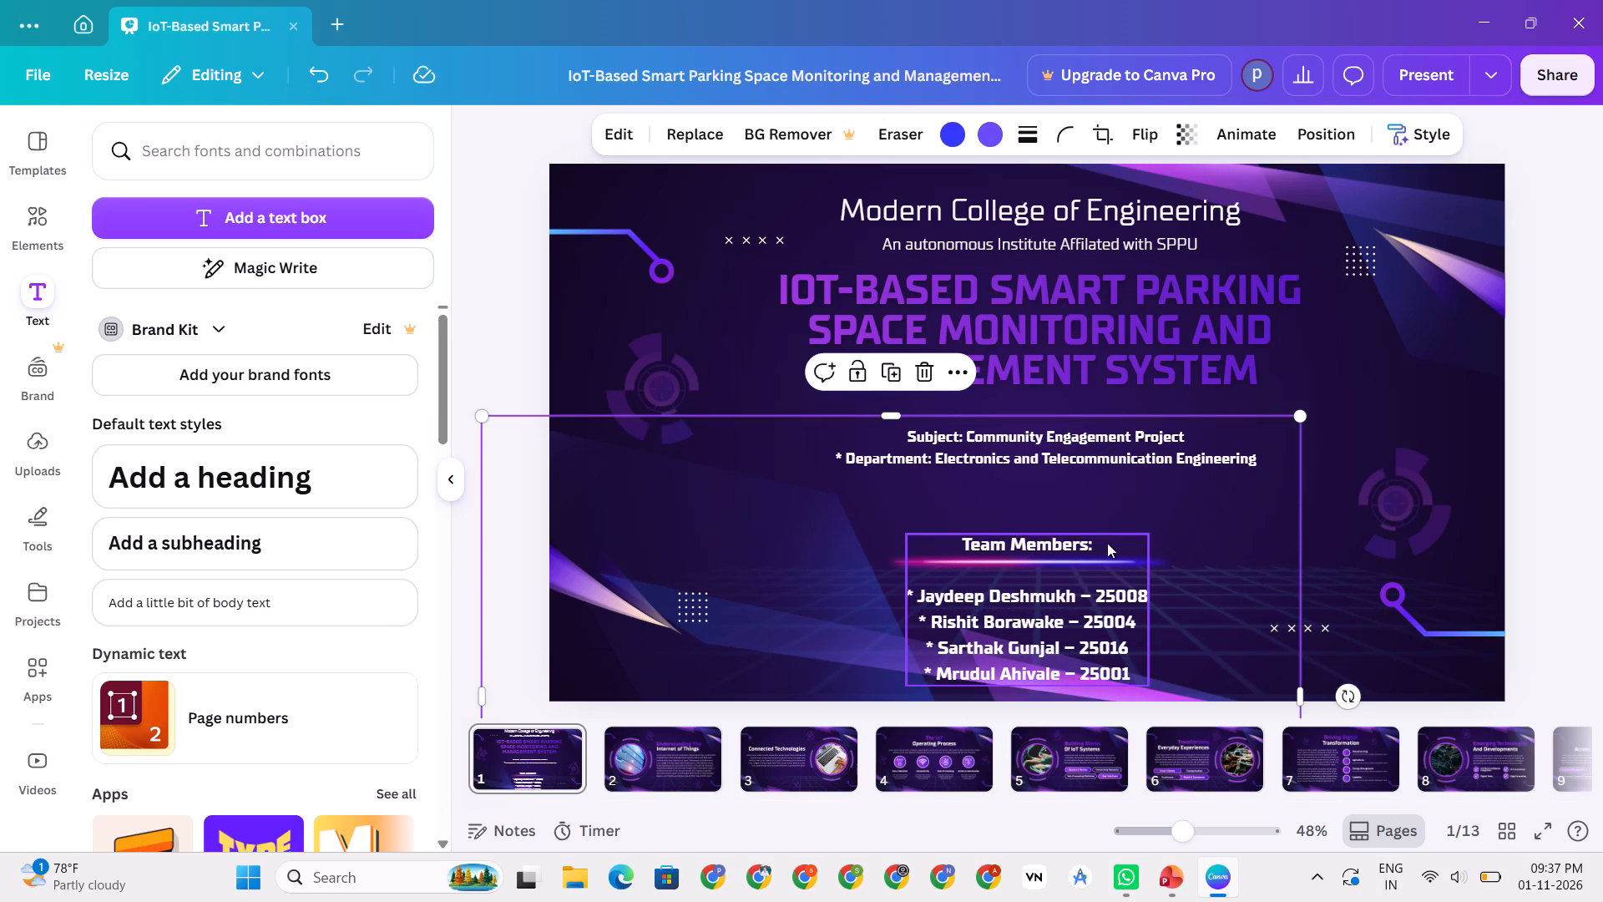
Shift the Team Members text box slightly upward on the cover so the list sits clear of the slide's bottom edge.
double_click(1080, 611)
left_click_drag(1080, 611, 1080, 581)
left_click(1220, 621)
left_click(1138, 608)
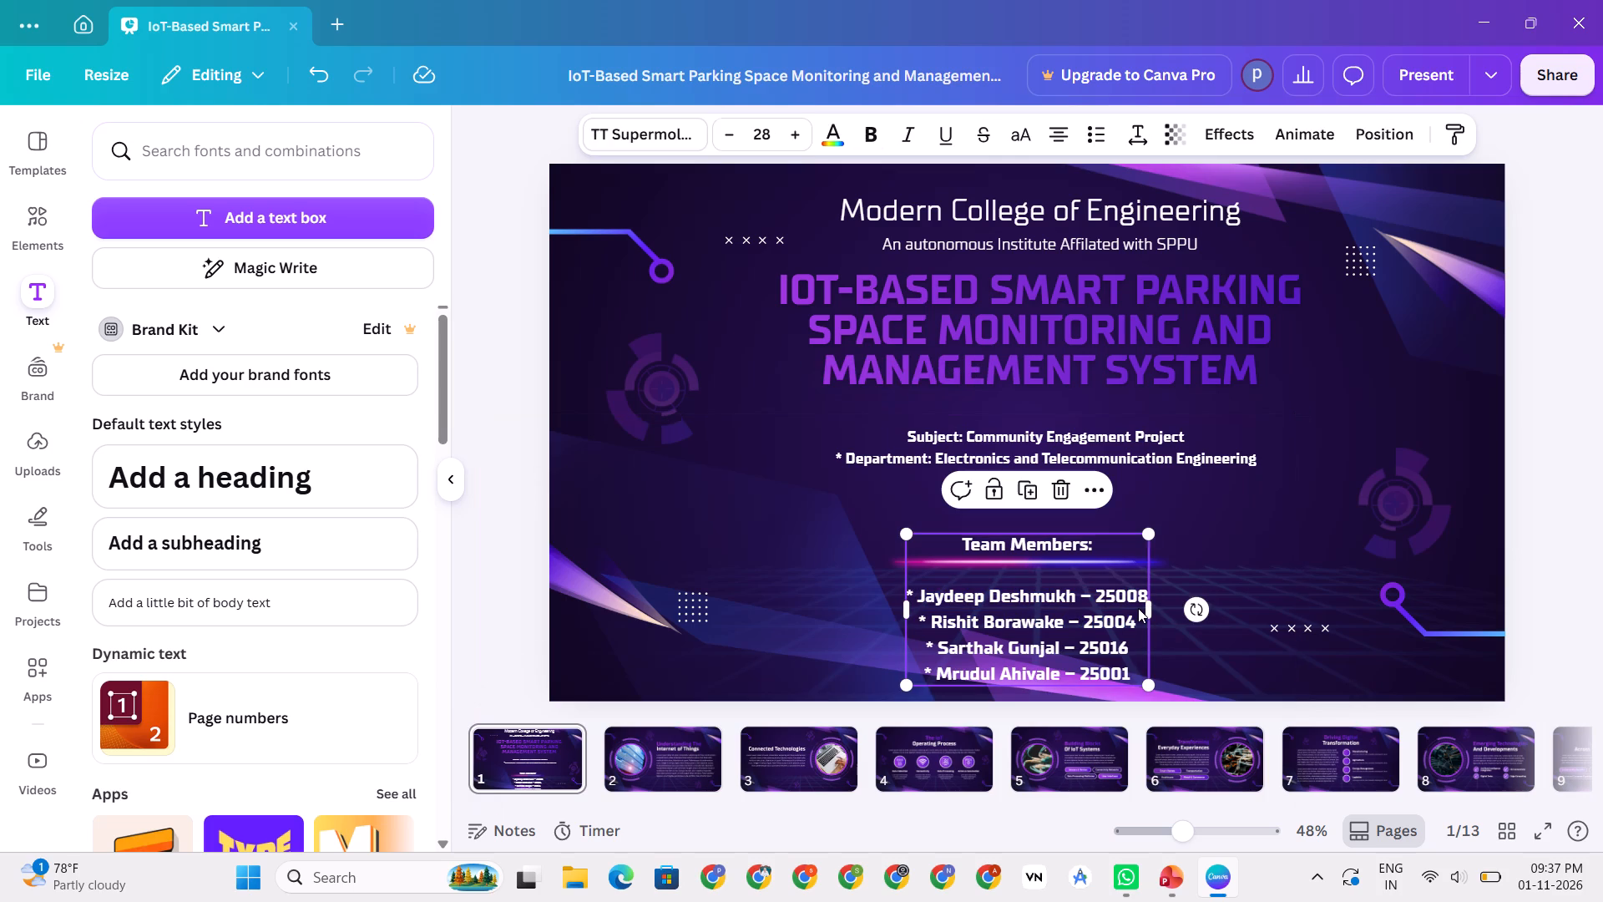
left_click(1094, 680)
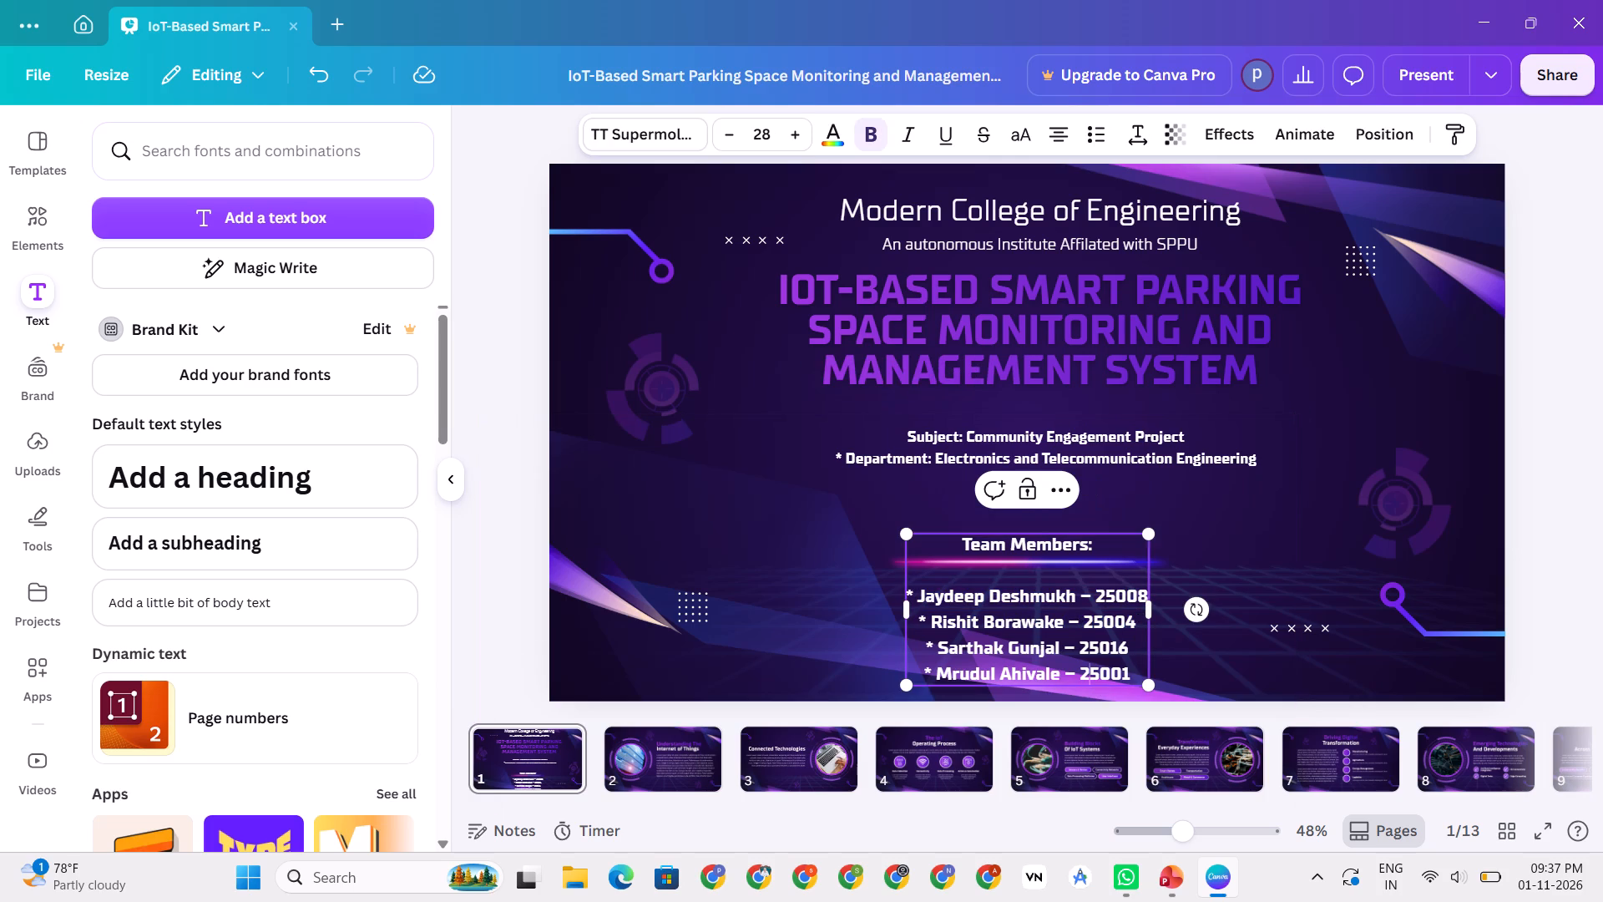
left_click_drag(1061, 686, 1061, 678)
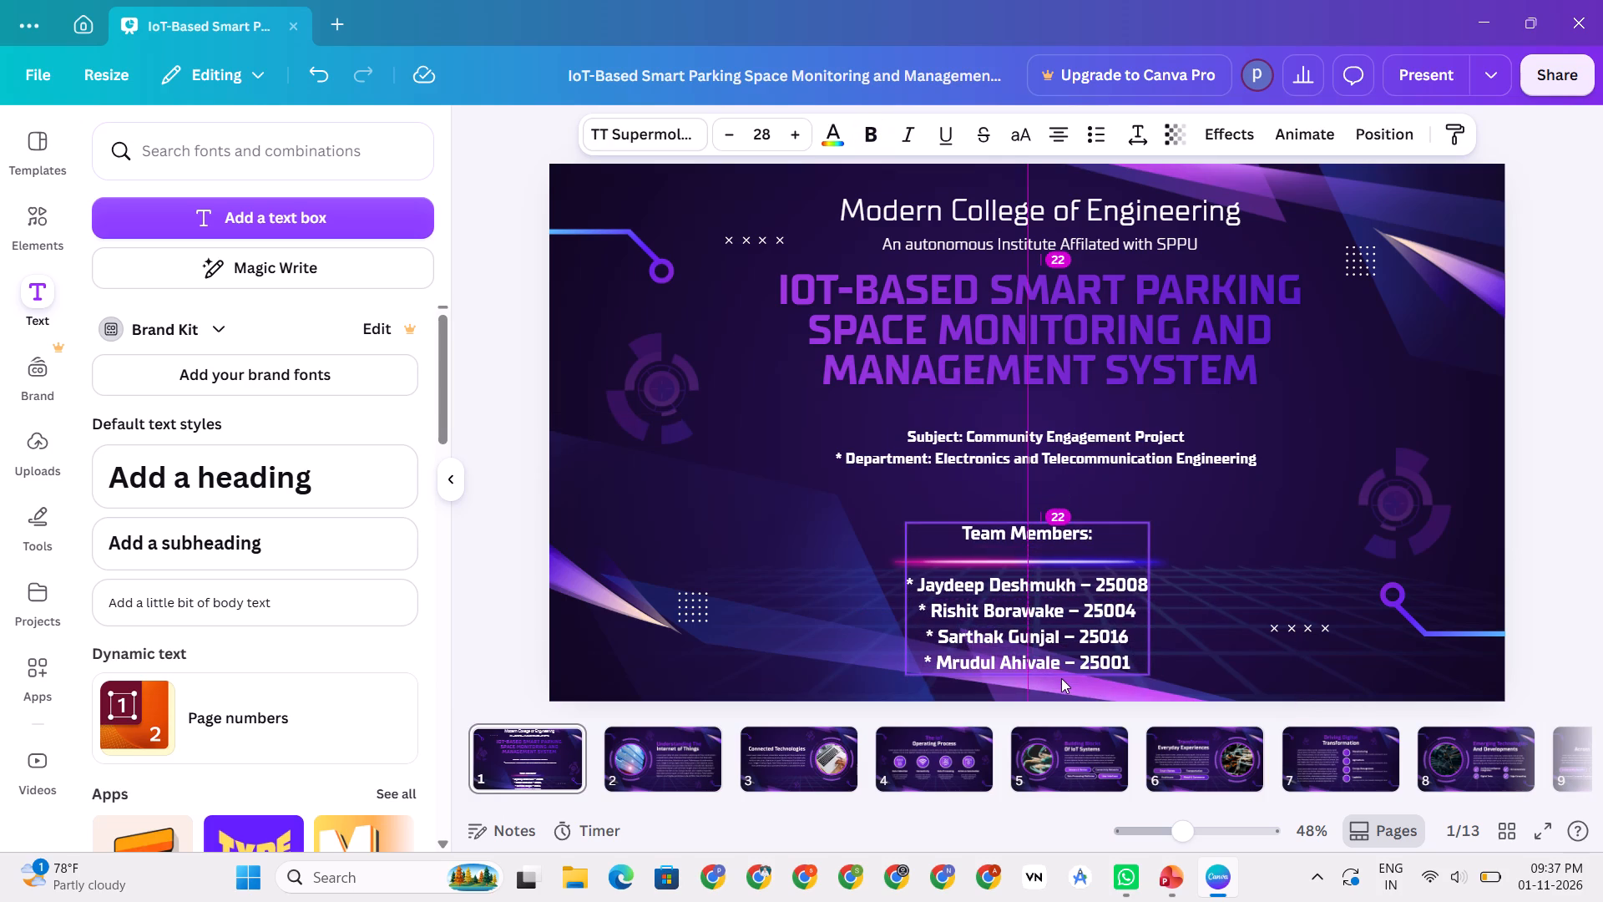
left_click_drag(1061, 678, 1064, 669)
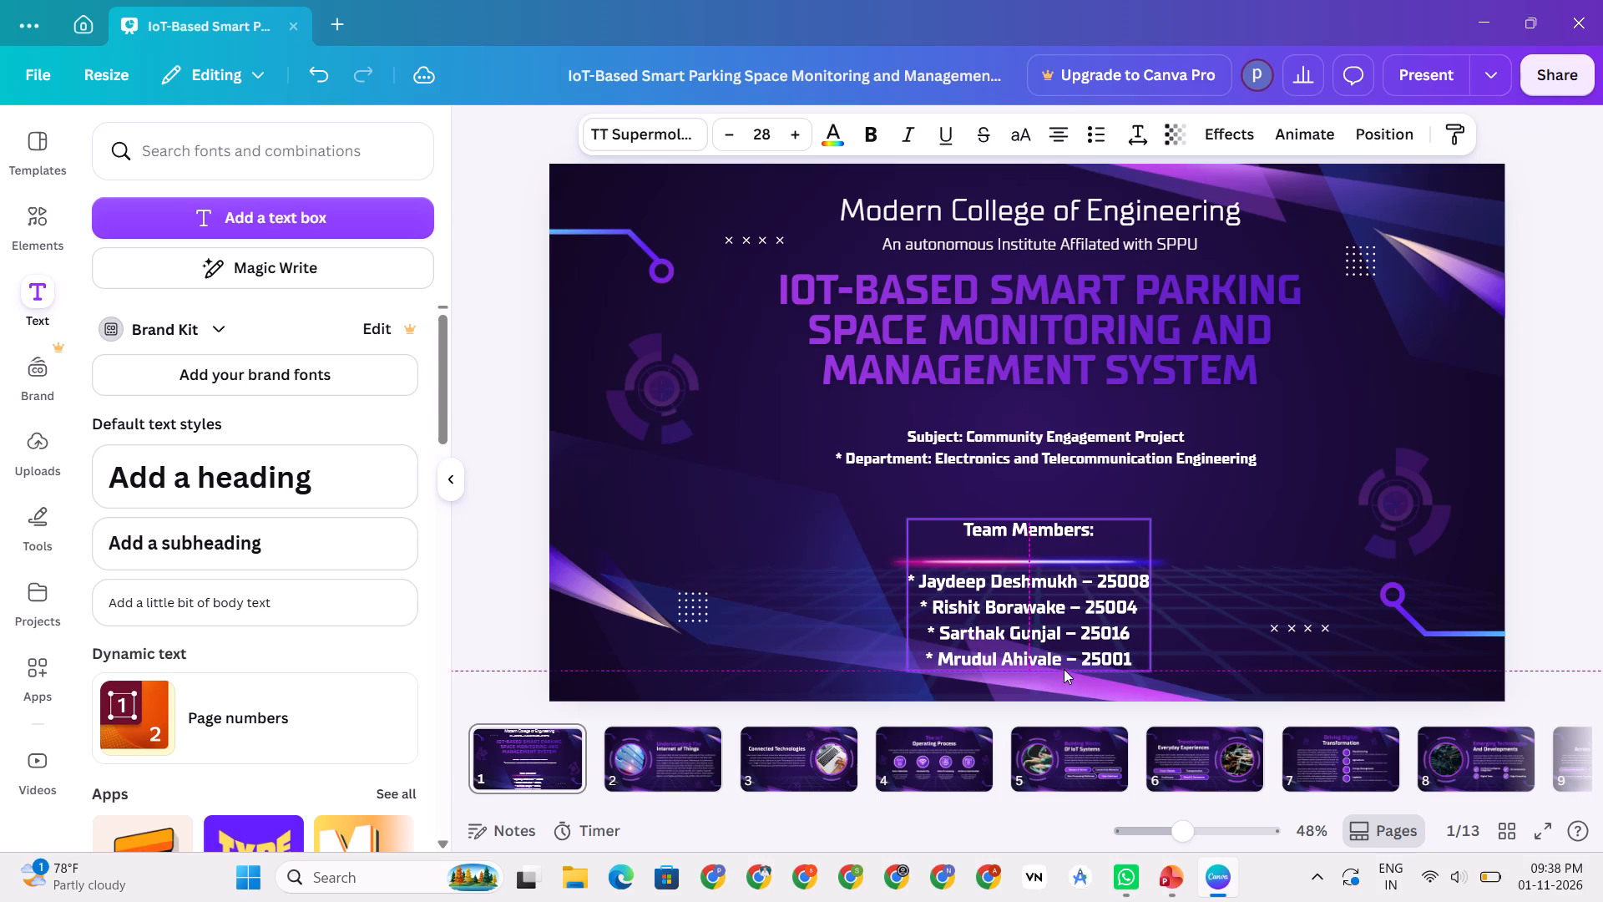
left_click_drag(1064, 669, 1063, 667)
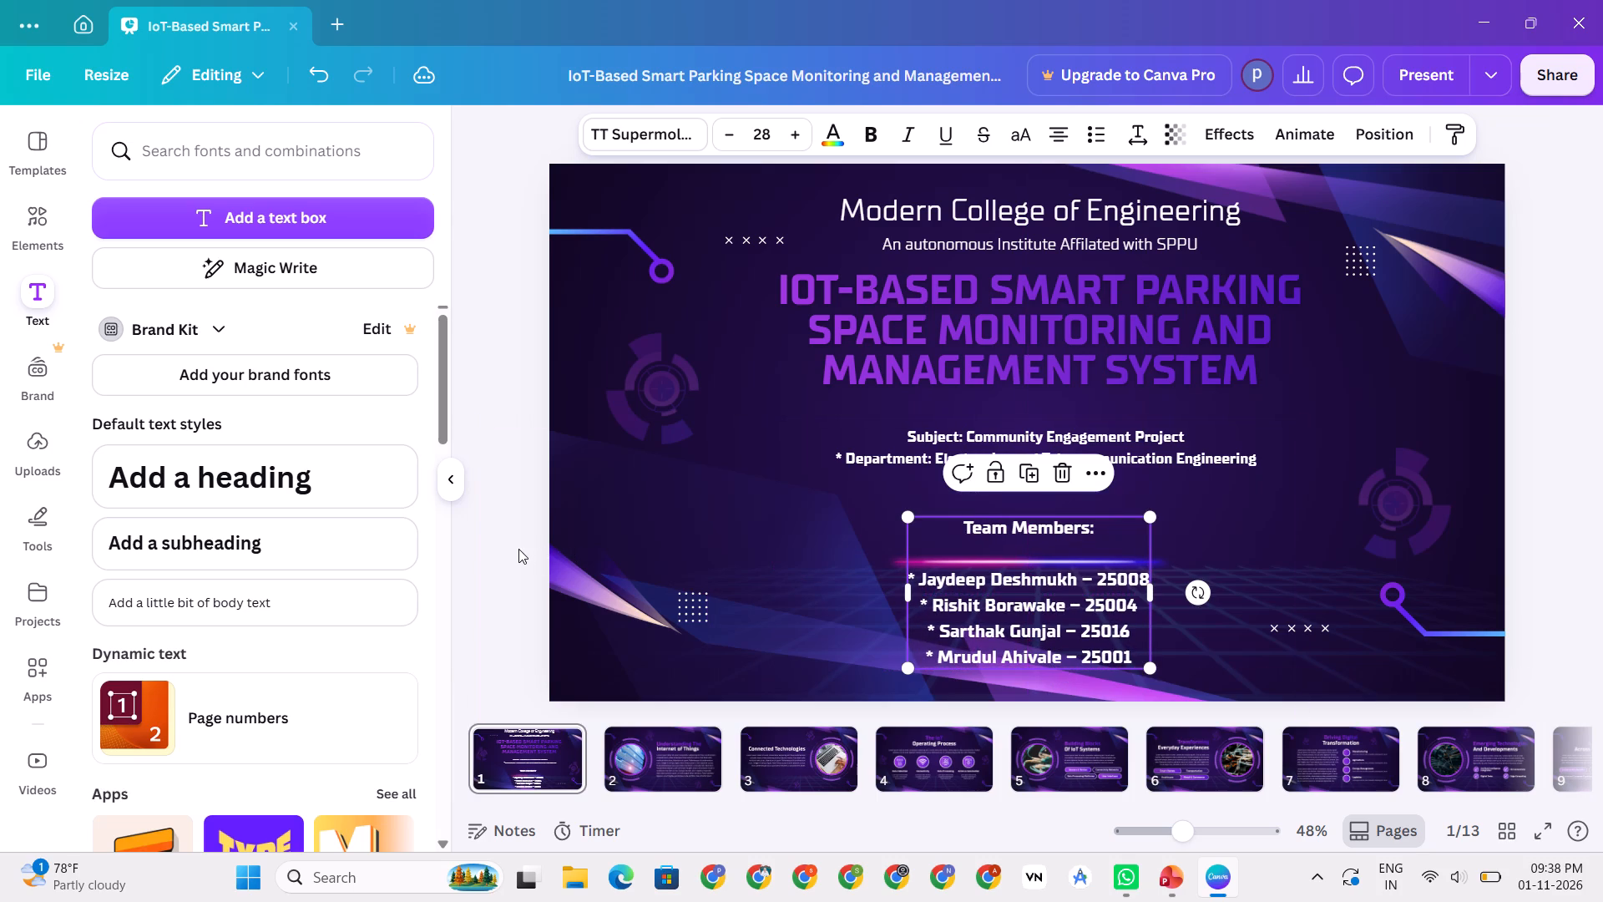
left_click(518, 549)
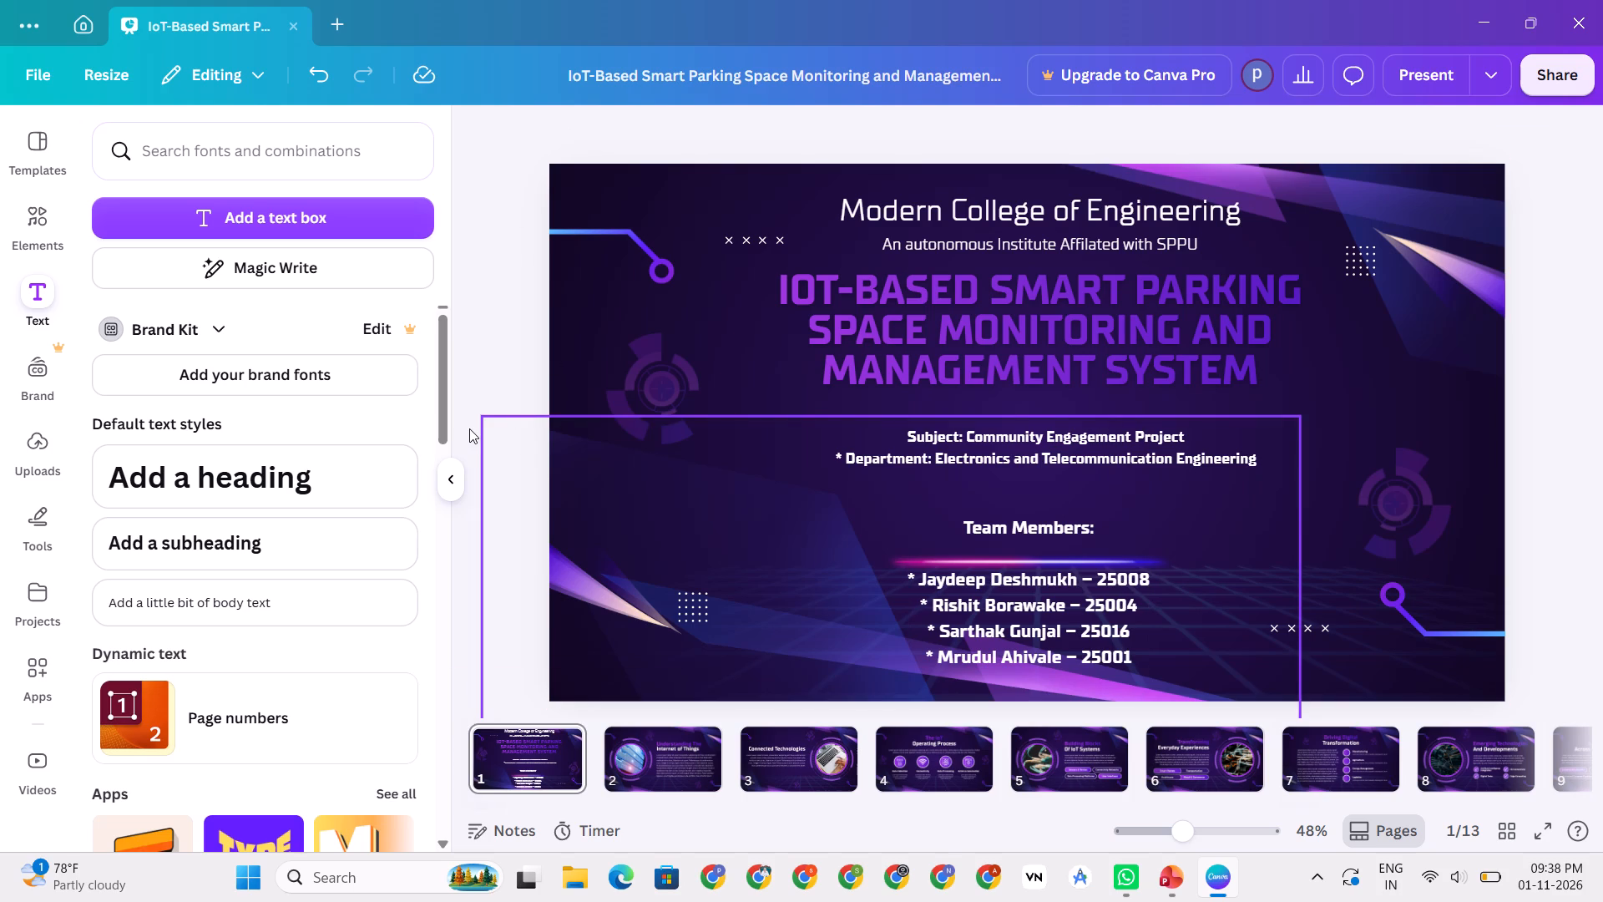
Open slide 2, "Understanding The Internet of Things".
left_click(642, 768)
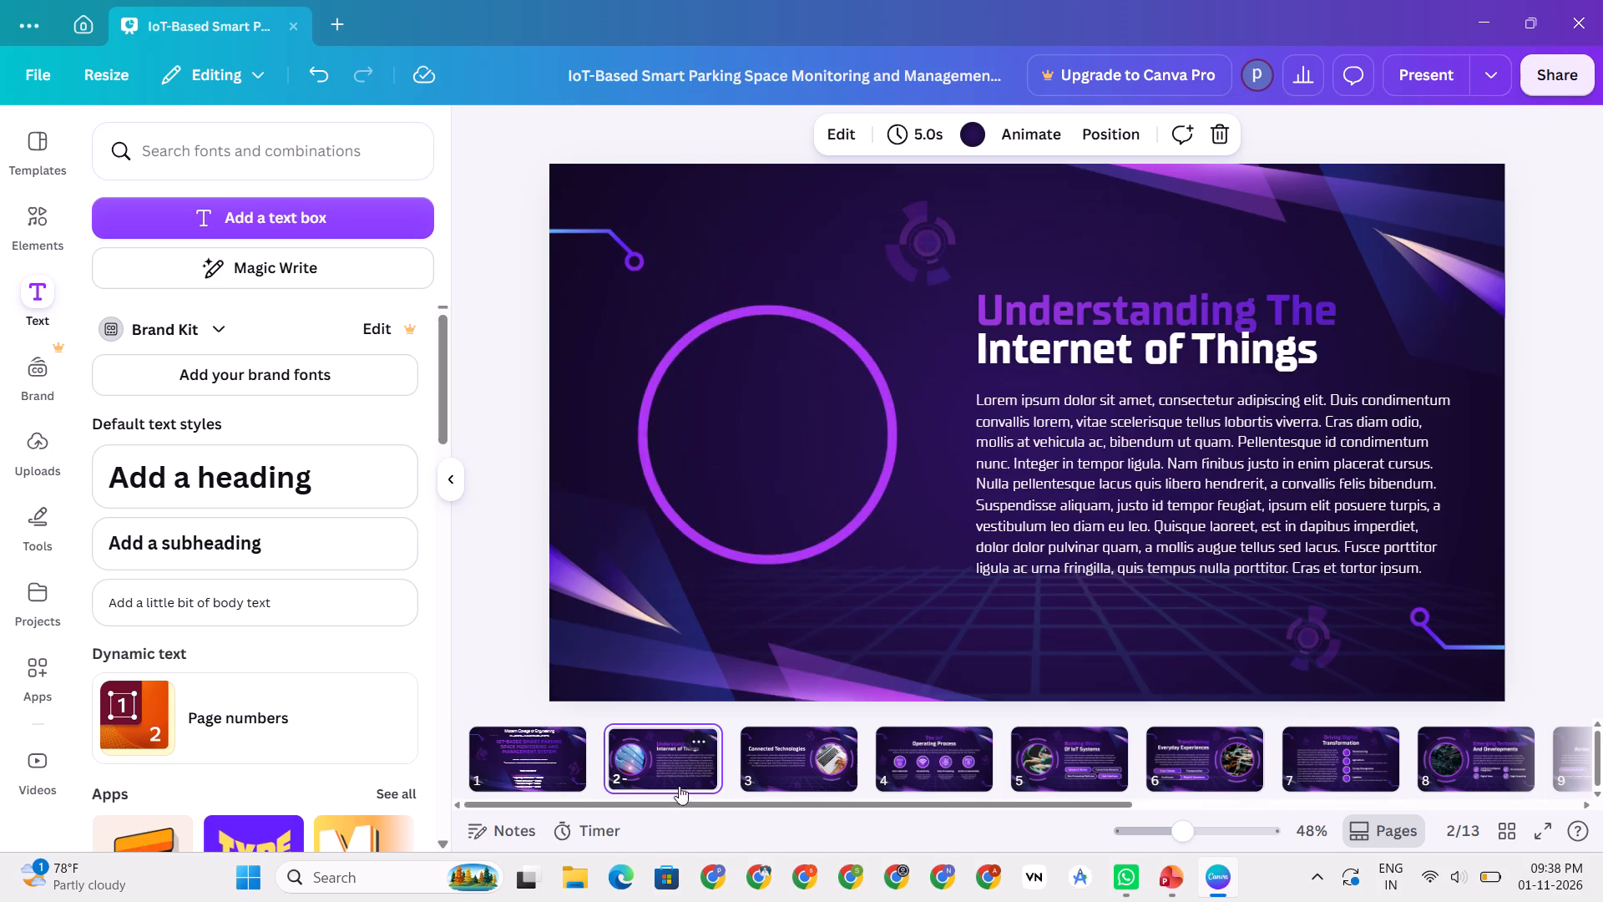
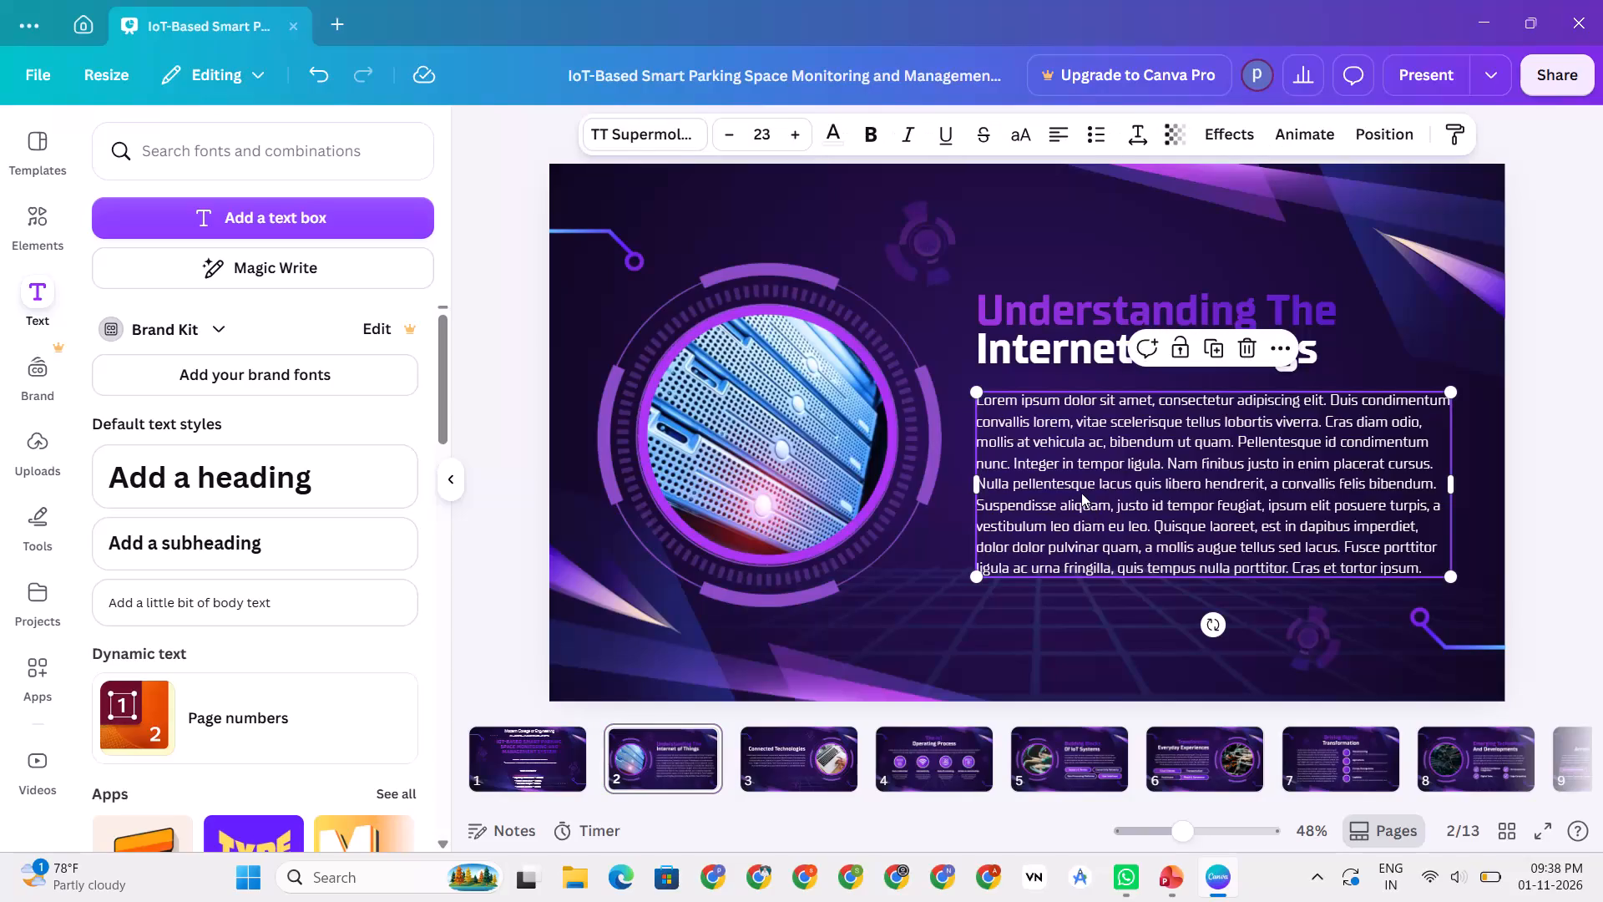
Select the entire lorem ipsum placeholder paragraph below the "Understanding The Internet of Things" heading on slide 2.
key("ctrl+a")
left_click(1081, 493)
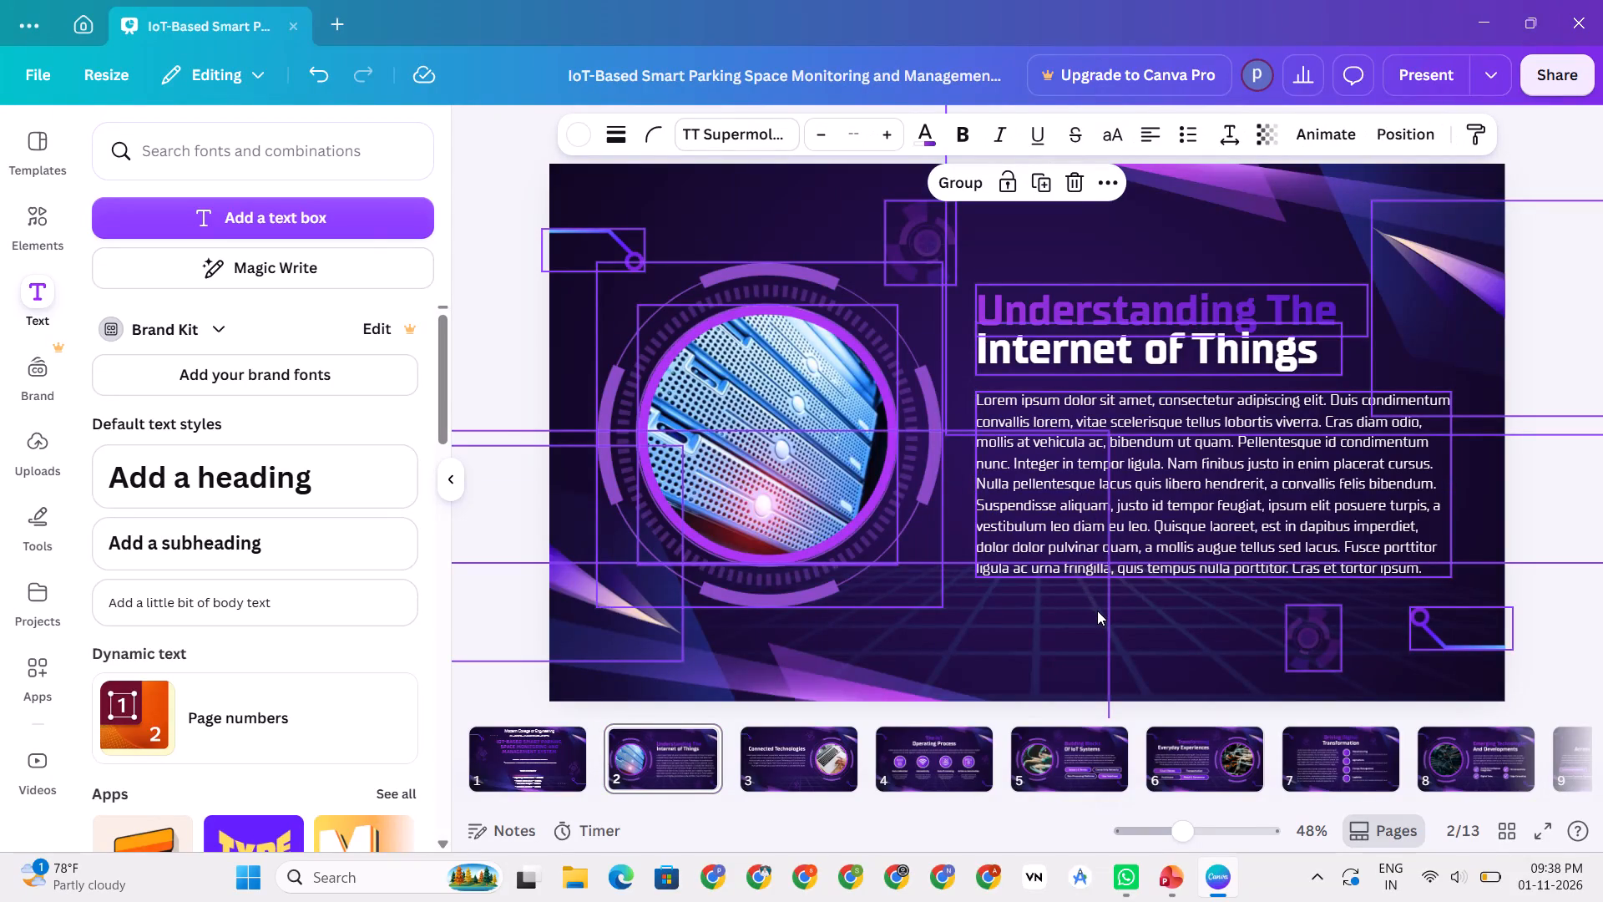
left_click(1097, 611)
left_click(1208, 629)
left_click(1318, 517)
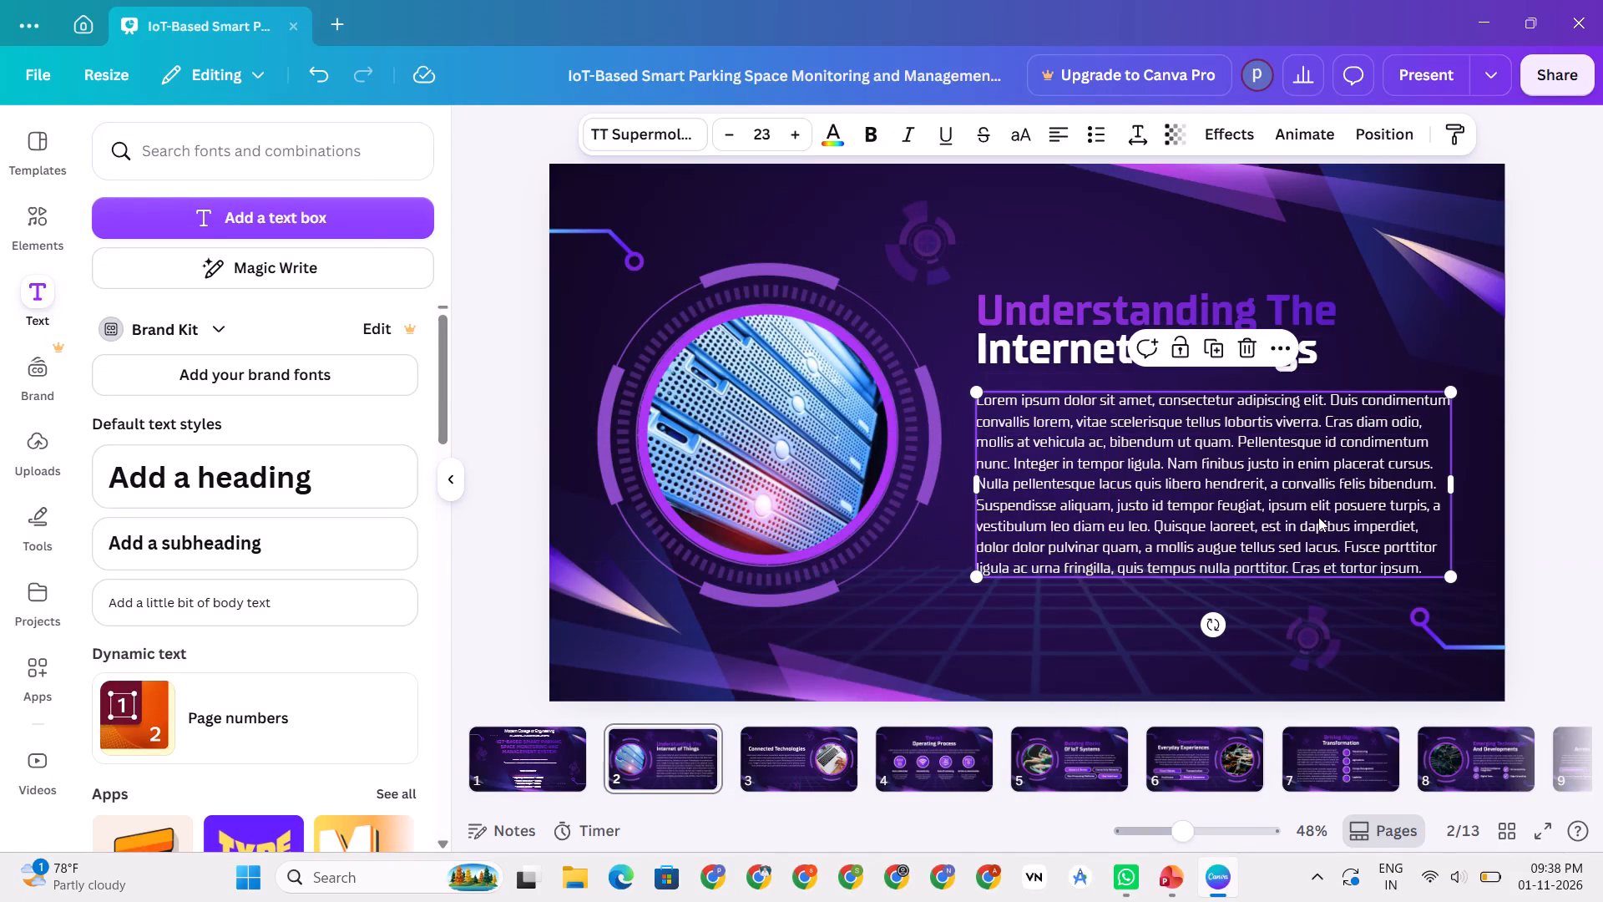
double_click(1433, 562)
left_click_drag(1433, 562, 1408, 550)
left_click_drag(1435, 570, 1393, 564)
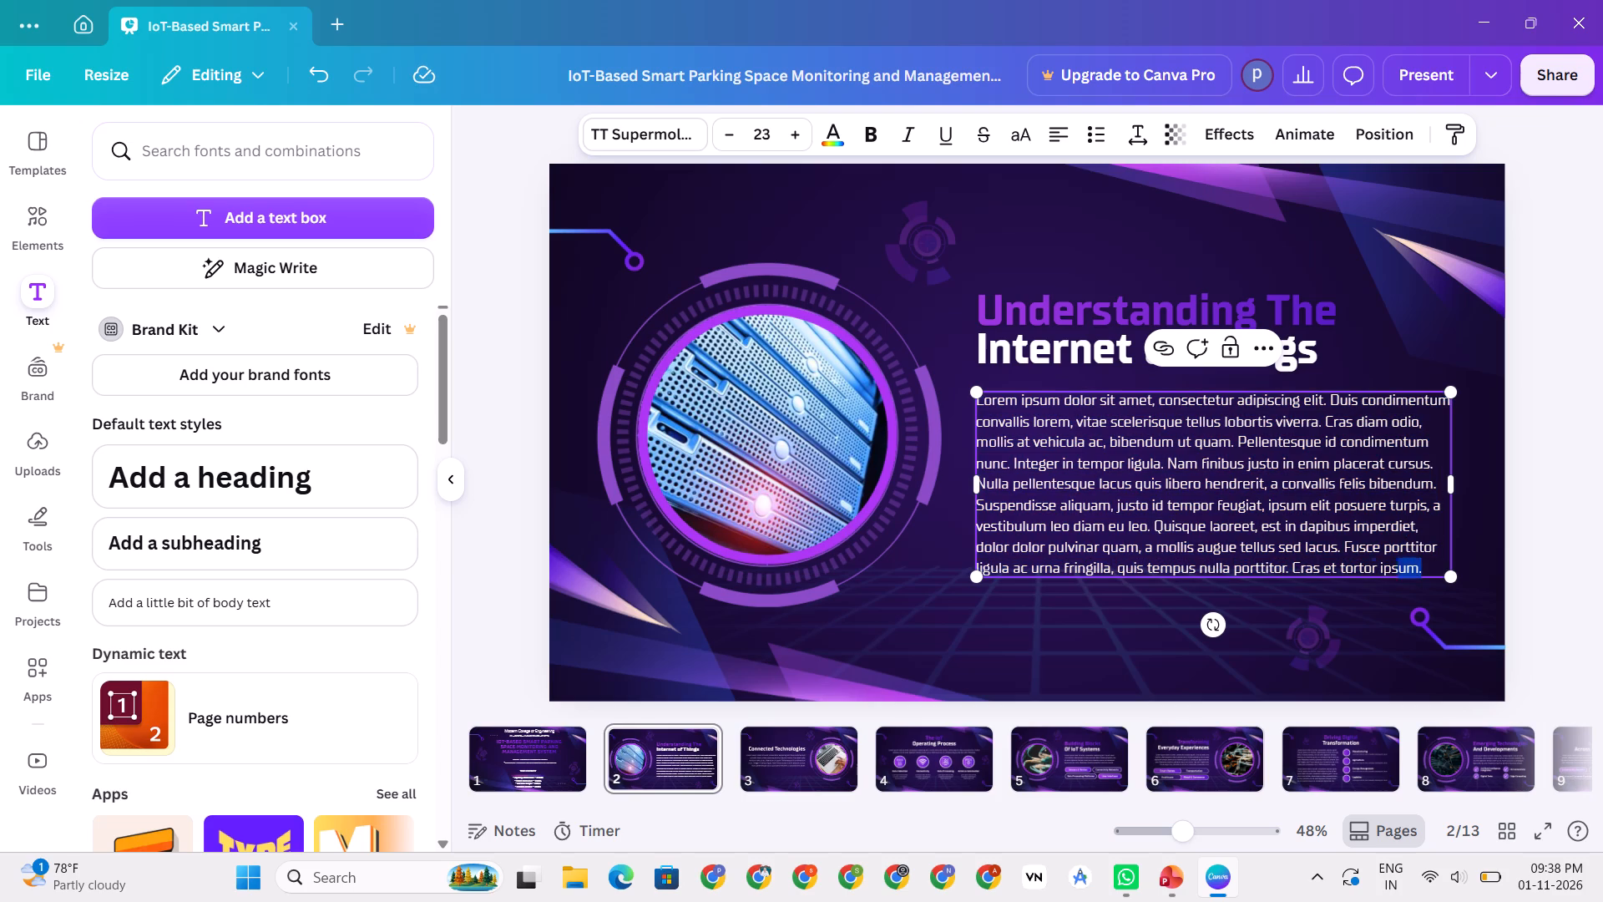
left_click_drag(1393, 564, 984, 398)
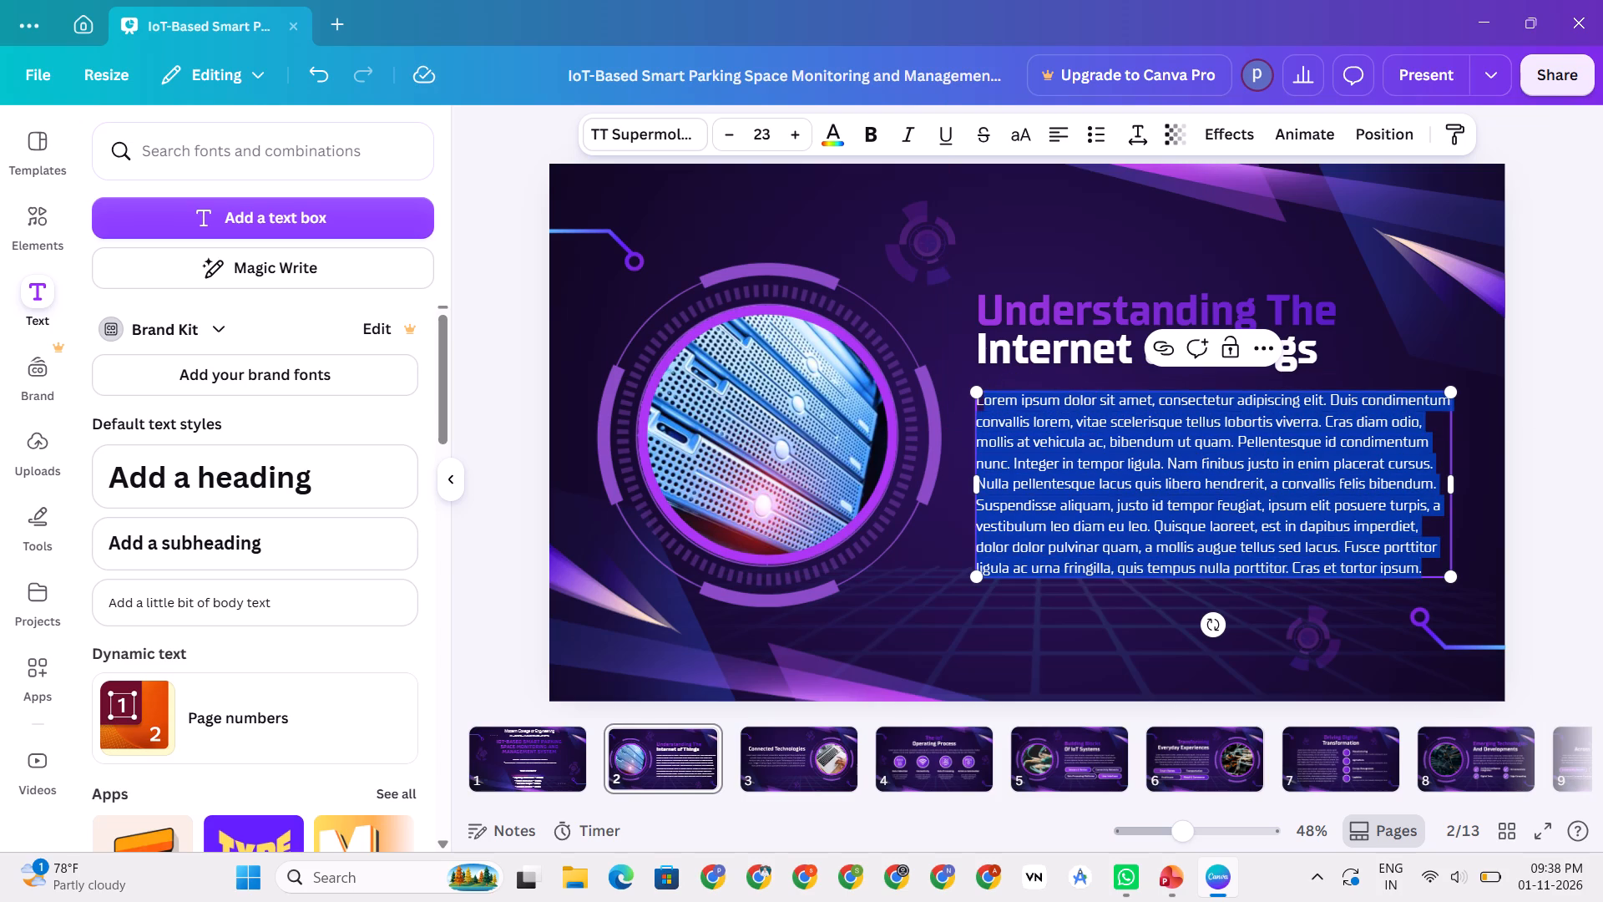
Replace the lorem ipsum body text on slide 2 with the copied Introduction text and its five parking points.
key("BackSpace")
key("BackSpace")
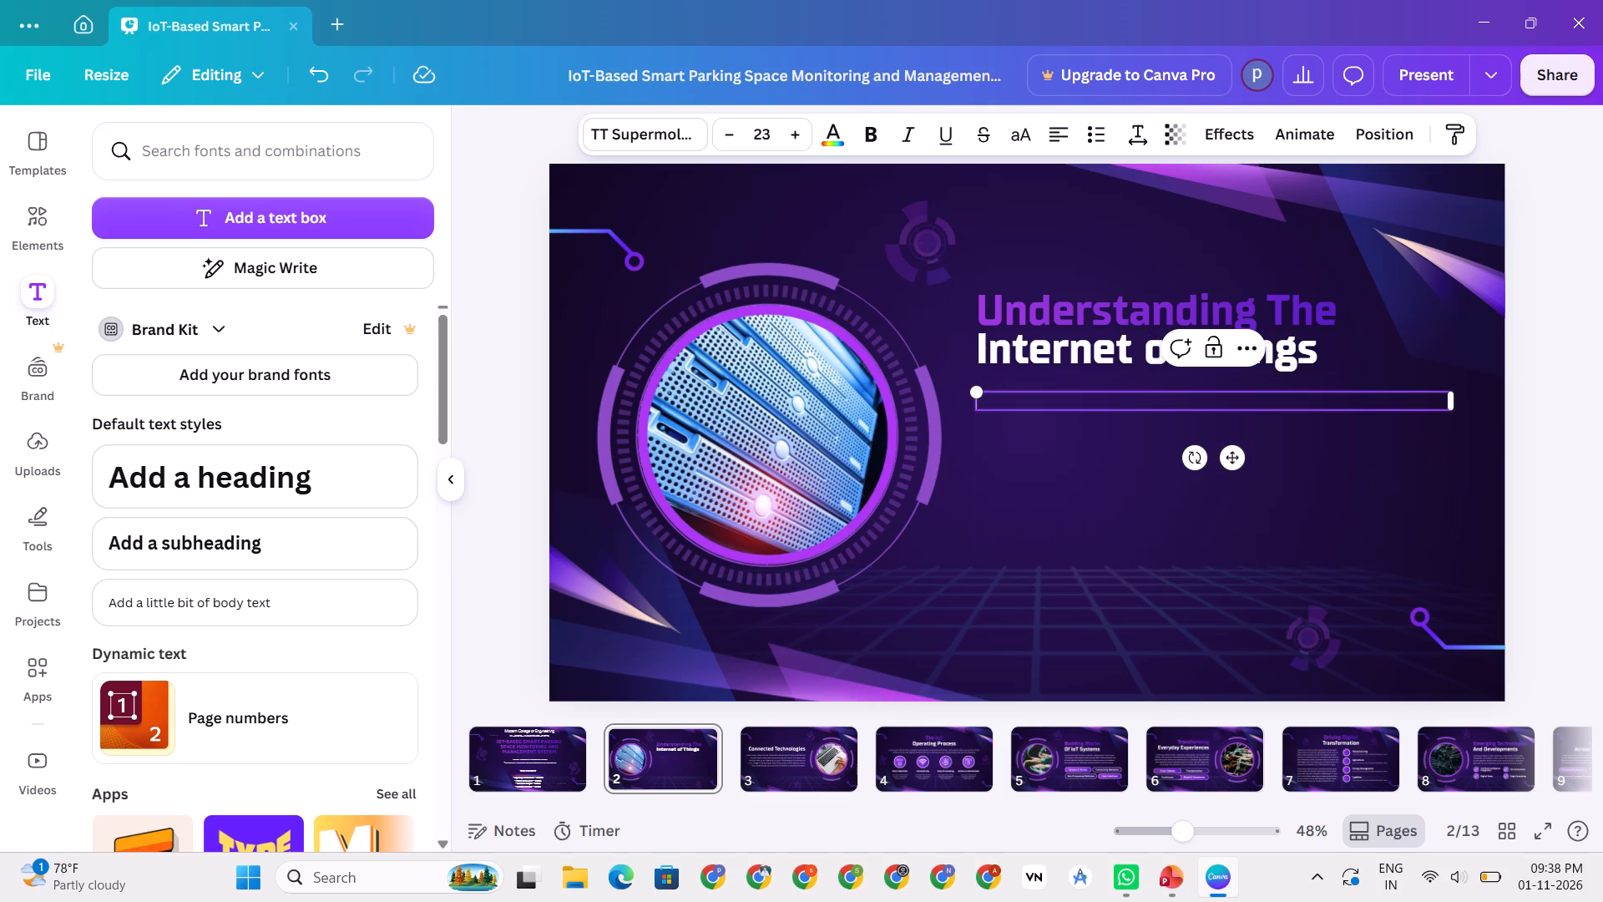
key("ctrl+v")
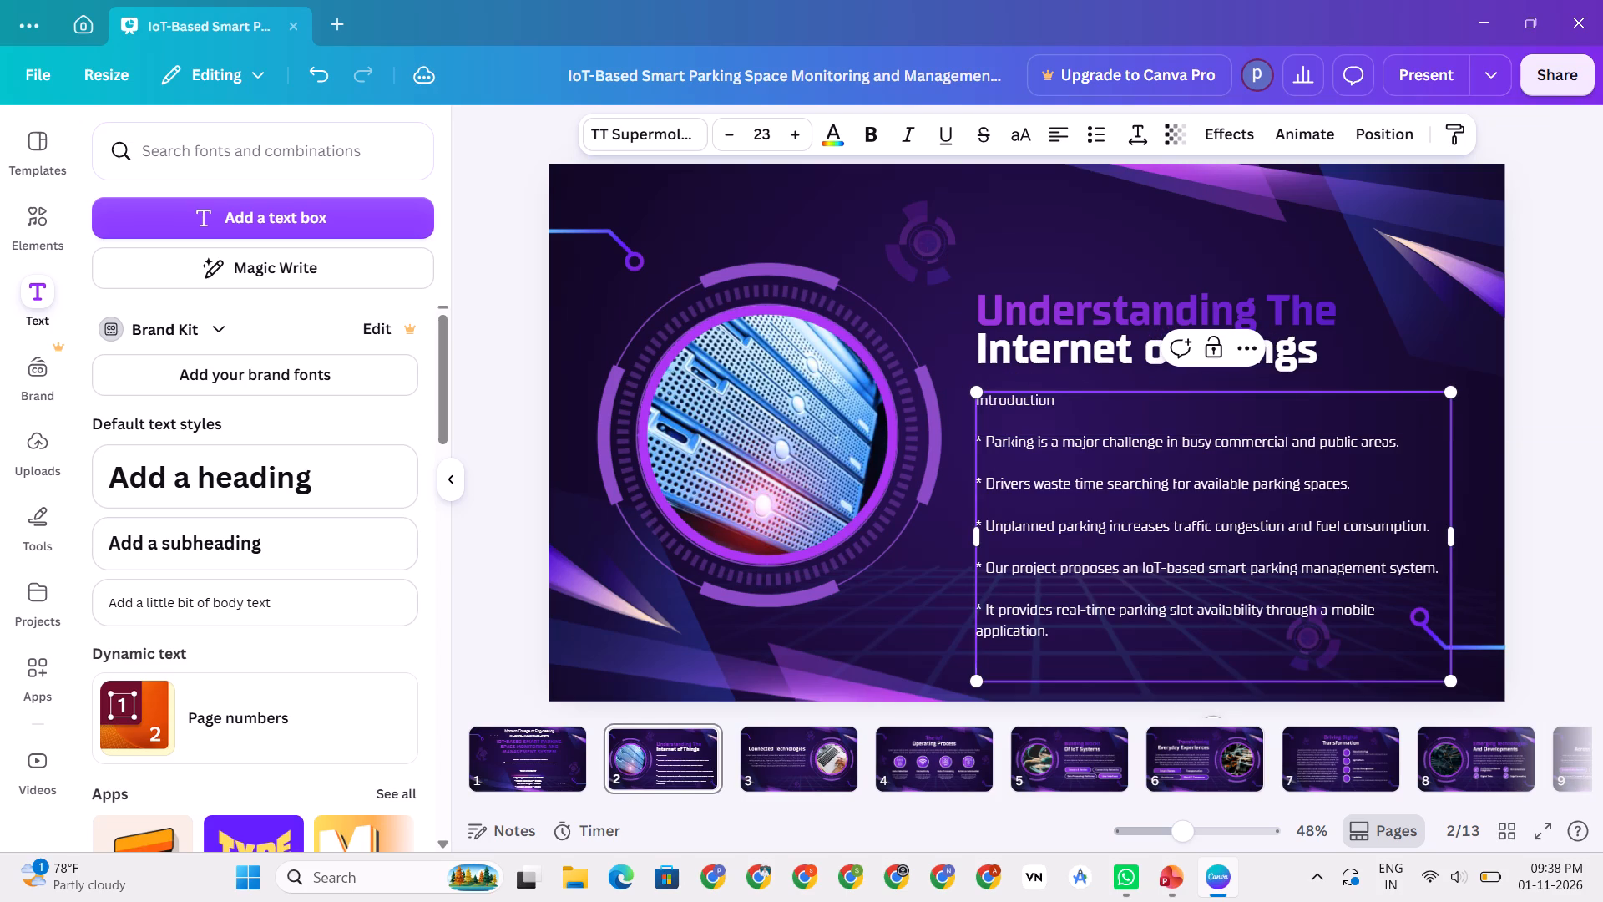
left_click(948, 554)
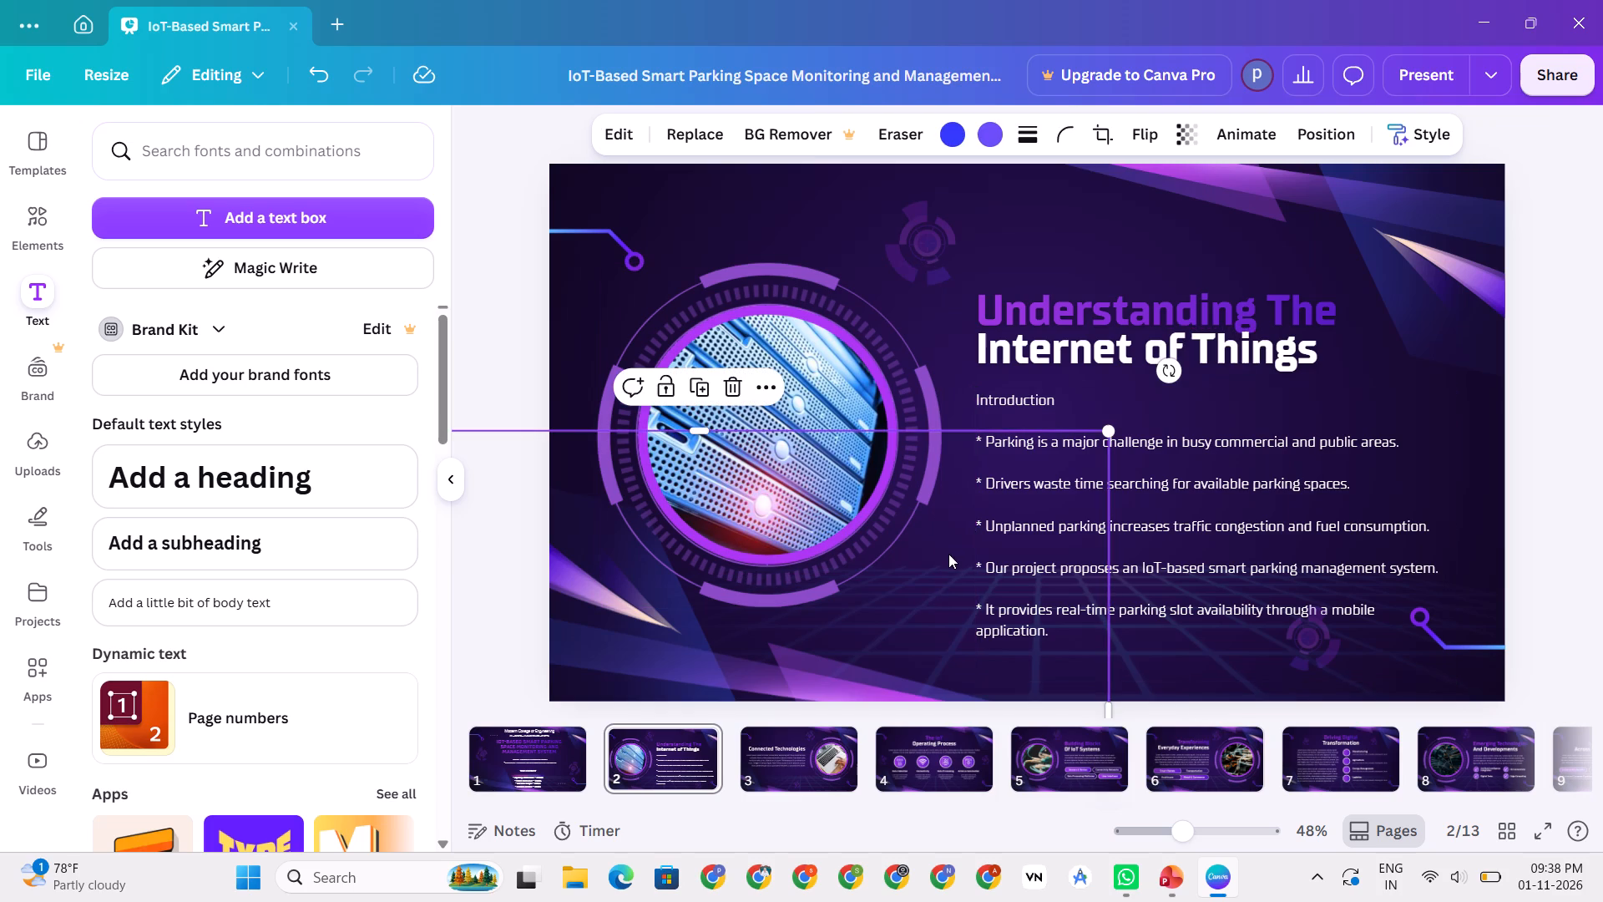
Delete both lines of the template heading "Understanding The Internet of Things" from slide 2.
left_click(1114, 337)
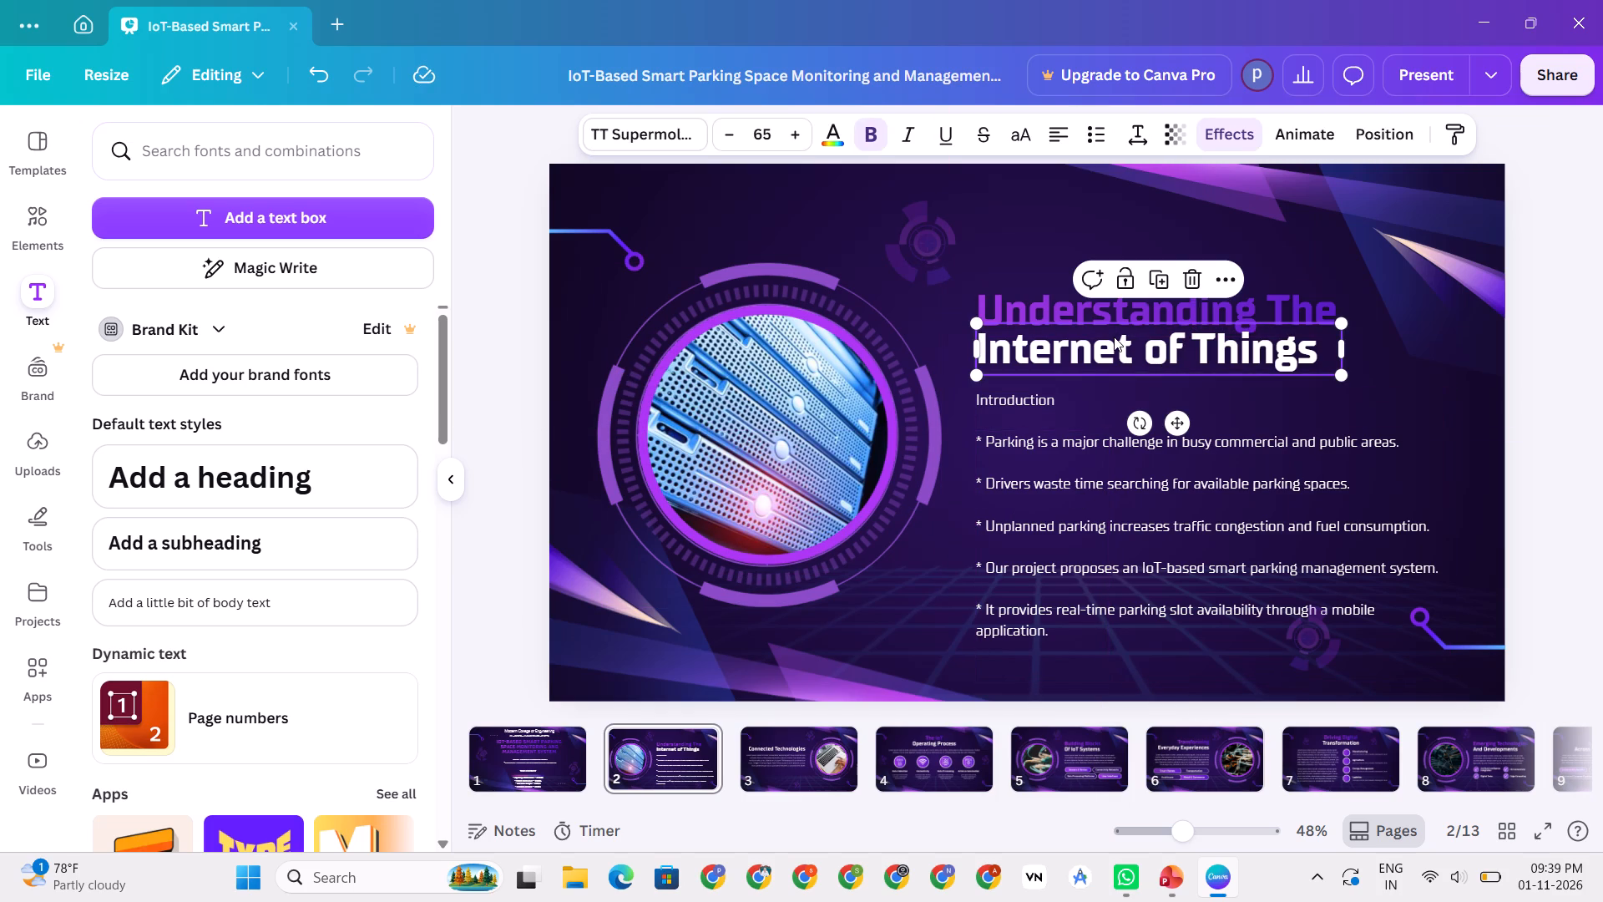
key("Delete")
left_click(1184, 316)
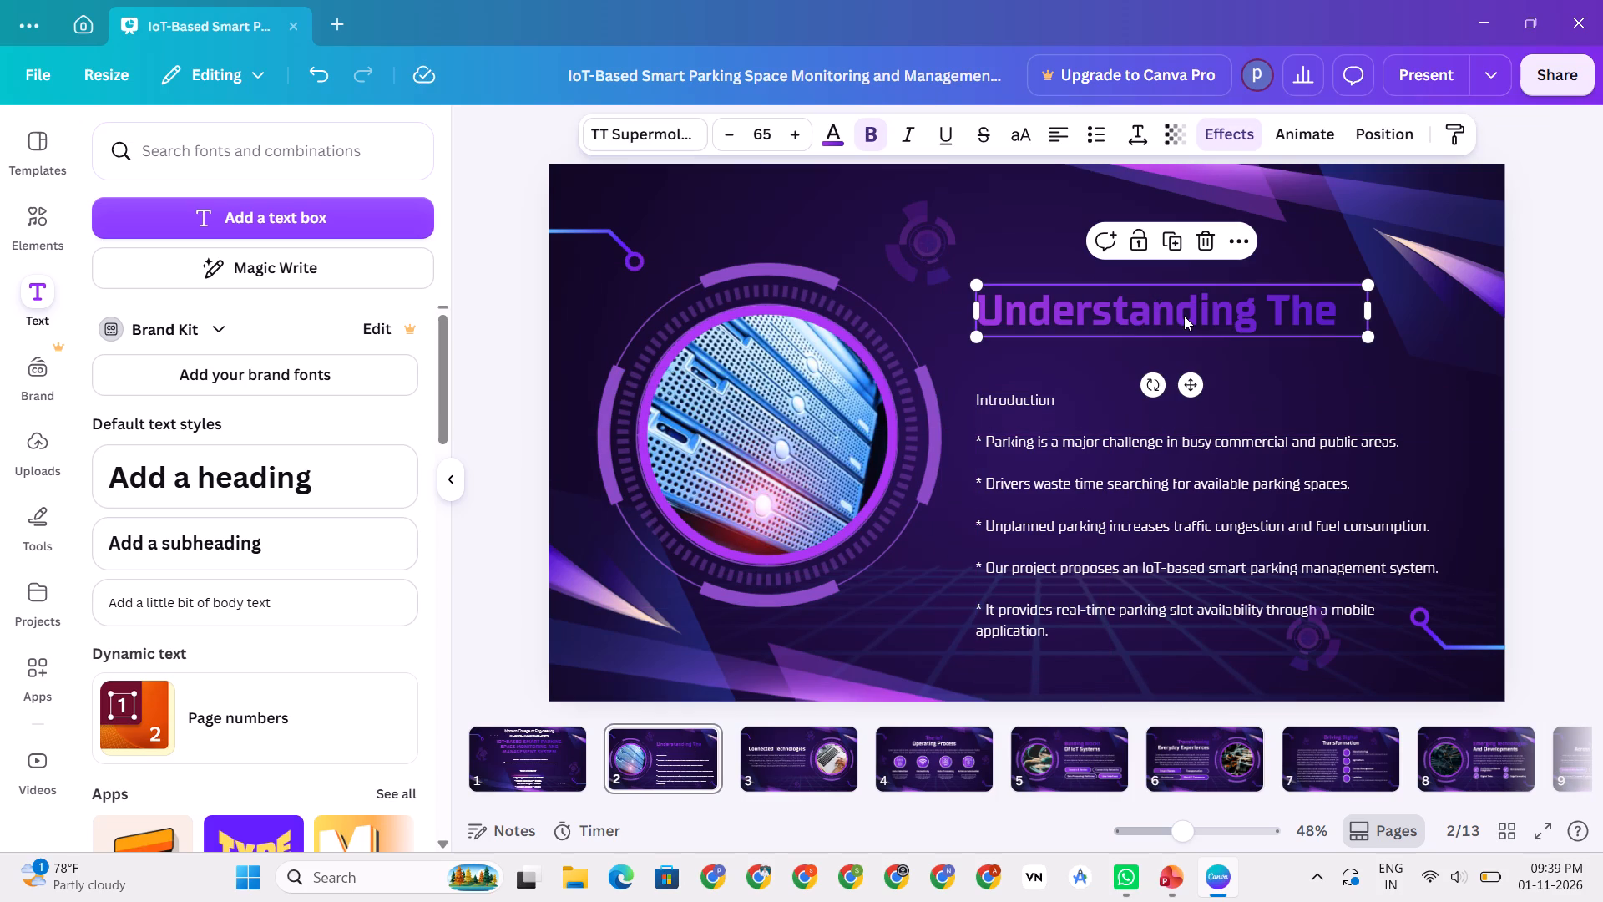
key("Delete")
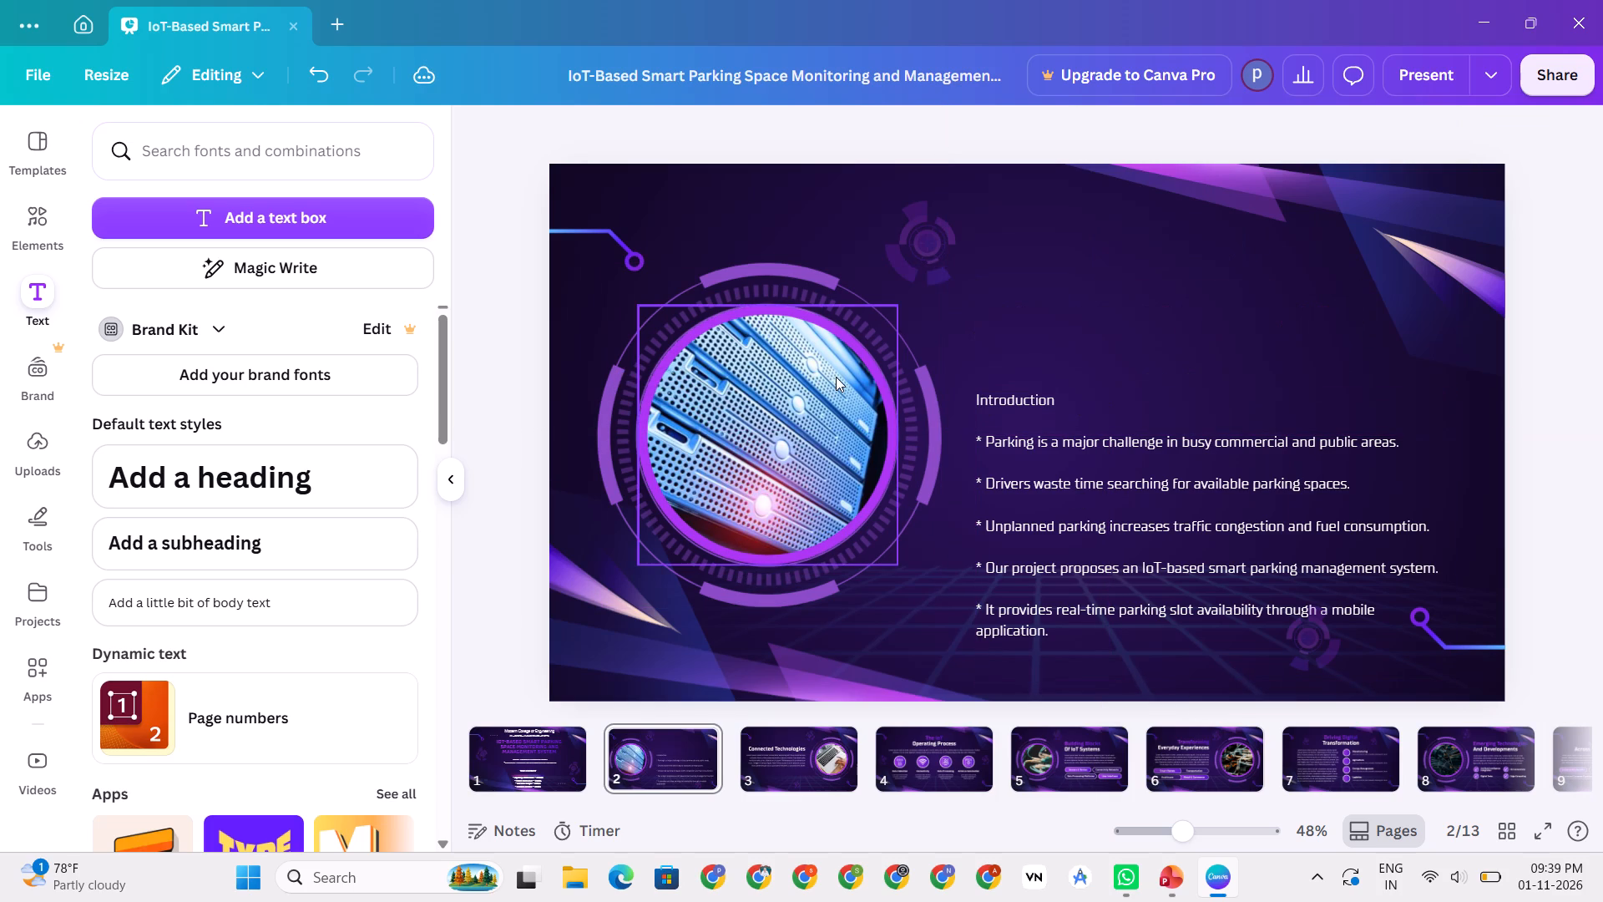
Delete the round server photo and its purple ring from the circular tech graphic on slide 2.
left_click(836, 377)
left_click_drag(836, 377, 906, 393)
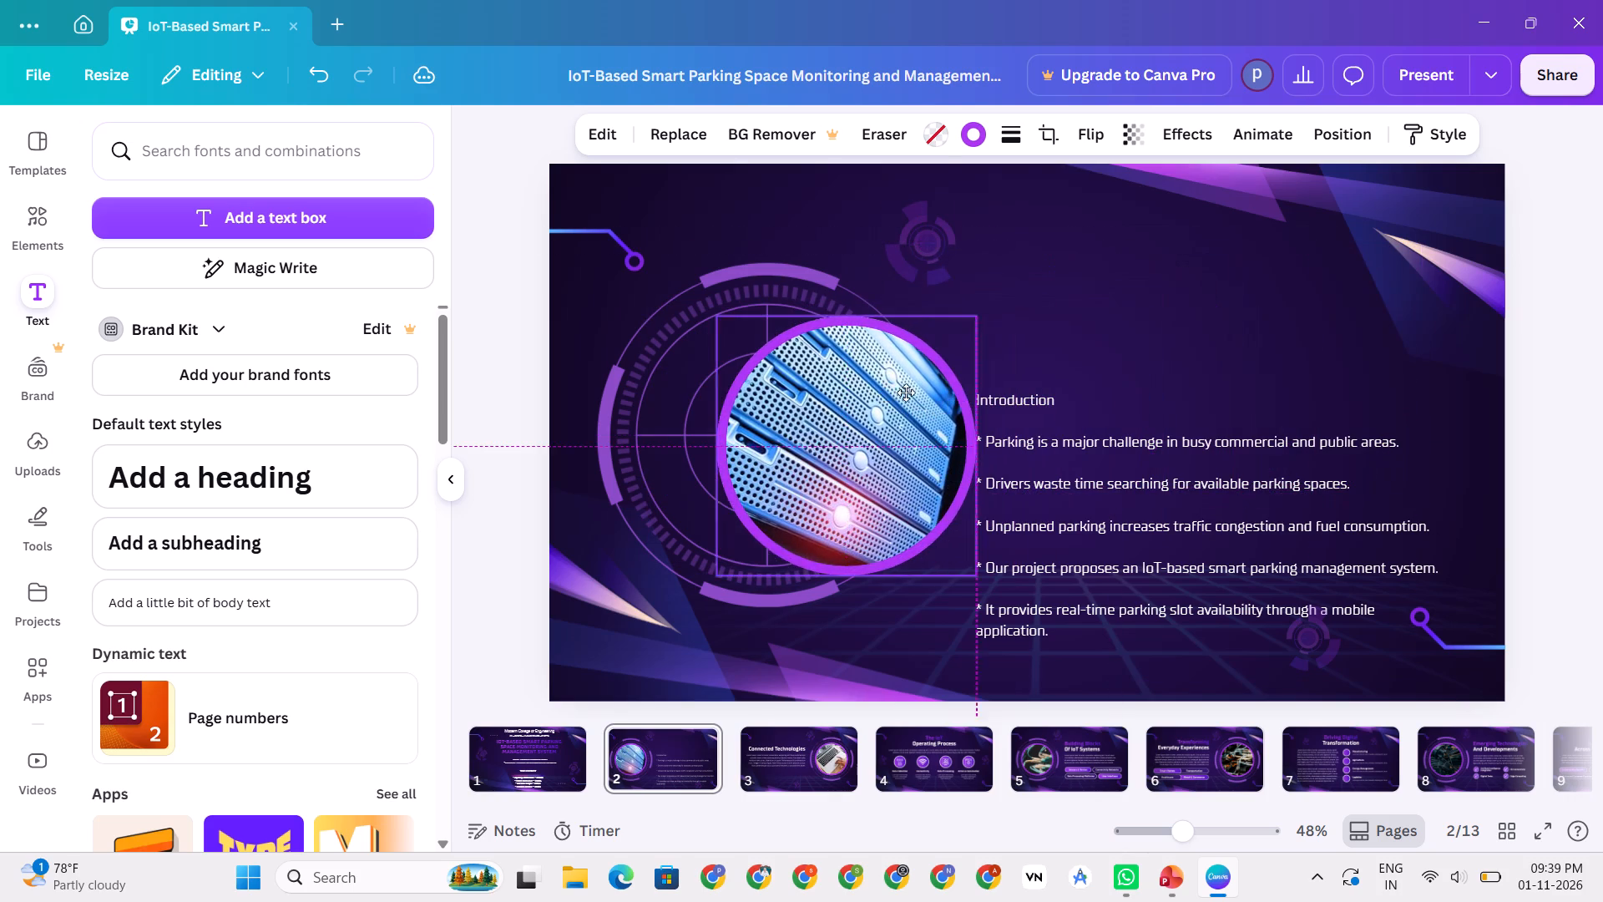
left_click_drag(906, 393, 1154, 251)
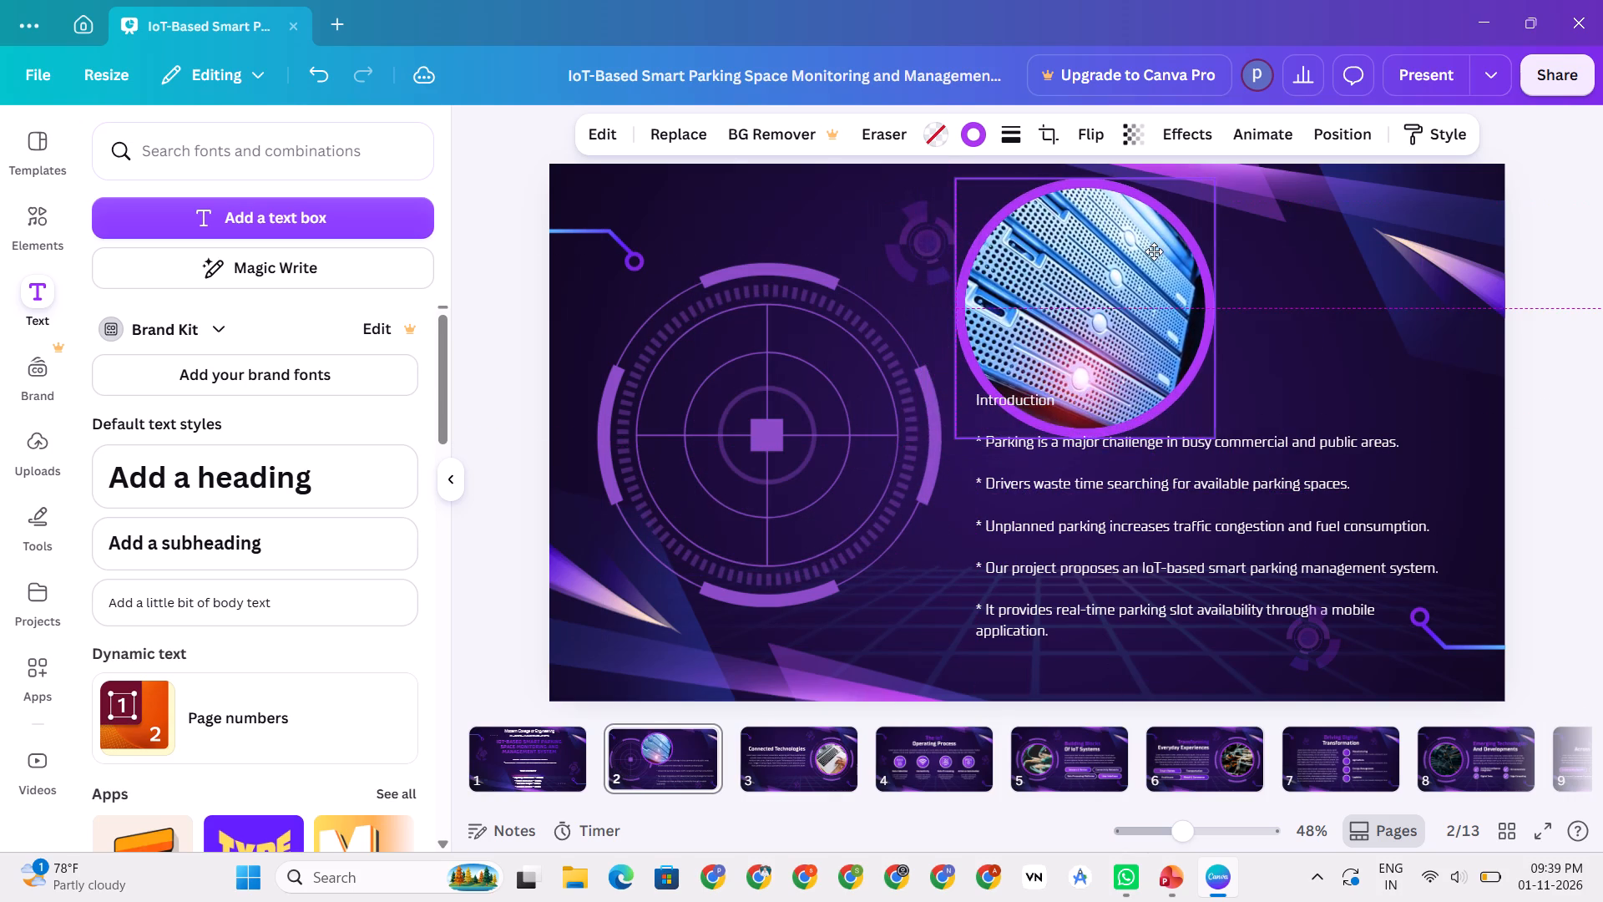
left_click_drag(1154, 251, 825, 379)
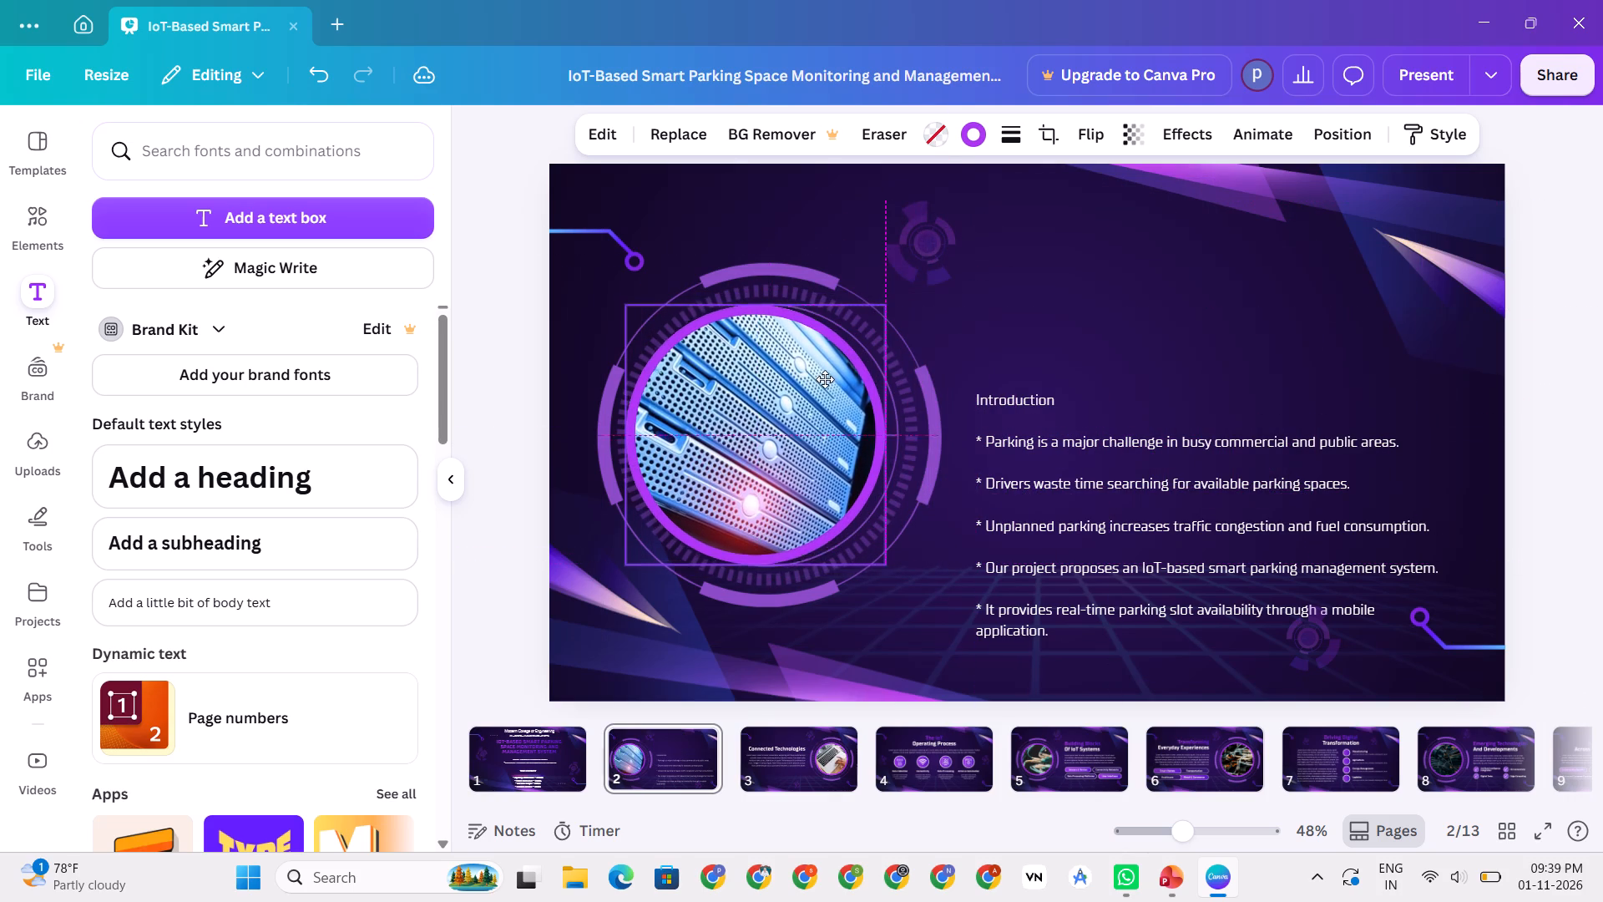
left_click_drag(825, 379, 823, 380)
key("Delete")
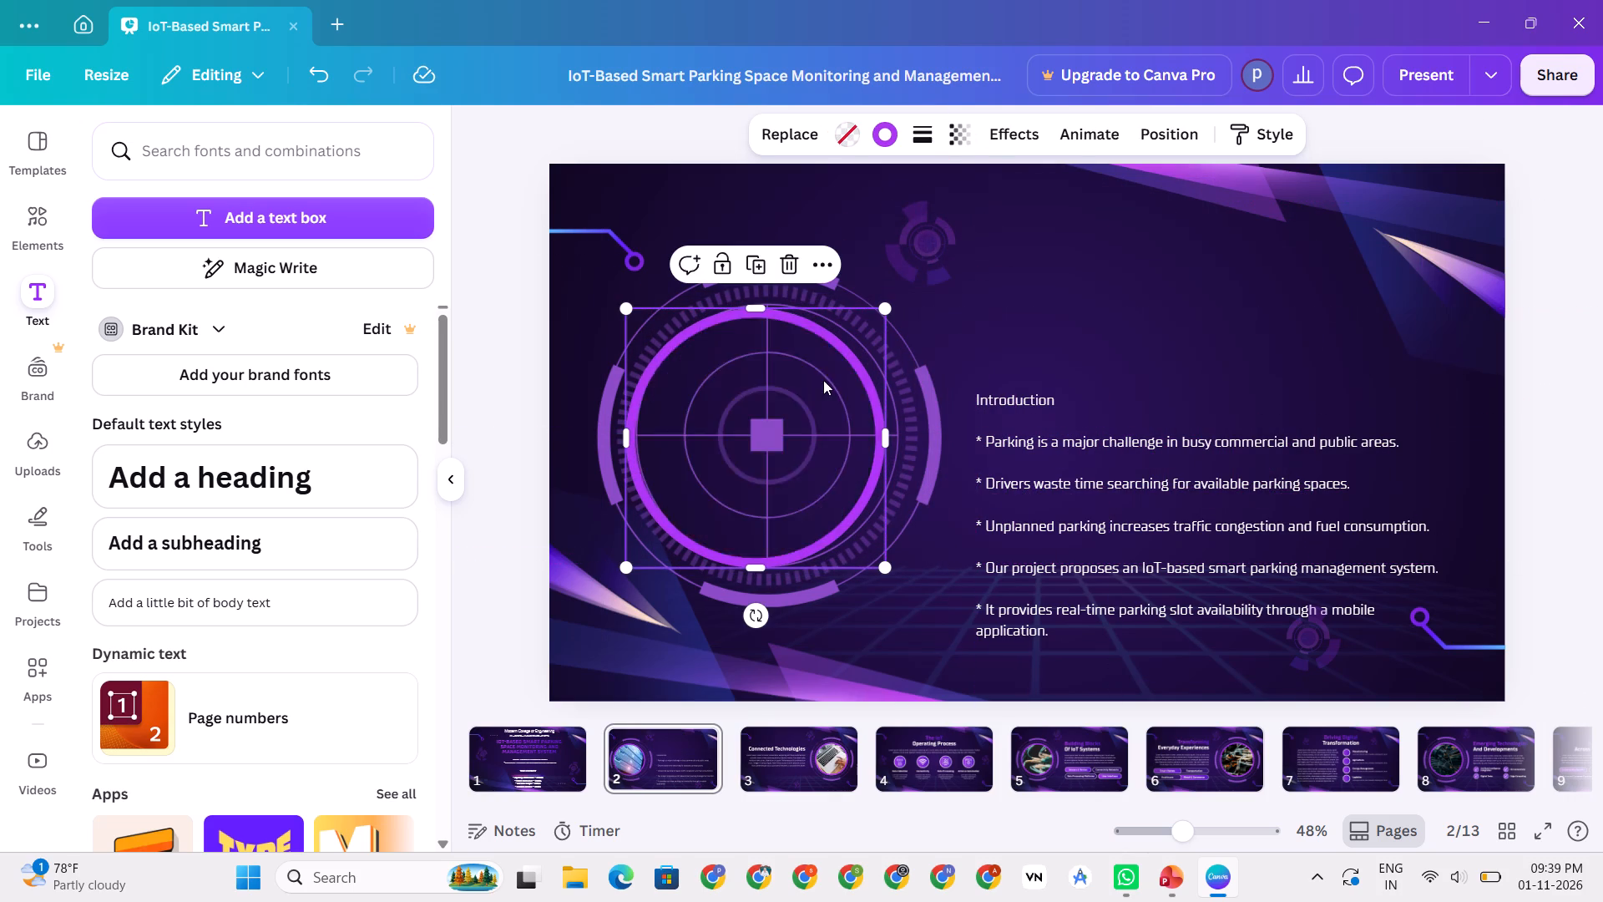
key("Delete")
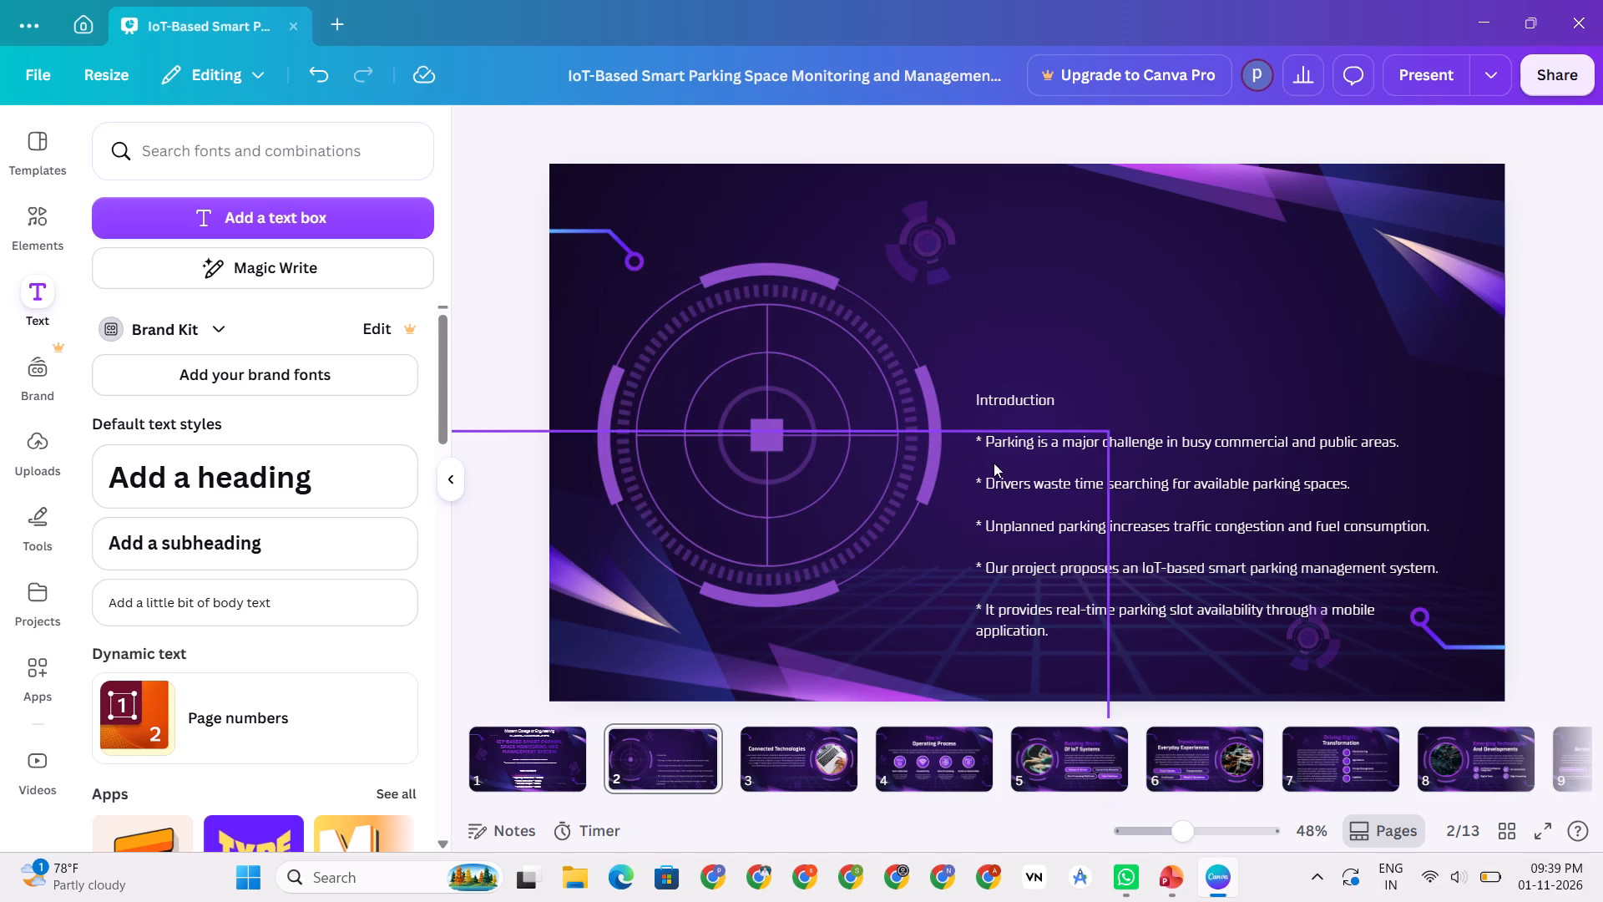
Move the circular tech graphic to the right side of slide 2, just inside the slide edge.
left_click(999, 462)
left_click(999, 462)
left_click_drag(830, 418, 997, 396)
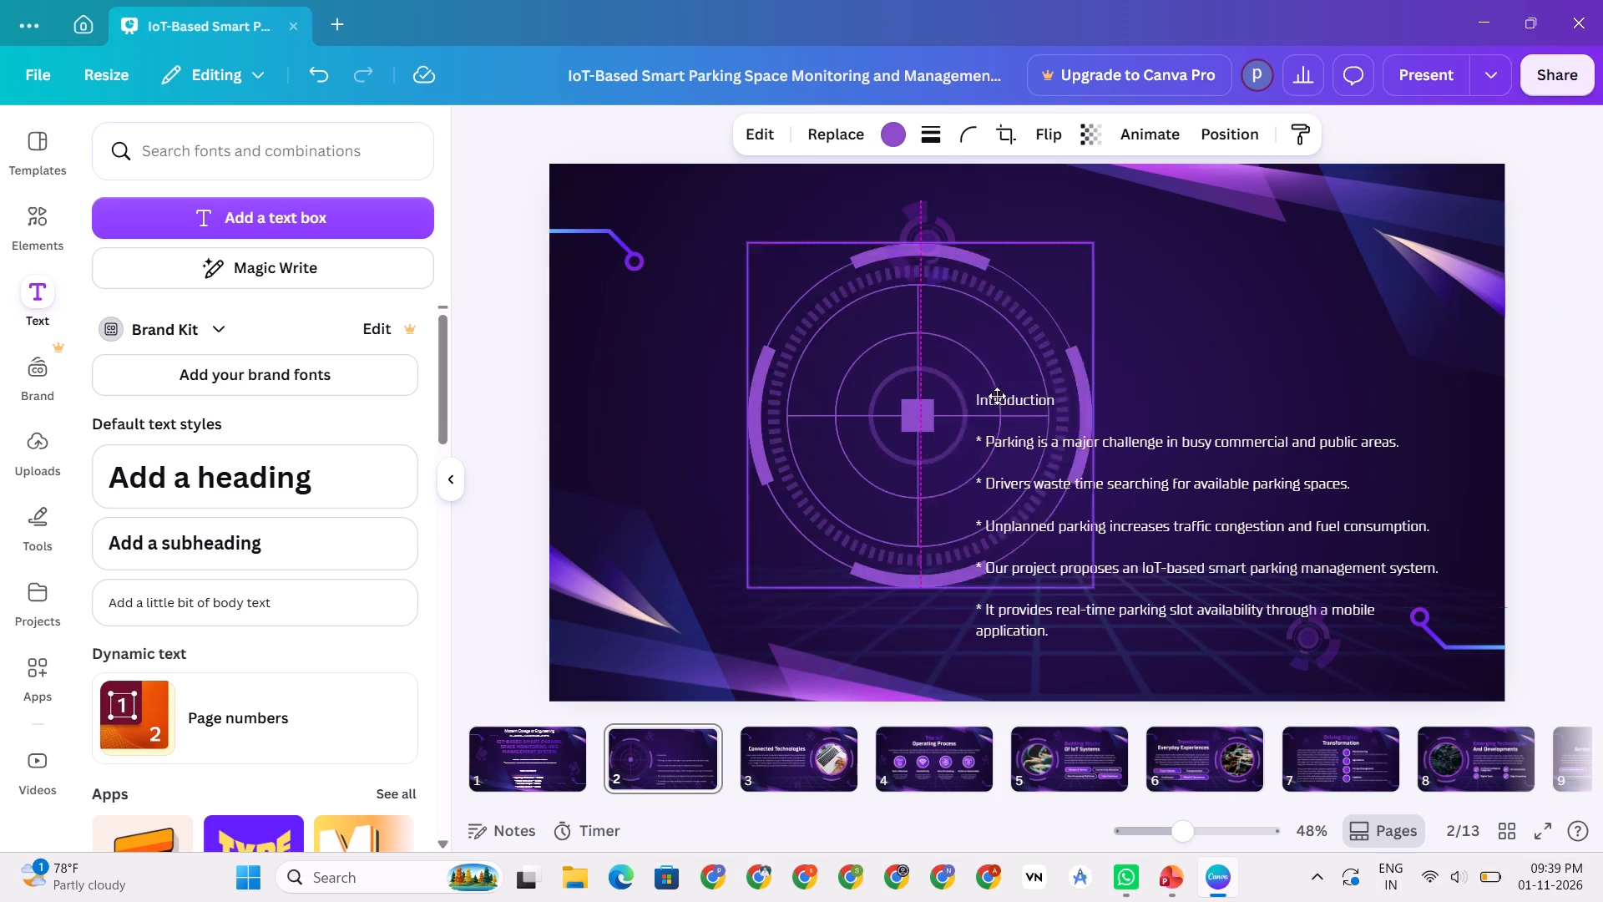
left_click_drag(997, 396, 1348, 347)
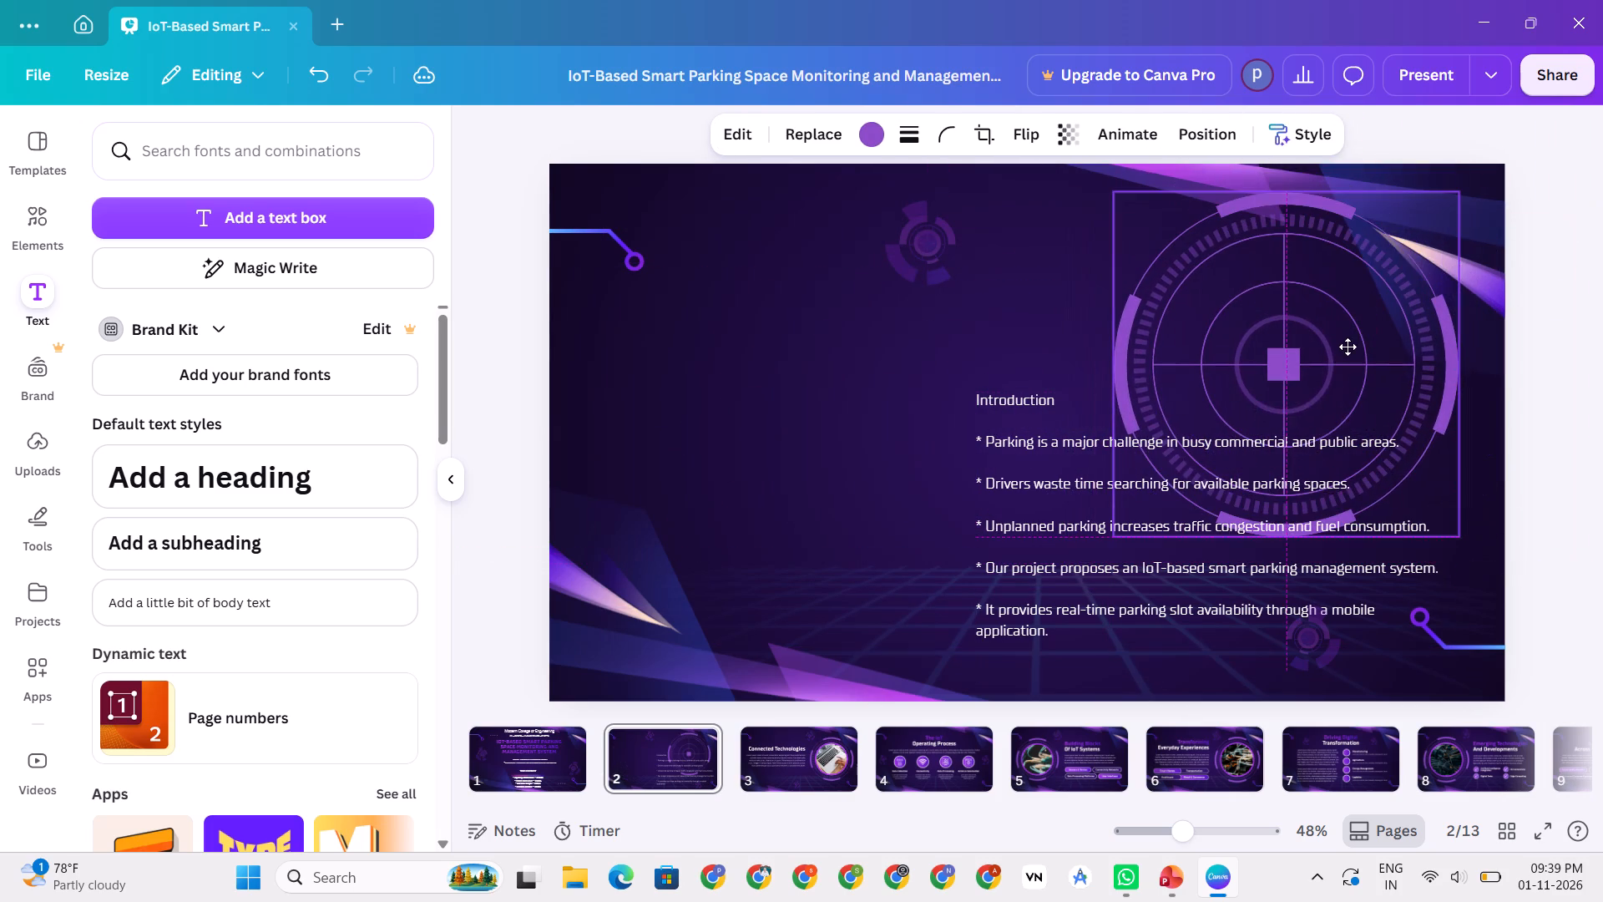
left_click_drag(1348, 347, 1346, 360)
Move the Introduction text box to the left half of the slide, beside the circular graphic.
left_click_drag(1088, 457, 726, 319)
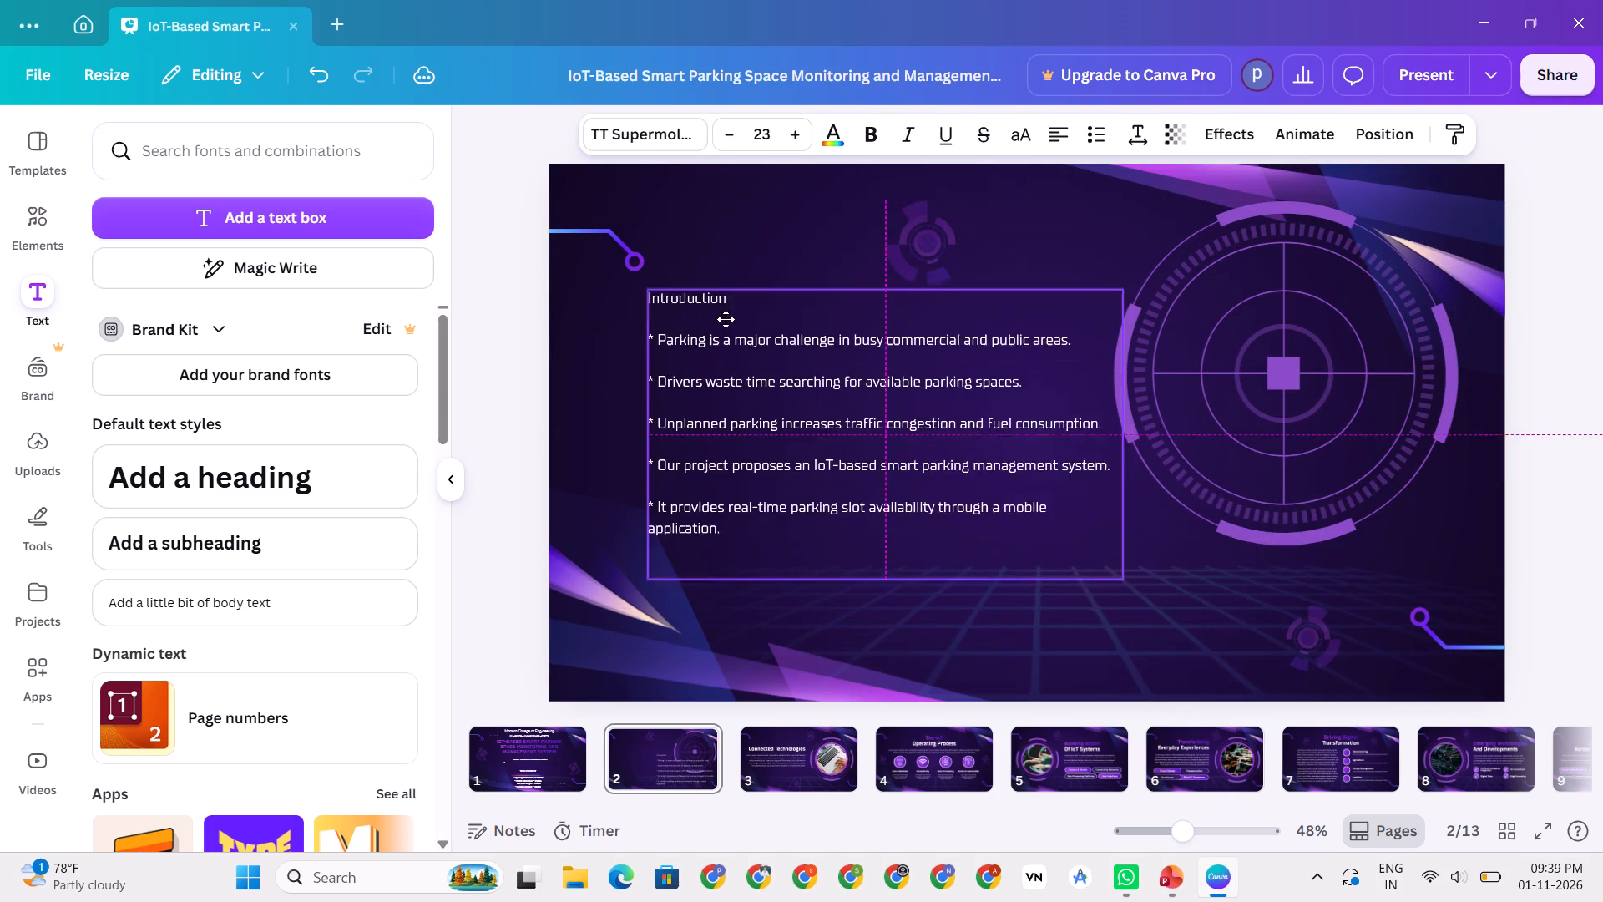
left_click_drag(726, 319, 744, 344)
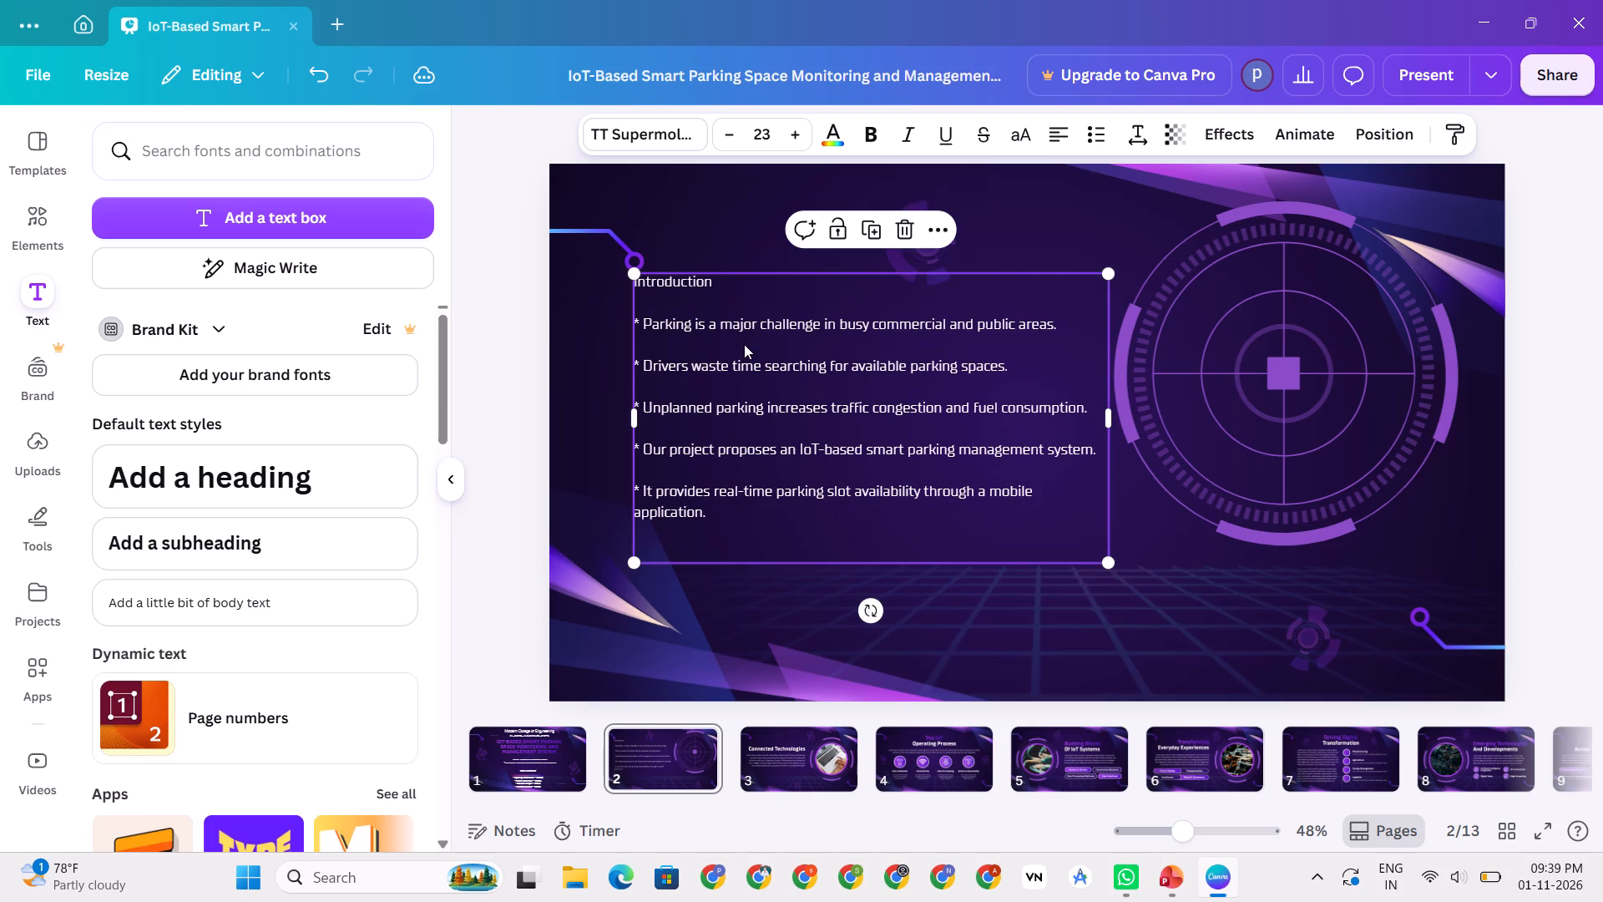
Set the "Introduction" heading line to font size 60 and make it bold.
left_click(721, 282)
left_click(721, 282)
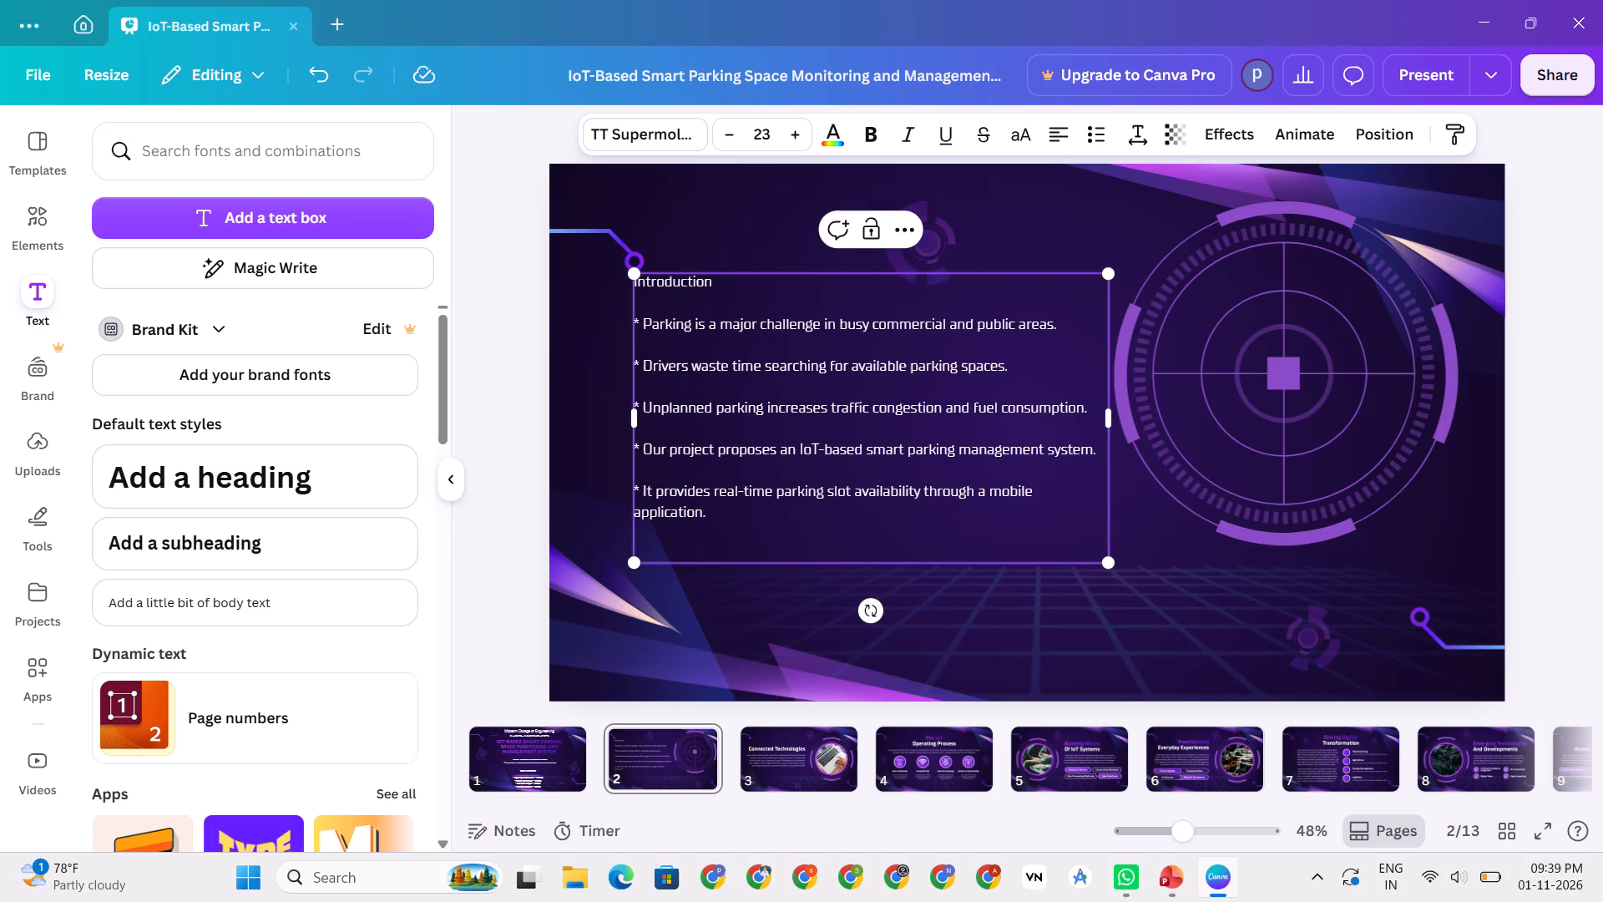
left_click_drag(721, 282, 644, 288)
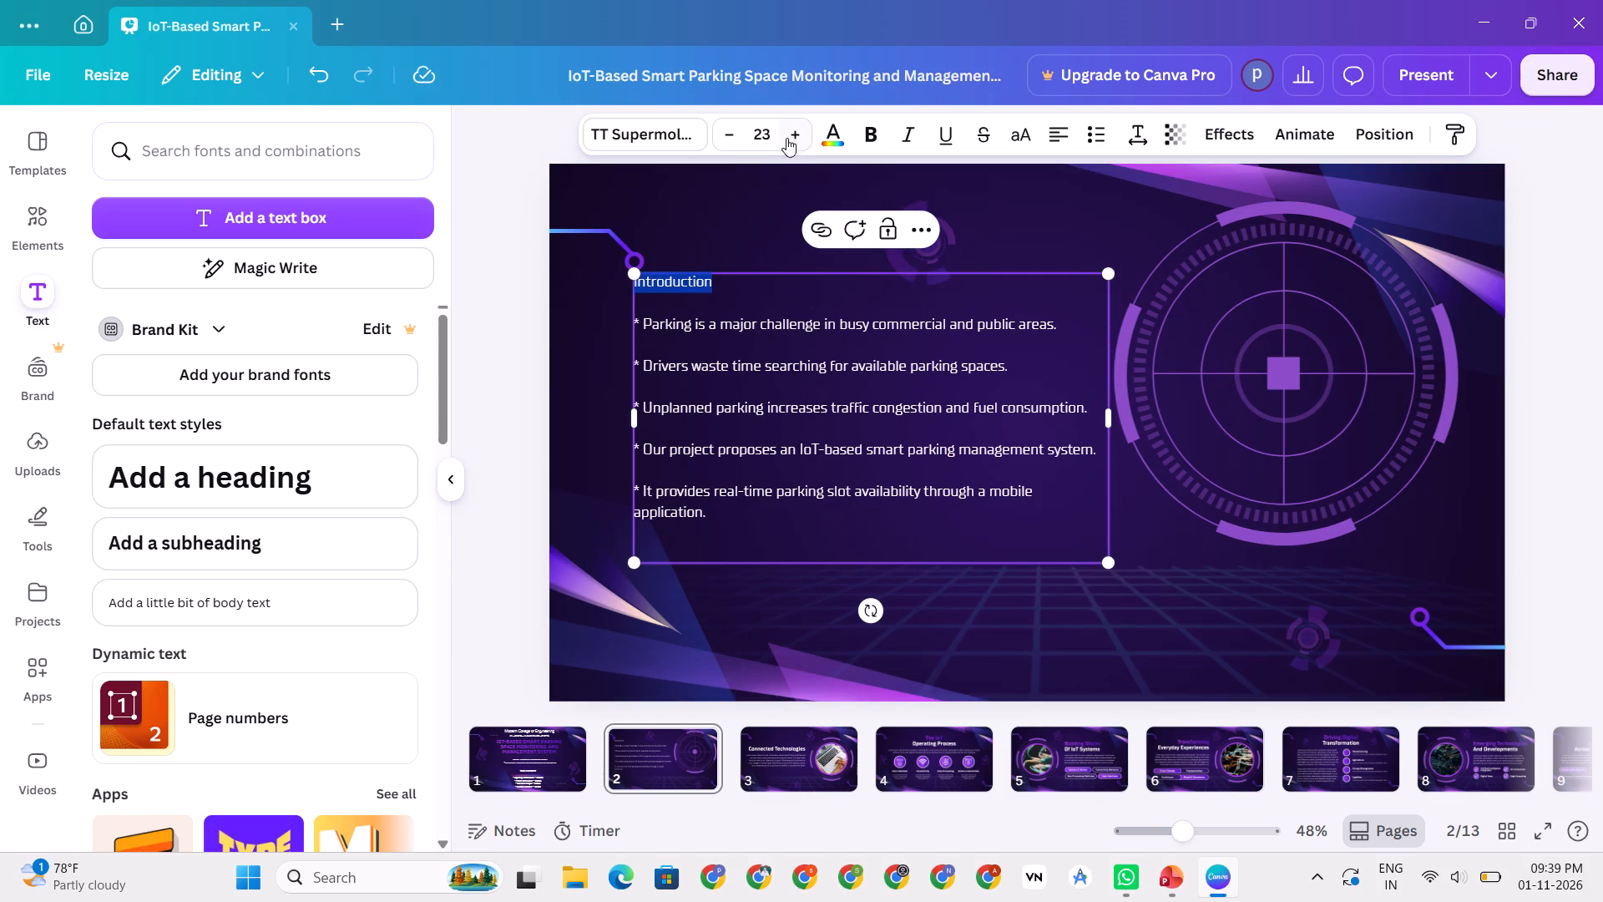
triple_click(786, 136)
triple_click(786, 136)
triple_click(786, 136)
triple_click(786, 136)
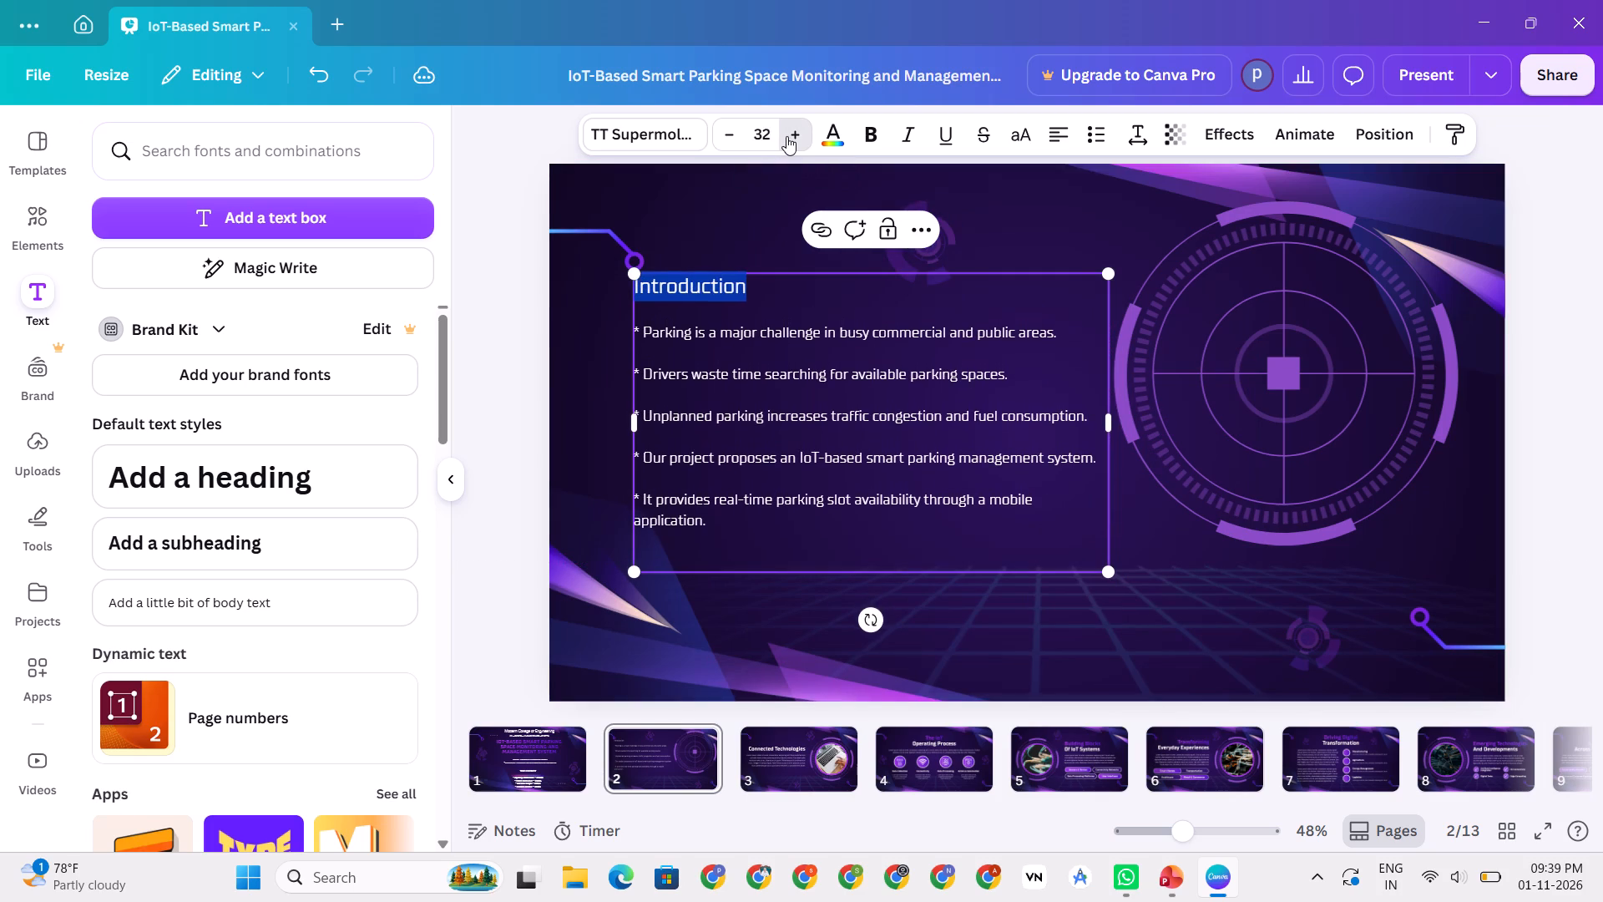
triple_click(786, 136)
triple_click(786, 136)
triple_click(786, 136)
triple_click(786, 136)
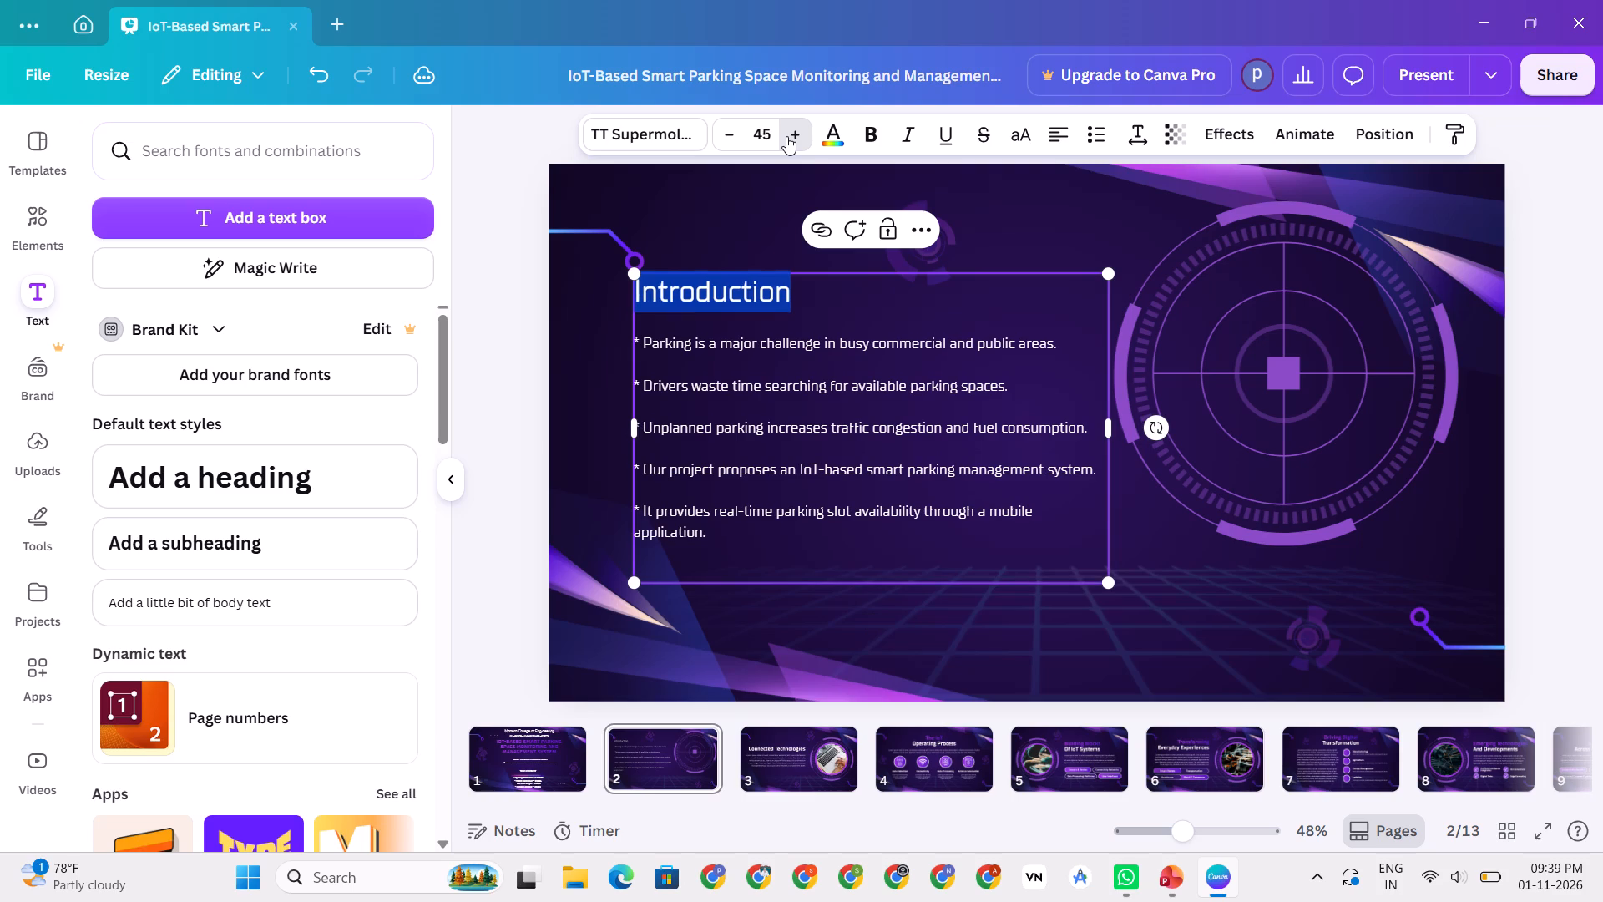
triple_click(786, 136)
triple_click(786, 136)
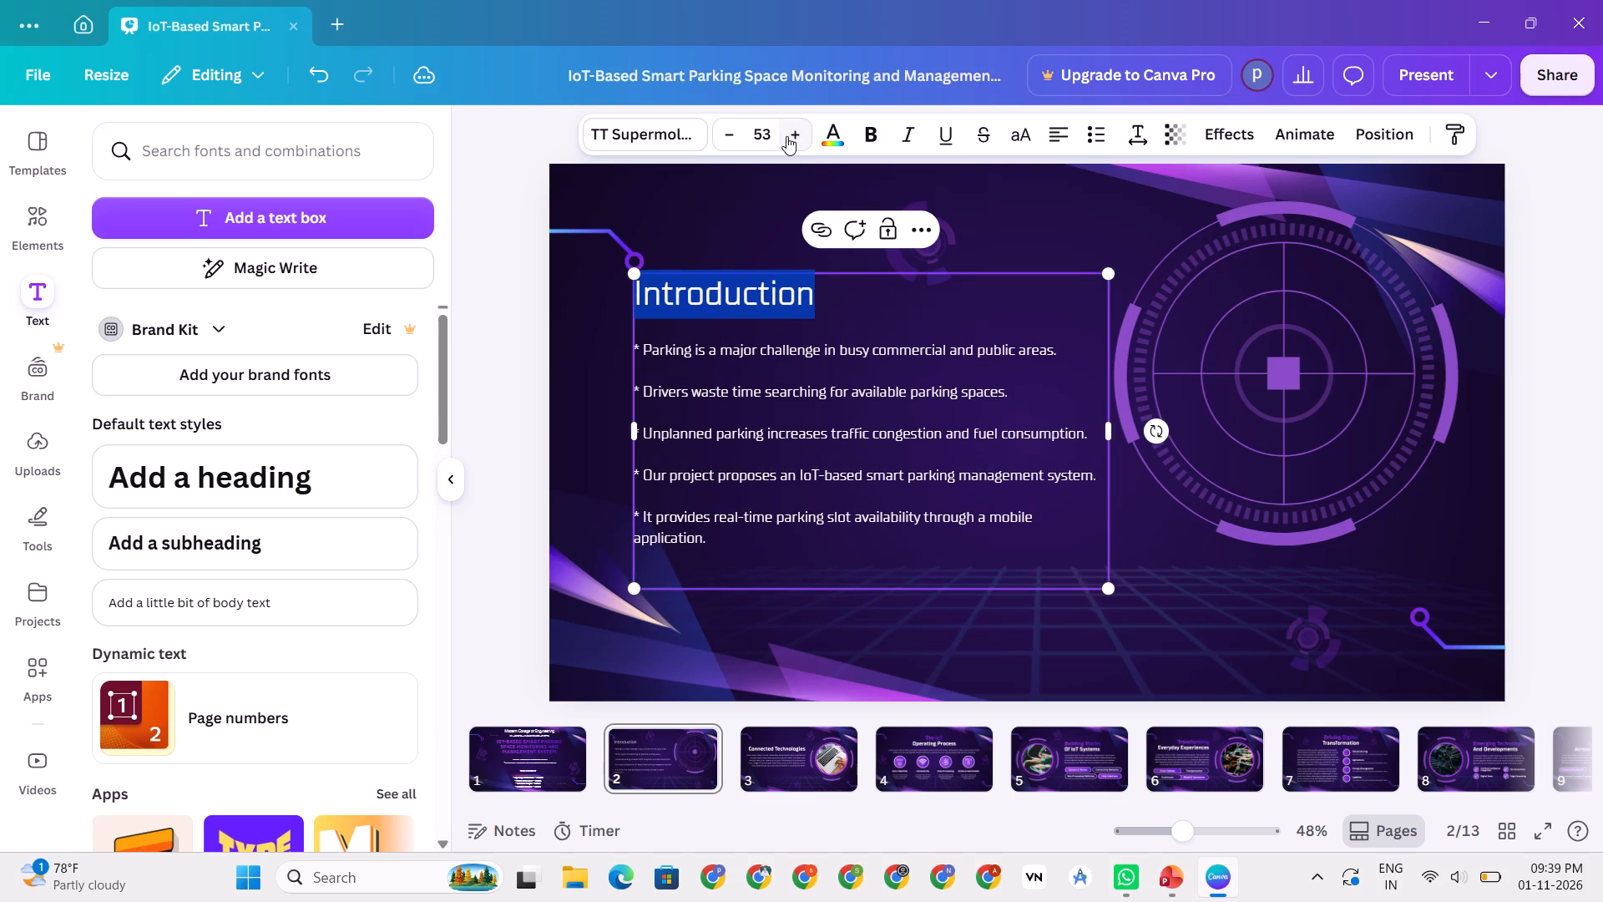
triple_click(786, 136)
triple_click(786, 136)
double_click(786, 136)
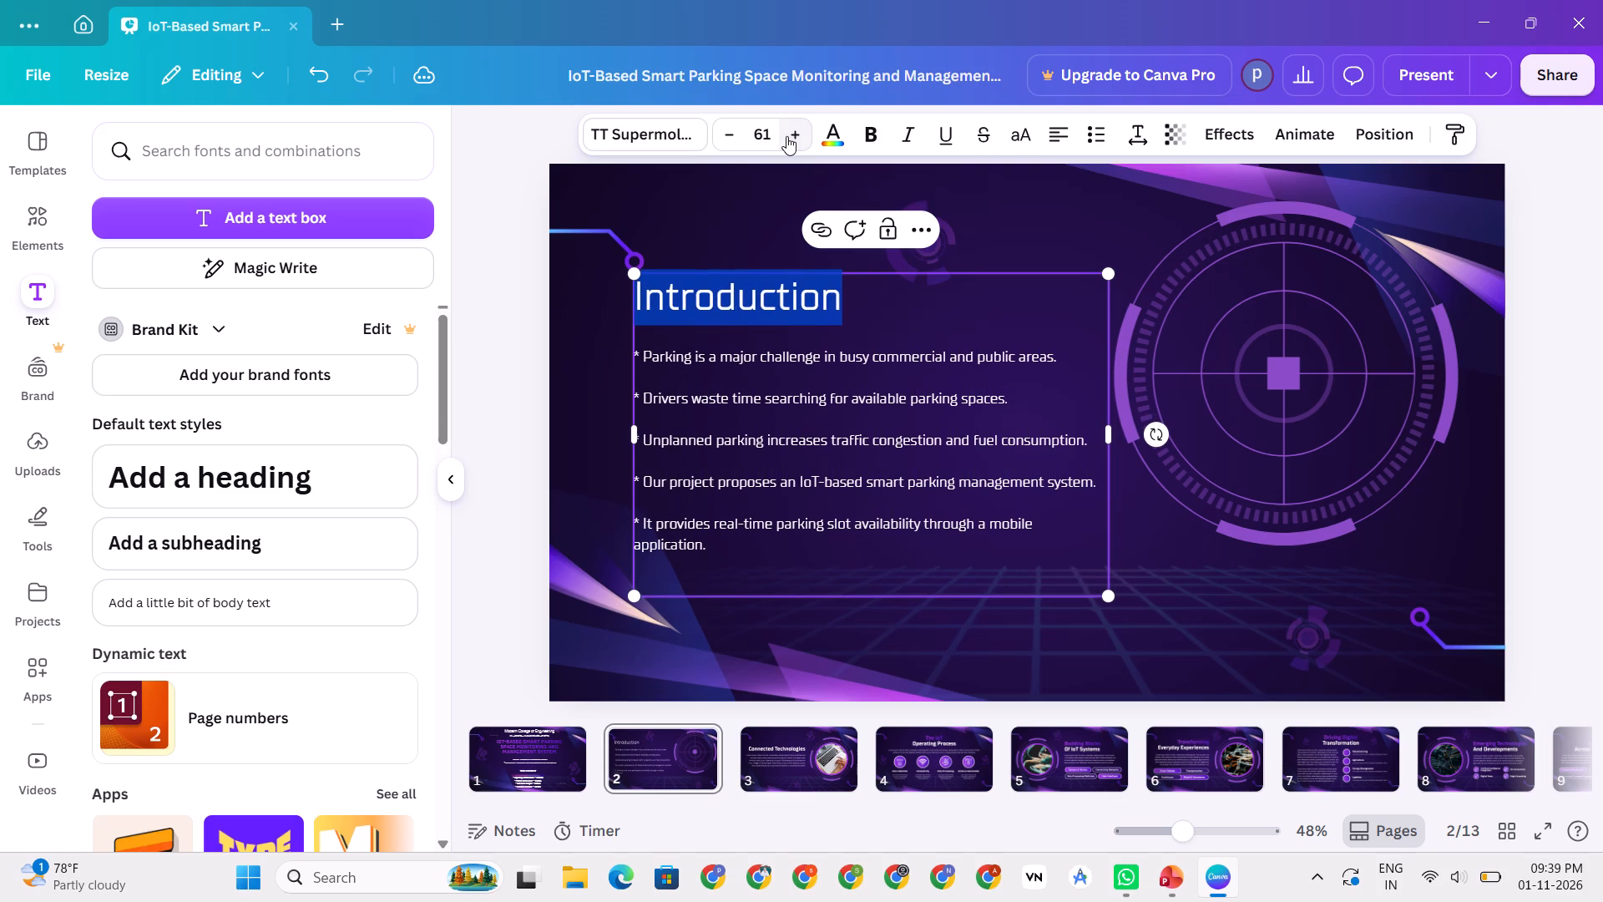
left_click(722, 138)
left_click(860, 145)
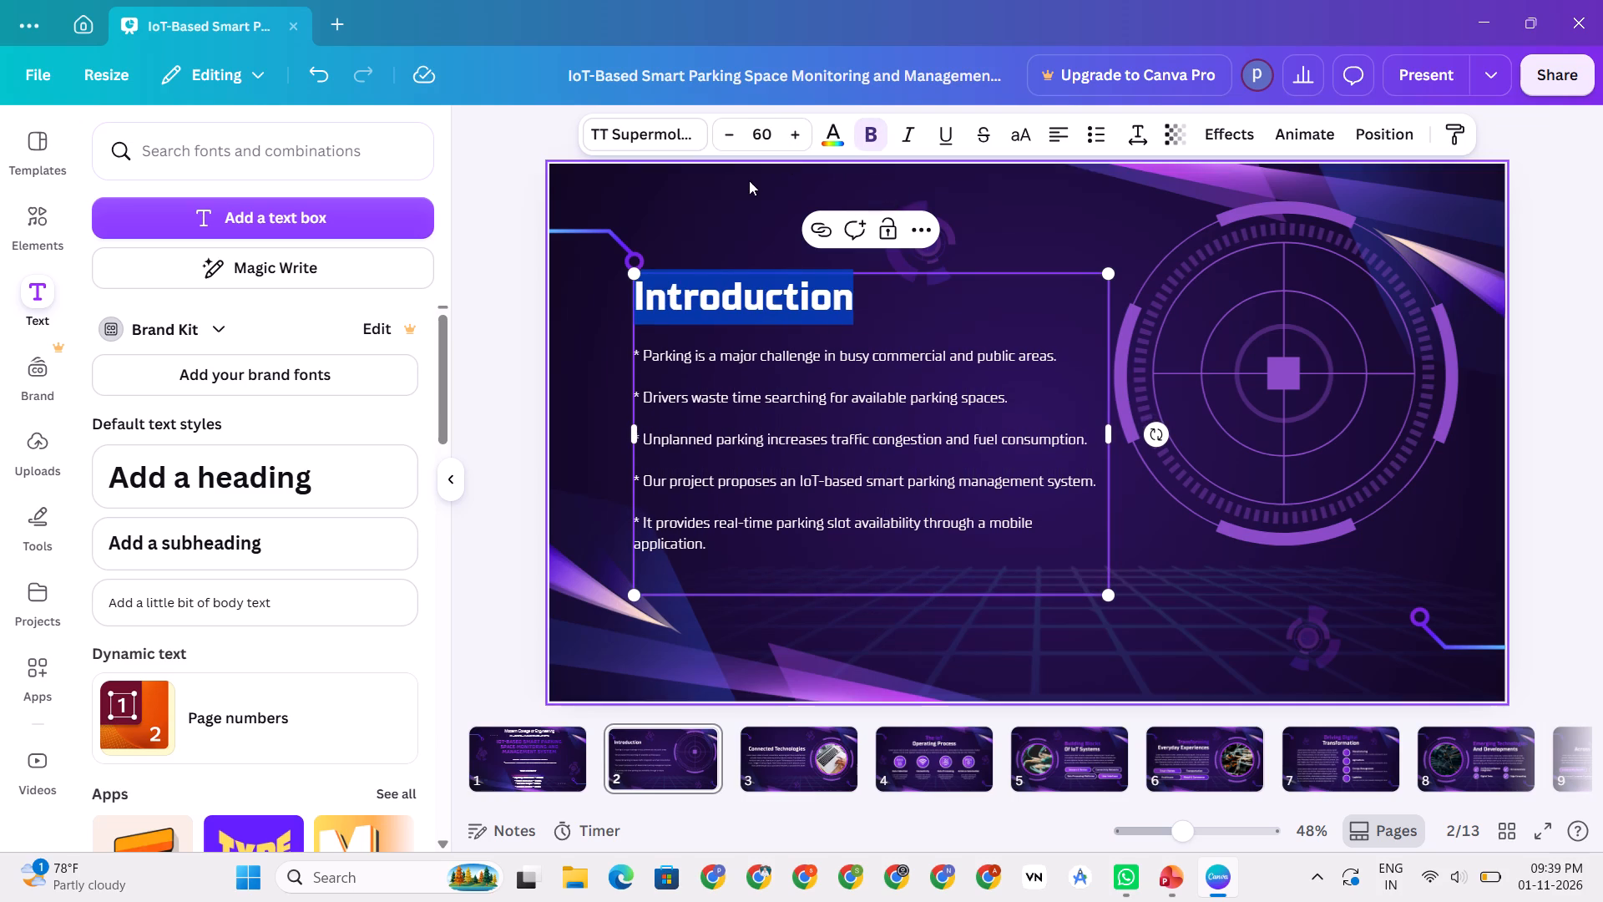
Colour the "Introduction" heading orange (#ff751f).
left_click(832, 129)
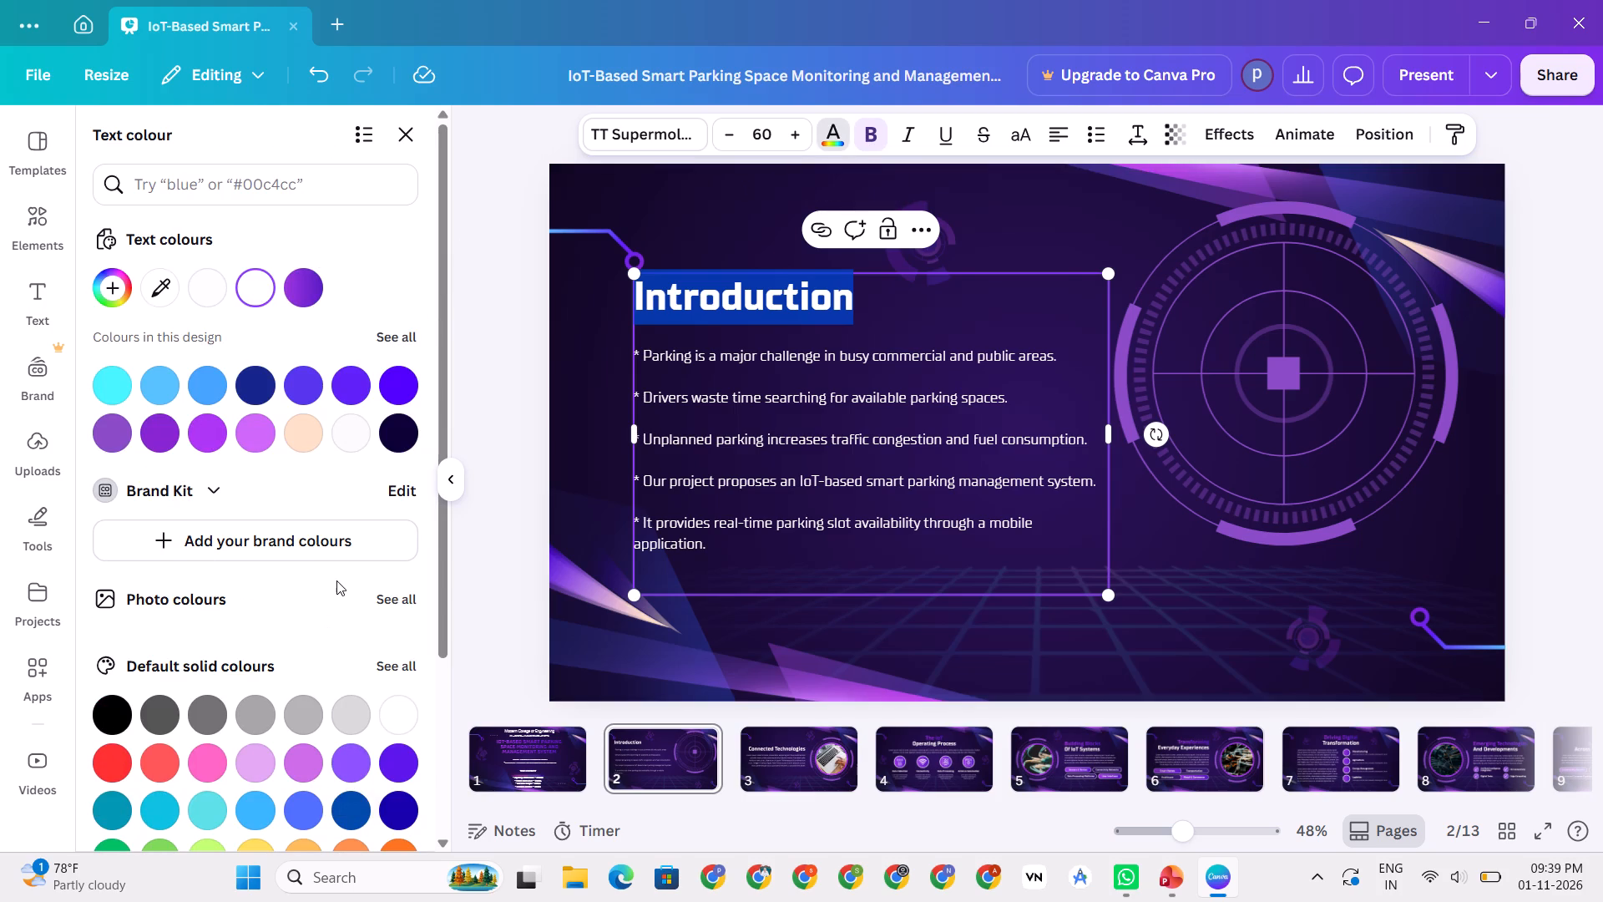
scroll(336, 580, "down", 3)
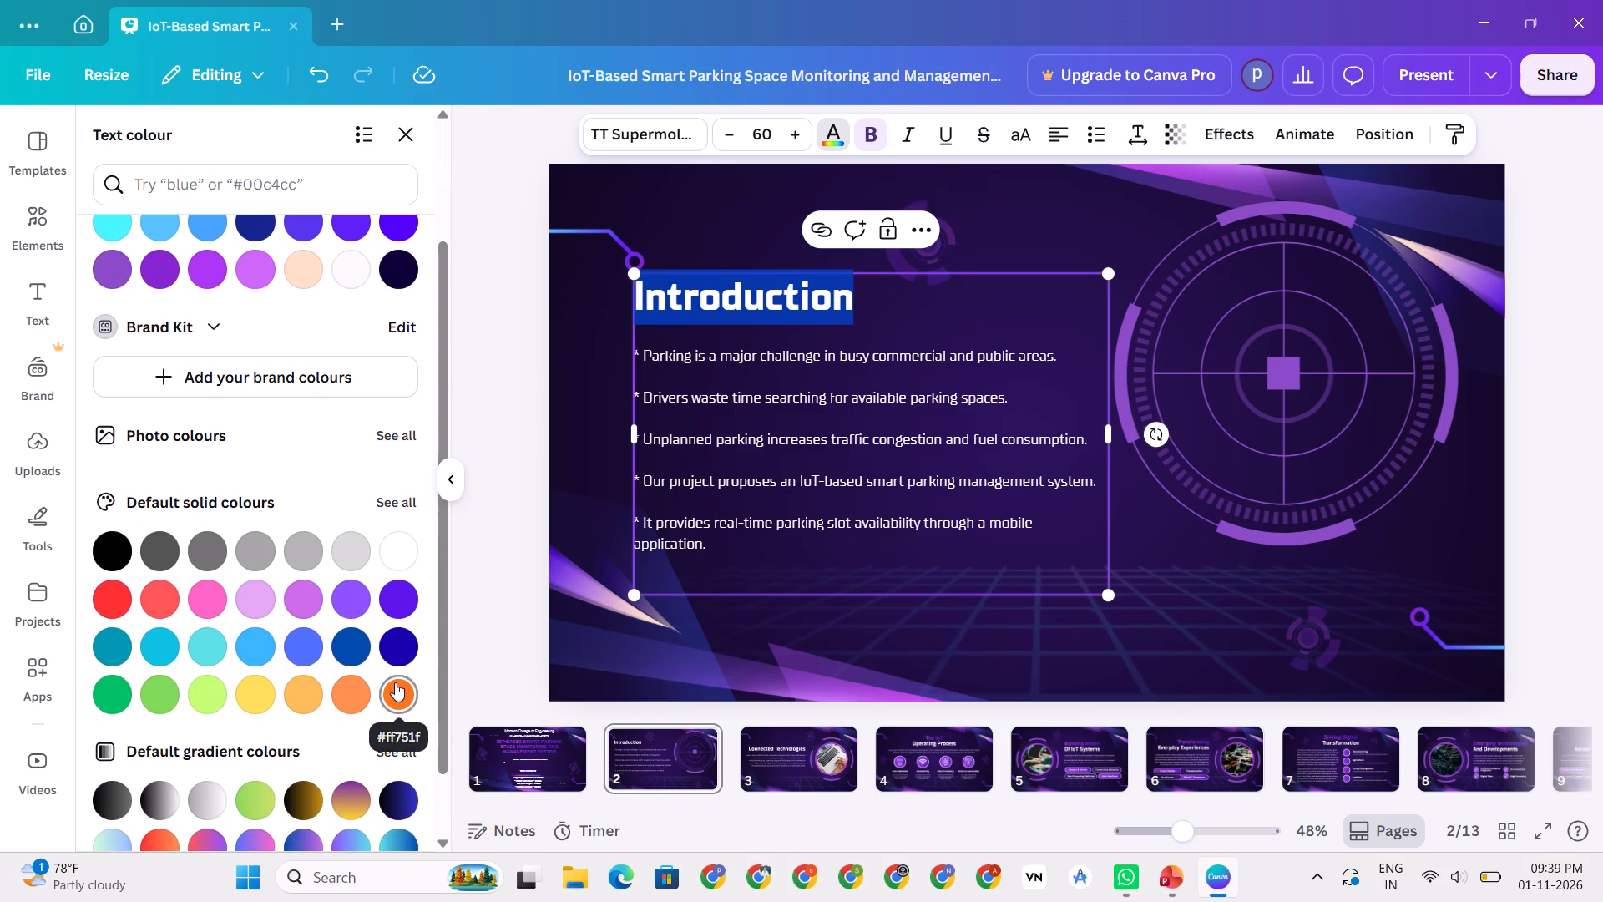
left_click(395, 682)
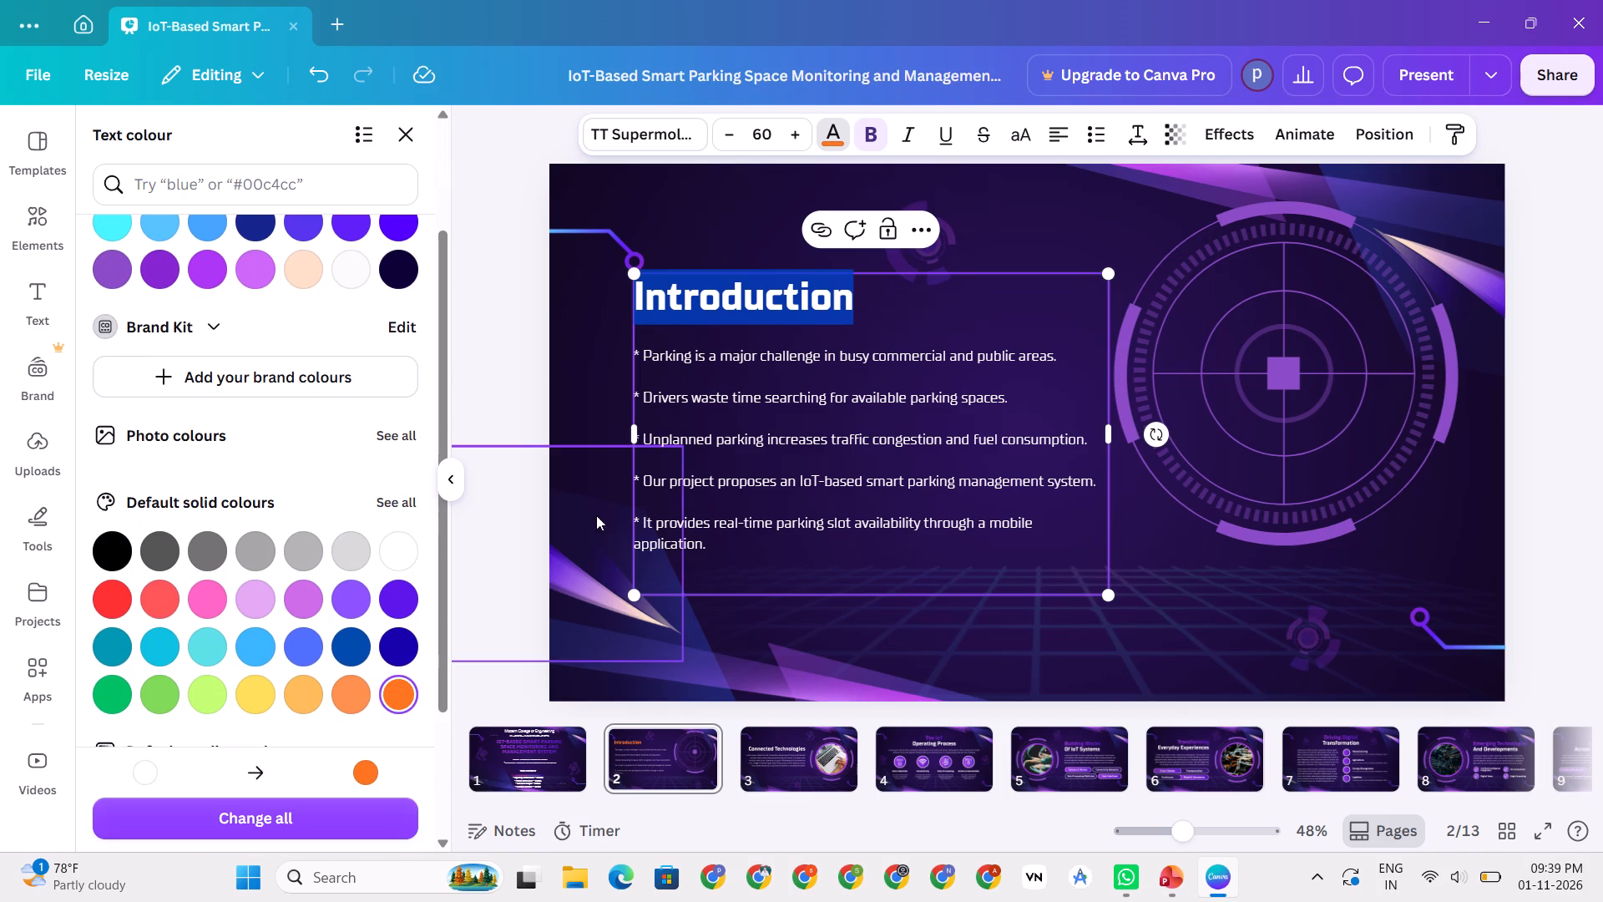
left_click(574, 352)
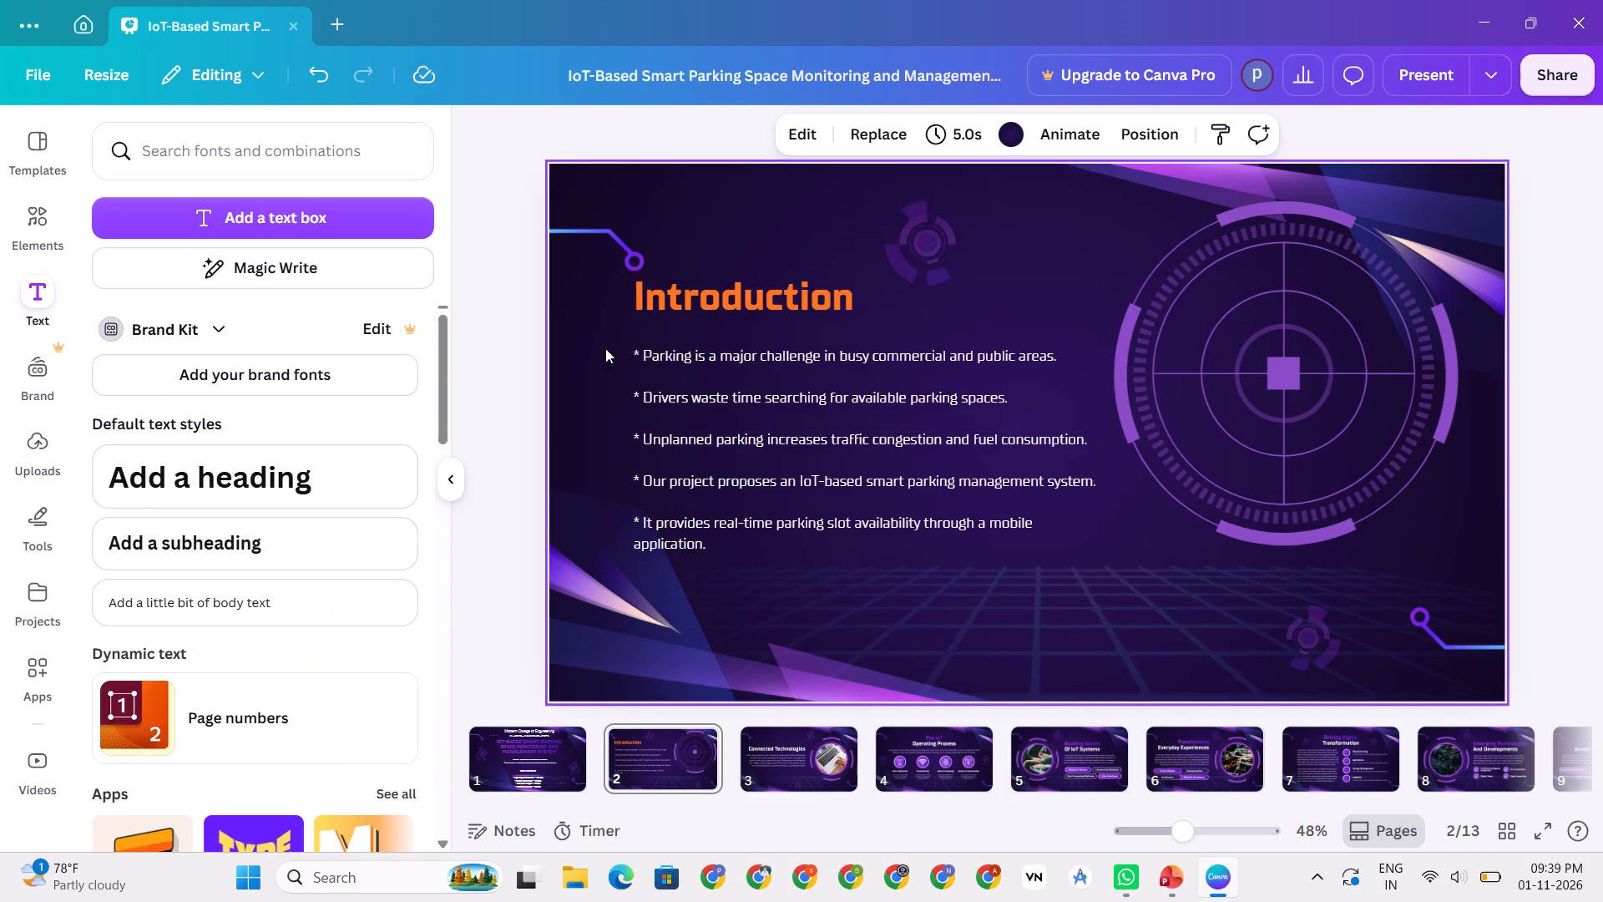
Move the Introduction text box straight up so its heading sits near the top of the slide.
left_click(716, 306)
left_click_drag(913, 307, 914, 260)
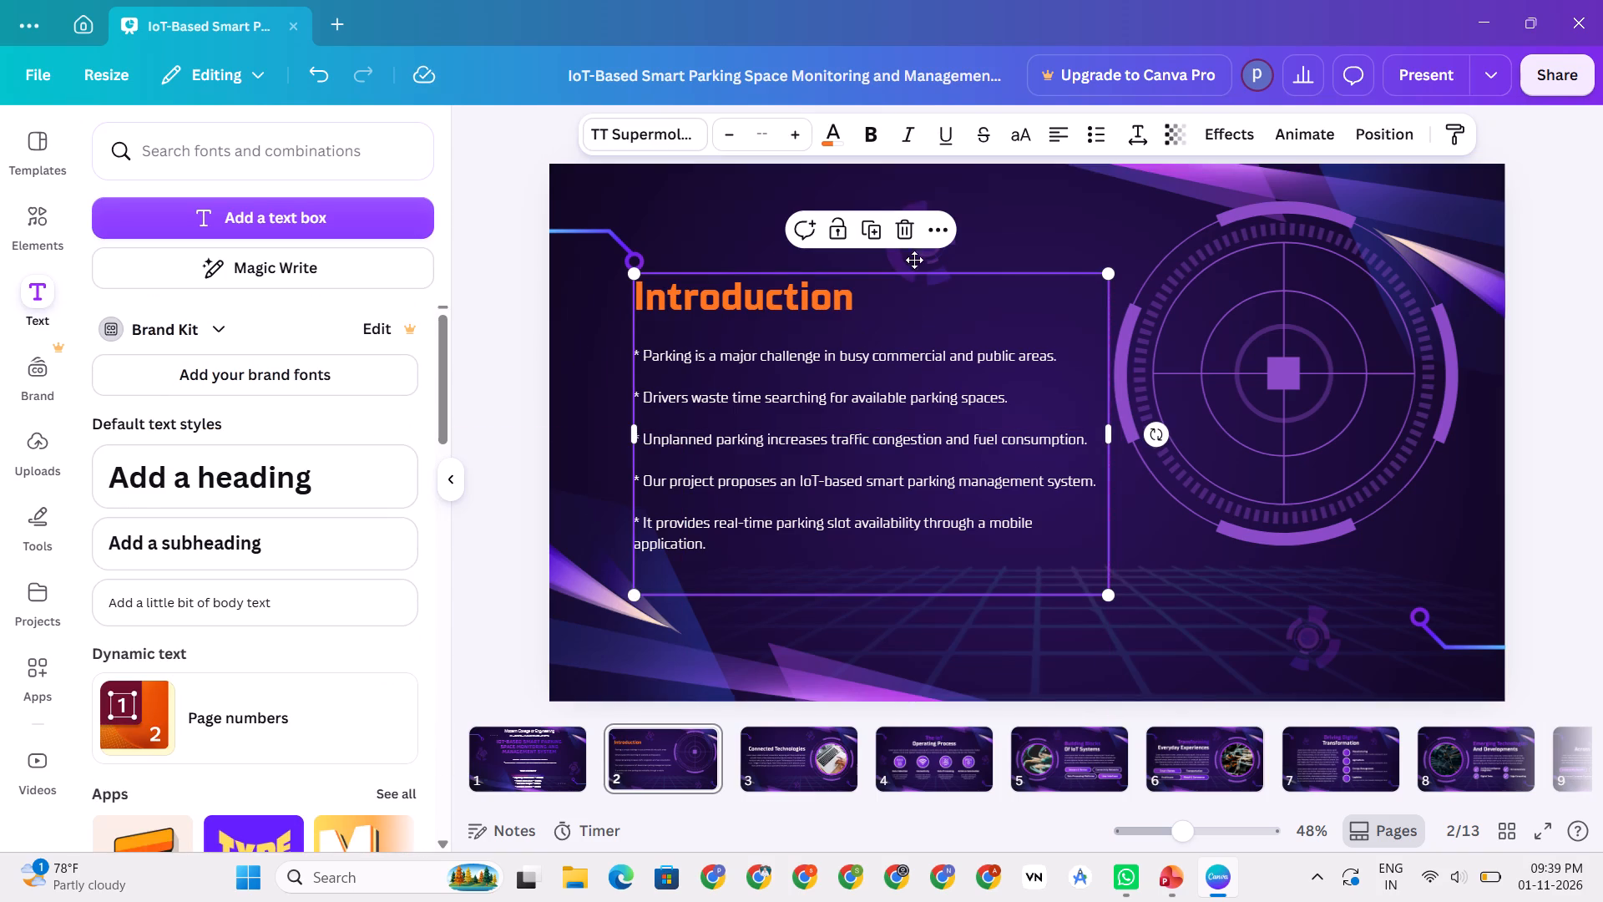
left_click_drag(914, 260, 913, 225)
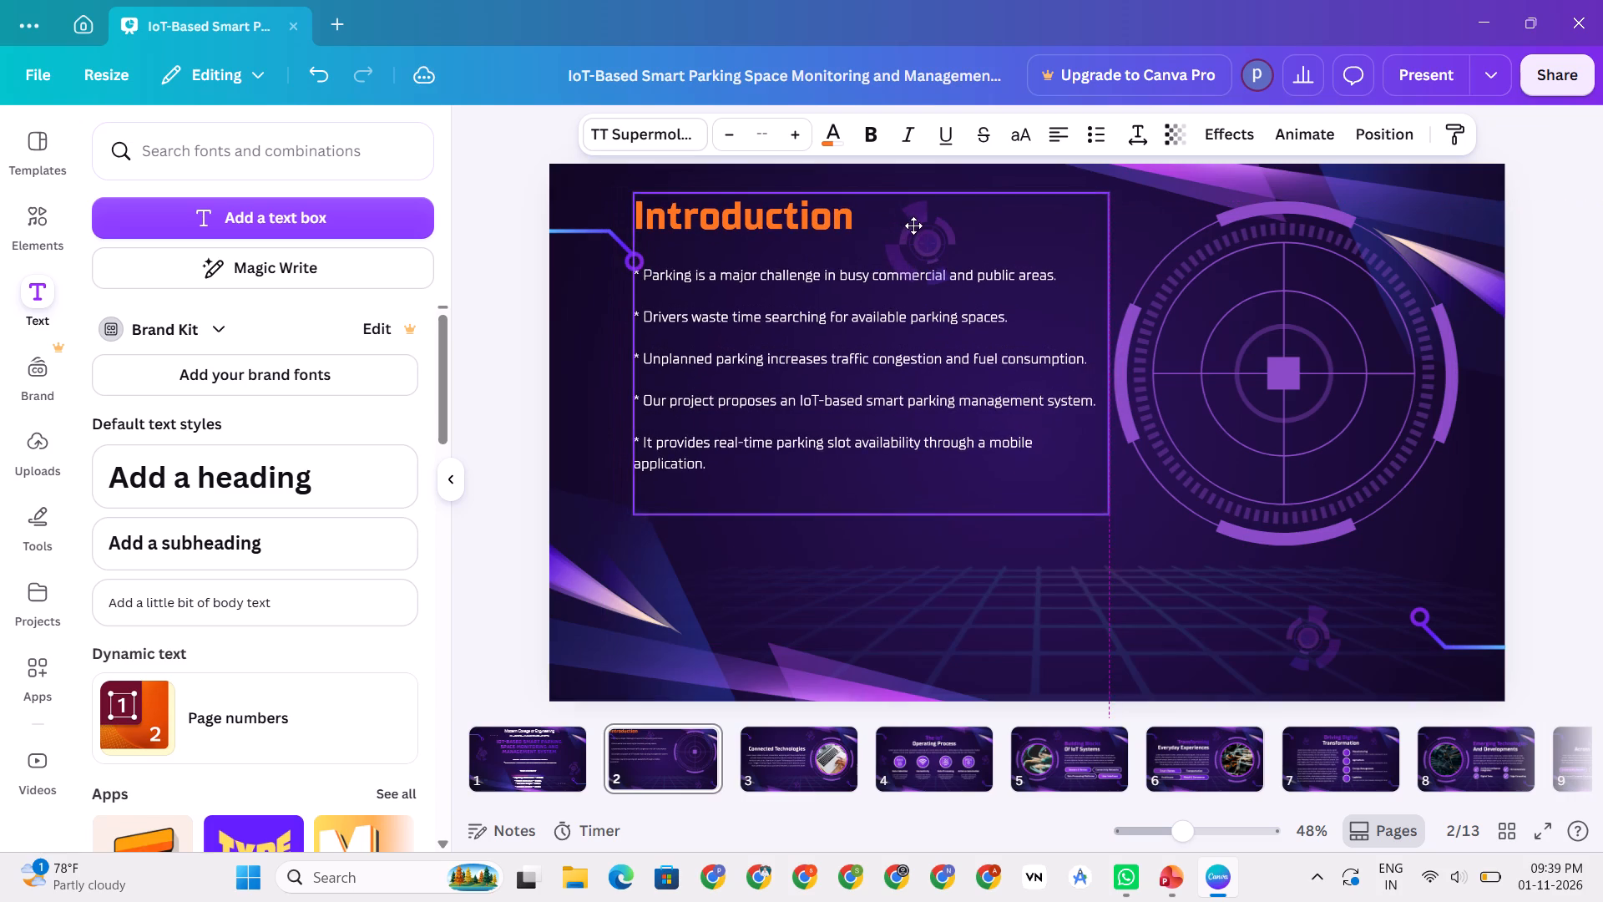
left_click_drag(913, 225, 914, 252)
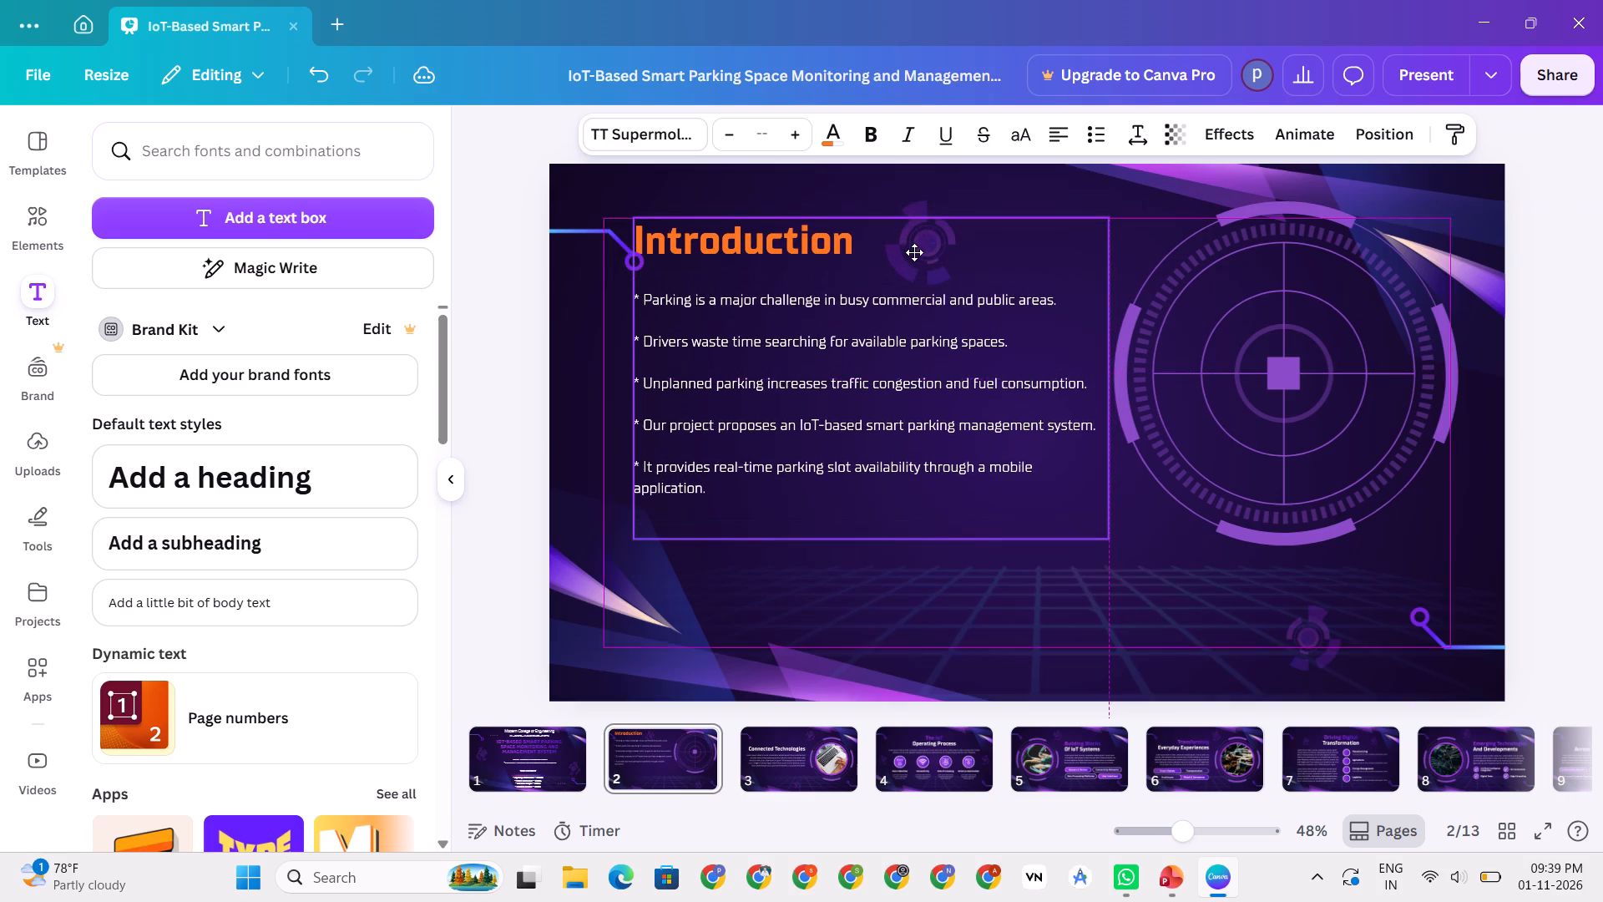
left_click_drag(914, 252, 909, 226)
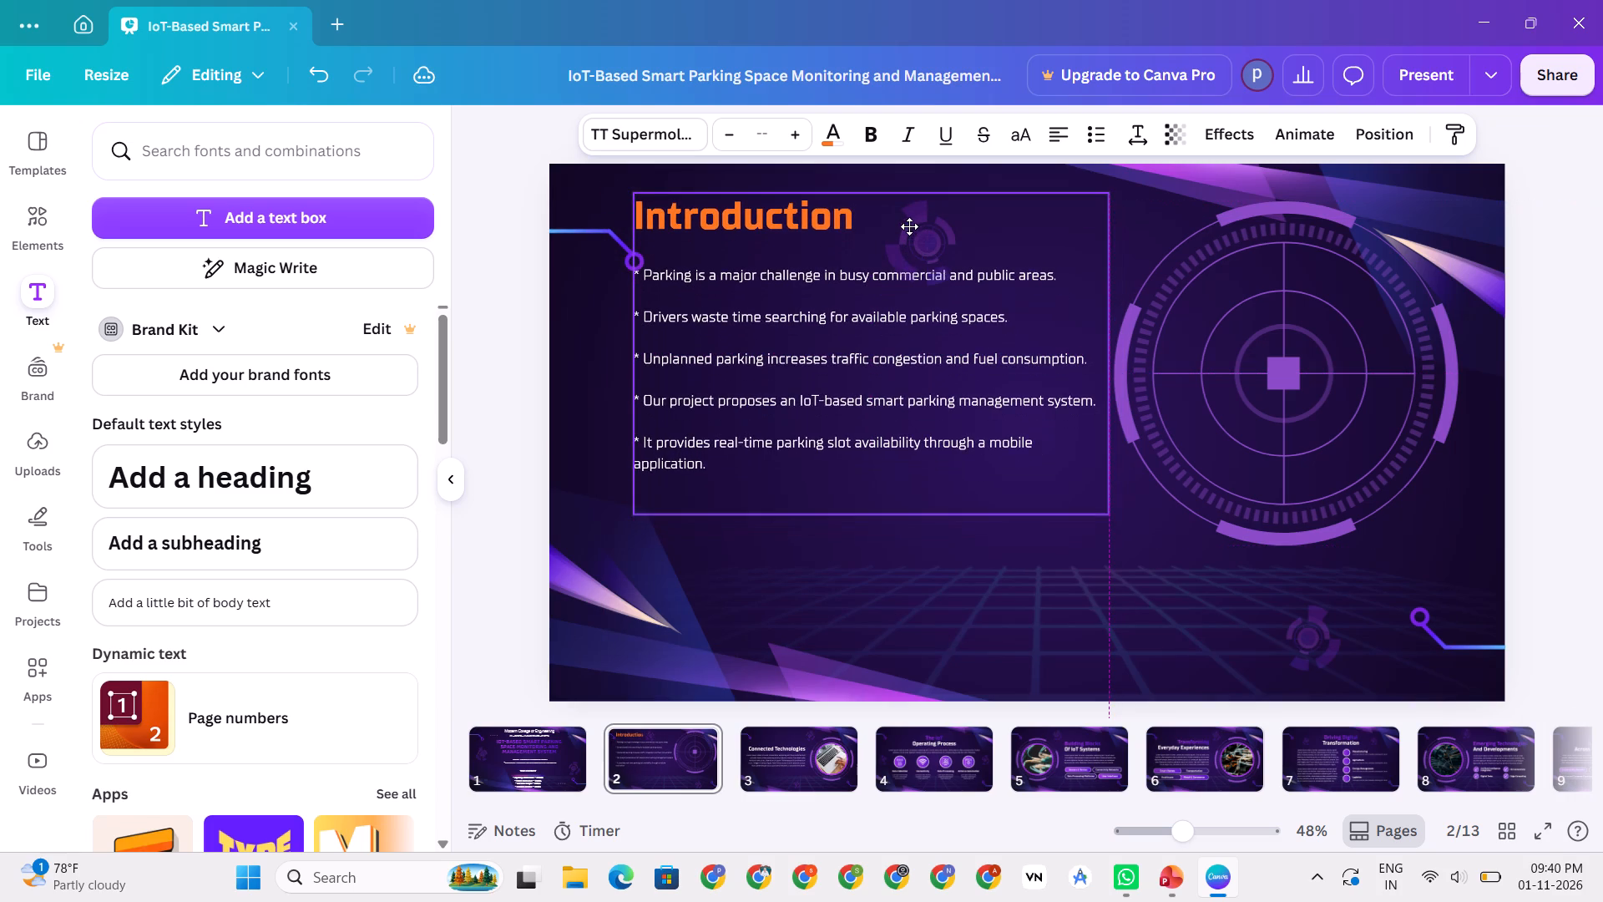
left_click_drag(909, 226, 912, 246)
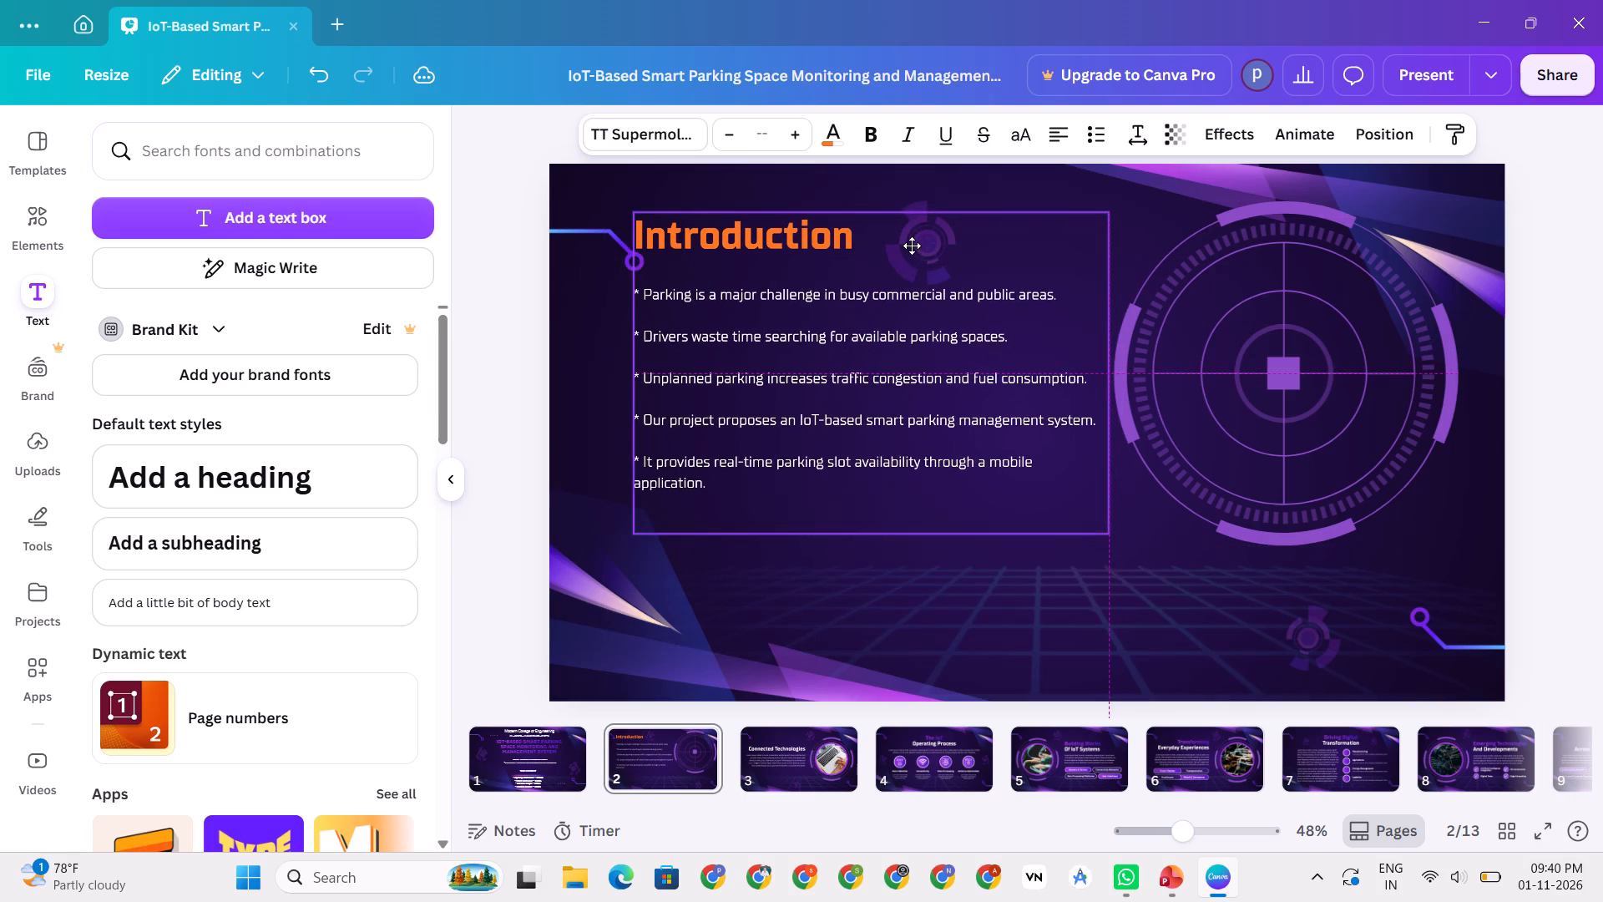
left_click_drag(912, 246, 915, 238)
left_click(710, 603)
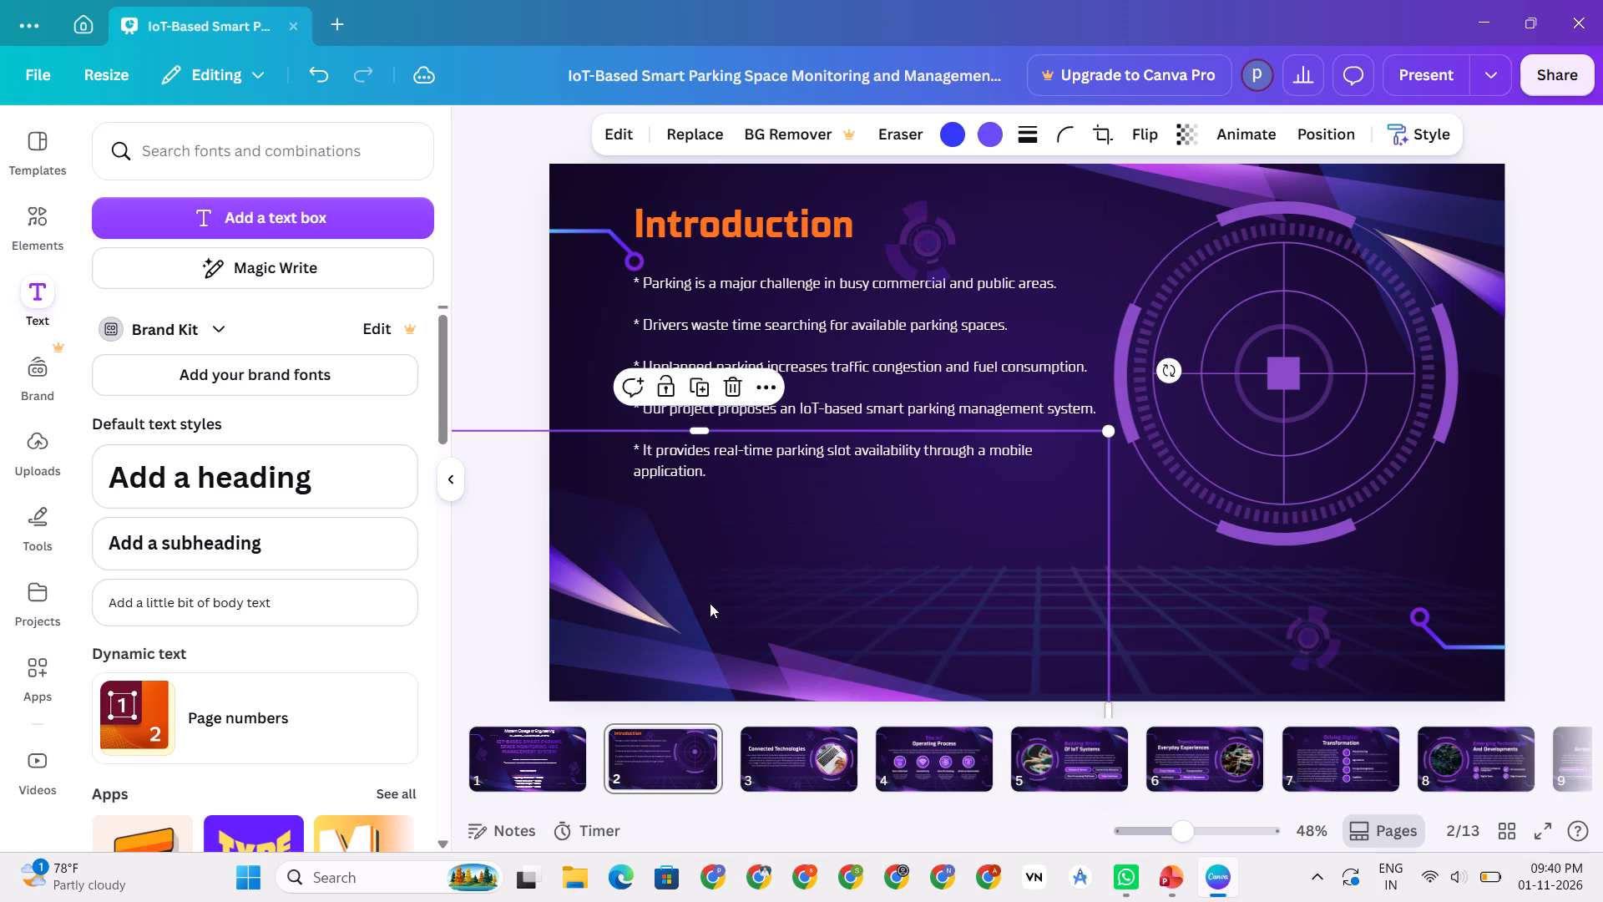
left_click(513, 580)
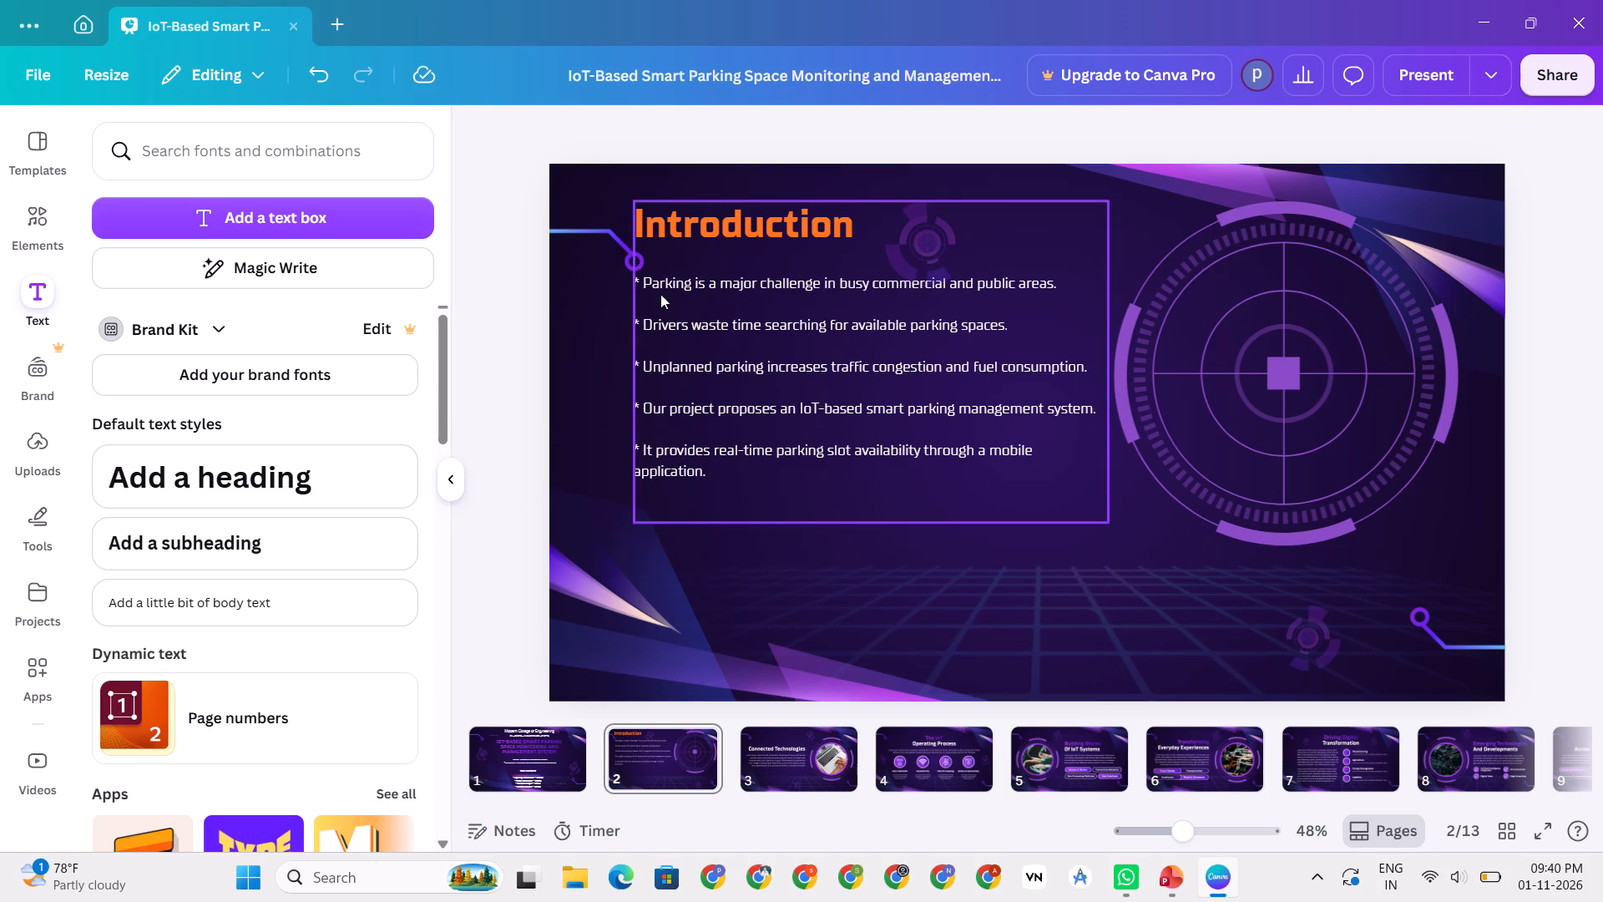
Insert four blank lines between the "Introduction" heading and the first bullet, "Parking is a major challenge".
left_click(649, 287)
left_click(653, 283)
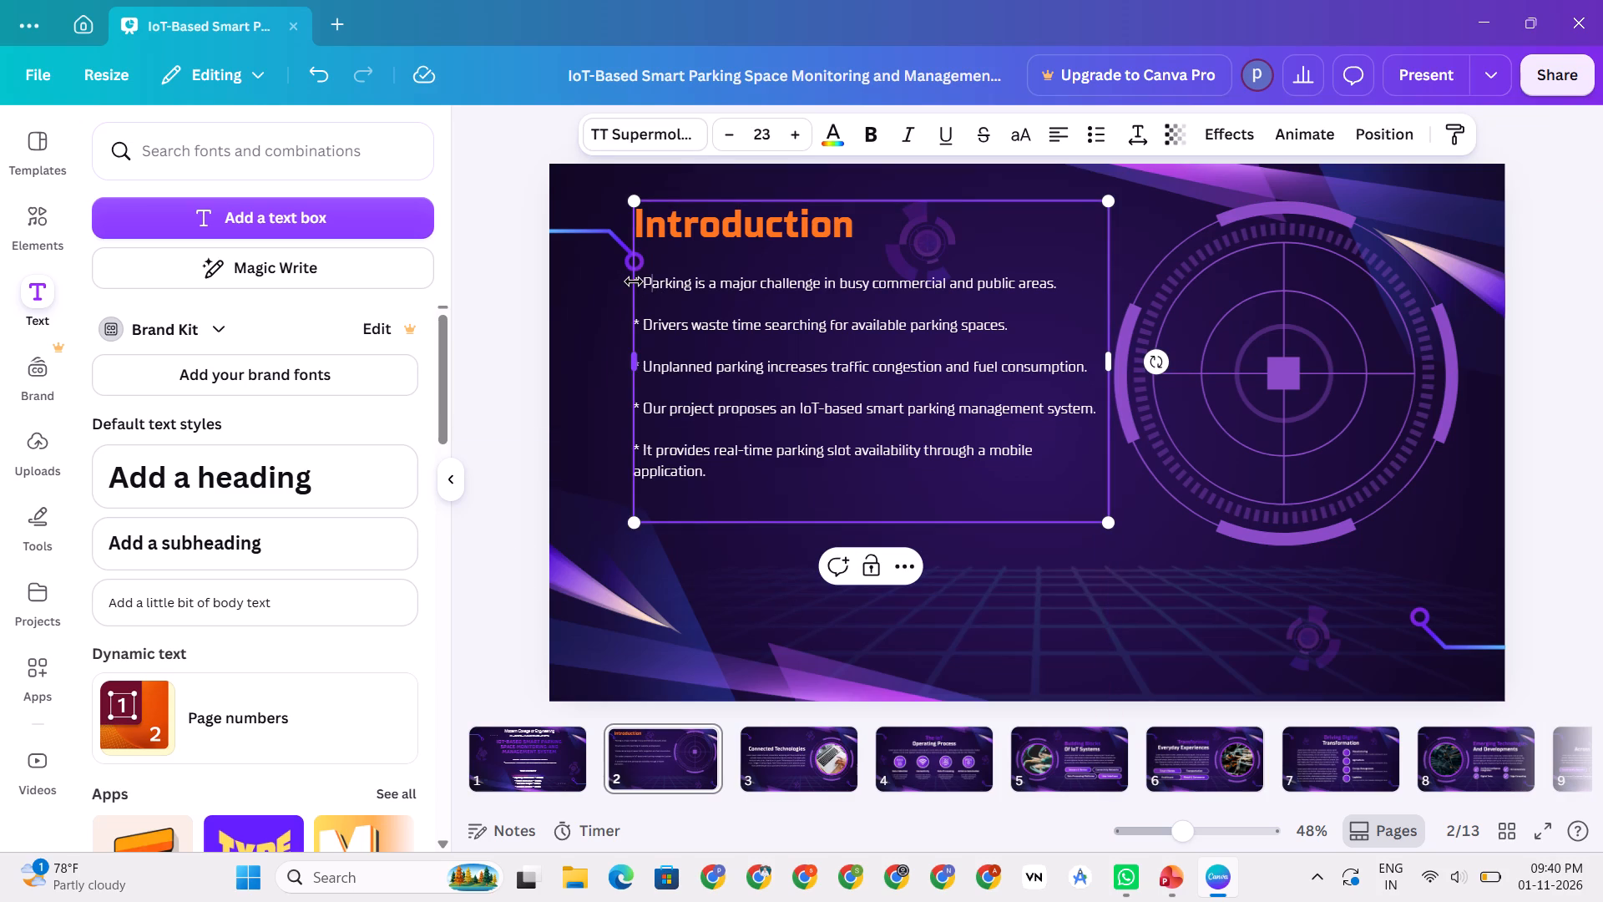
left_click(634, 281)
left_click(636, 281)
left_click(648, 281)
key("Left")
key("Left")
key("Left")
key("Return")
key("Return")
key("Return")
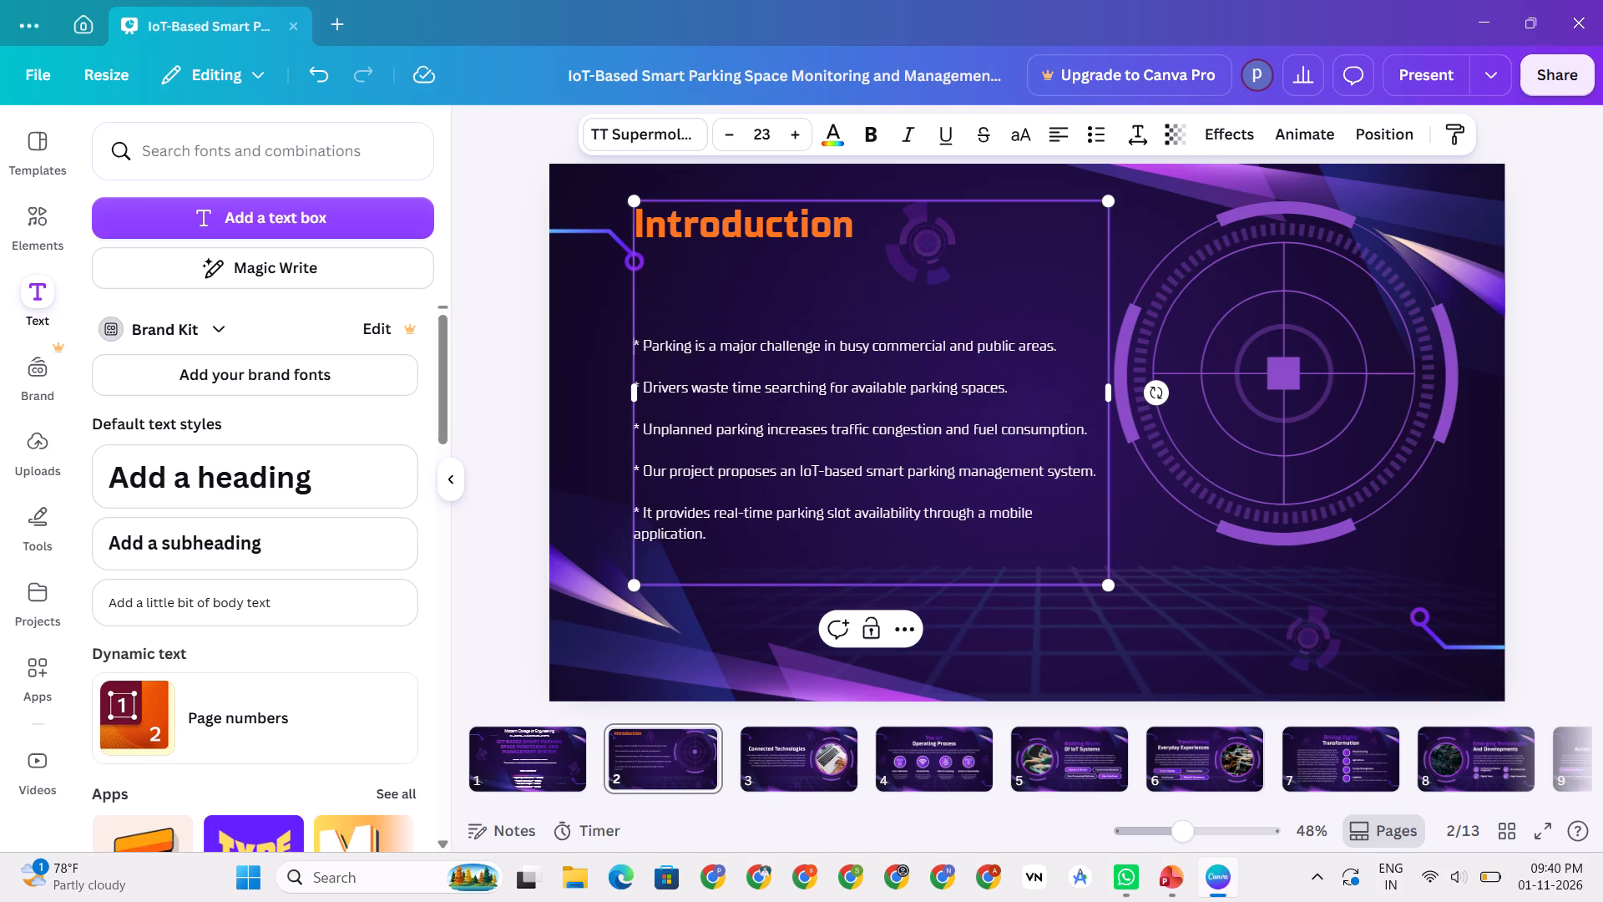
key("Return")
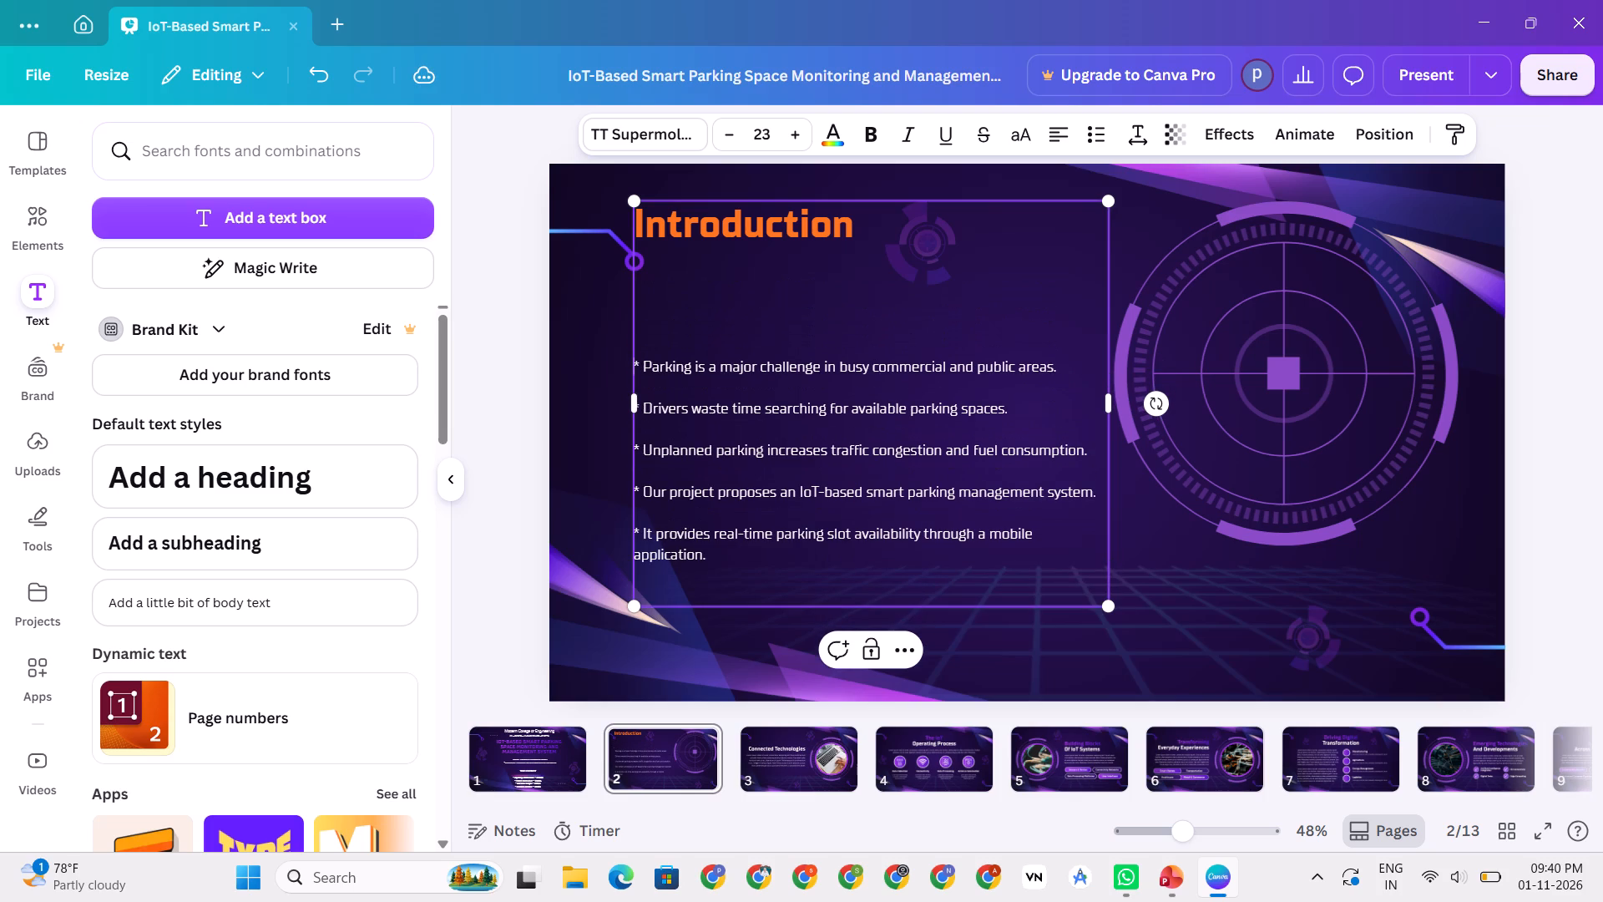
Set all five bullet points below the "Introduction" heading to font size 25 and make them bold.
left_click(763, 473)
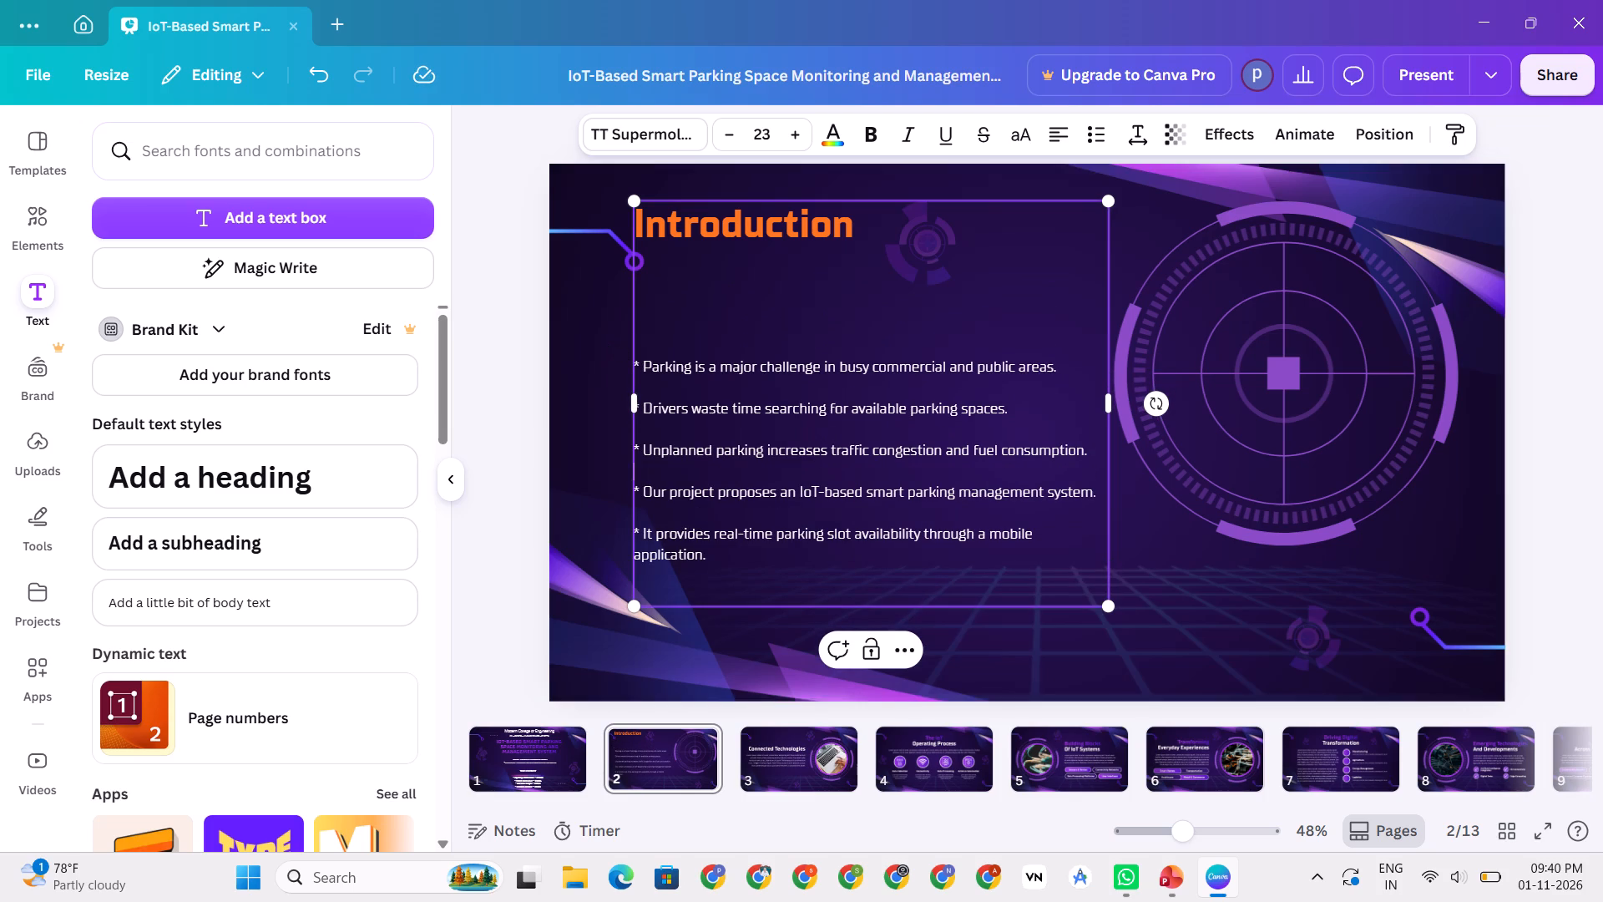
left_click(645, 359)
key("Left")
key("Left")
left_click_drag(645, 359, 636, 358)
left_click_drag(636, 358, 633, 366)
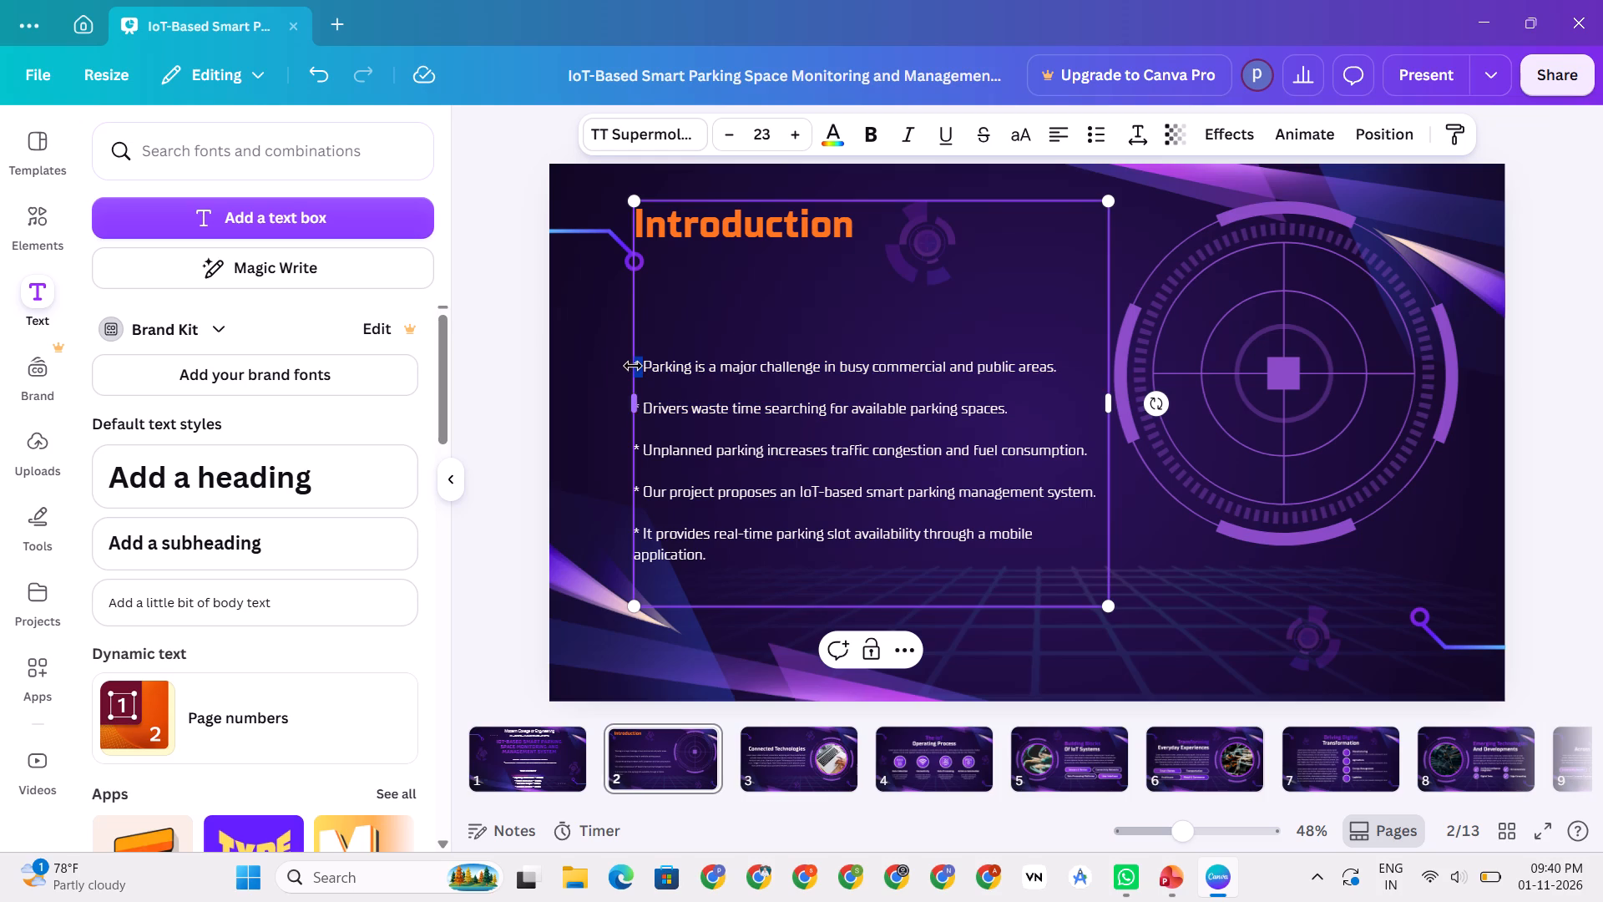
left_click_drag(633, 366, 635, 364)
left_click(635, 364)
left_click_drag(635, 362, 1070, 405)
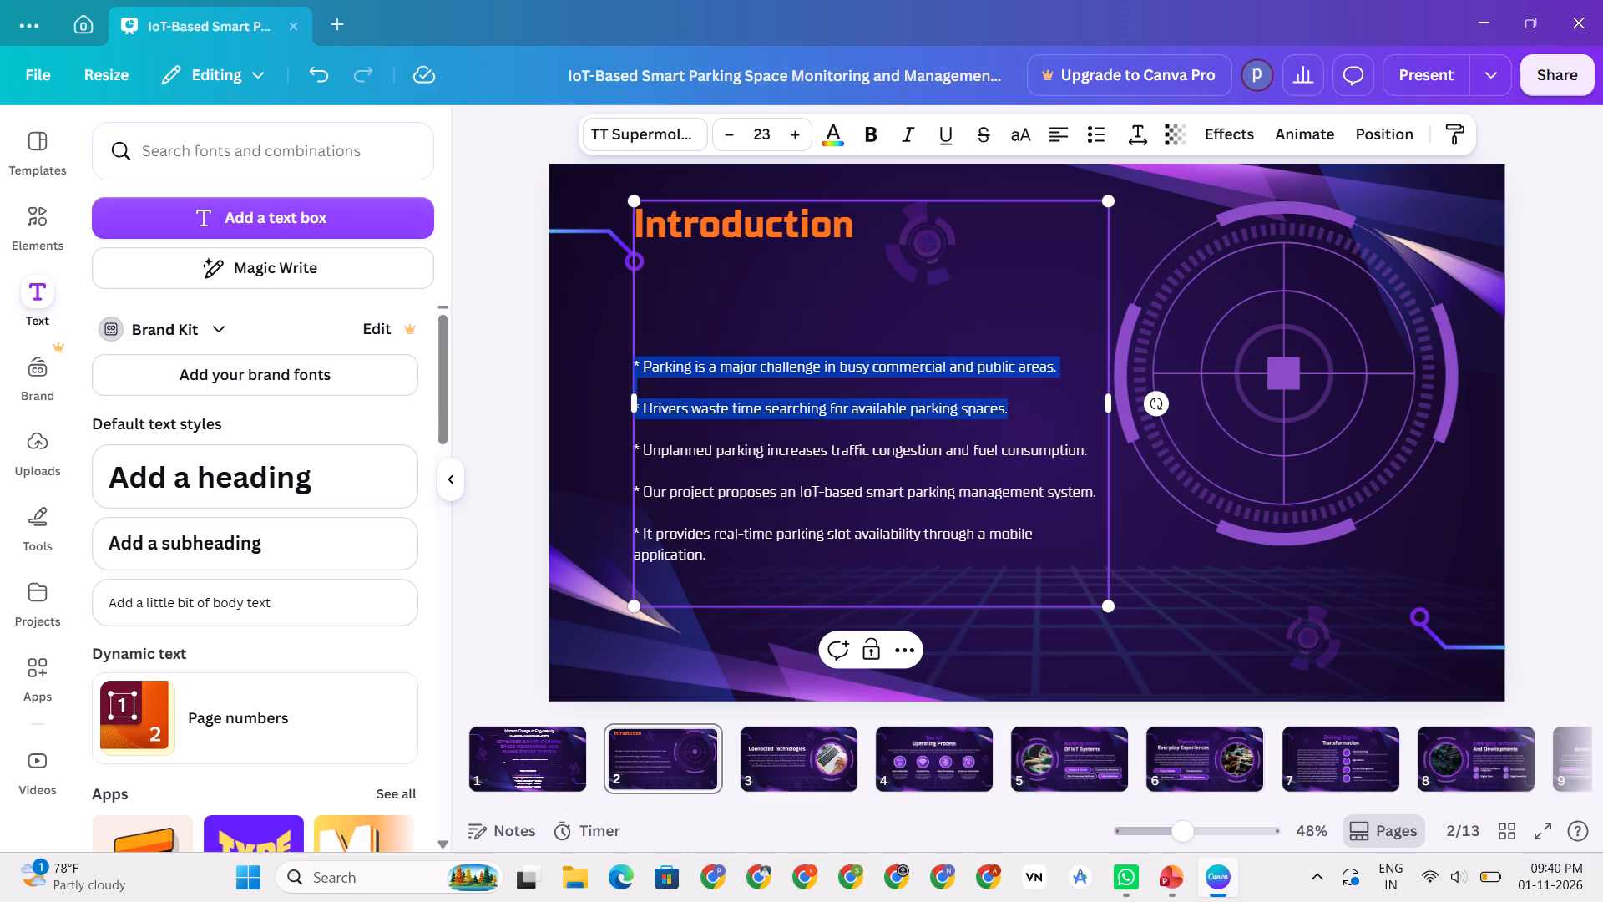
left_click_drag(1070, 405, 1000, 590)
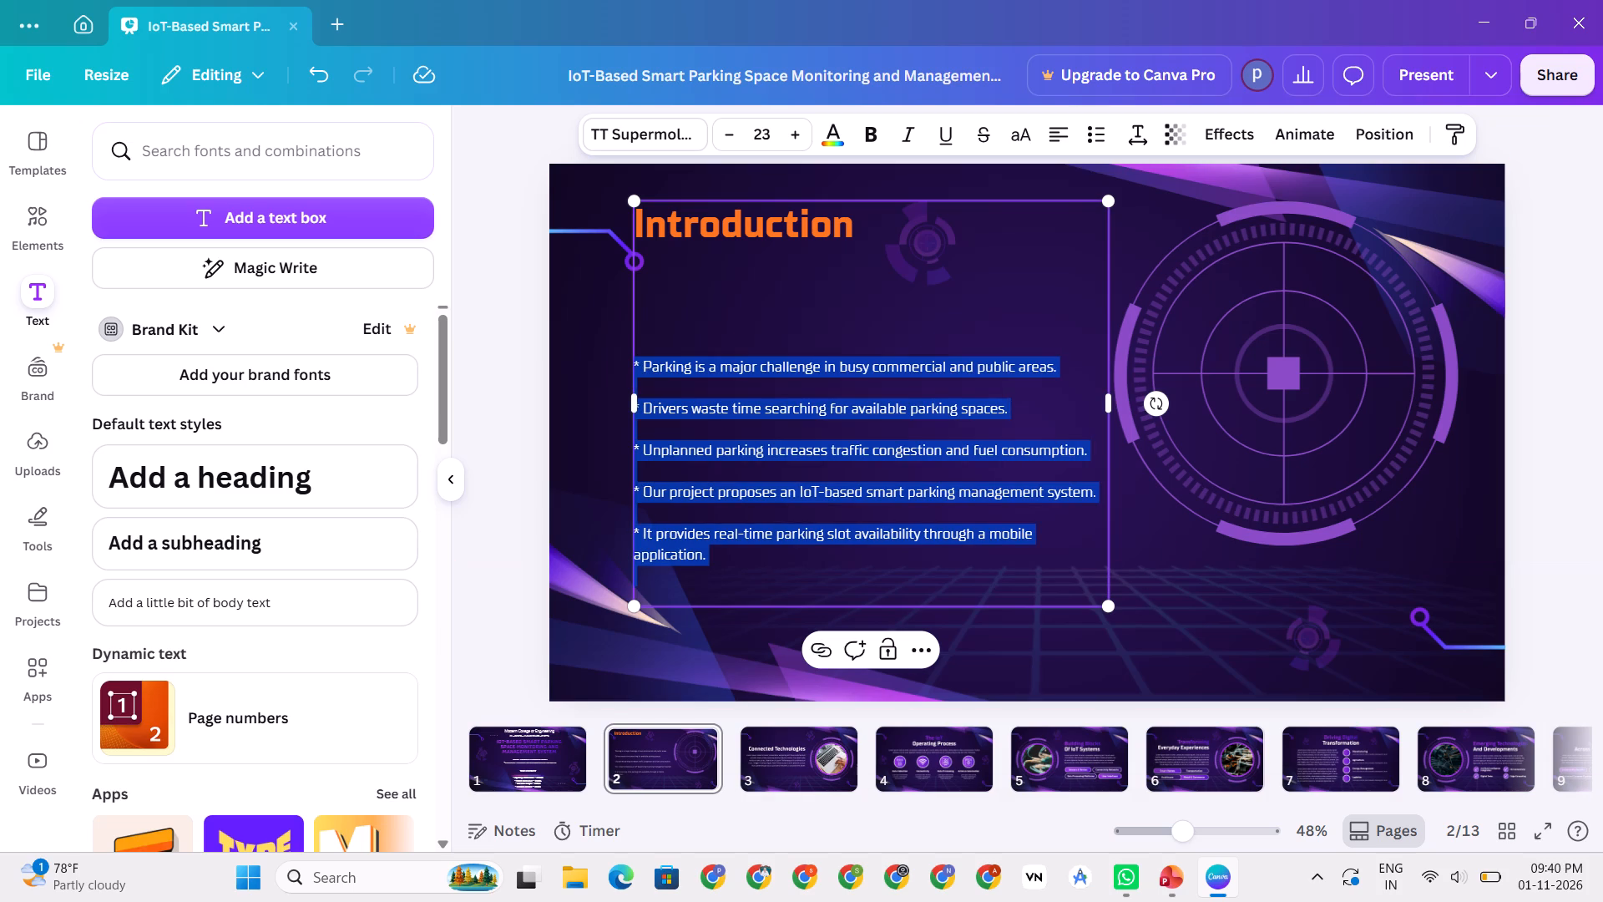
key("ctrl+equal")
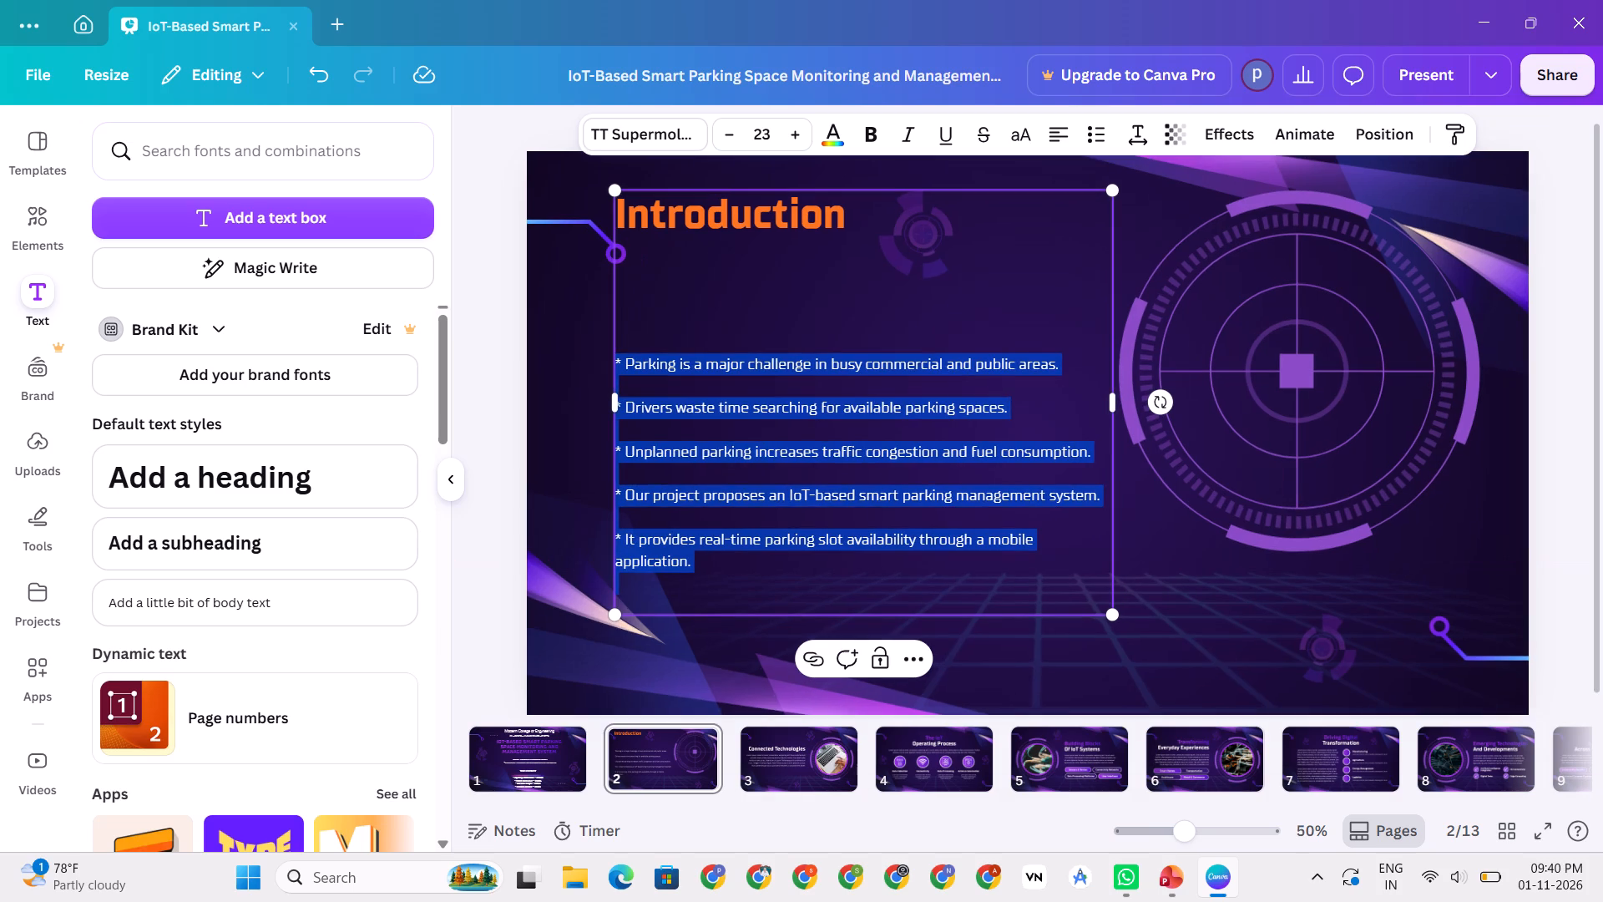
key("ctrl+minus")
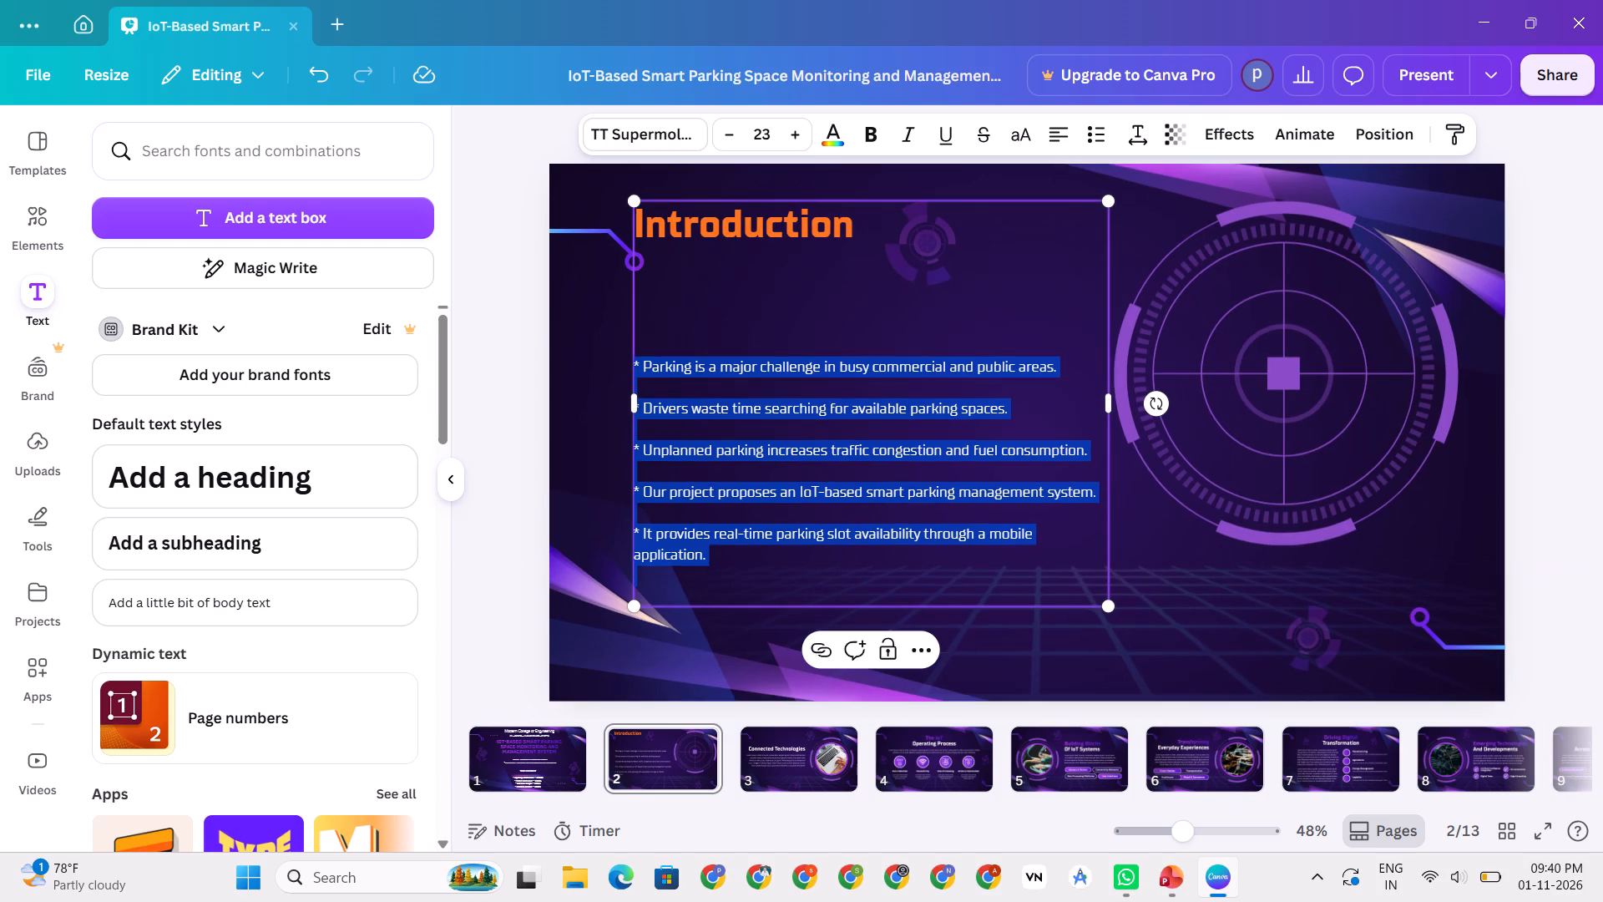
triple_click(796, 119)
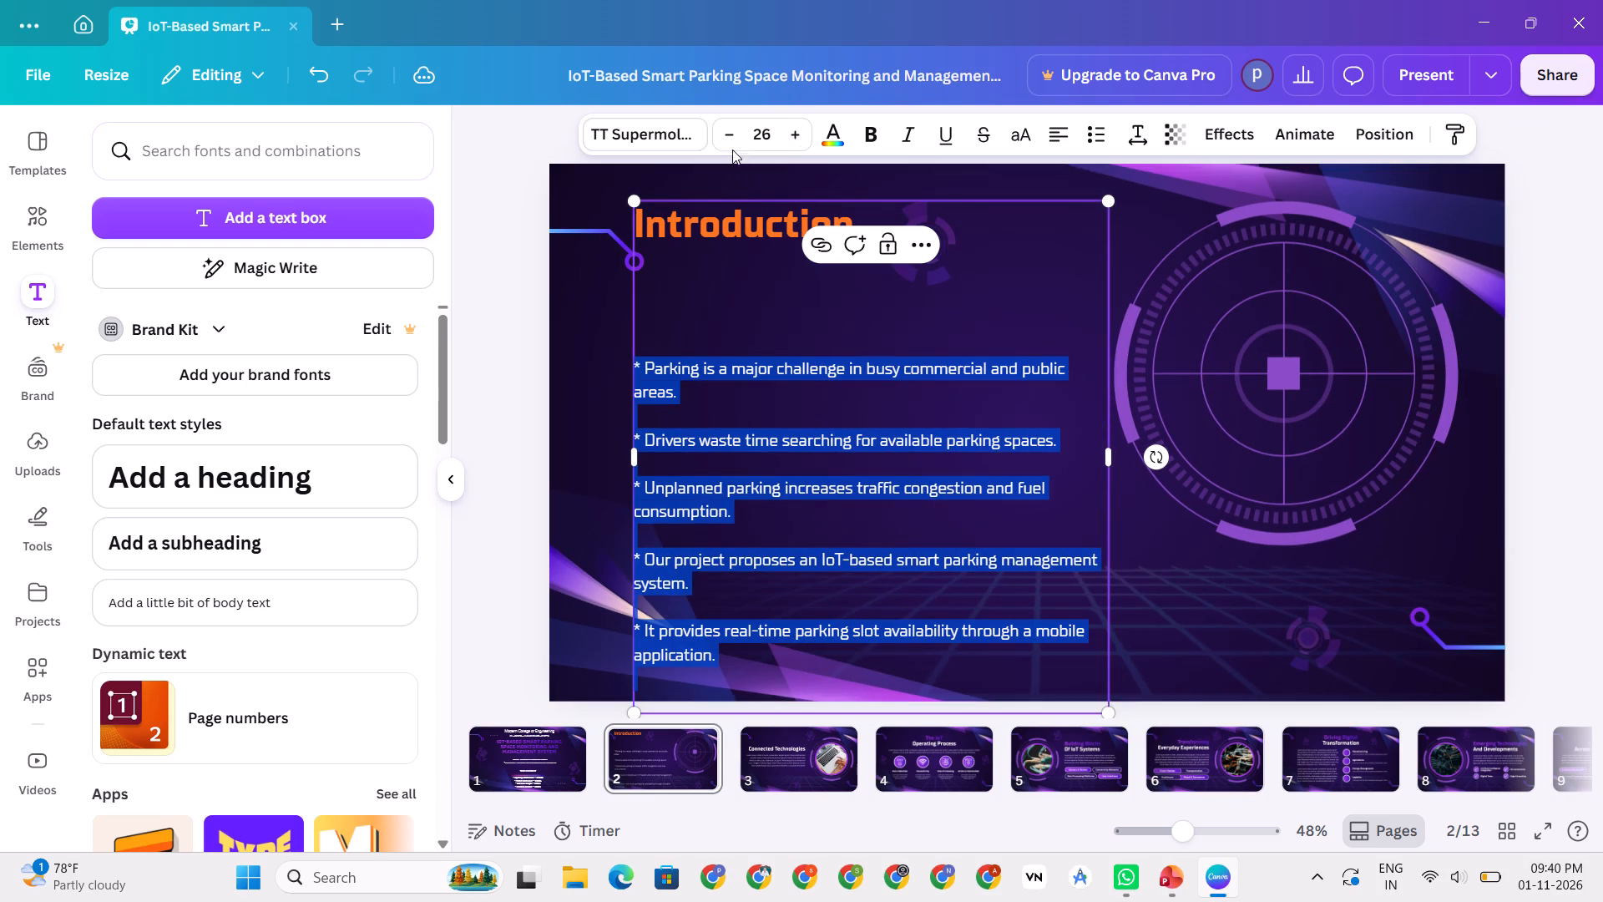
left_click(733, 124)
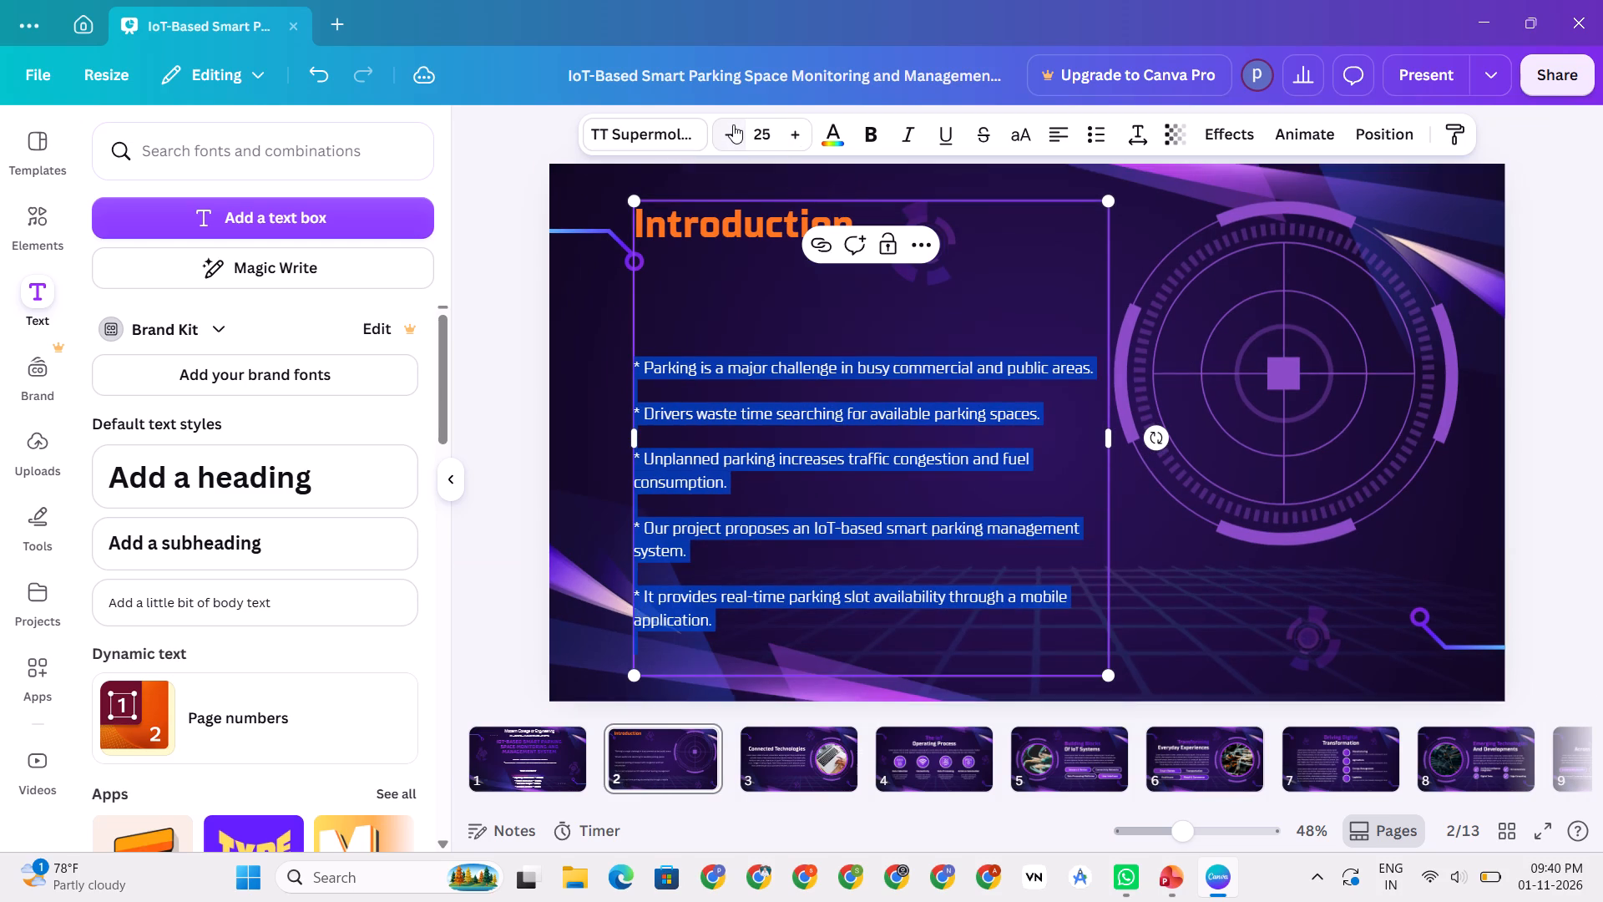
left_click(873, 146)
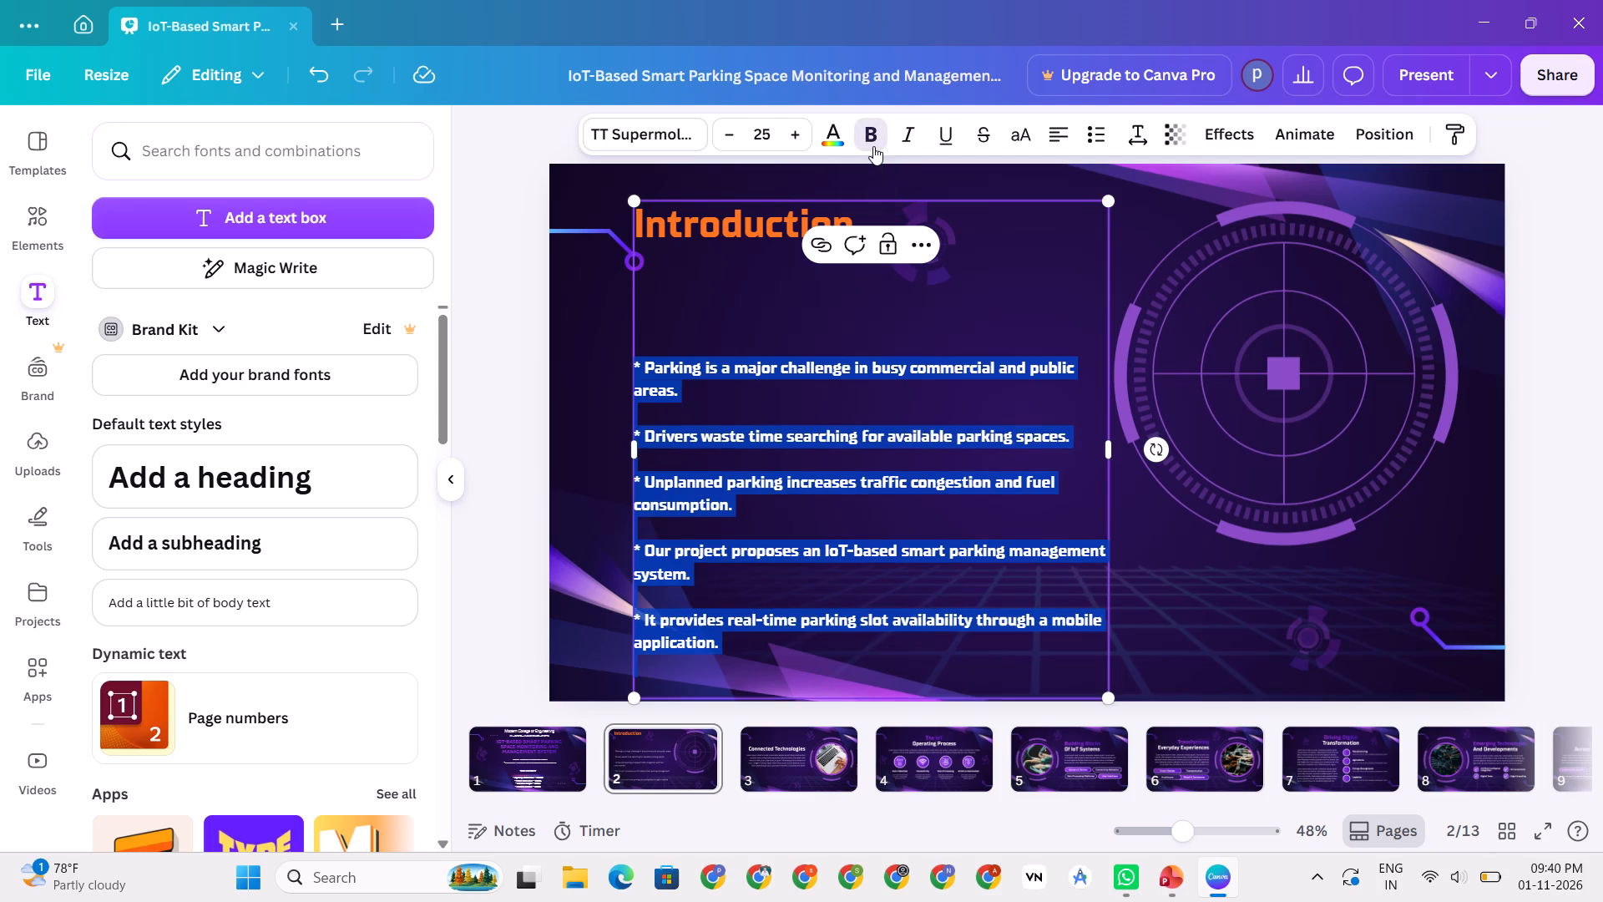
left_click(736, 322)
left_click_drag(736, 374, 736, 347)
left_click(773, 310)
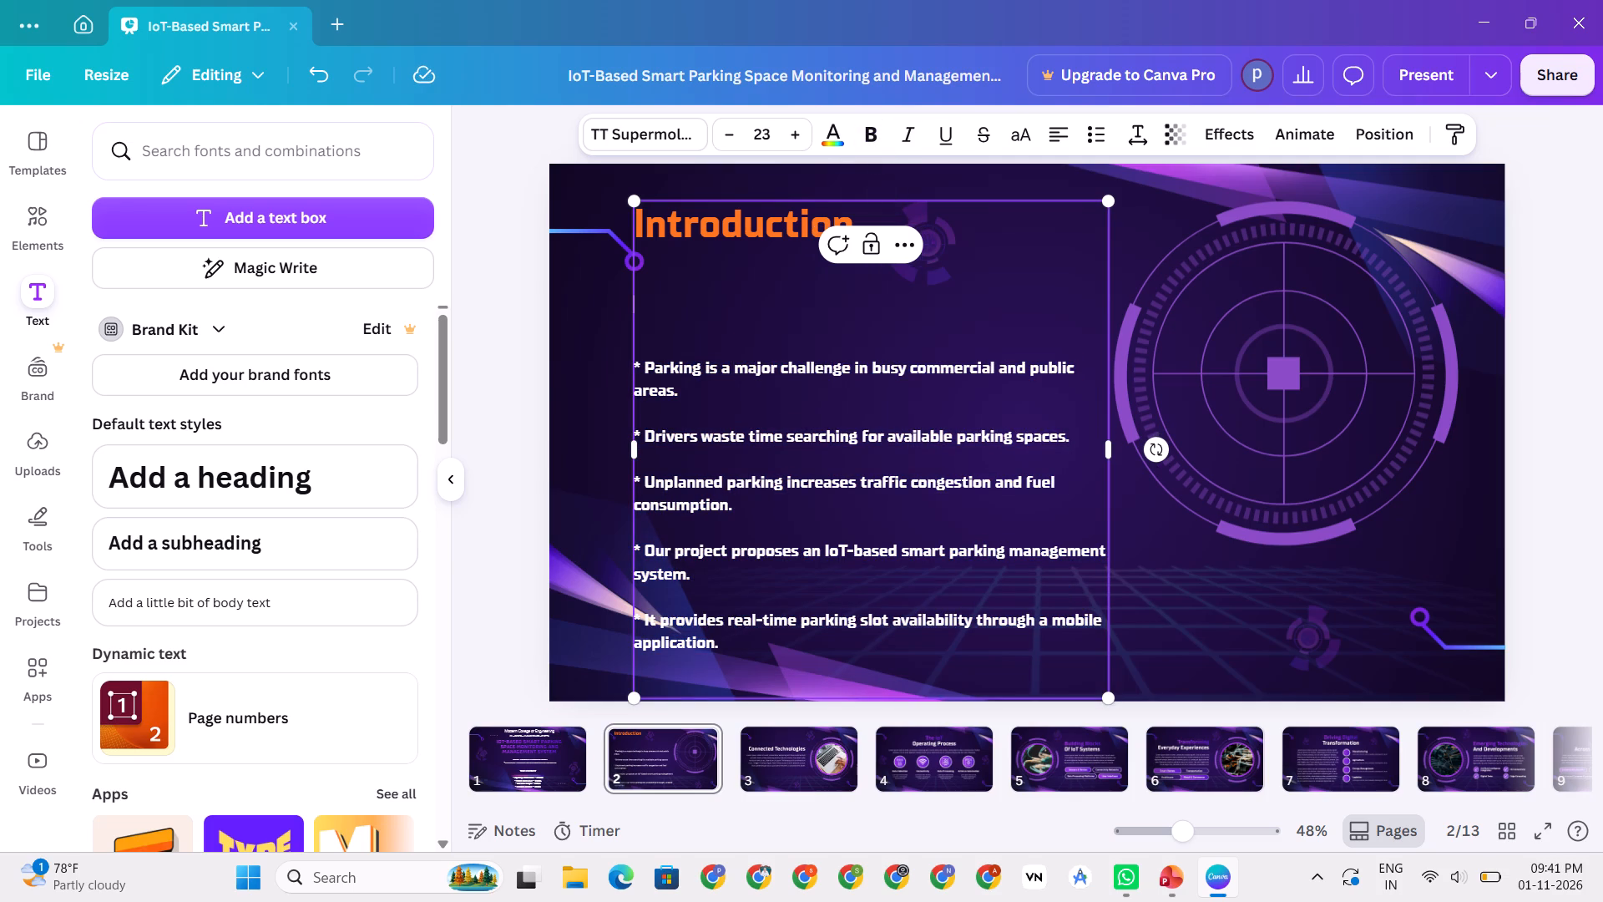
Shift the Introduction text box slightly up and to the right on the slide.
left_click(1247, 647)
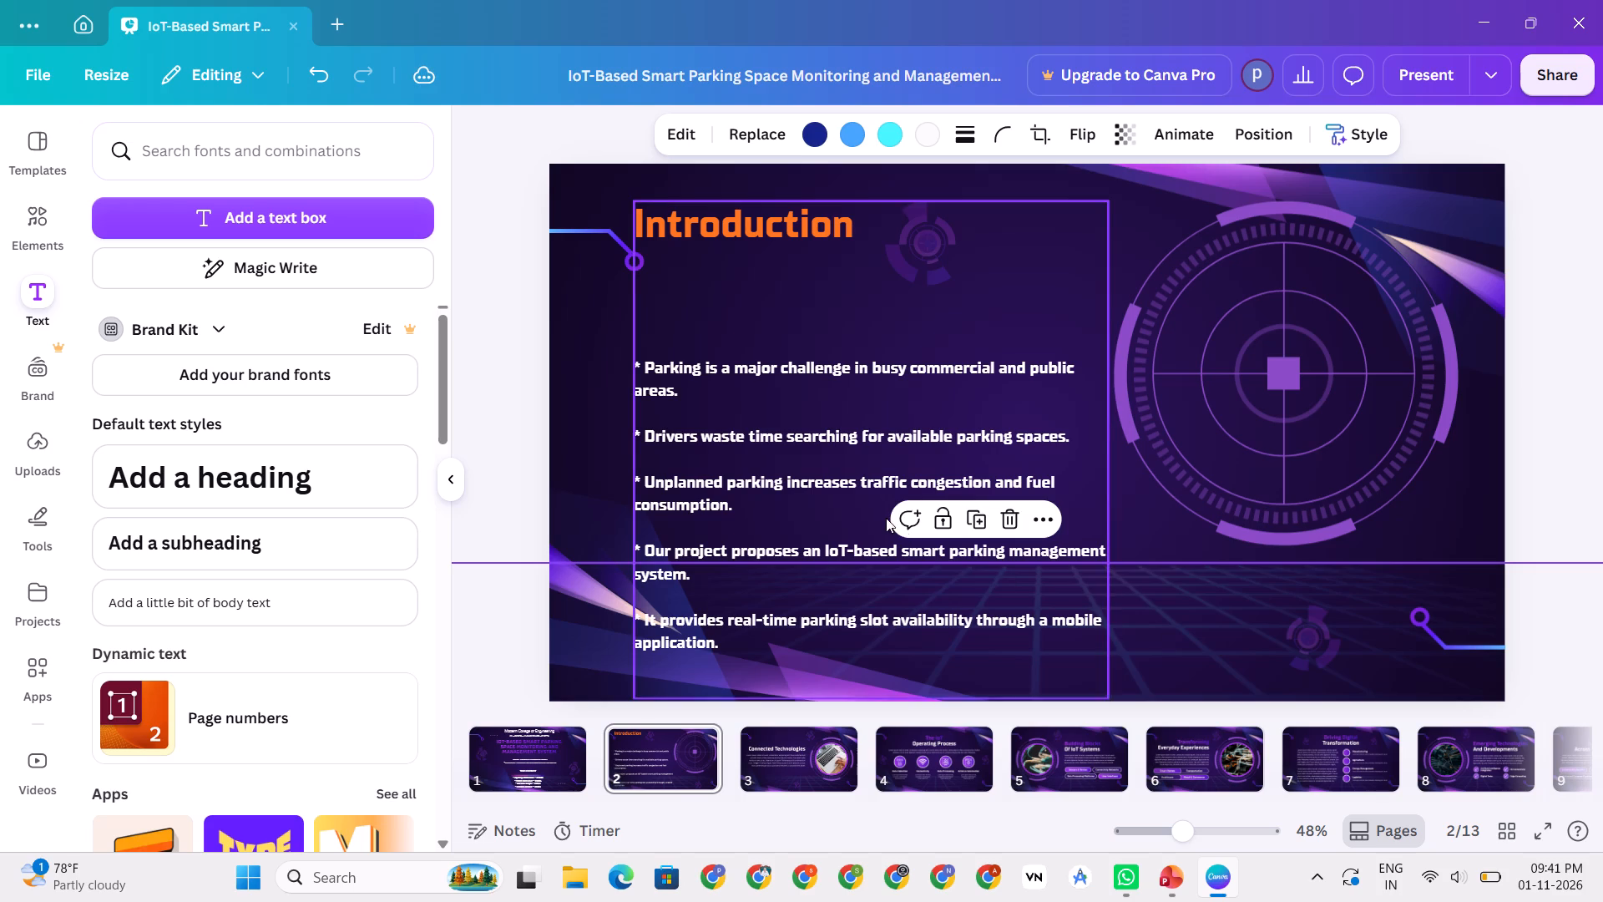
left_click(886, 518)
left_click_drag(886, 518, 884, 478)
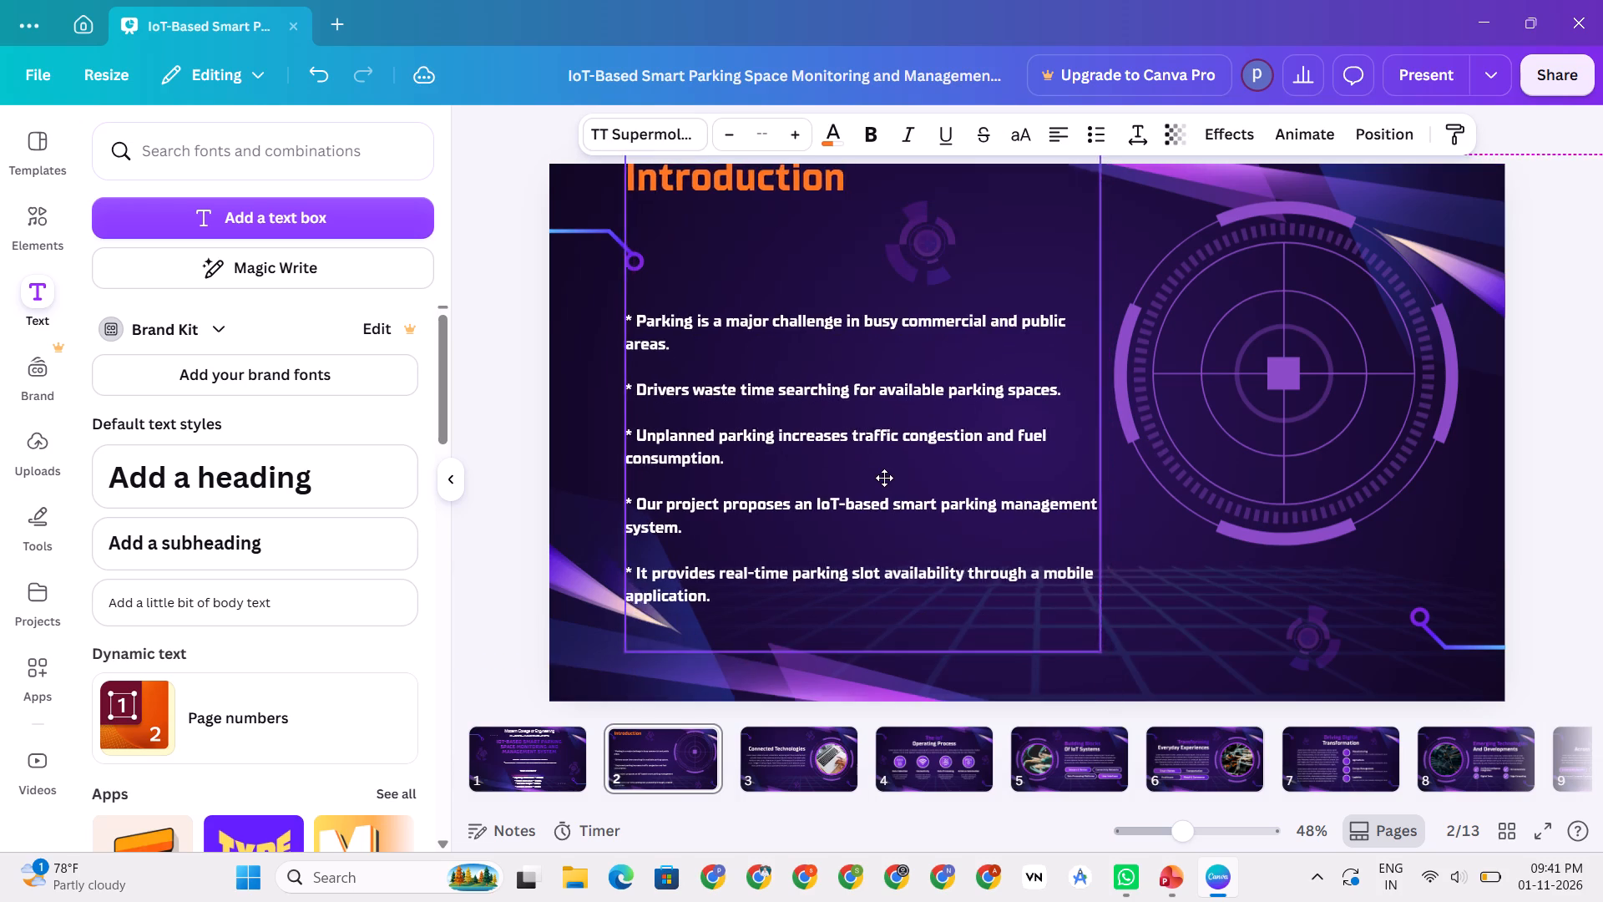
left_click_drag(884, 478, 886, 510)
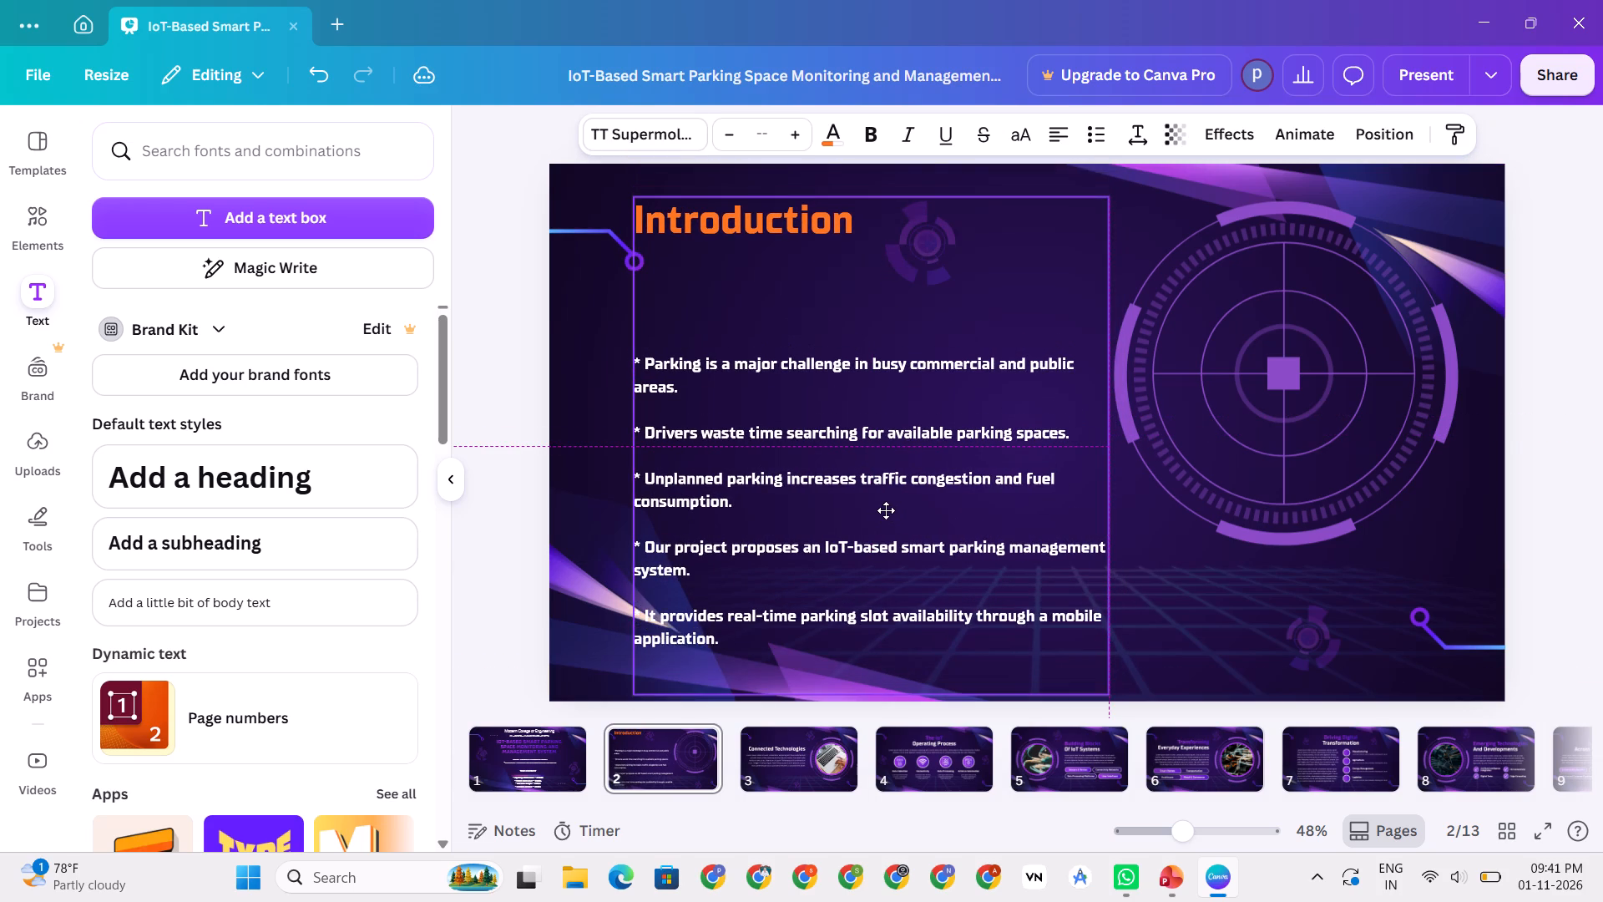
left_click_drag(886, 510, 893, 510)
left_click(624, 406)
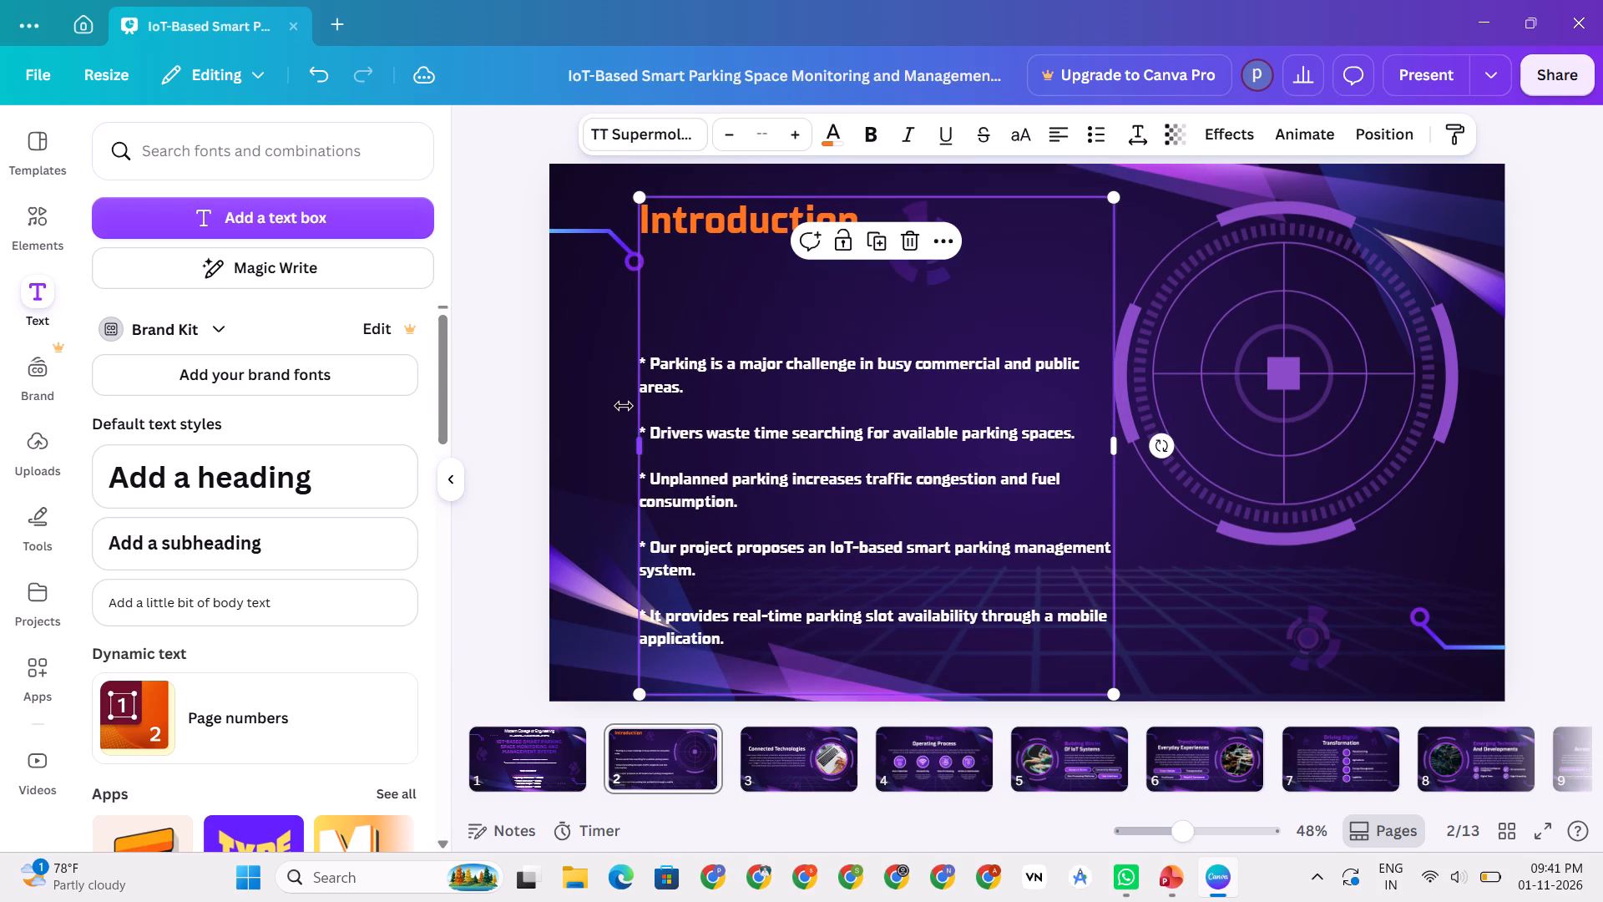
left_click(506, 413)
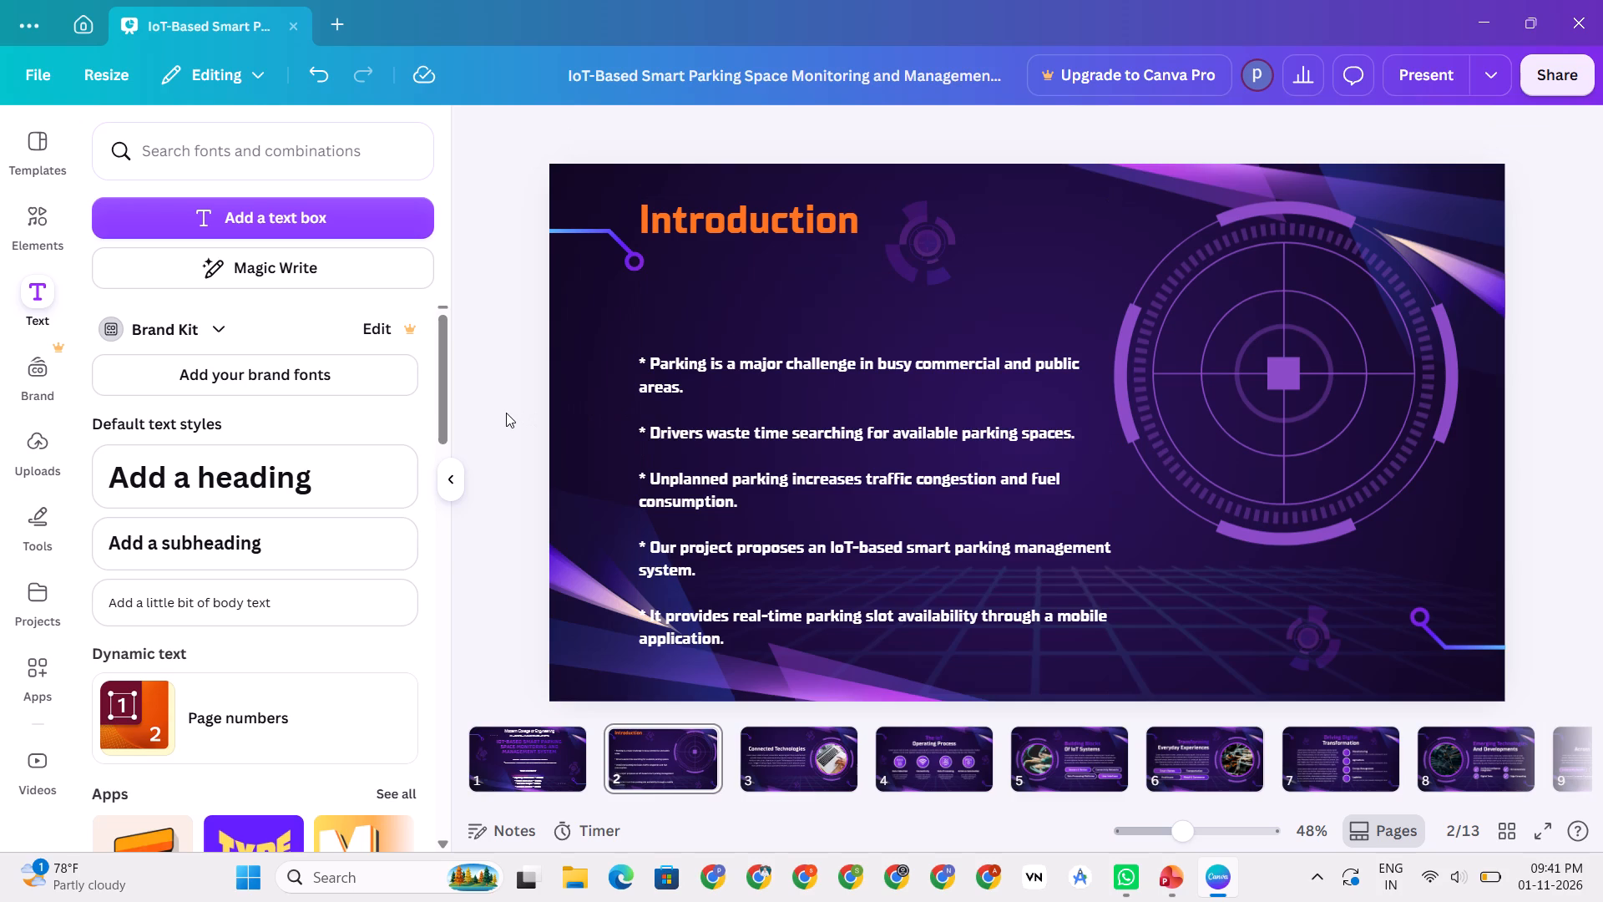
Remove two of the blank lines between the "Introduction" heading and the first bullet.
left_click(640, 353)
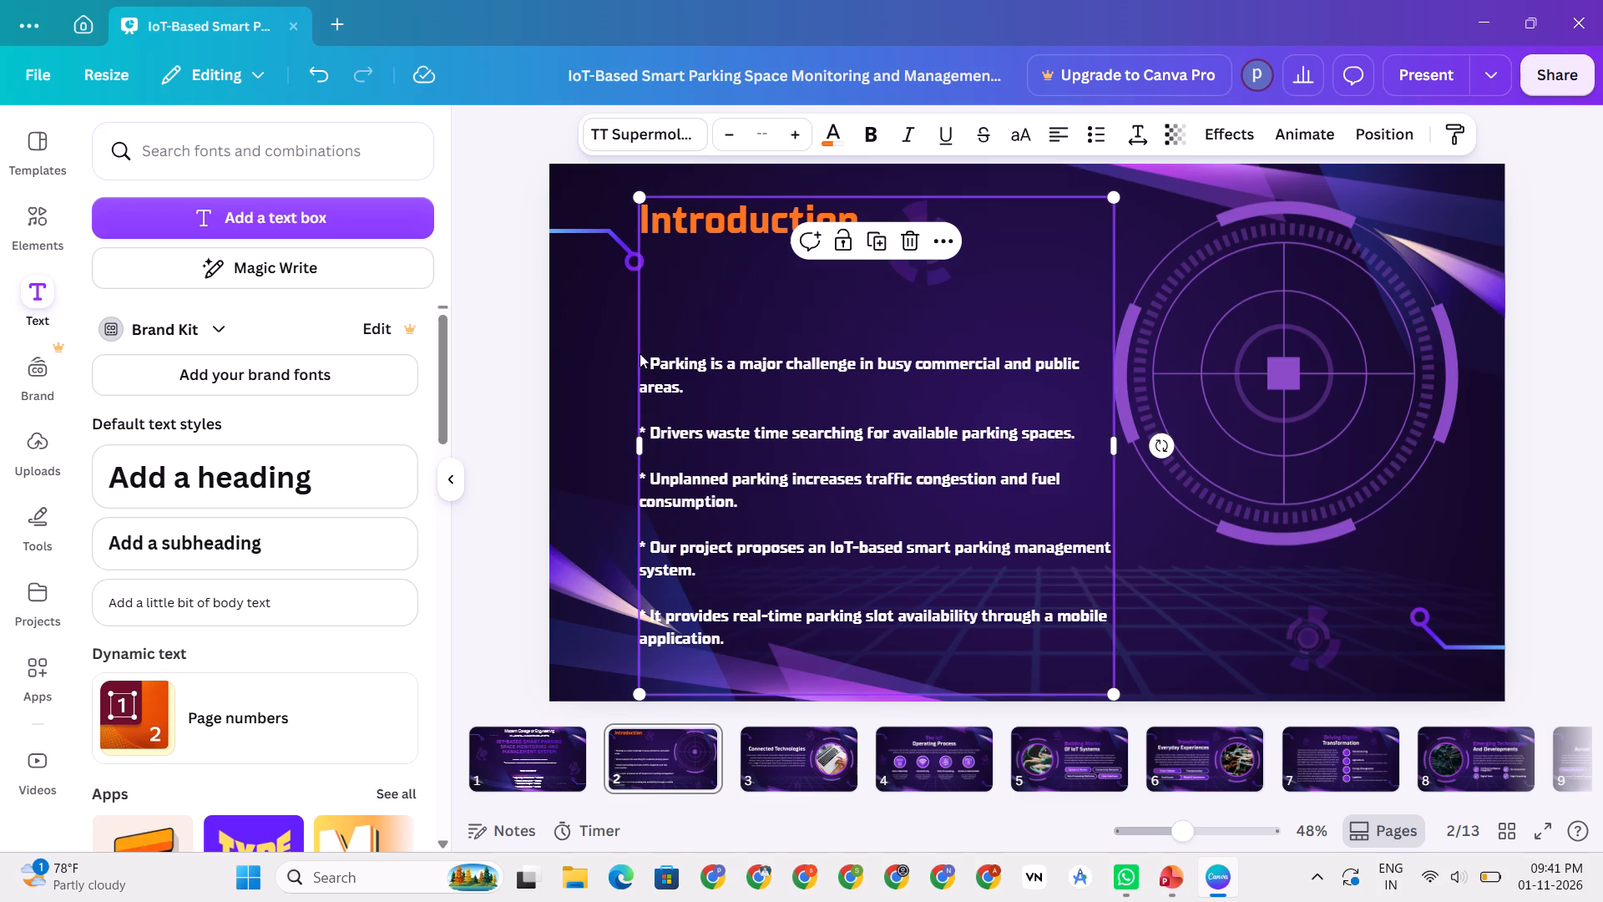
double_click(645, 357)
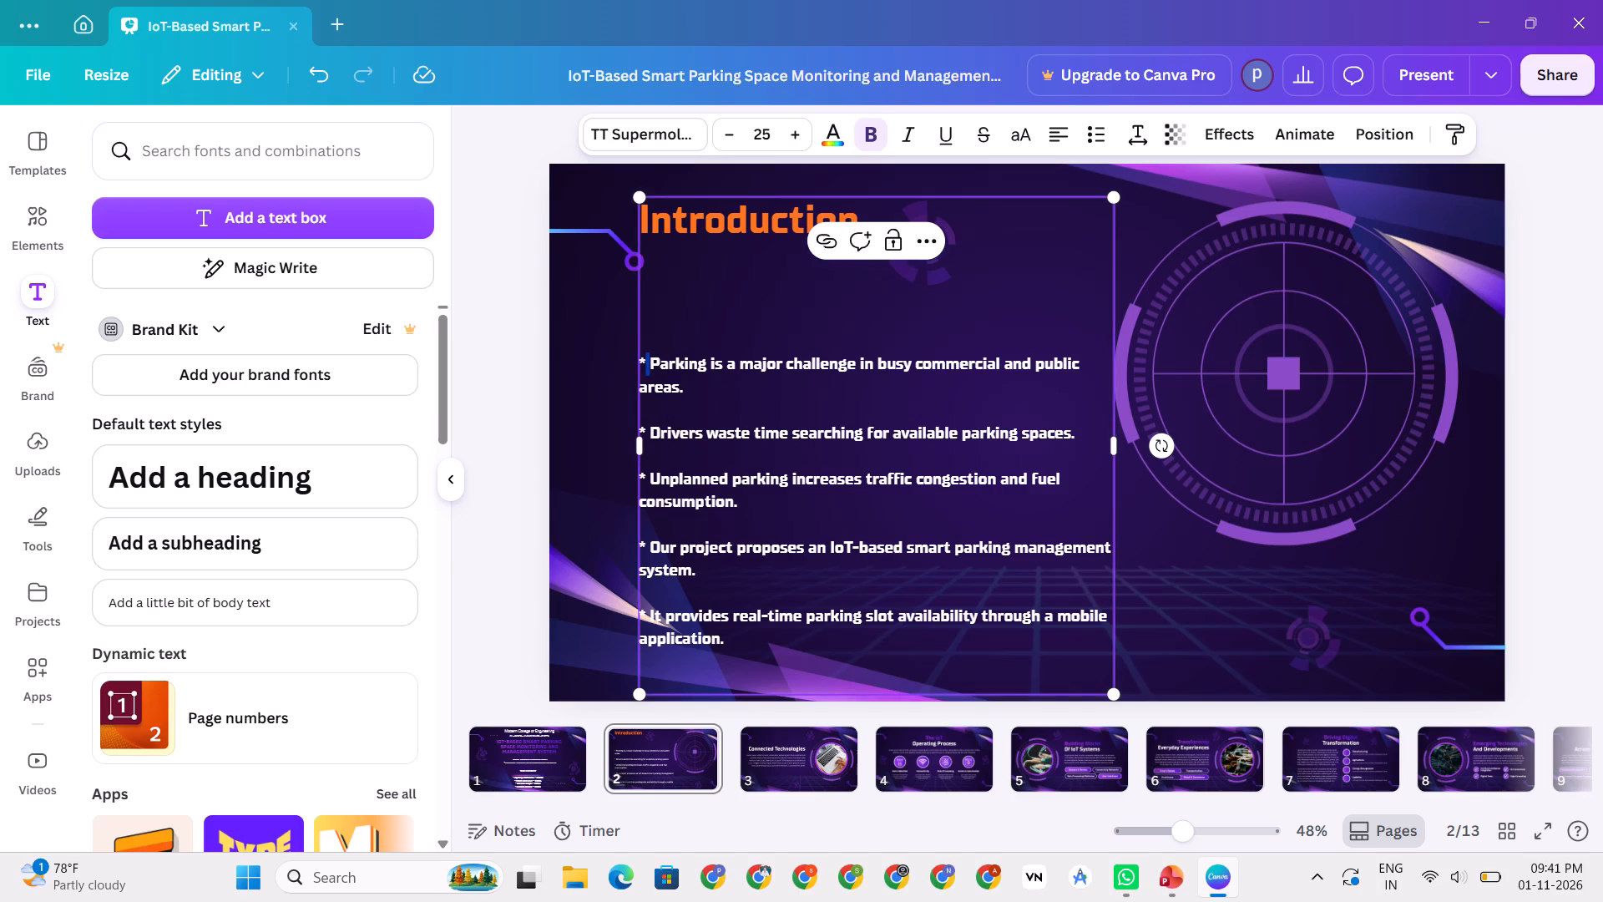
key("Left")
key("Left")
key("BackSpace")
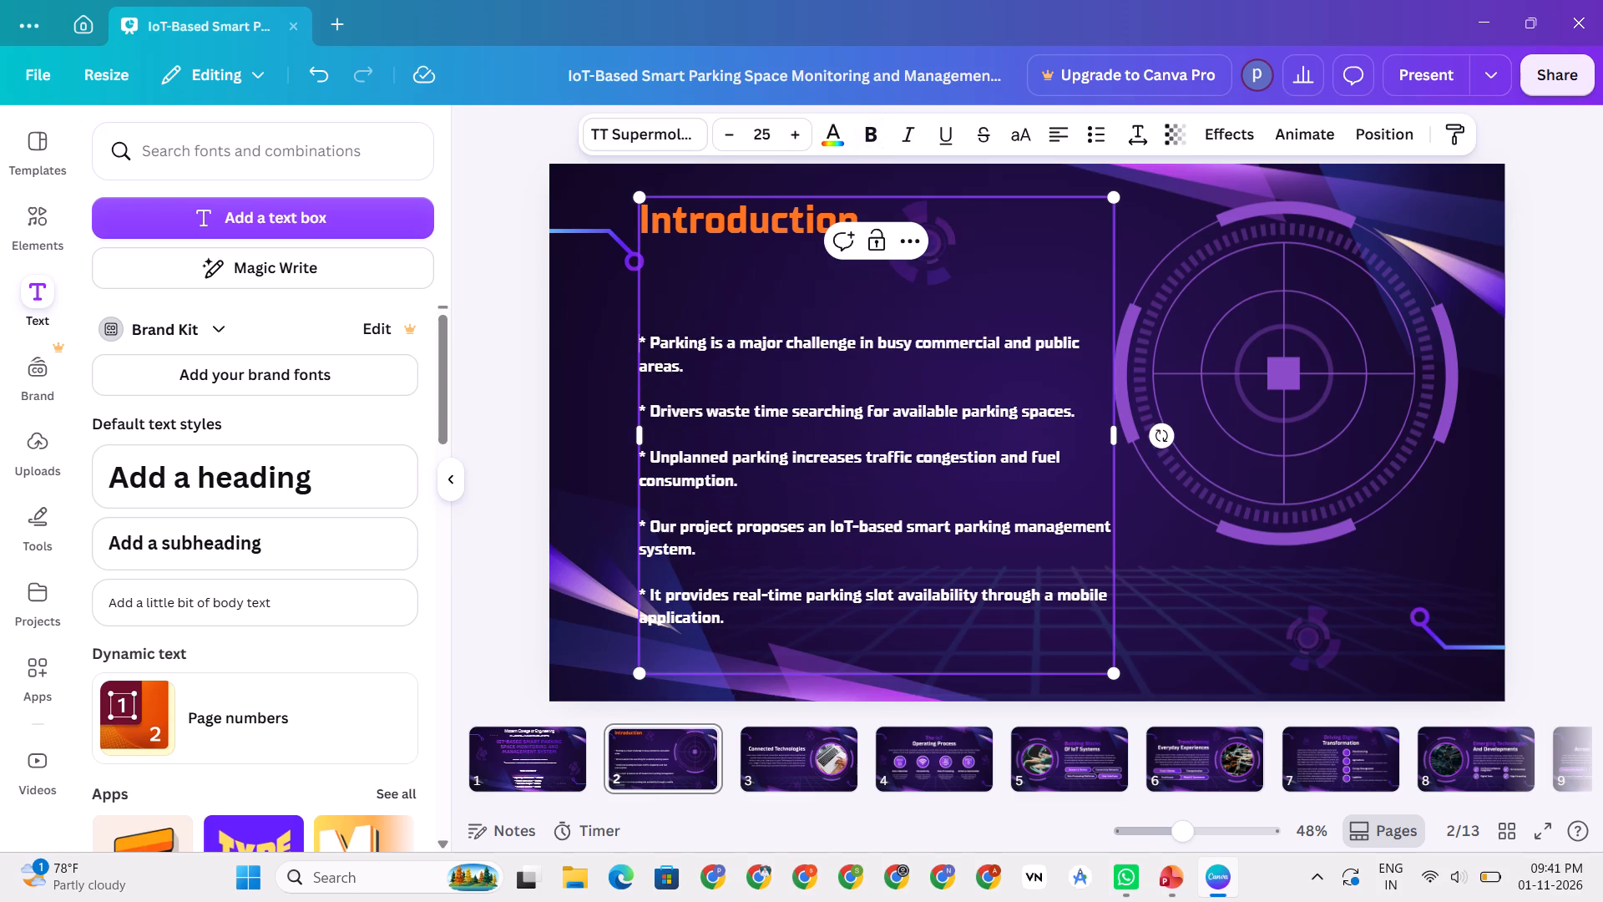
key("BackSpace")
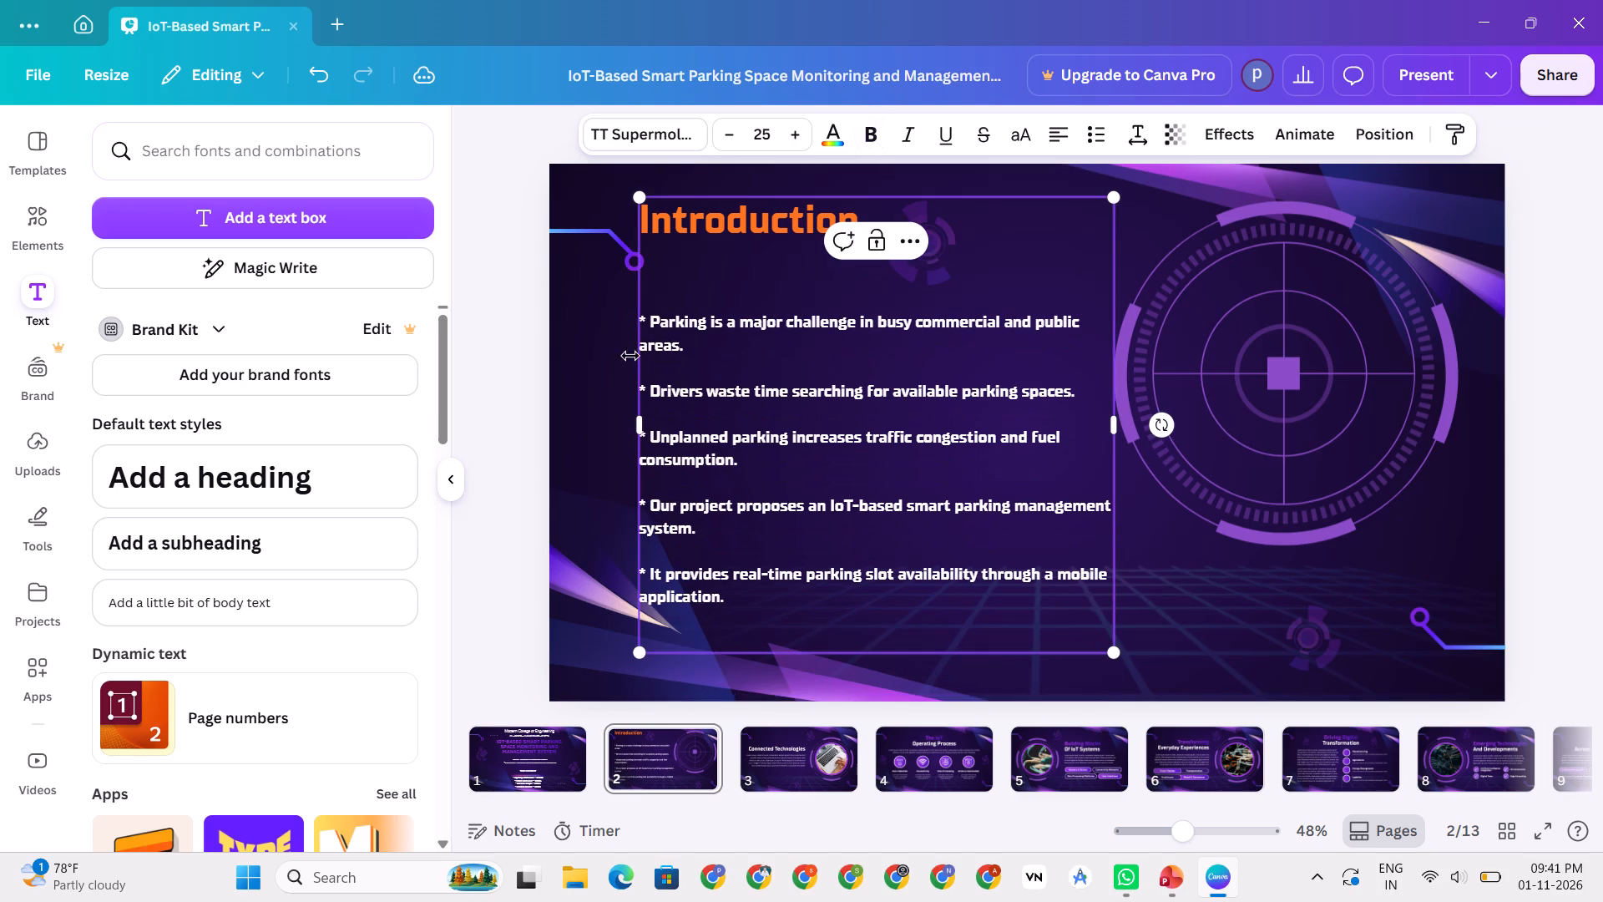
left_click(472, 360)
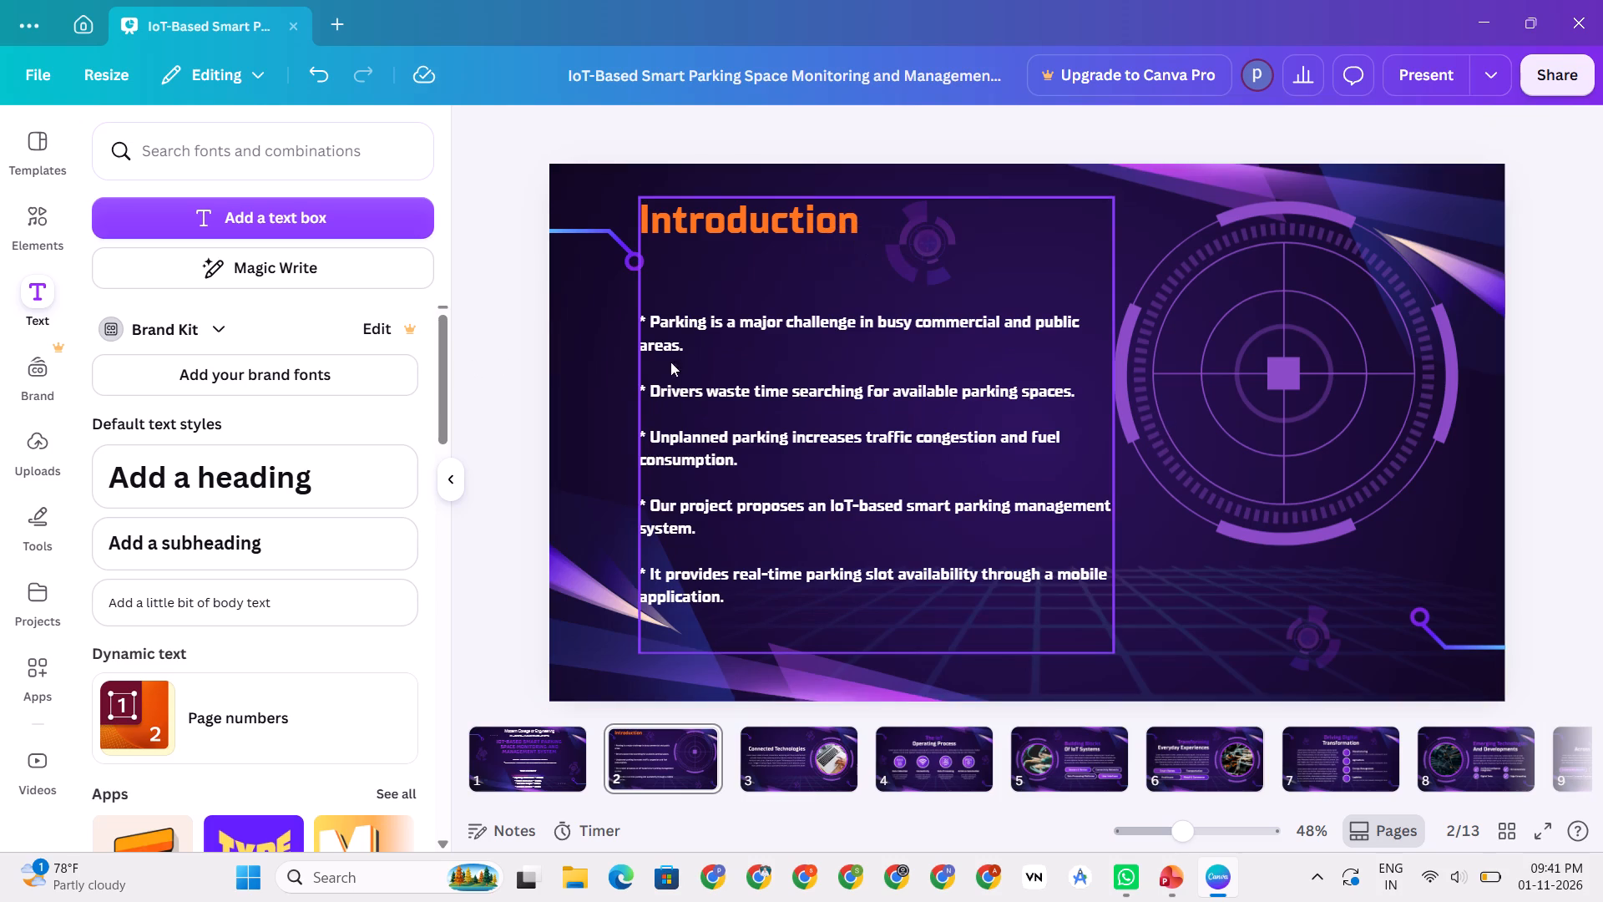
Set all five bullet points on the Introduction slide to font size 26.
left_click(649, 323)
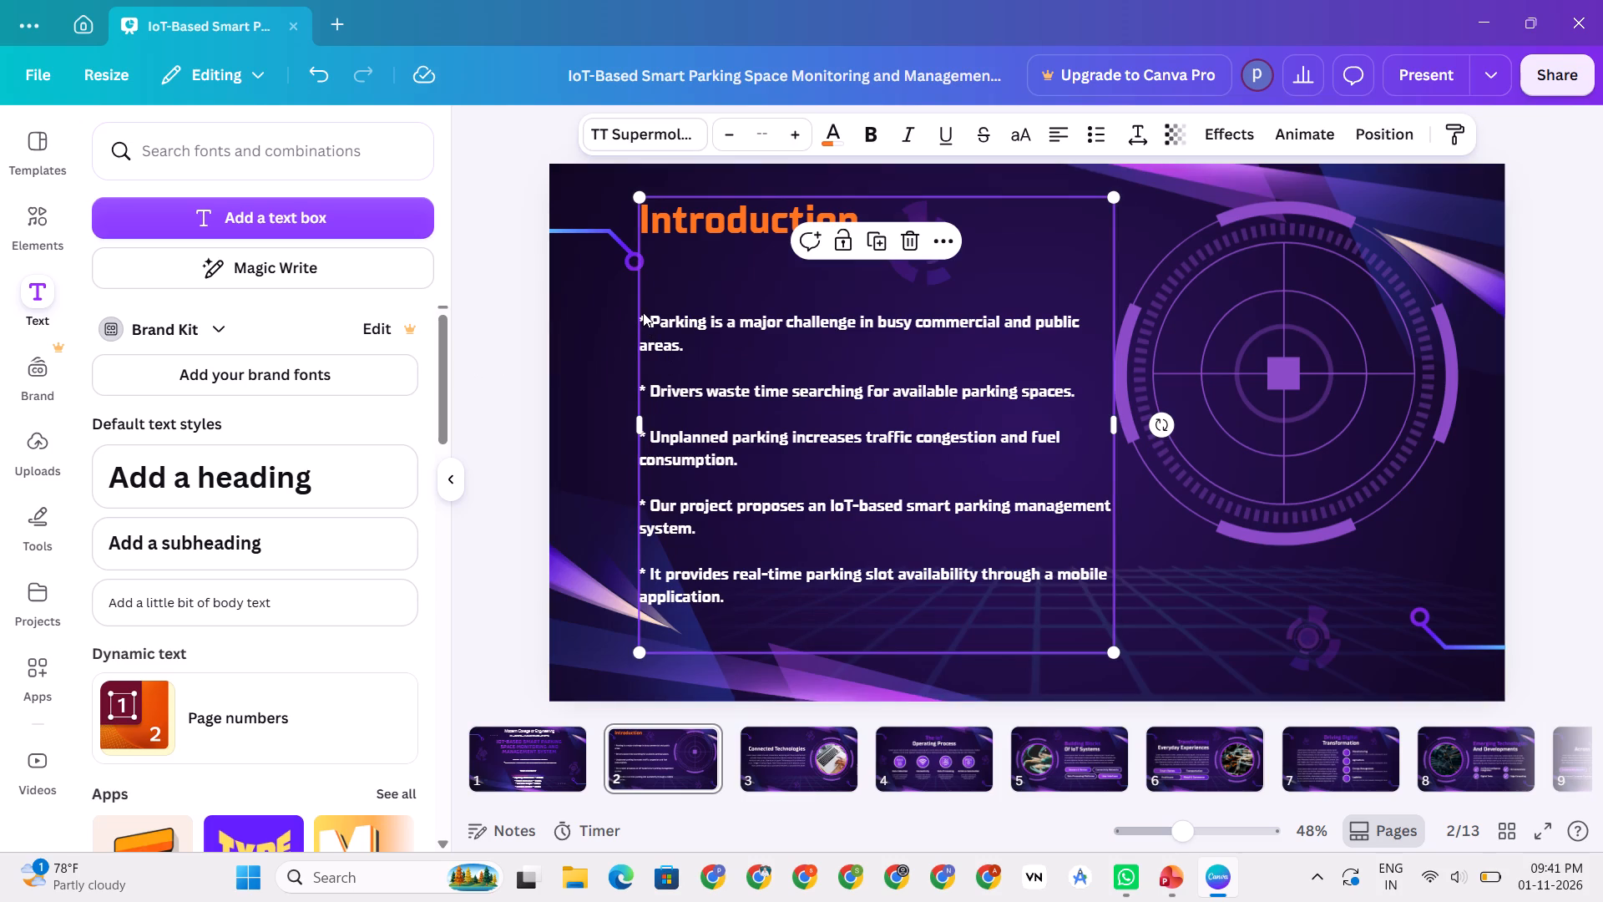
left_click(643, 312)
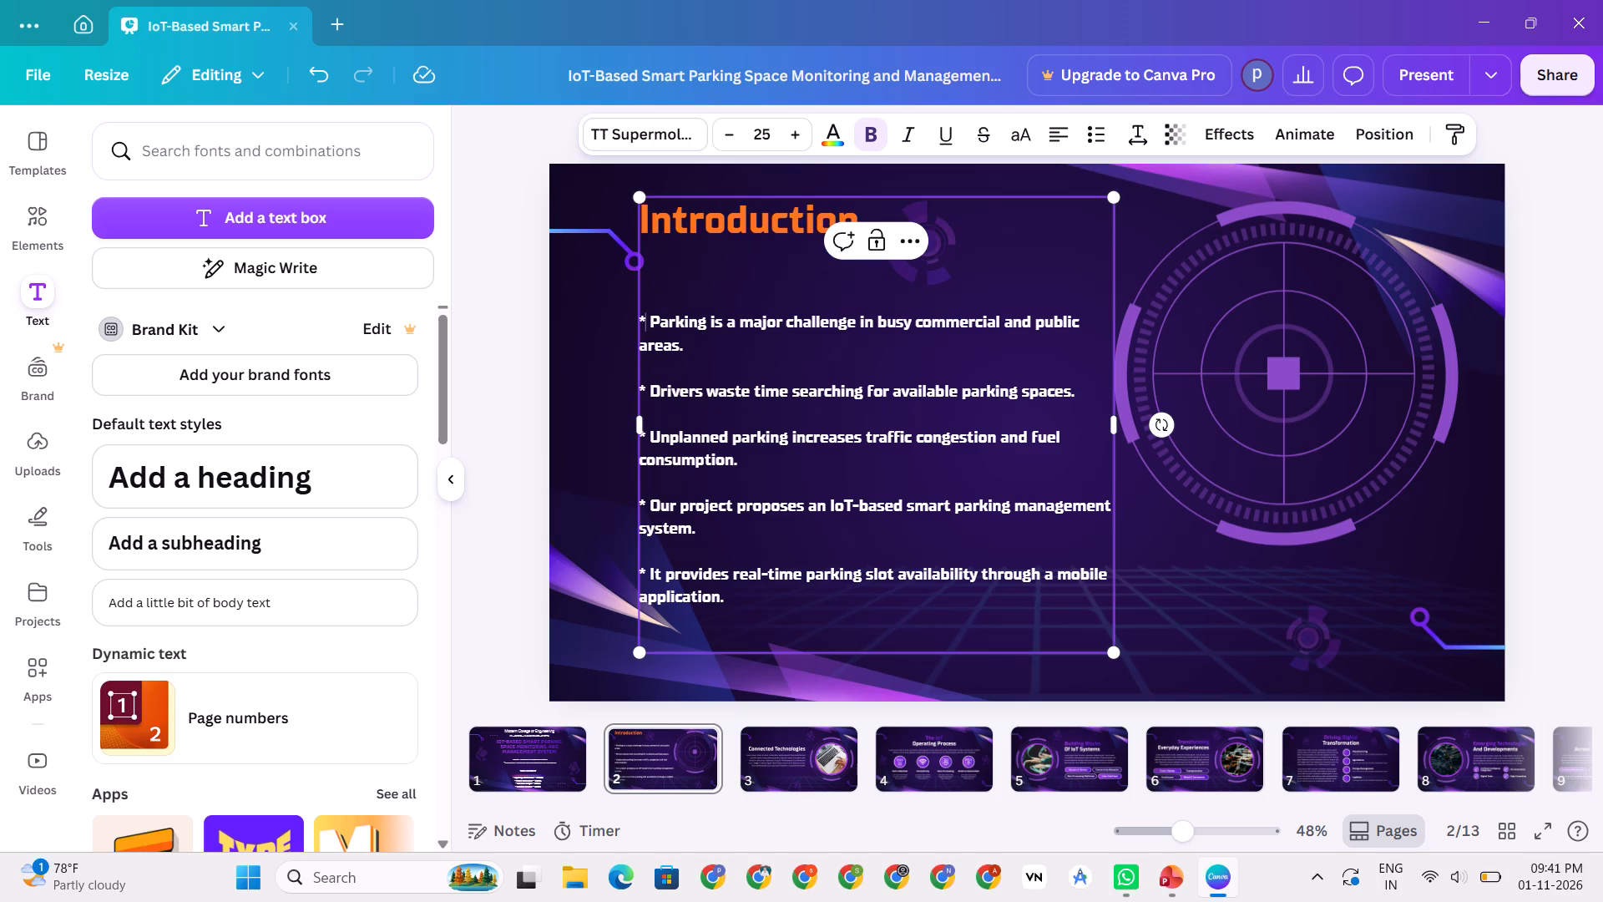
key("Left")
left_click_drag(642, 317, 1021, 621)
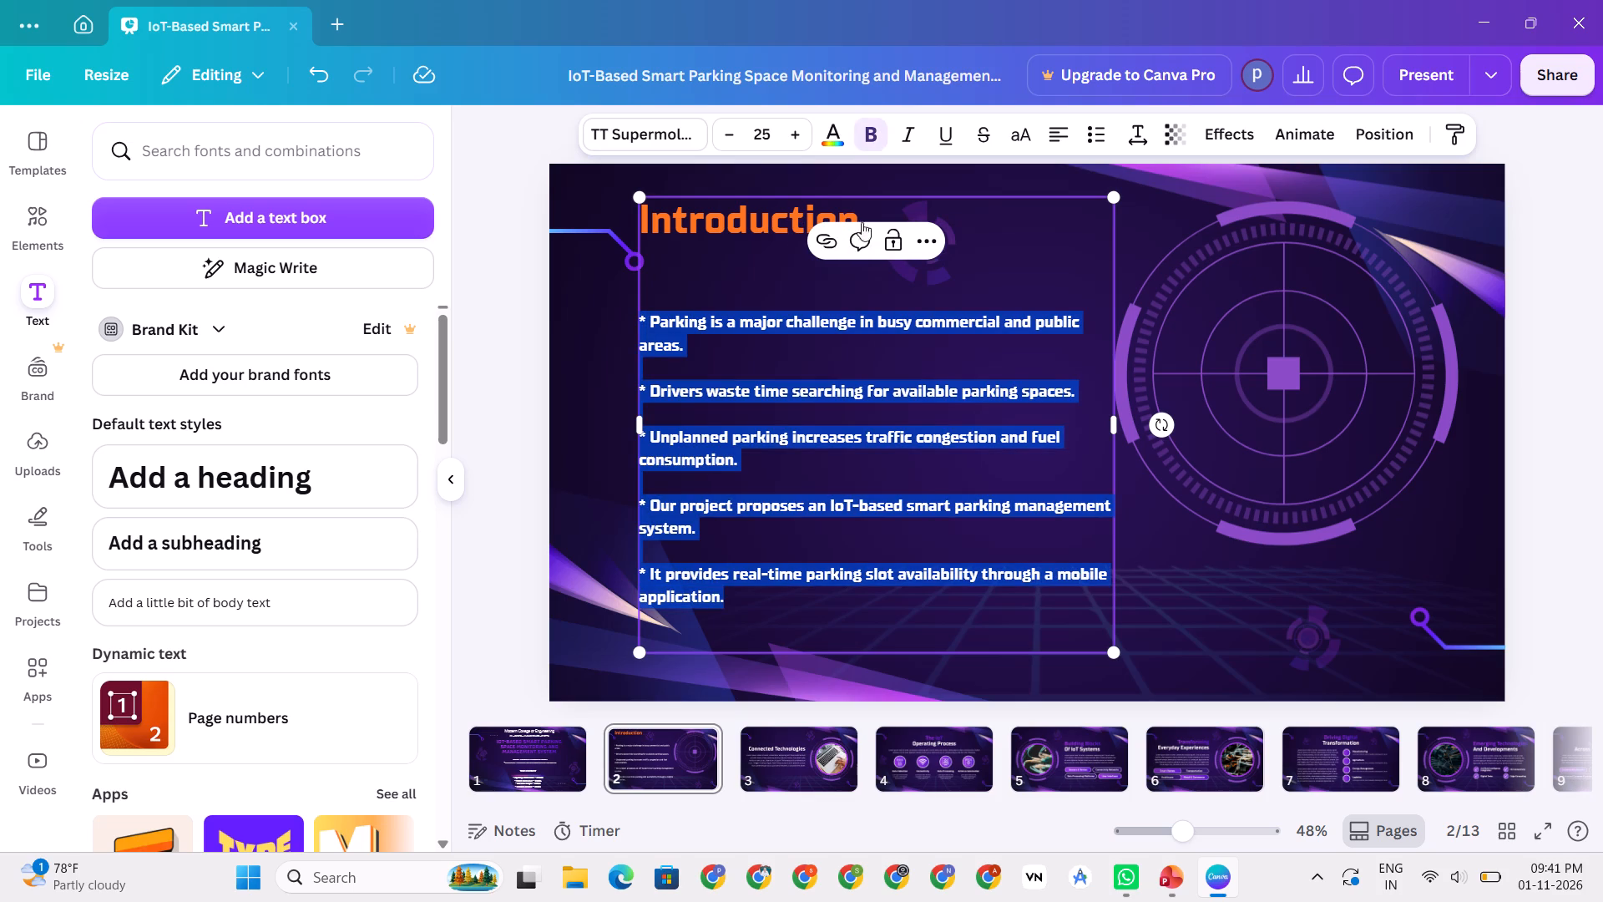
left_click(788, 133)
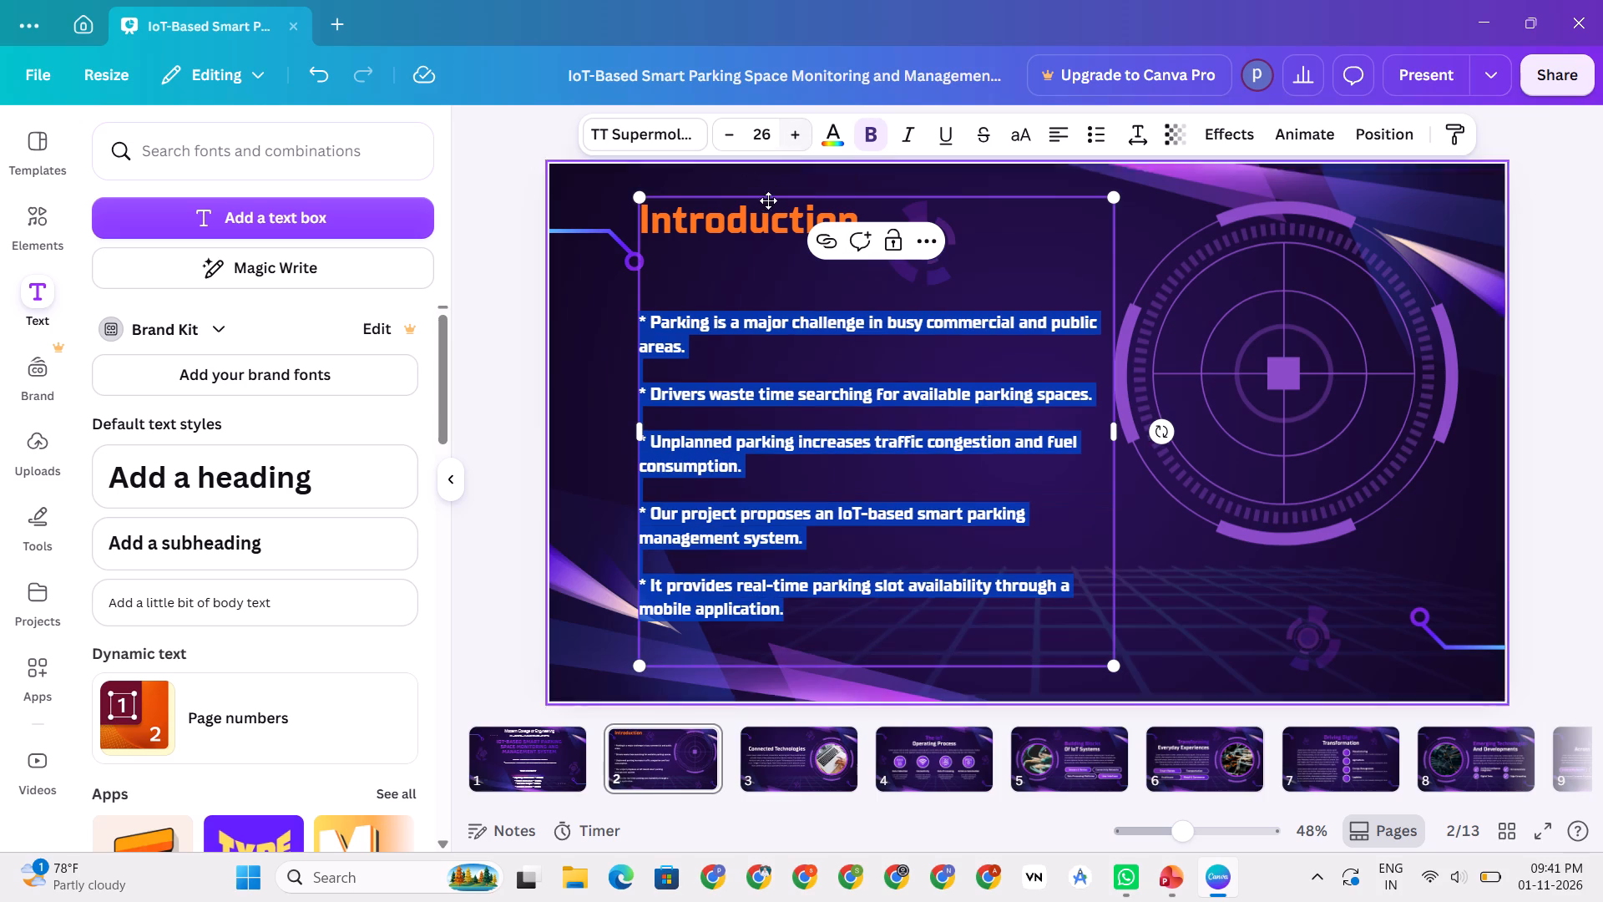
Remove one more blank line between the "Introduction" heading and the first bullet on the Introduction slide.
left_click(650, 321)
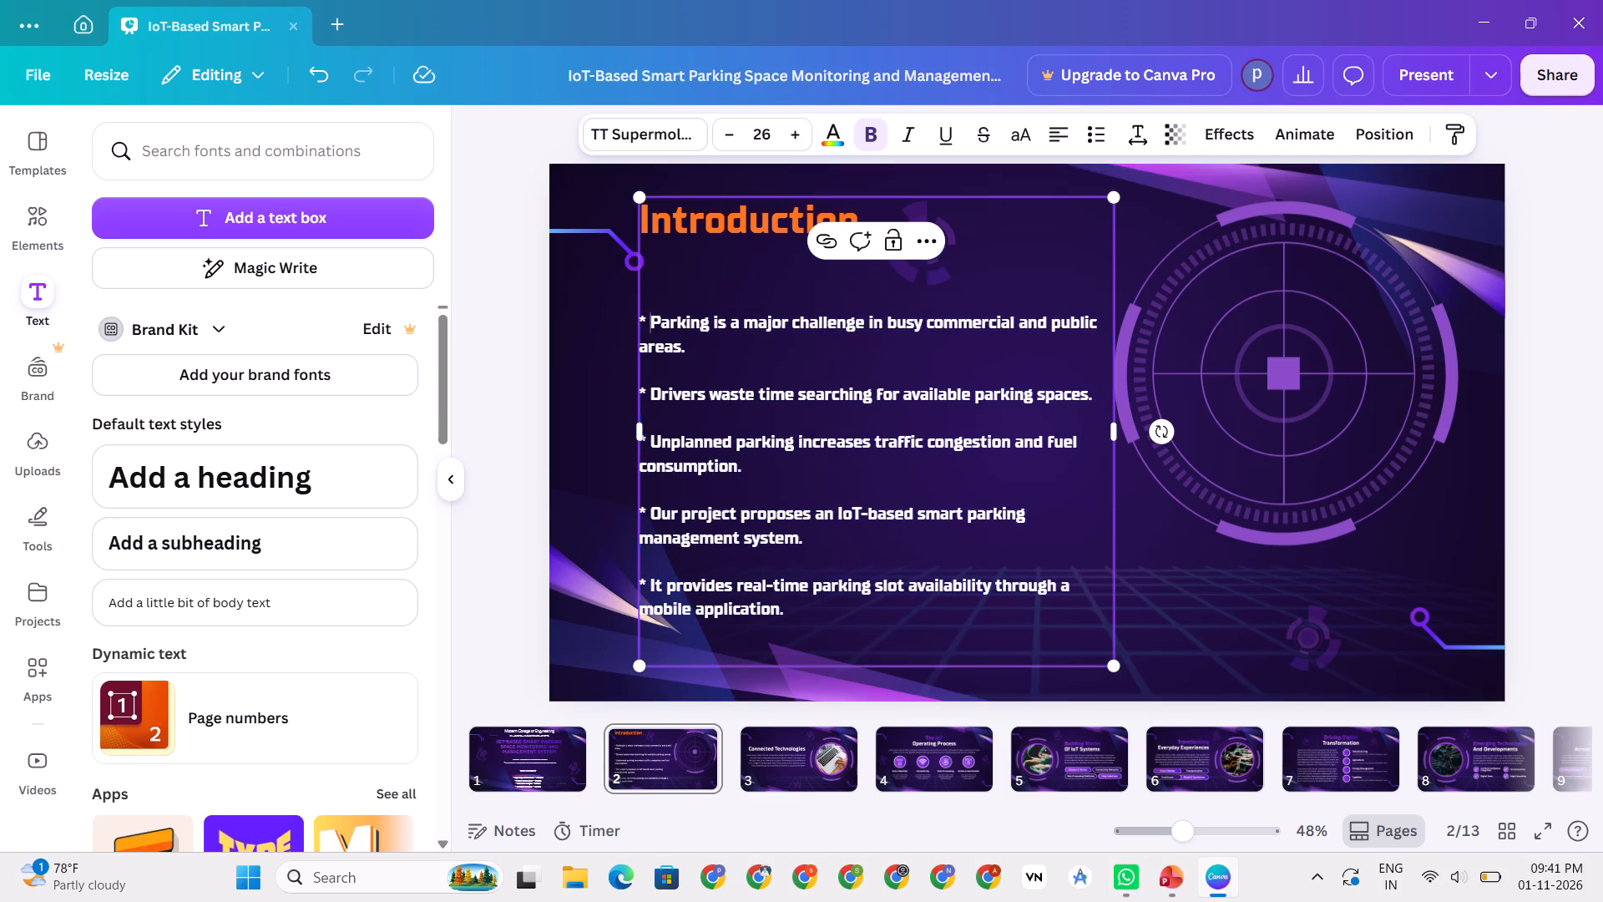
key("Left")
key("Left")
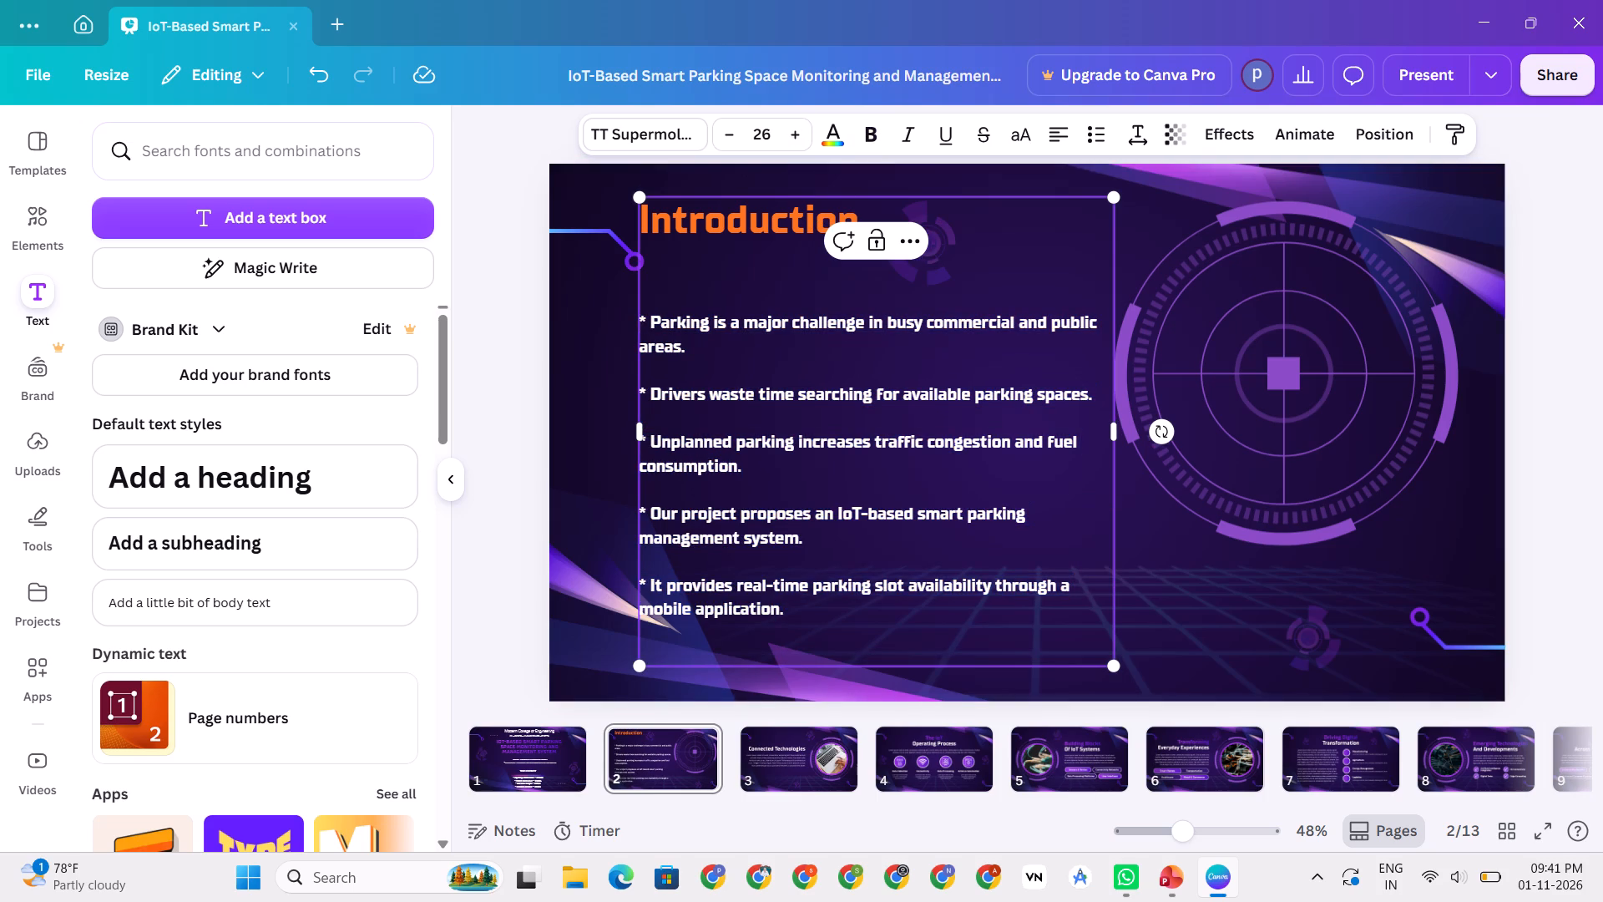
key("BackSpace")
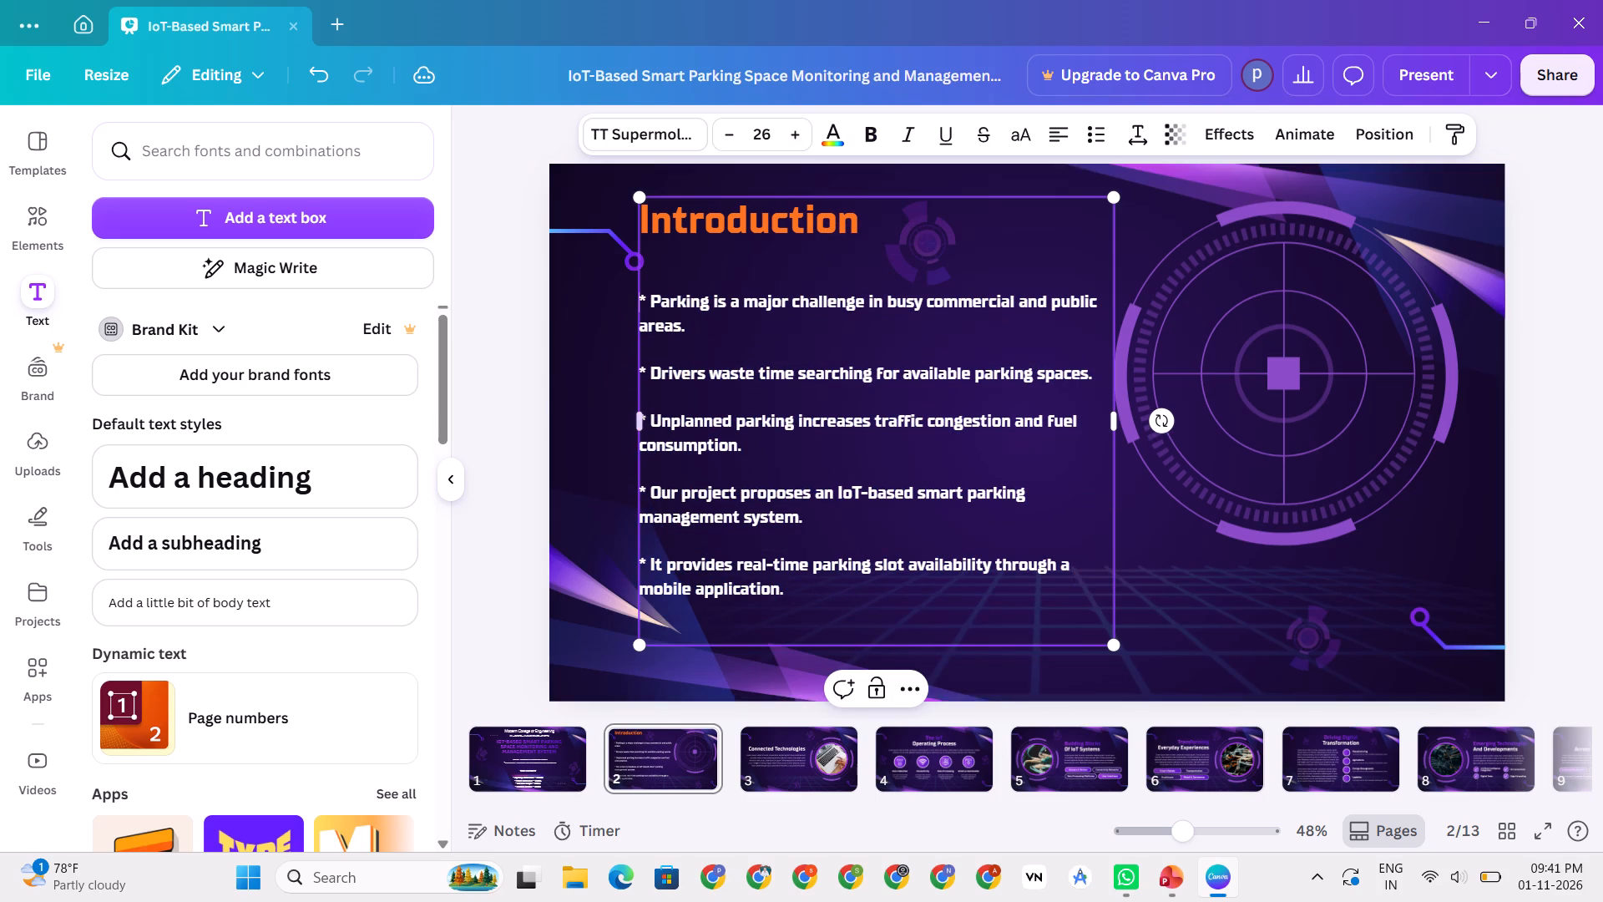
left_click(509, 327)
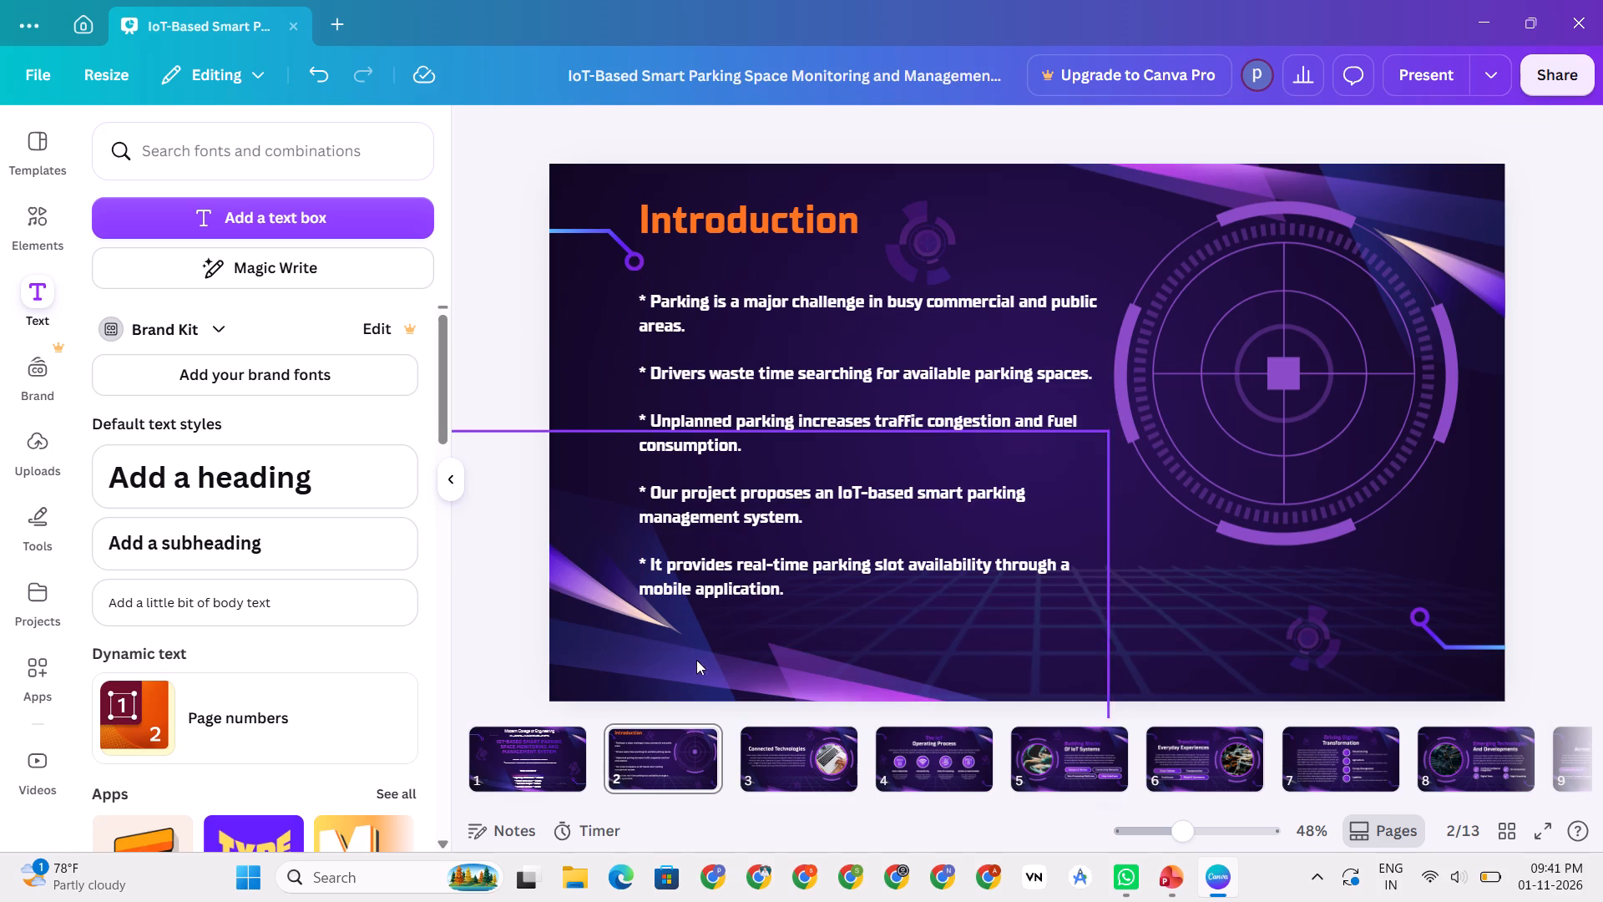
Look over the title slide, the Introduction slide and the slides following it, ending on the "Connected Technologies" slide.
left_click(547, 786)
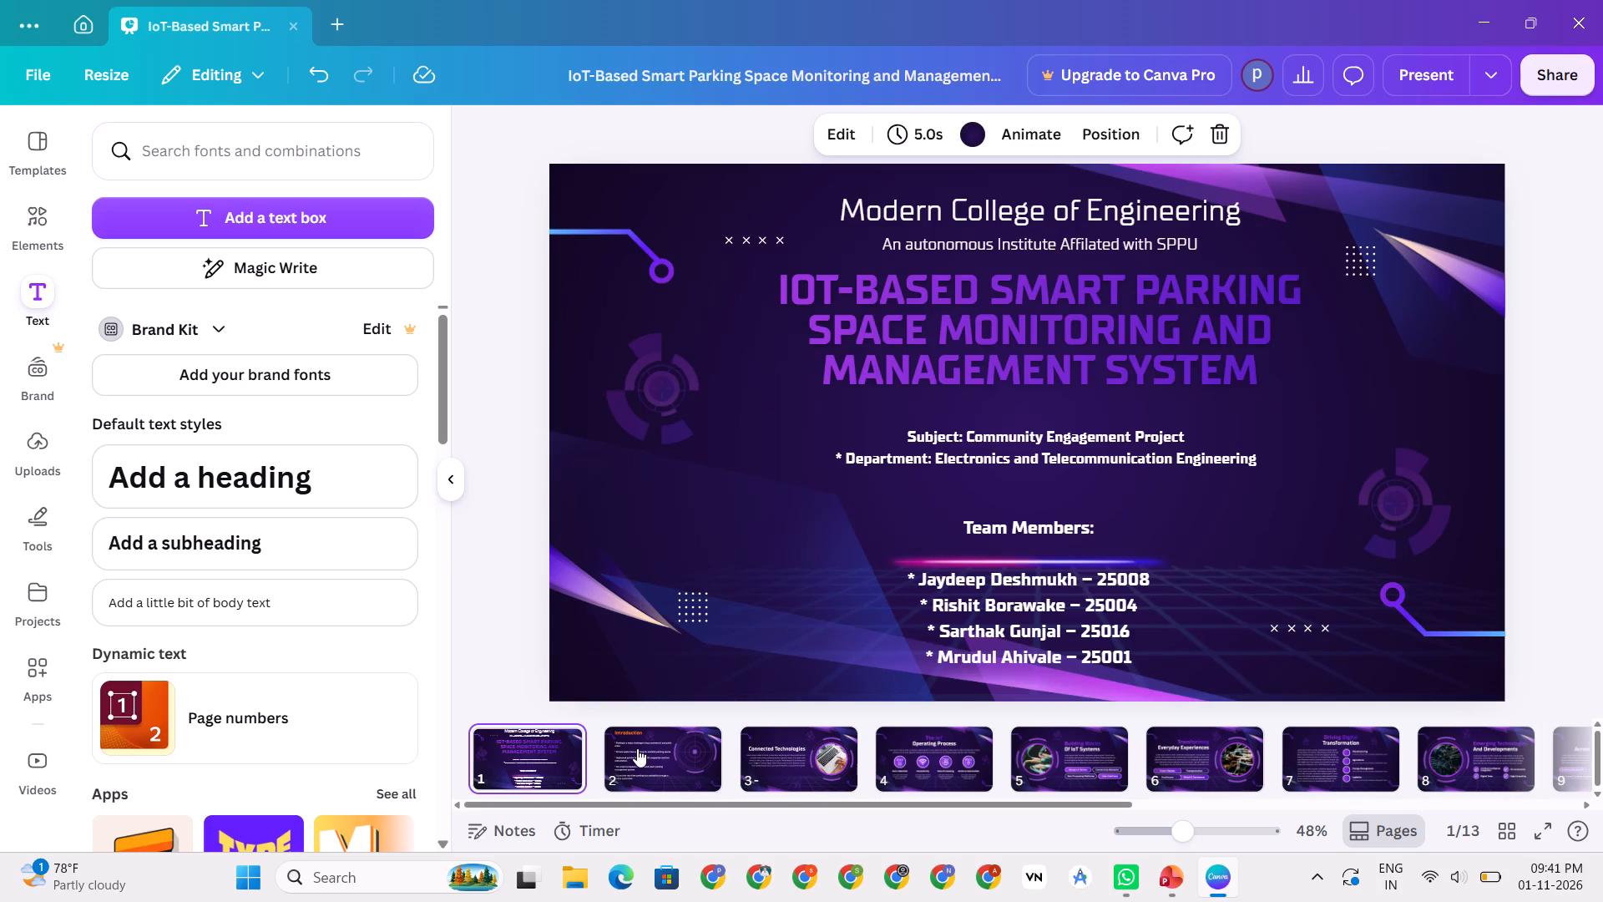
left_click(637, 748)
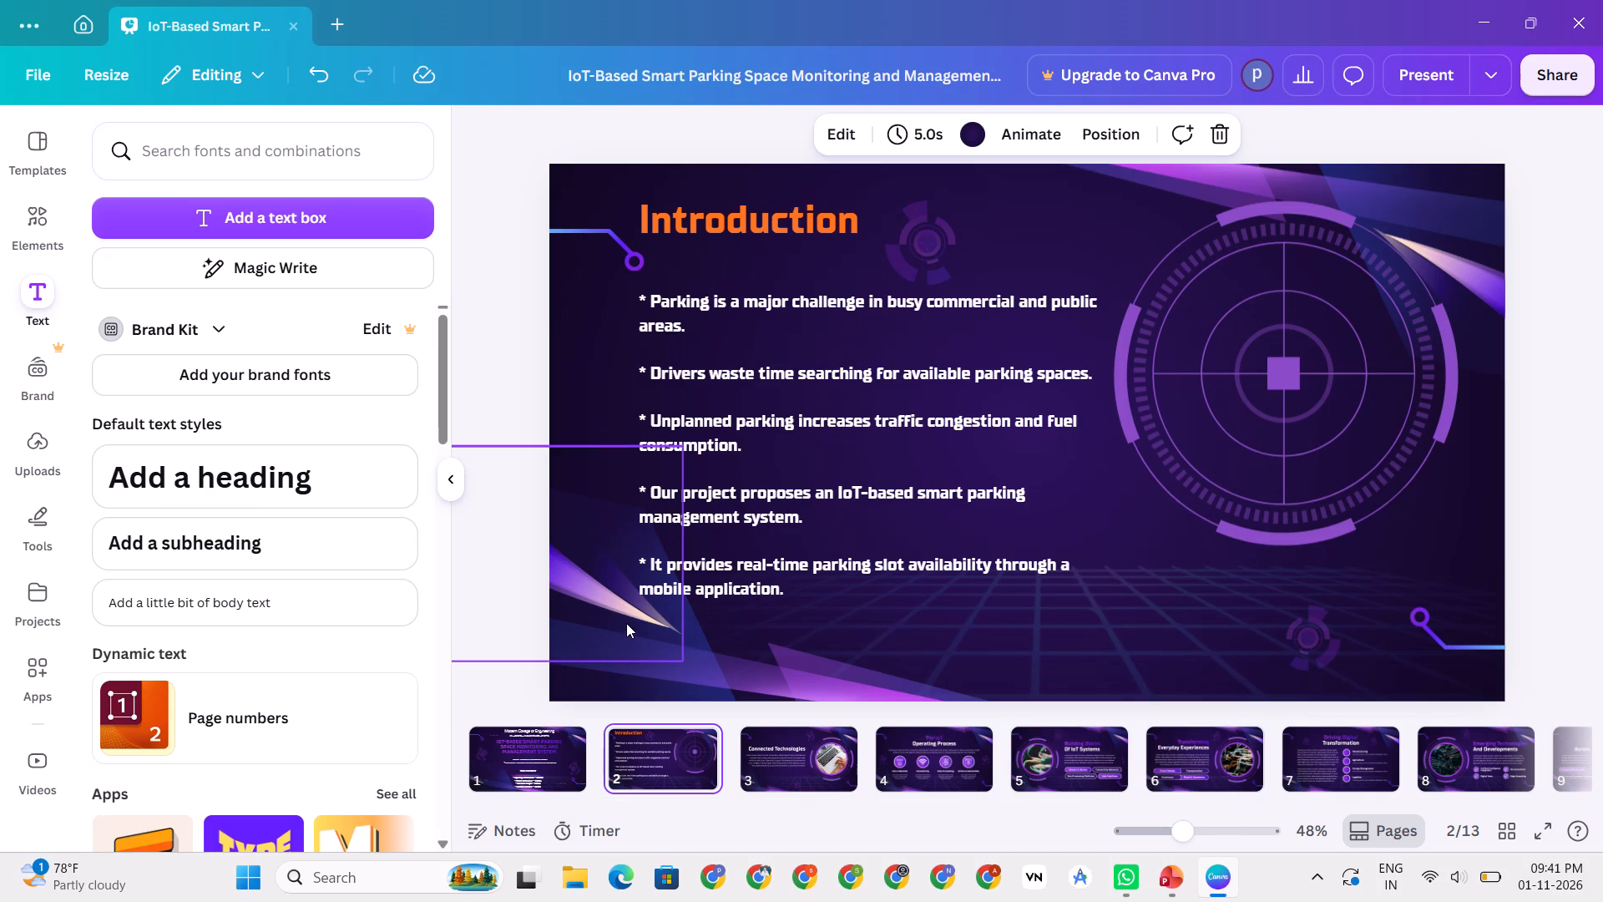
left_click(478, 535)
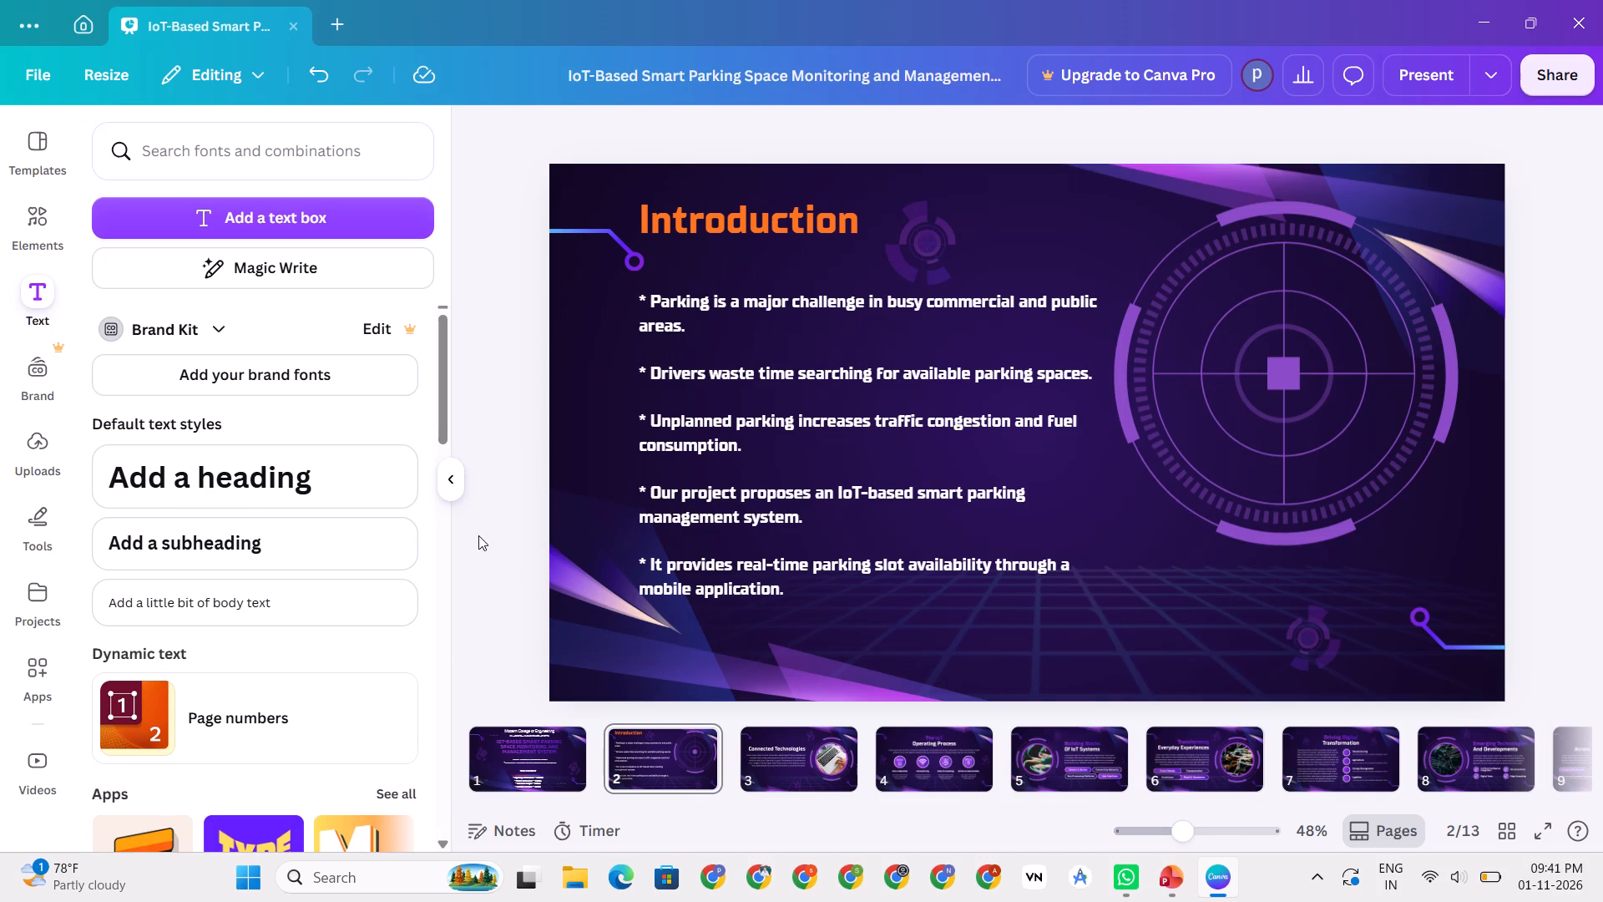
left_click(839, 779)
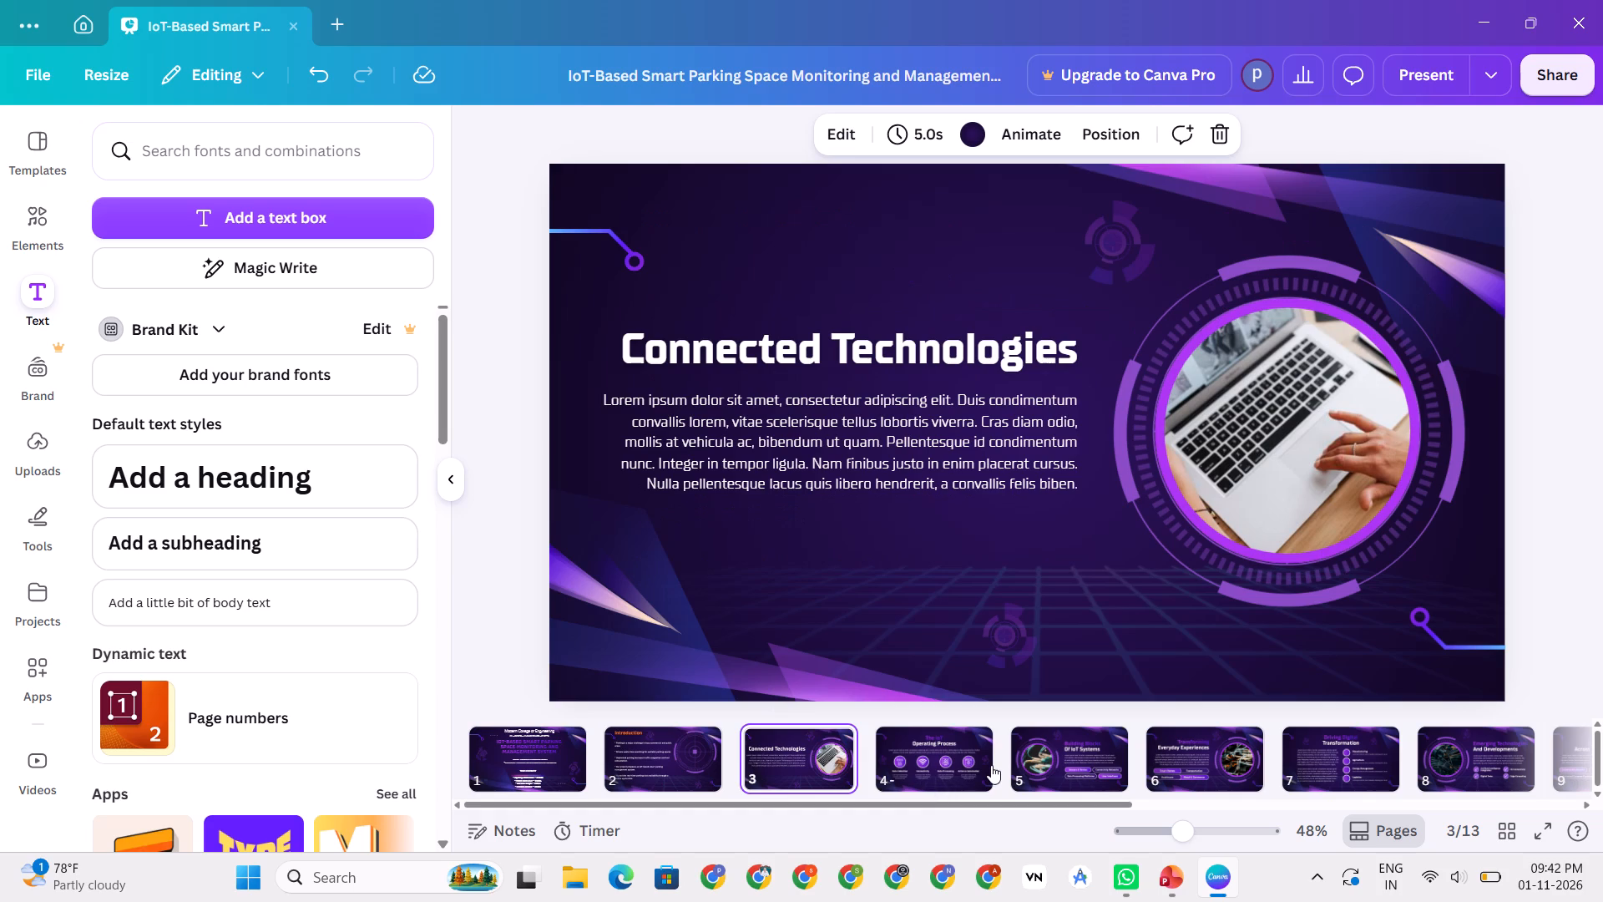
left_click(991, 765)
left_click(751, 749)
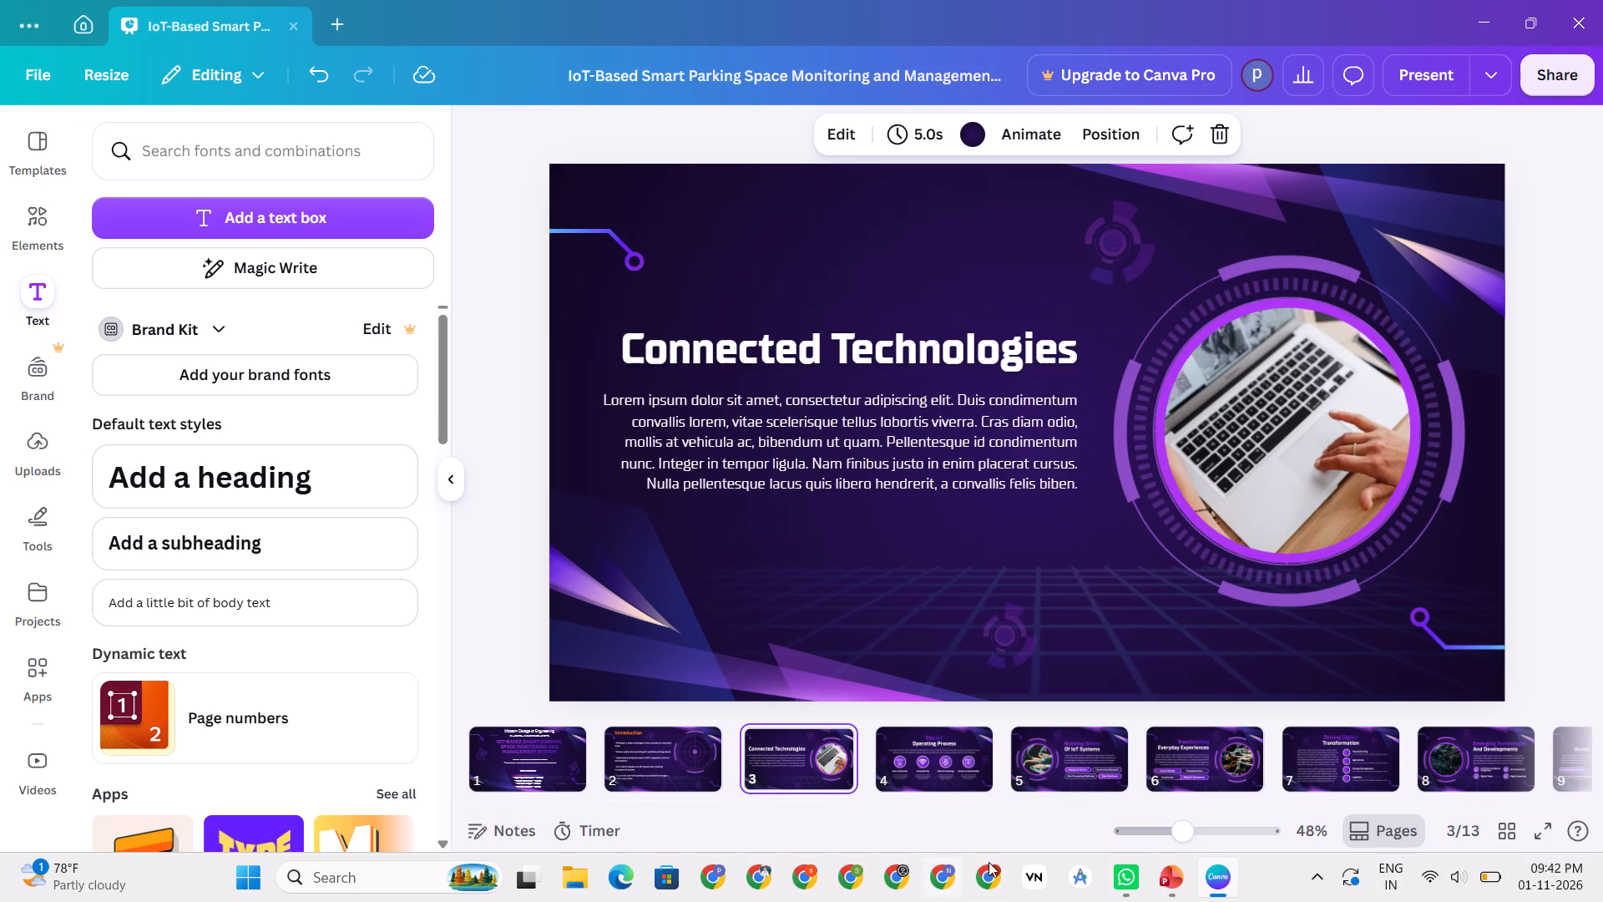
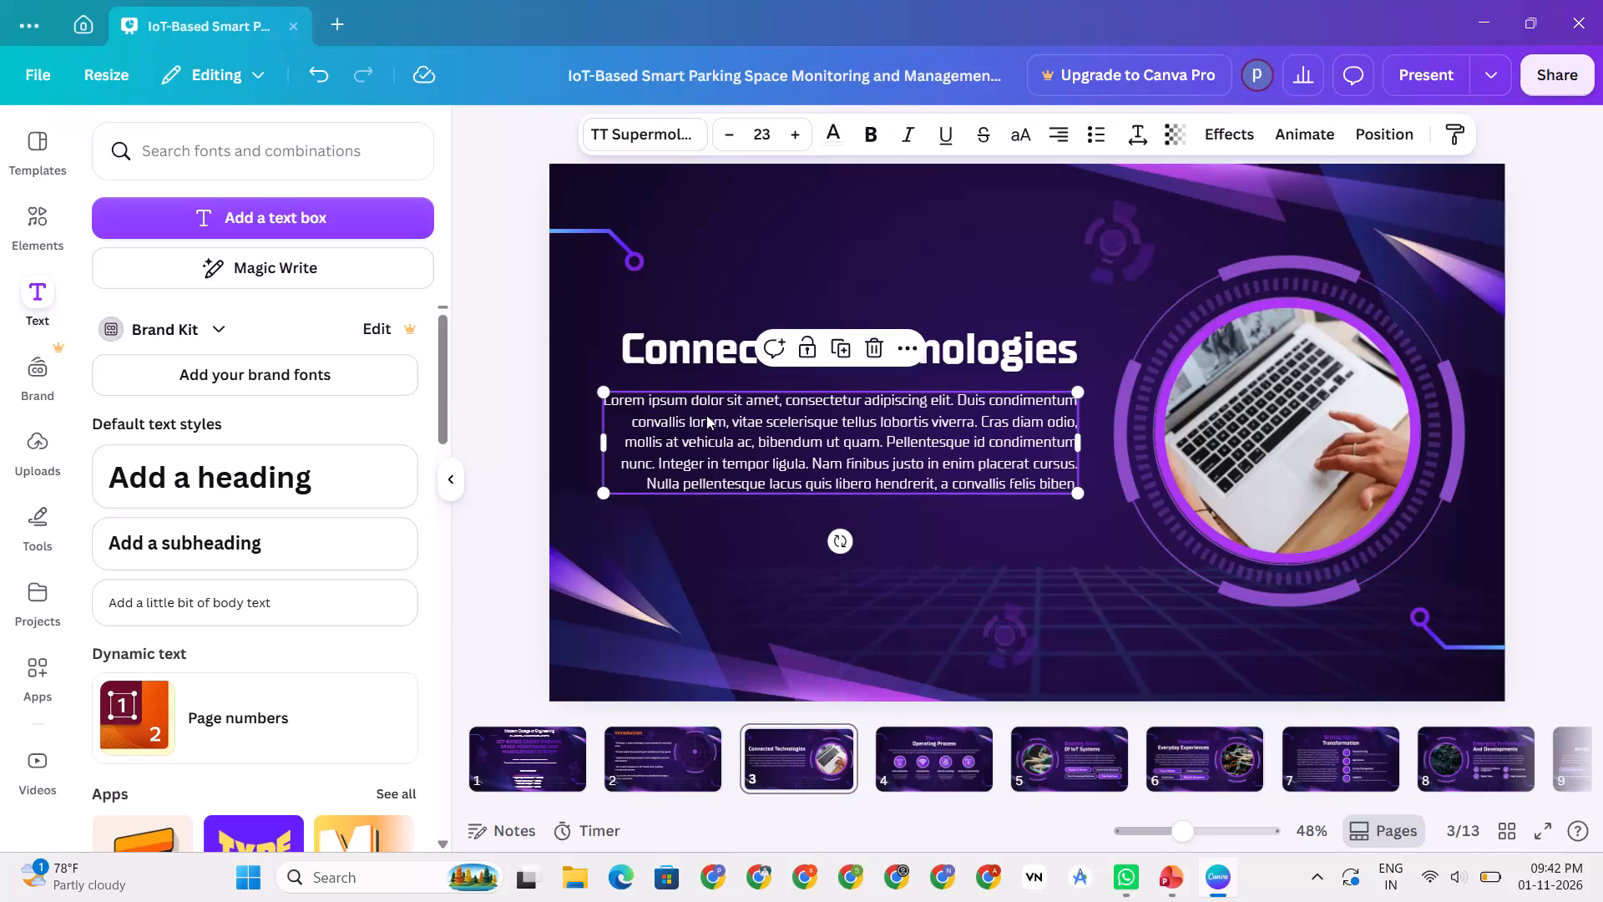
Delete the lorem ipsum body text box on the "Connected Technologies" slide.
left_click(867, 345)
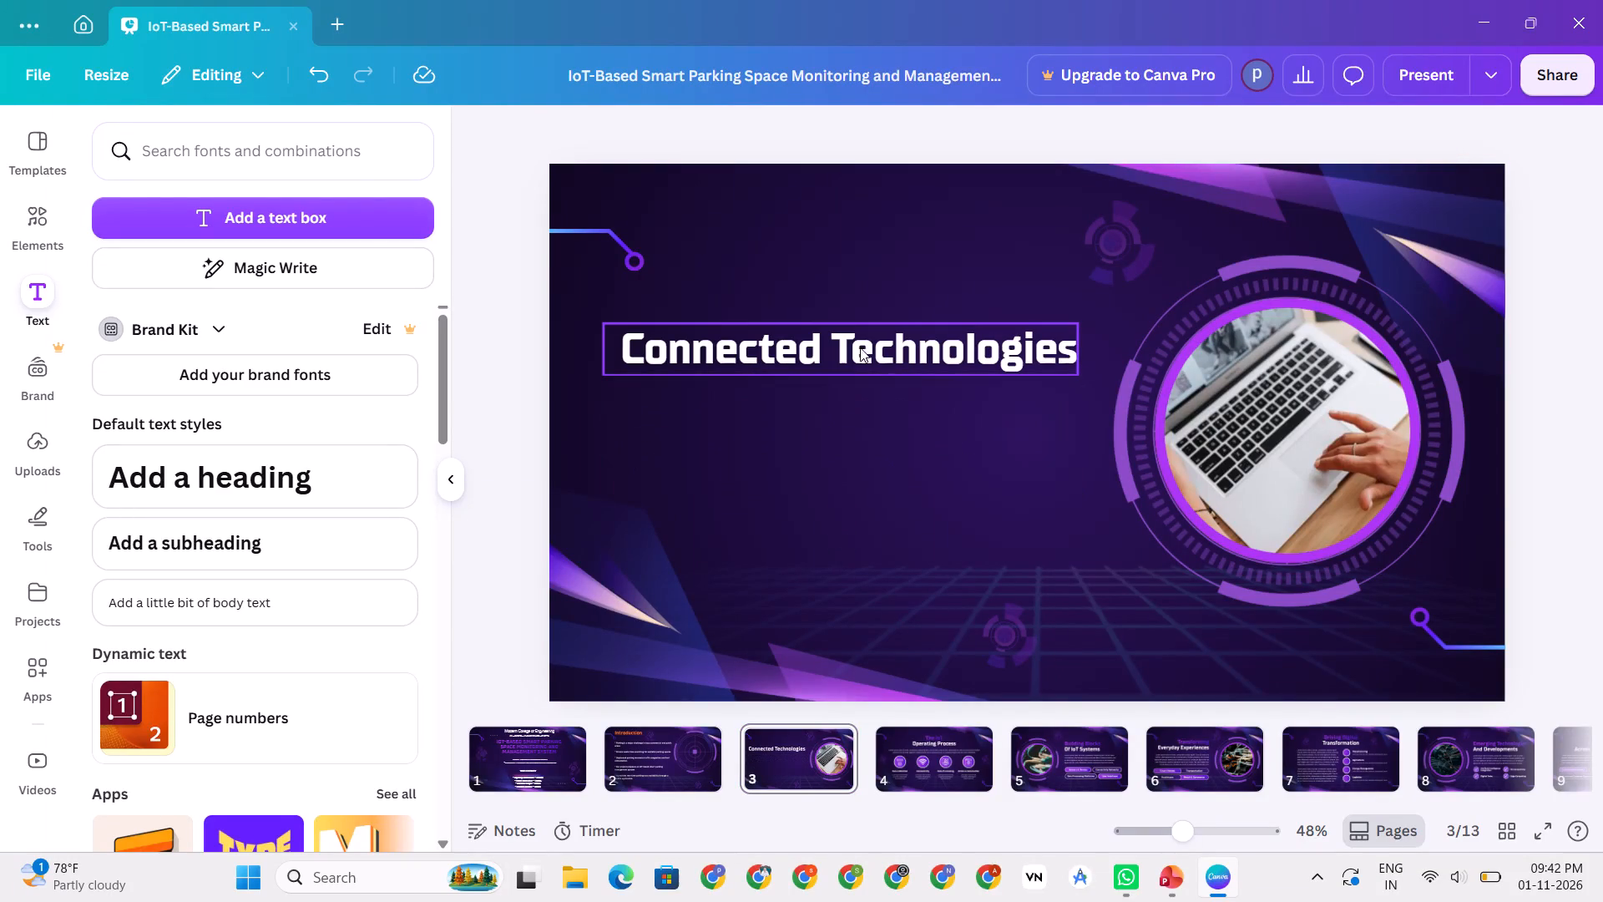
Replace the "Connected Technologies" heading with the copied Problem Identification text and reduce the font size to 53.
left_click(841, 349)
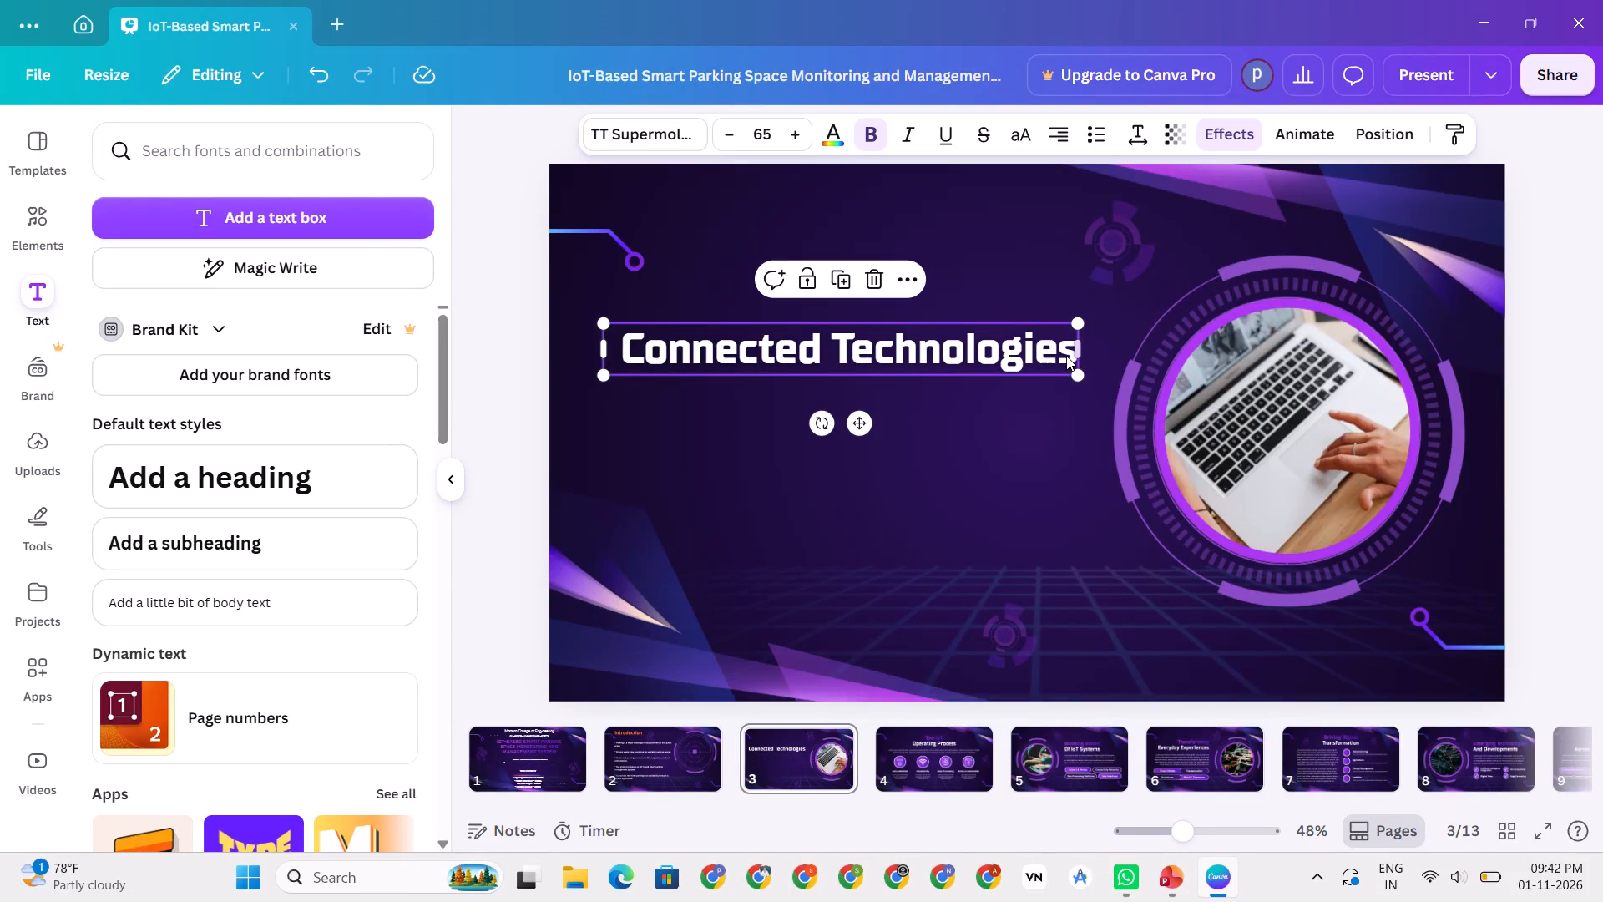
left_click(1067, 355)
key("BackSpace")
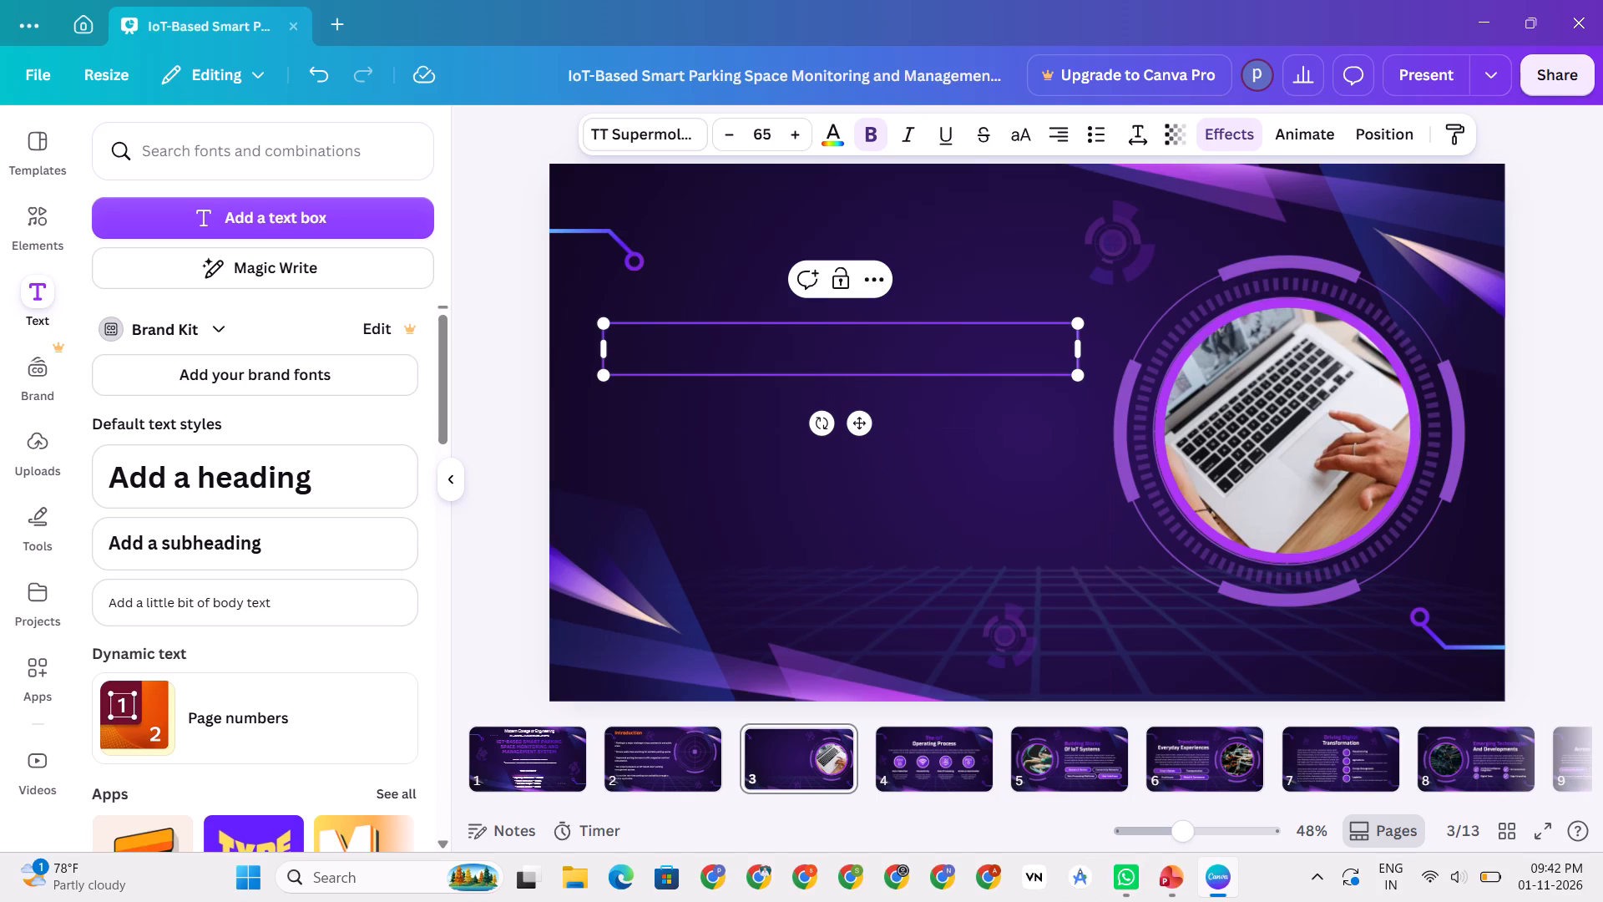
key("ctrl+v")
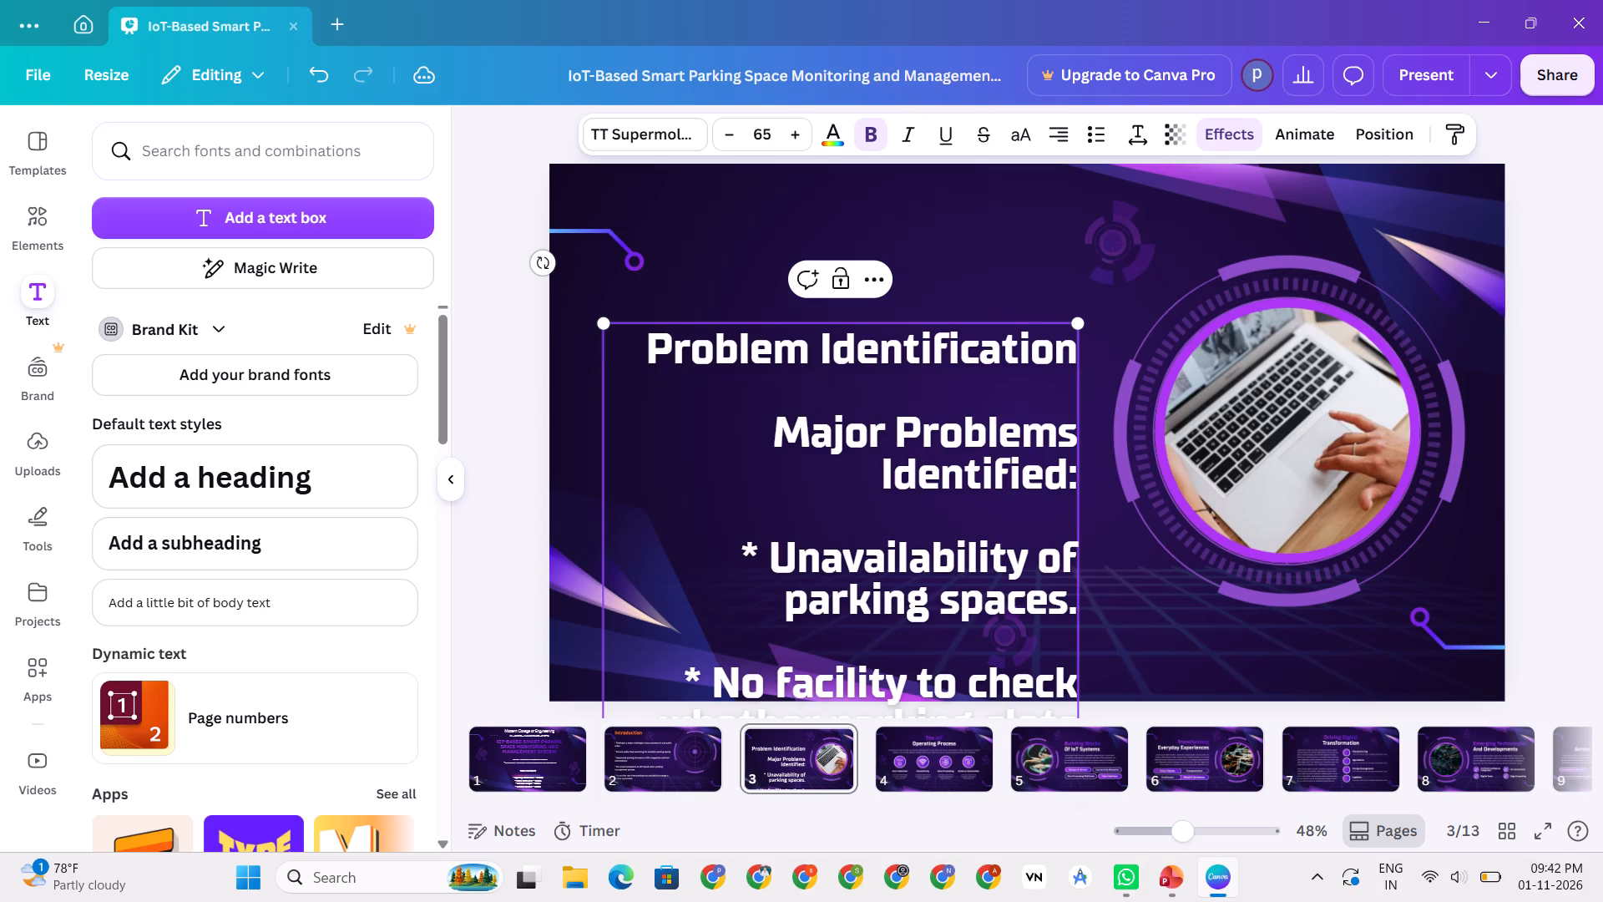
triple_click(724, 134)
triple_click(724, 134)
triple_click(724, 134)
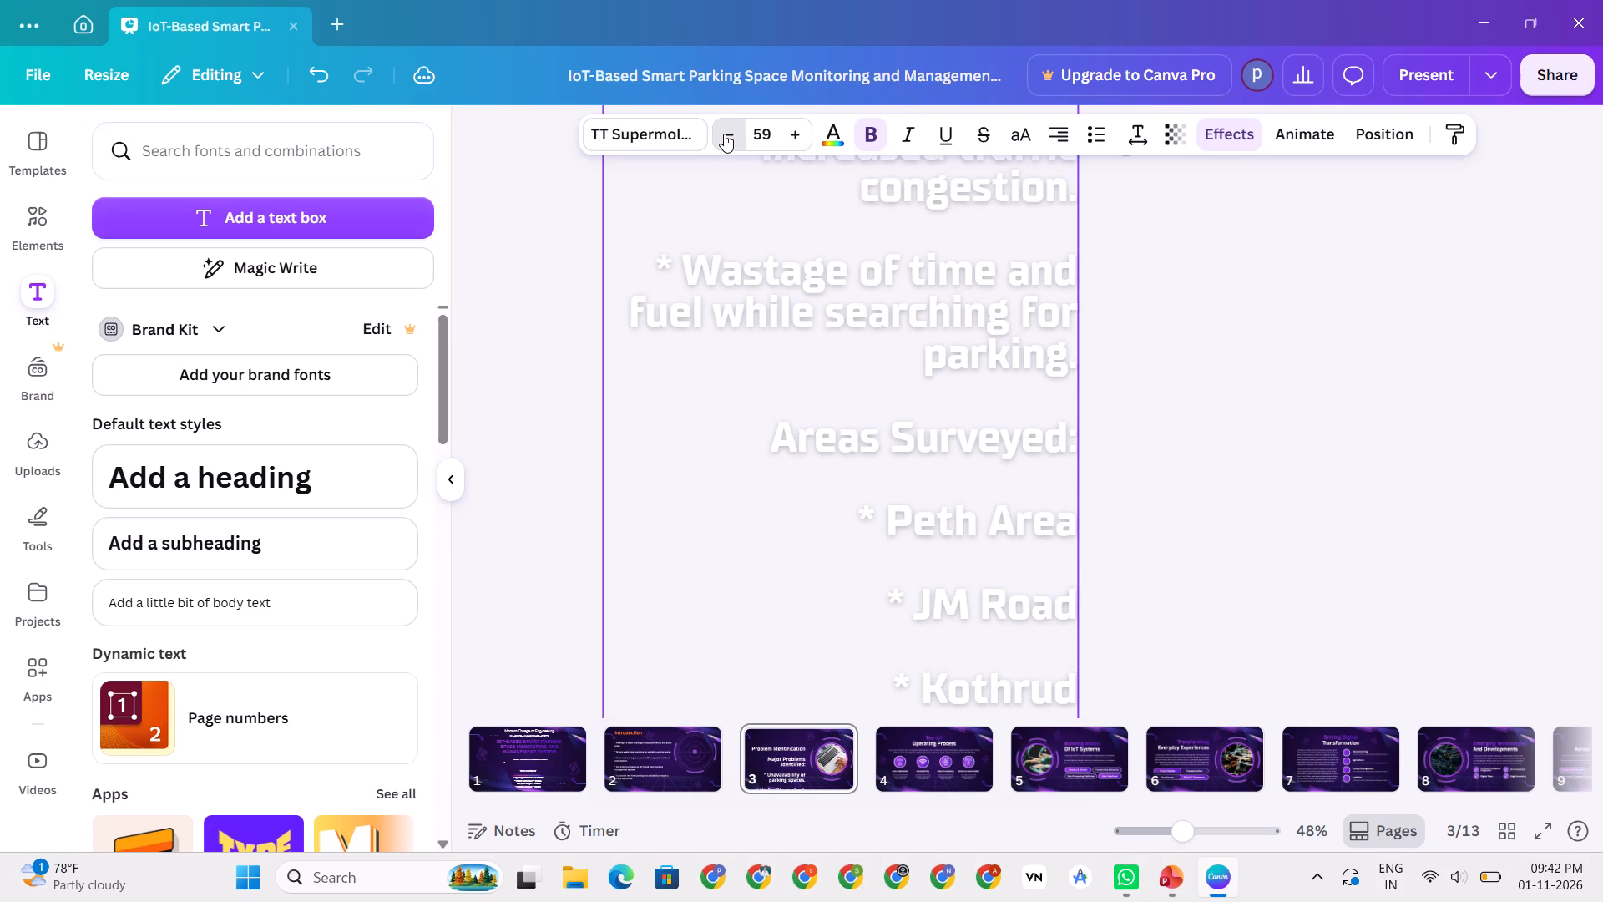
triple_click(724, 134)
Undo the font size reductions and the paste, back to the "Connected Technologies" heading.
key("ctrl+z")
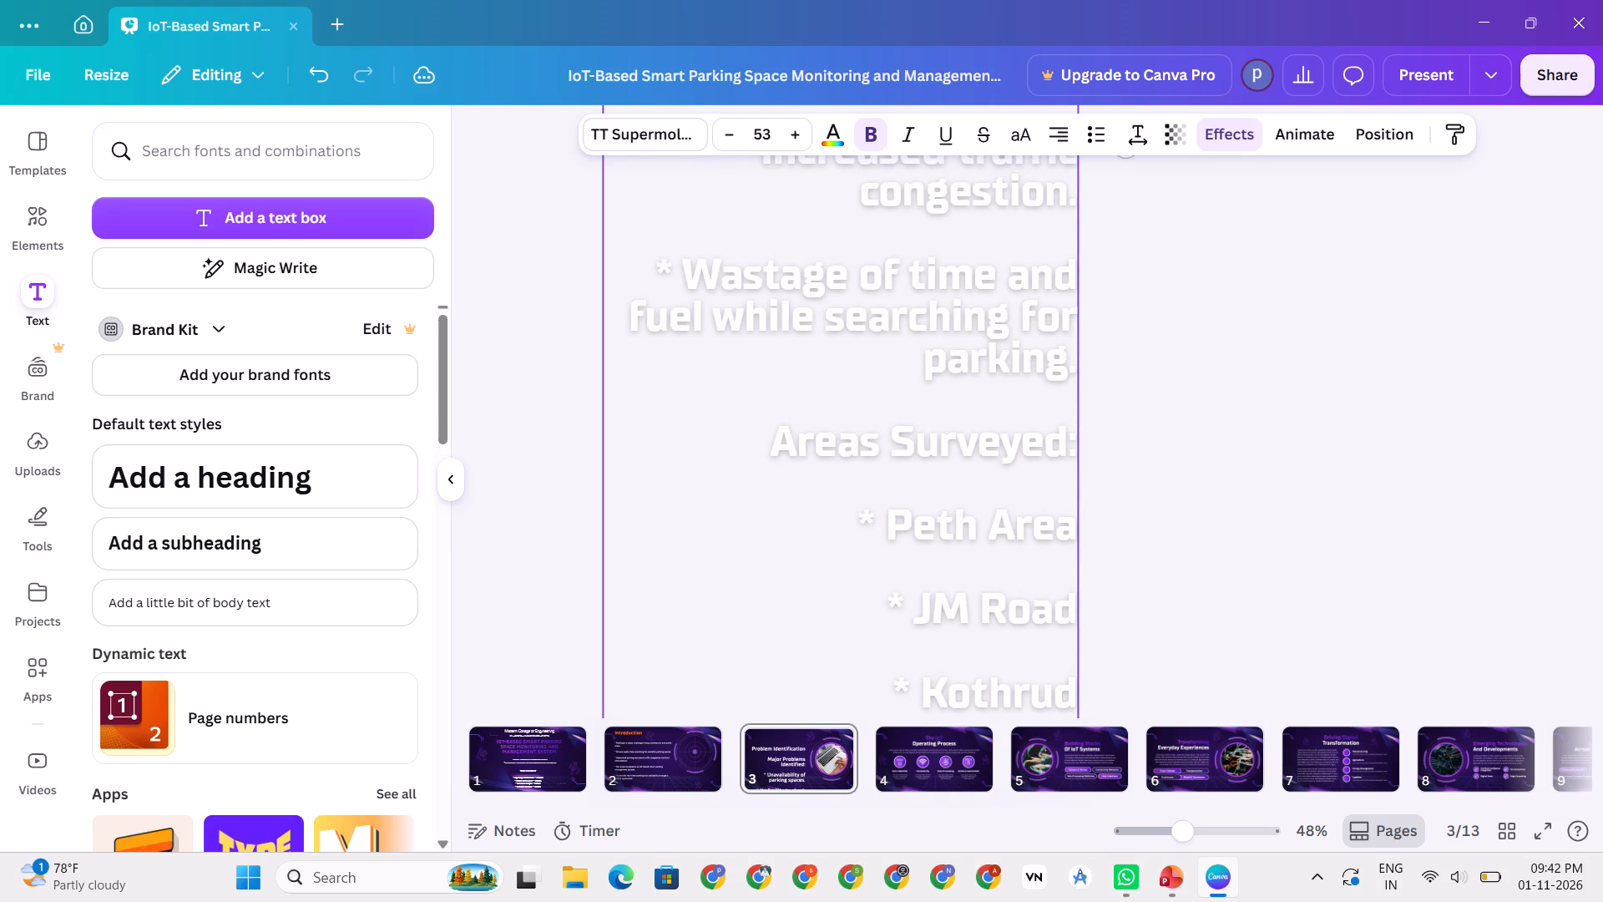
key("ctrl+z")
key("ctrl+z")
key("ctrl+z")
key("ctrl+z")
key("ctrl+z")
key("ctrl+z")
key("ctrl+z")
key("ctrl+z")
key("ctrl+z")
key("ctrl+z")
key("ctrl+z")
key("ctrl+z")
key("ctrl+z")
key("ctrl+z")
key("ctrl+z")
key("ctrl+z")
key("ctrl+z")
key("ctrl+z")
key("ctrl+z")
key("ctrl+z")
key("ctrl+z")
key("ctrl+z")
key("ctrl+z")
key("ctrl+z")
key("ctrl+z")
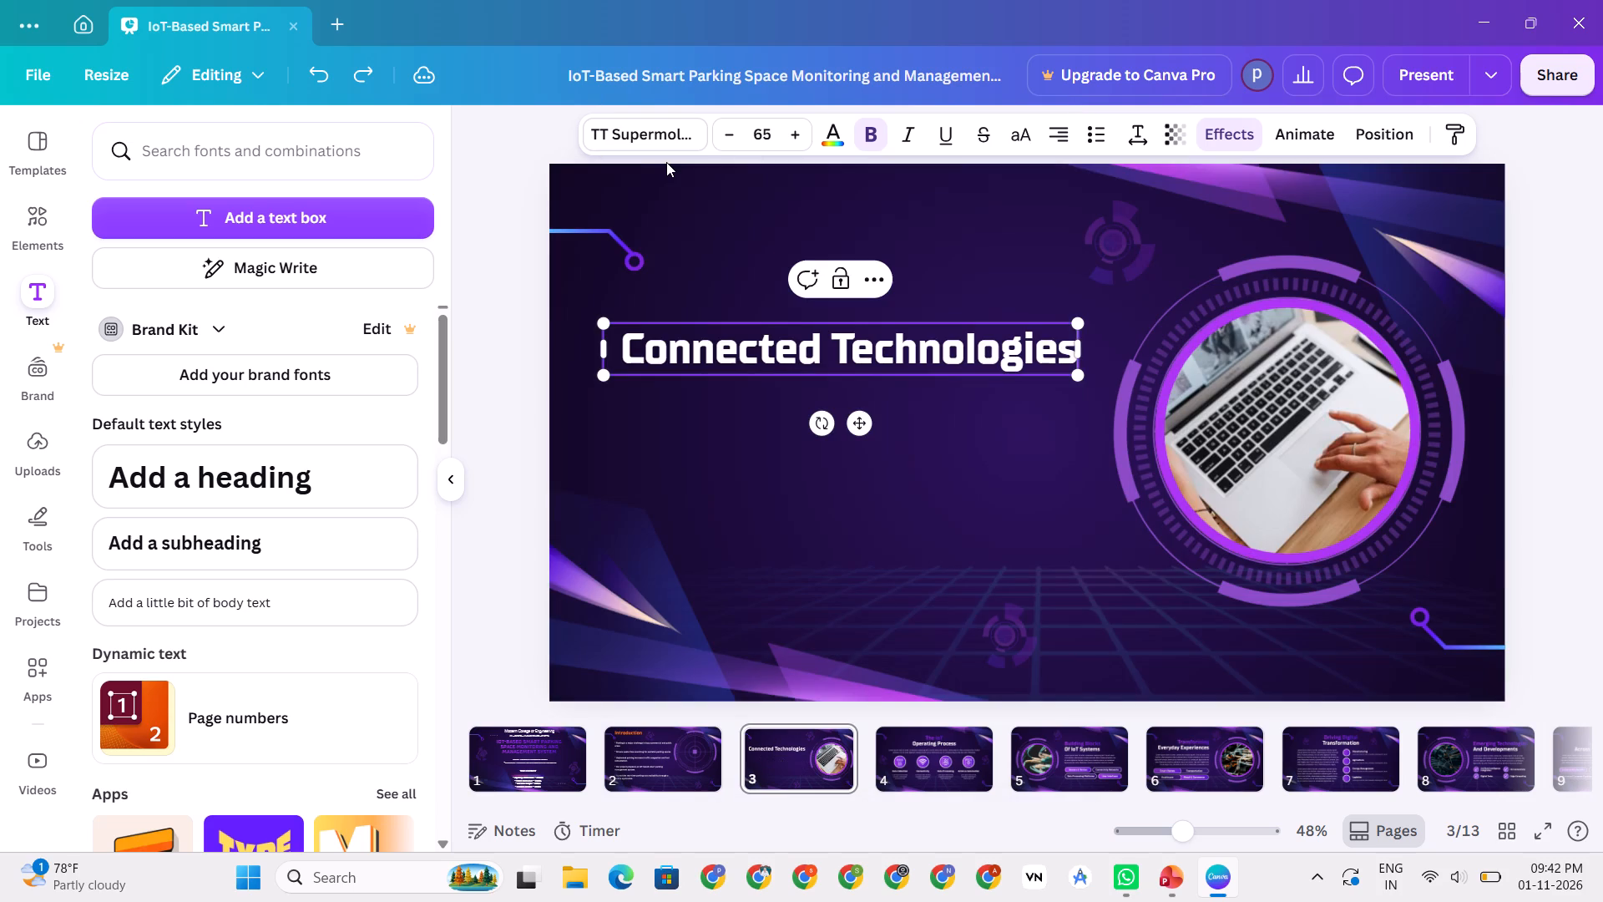
Delete the "Connected Technologies" heading text up to its last letter.
left_click(1039, 325)
left_click_drag(1066, 346, 655, 355)
key("BackSpace")
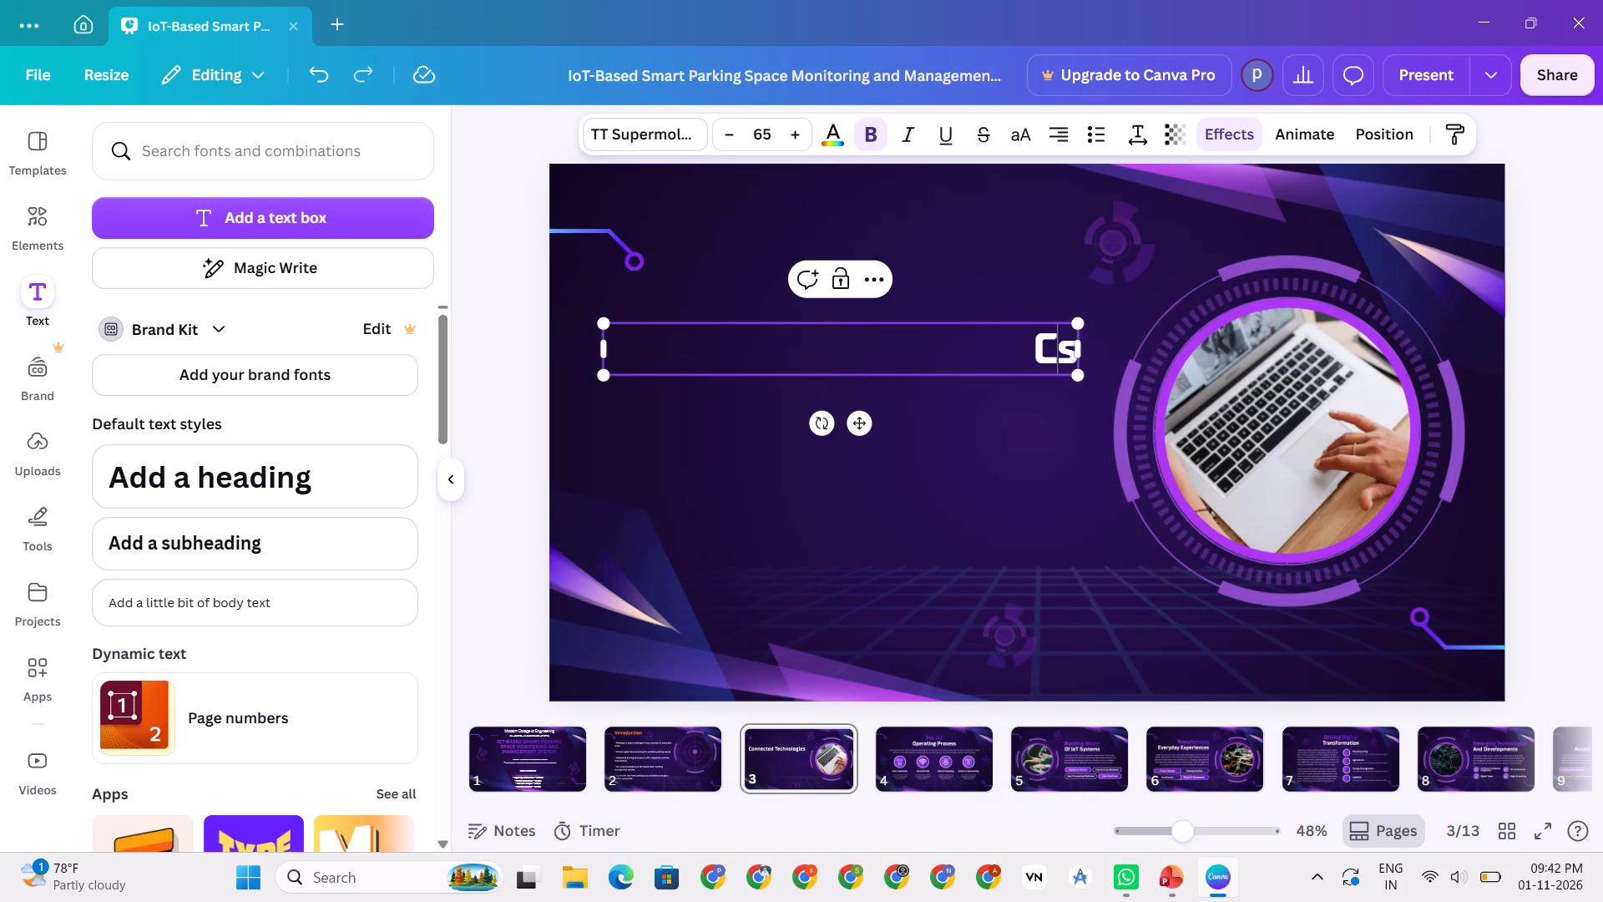
key("BackSpace")
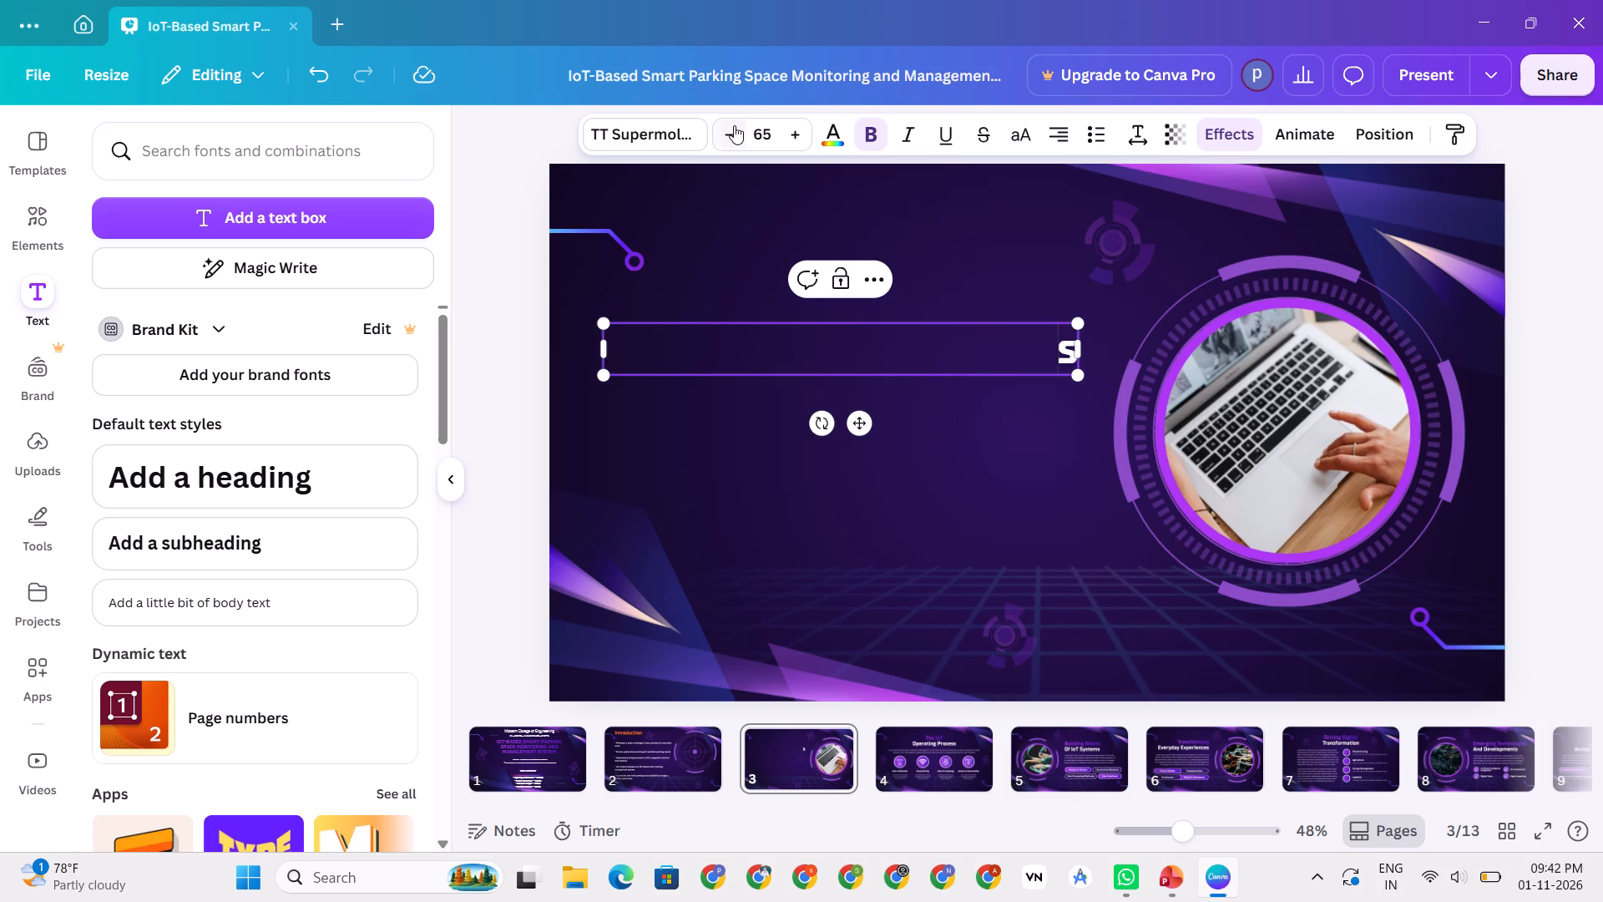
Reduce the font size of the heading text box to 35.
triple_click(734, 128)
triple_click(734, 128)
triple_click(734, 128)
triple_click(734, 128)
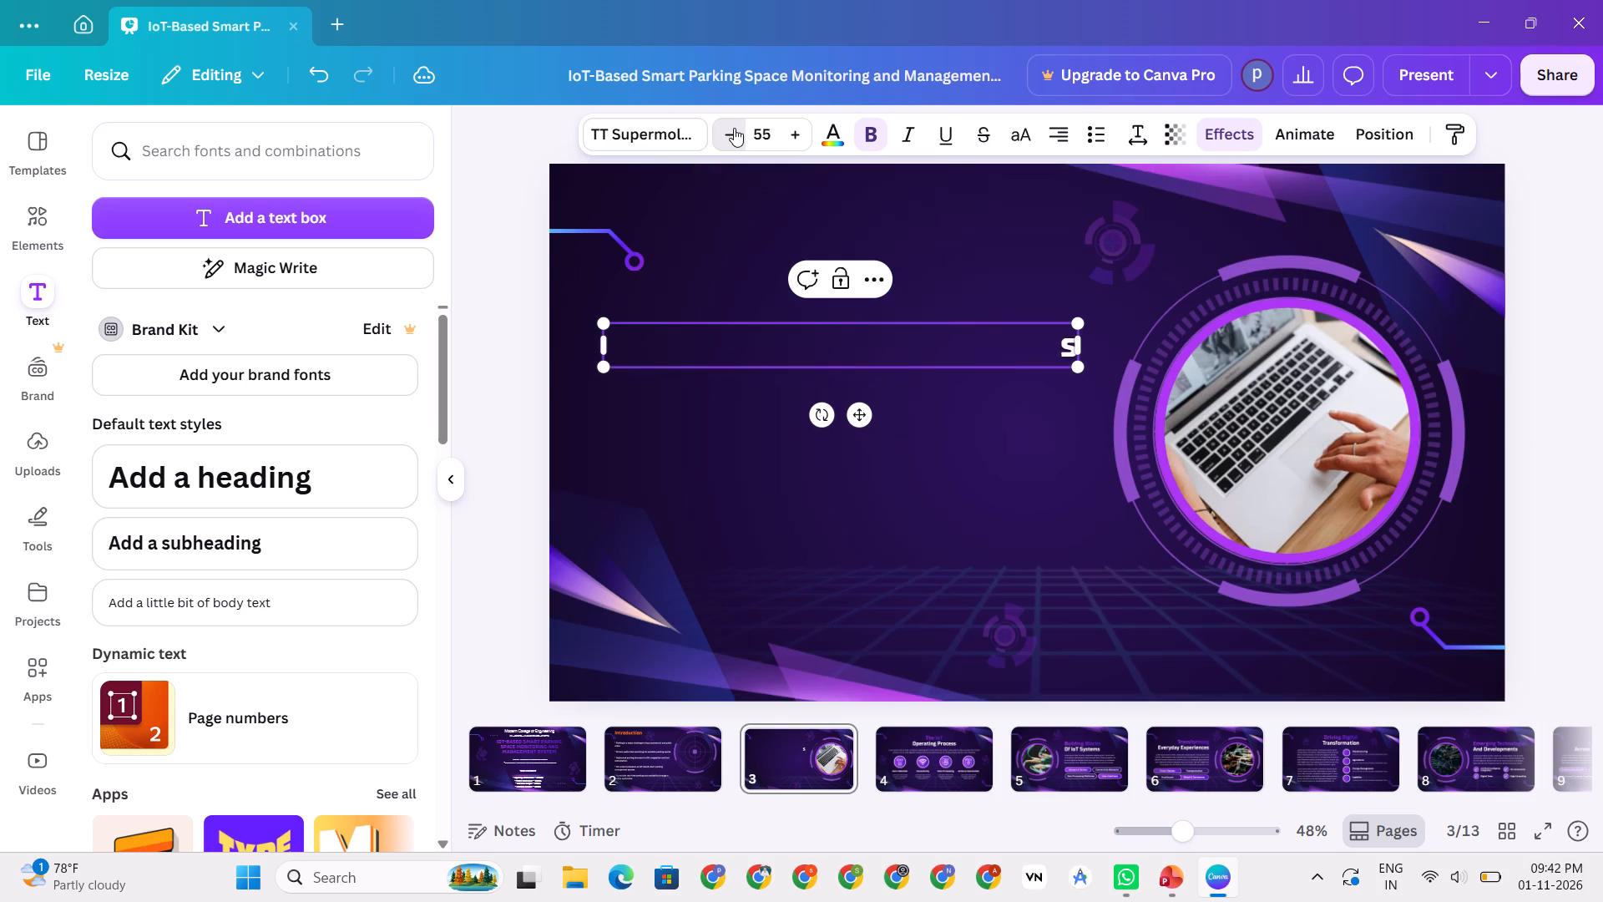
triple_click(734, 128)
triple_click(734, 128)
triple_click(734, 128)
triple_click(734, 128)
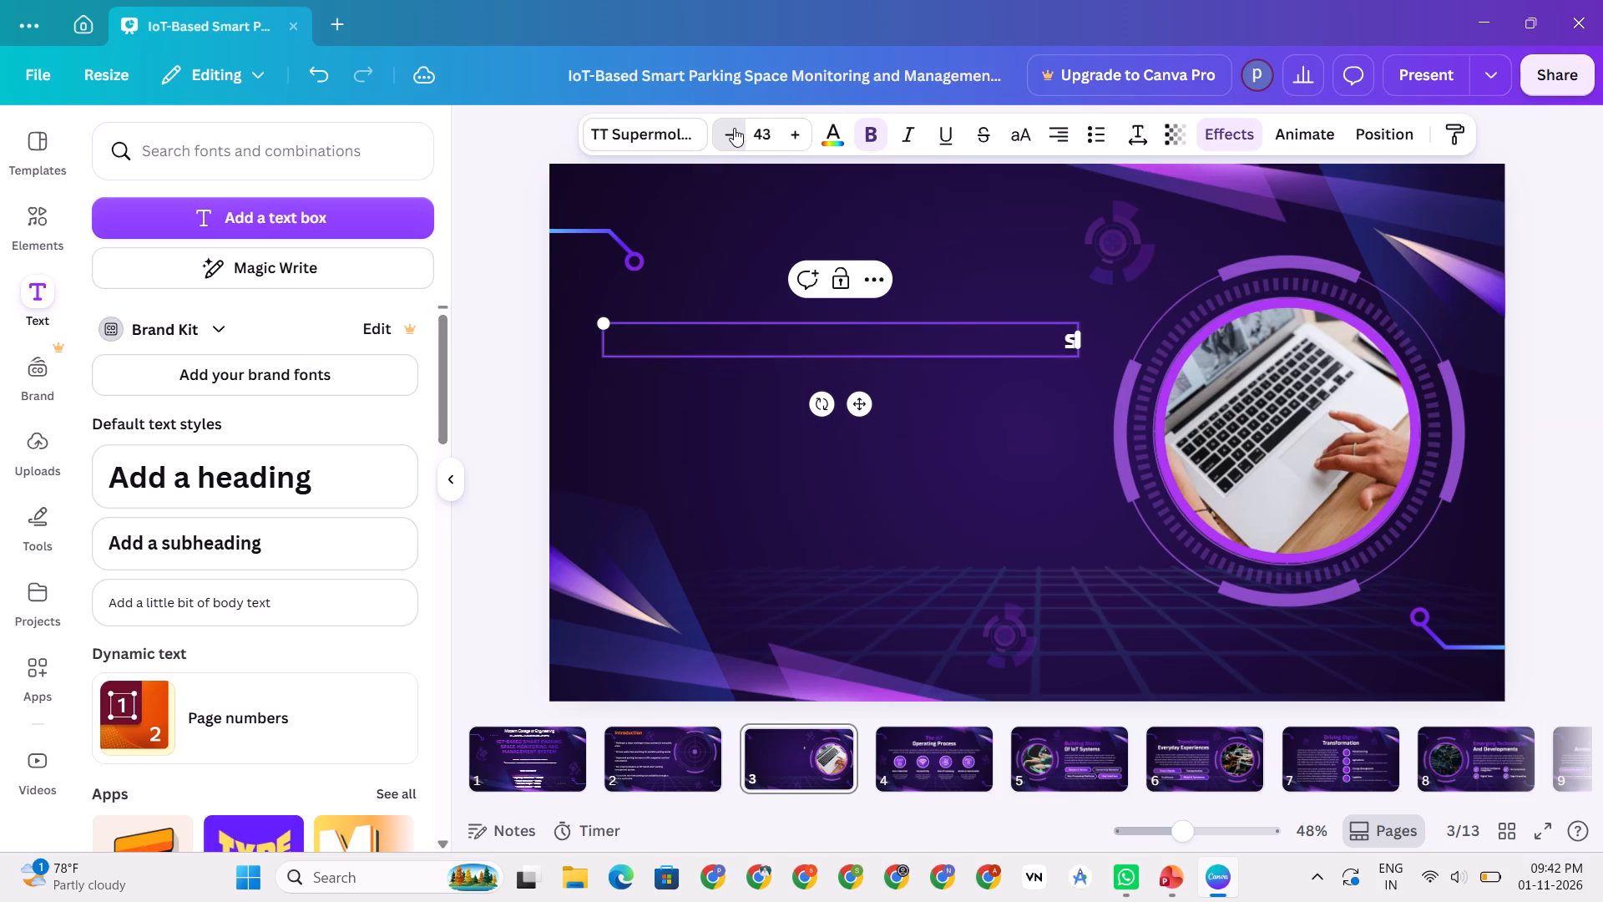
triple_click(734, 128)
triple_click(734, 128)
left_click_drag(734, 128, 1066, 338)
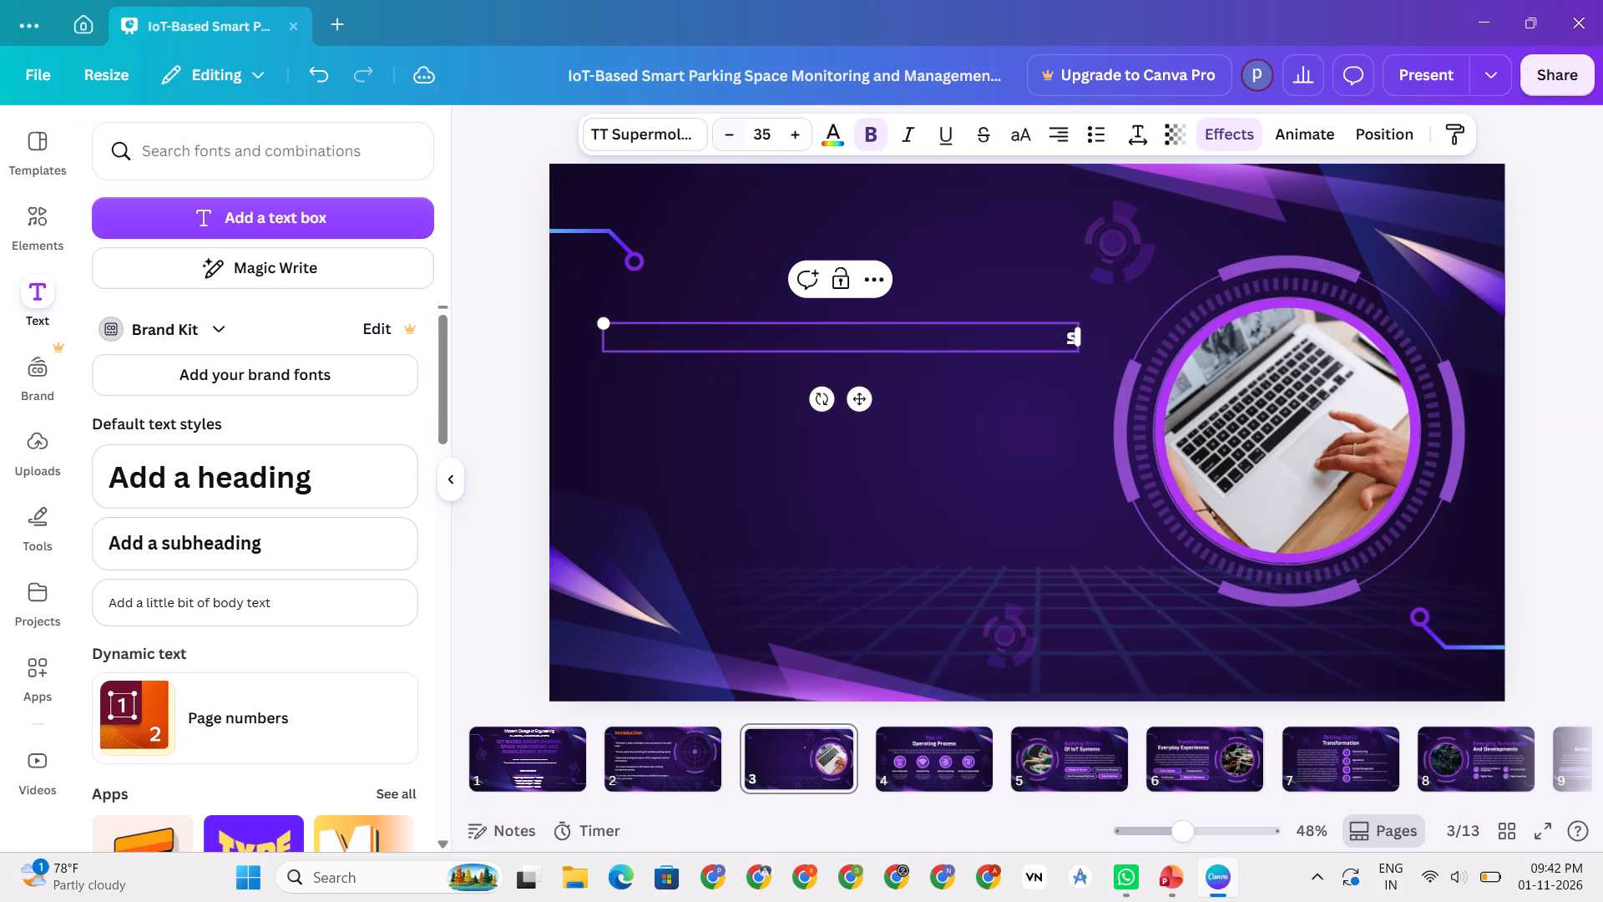
Delete the leftover letter "s" from the heading text box.
left_click(1066, 338)
key("Right")
key("BackSpace")
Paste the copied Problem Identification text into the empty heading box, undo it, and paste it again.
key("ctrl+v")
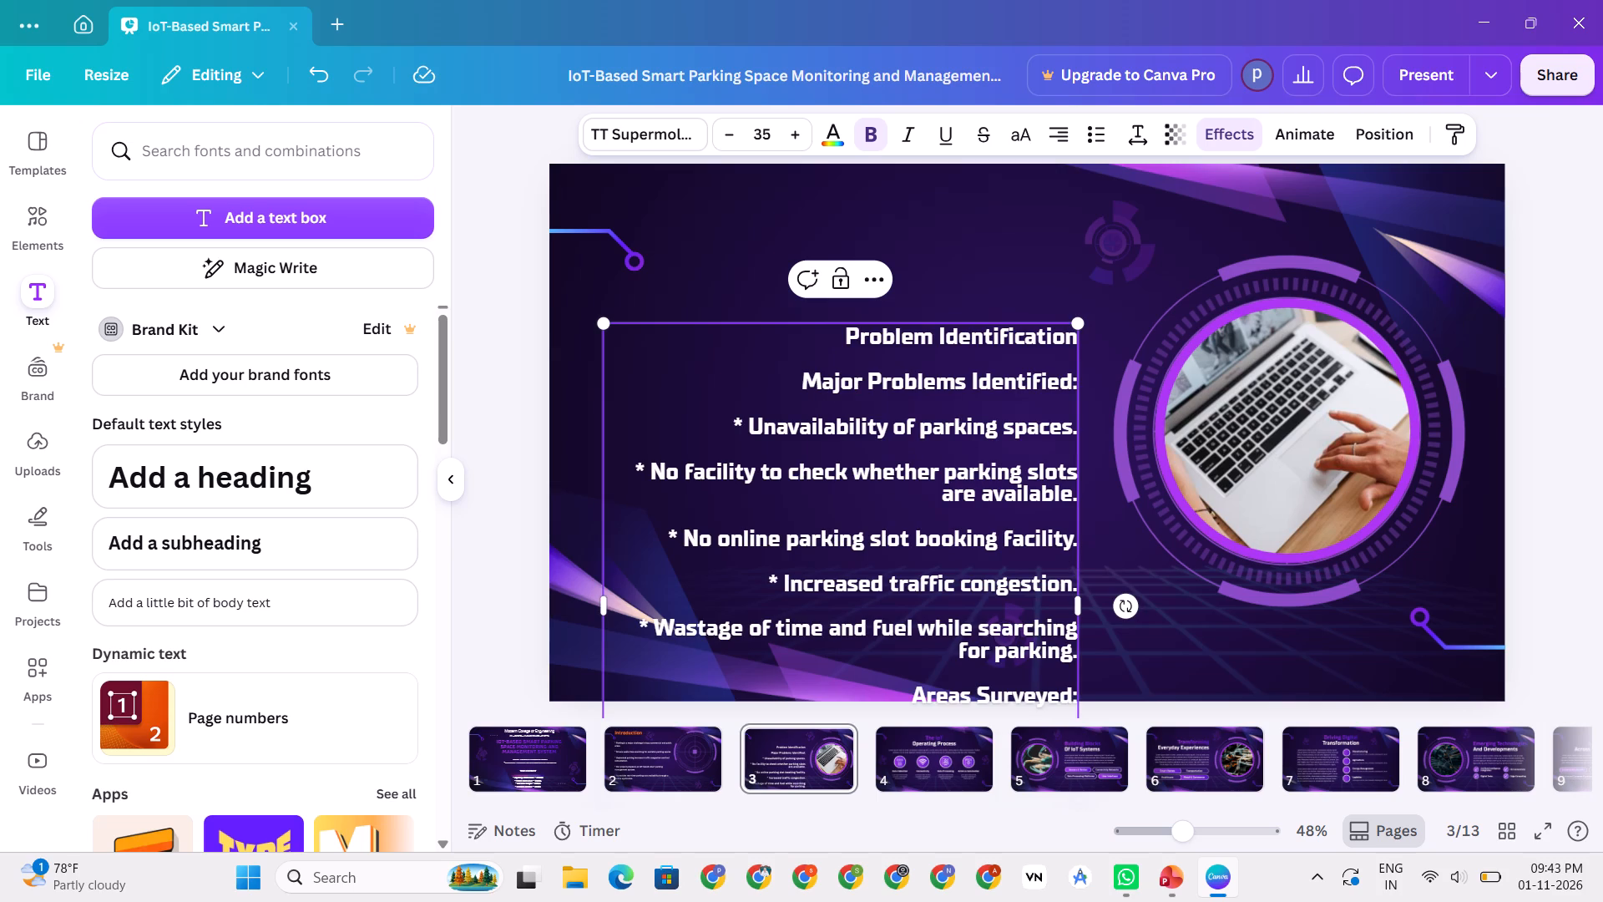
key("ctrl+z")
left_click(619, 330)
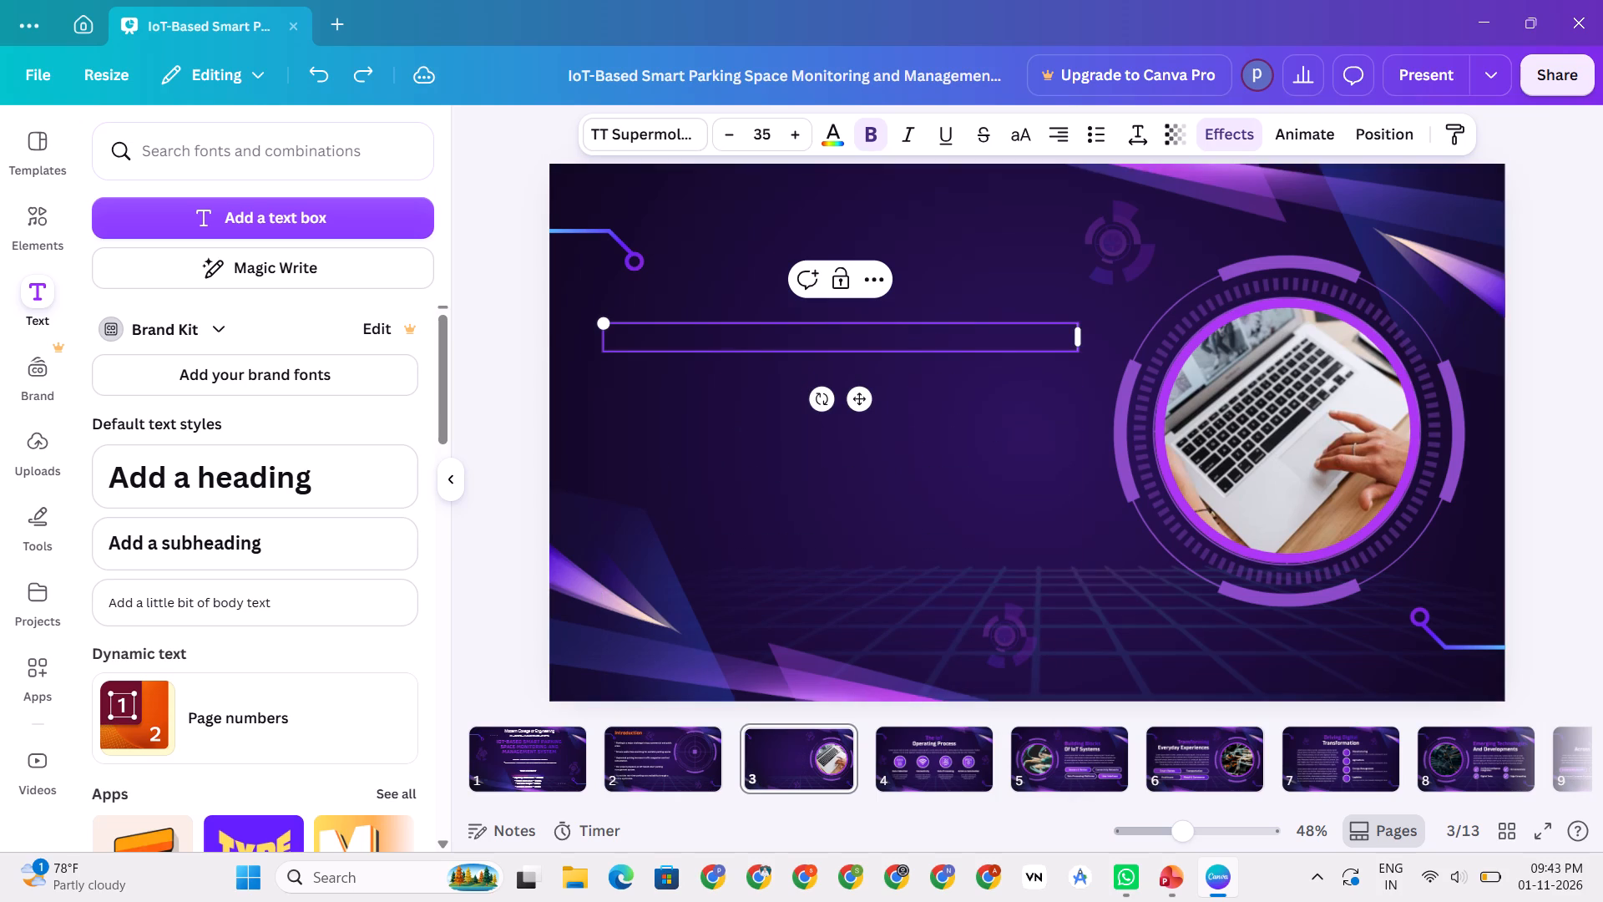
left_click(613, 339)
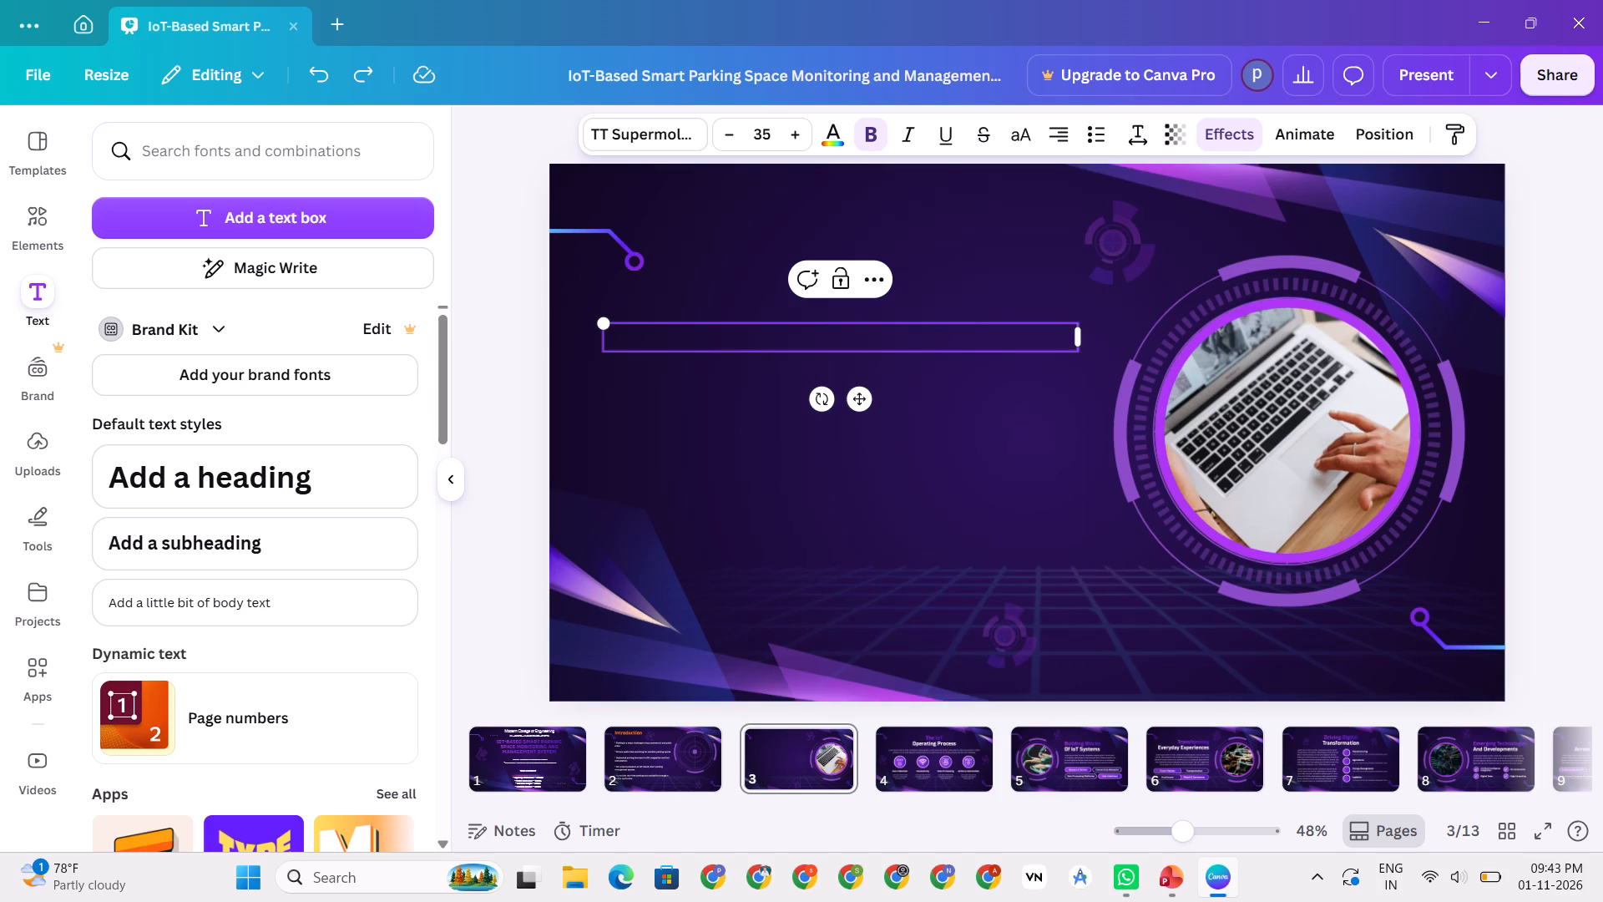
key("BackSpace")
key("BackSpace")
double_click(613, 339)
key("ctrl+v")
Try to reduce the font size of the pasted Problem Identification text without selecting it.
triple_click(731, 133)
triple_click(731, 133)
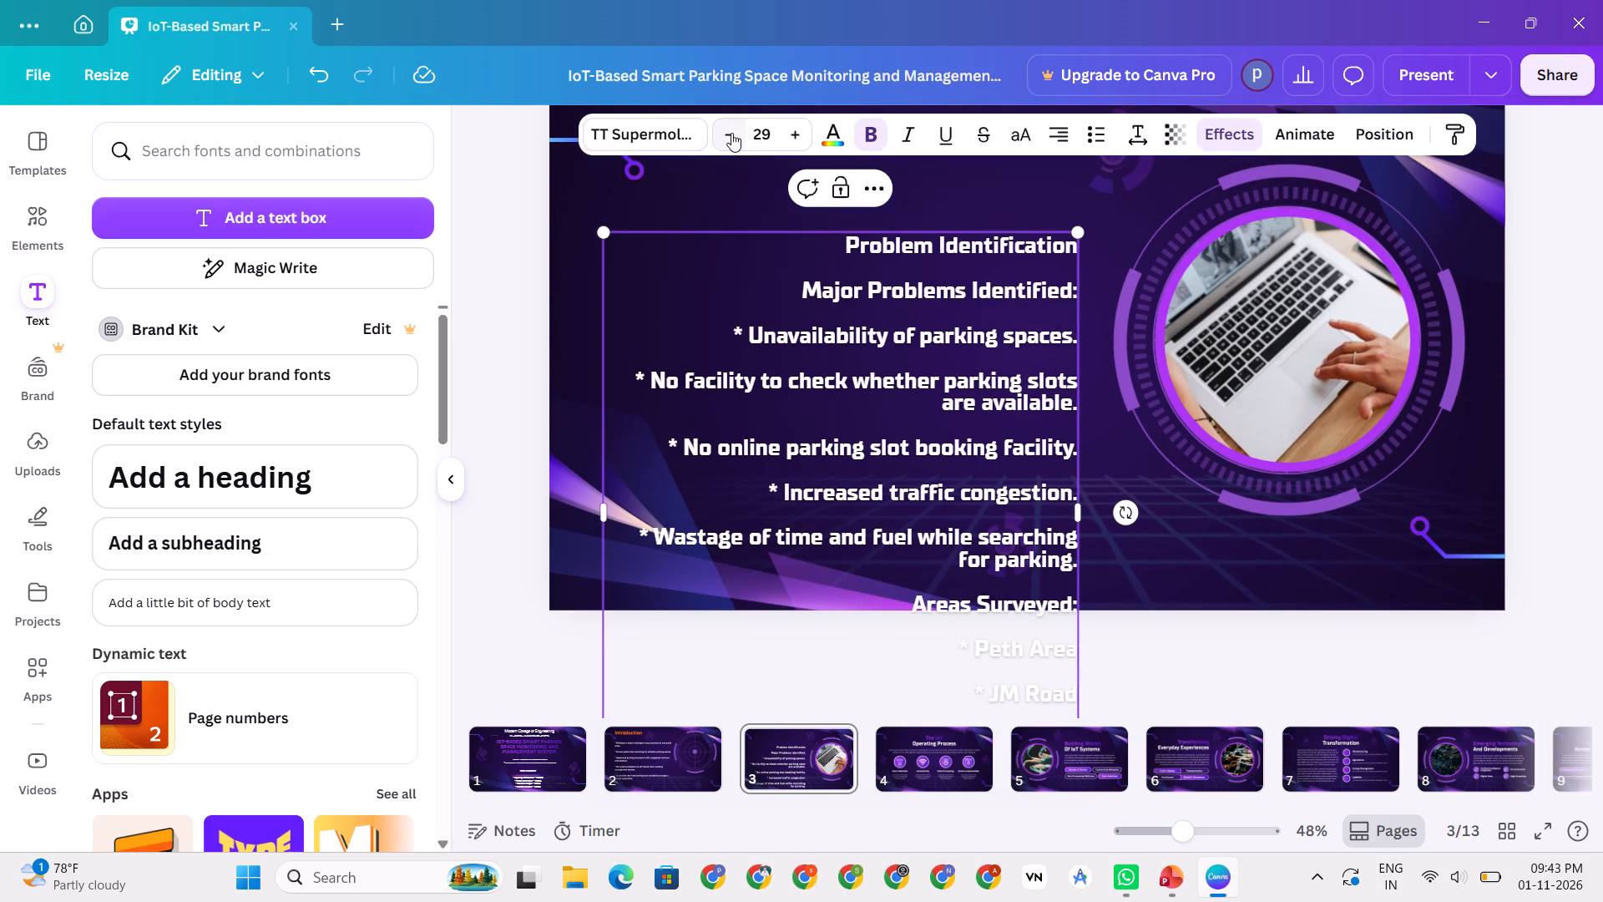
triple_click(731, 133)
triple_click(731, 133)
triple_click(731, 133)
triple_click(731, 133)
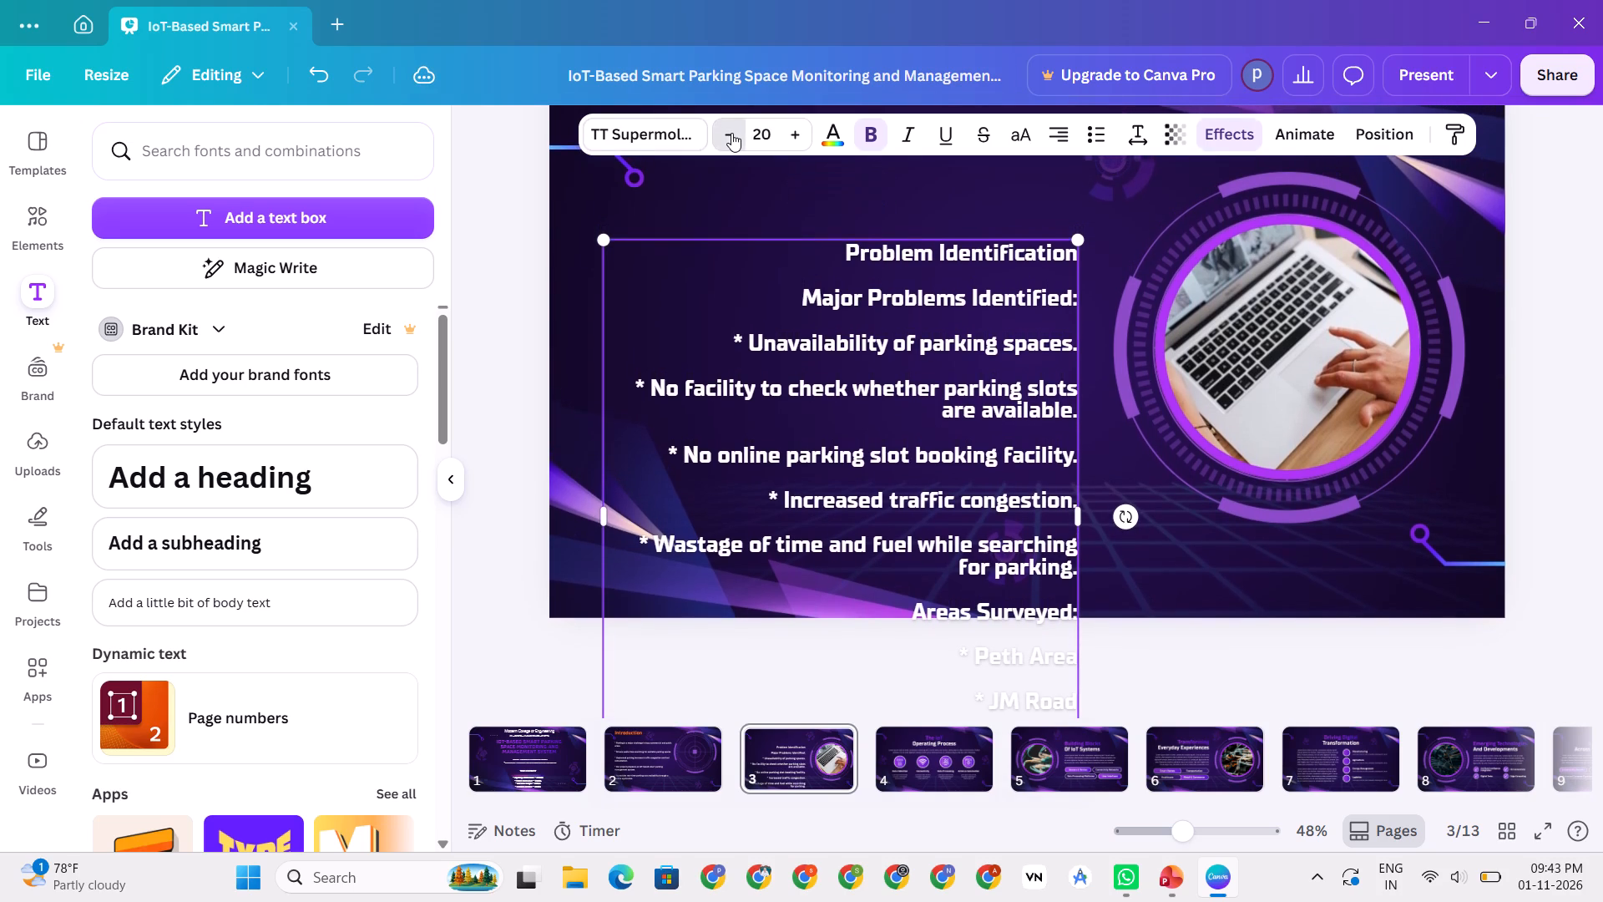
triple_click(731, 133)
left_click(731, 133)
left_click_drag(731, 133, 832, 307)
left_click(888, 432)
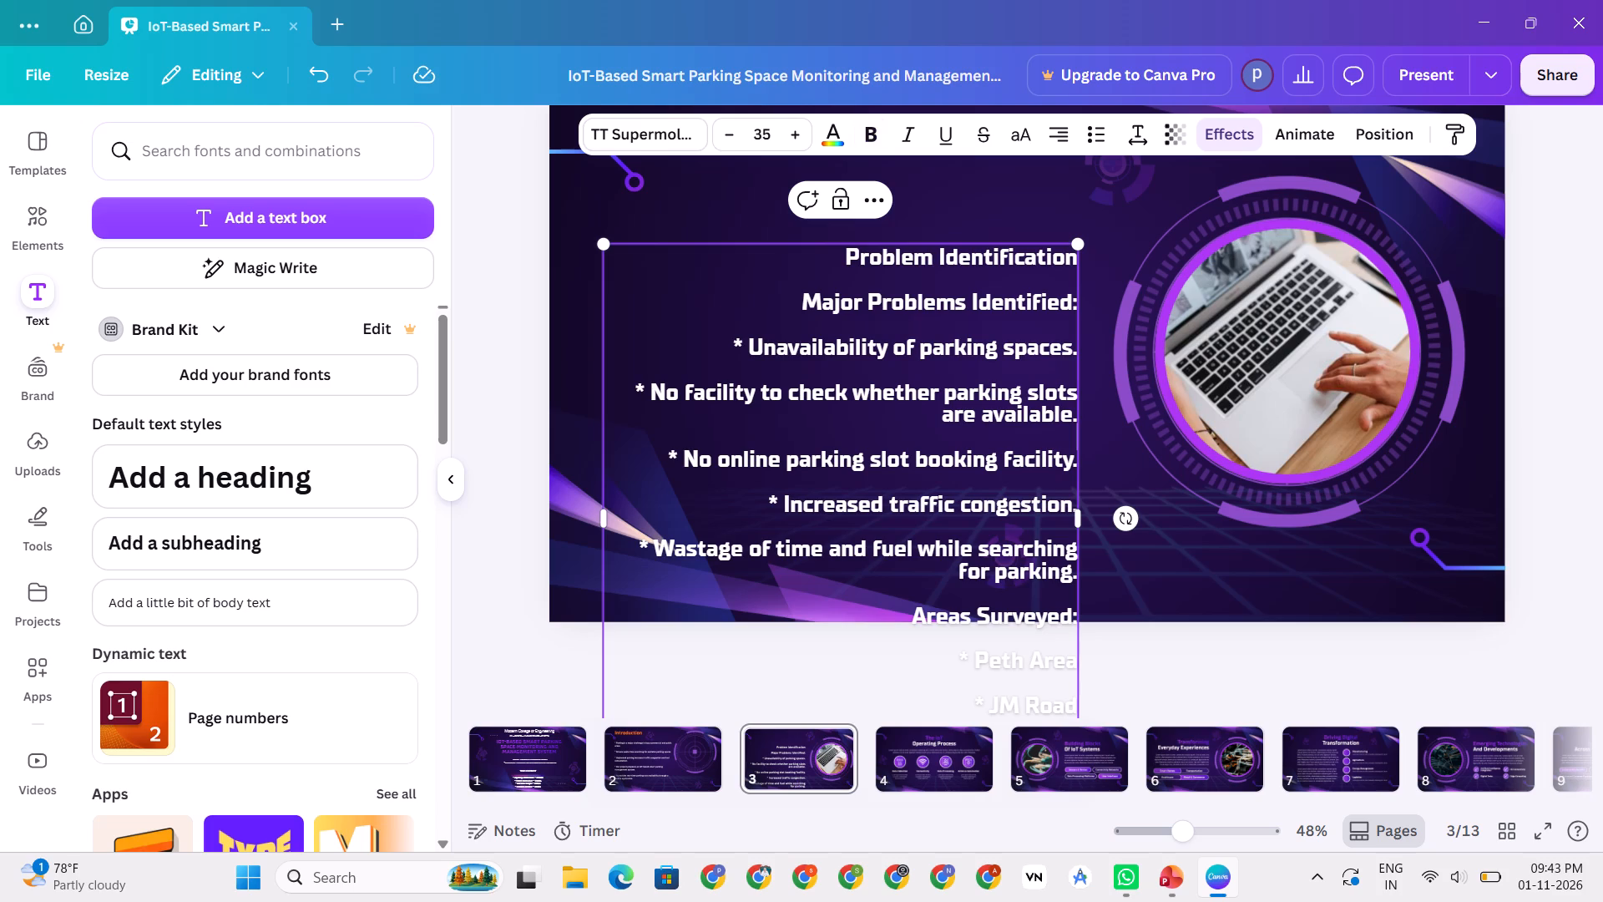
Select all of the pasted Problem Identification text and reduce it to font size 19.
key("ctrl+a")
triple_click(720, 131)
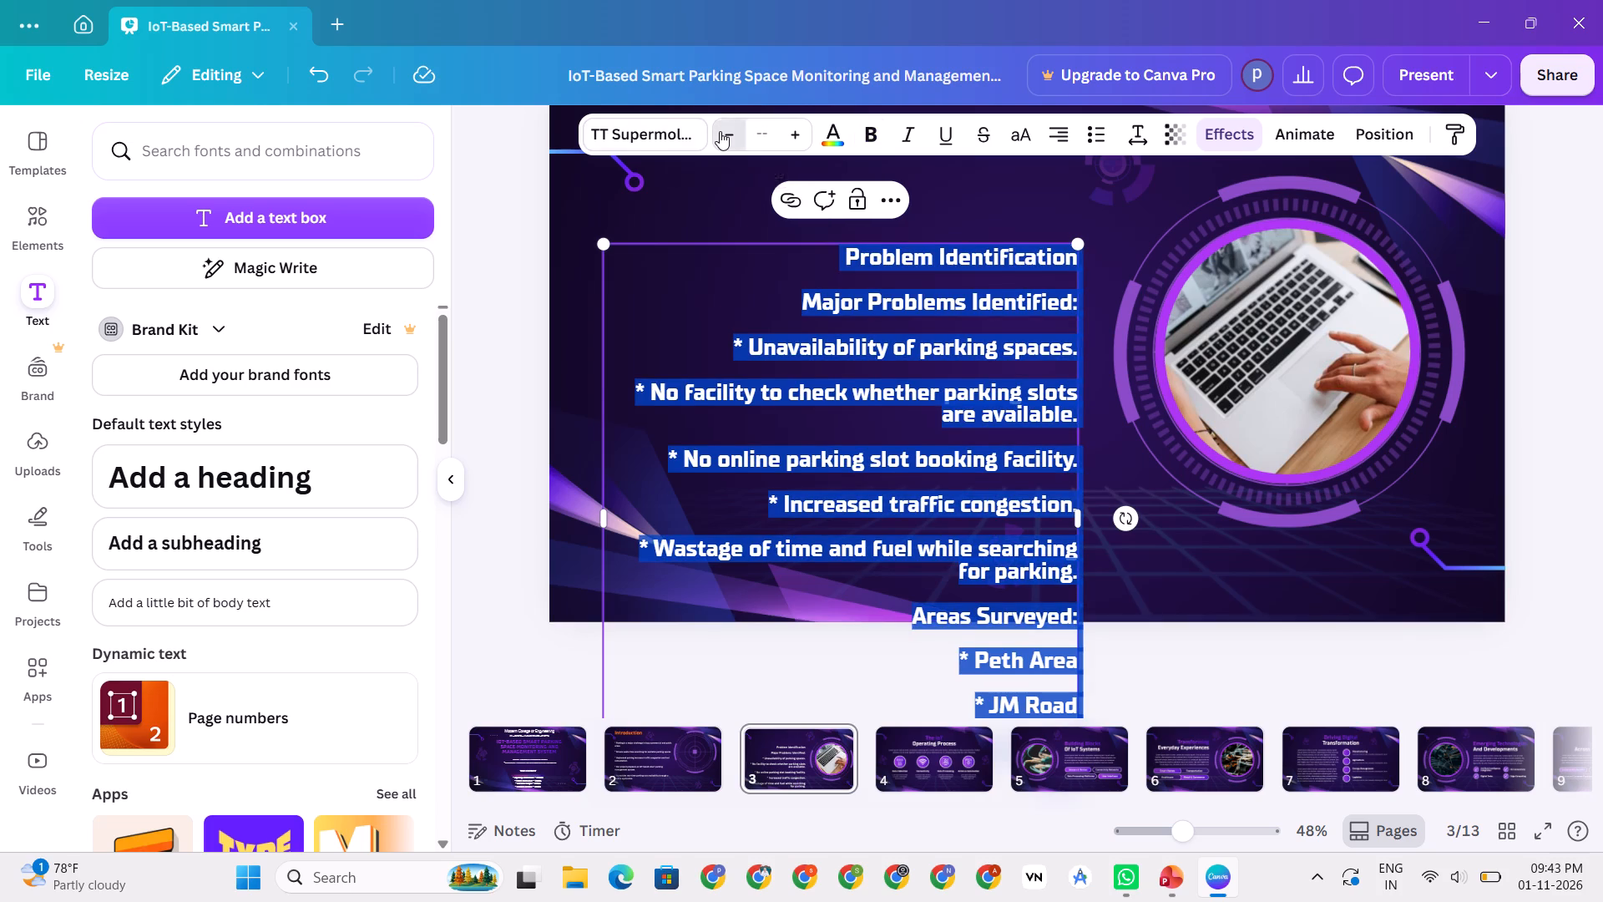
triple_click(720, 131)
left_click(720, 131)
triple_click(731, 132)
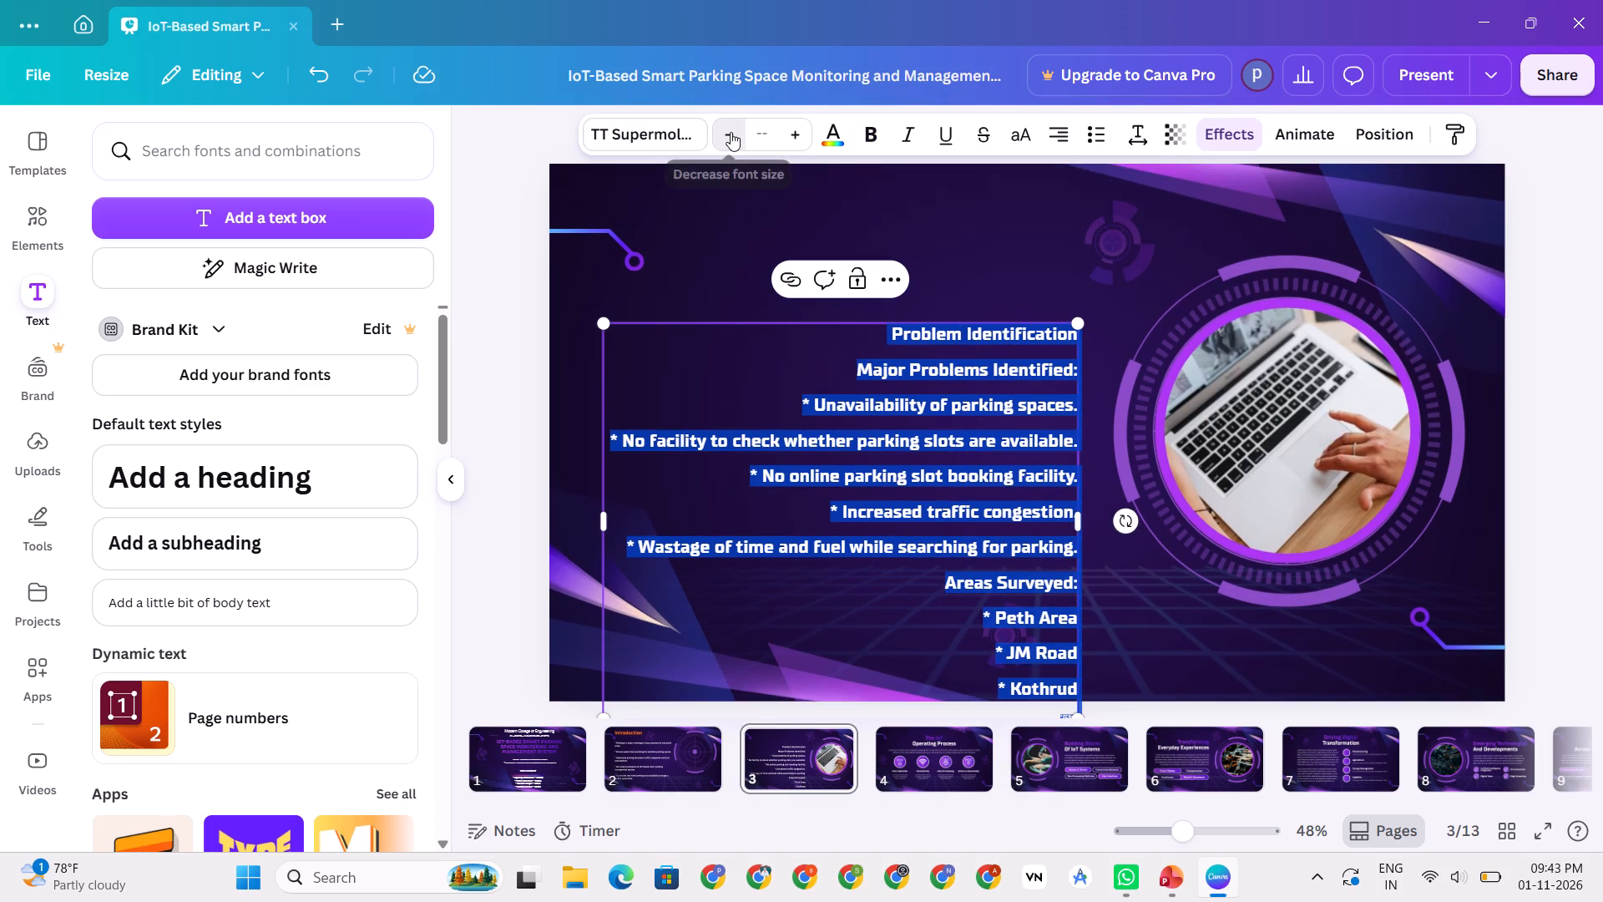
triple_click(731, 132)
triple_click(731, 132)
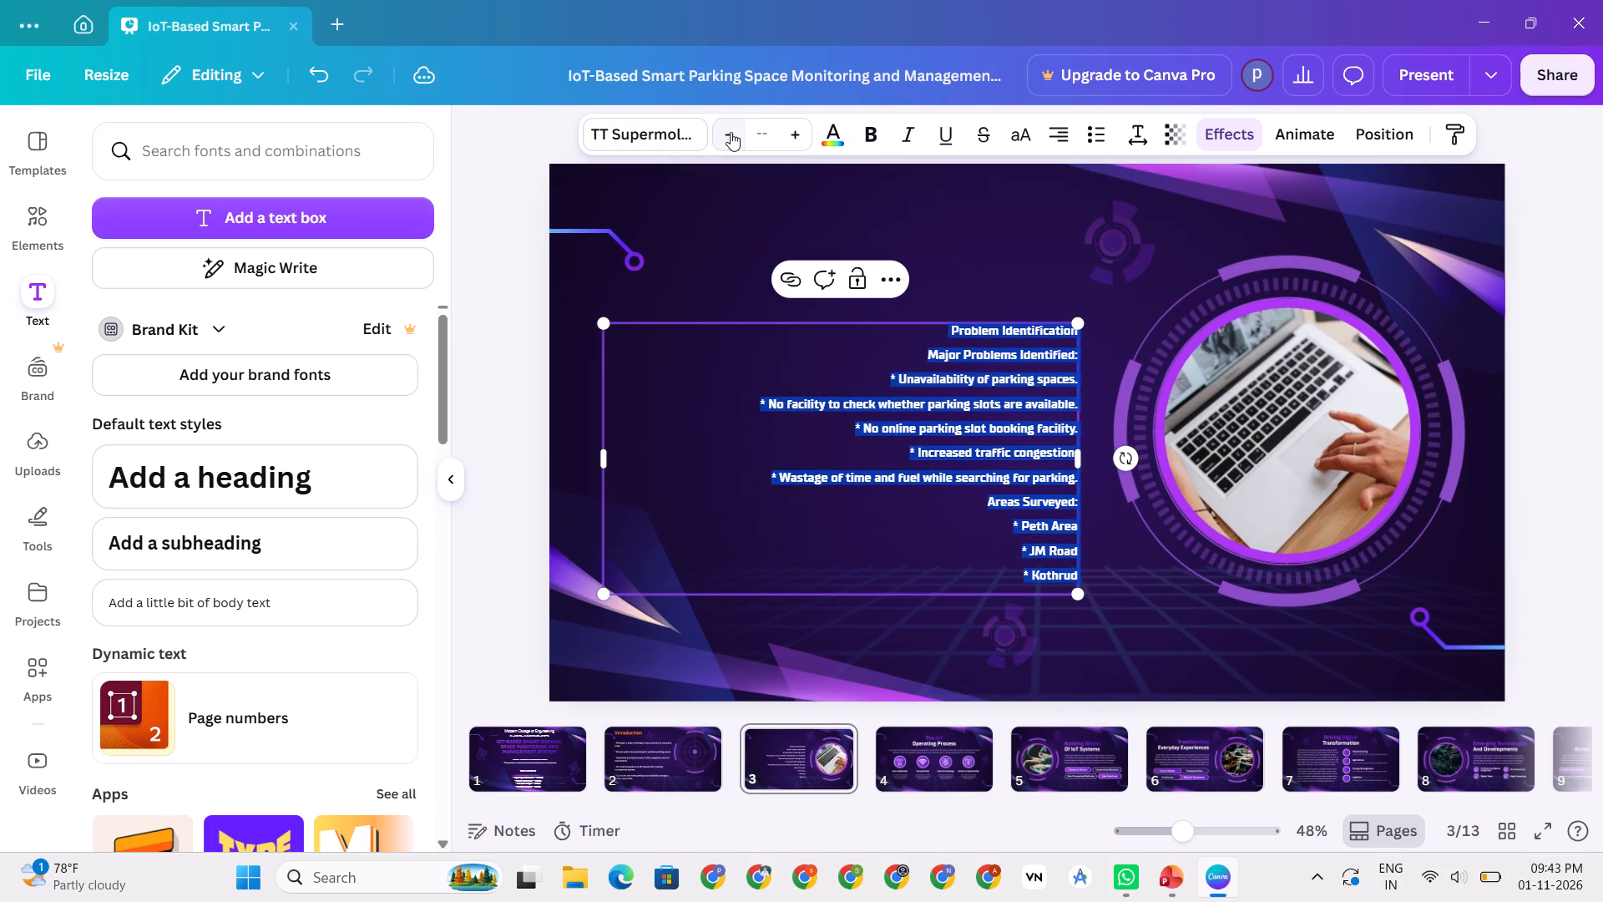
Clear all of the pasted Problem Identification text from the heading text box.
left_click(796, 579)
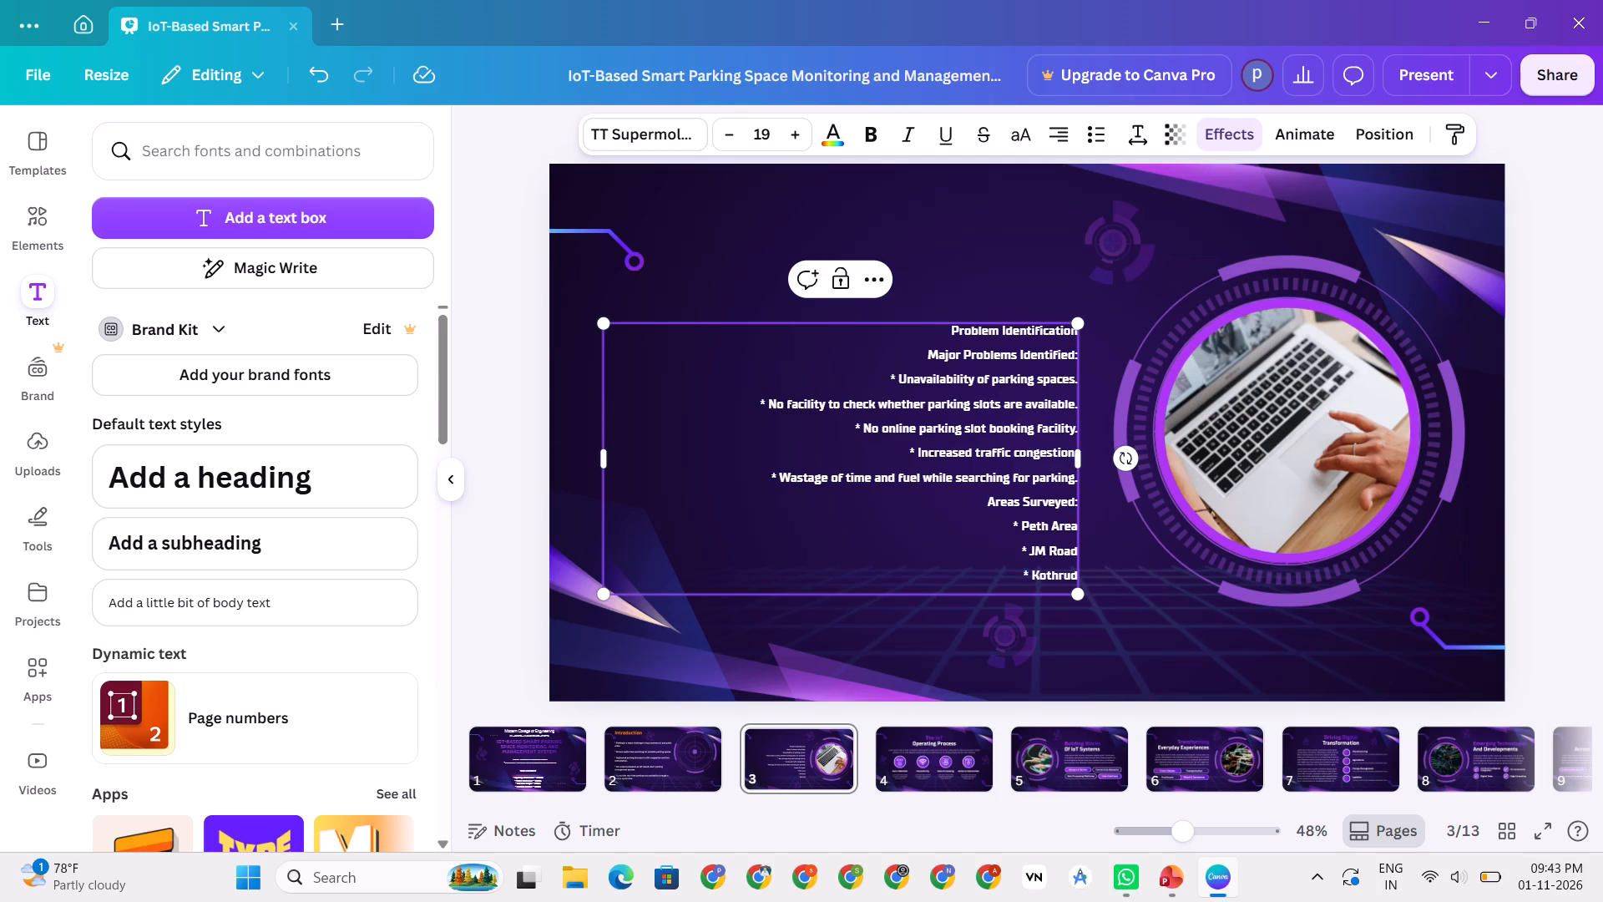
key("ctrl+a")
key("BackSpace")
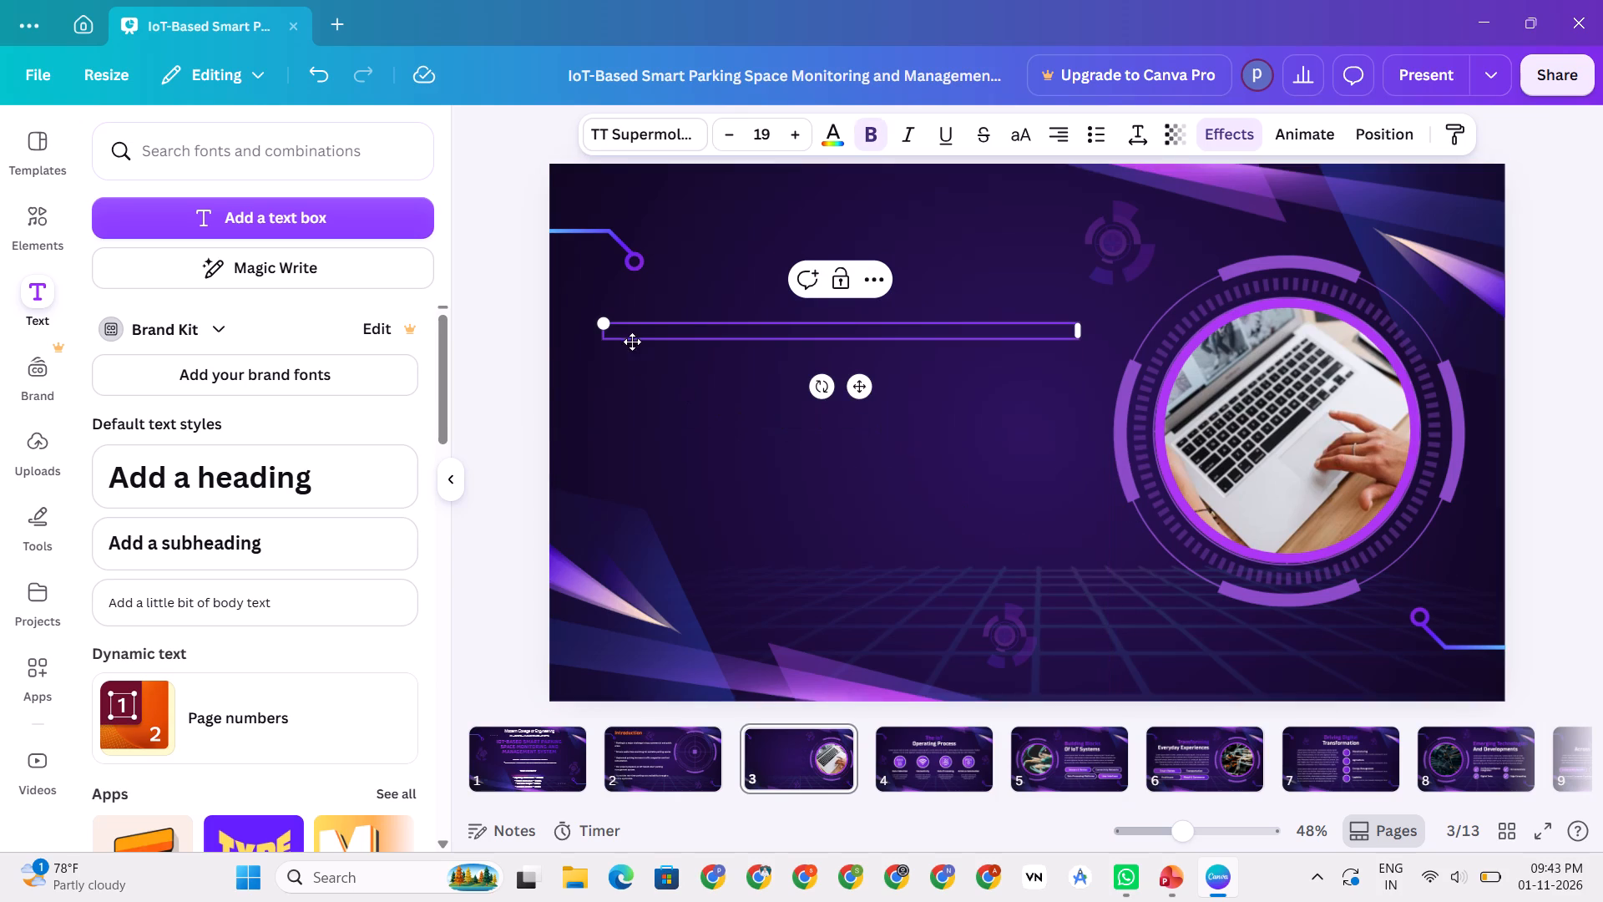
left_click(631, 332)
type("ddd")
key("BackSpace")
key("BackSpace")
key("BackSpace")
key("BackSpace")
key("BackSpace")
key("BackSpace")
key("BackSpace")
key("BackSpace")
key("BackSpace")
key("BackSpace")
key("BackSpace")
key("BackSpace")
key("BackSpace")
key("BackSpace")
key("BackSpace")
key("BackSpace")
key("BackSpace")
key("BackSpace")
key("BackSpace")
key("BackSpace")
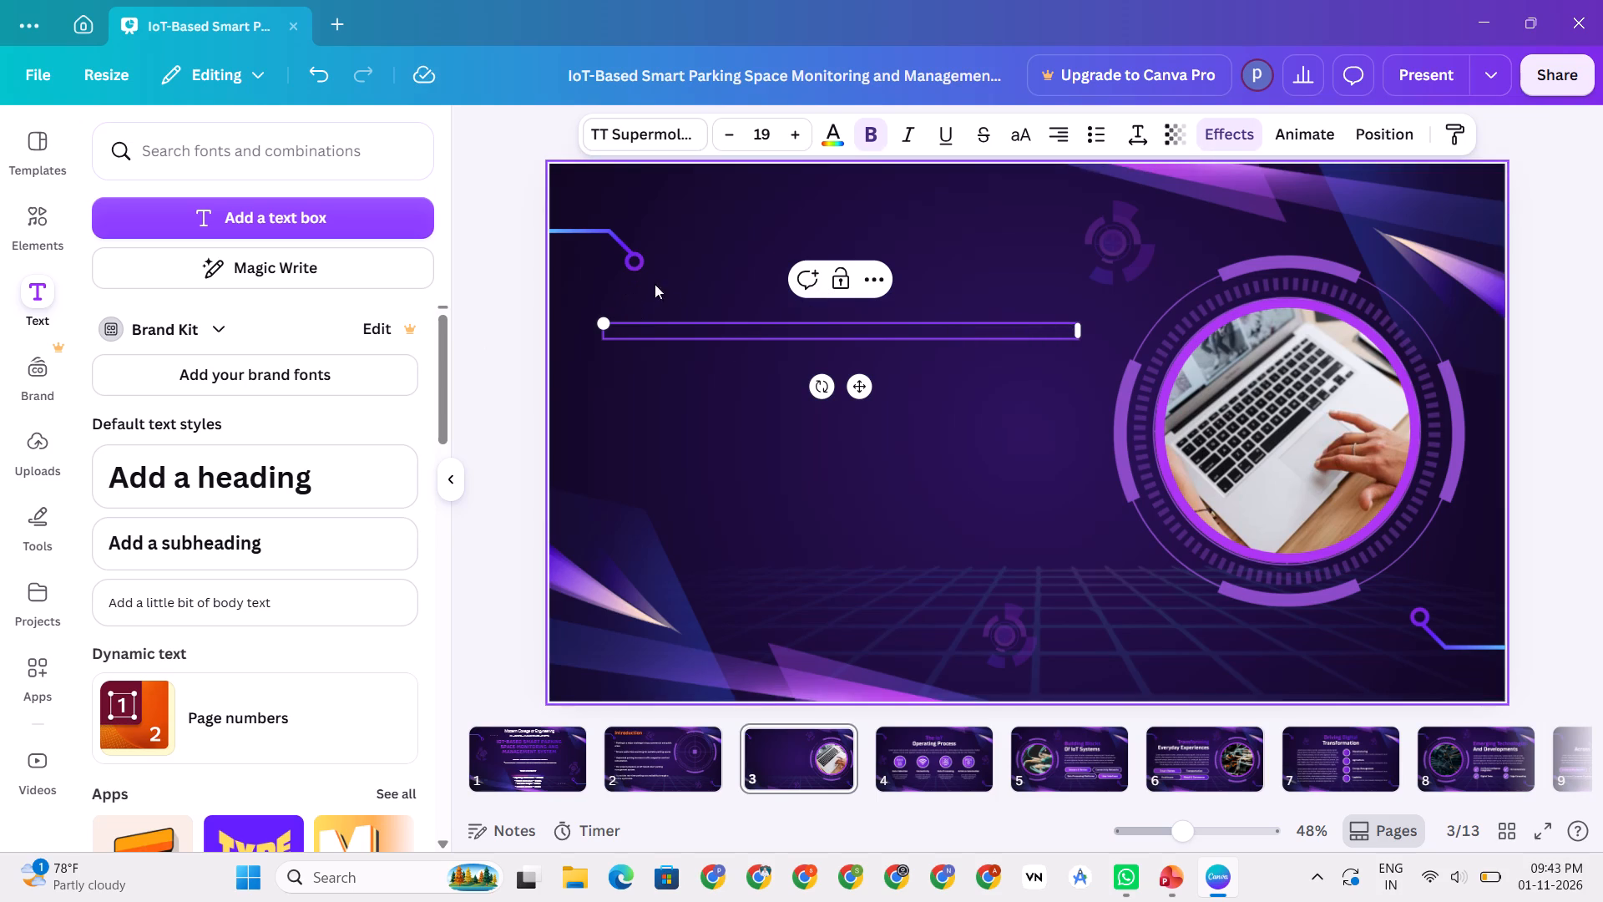
Remove the emptied heading text box from slide 3.
key("F12")
key("Delete")
left_click(813, 330)
key("Delete")
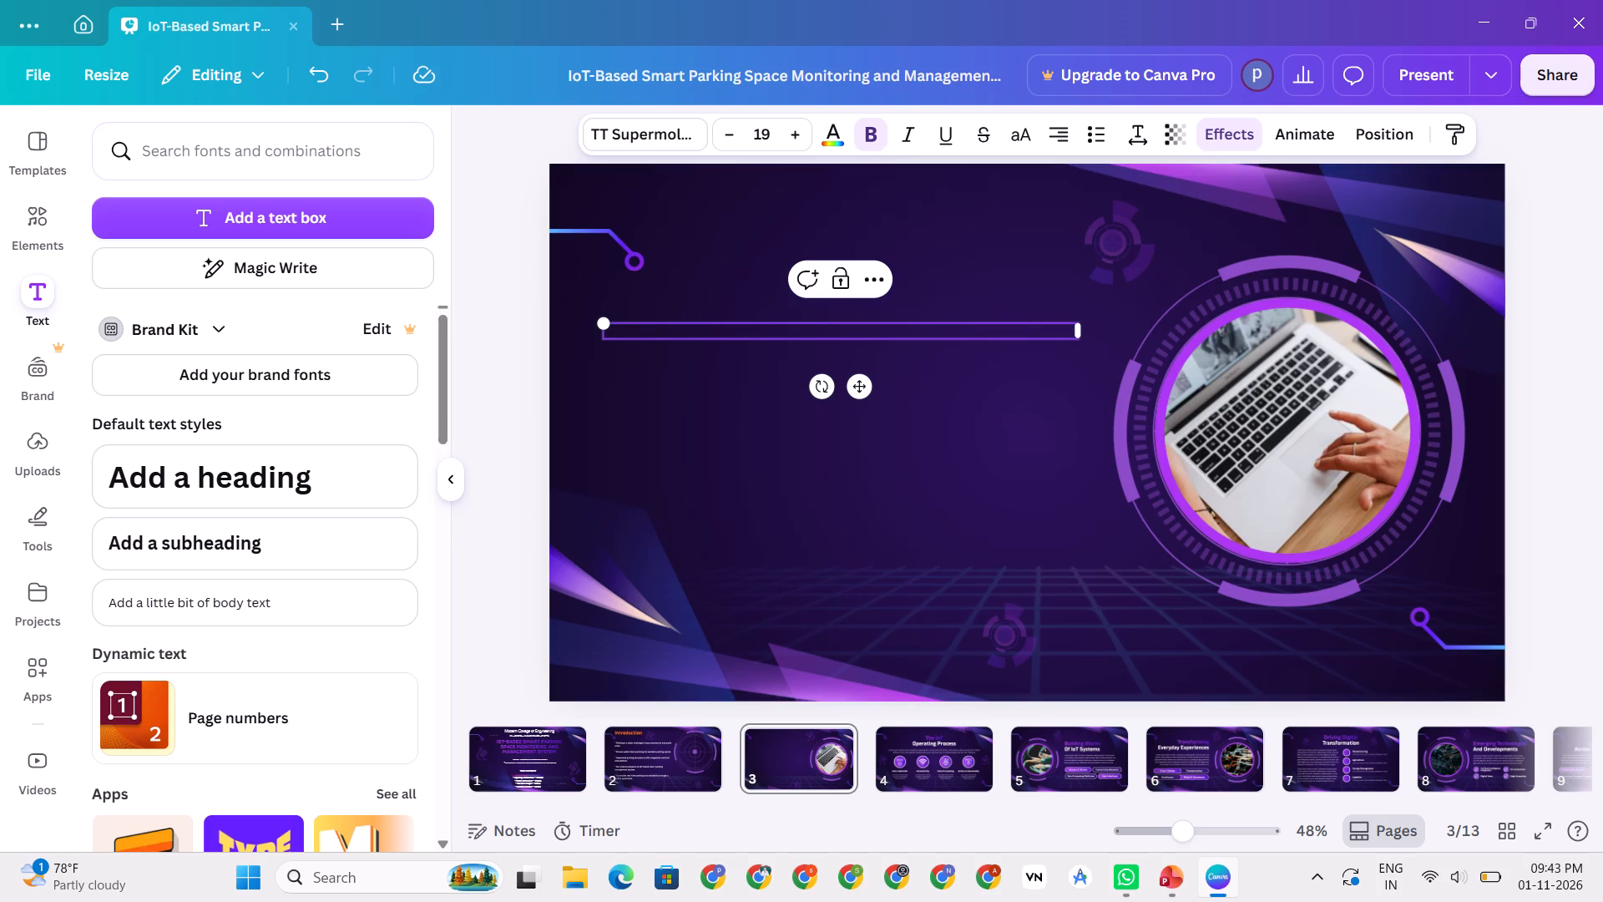
left_click(1075, 333)
key("Delete")
key("Delete")
key("BackSpace")
key("BackSpace")
key("BackSpace")
key("BackSpace")
key("BackSpace")
left_click_drag(867, 386, 853, 408)
left_click_drag(853, 408, 655, 223)
left_click(655, 223)
Add a new paragraph text box to slide 3.
left_click_drag(668, 345, 306, 222)
left_click(306, 222)
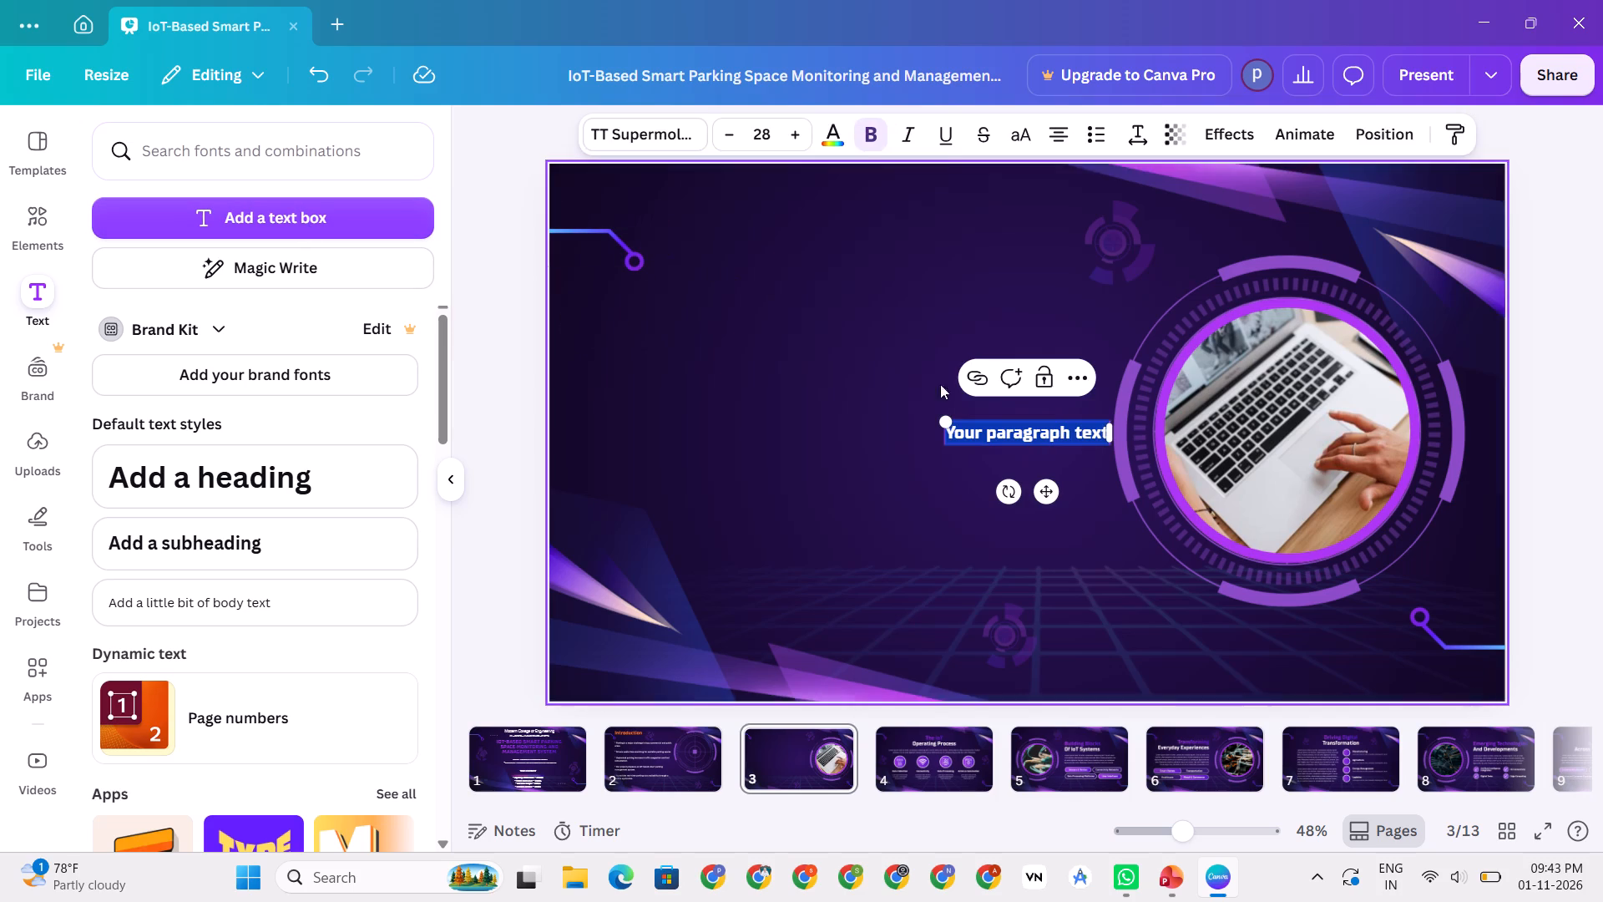
Move the new paragraph text box to the upper-left area of slide 3.
left_click_drag(1018, 446, 697, 215)
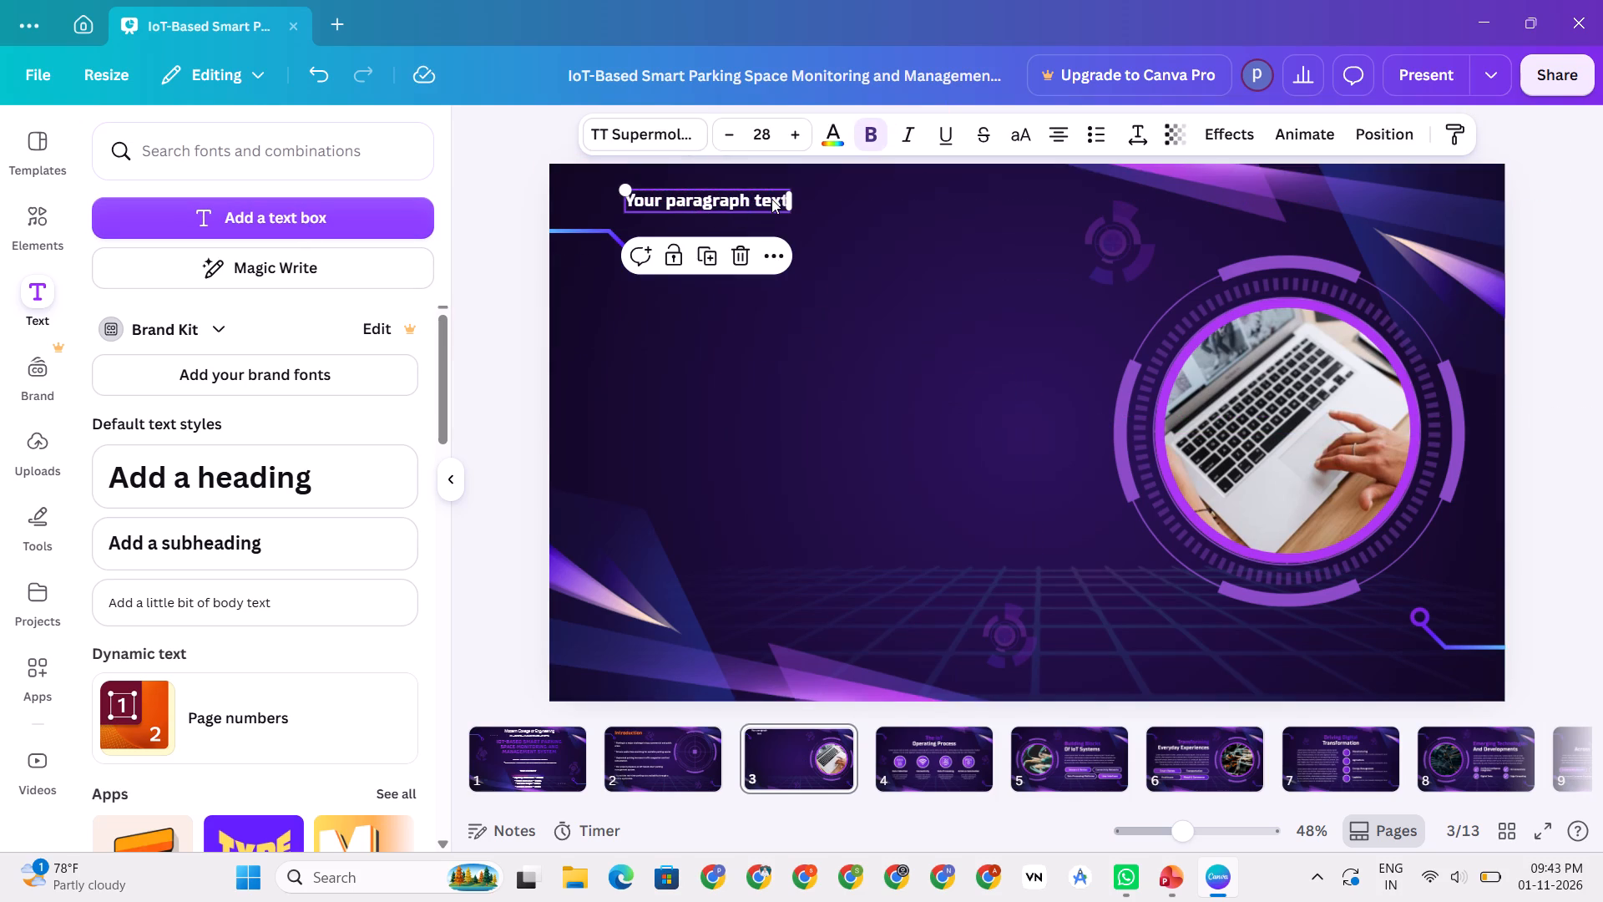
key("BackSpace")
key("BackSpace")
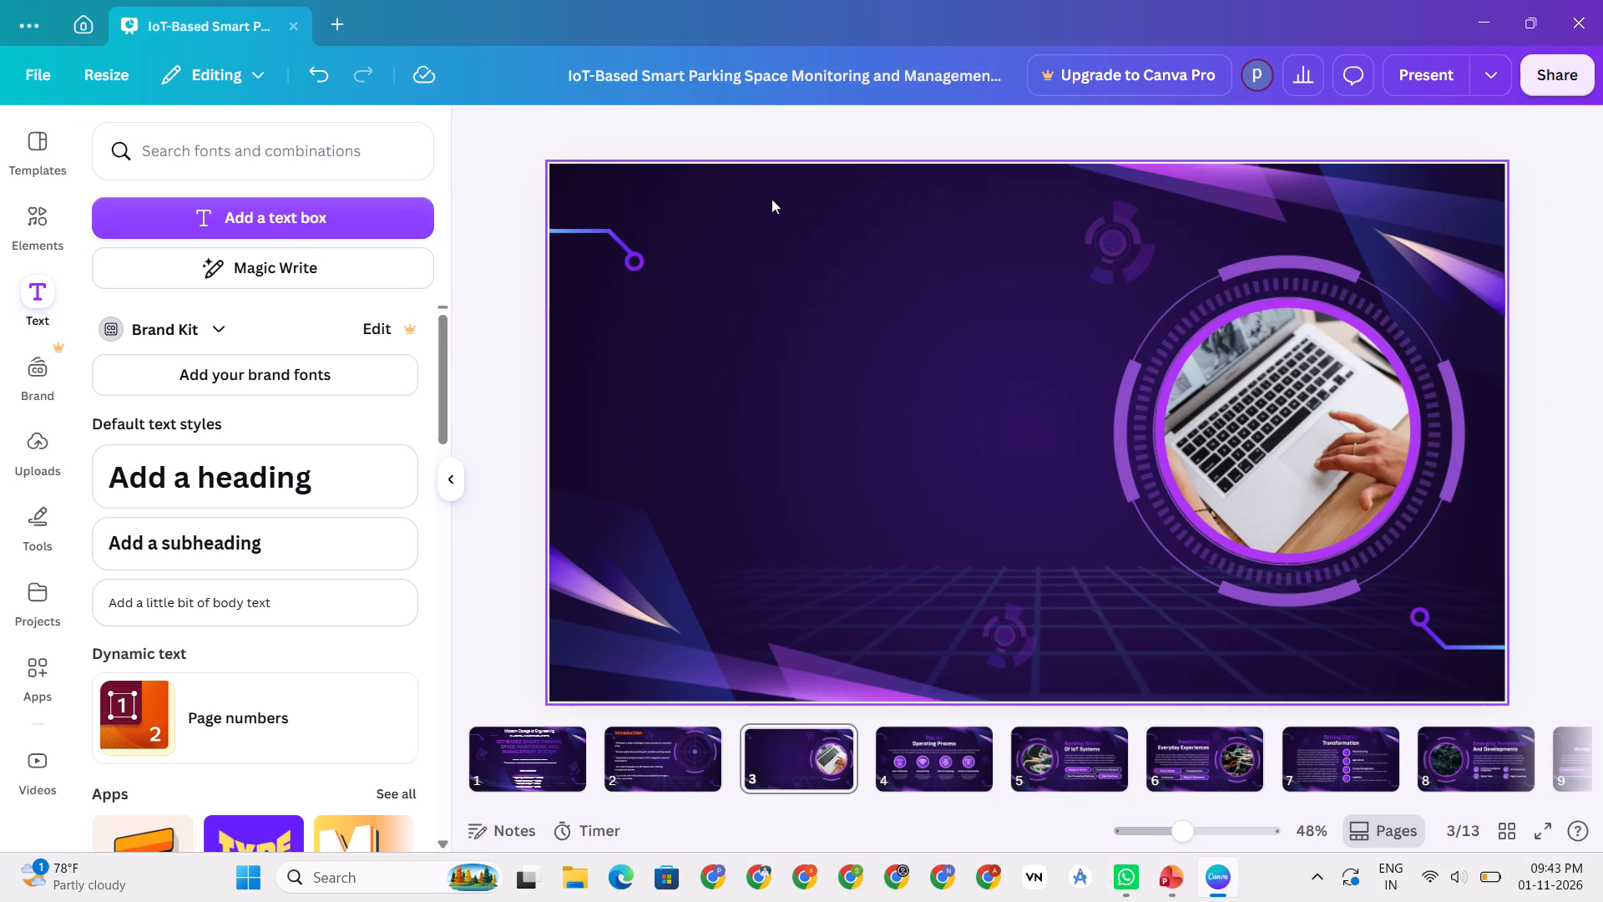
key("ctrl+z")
Replace the placeholder paragraph text in the text box with the copied Problem Identification content.
left_click(771, 199)
left_click(771, 199)
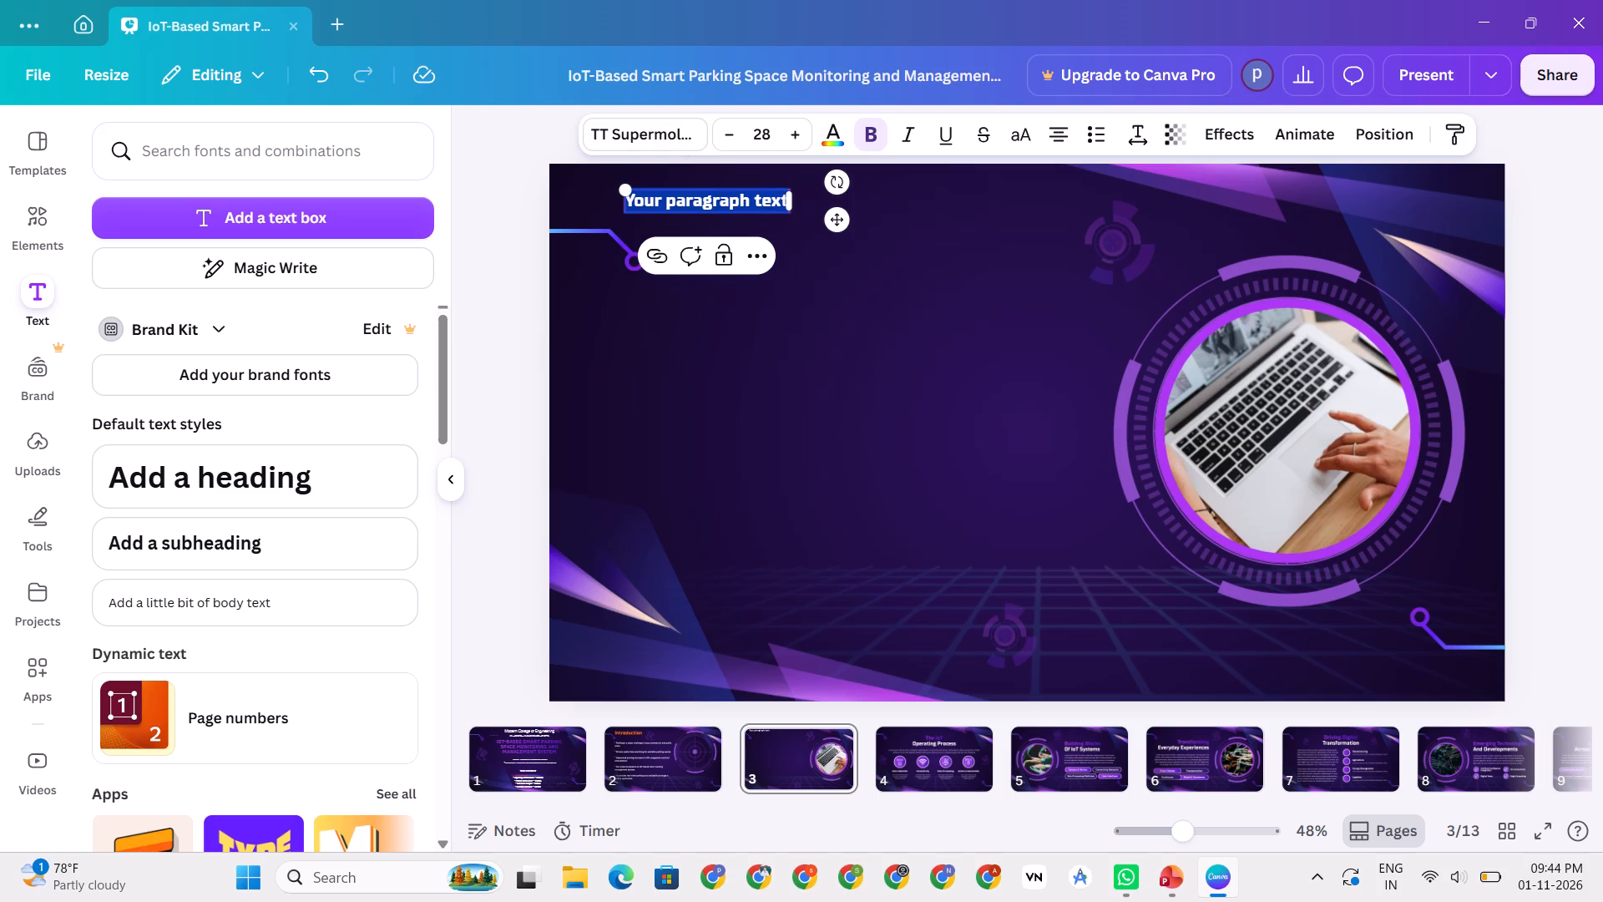
key("Right")
key("Right")
key("BackSpace")
key("BackSpace")
key("BackSpace")
key("BackSpace")
key("BackSpace")
key("BackSpace")
key("BackSpace")
key("BackSpace")
key("BackSpace")
key("BackSpace")
key("BackSpace")
key("BackSpace")
key("BackSpace")
key("BackSpace")
key("BackSpace")
key("BackSpace")
key("BackSpace")
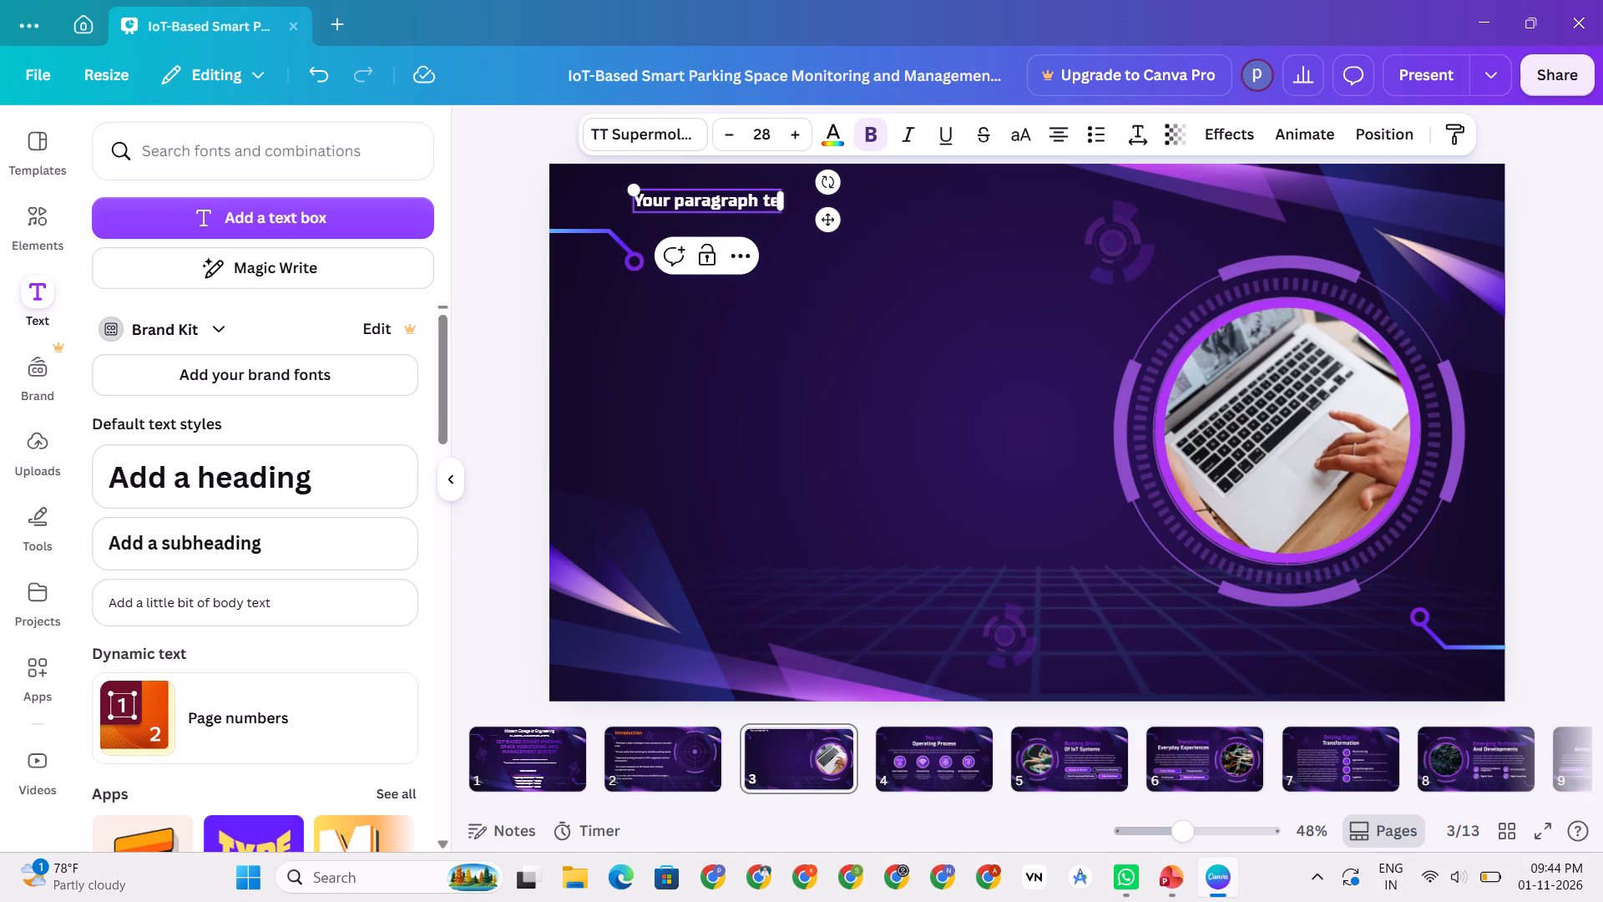
key("BackSpace")
key("BackSpace")
key("BackSpace")
key("BackSpace")
key("BackSpace")
key("BackSpace")
key("BackSpace")
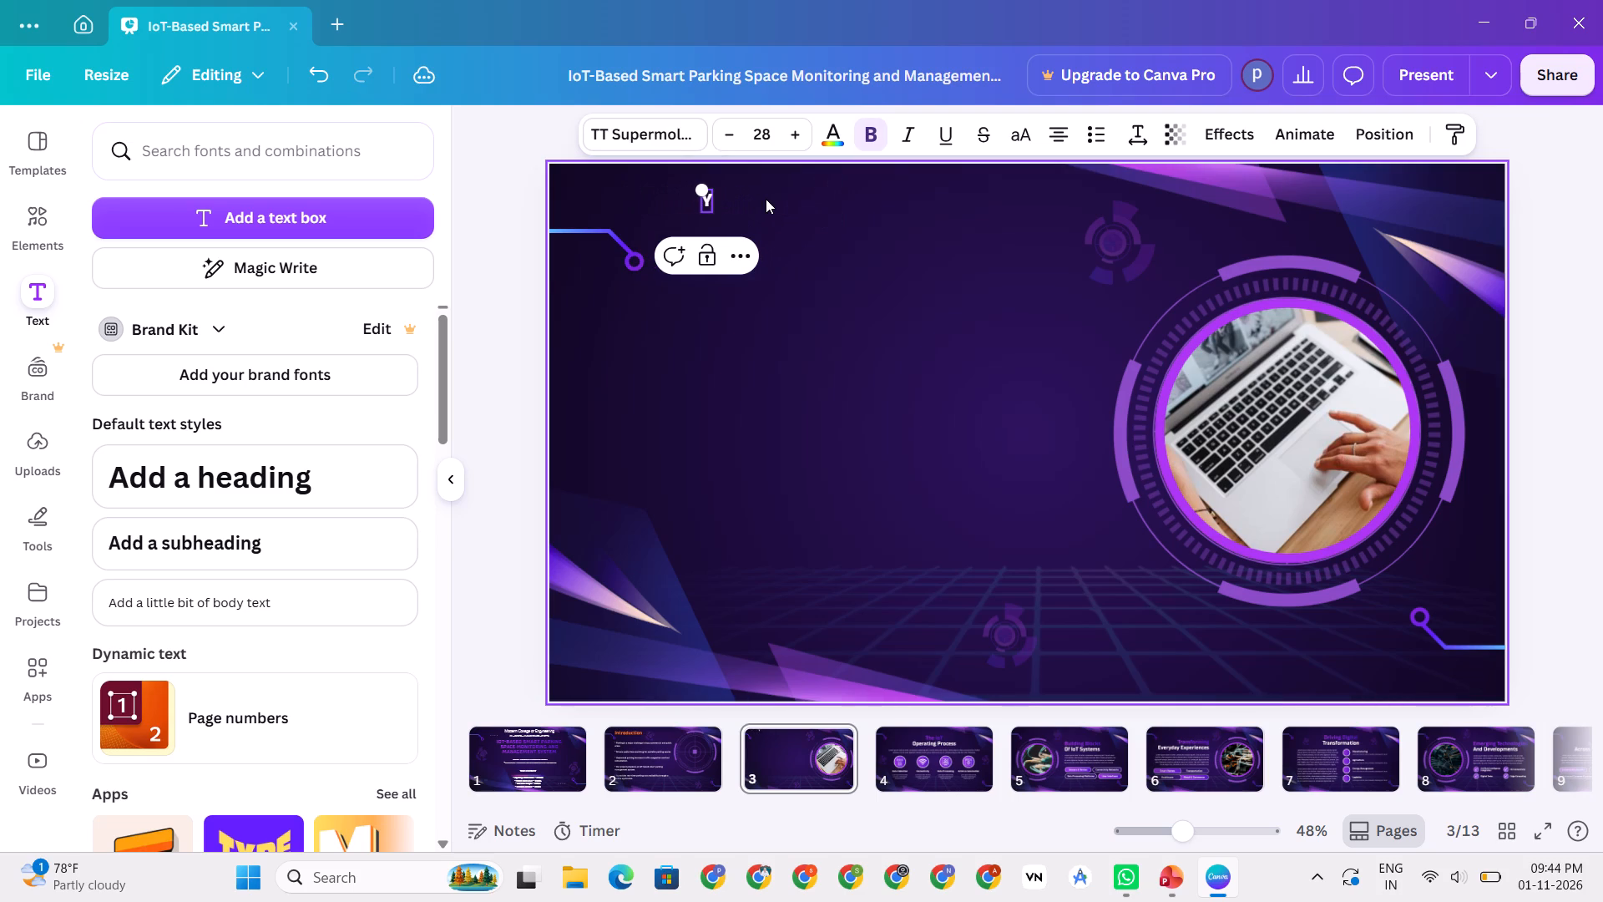
key("BackSpace")
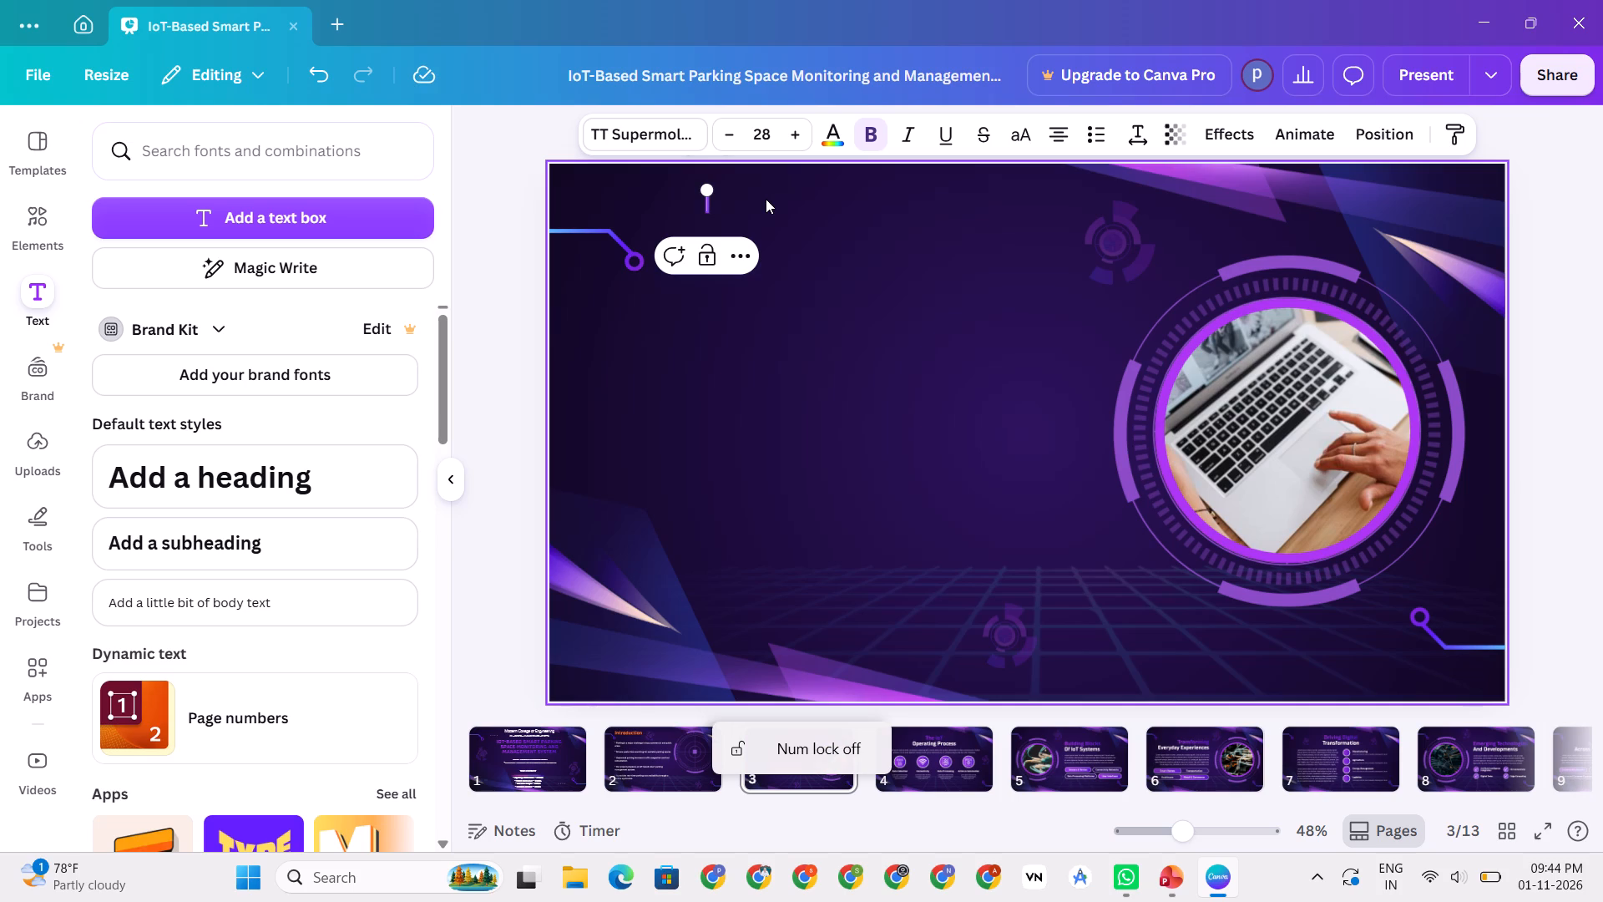
key("ctrl+v")
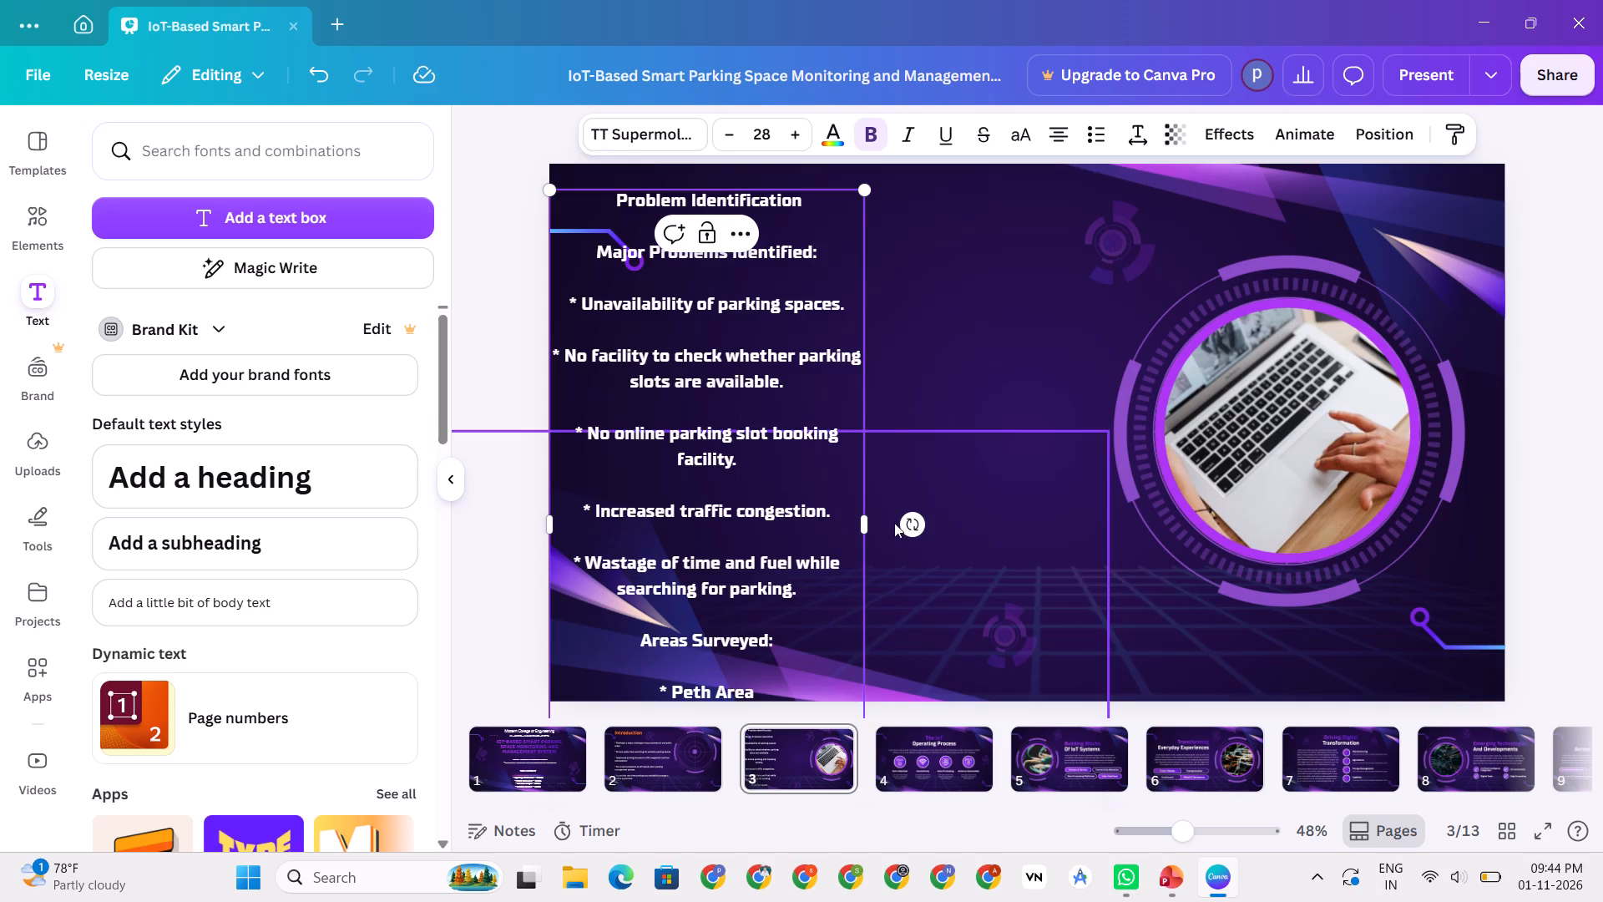
Move the Problem Identification text box toward the middle of slide 3, beside the circular laptop photo.
left_click(845, 375)
left_click_drag(845, 375, 941, 394)
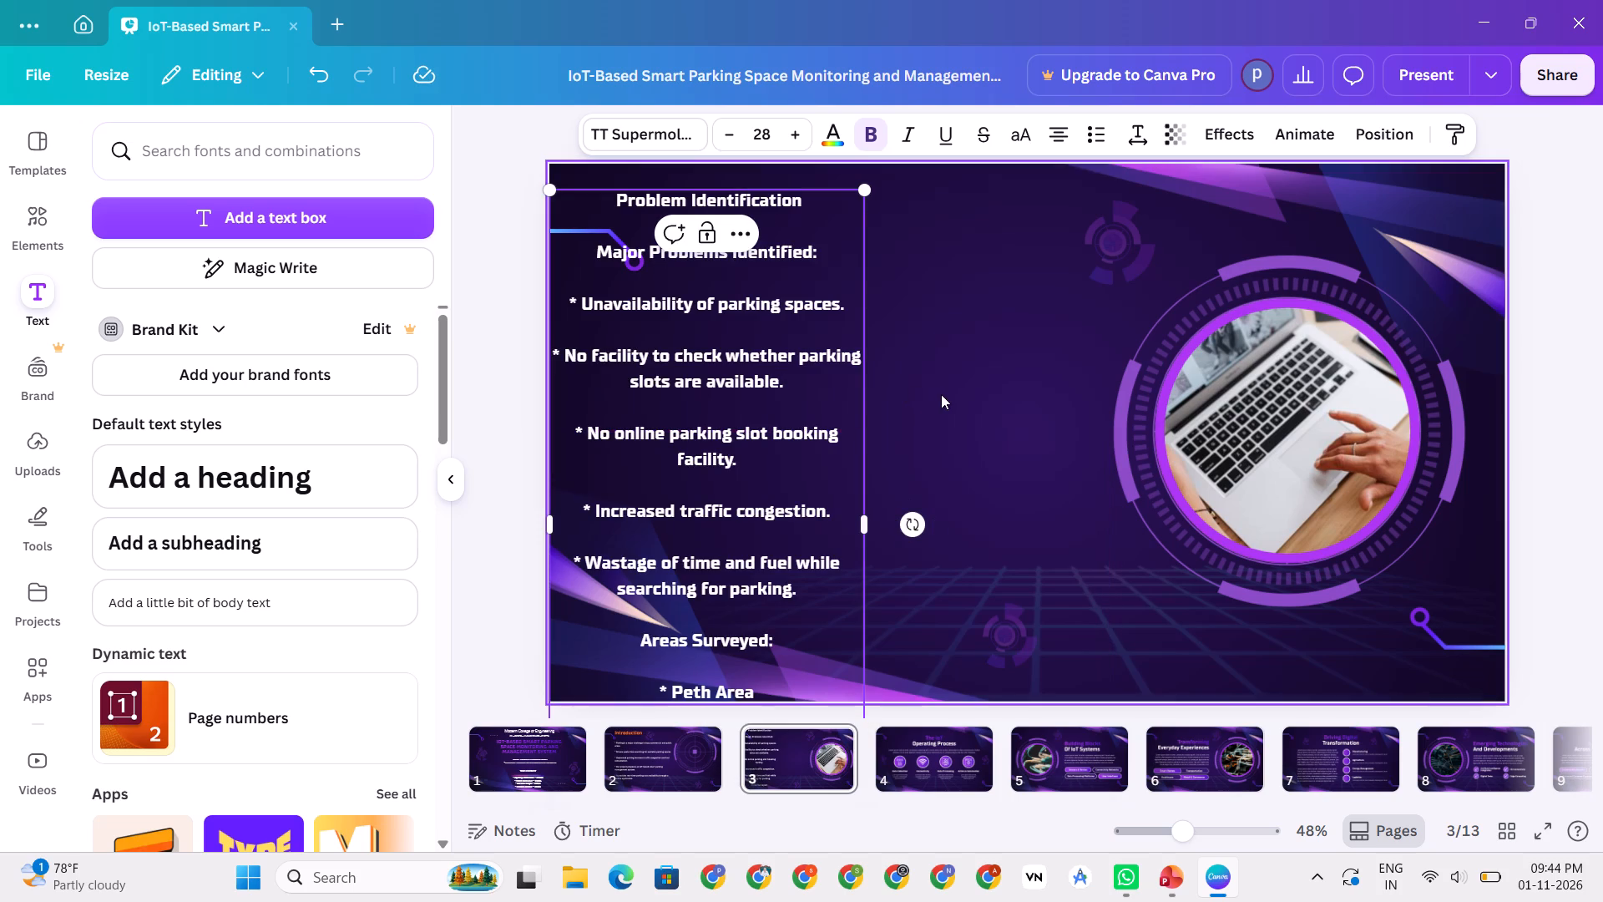
left_click_drag(941, 394, 941, 392)
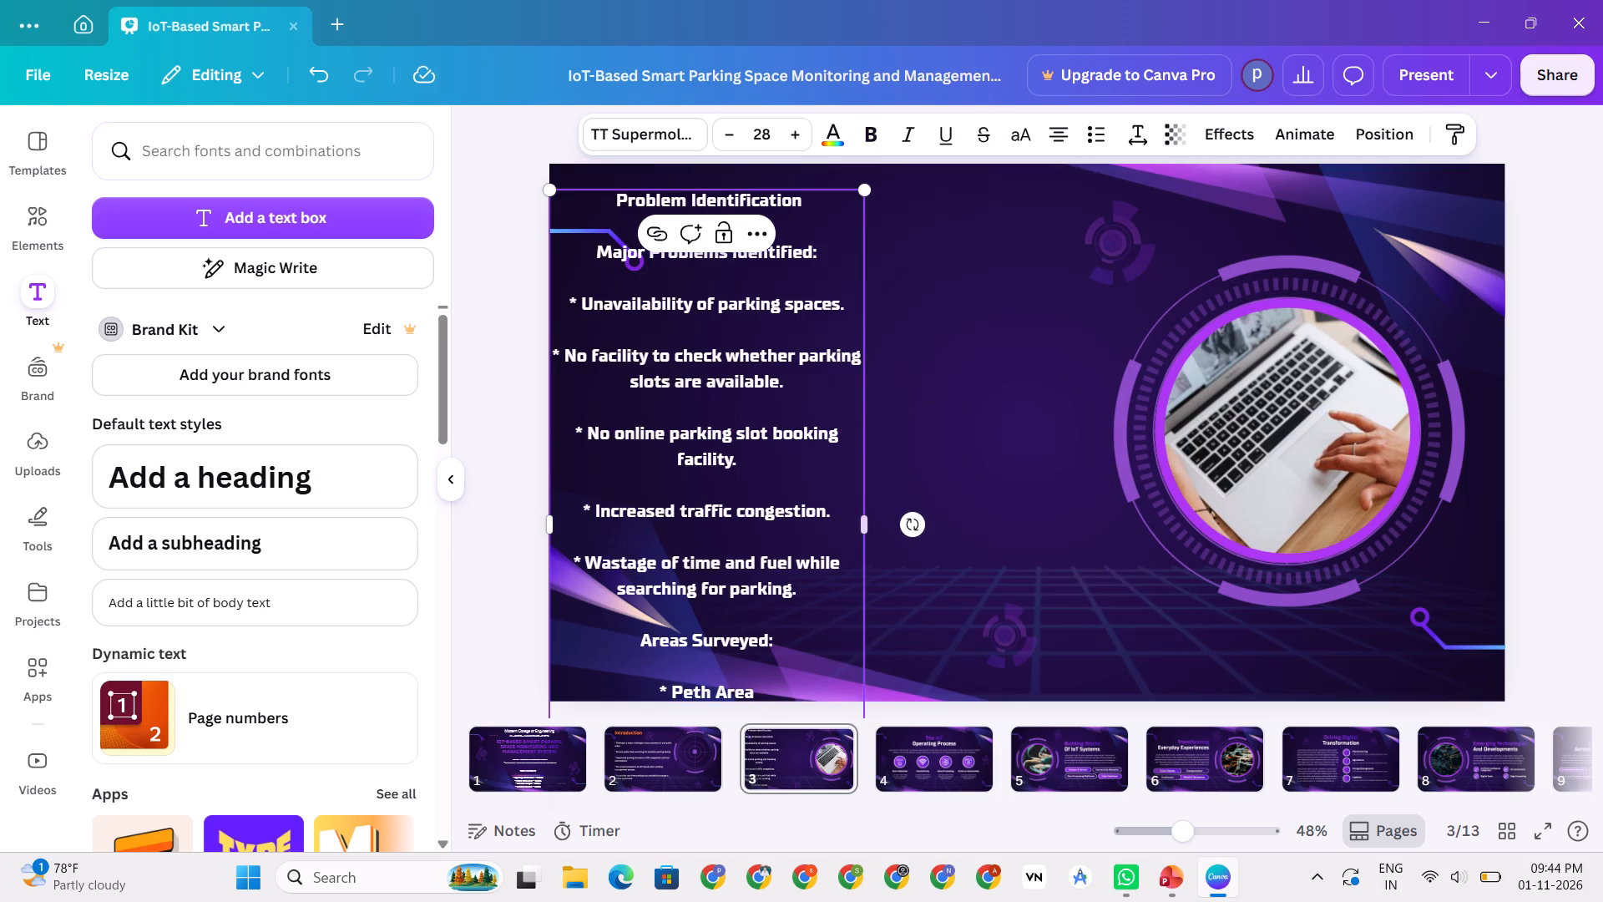
left_click_drag(863, 282, 887, 282)
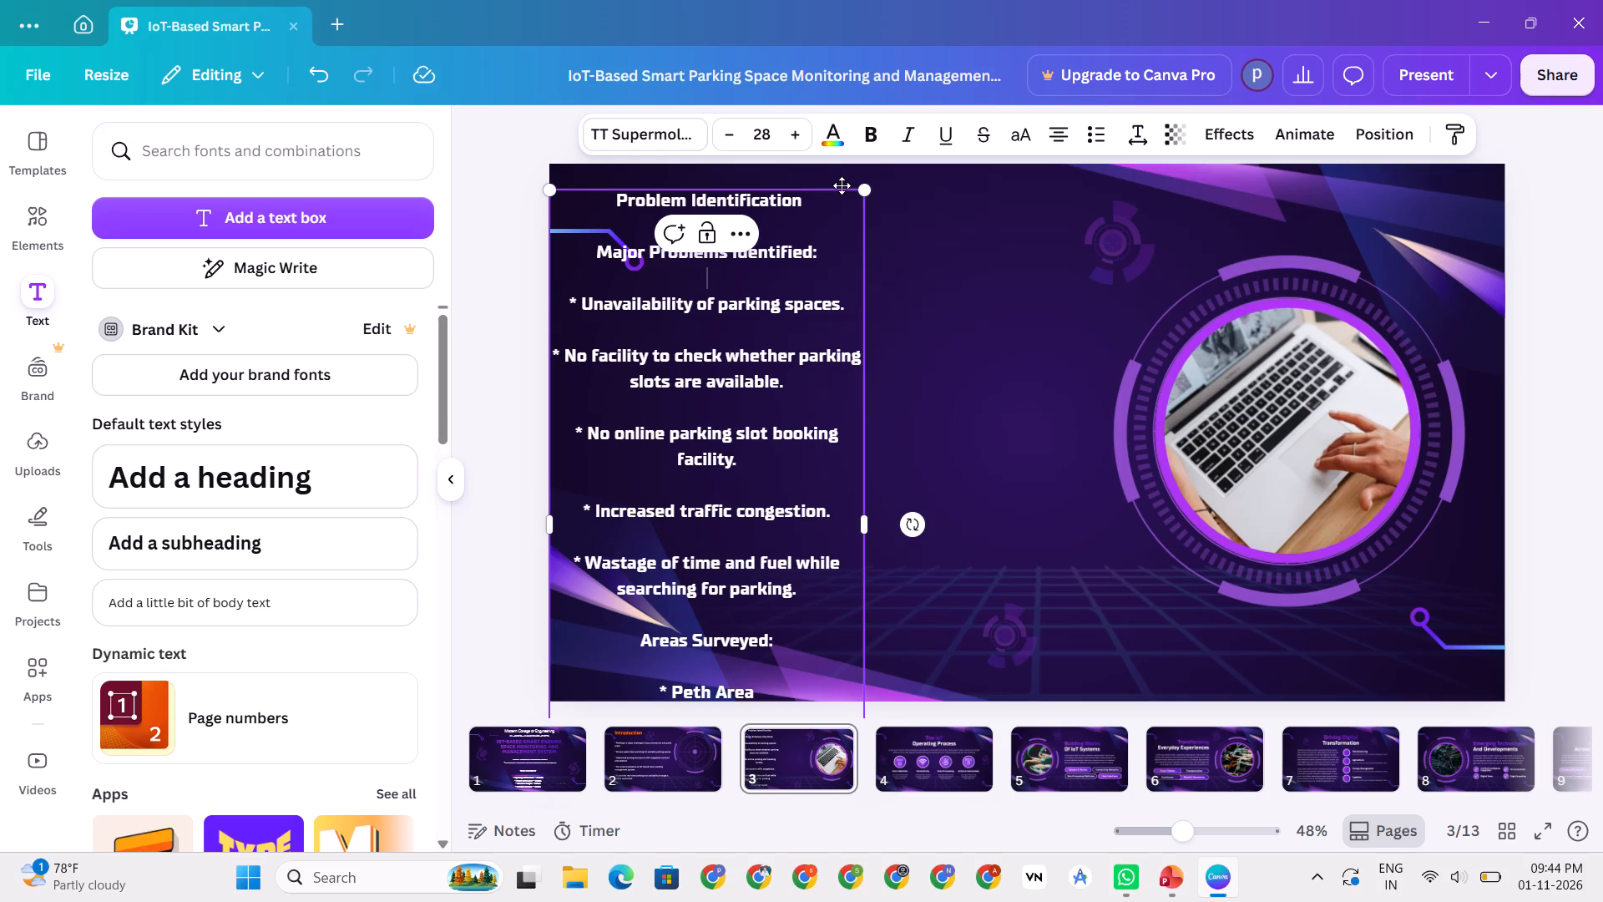
left_click_drag(842, 185, 988, 181)
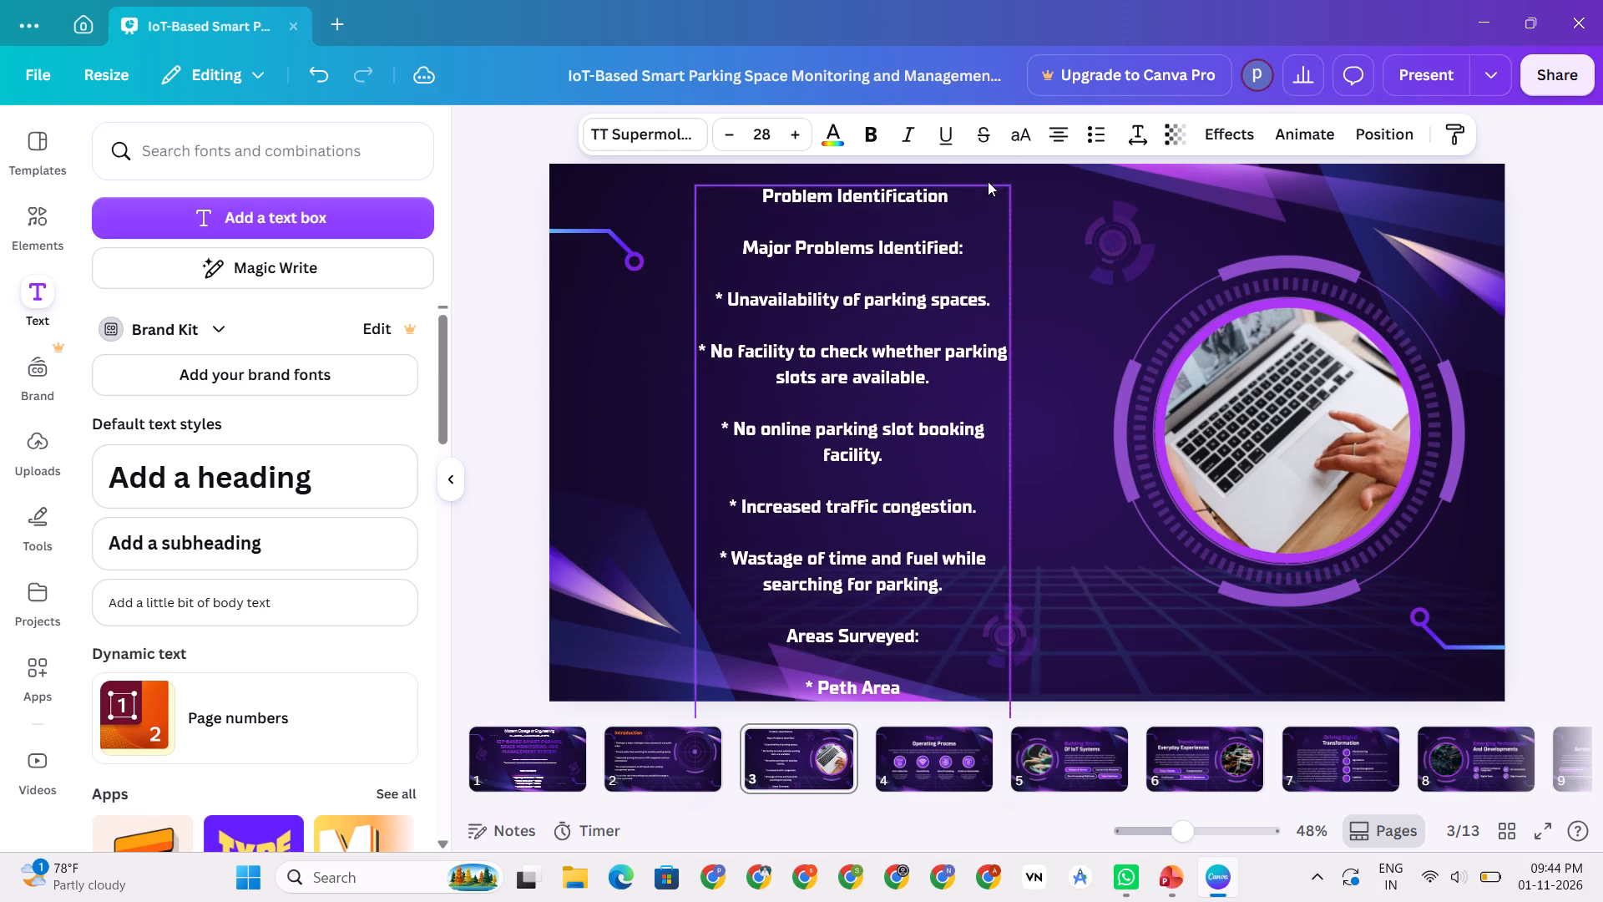
left_click_drag(988, 181, 987, 180)
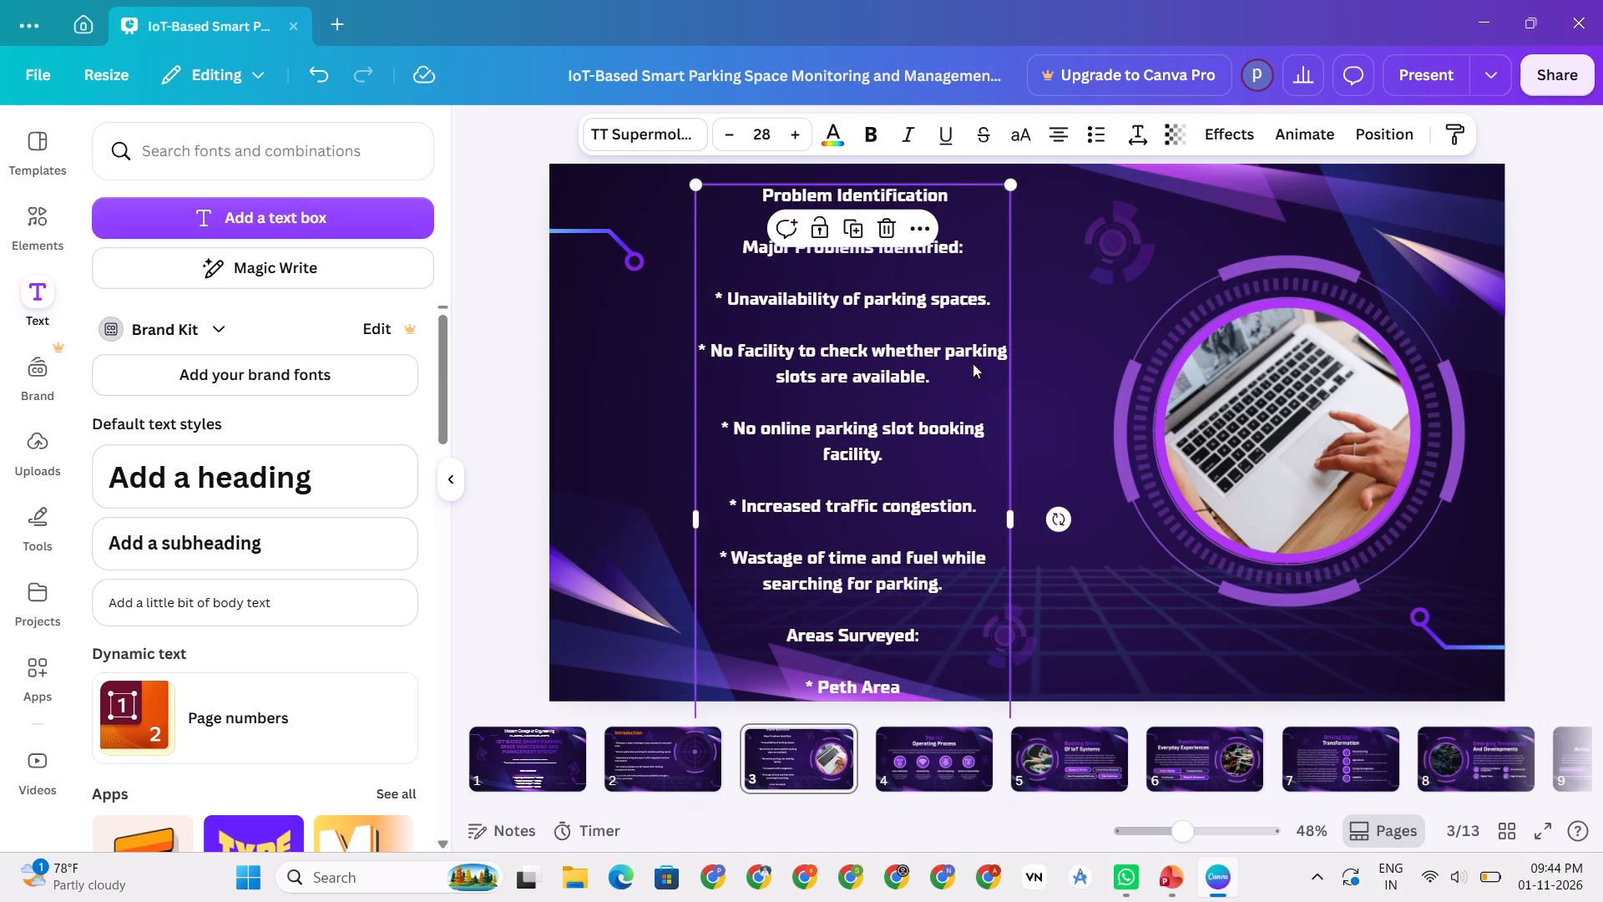
left_click(928, 174)
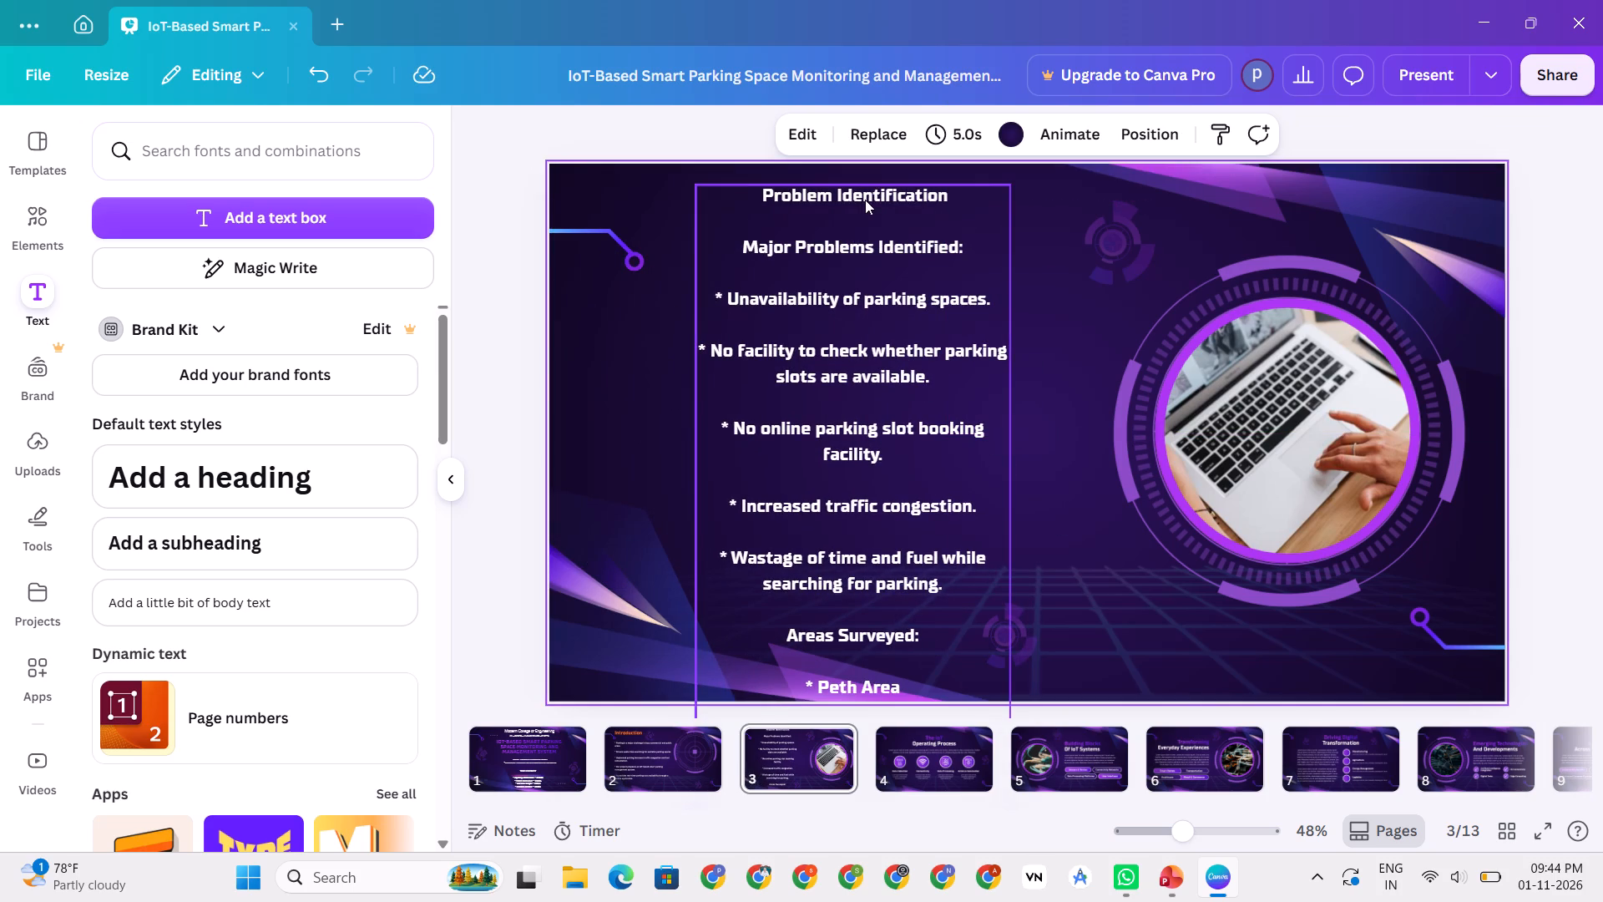
Colour the "Problem Identification" heading line orange.
left_click(960, 195)
left_click(960, 195)
left_click_drag(960, 195, 938, 195)
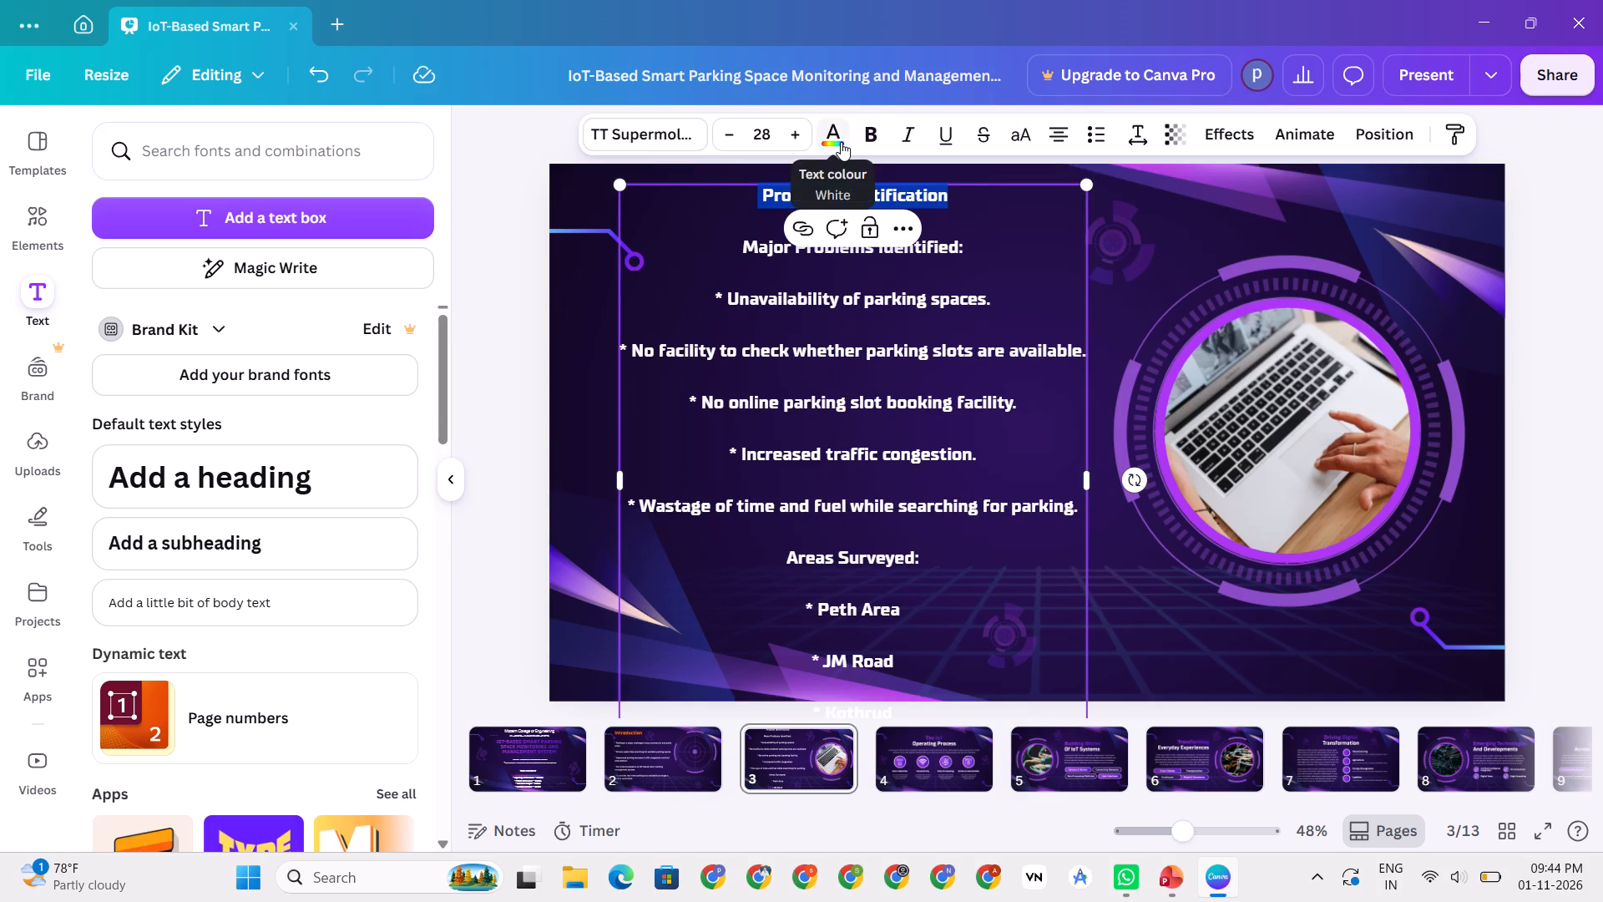
left_click(841, 142)
left_click(207, 291)
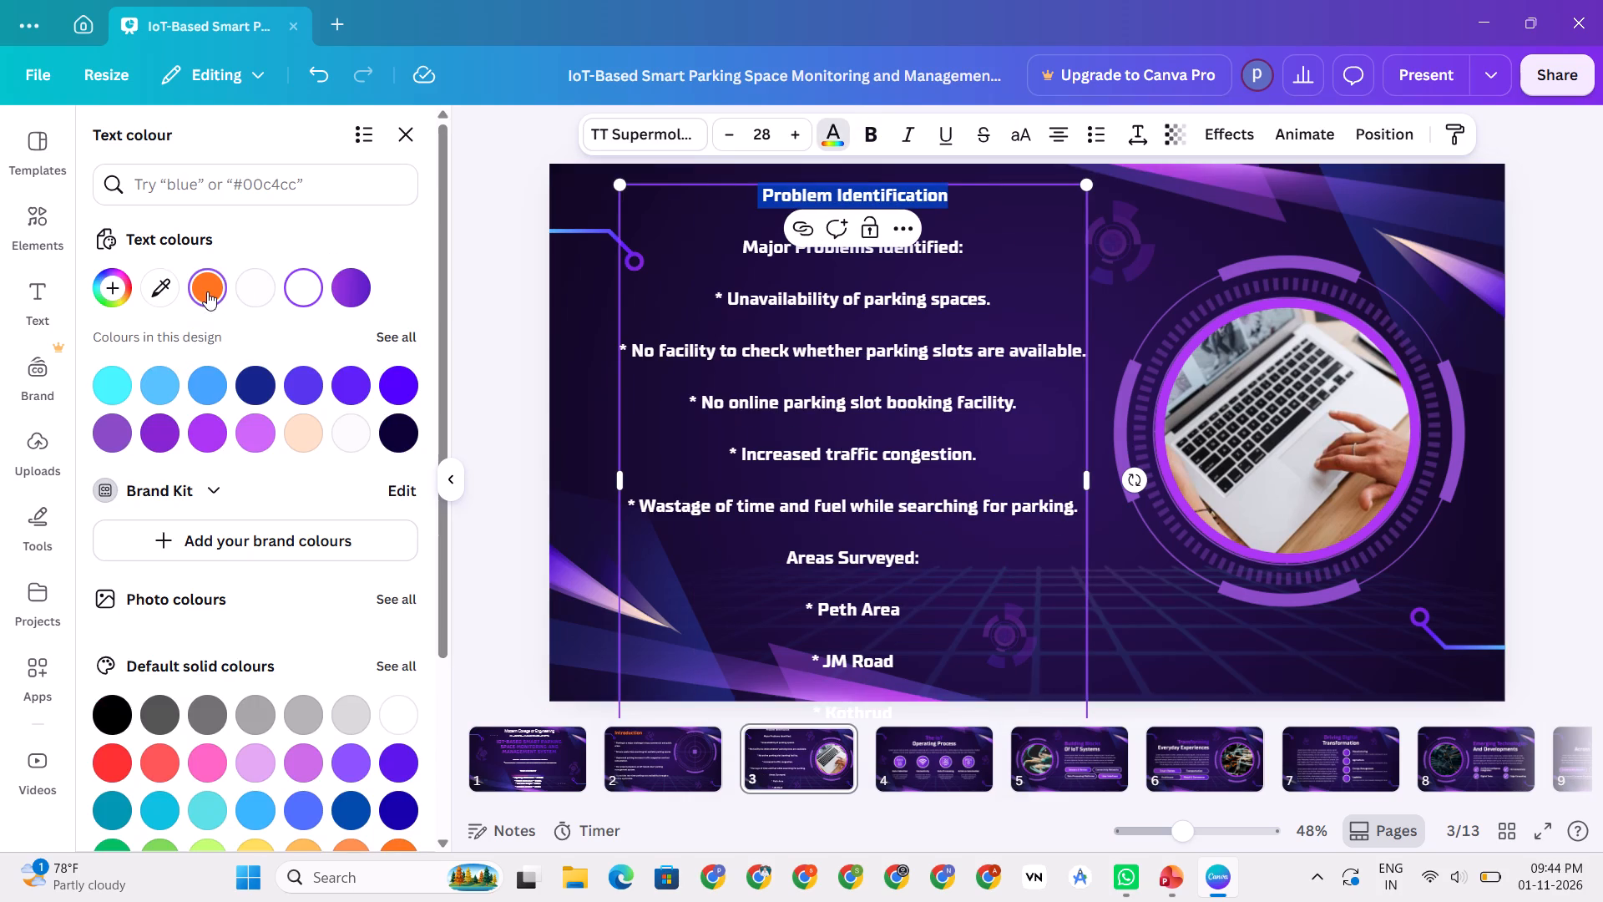
left_click(707, 254)
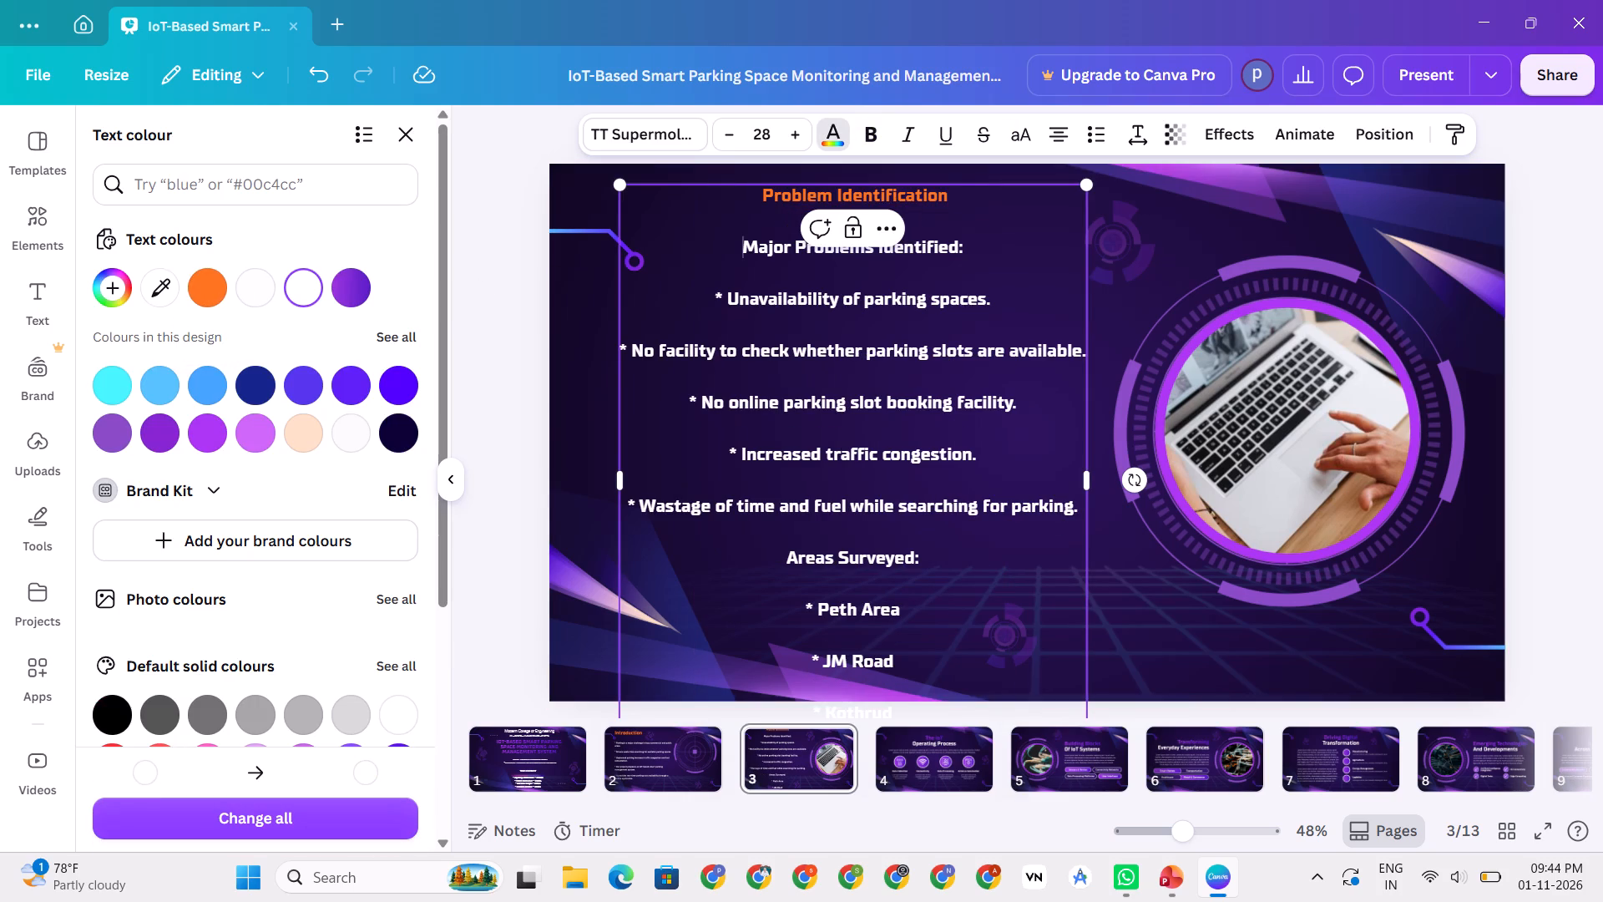
Increase the "Problem Identification" heading line to font size 41.
left_click_drag(958, 200, 758, 190)
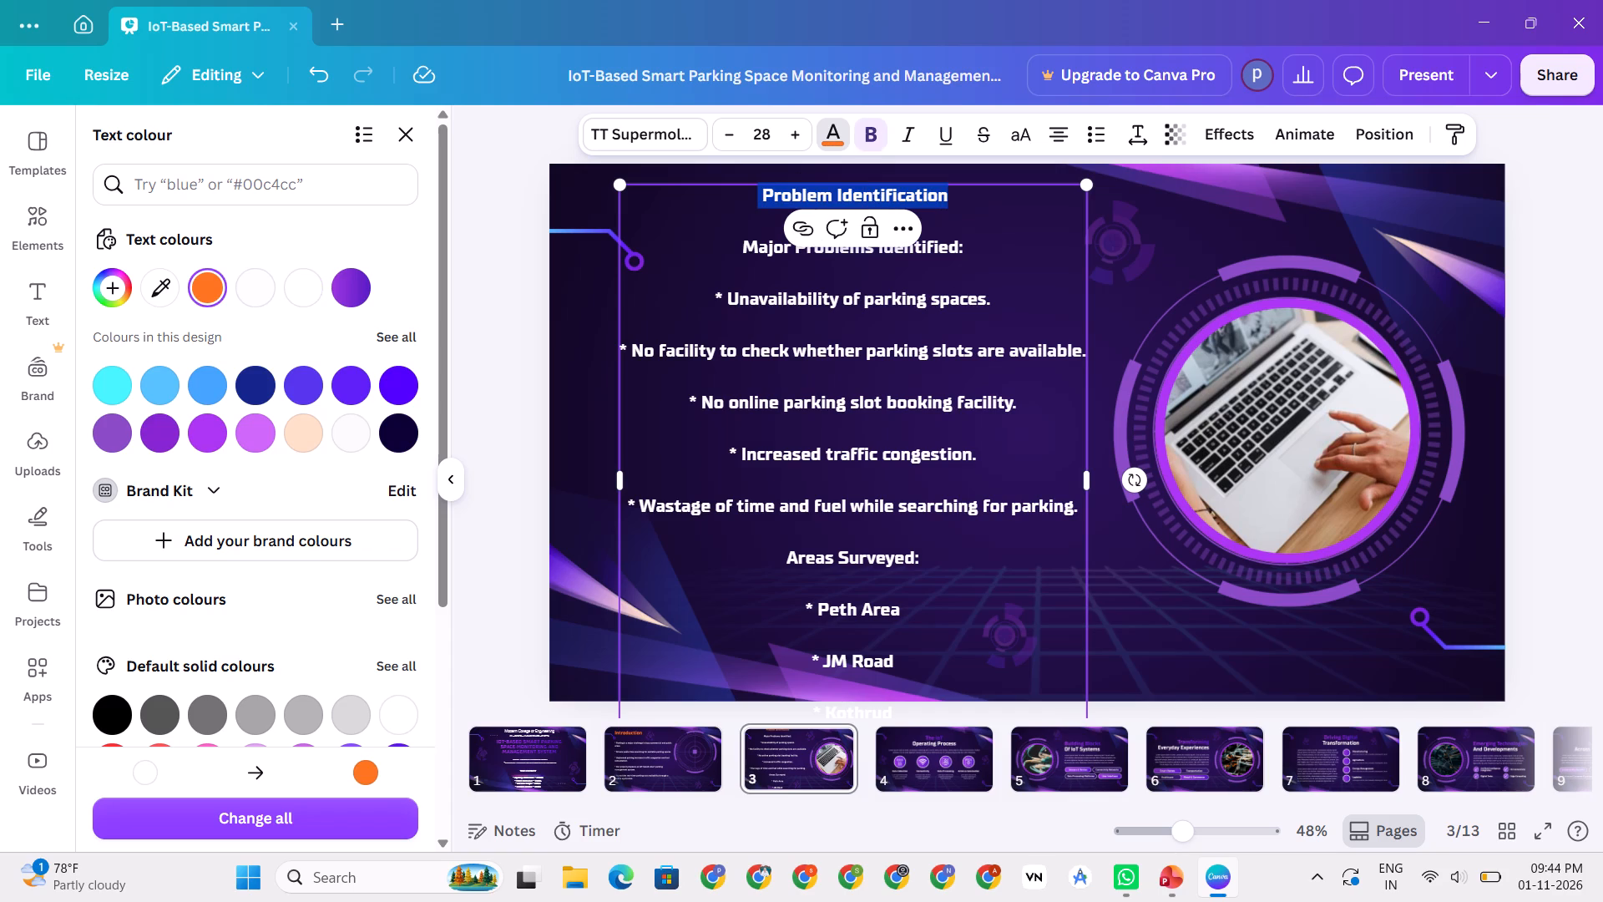
triple_click(800, 139)
triple_click(800, 139)
triple_click(800, 139)
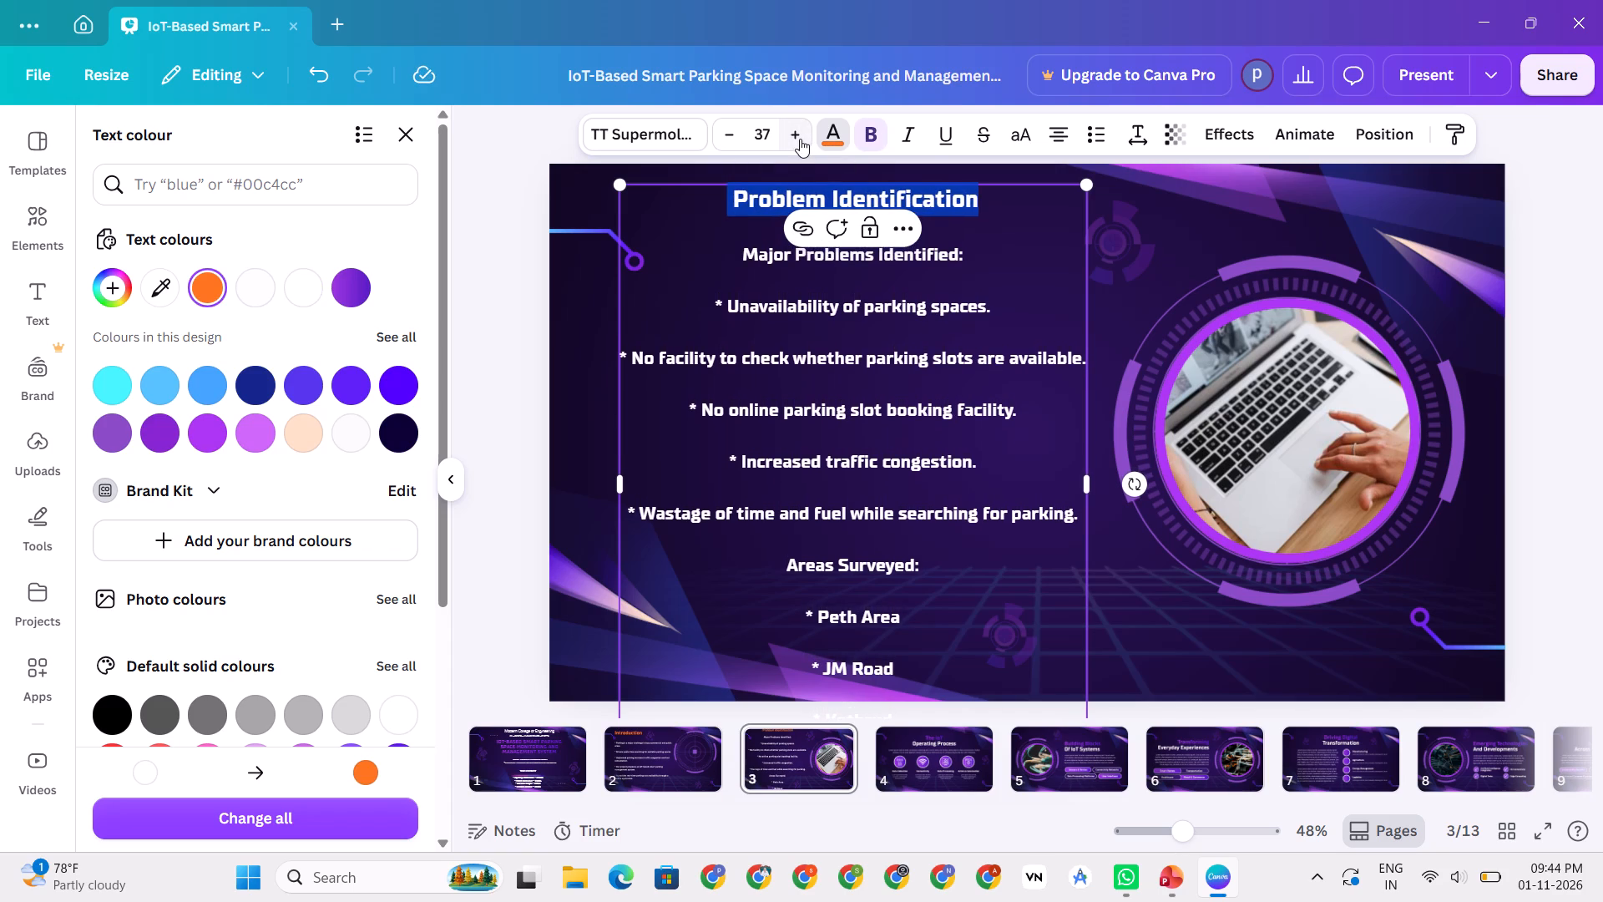
triple_click(800, 137)
left_click(800, 137)
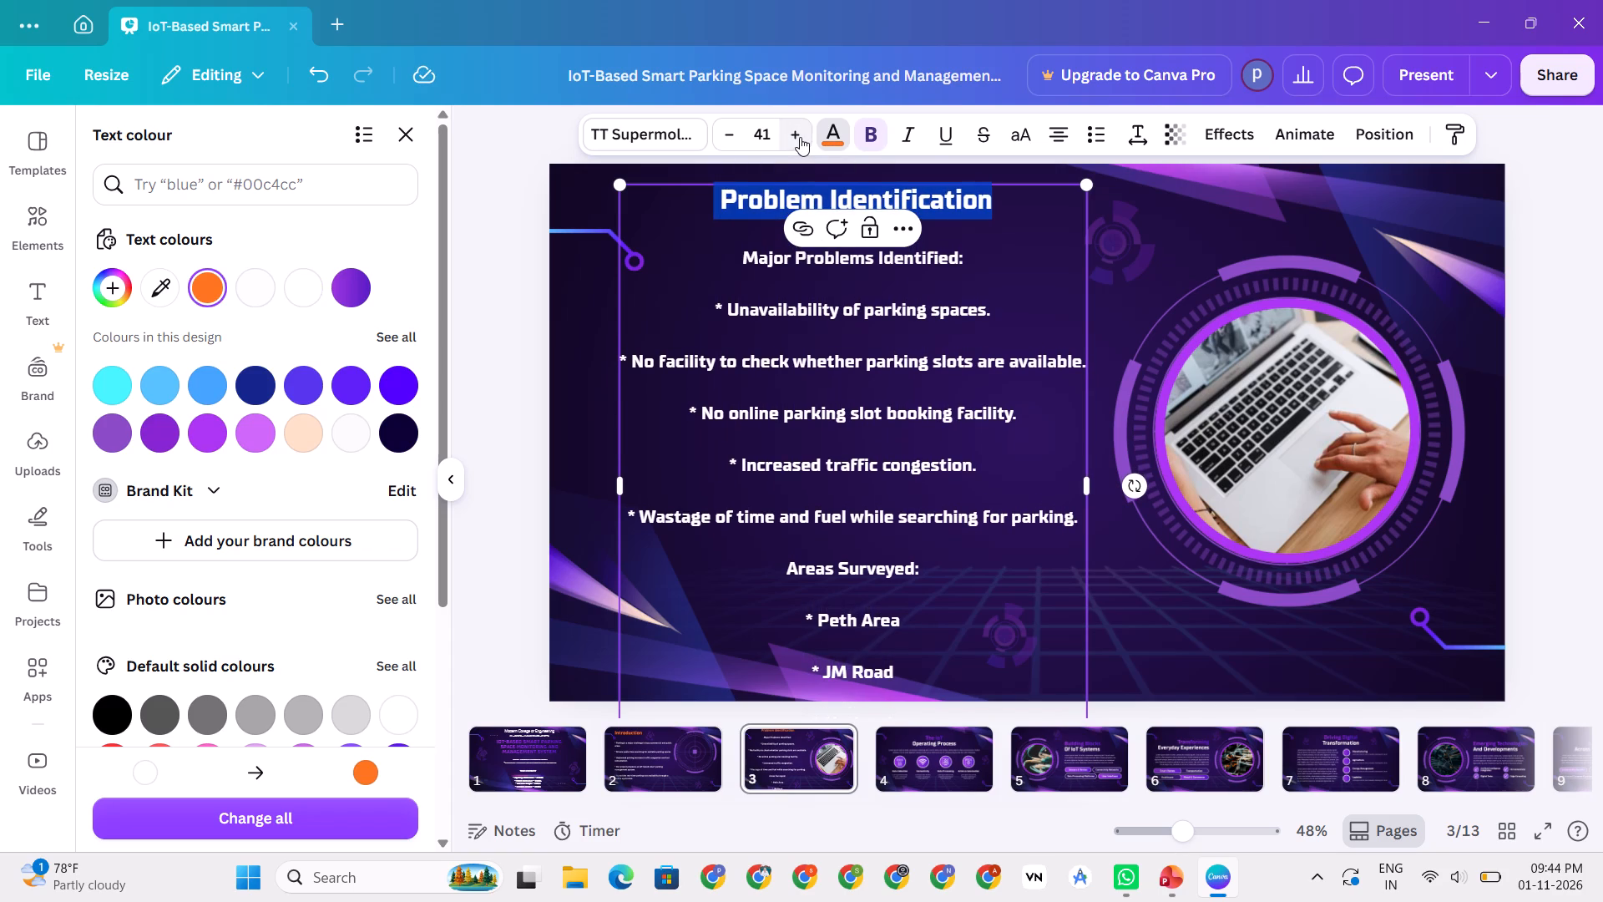
Remove the blank lines between the five bullets under "Major Problems Identified:".
left_click(660, 316)
left_click(606, 352)
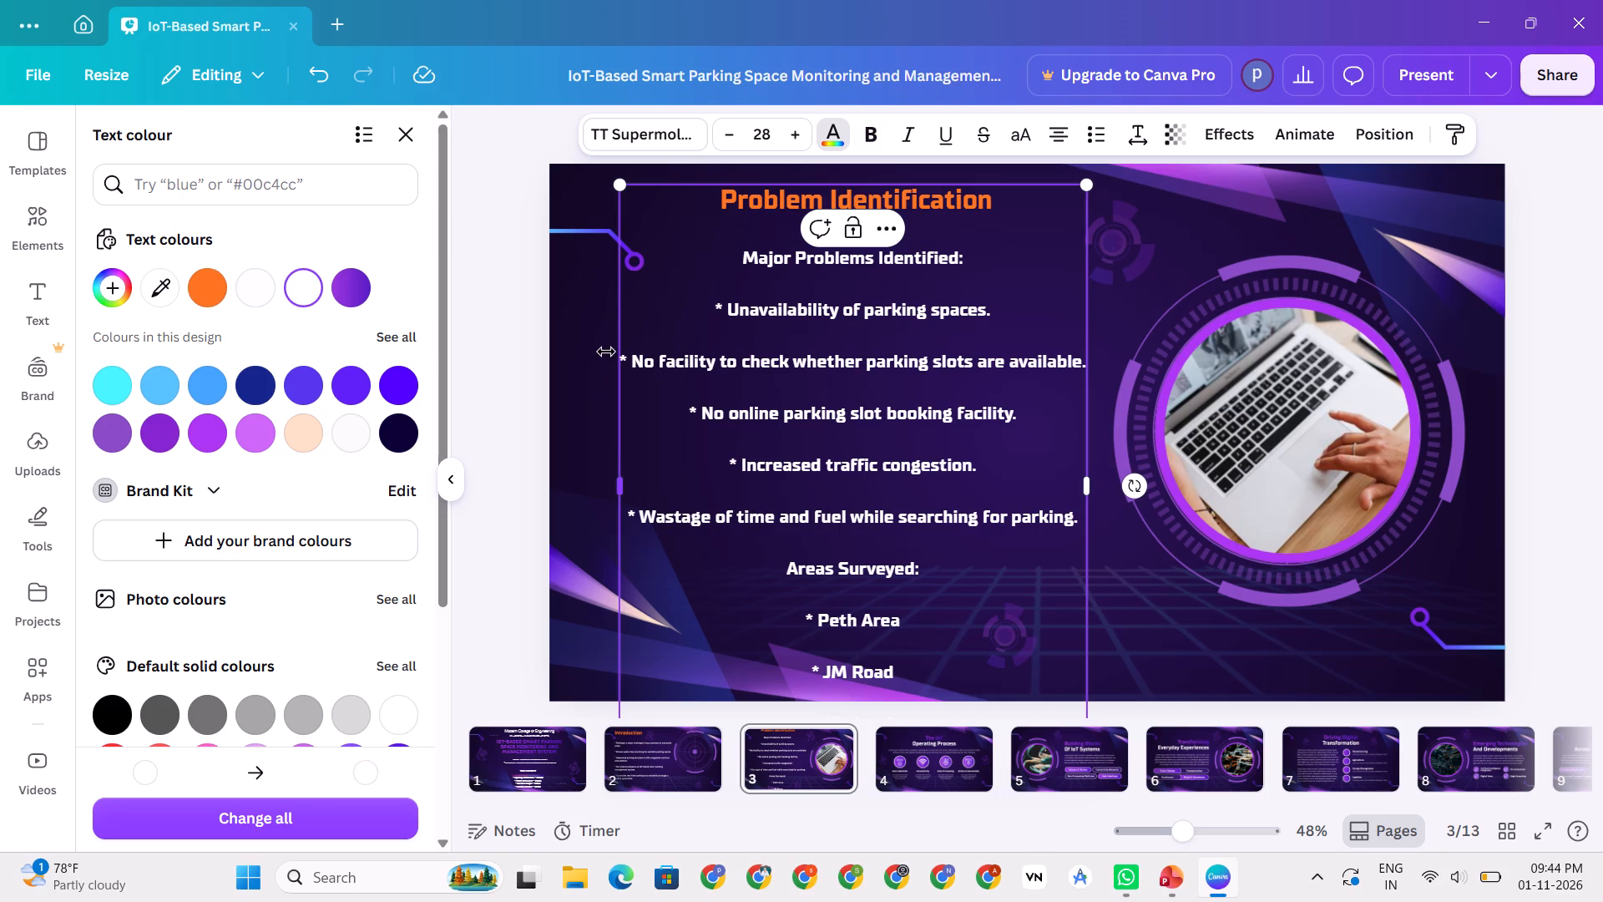
left_click(1026, 280)
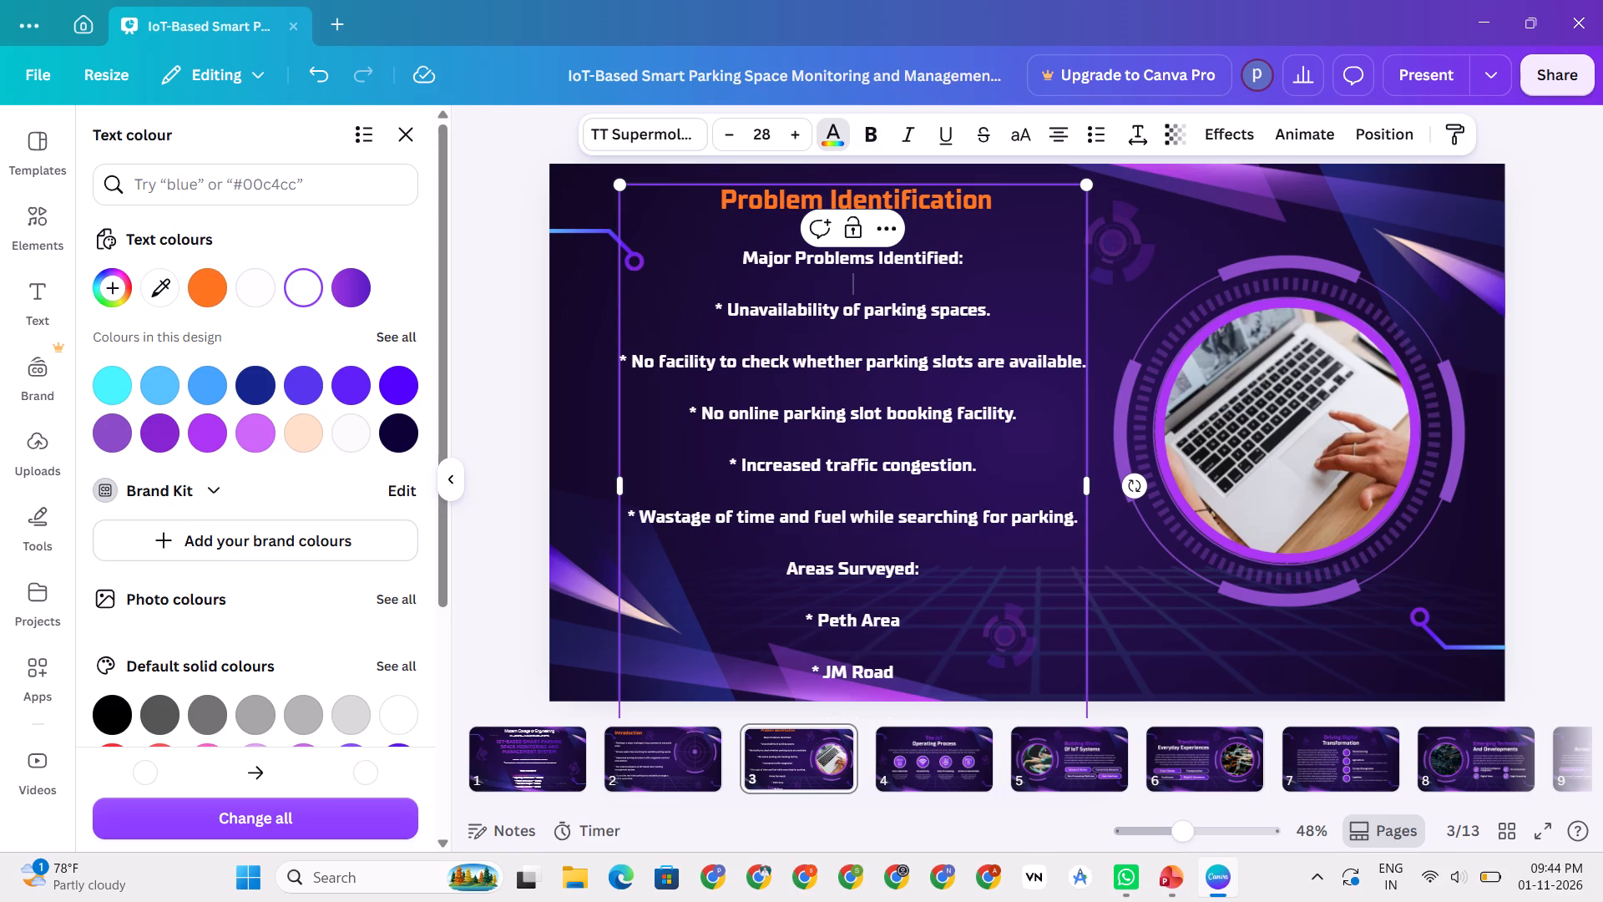
left_click(751, 296)
left_click(700, 336)
key("BackSpace")
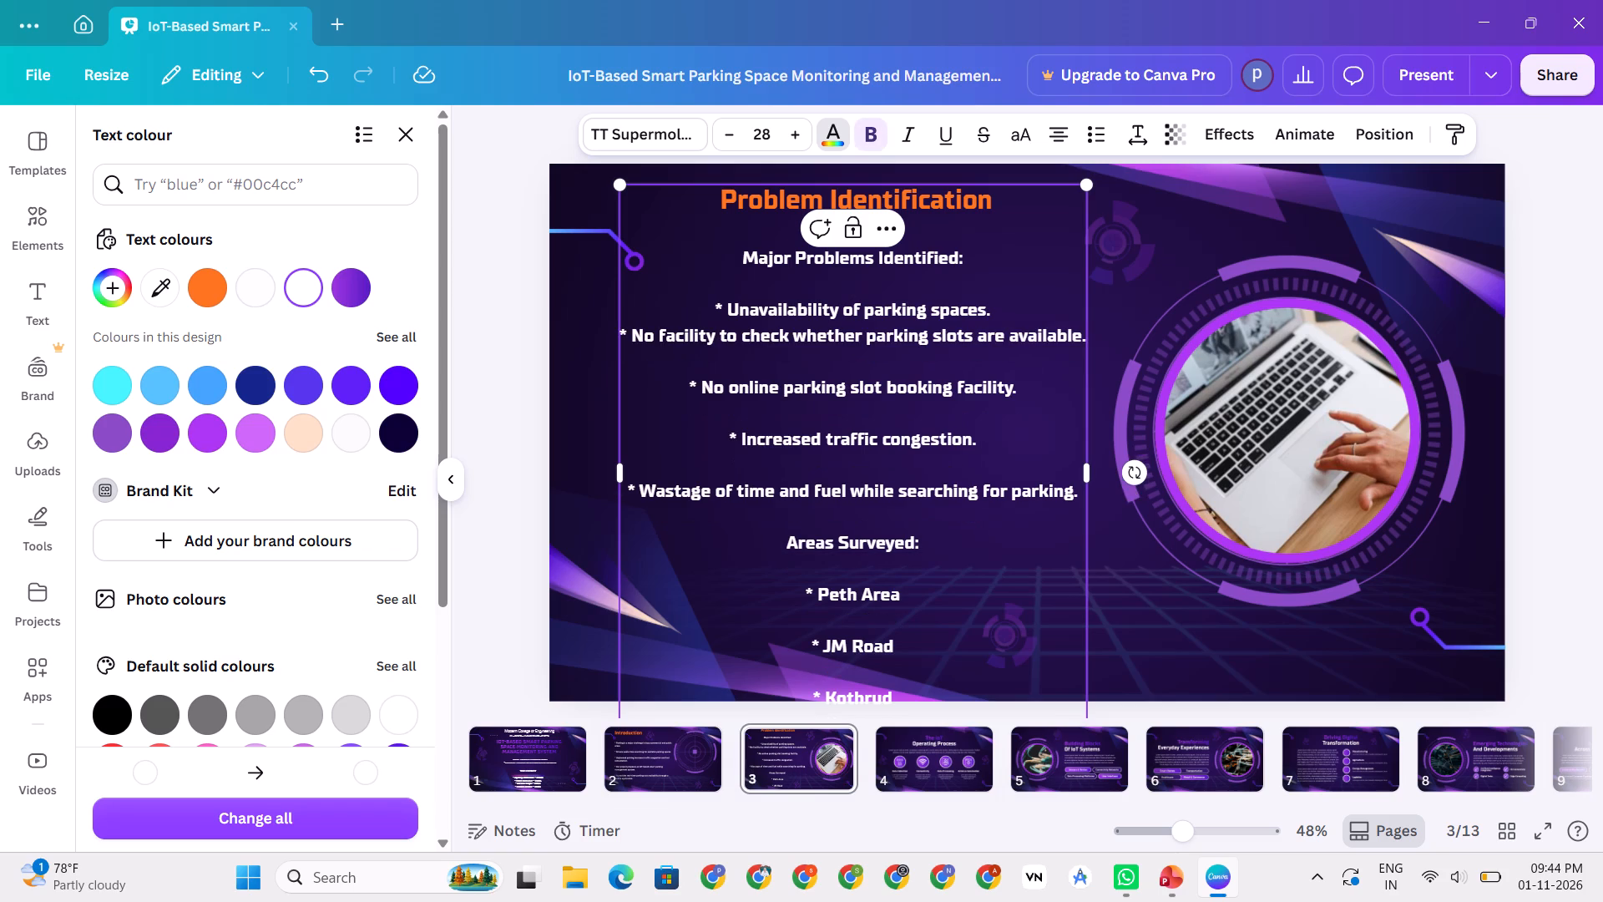
left_click(740, 376)
key("Up")
key("BackSpace")
left_click(766, 387)
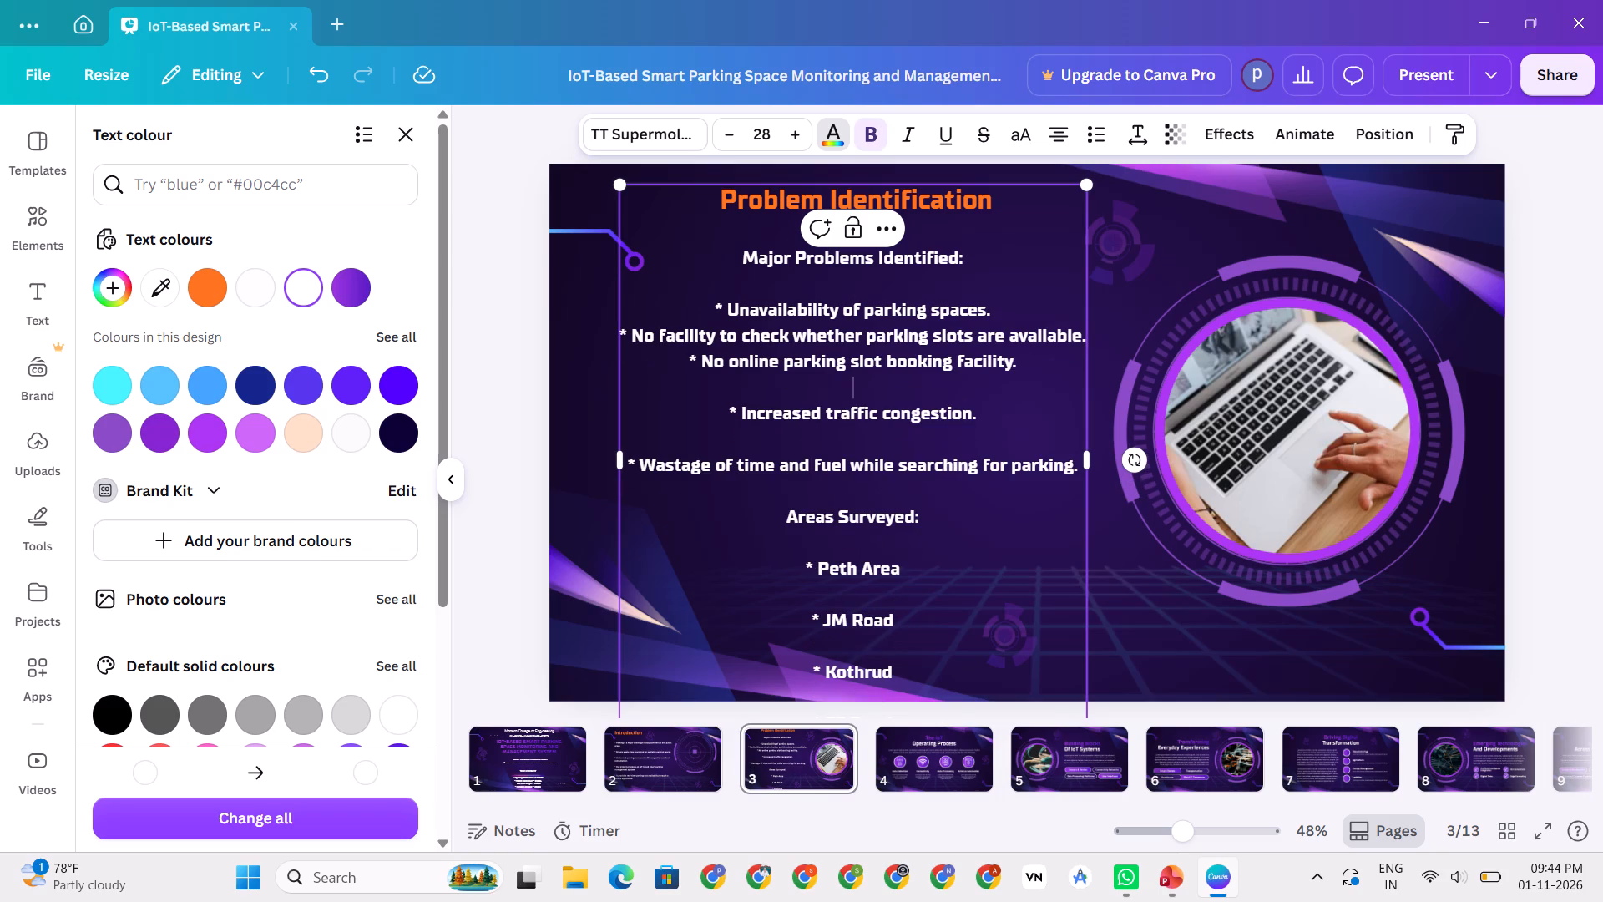
key("BackSpace")
left_click(766, 413)
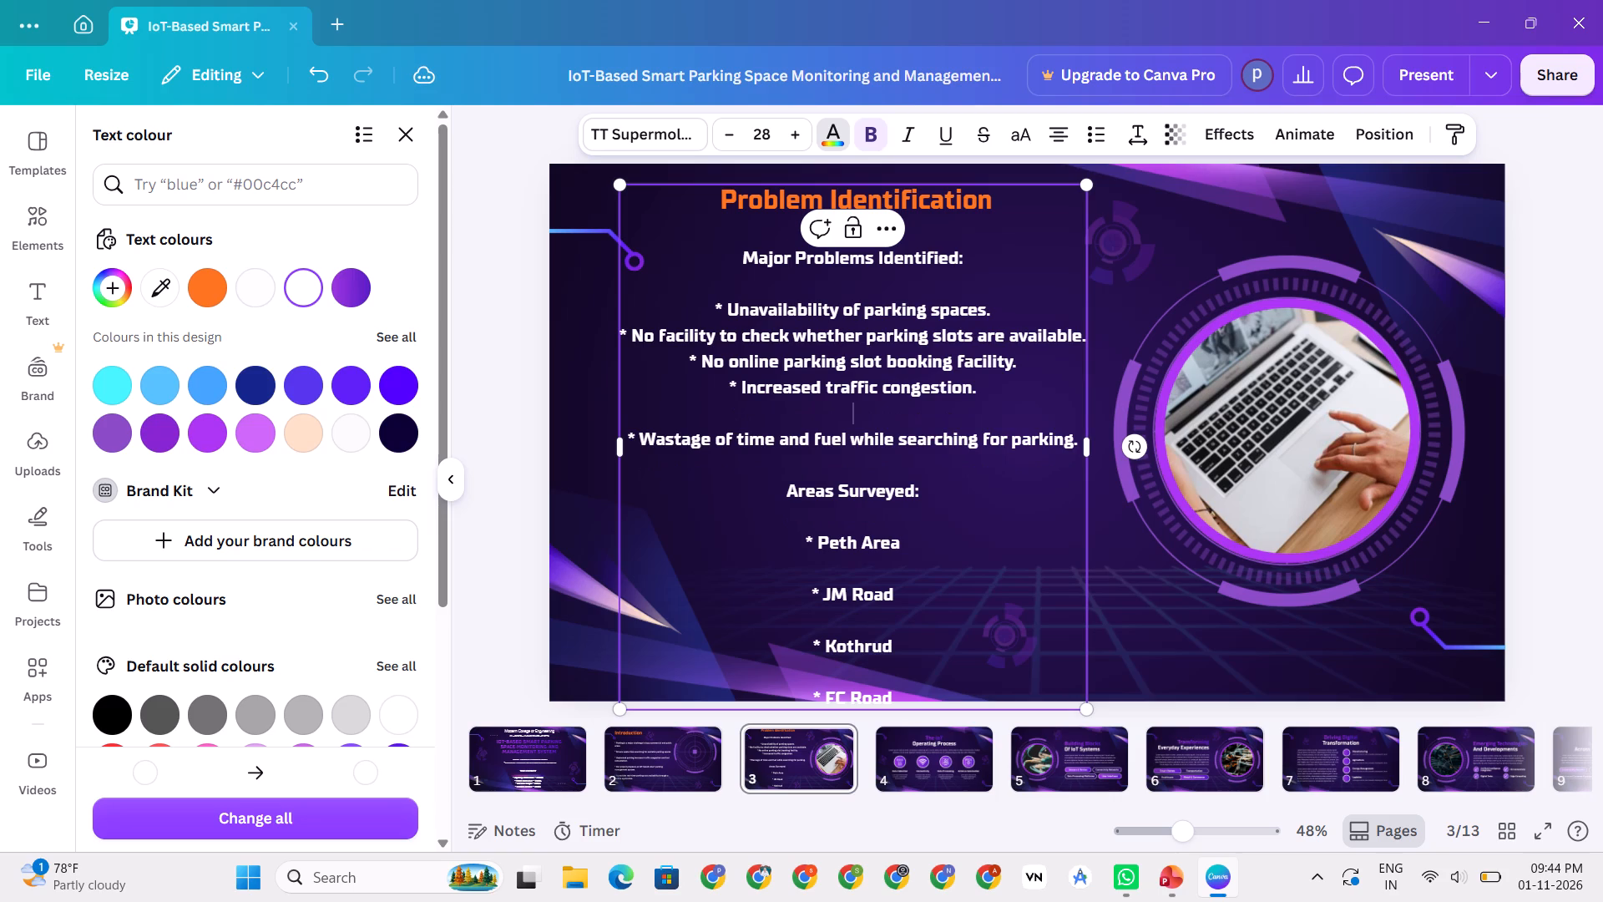
key("BackSpace")
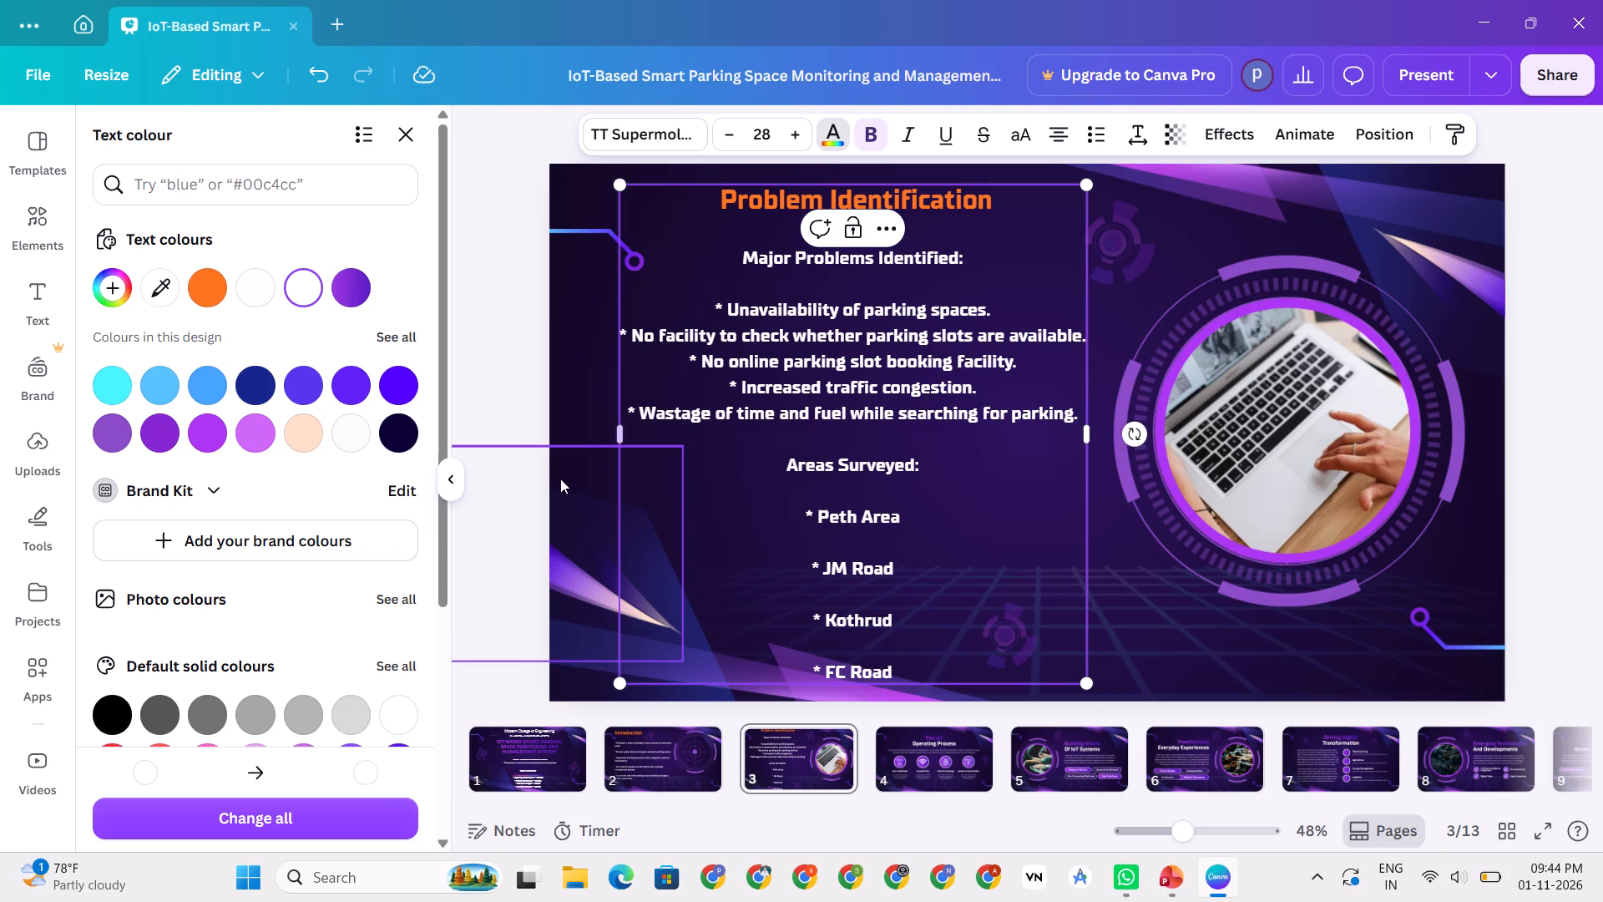
Join the "Increased traffic congestion." bullet onto the end of the "No online parking slot booking facility." line.
left_click(728, 388)
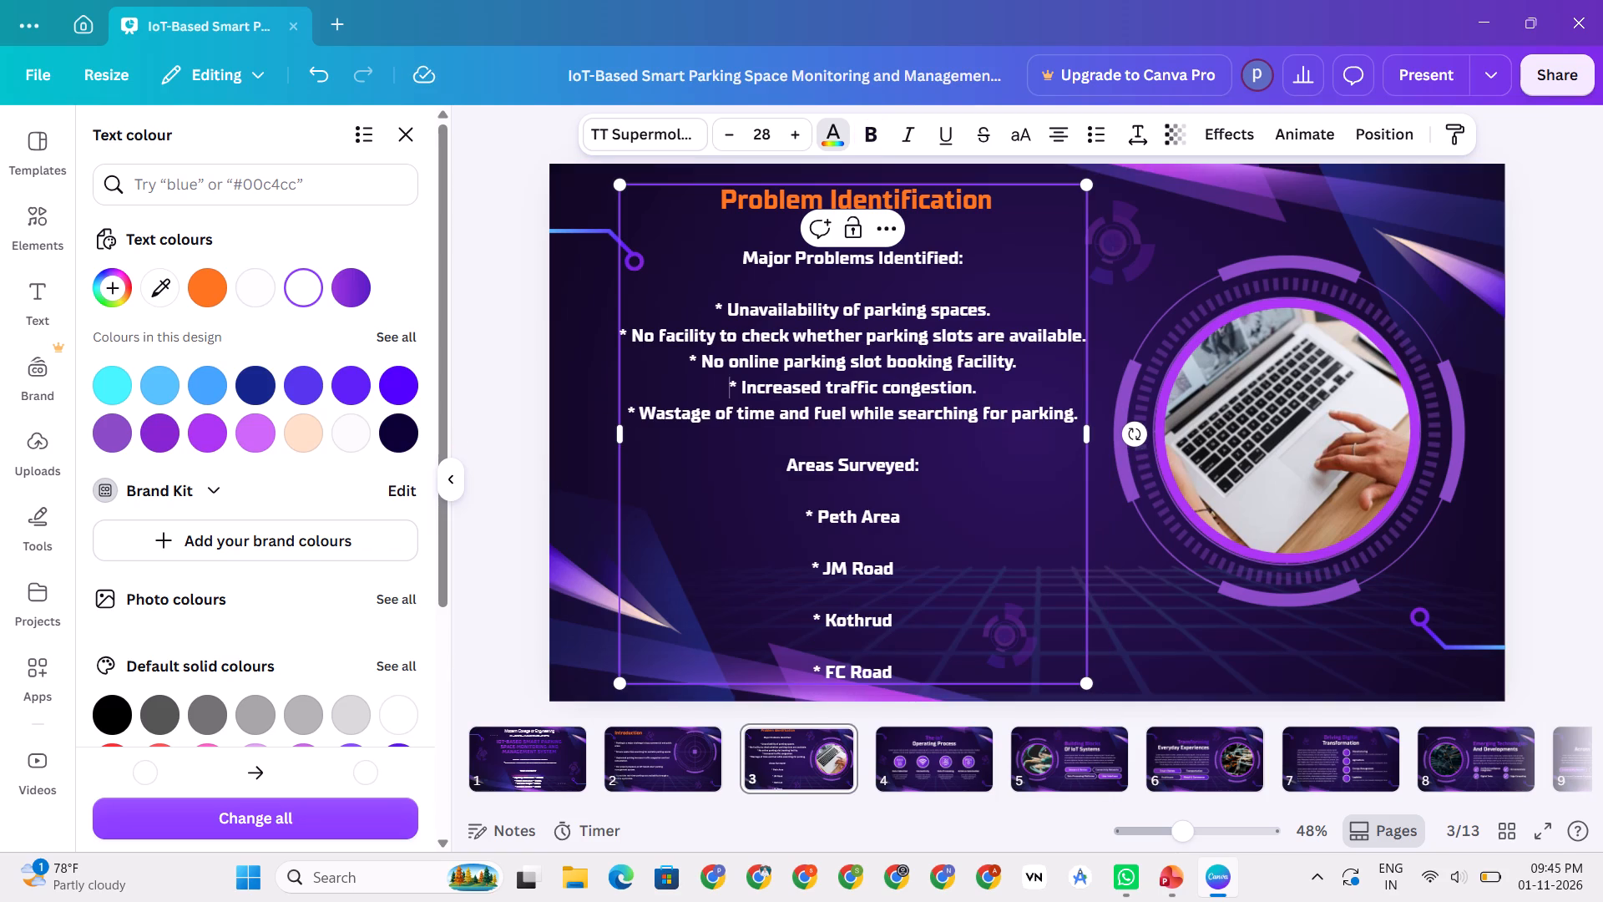
key("BackSpace")
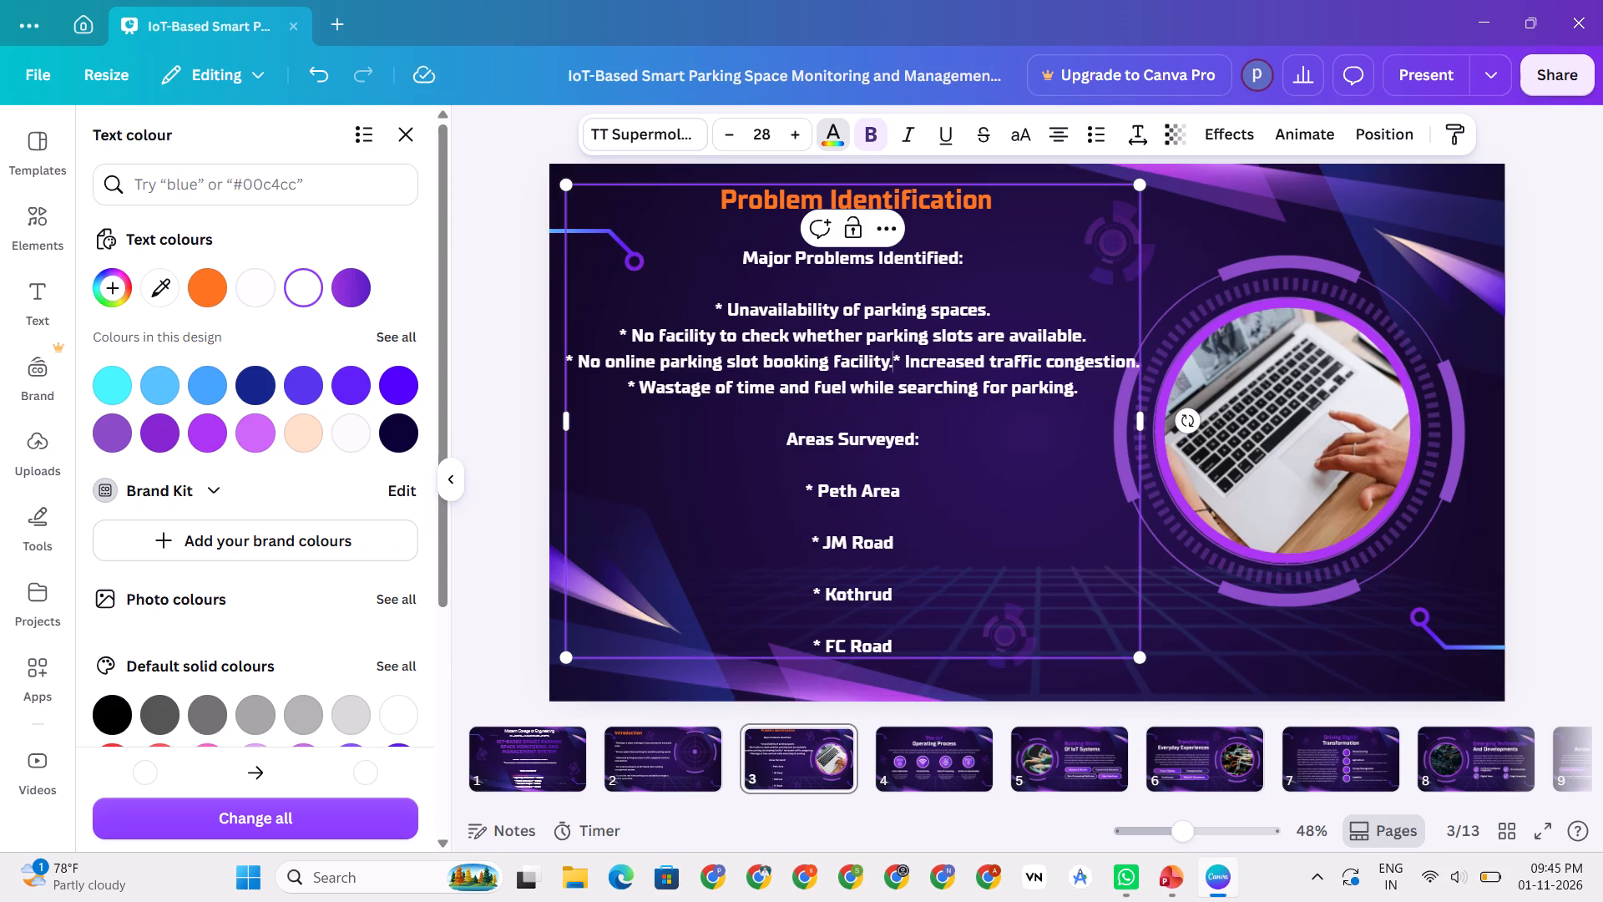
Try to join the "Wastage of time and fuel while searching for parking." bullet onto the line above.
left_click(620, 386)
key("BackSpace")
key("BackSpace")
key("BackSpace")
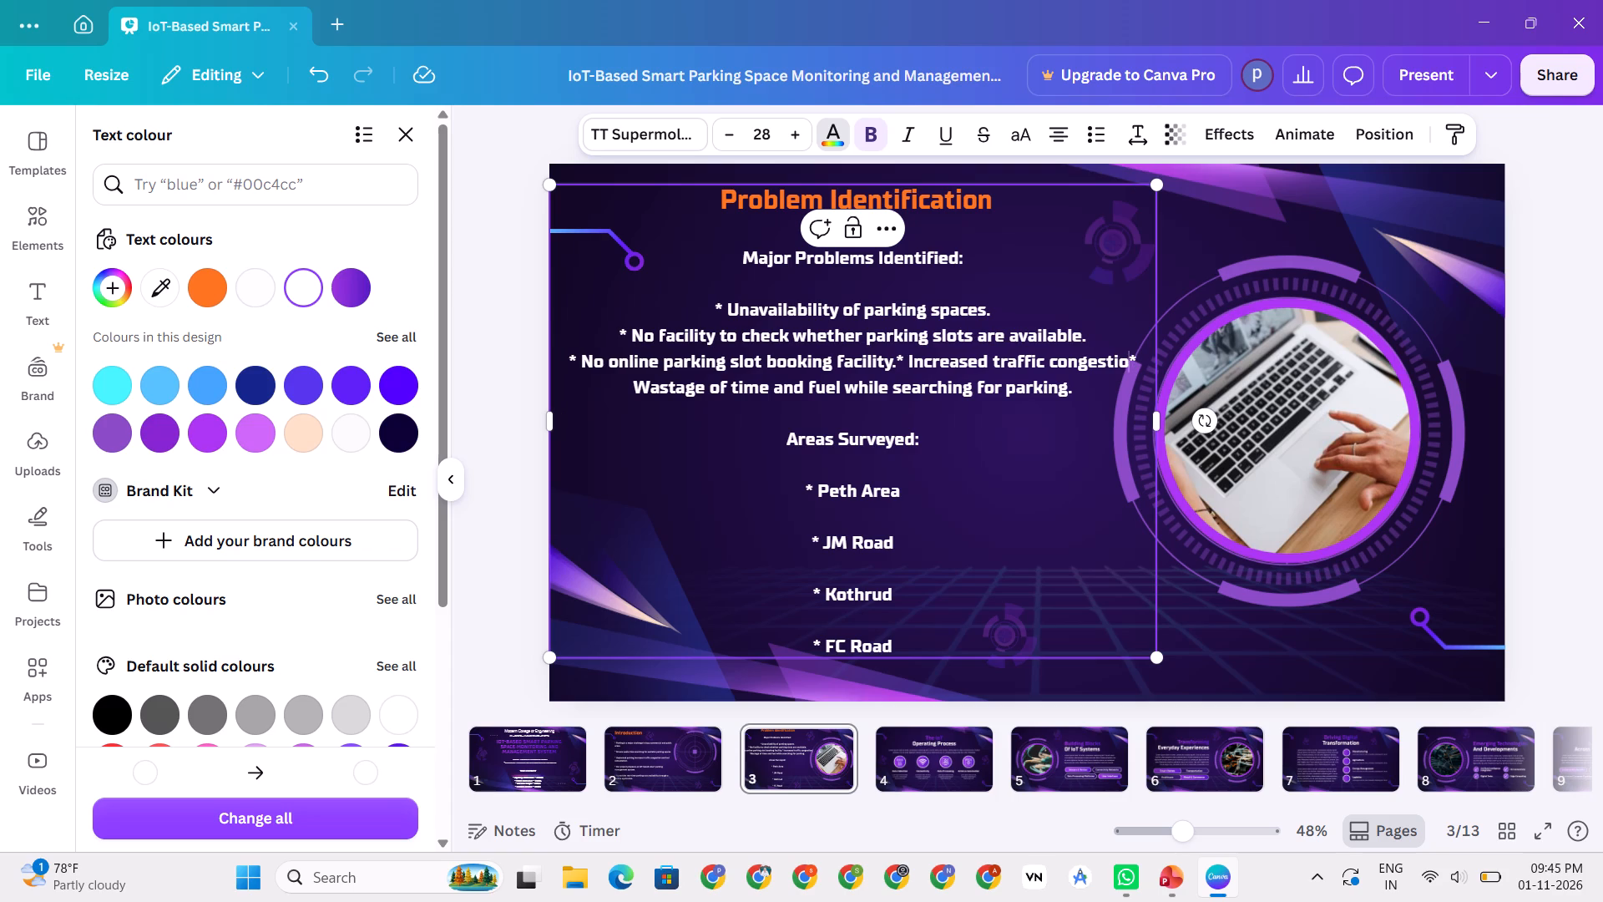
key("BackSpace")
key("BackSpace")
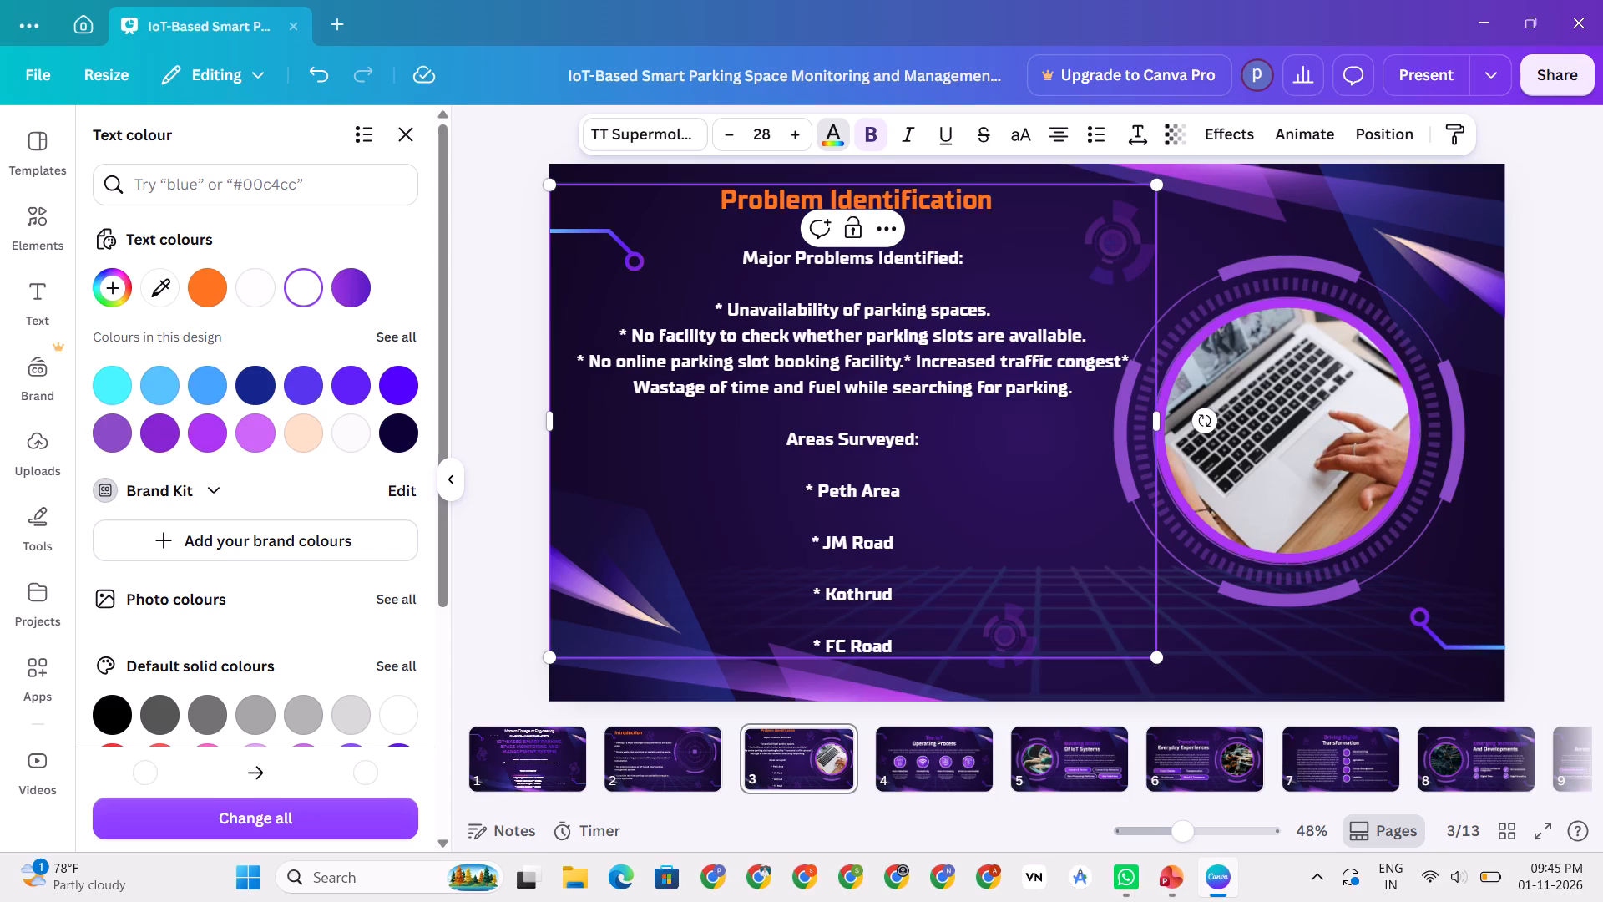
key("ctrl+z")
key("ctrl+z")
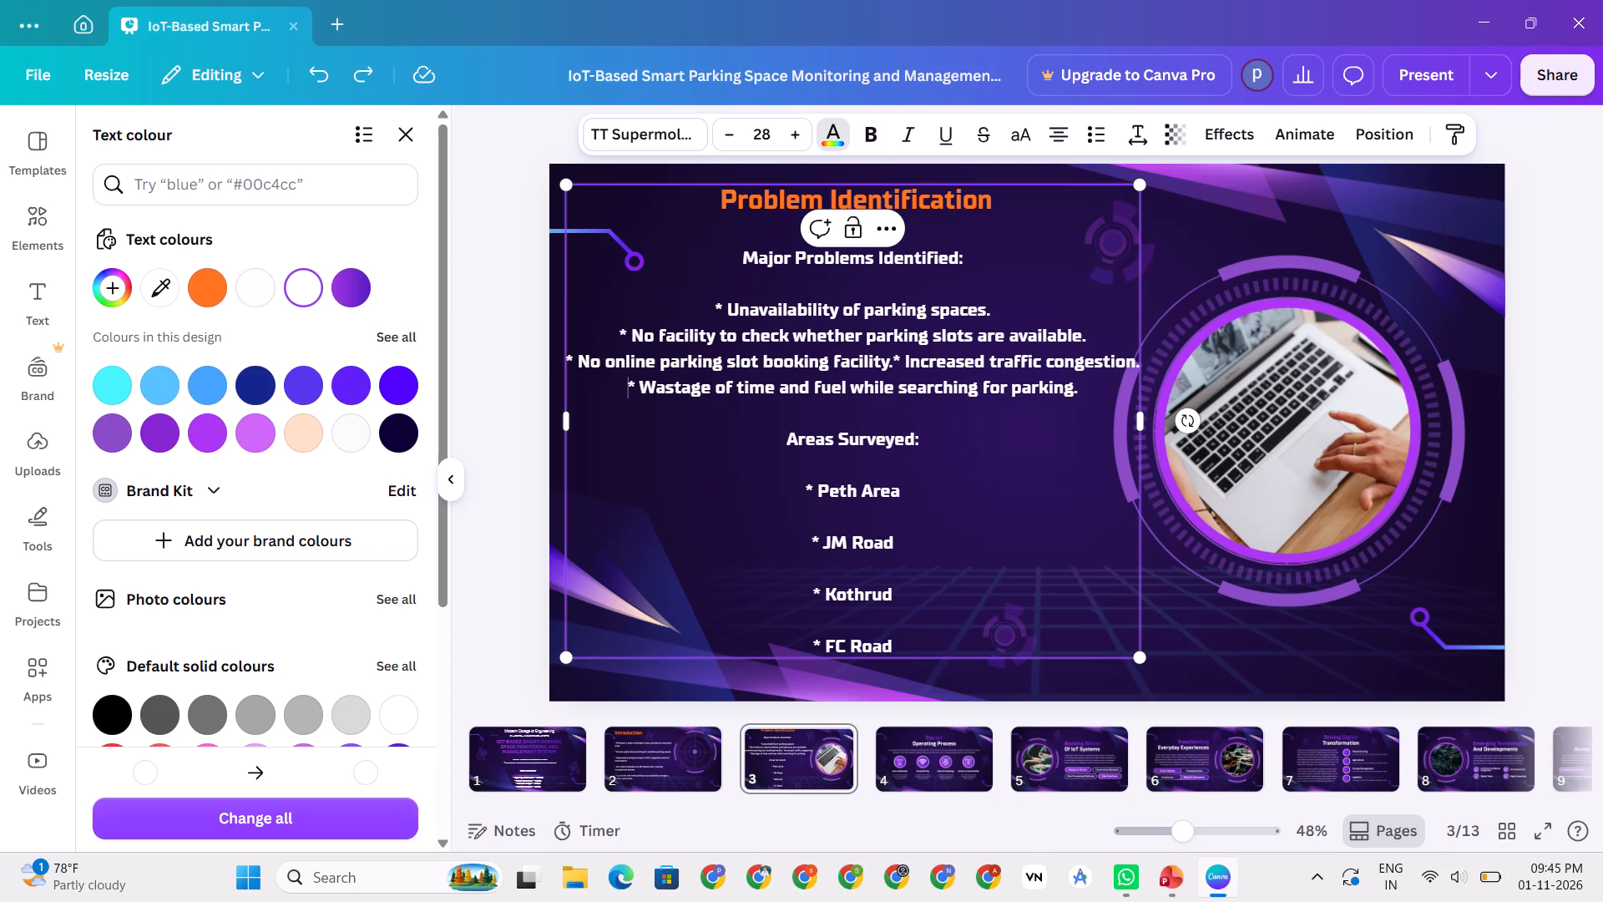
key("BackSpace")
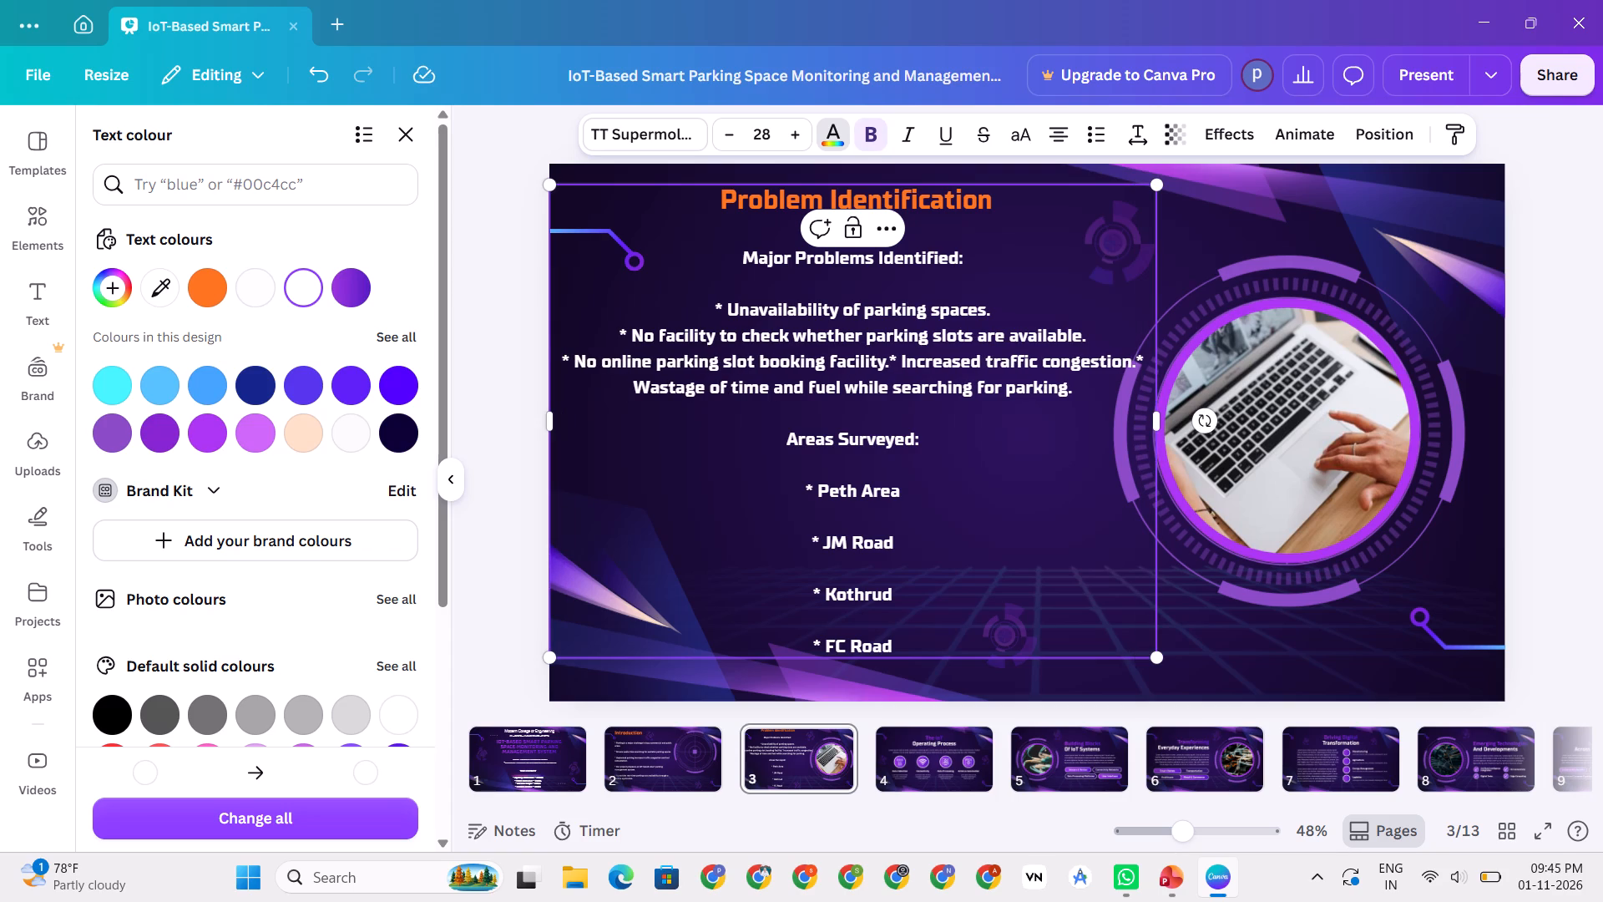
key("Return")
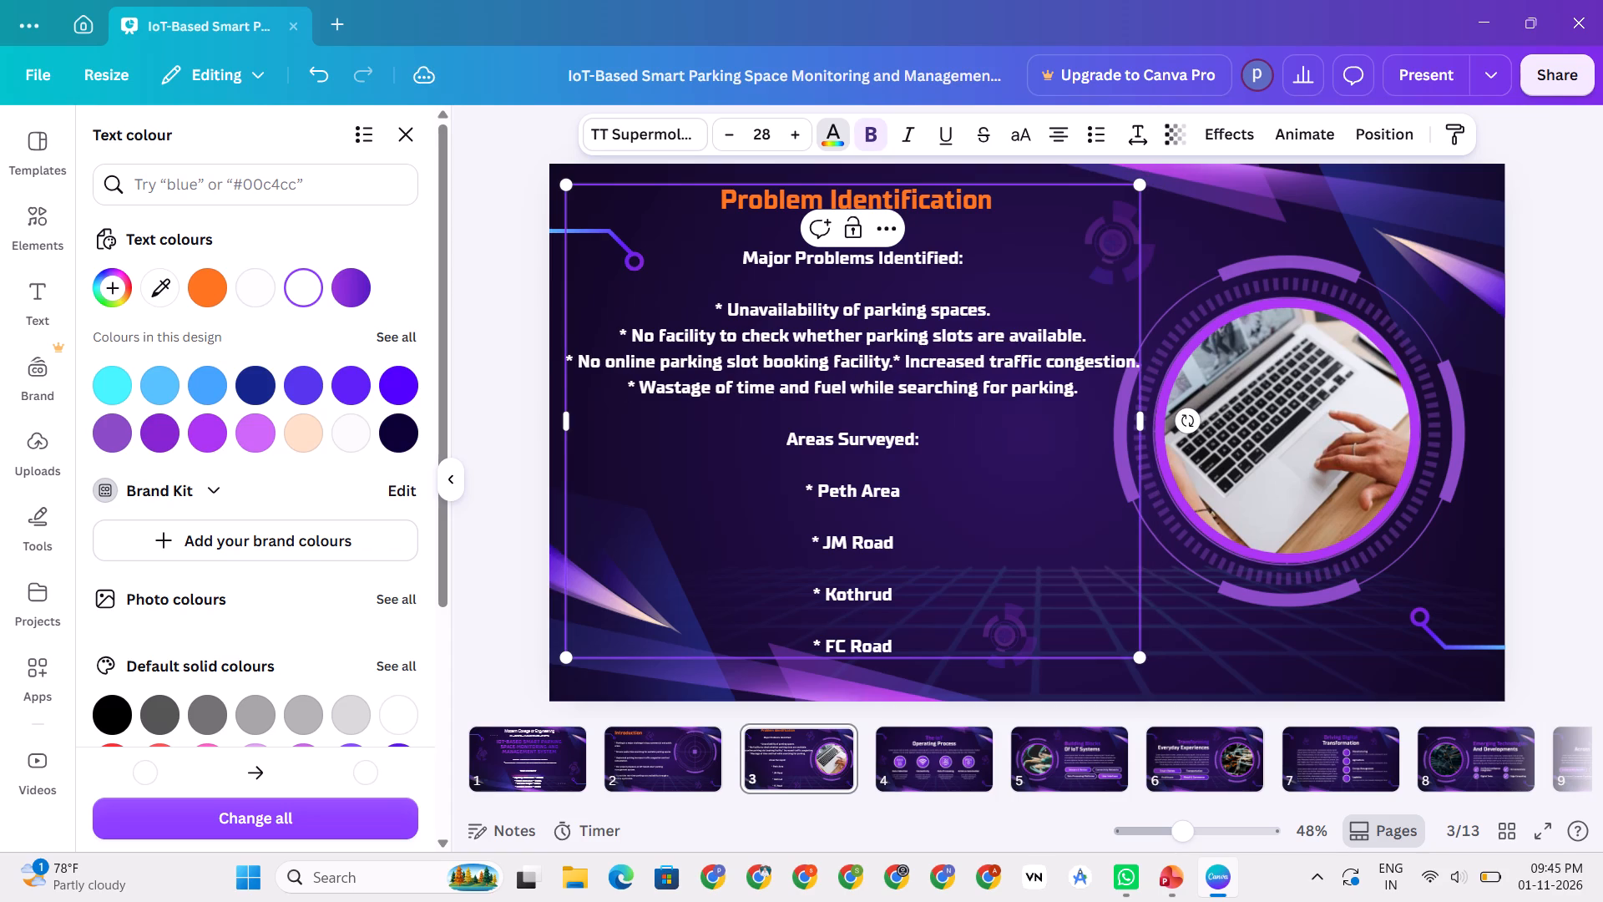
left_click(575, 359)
Shift the "No online parking slot booking facility.* Increased traffic congestion." line by adding several spaces before its text.
key("Left")
key("Left")
key("space")
key("space")
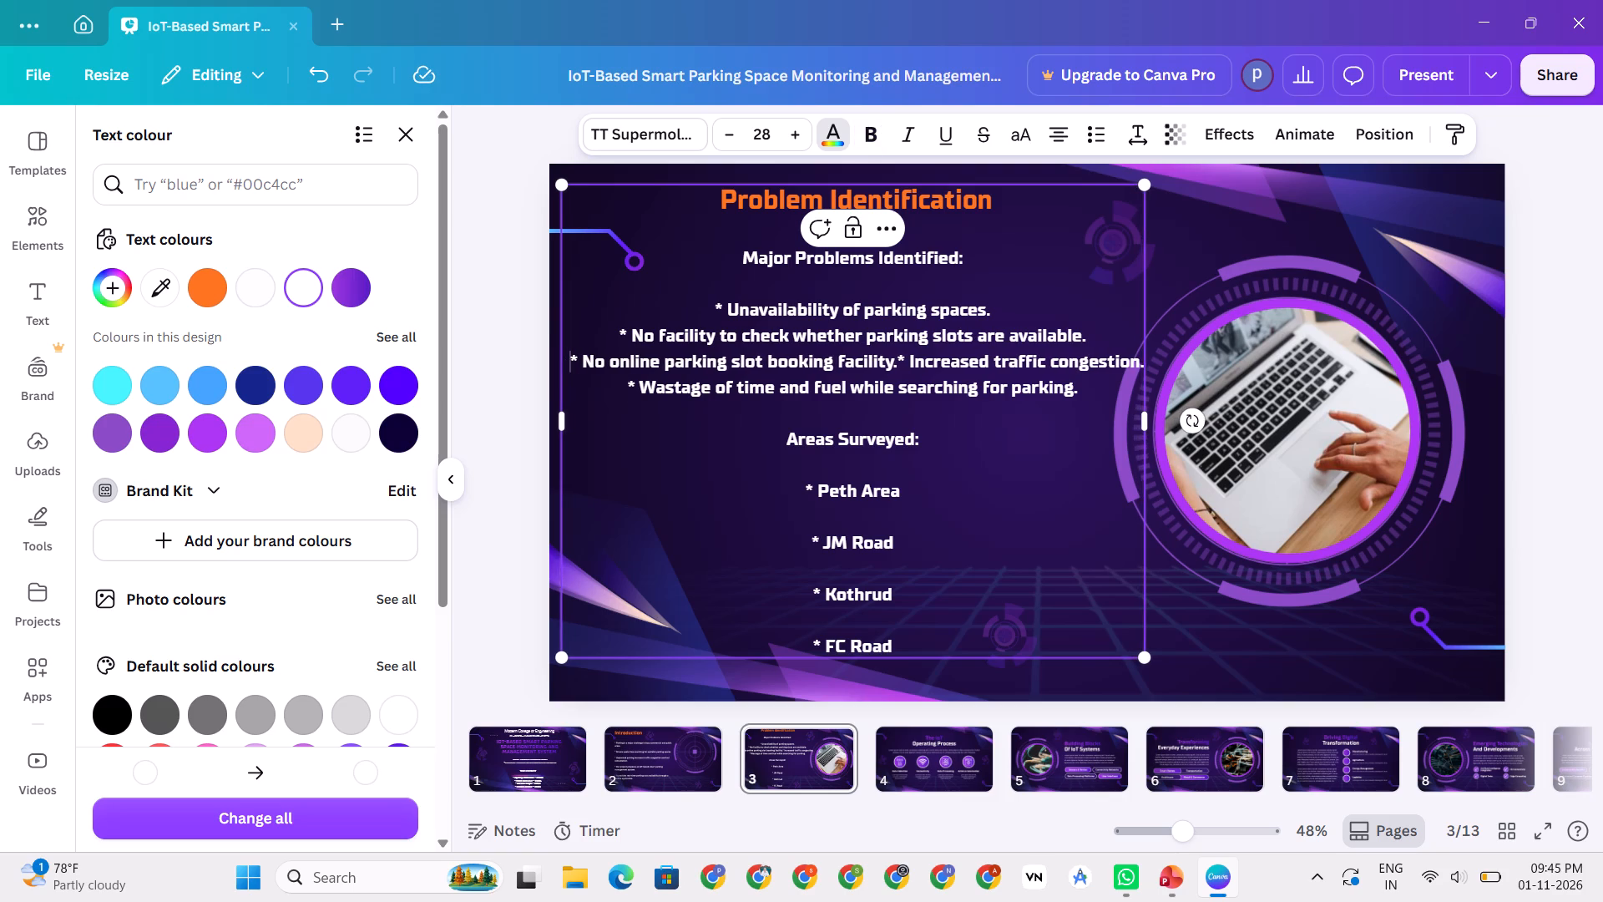
key("space")
key("space")
key("space")
key("space")
key("space")
key("space")
key("space")
key("space")
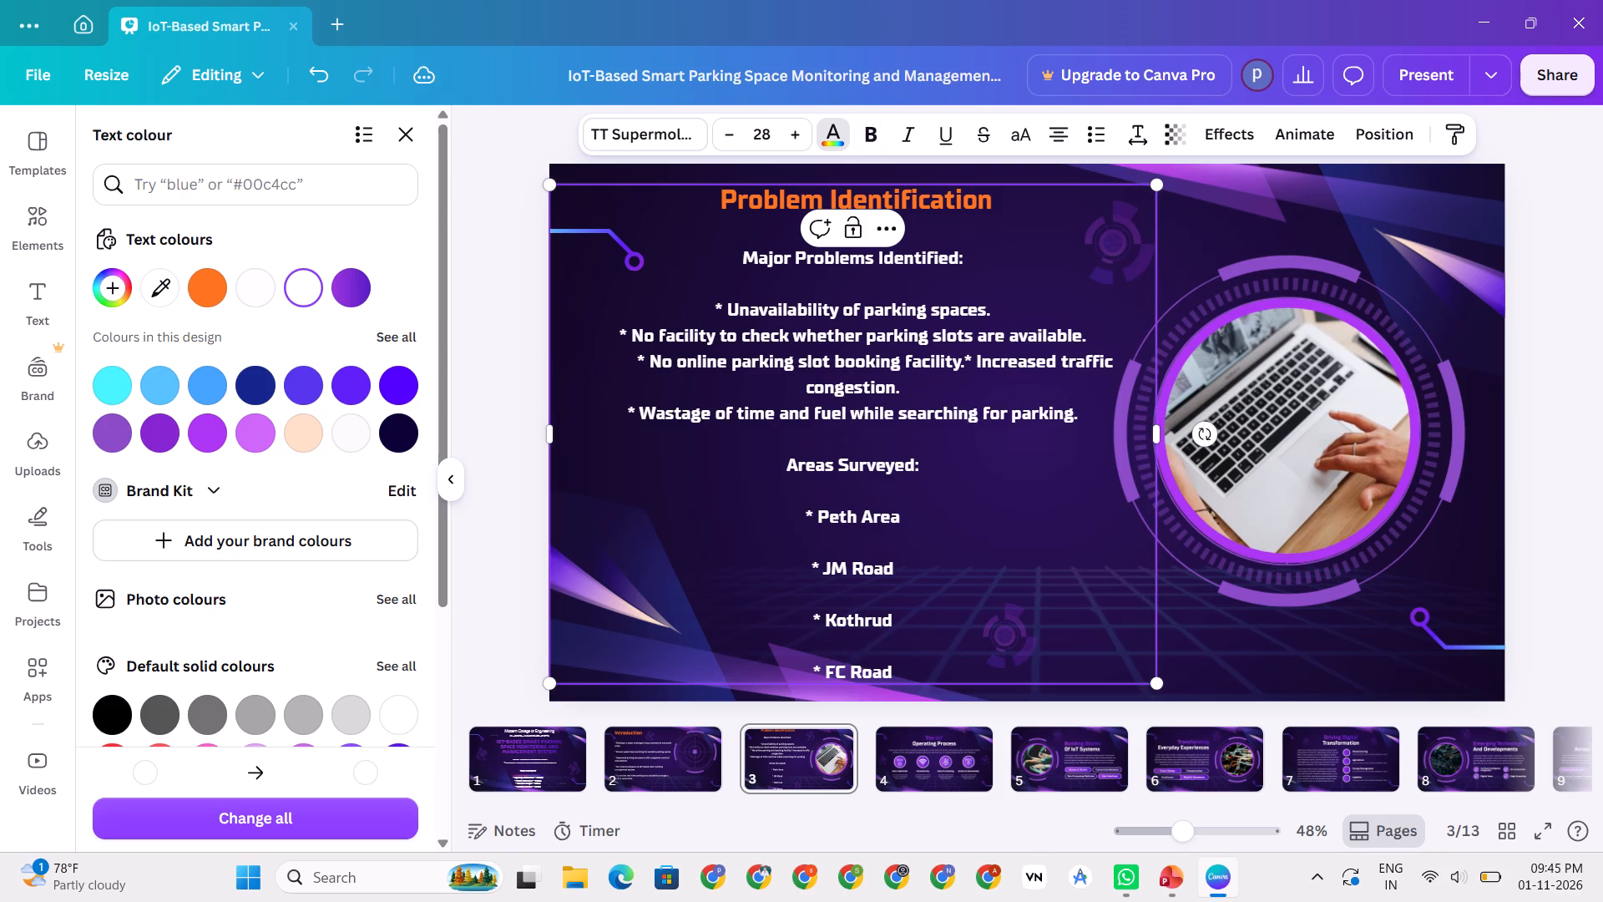
key("BackSpace")
key("BackSpace")
key("BackSpace")
key("BackSpace")
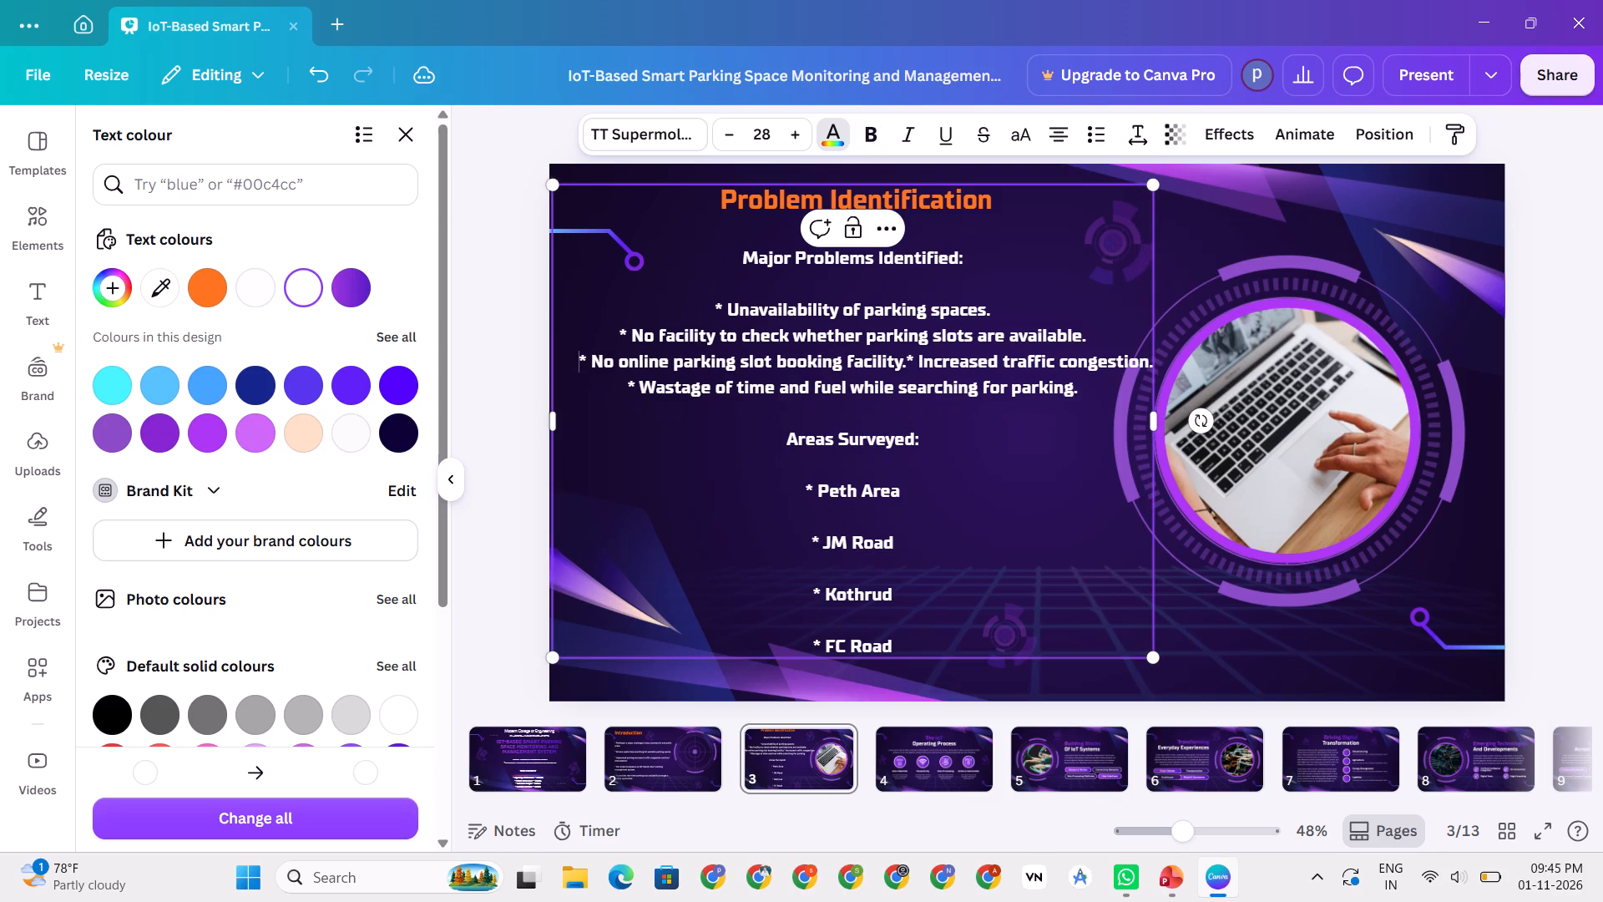
Remove the blank lines between "Areas Surveyed:" and the Peth Area, JM Road, Kothrud and FC Road bullets.
left_click(681, 453)
left_click(770, 413)
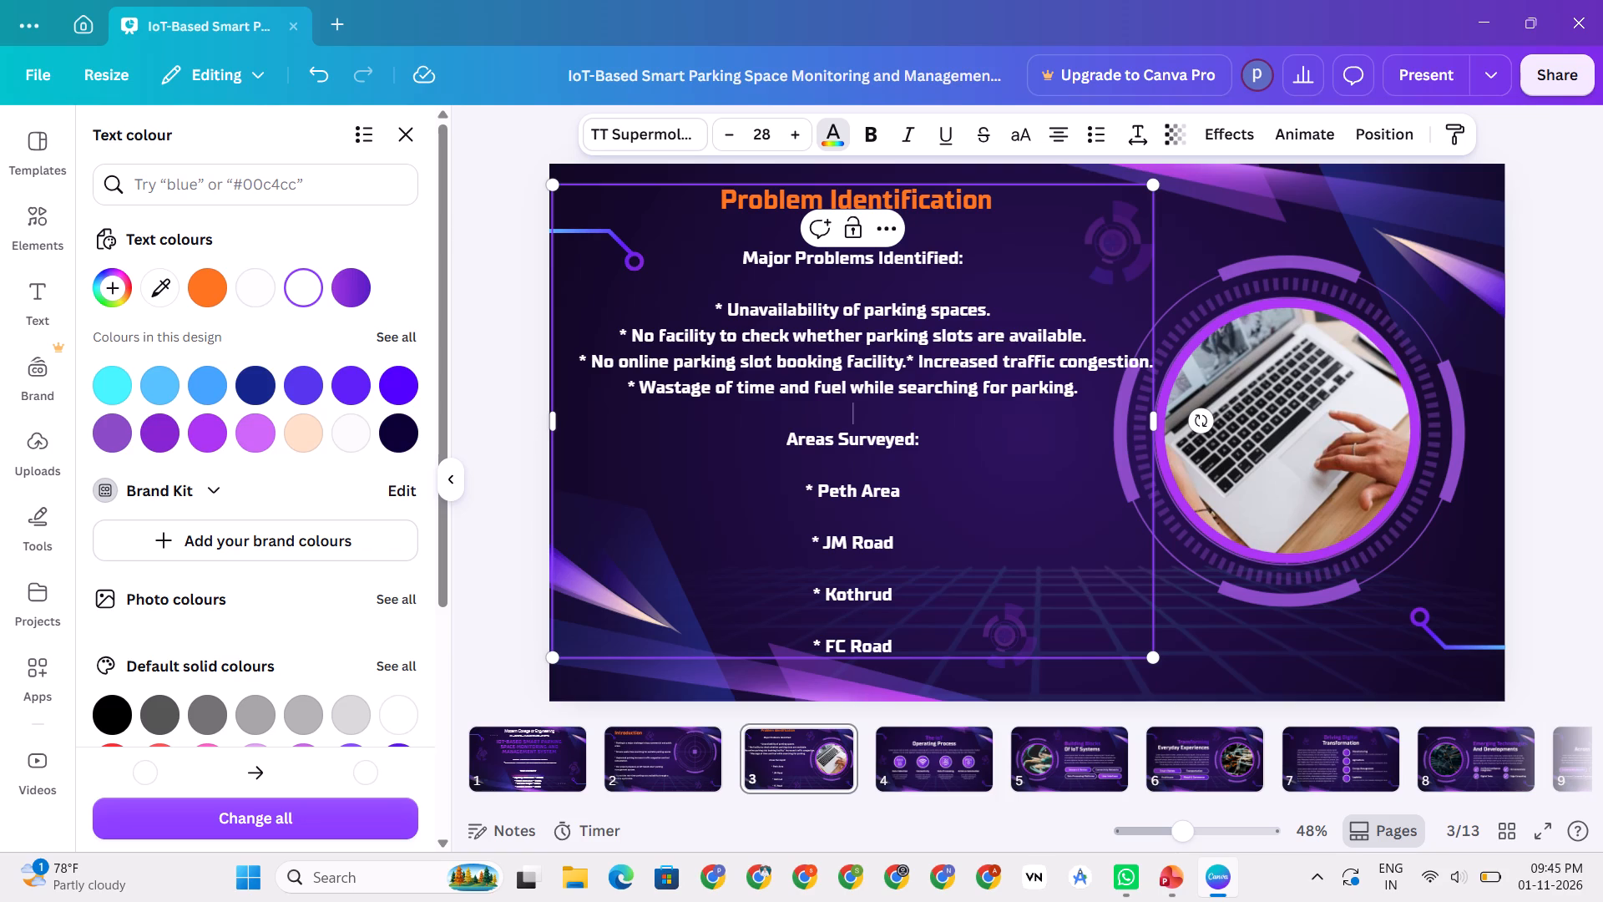
left_click(815, 470)
key("BackSpace")
left_click(833, 489)
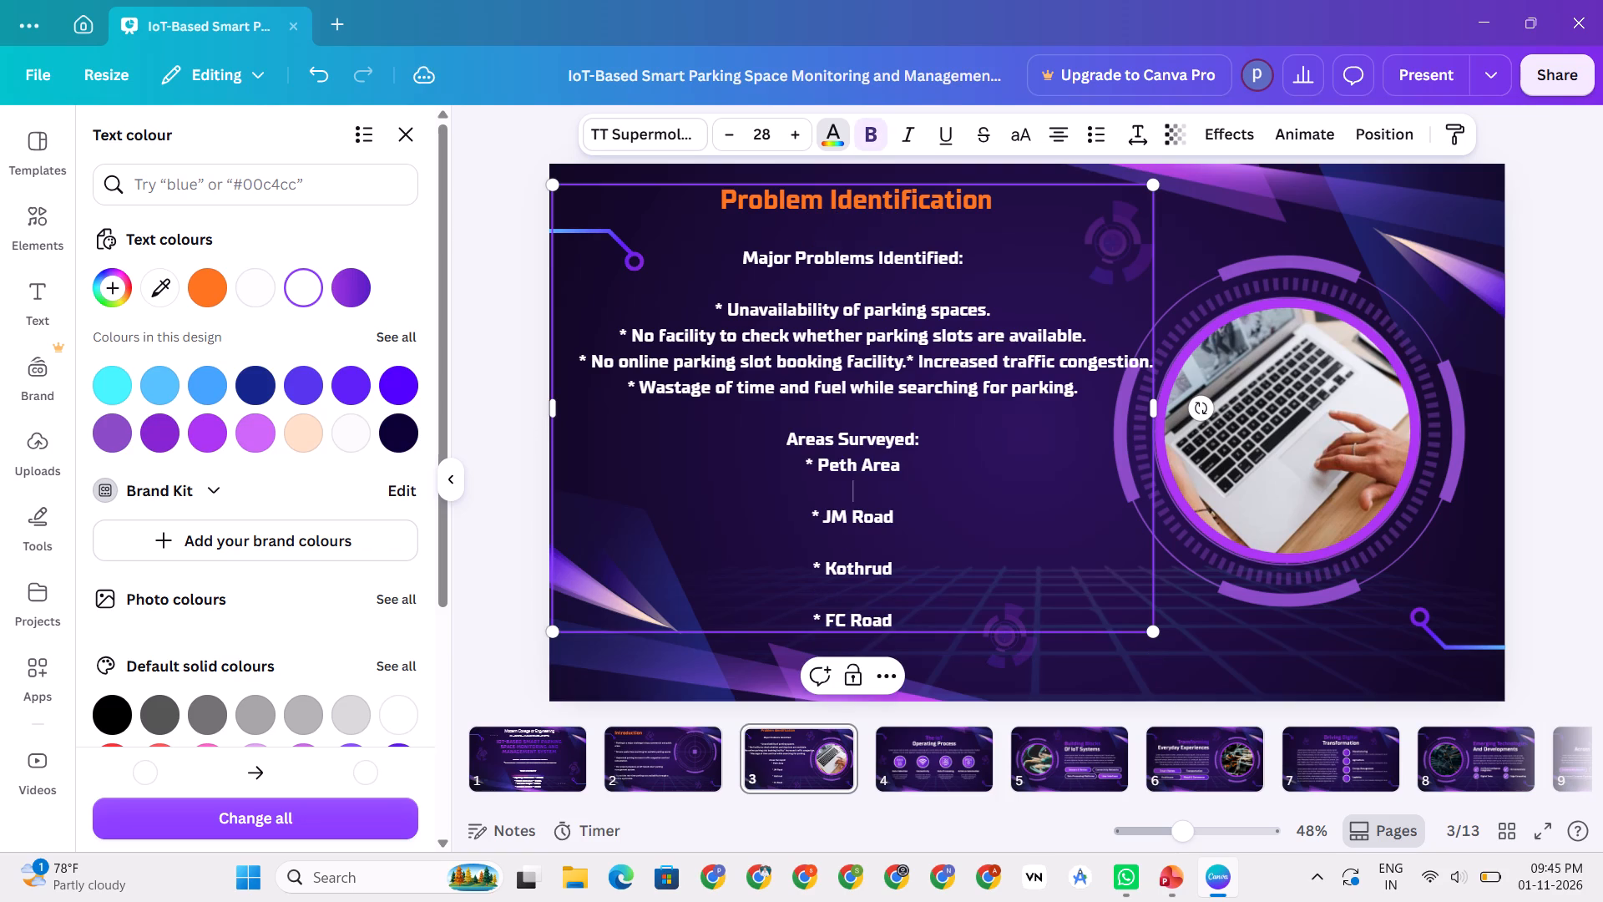
key("BackSpace")
left_click(867, 522)
key("BackSpace")
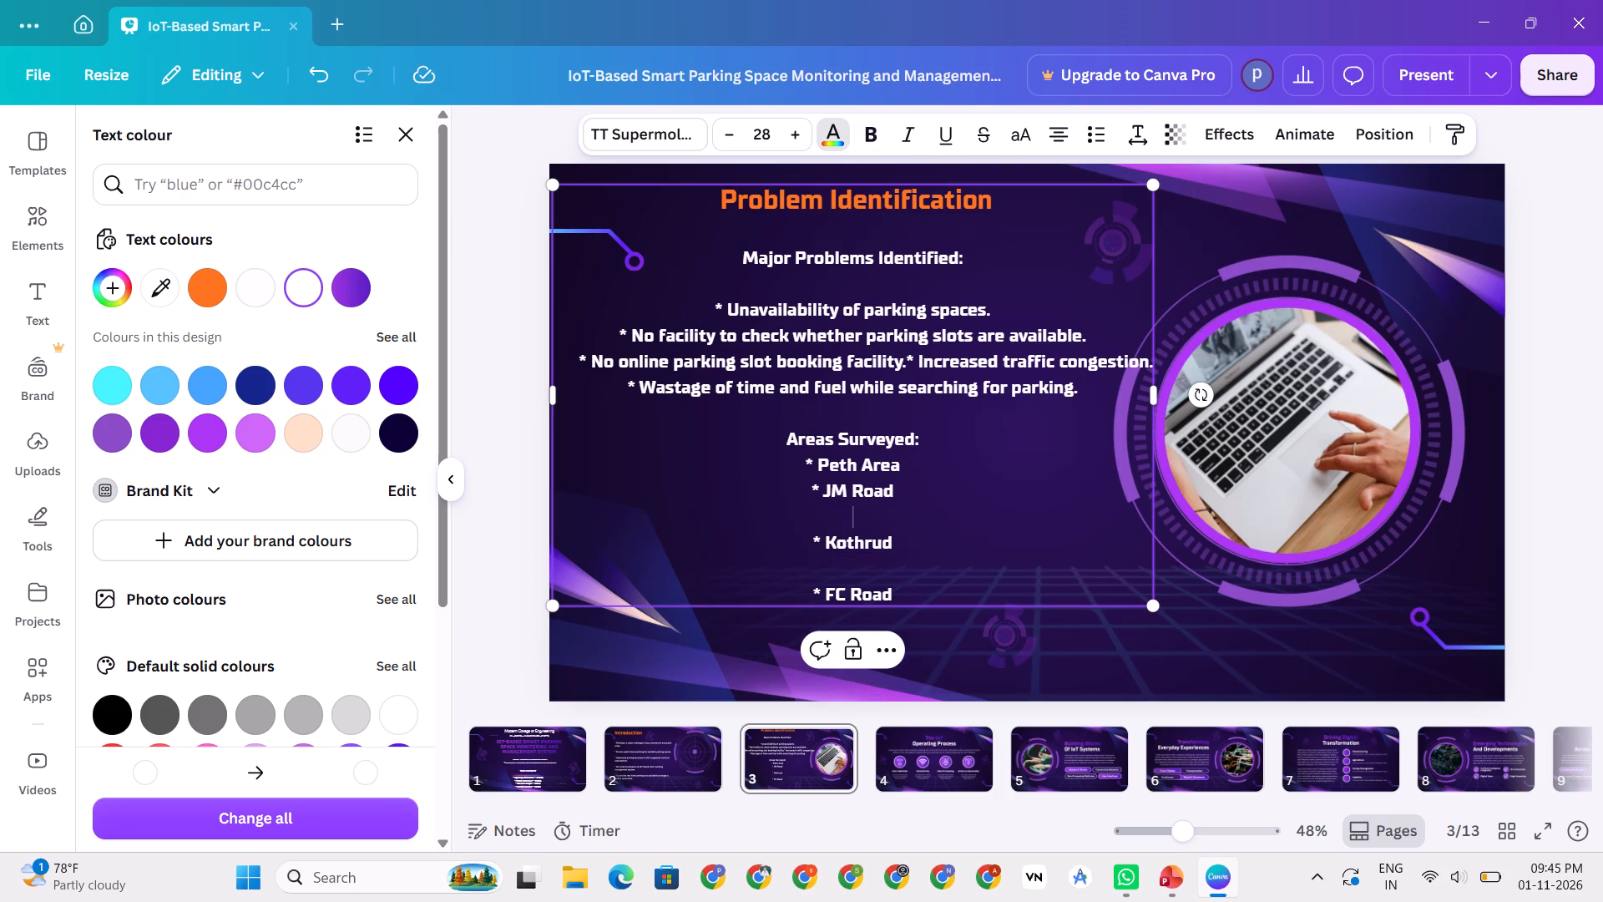
left_click(861, 547)
key("BackSpace")
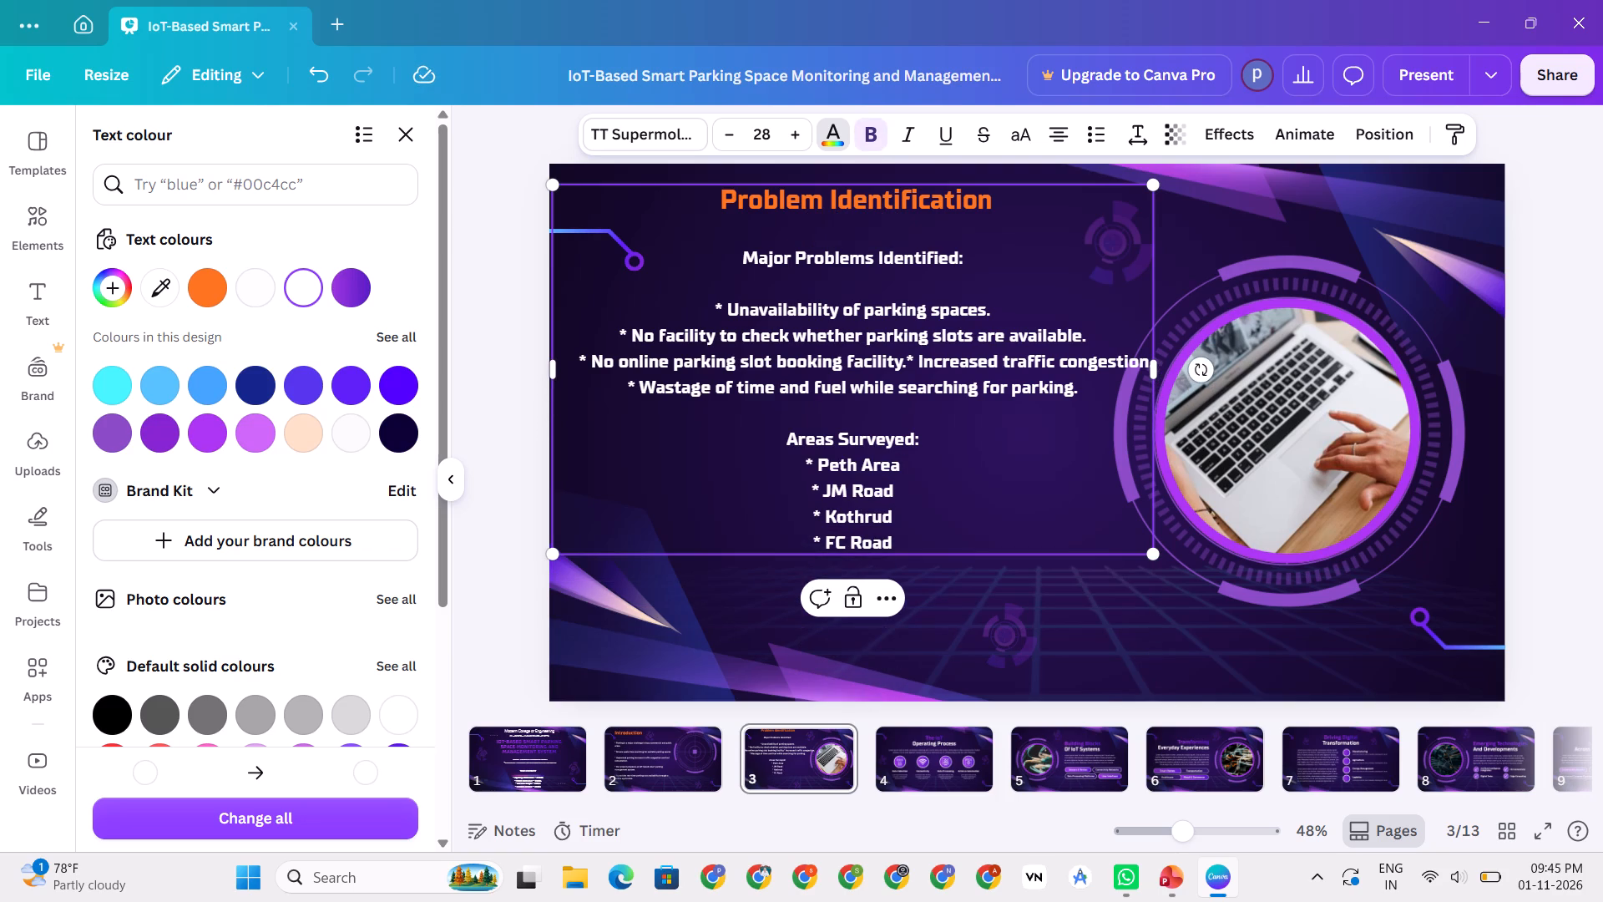
left_click(741, 595)
Move the Problem Identification text box further down slide 3, leaving more space above the heading.
left_click(791, 475)
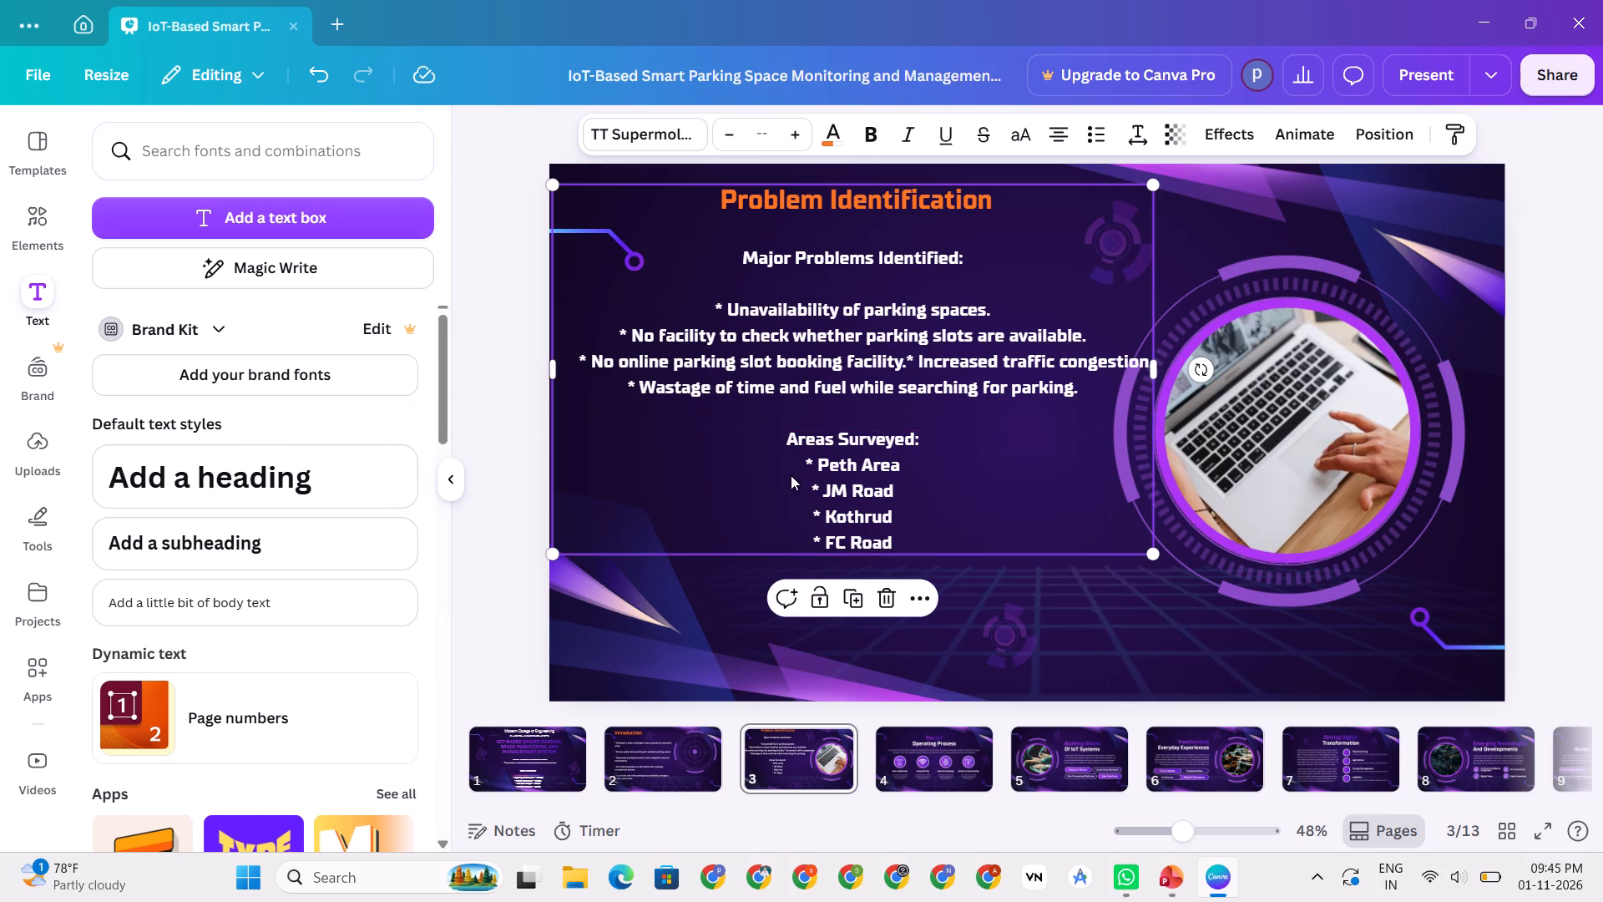
left_click(896, 302)
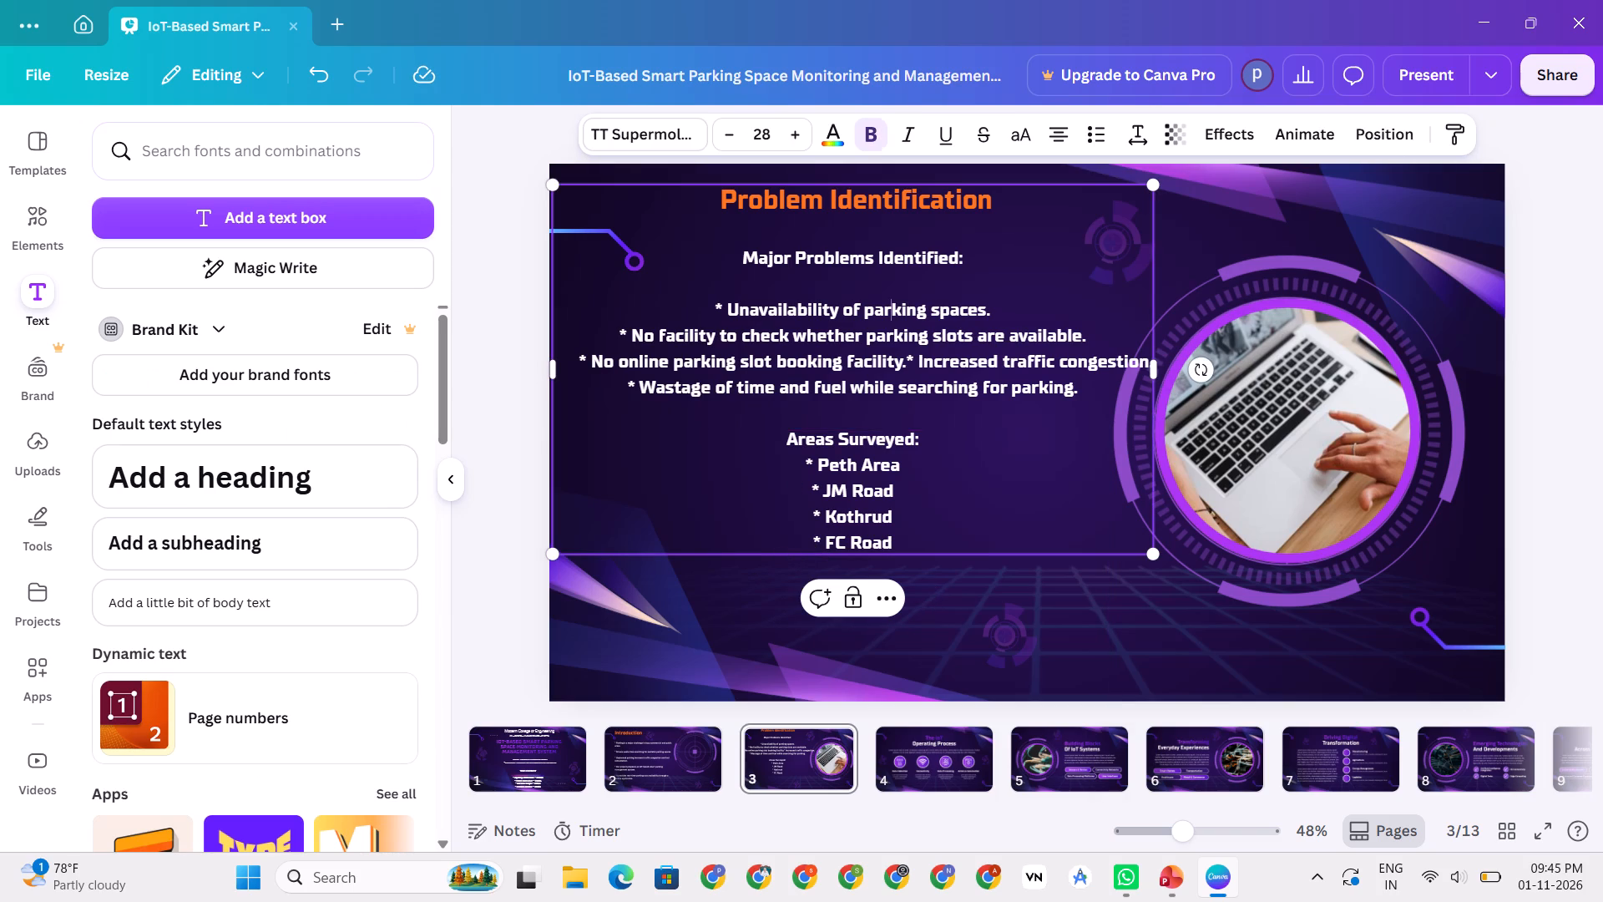
left_click_drag(813, 184, 802, 231)
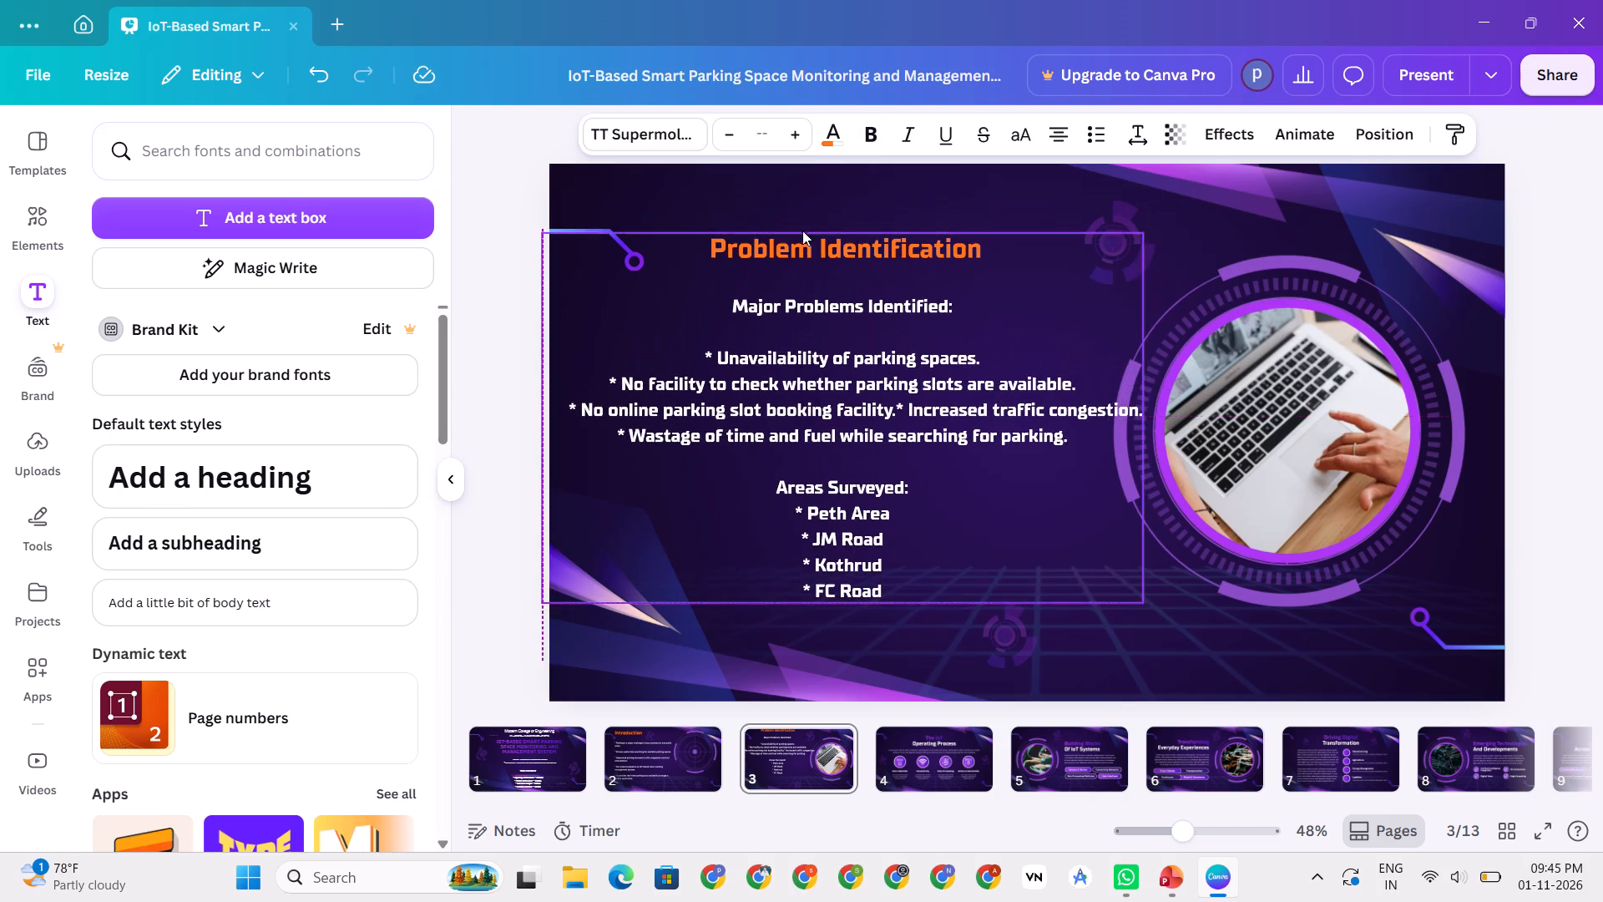
left_click_drag(802, 231, 807, 257)
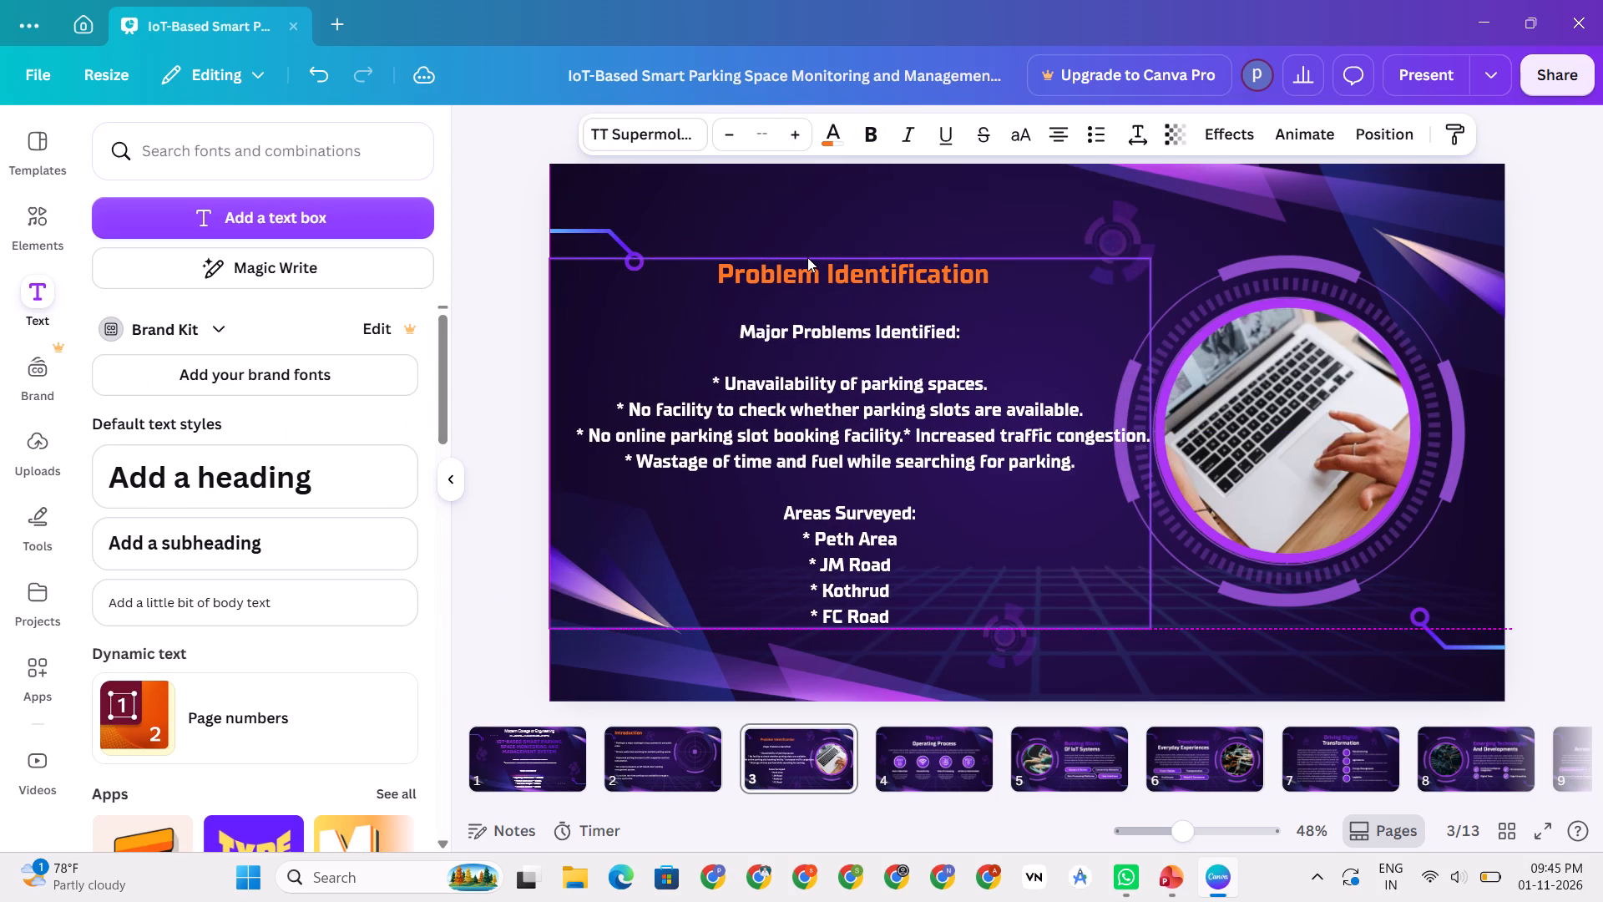
left_click_drag(807, 257, 817, 235)
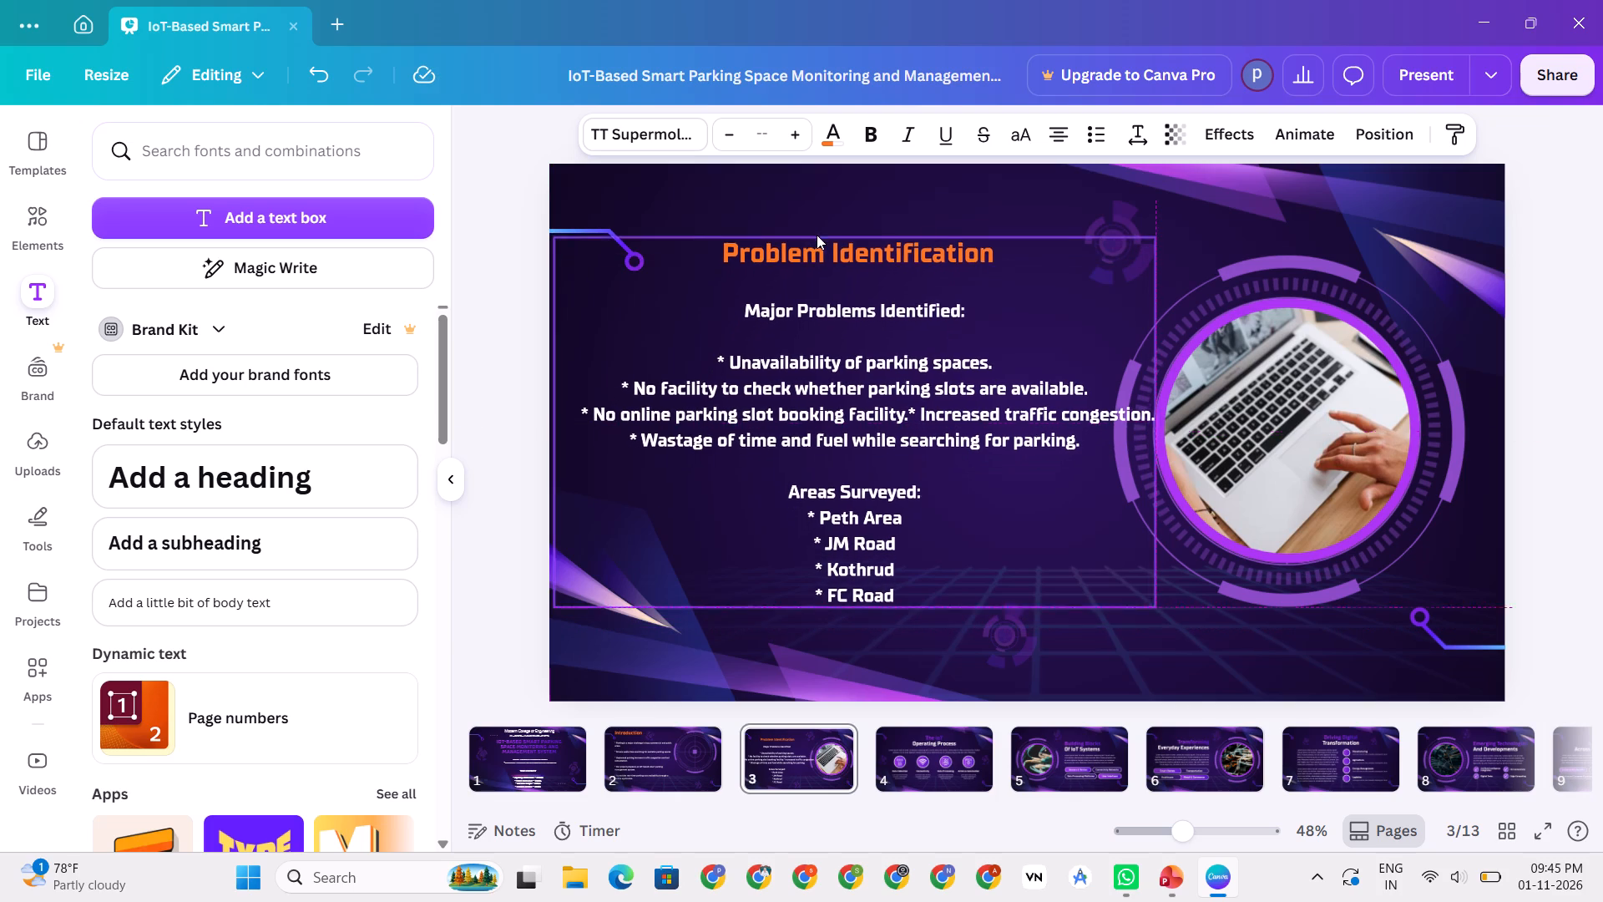
left_click_drag(817, 235, 818, 236)
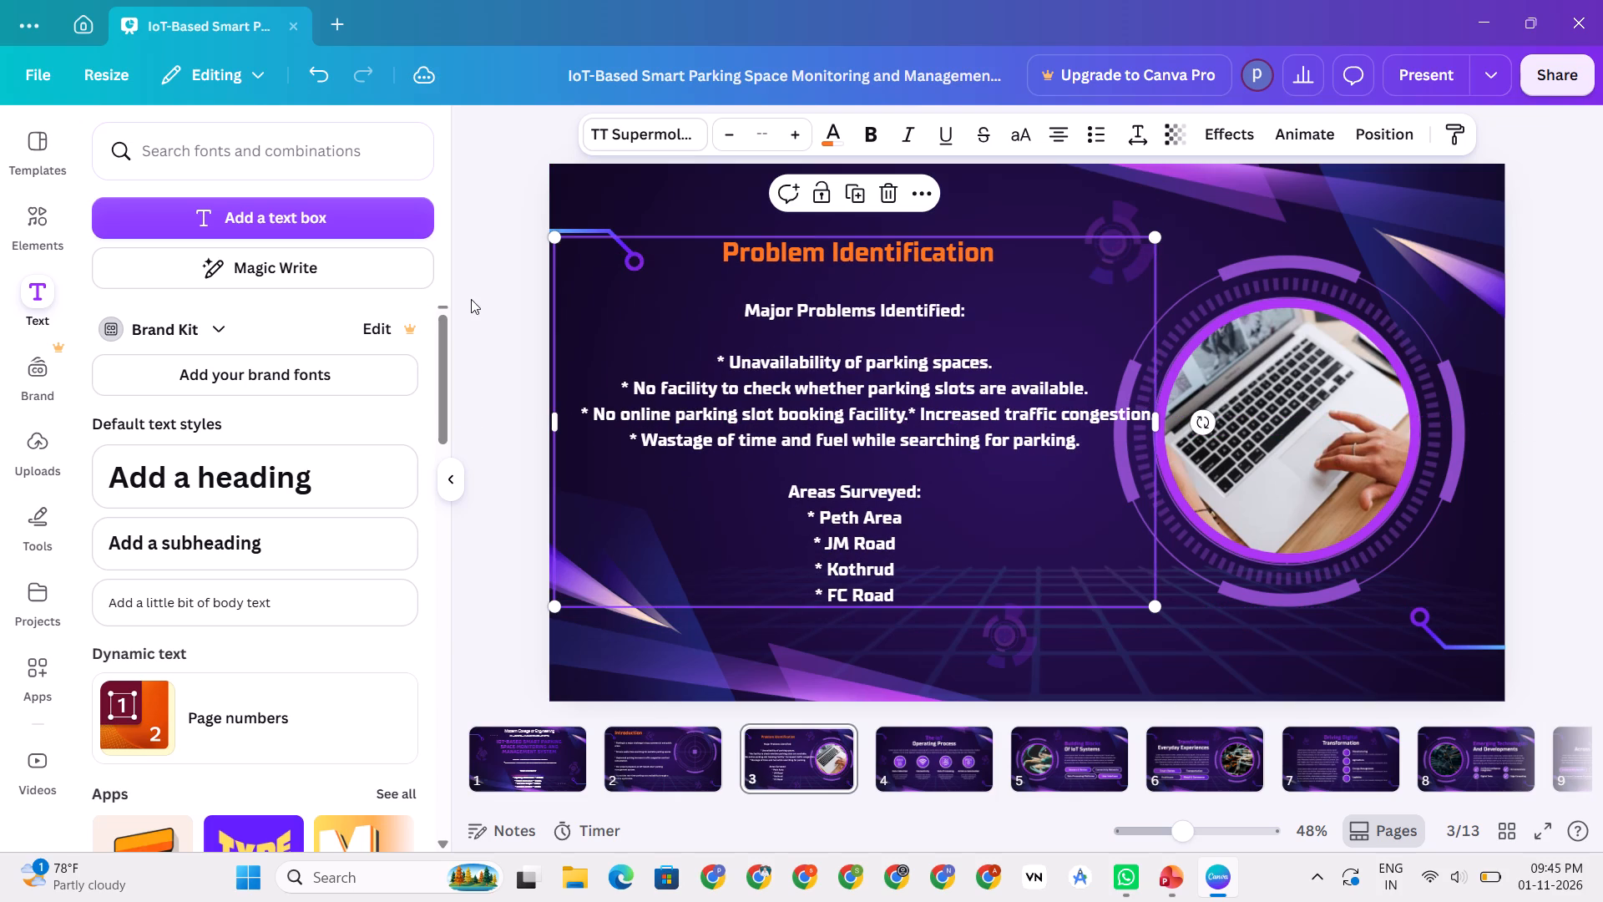
left_click(471, 299)
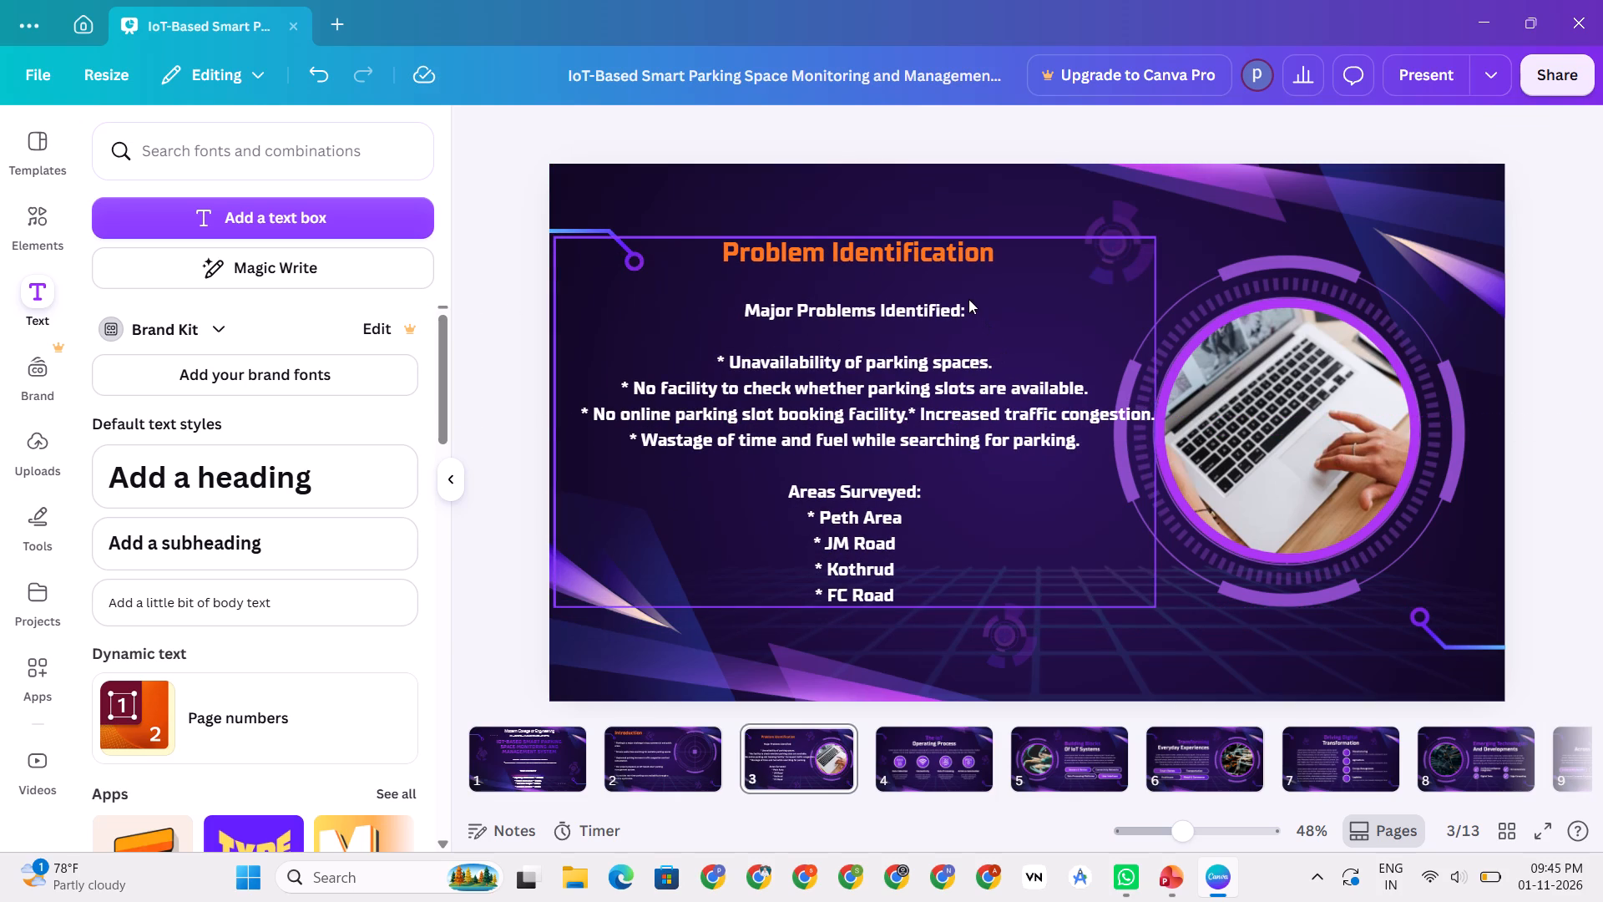
Increase the "Major Problems Identified:" subheading to font size 30.
left_click(968, 299)
left_click(957, 305)
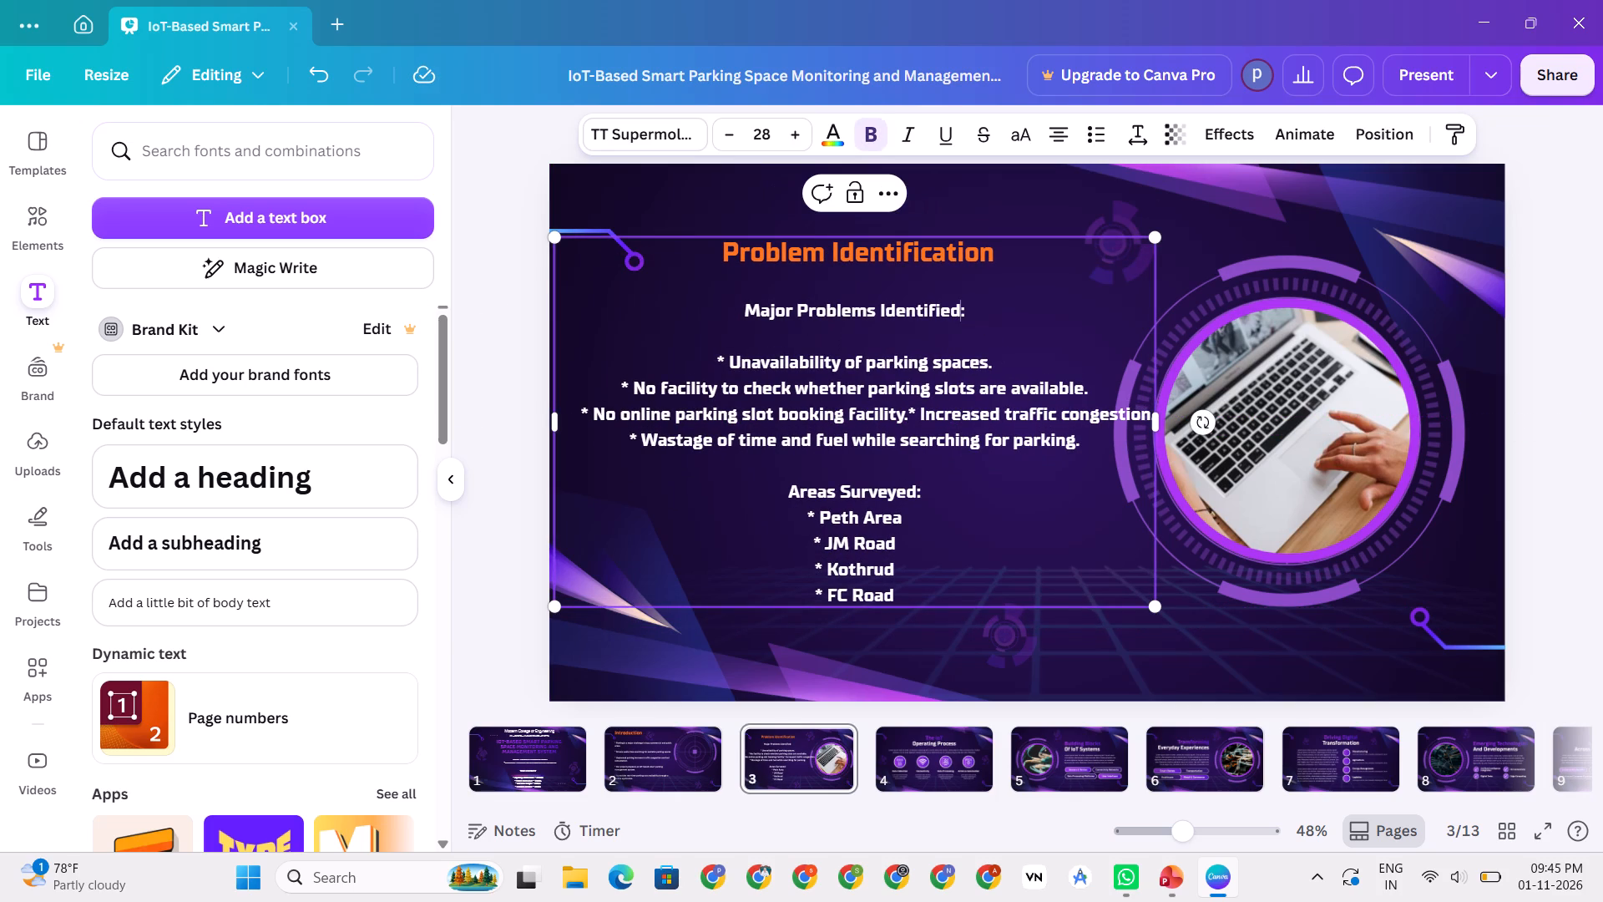
left_click_drag(965, 305, 744, 296)
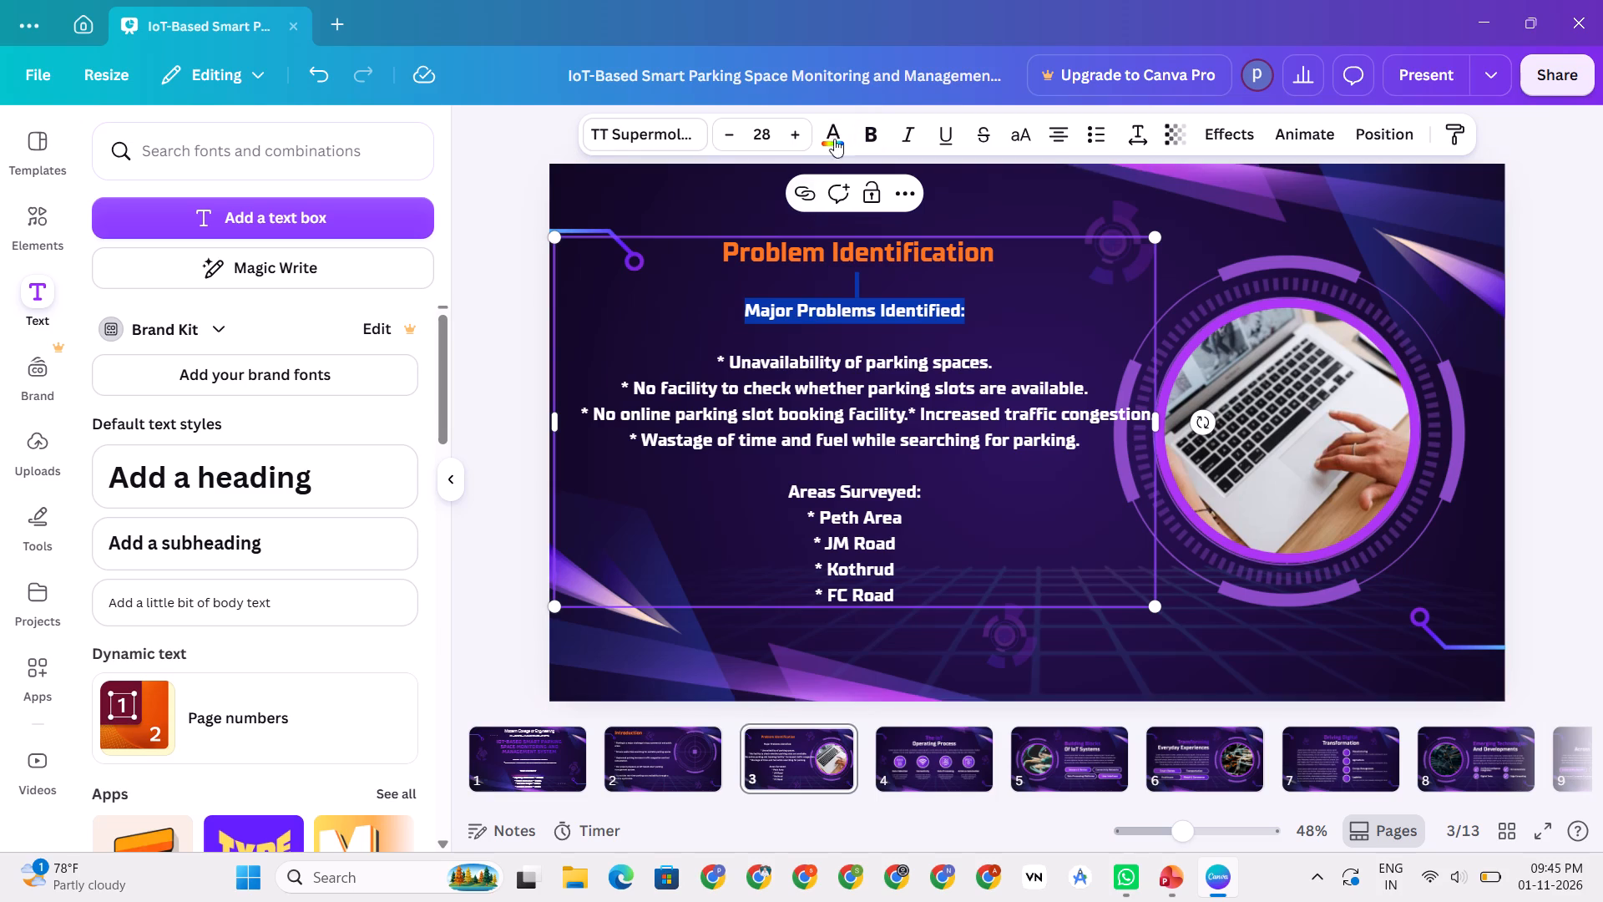
double_click(791, 129)
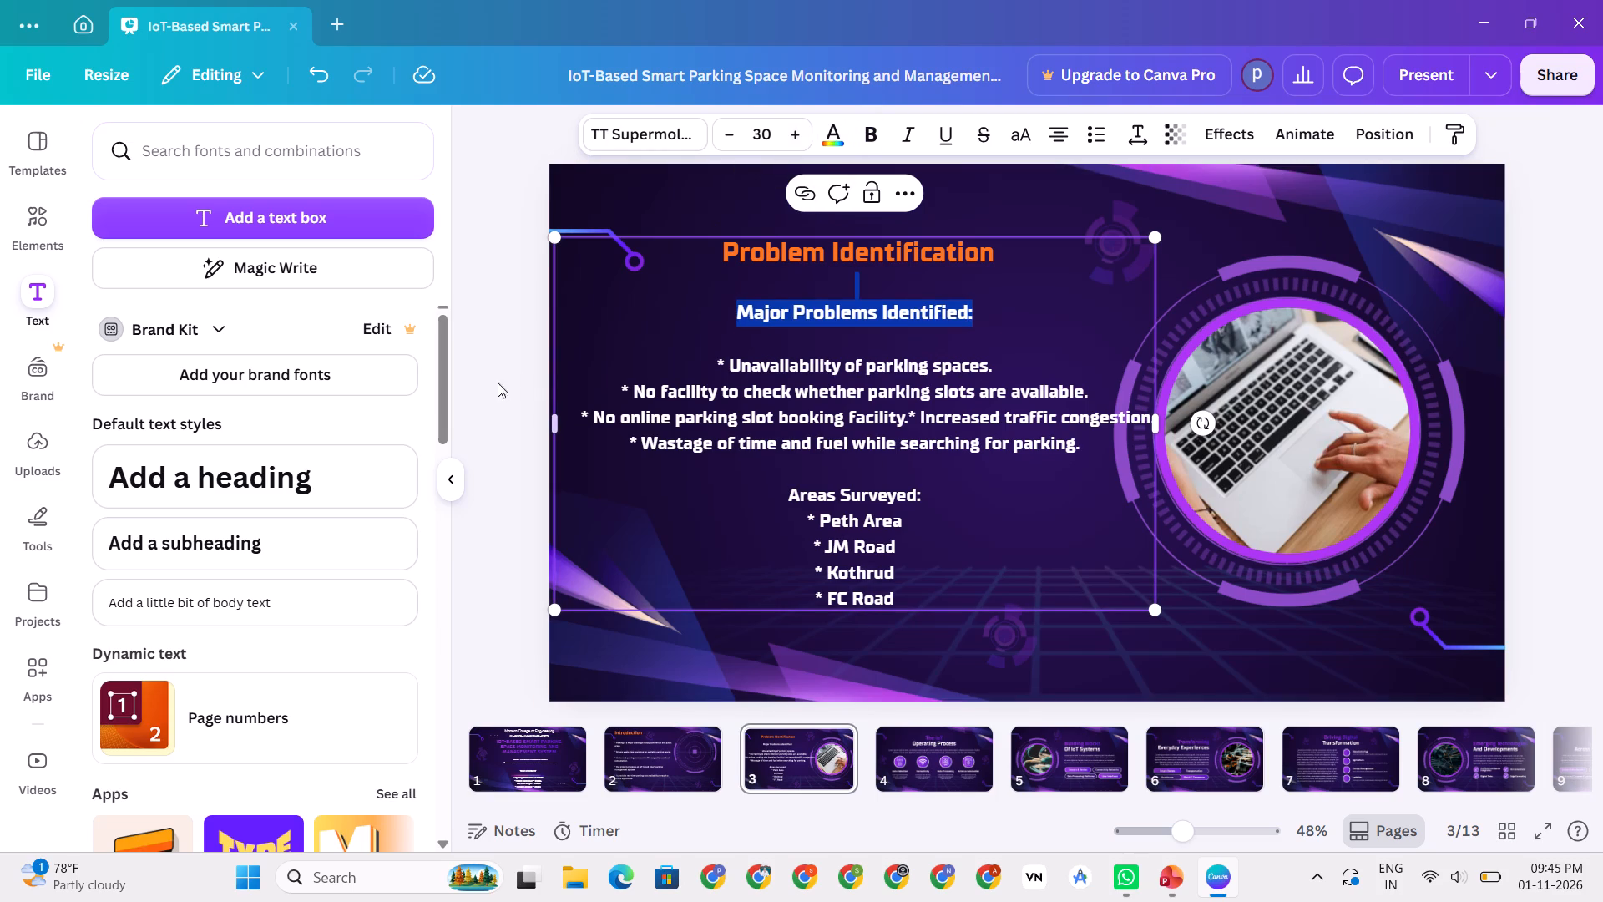
left_click(526, 417)
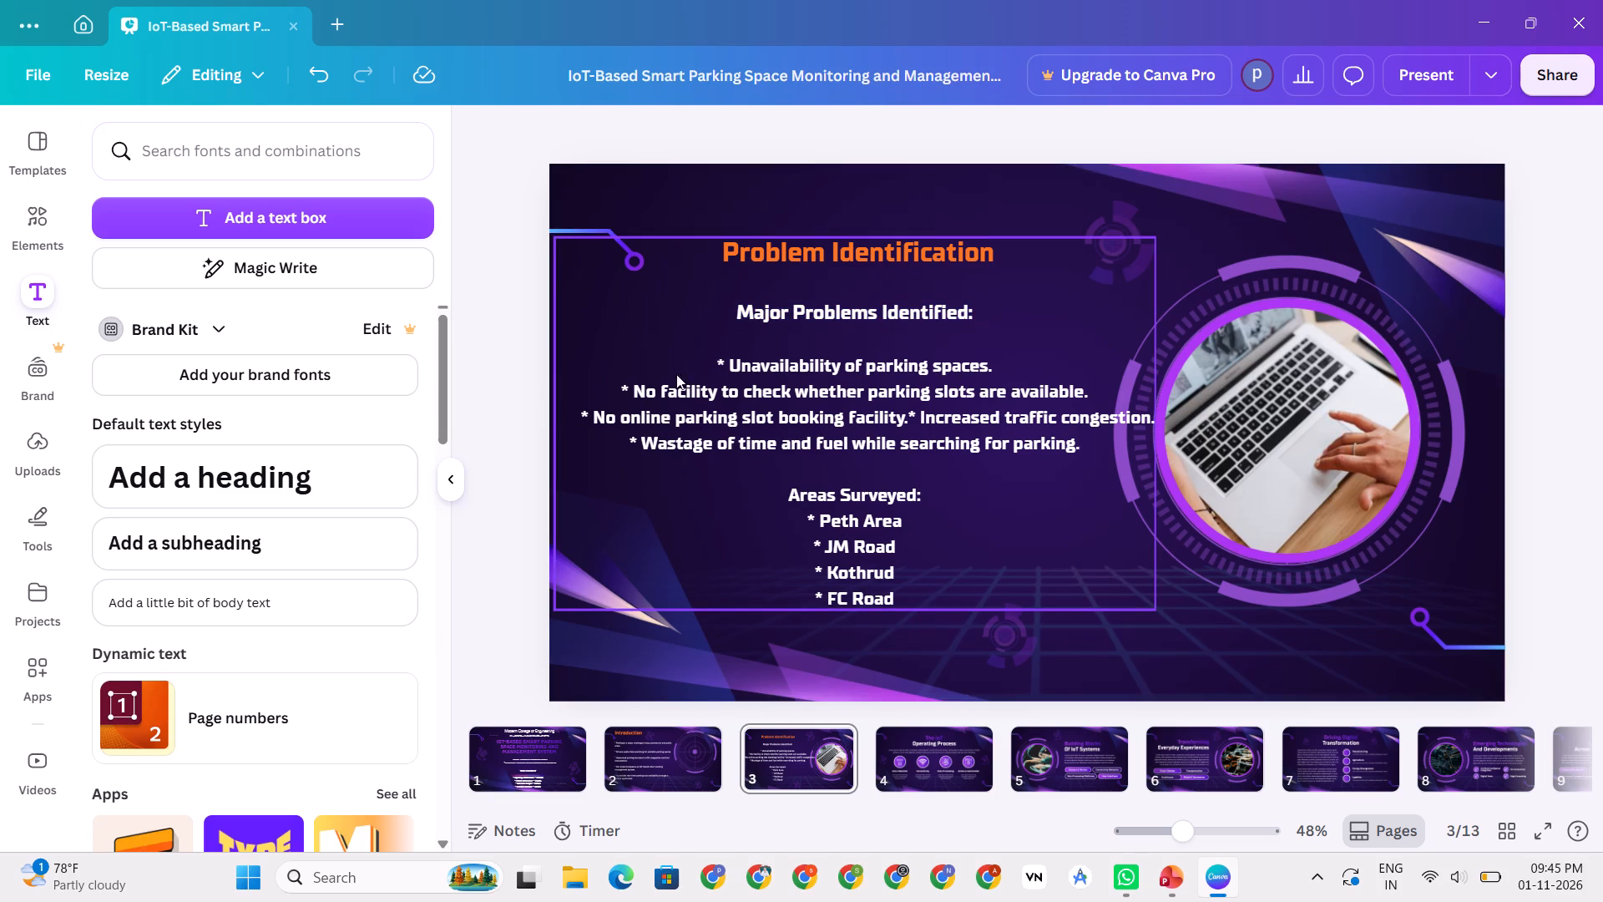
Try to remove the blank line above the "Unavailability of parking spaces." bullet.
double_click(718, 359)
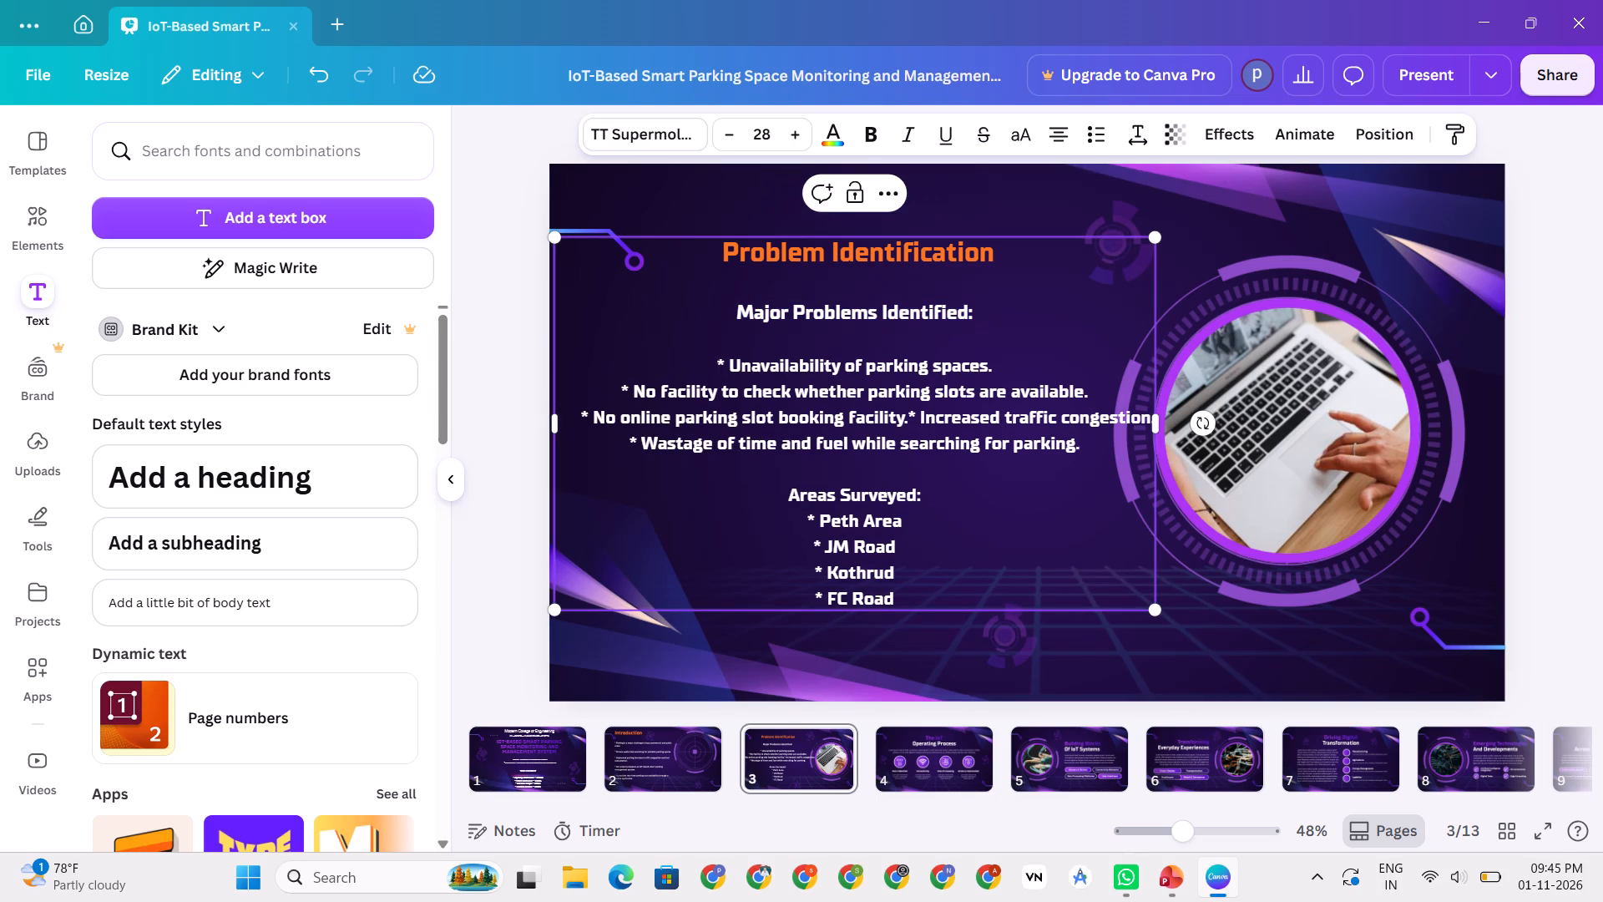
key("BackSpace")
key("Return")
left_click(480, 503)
Delete the laptop photo and its circular frame from slide 3, keeping the purple target graphic behind it.
left_click(1384, 413)
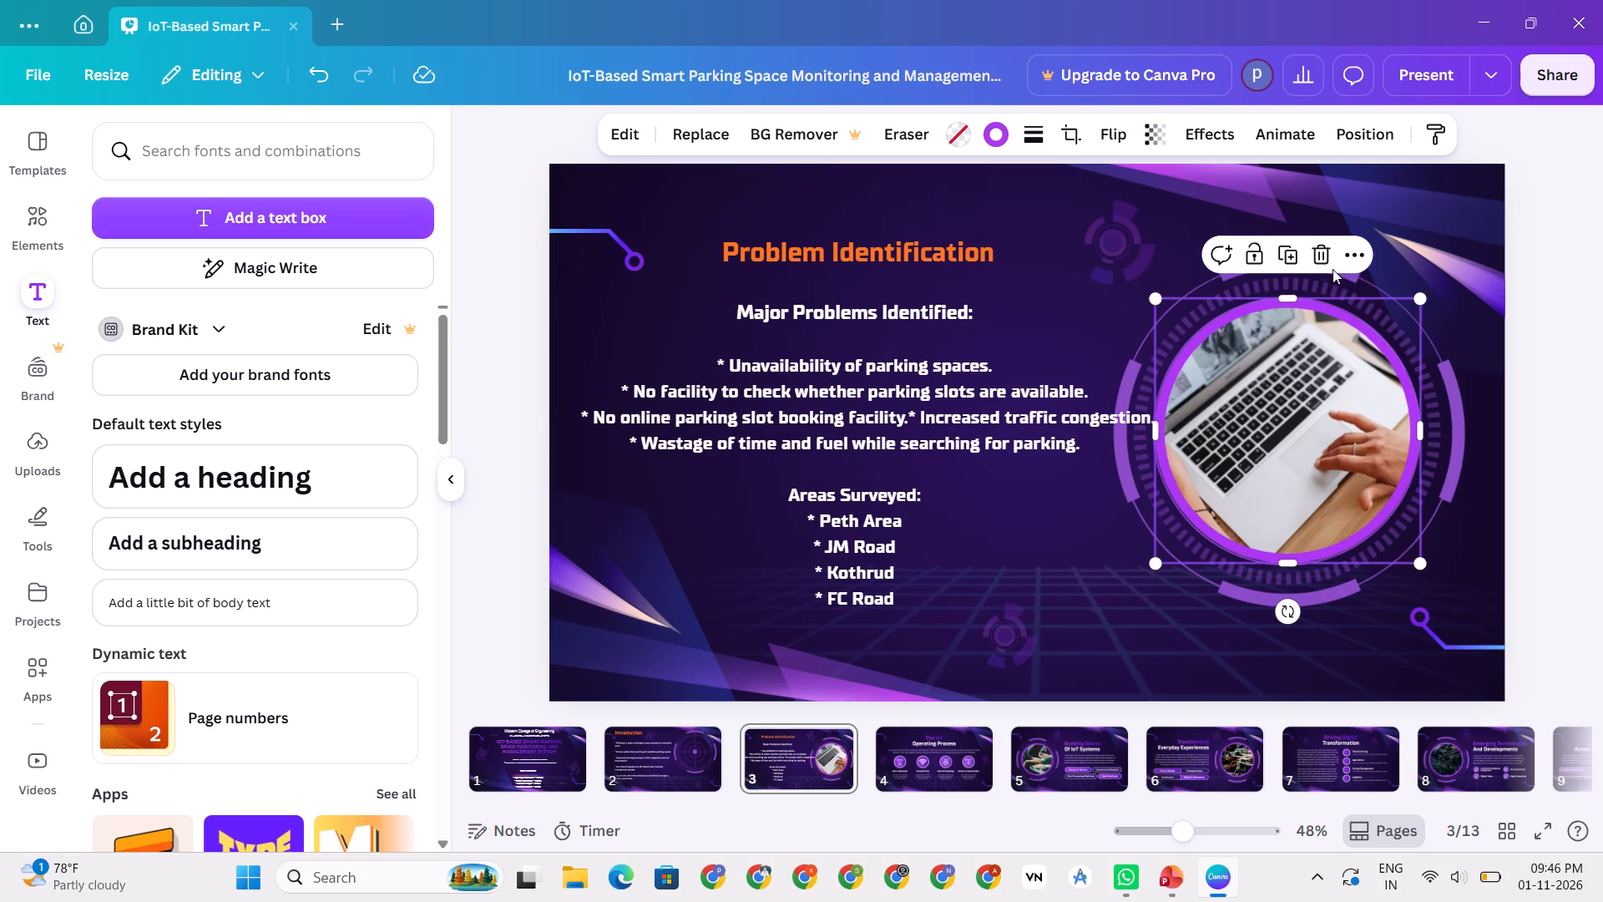
left_click(1332, 265)
left_click(1330, 324)
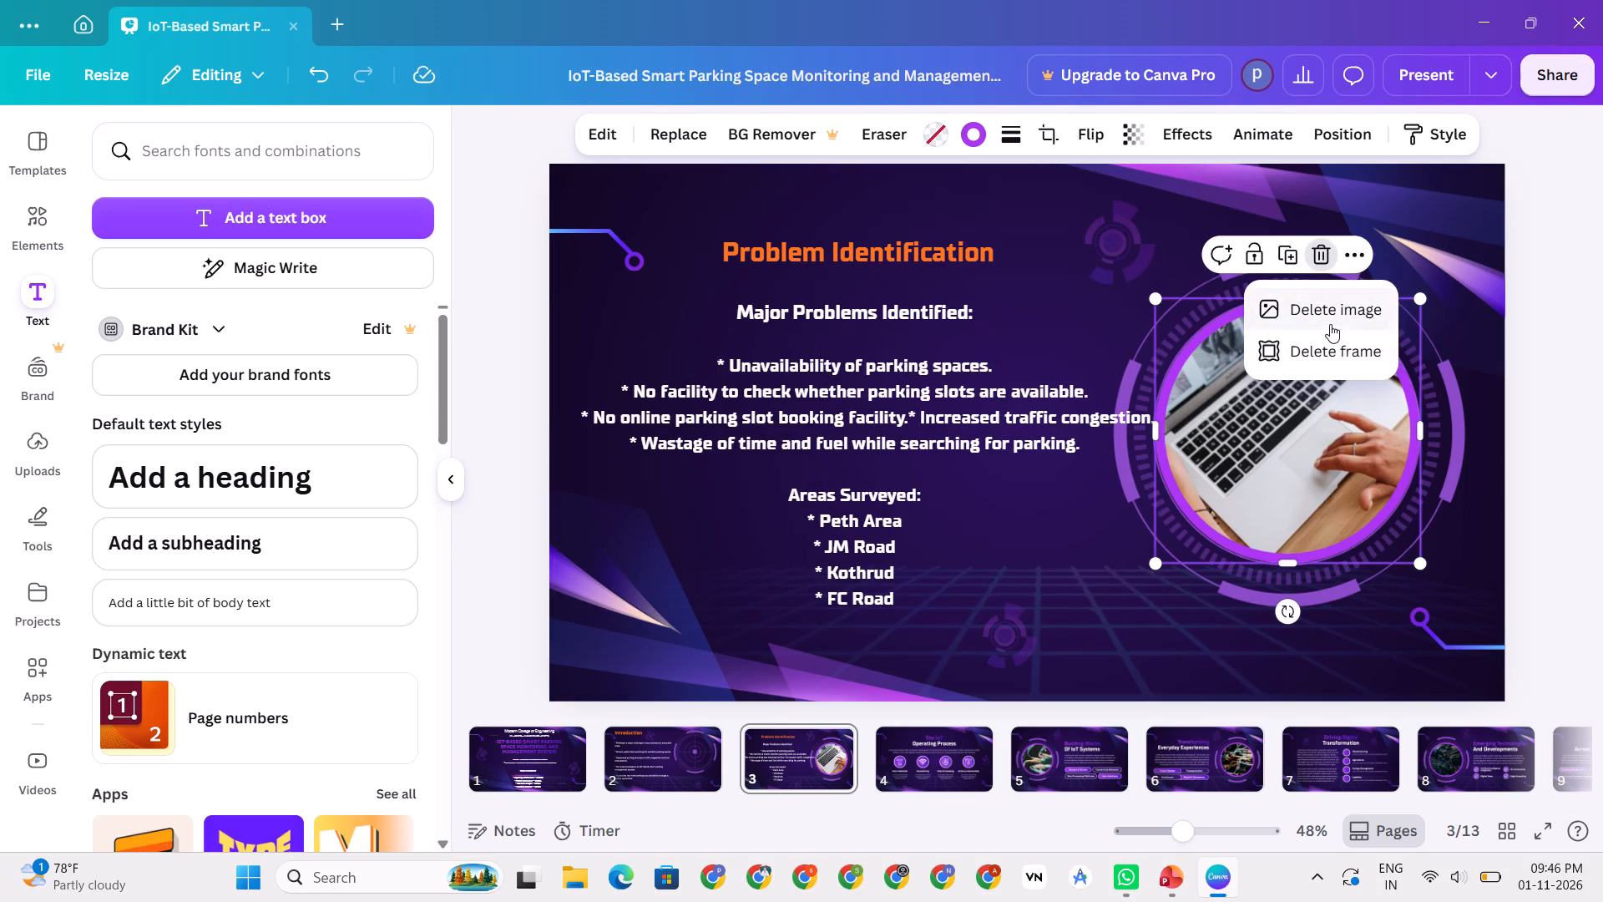
left_click_drag(1231, 371, 1308, 277)
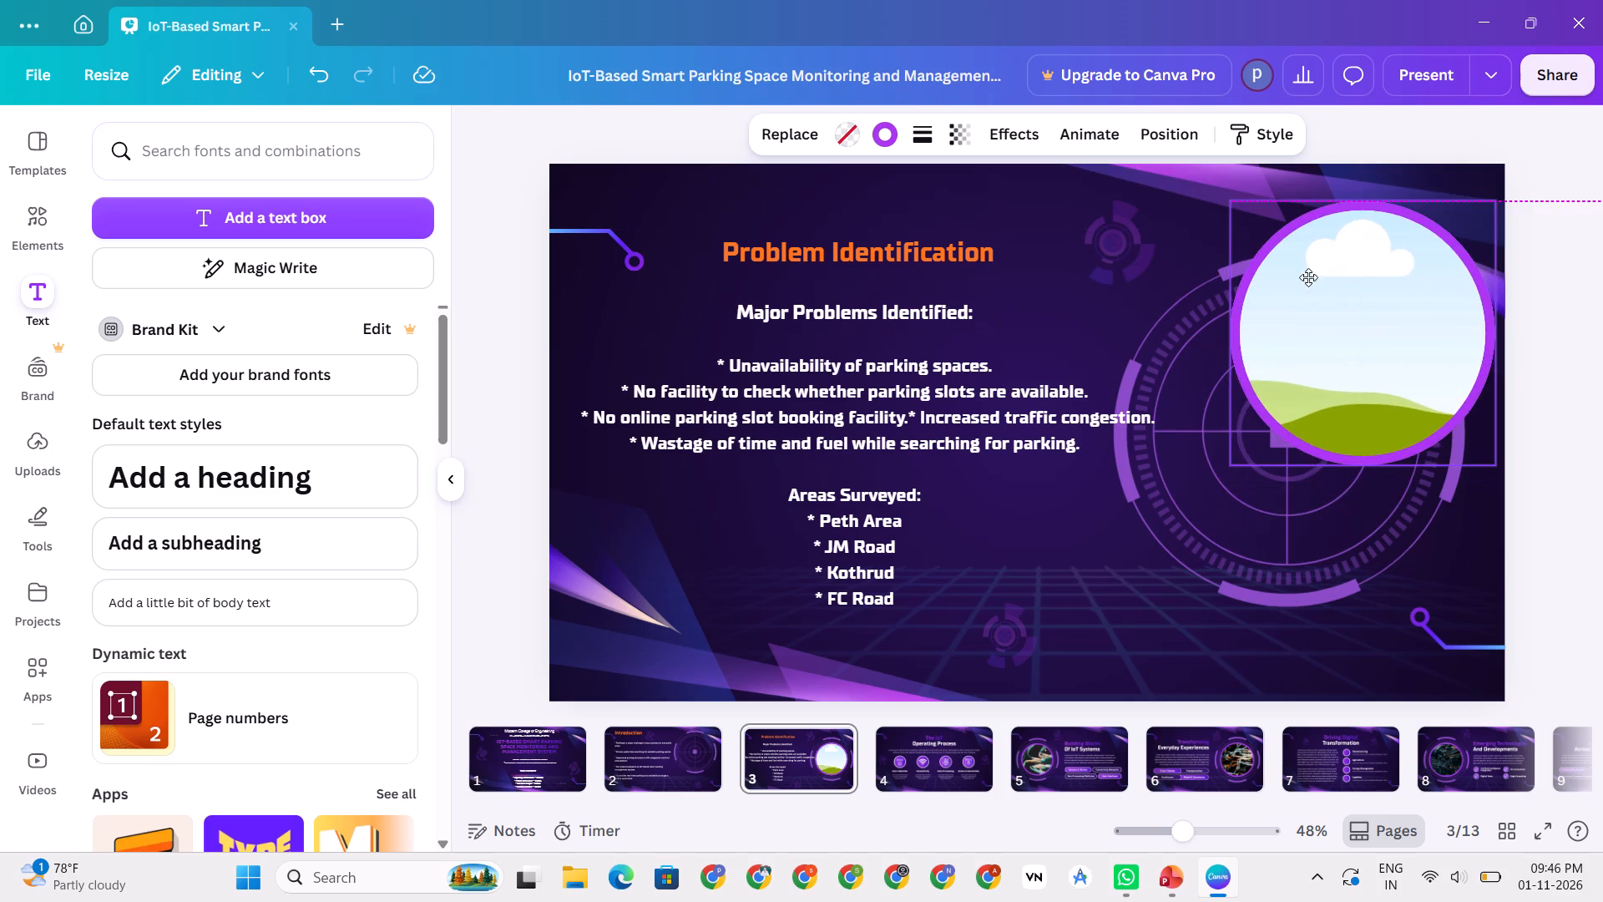
left_click_drag(1308, 277, 1298, 280)
left_click(1360, 258)
key("Delete")
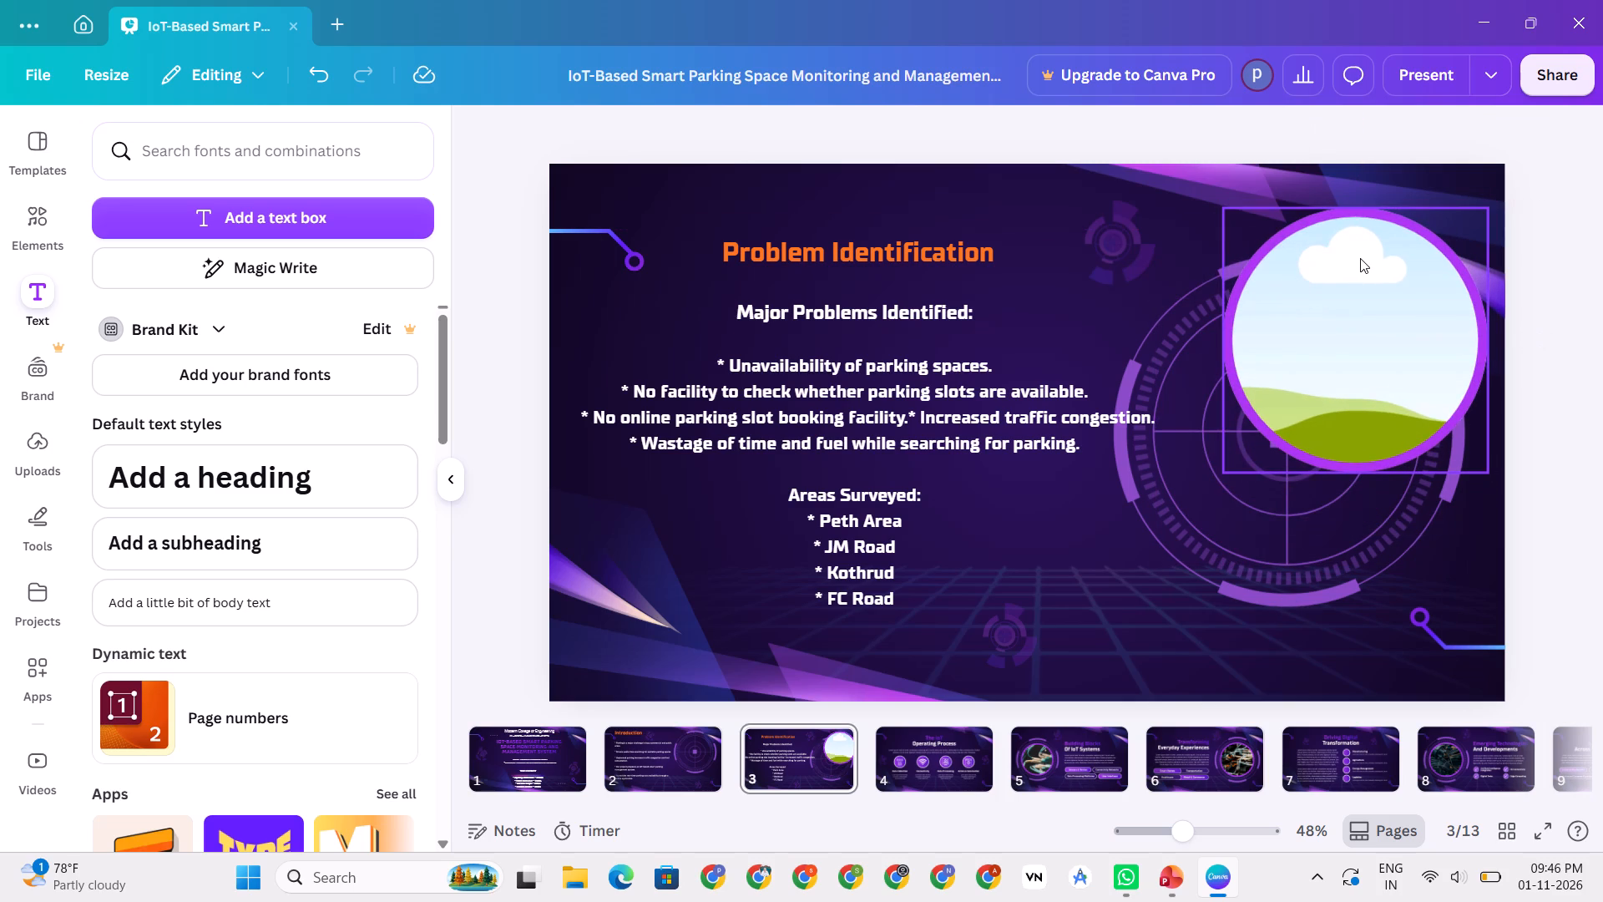
left_click(1344, 286)
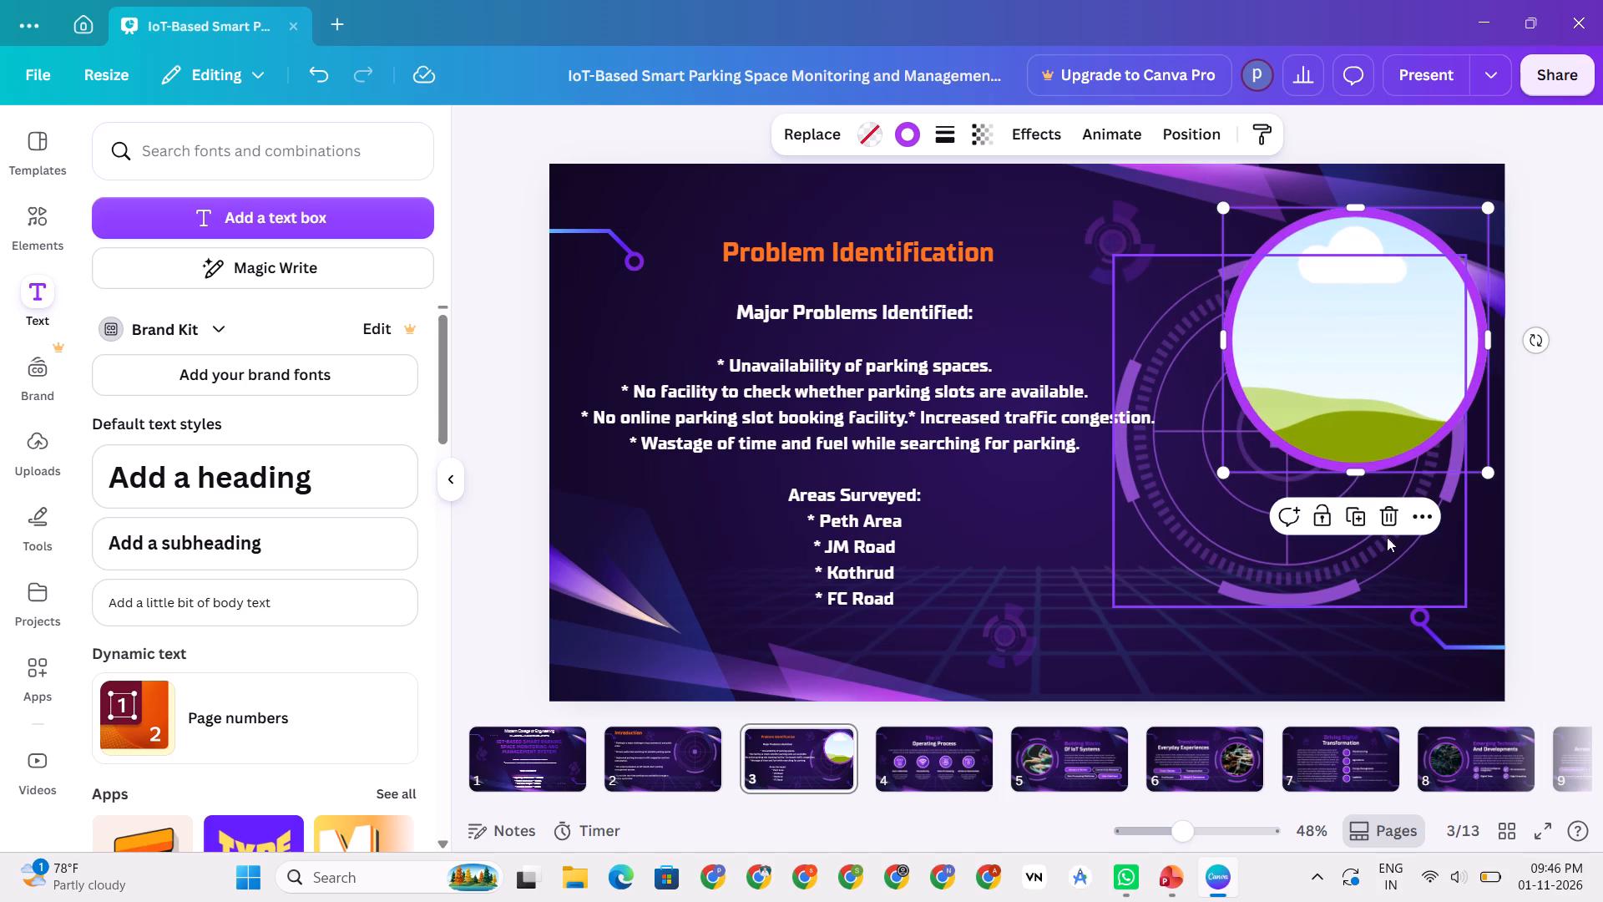
left_click(1387, 525)
left_click(695, 524)
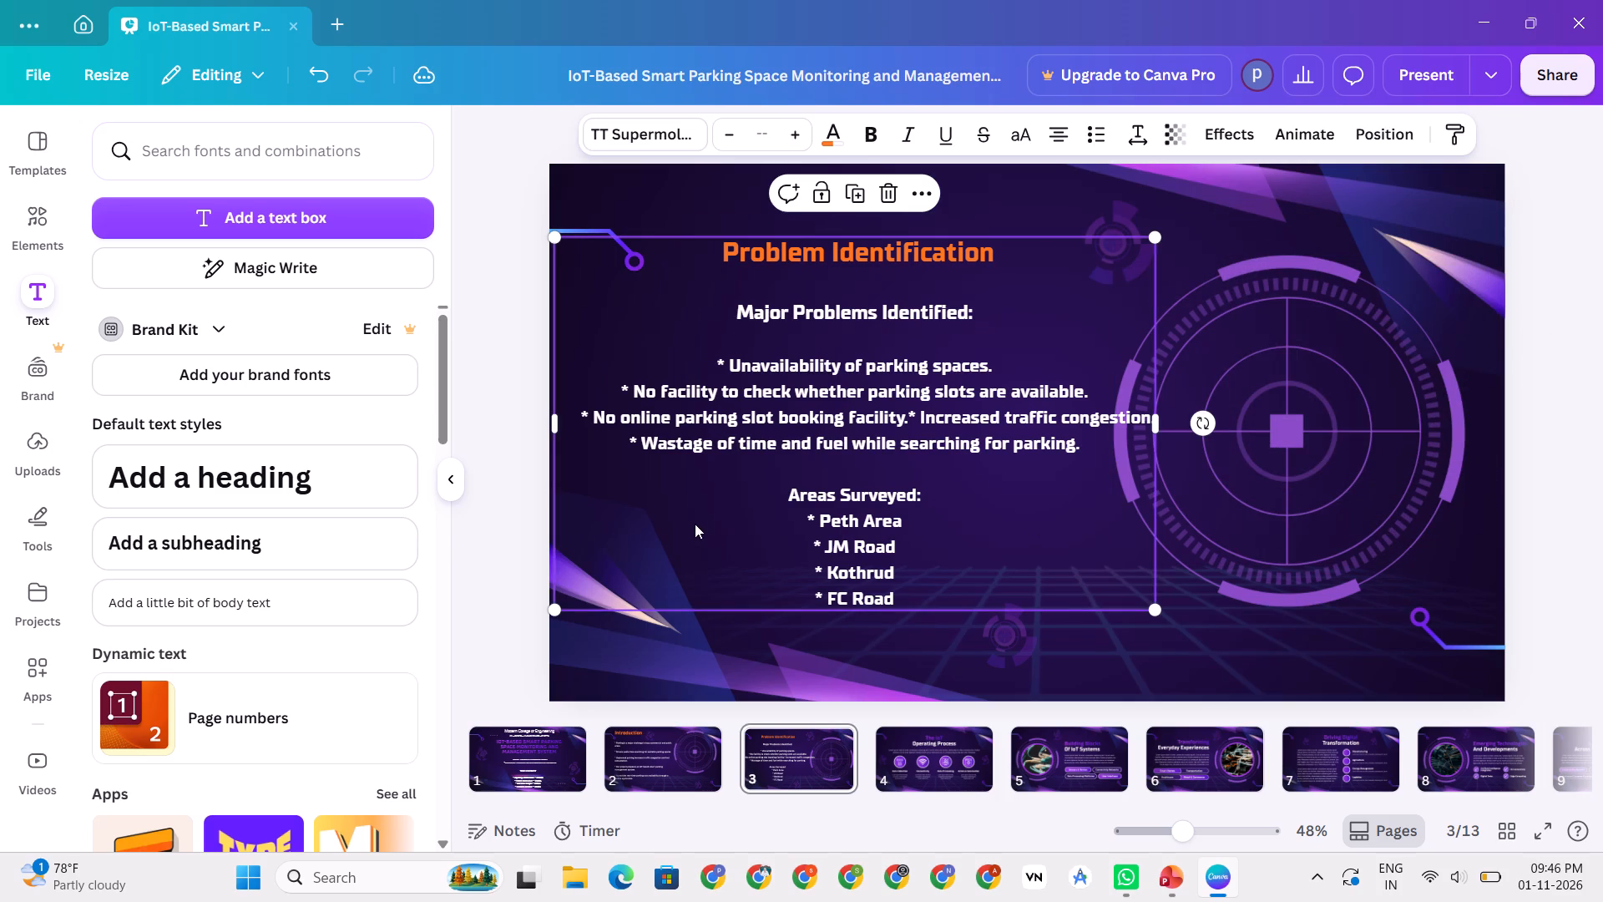
left_click(495, 577)
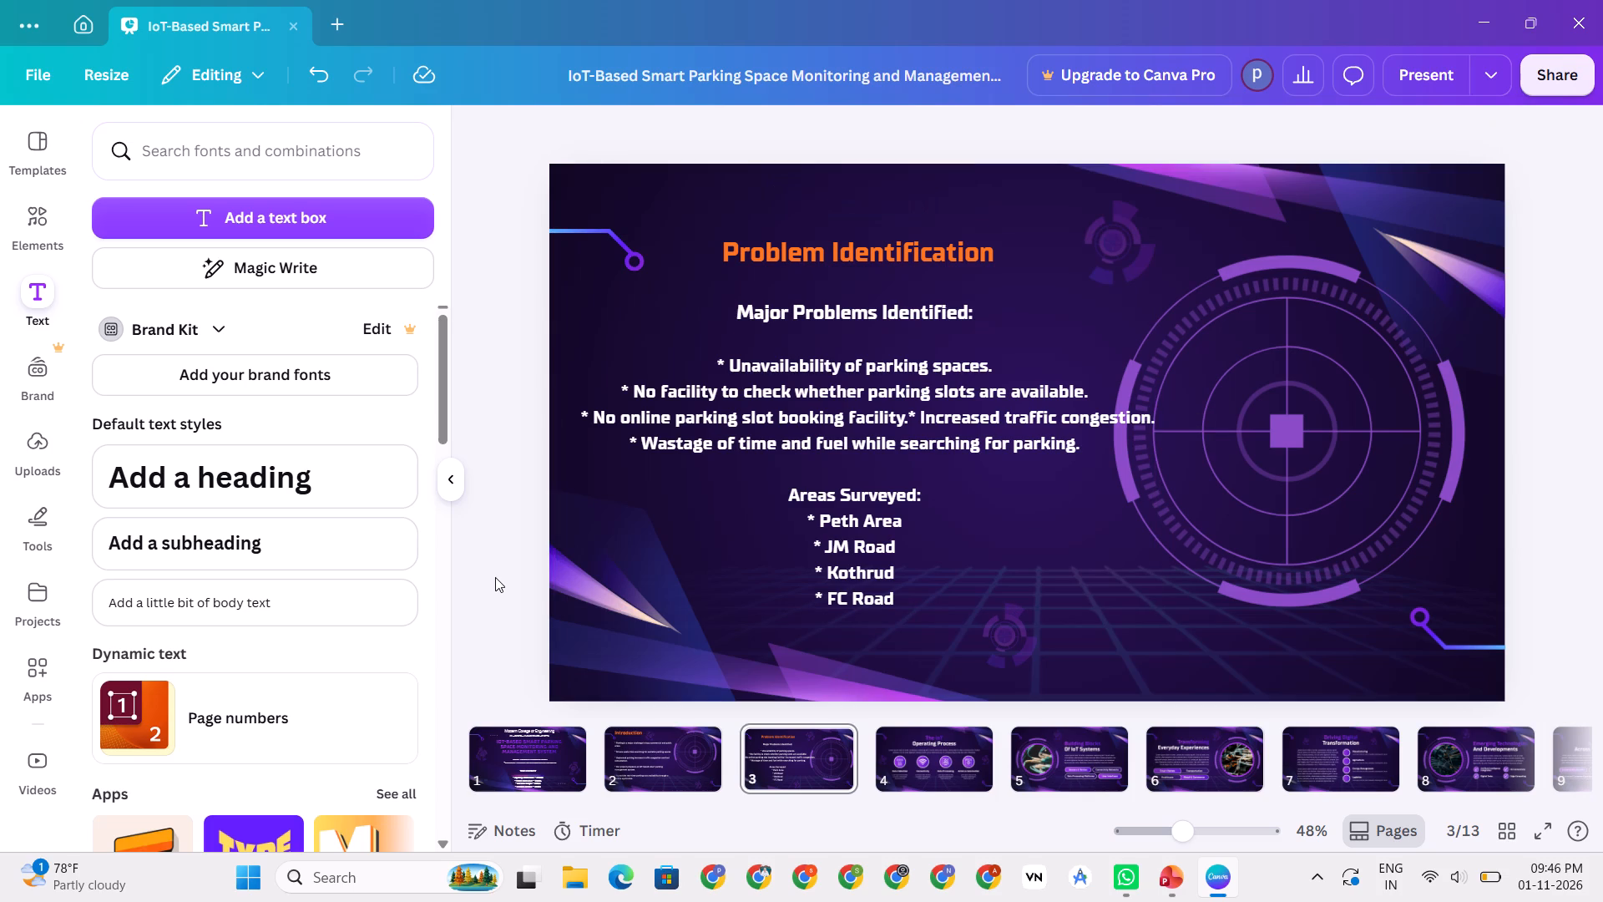
Move the purple circular target graphic slightly away from the text, toward the slide's outer edge.
left_click(1211, 467)
left_click_drag(1211, 467, 1248, 466)
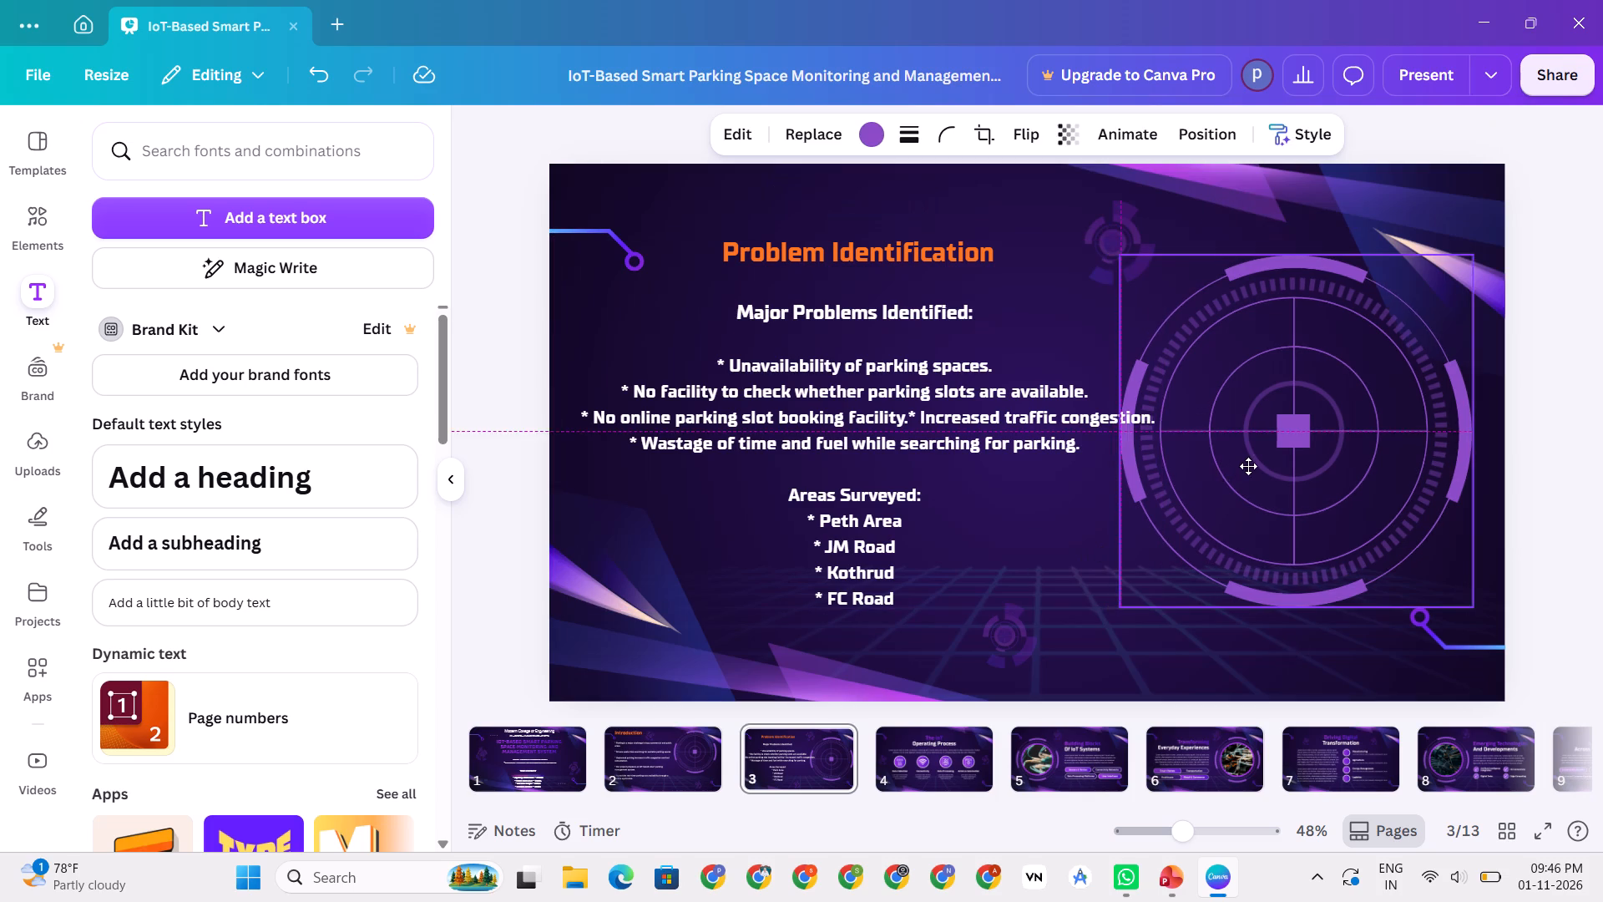
Move slide 3's purple circular target graphic clear of the bullet text and flush with the slide's right edge.
left_click_drag(1248, 466, 1379, 469)
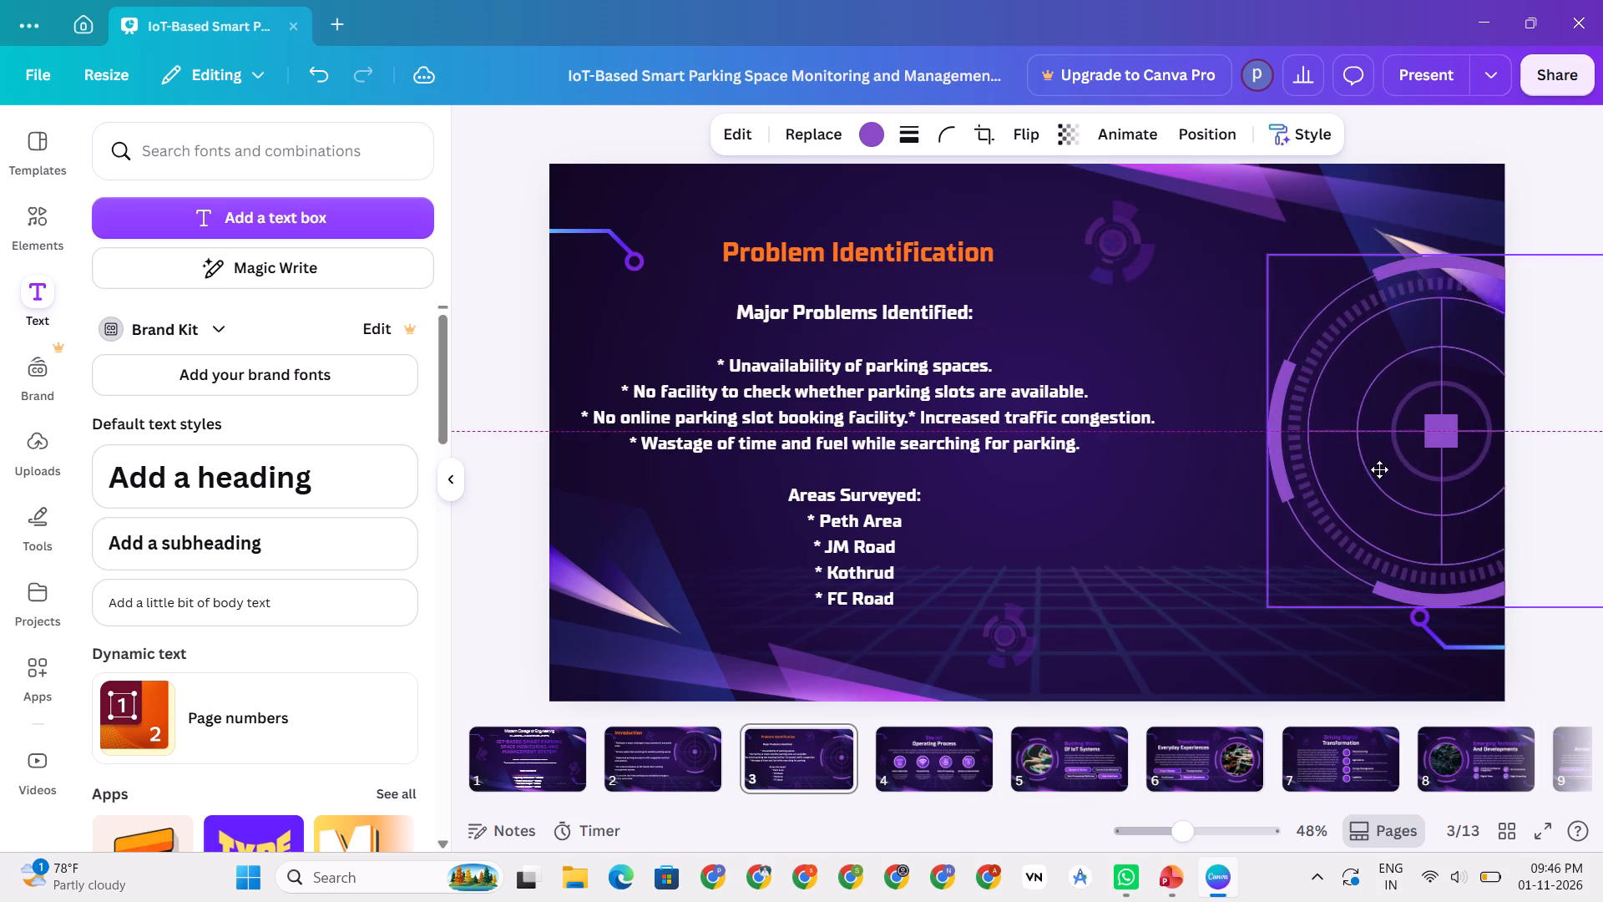
left_click_drag(1379, 469, 1428, 475)
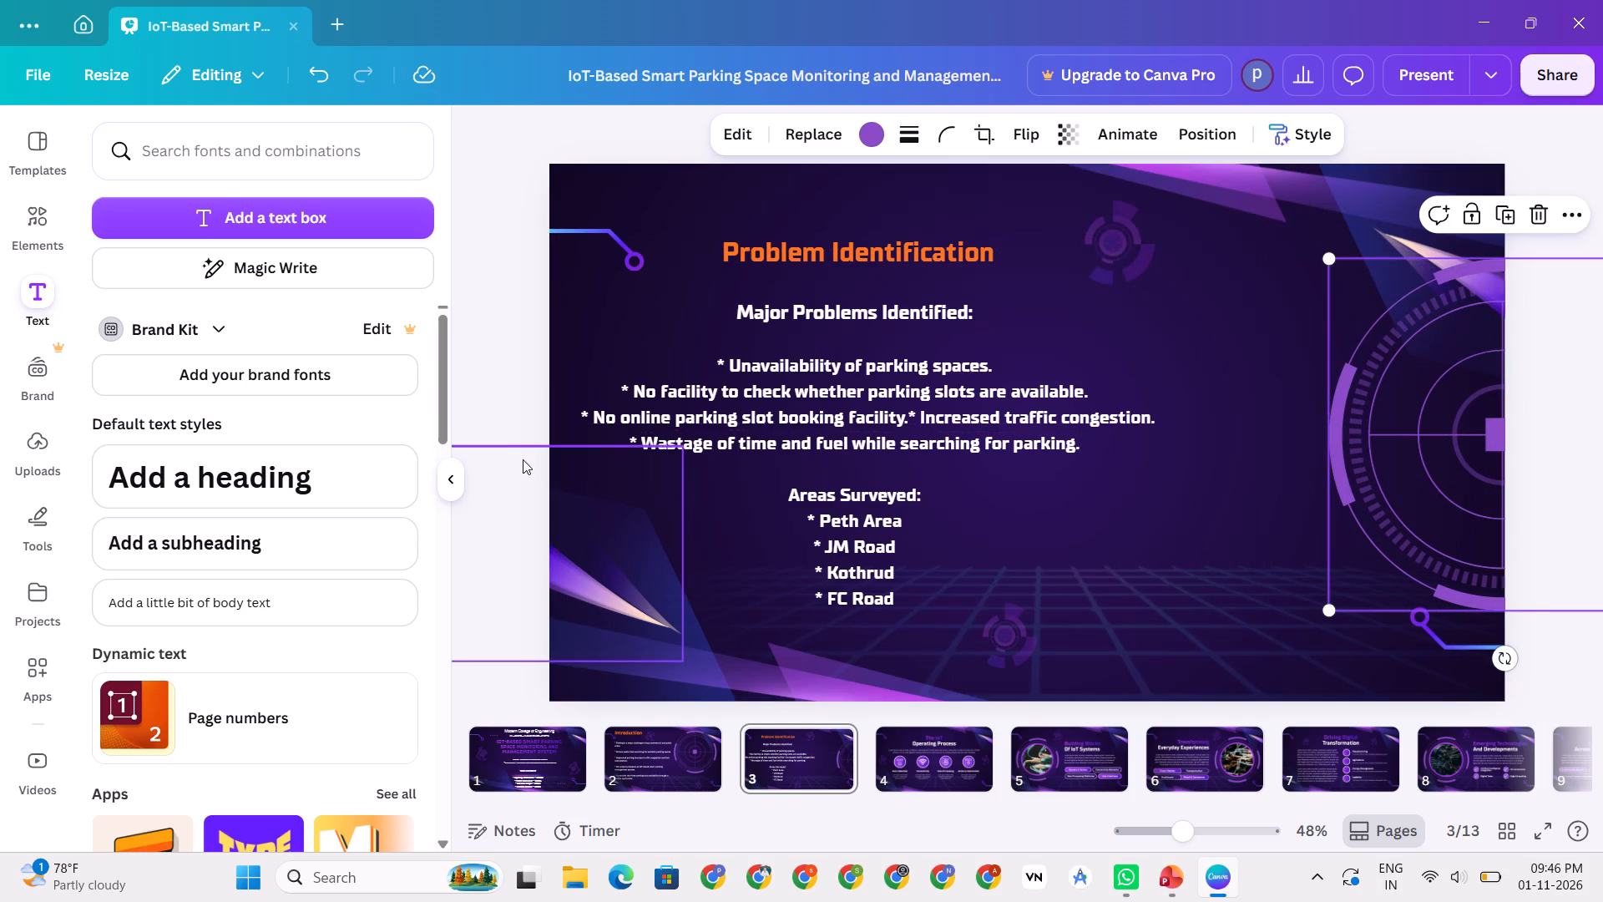
left_click(507, 455)
left_click_drag(1500, 443, 1393, 456)
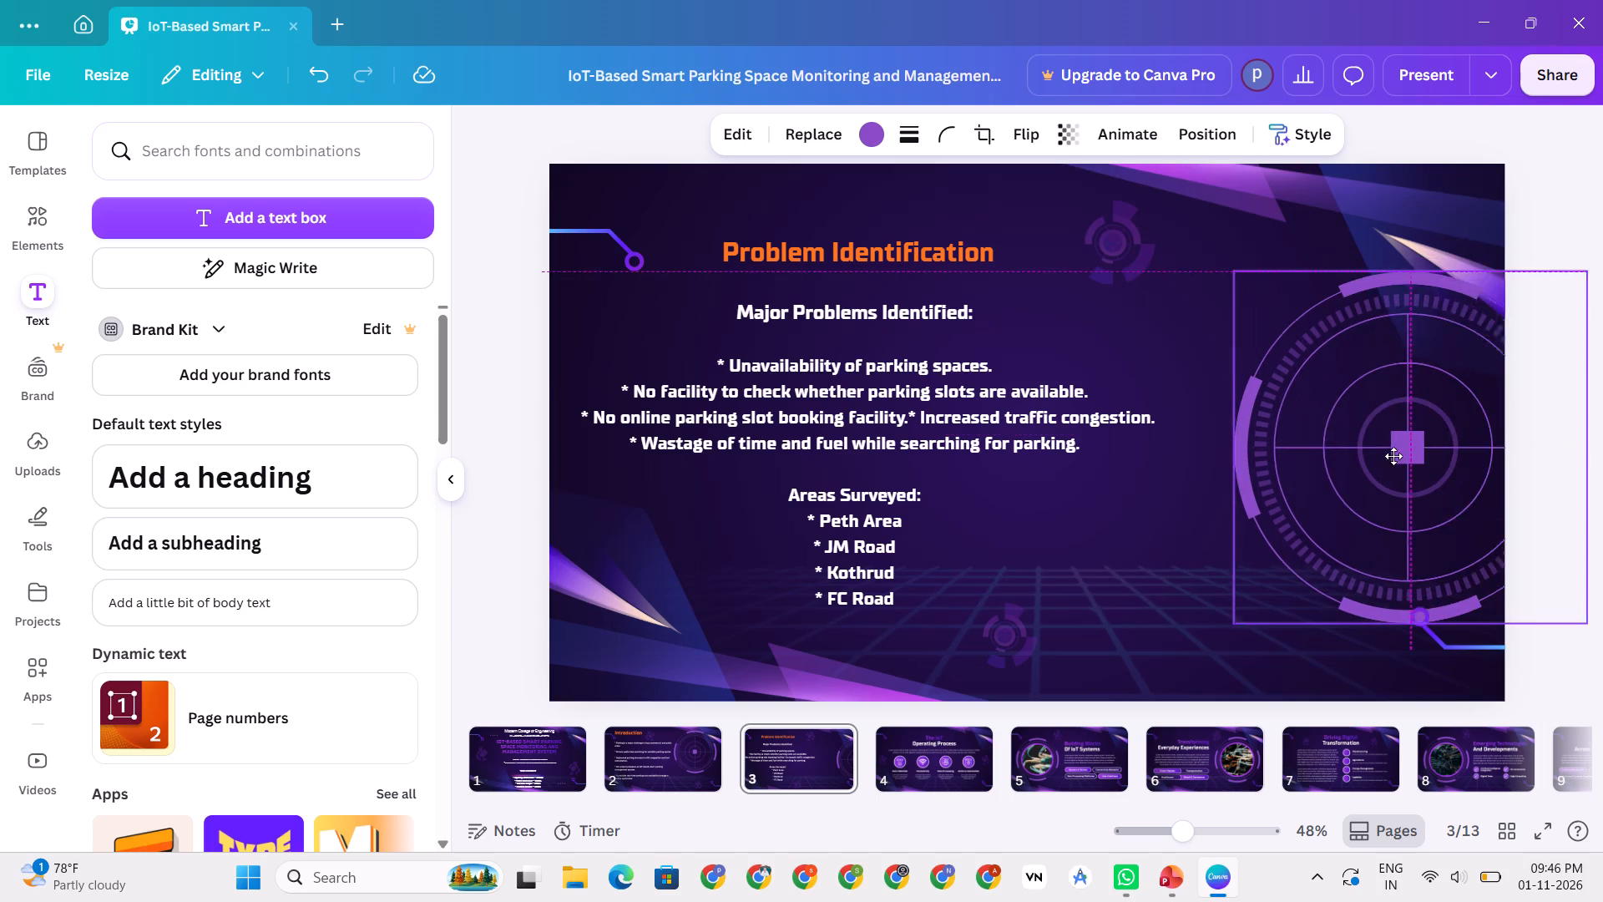
left_click_drag(1393, 456, 1321, 435)
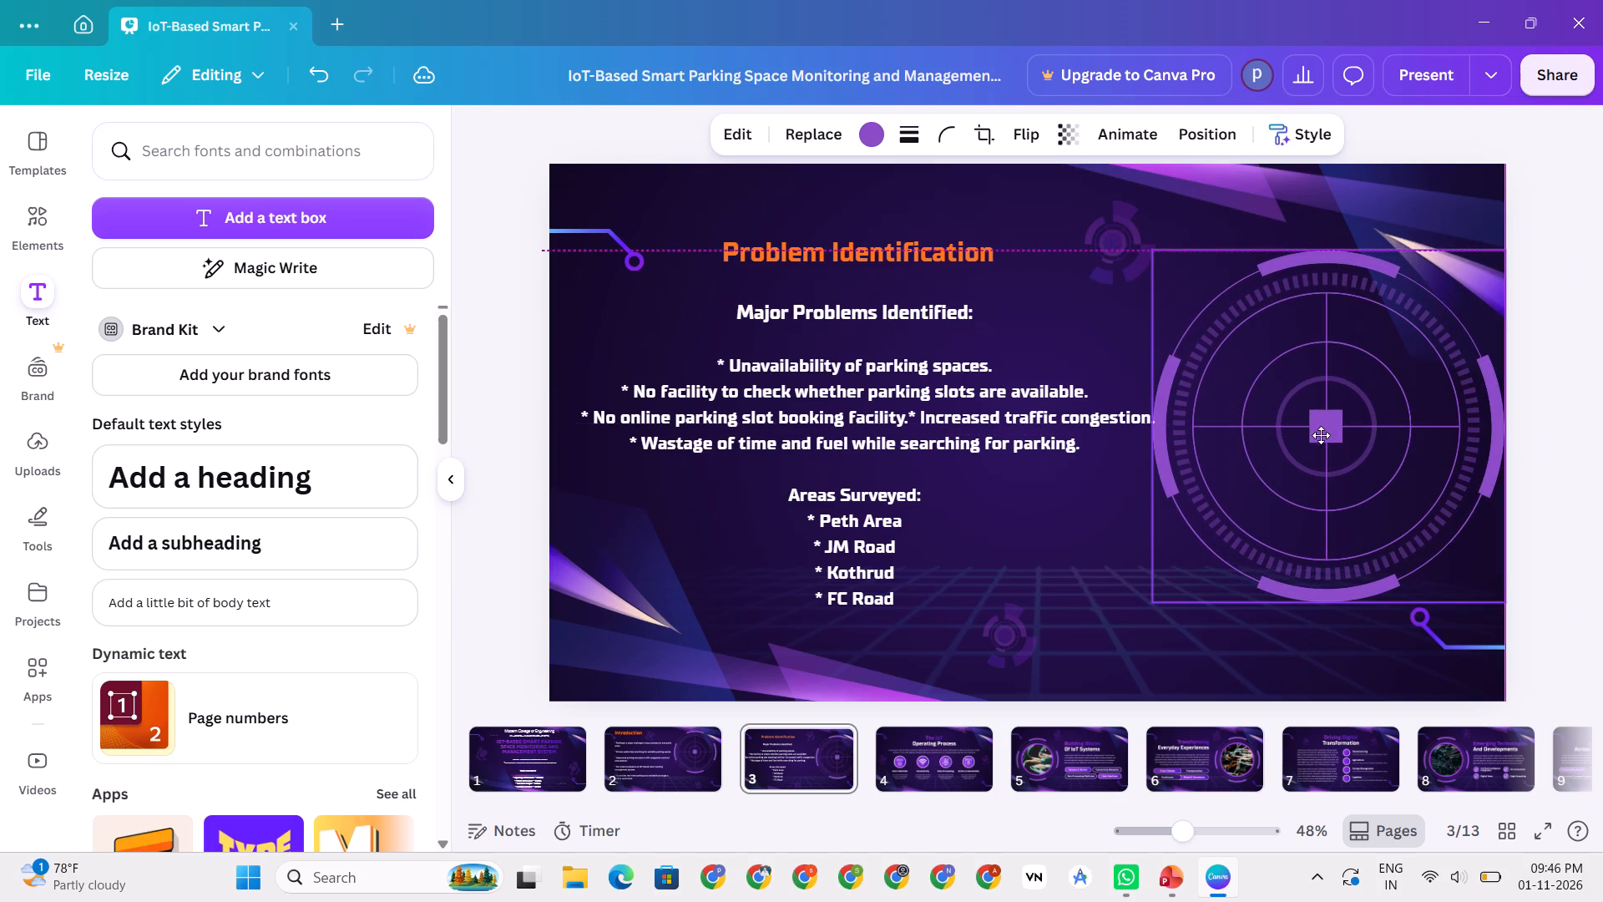
left_click_drag(1321, 435, 1322, 432)
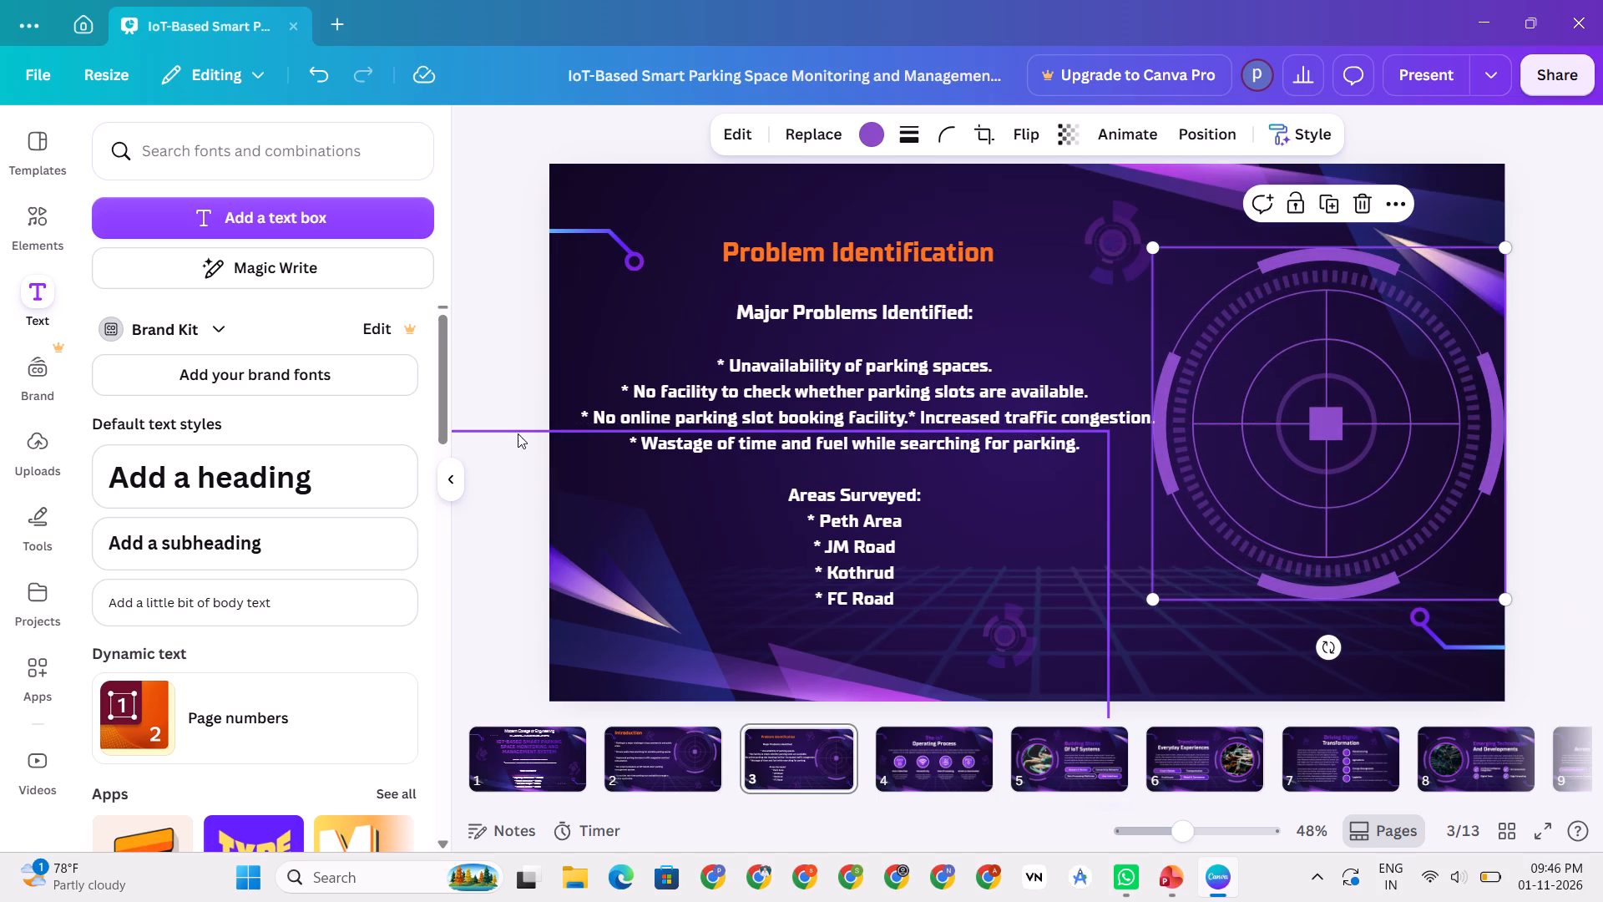
left_click(512, 431)
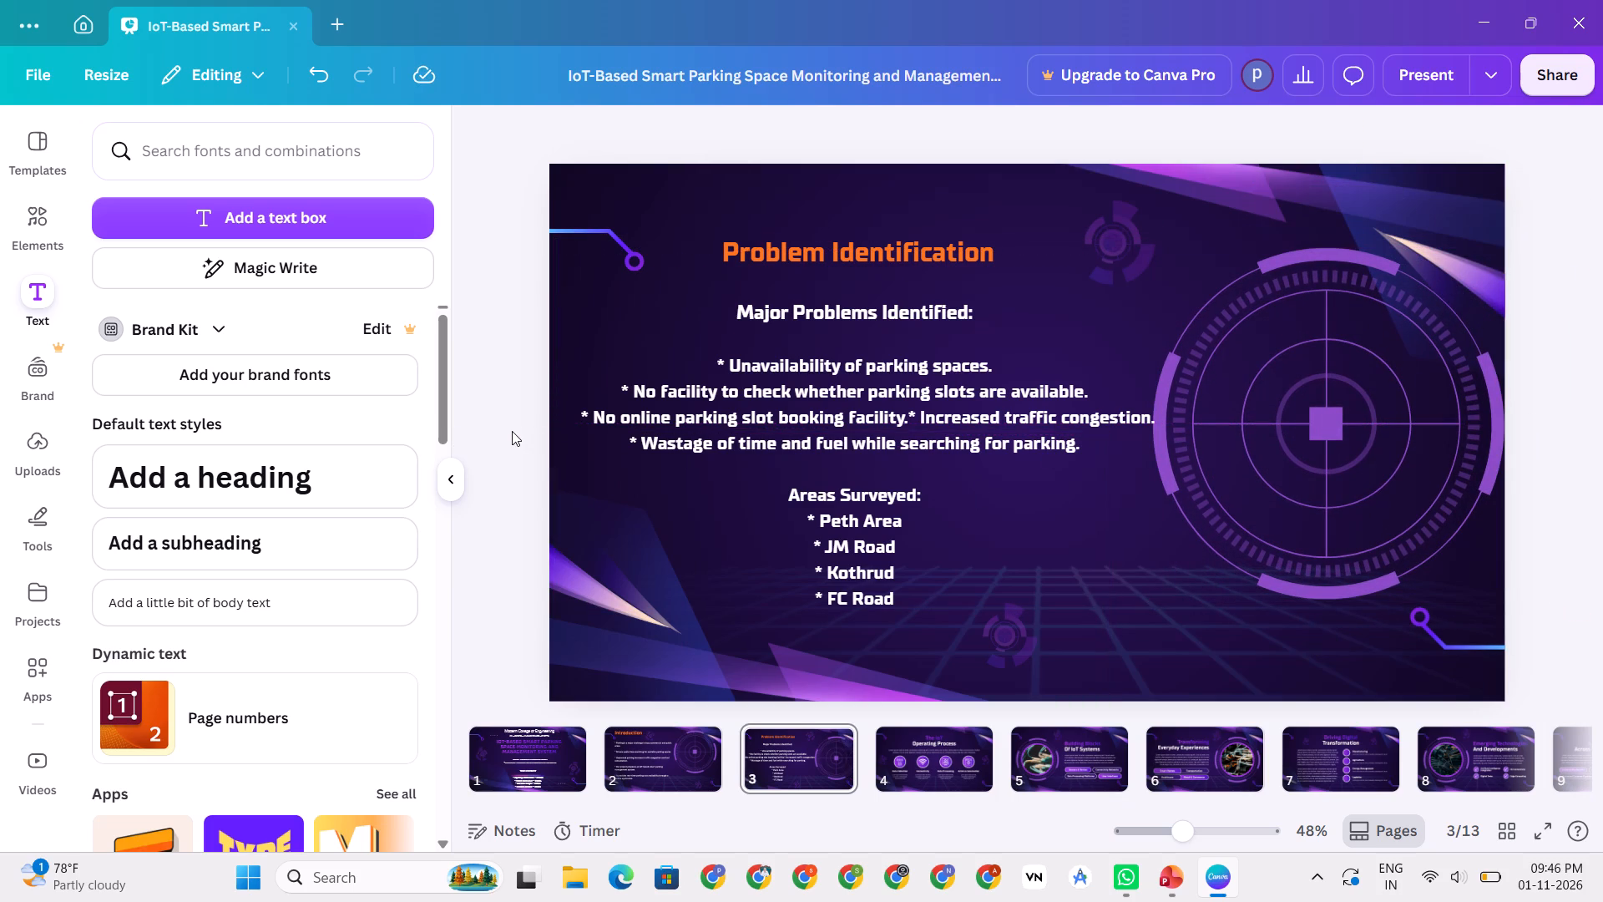
Open slide 4, "The IoT Operating Process".
left_click(913, 739)
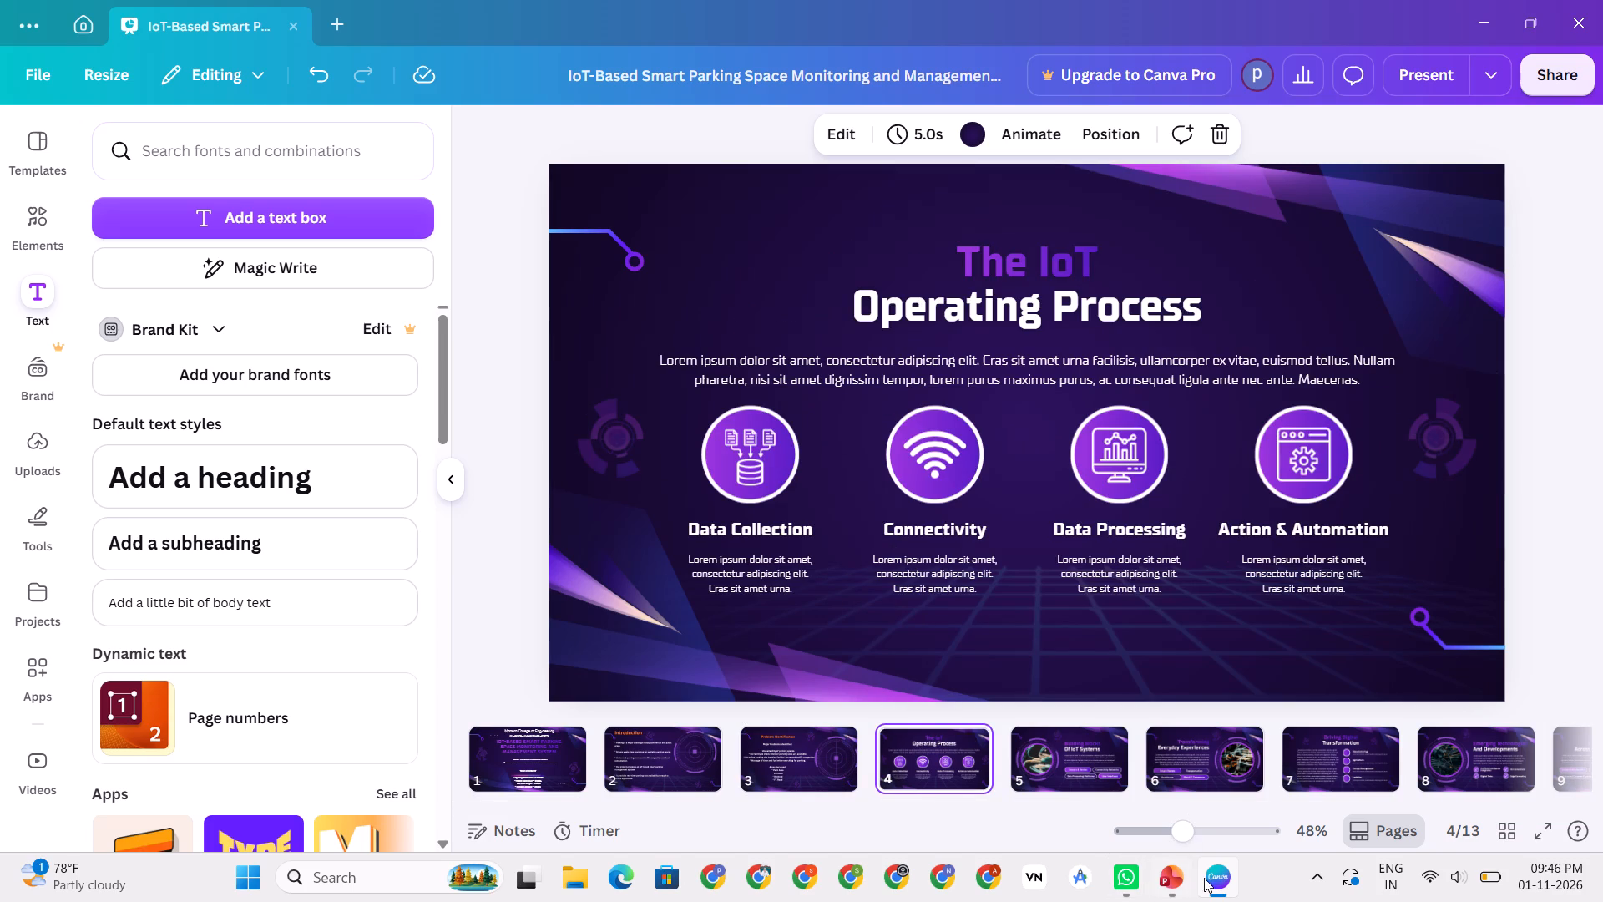
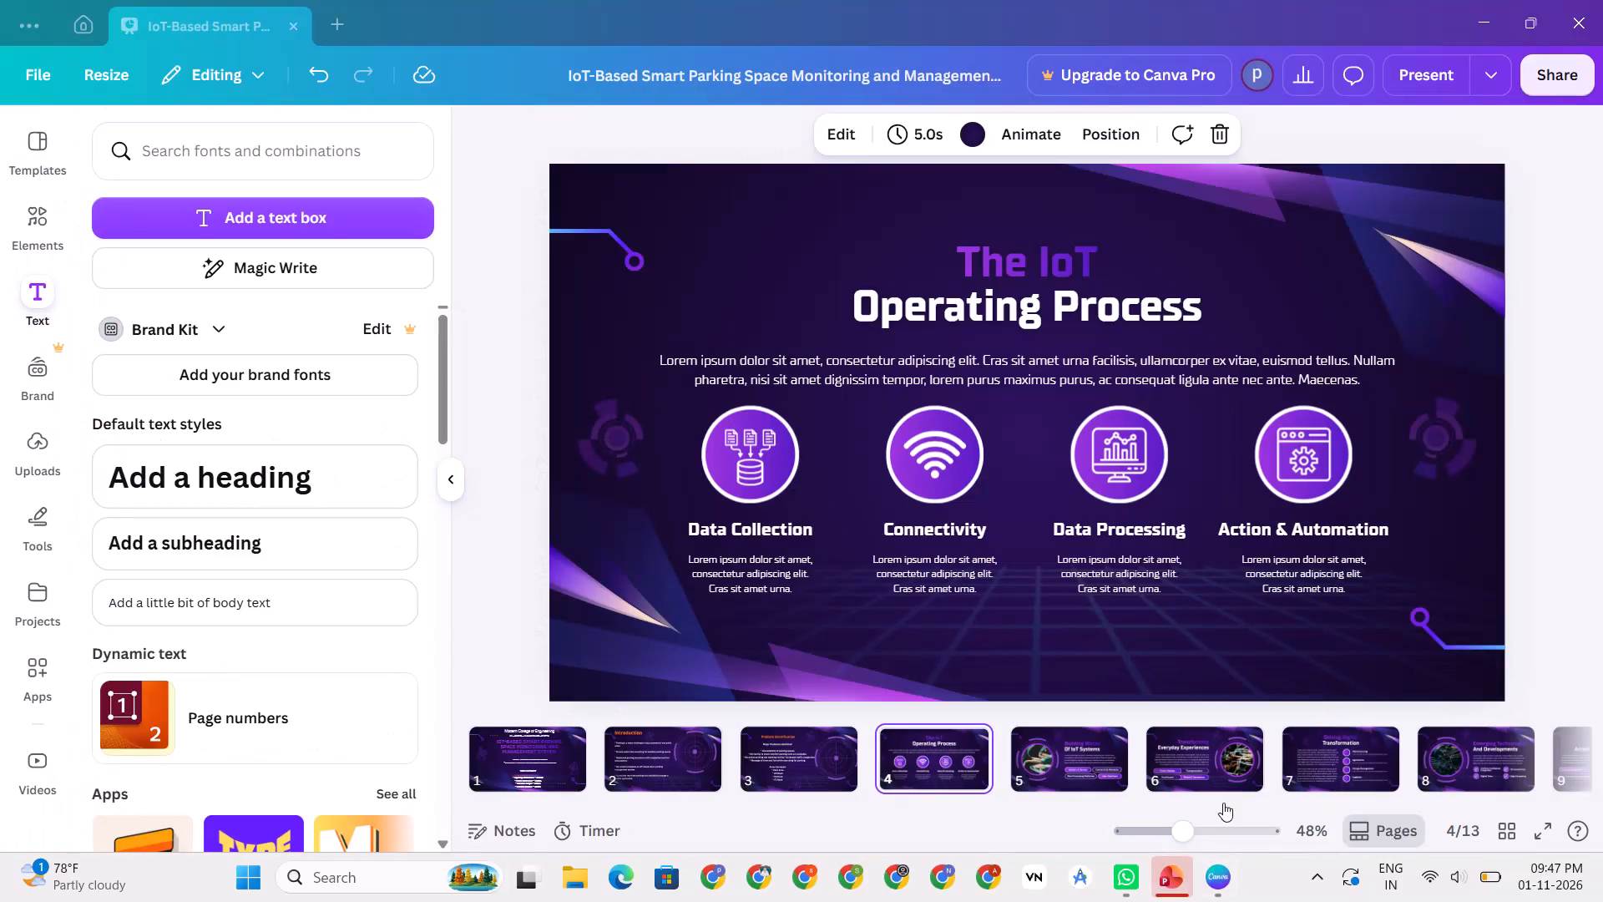
Delete the Wi-Fi icon and its purple circle above the "Connectivity" heading on slide 4.
left_click(918, 474)
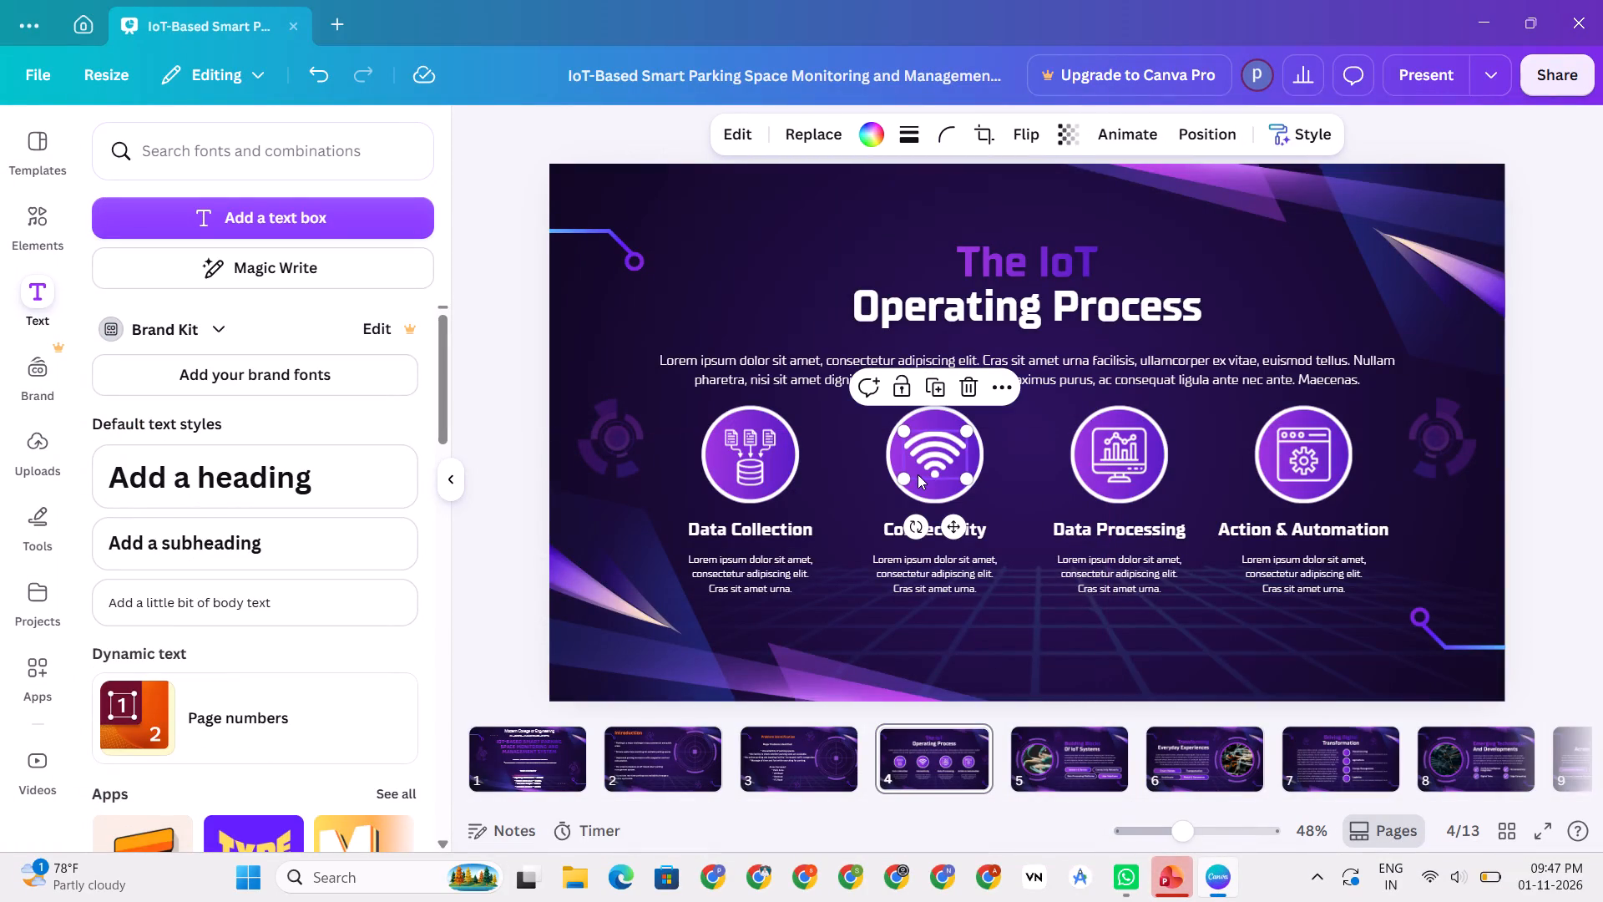
key("Delete")
left_click(908, 474)
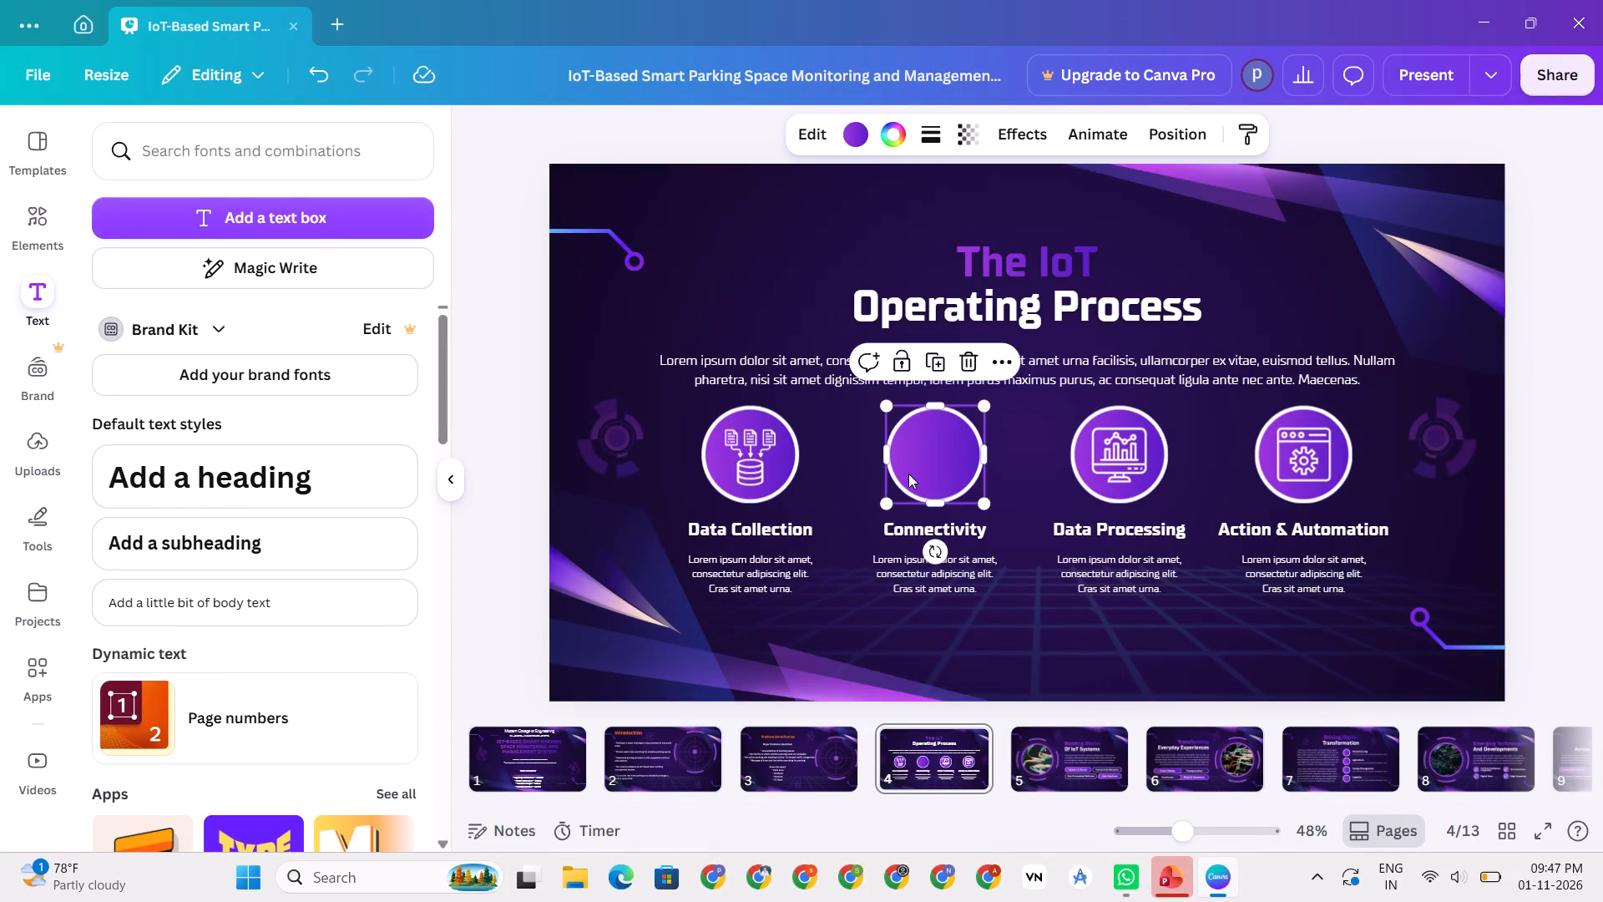
key("Delete")
Delete the whole "Data Collection" block from slide 4: icon, heading, purple circle and description text.
left_click(754, 452)
key("Delete")
left_click(746, 521)
key("Delete")
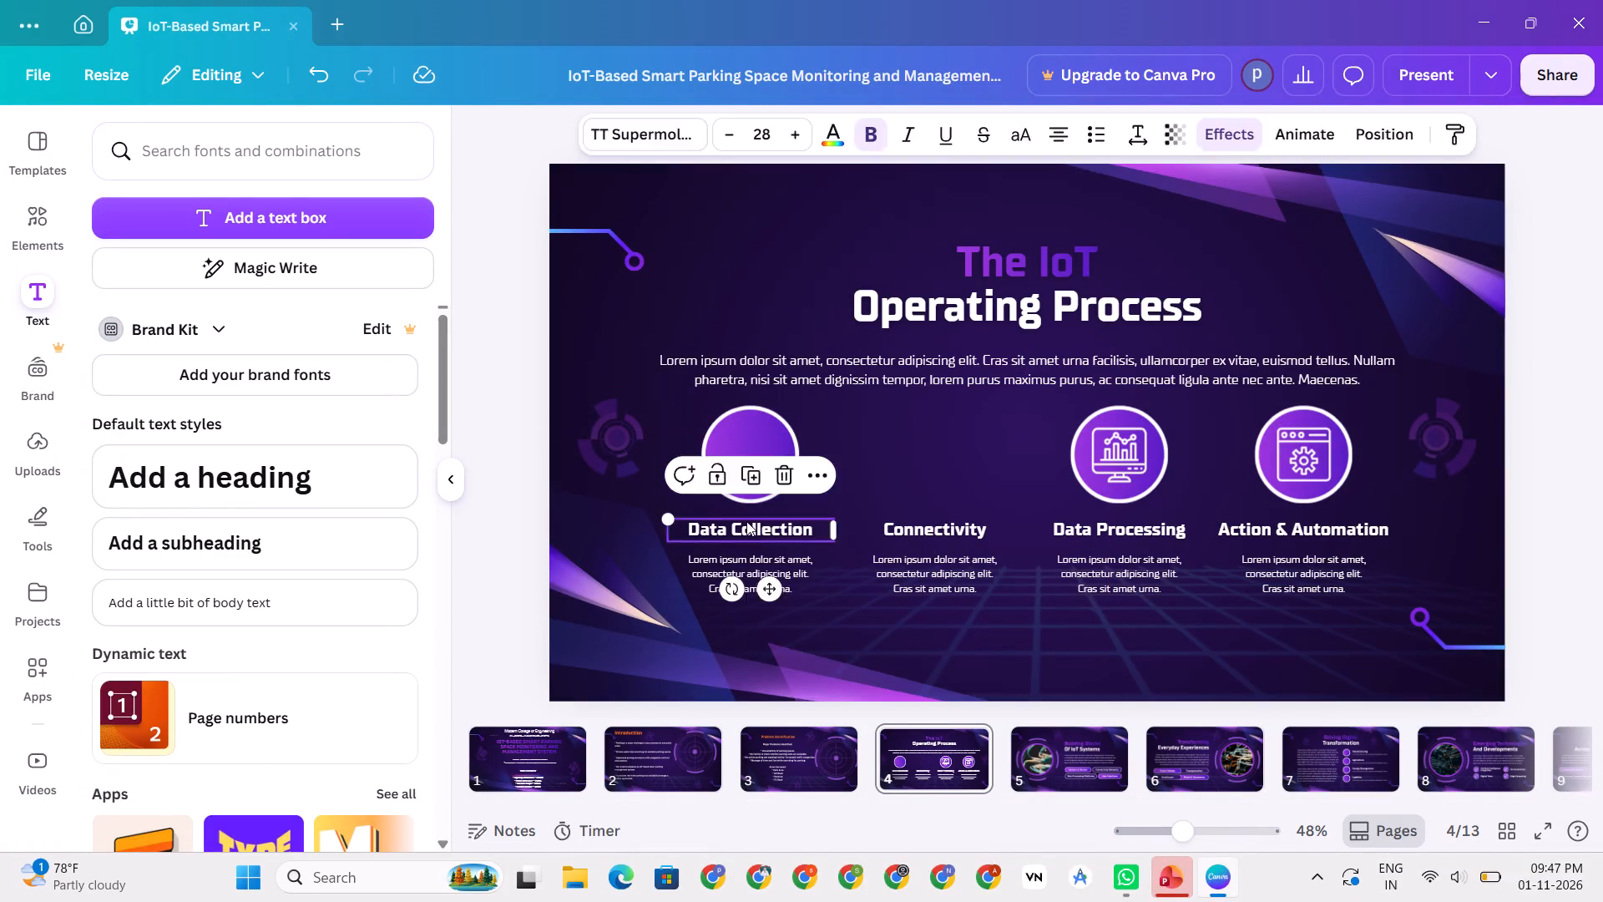
left_click(751, 474)
key("Delete")
left_click(741, 572)
key("Delete")
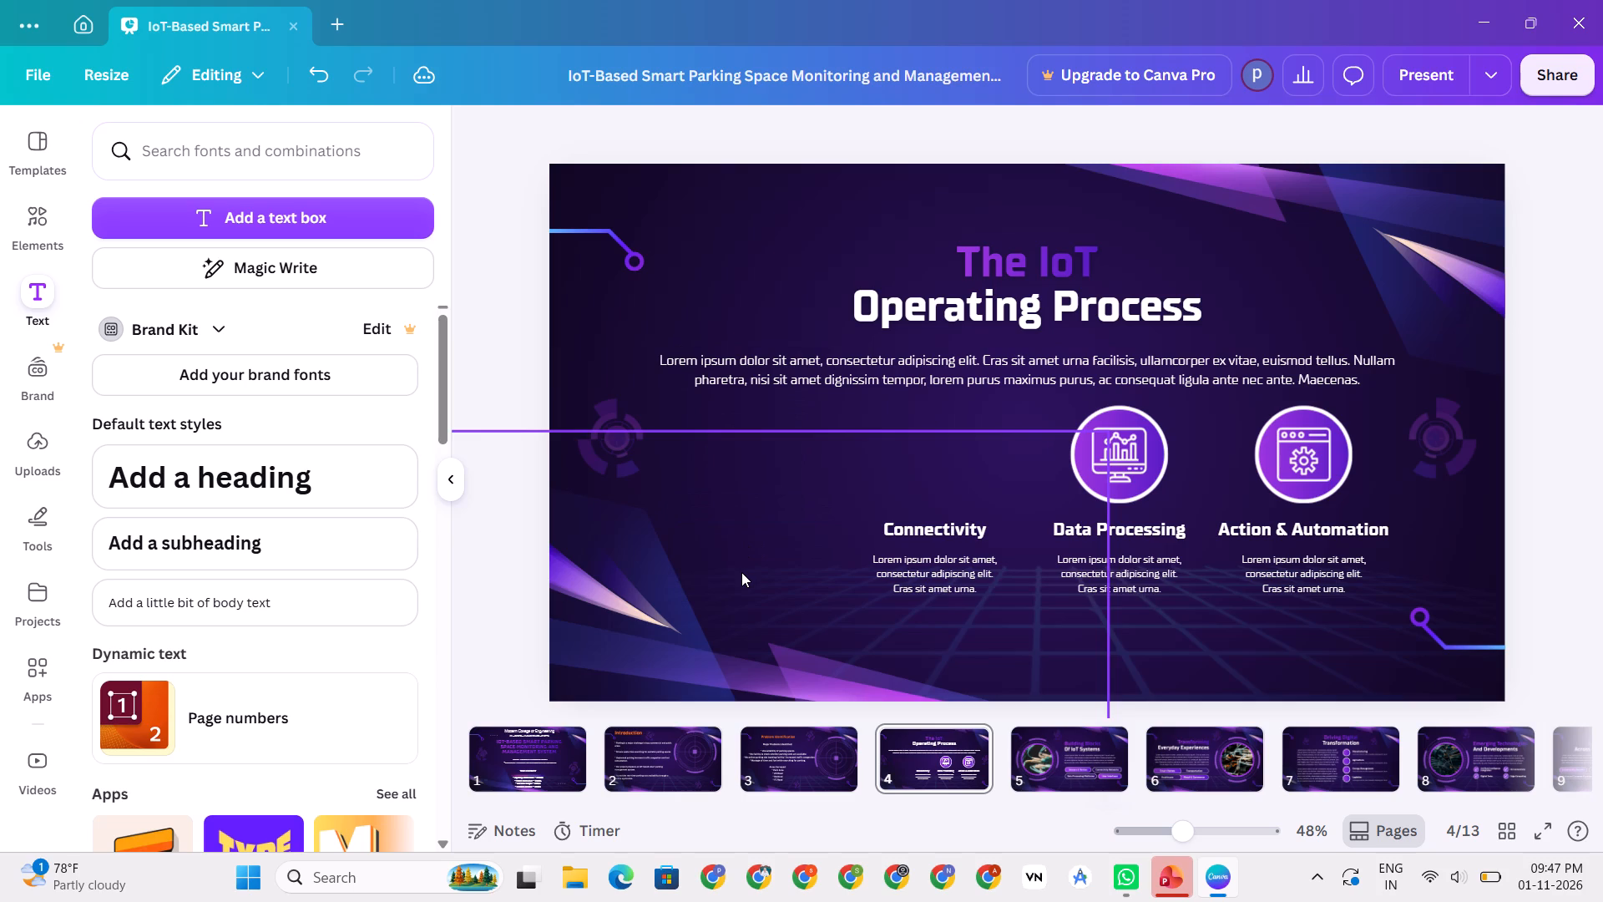
Delete the "Connectivity" heading and the placeholder description beneath it.
left_click(943, 536)
key("Delete")
left_click(933, 581)
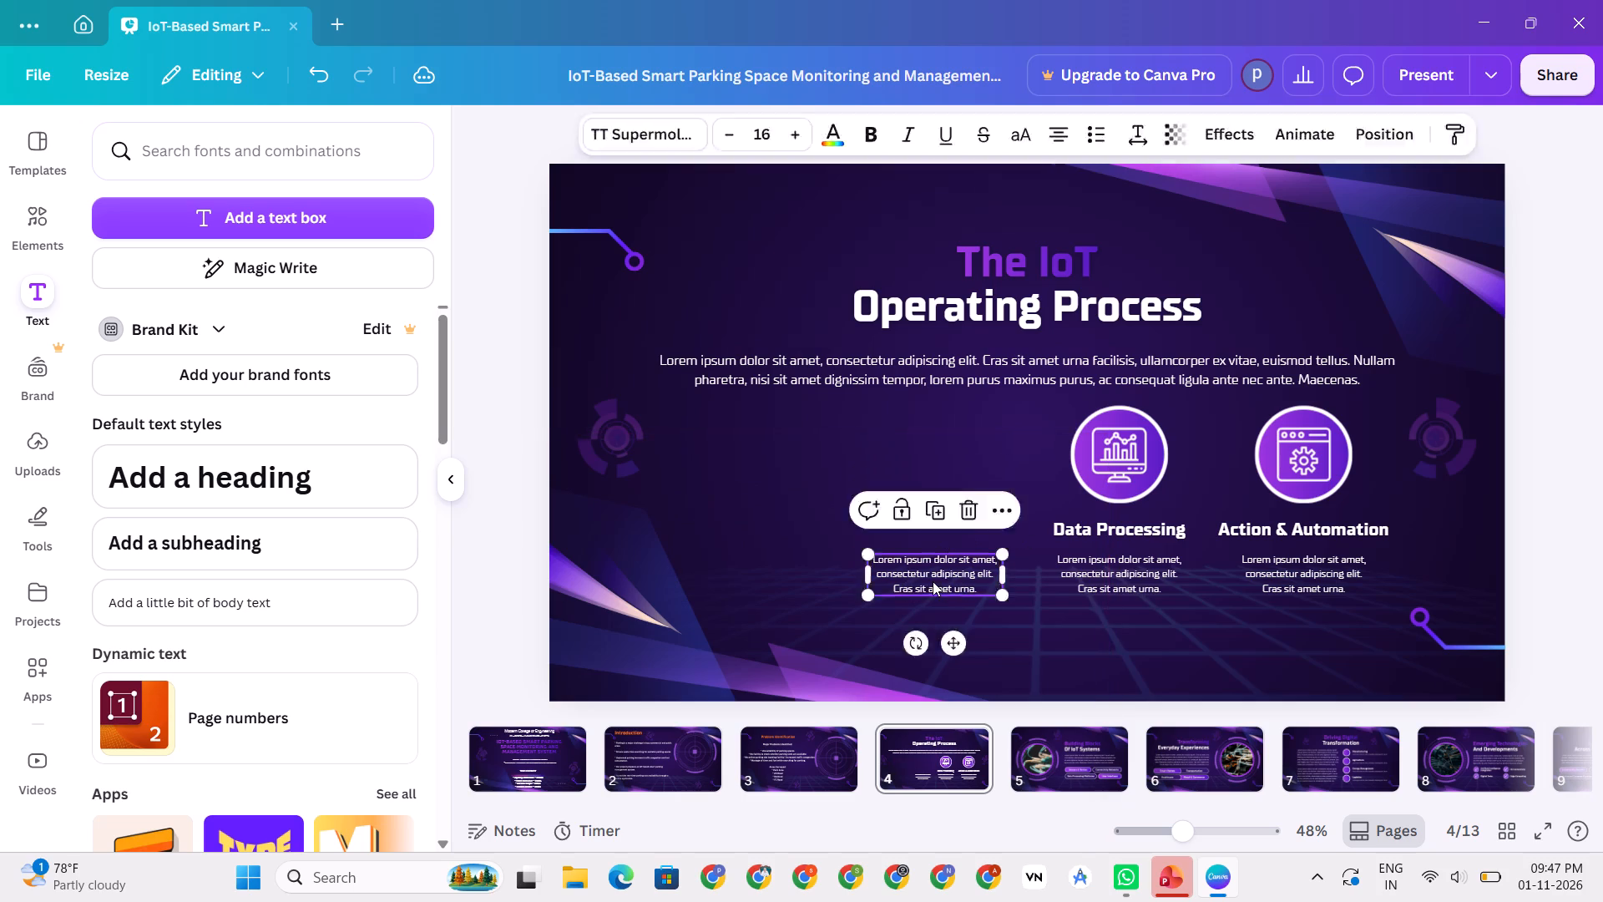
key("Delete")
Delete the whole "Data Processing" block from slide 4: monitor icon, description text, heading and purple circle.
left_click(1100, 454)
key("Delete")
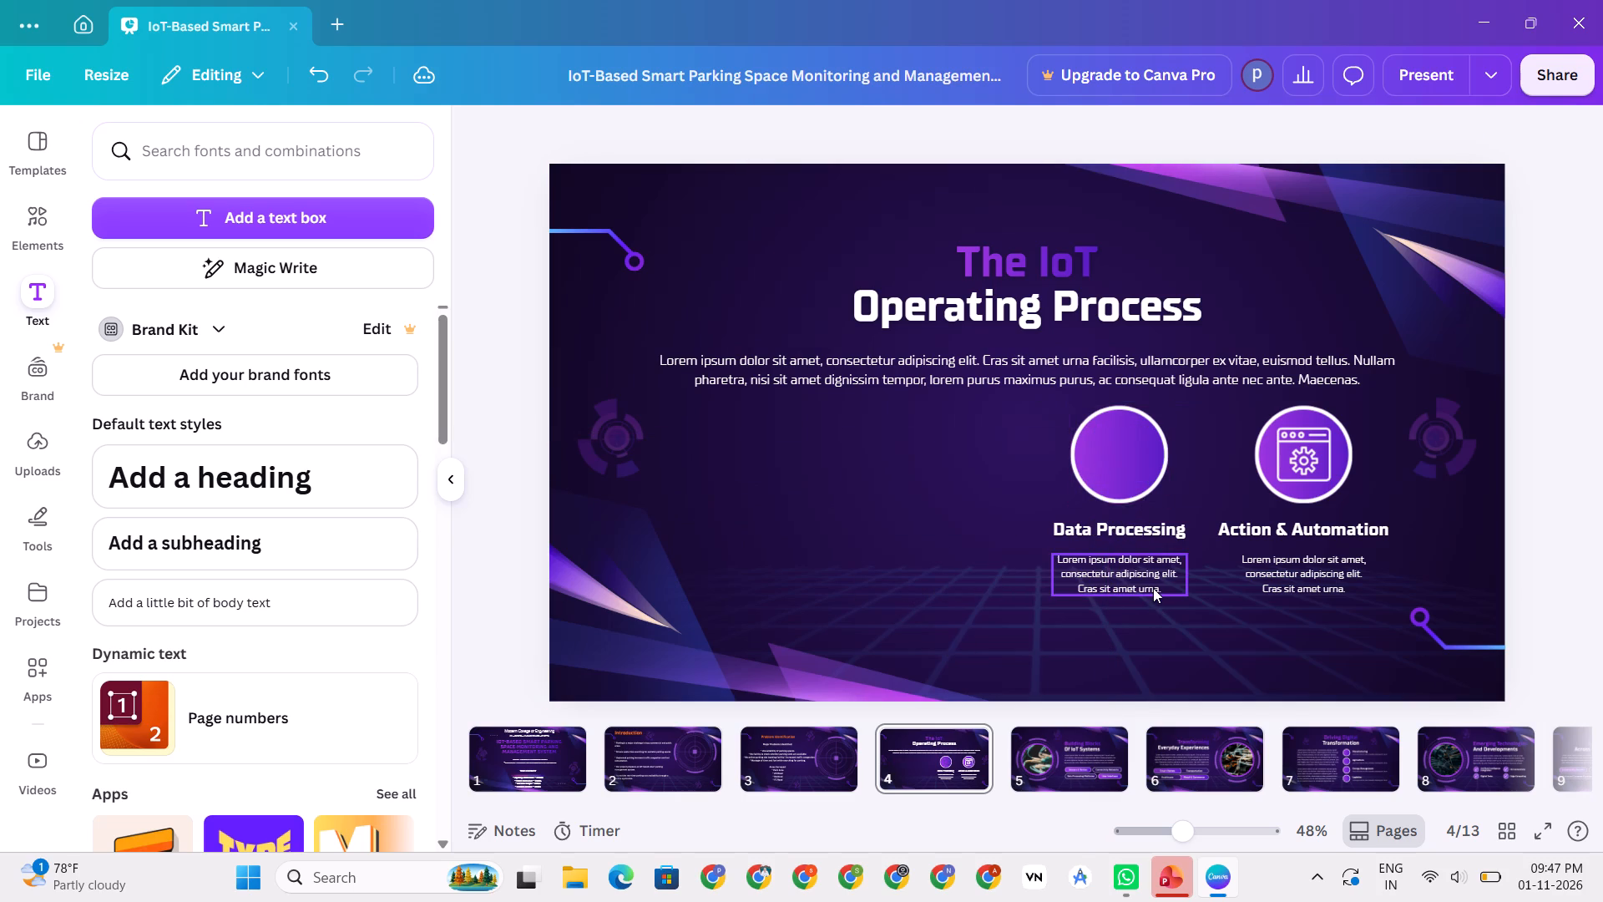
key("Delete")
left_click(1153, 588)
key("Delete")
key("Delete")
key("Delete")
key("Delete")
key("Delete")
key("Delete")
key("Delete")
left_click(1135, 522)
key("Delete")
key("Delete")
key("Delete")
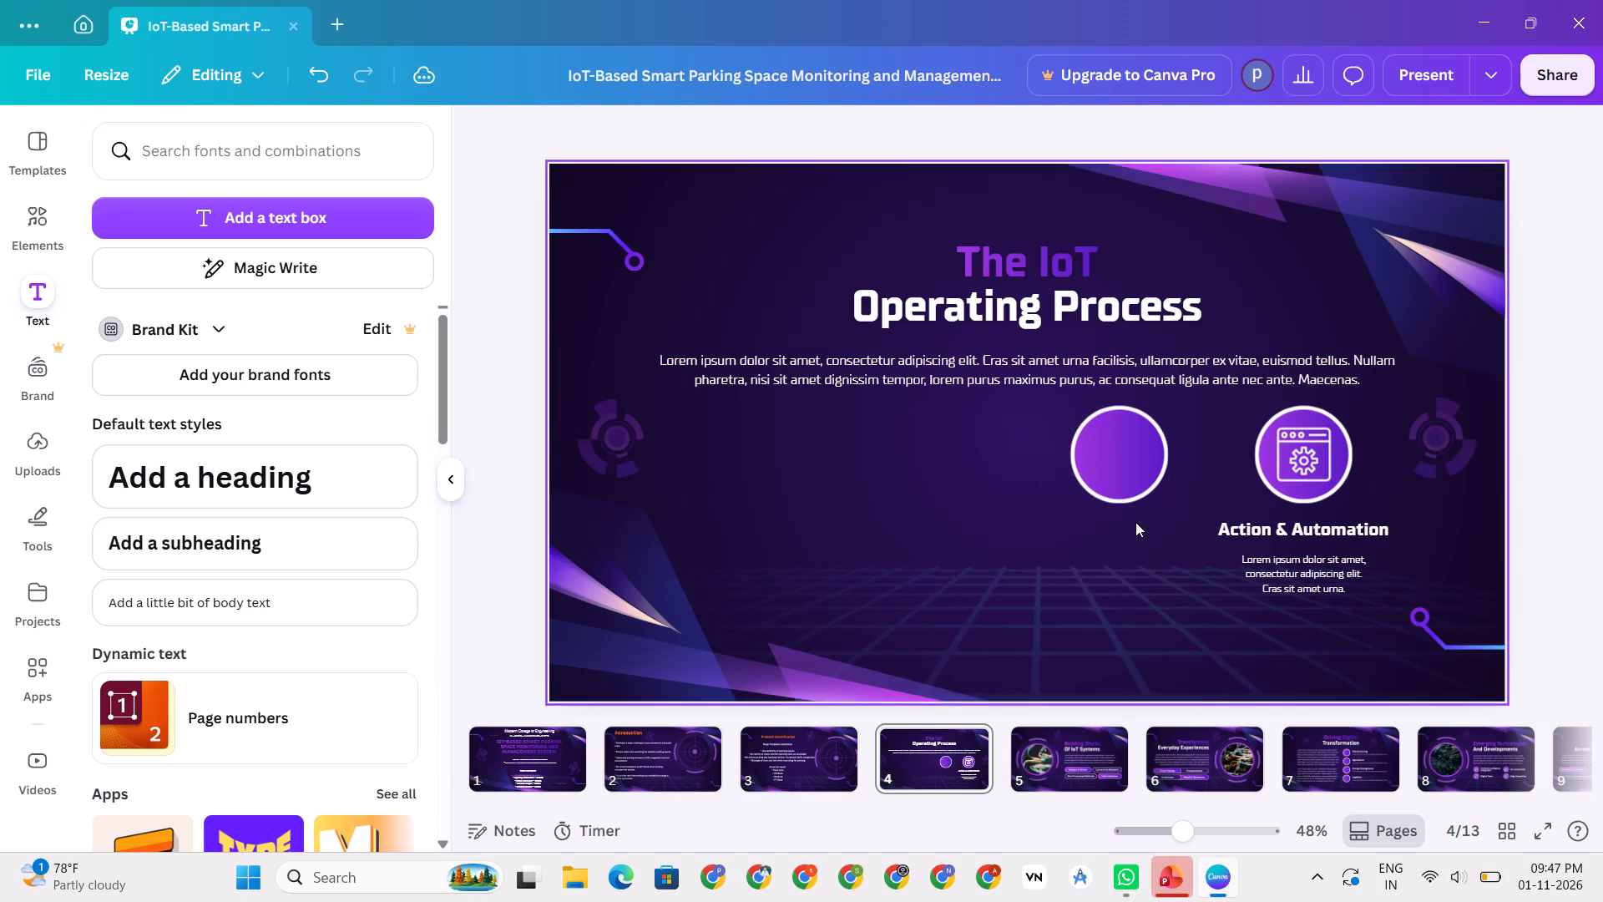
key("Delete")
key("Delete")
left_click(1135, 497)
key("Delete")
key("Delete")
key("Delete")
key("Delete")
key("Delete")
key("Delete")
key("Delete")
Delete the whole "Action & Automation" block from slide 4: purple circle, heading, gear-window icon and description text.
left_click(1302, 493)
key("Delete")
left_click(1302, 493)
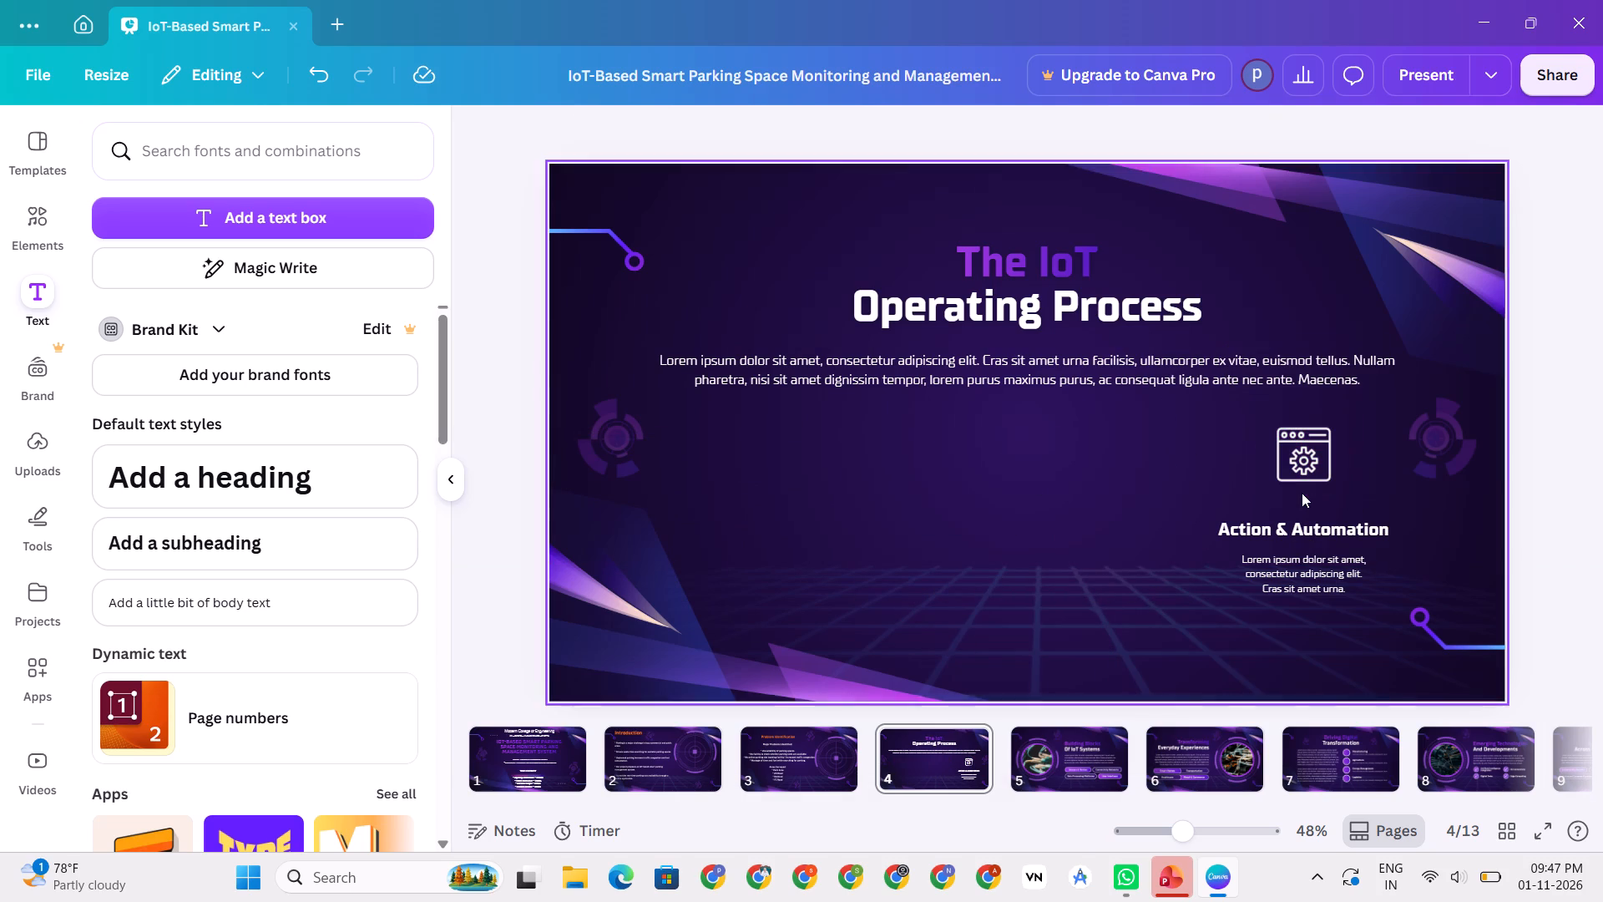
left_click(1293, 535)
key("Delete")
left_click(1319, 459)
key("Delete")
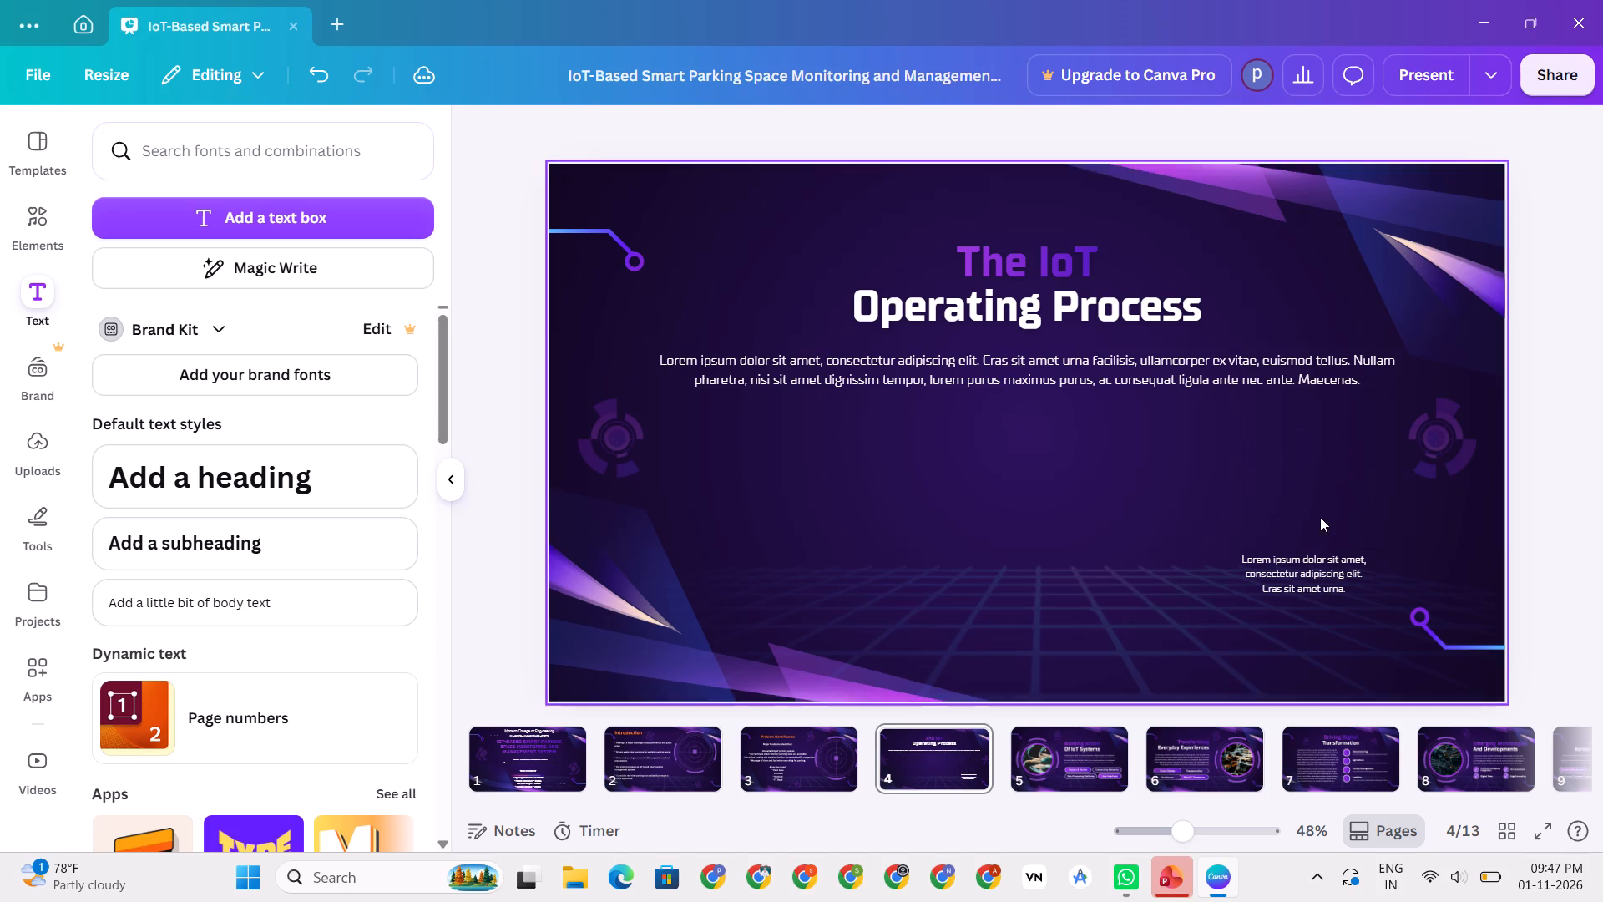
left_click(1327, 571)
key("Delete")
Delete the placeholder lorem ipsum paragraph under the "Operating Process" title.
left_click(1211, 372)
key("Delete")
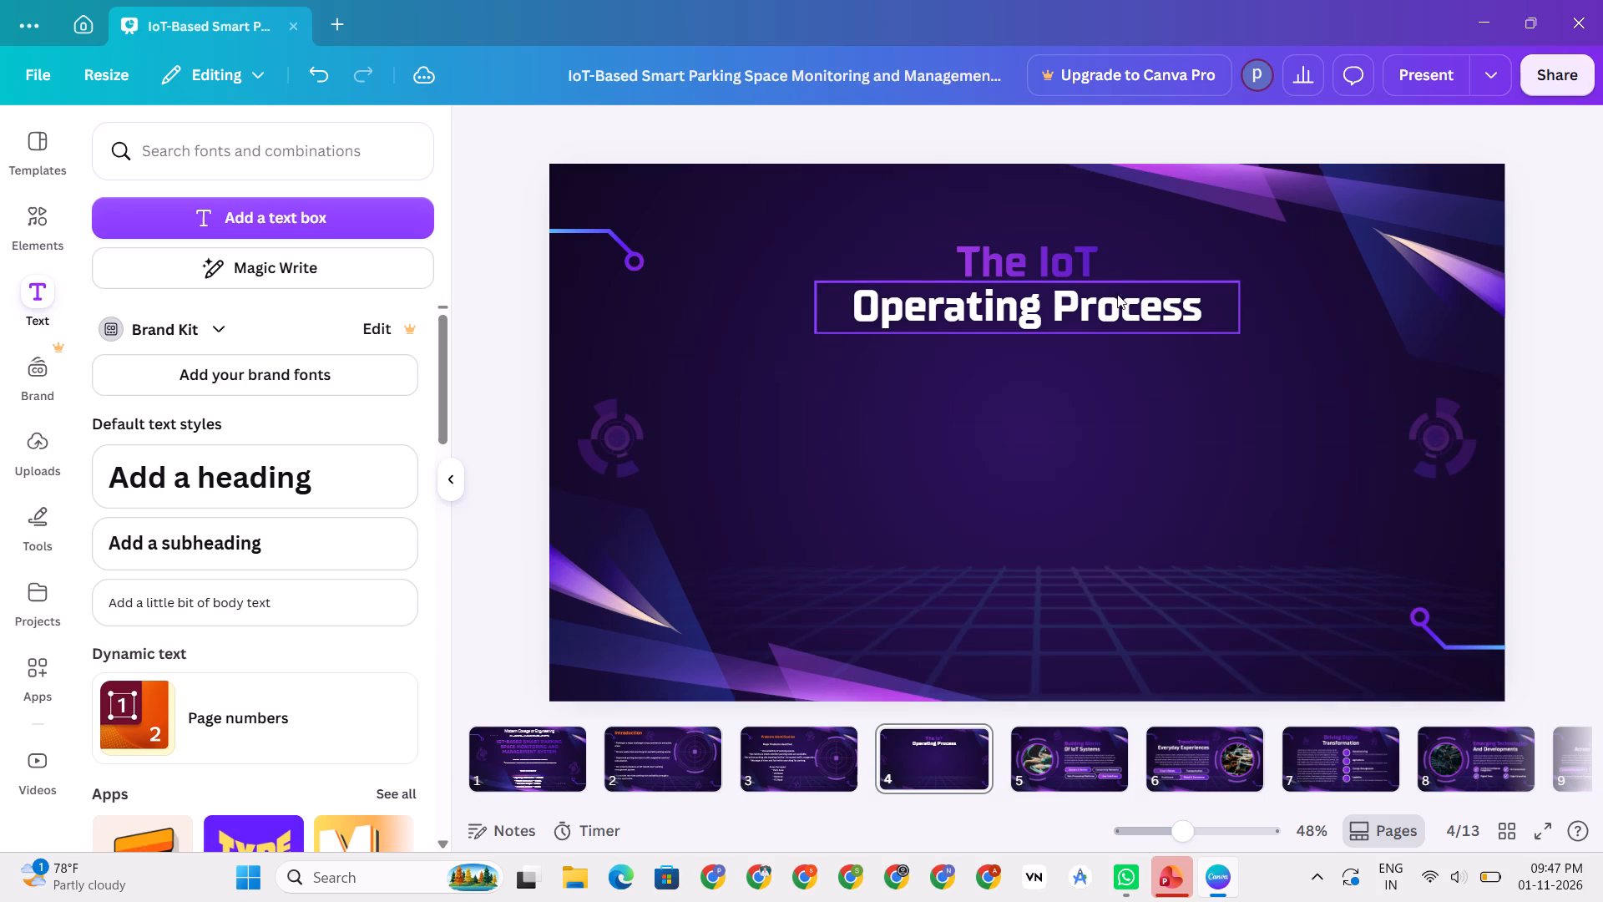
Delete the "The IoT" and "Operating Process" title texts from slide 4.
left_click(1094, 277)
left_click(1076, 302)
key("Delete")
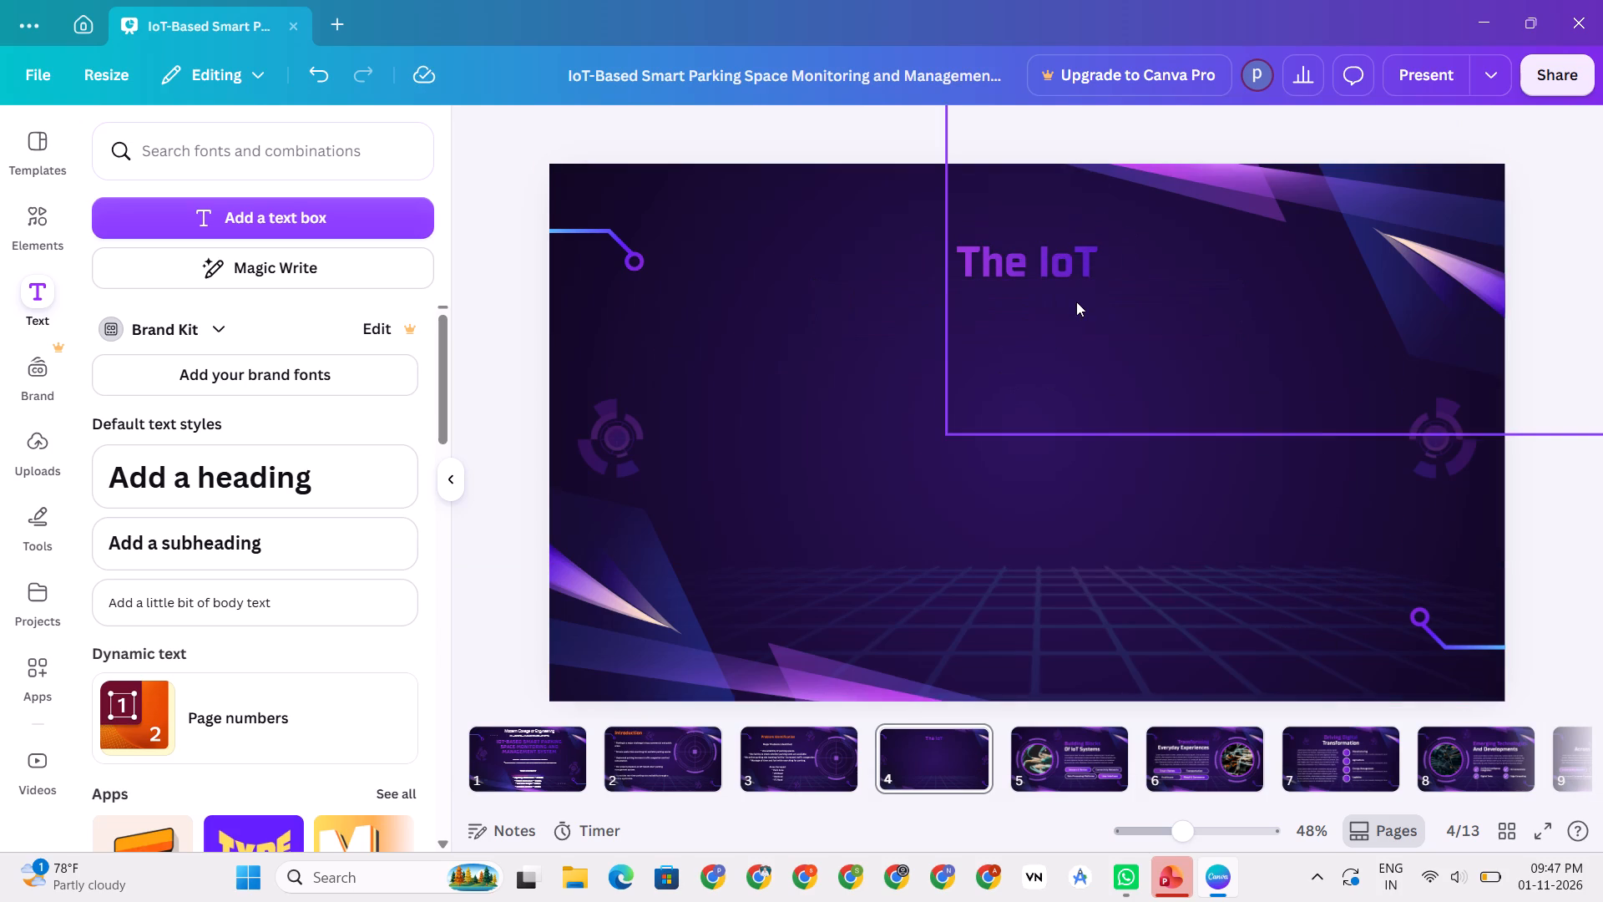
left_click(1064, 256)
key("Delete")
left_click(811, 313)
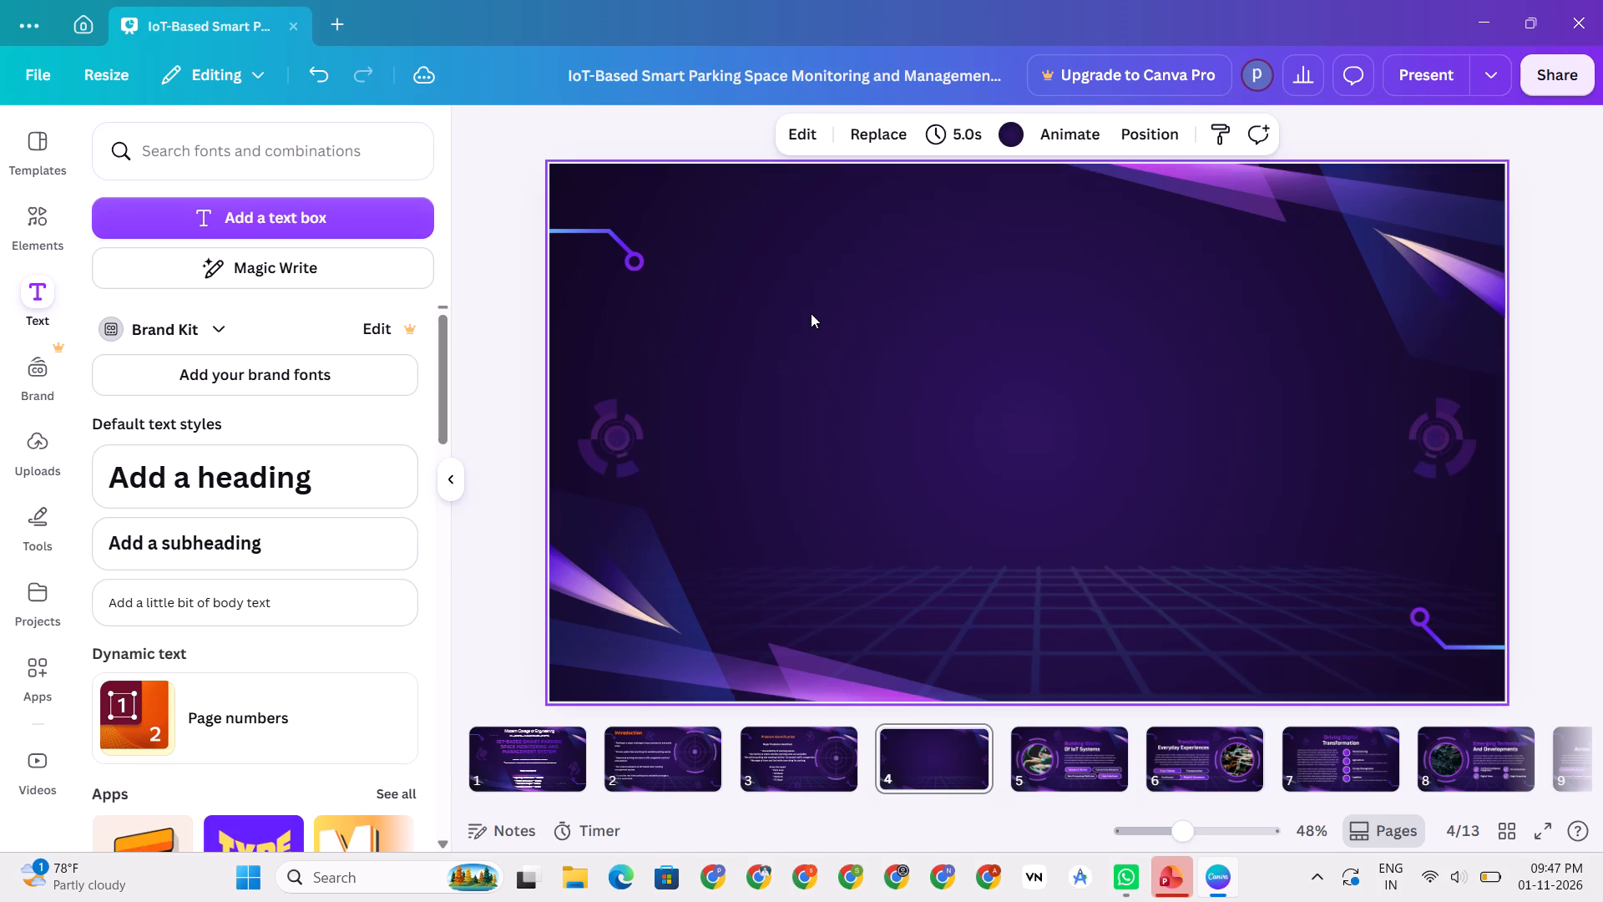
Add a text box to slide 4 and paste in the copied "Objectives of the Project" text with its asterisked objectives.
left_click(392, 220)
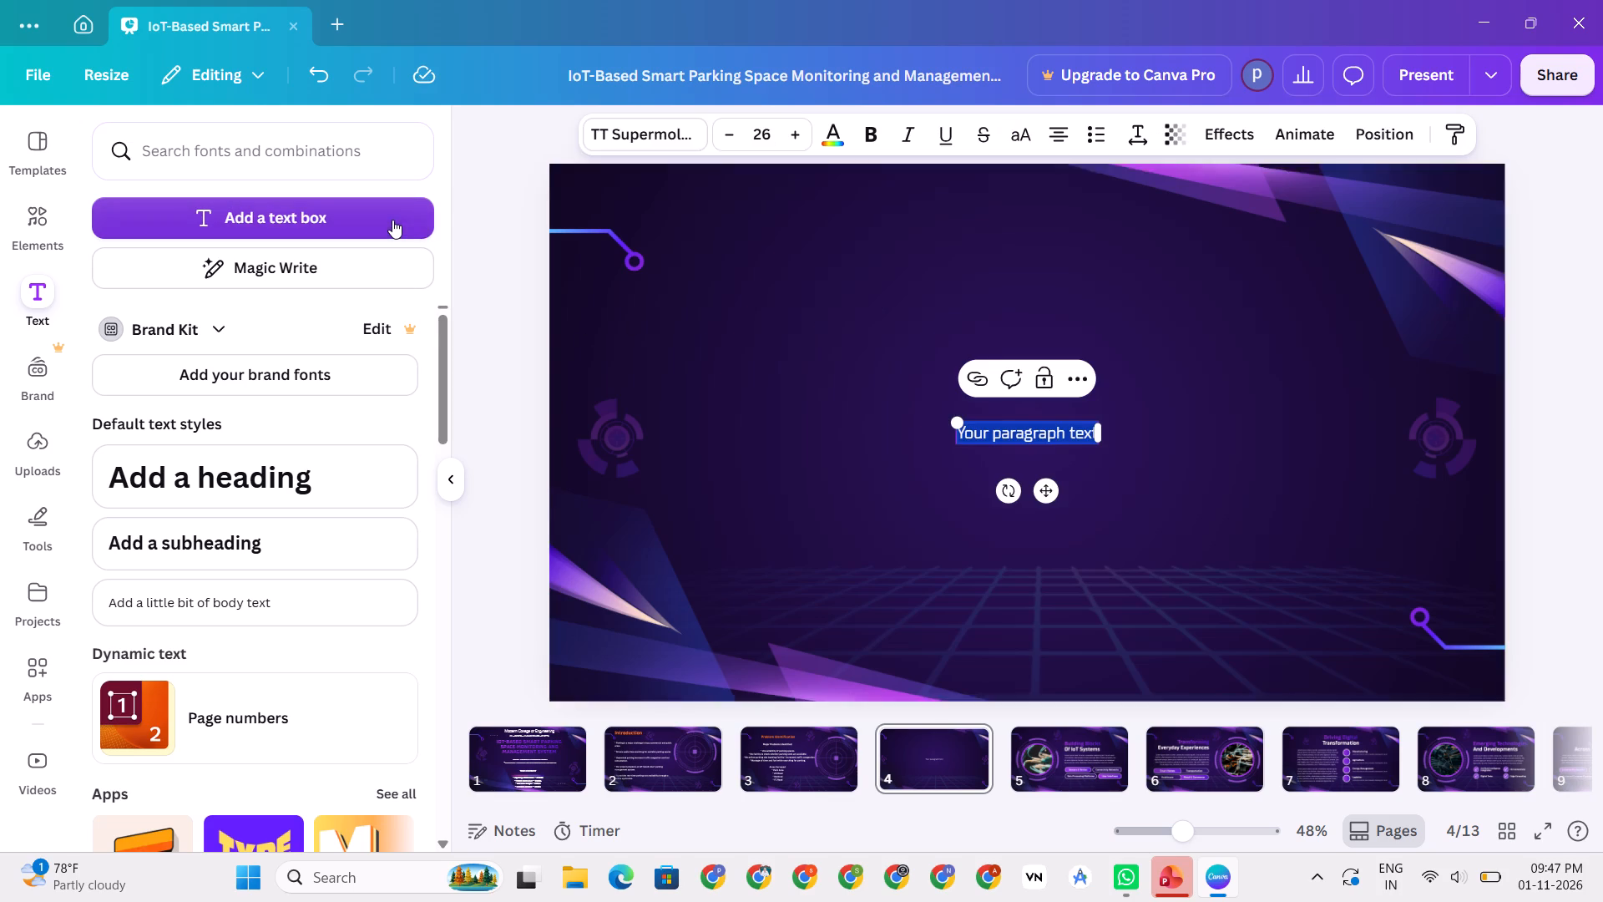
key("ctrl+v")
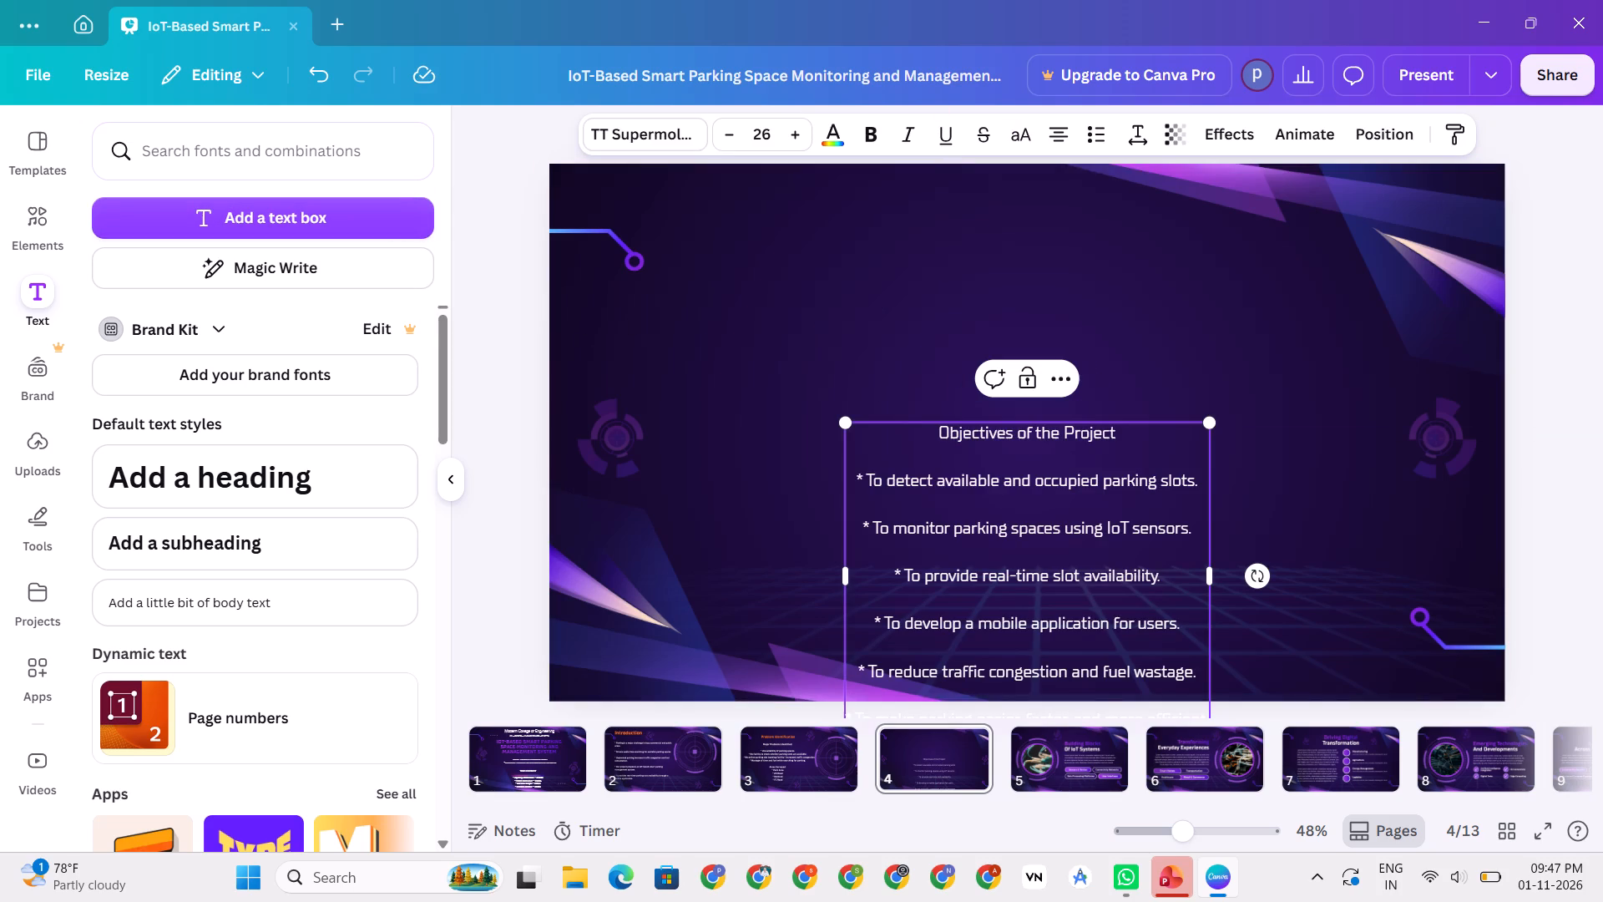
Move the objectives text block up and toward the slide's upper left so that all its lines fit on the slide.
left_click_drag(893, 428, 898, 428)
left_click_drag(898, 428, 908, 422)
left_click_drag(908, 422, 903, 257)
left_click(784, 371)
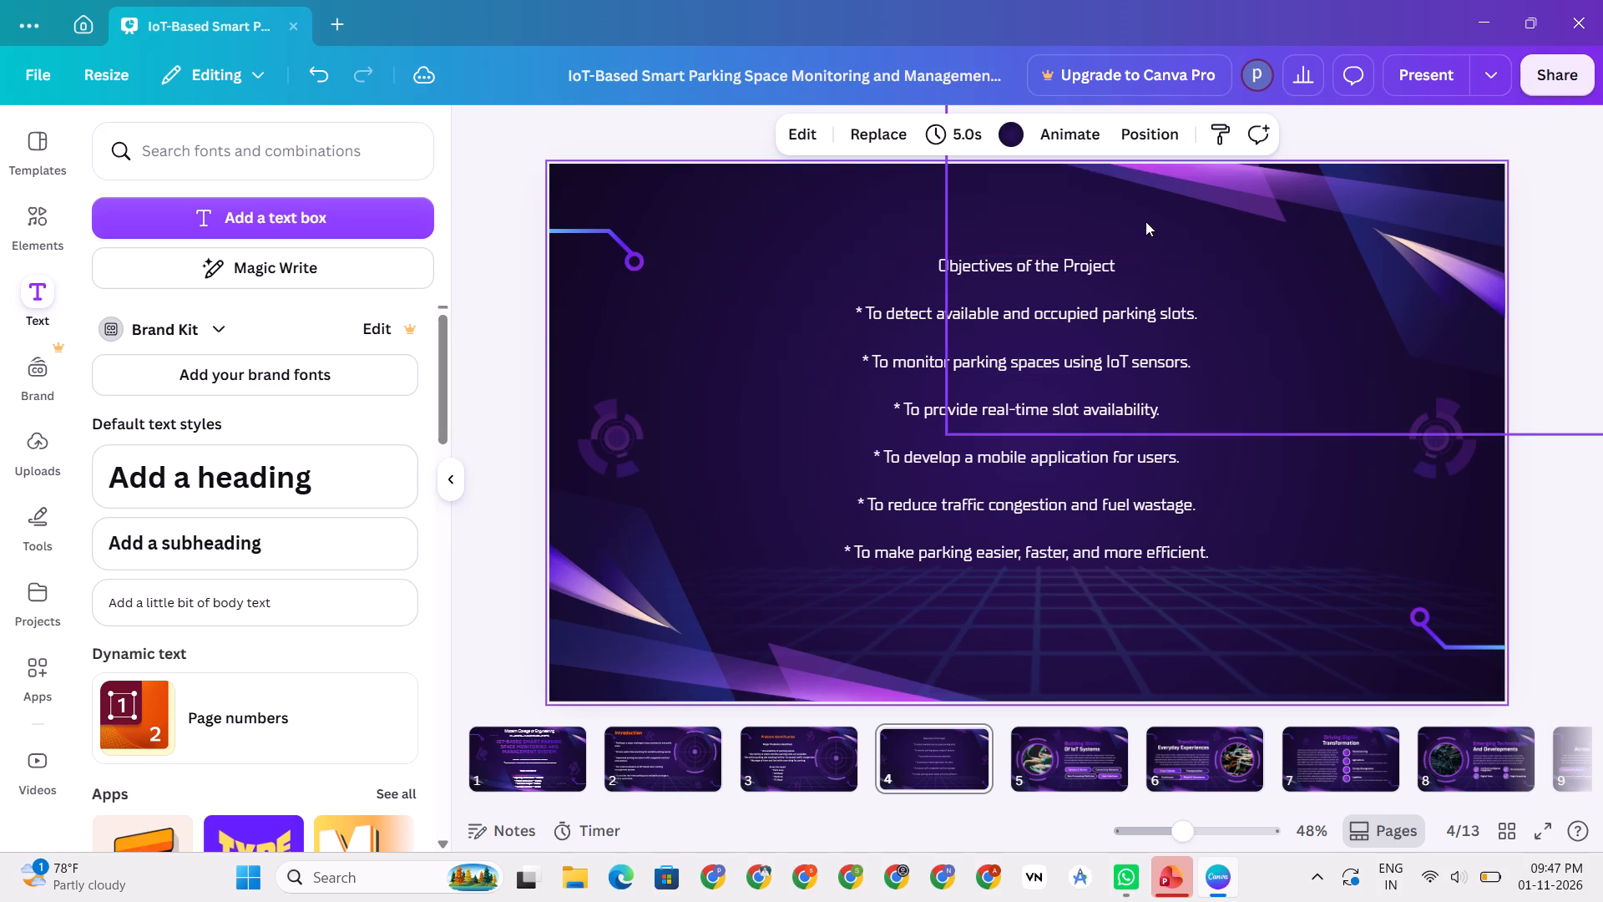
left_click(1117, 260)
left_click_drag(1117, 260, 1001, 246)
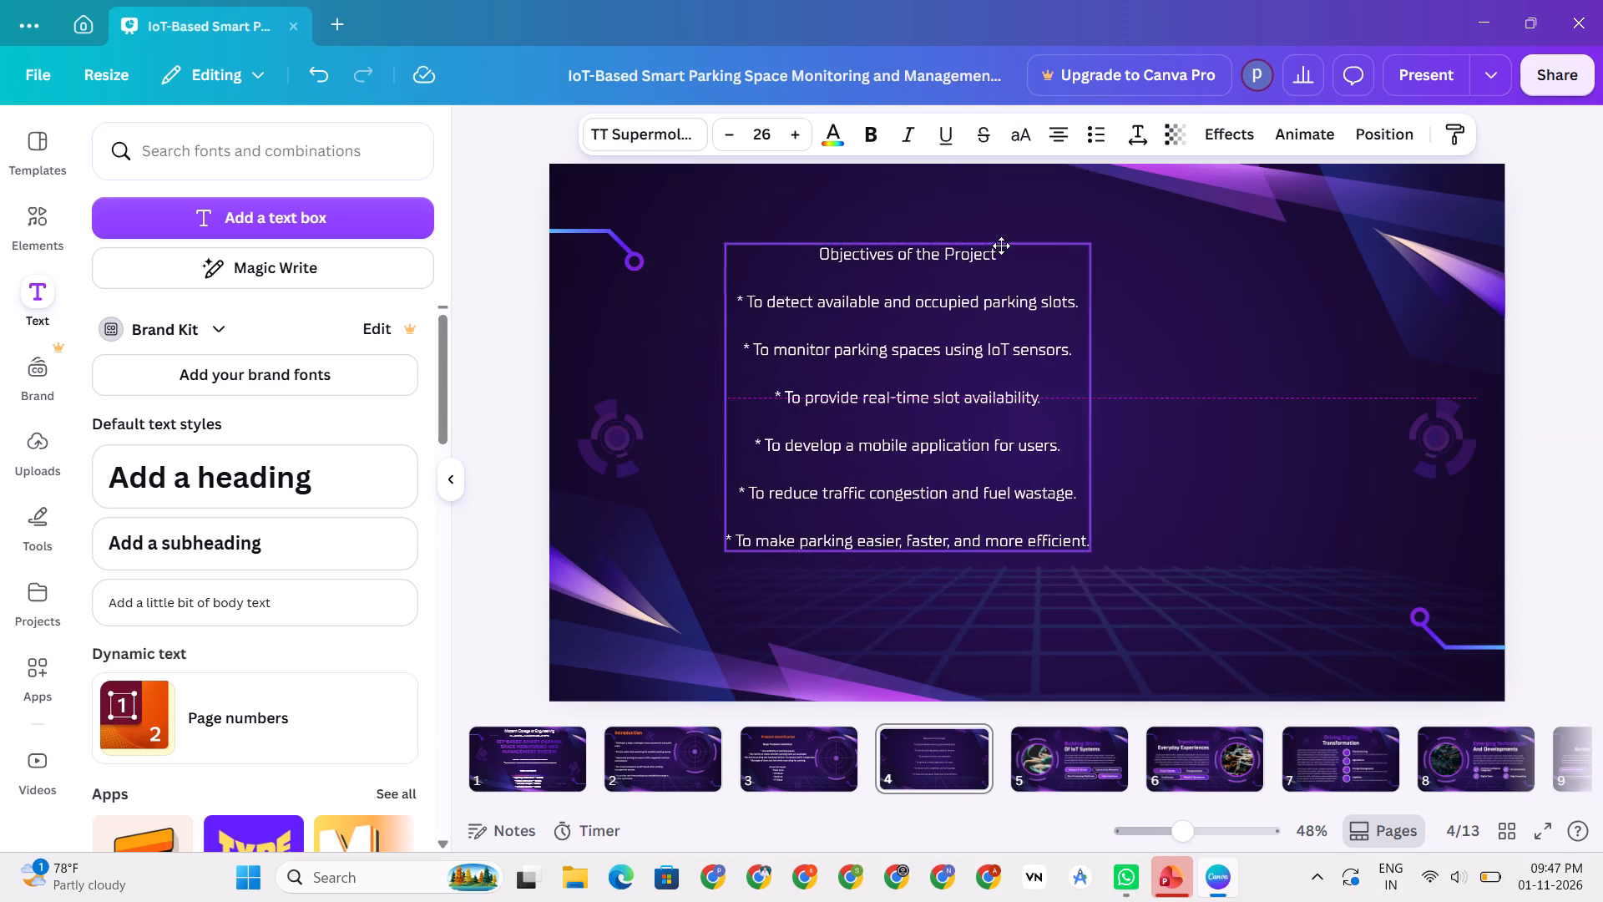
left_click_drag(1001, 246, 957, 222)
left_click_drag(964, 215, 942, 217)
left_click(942, 217)
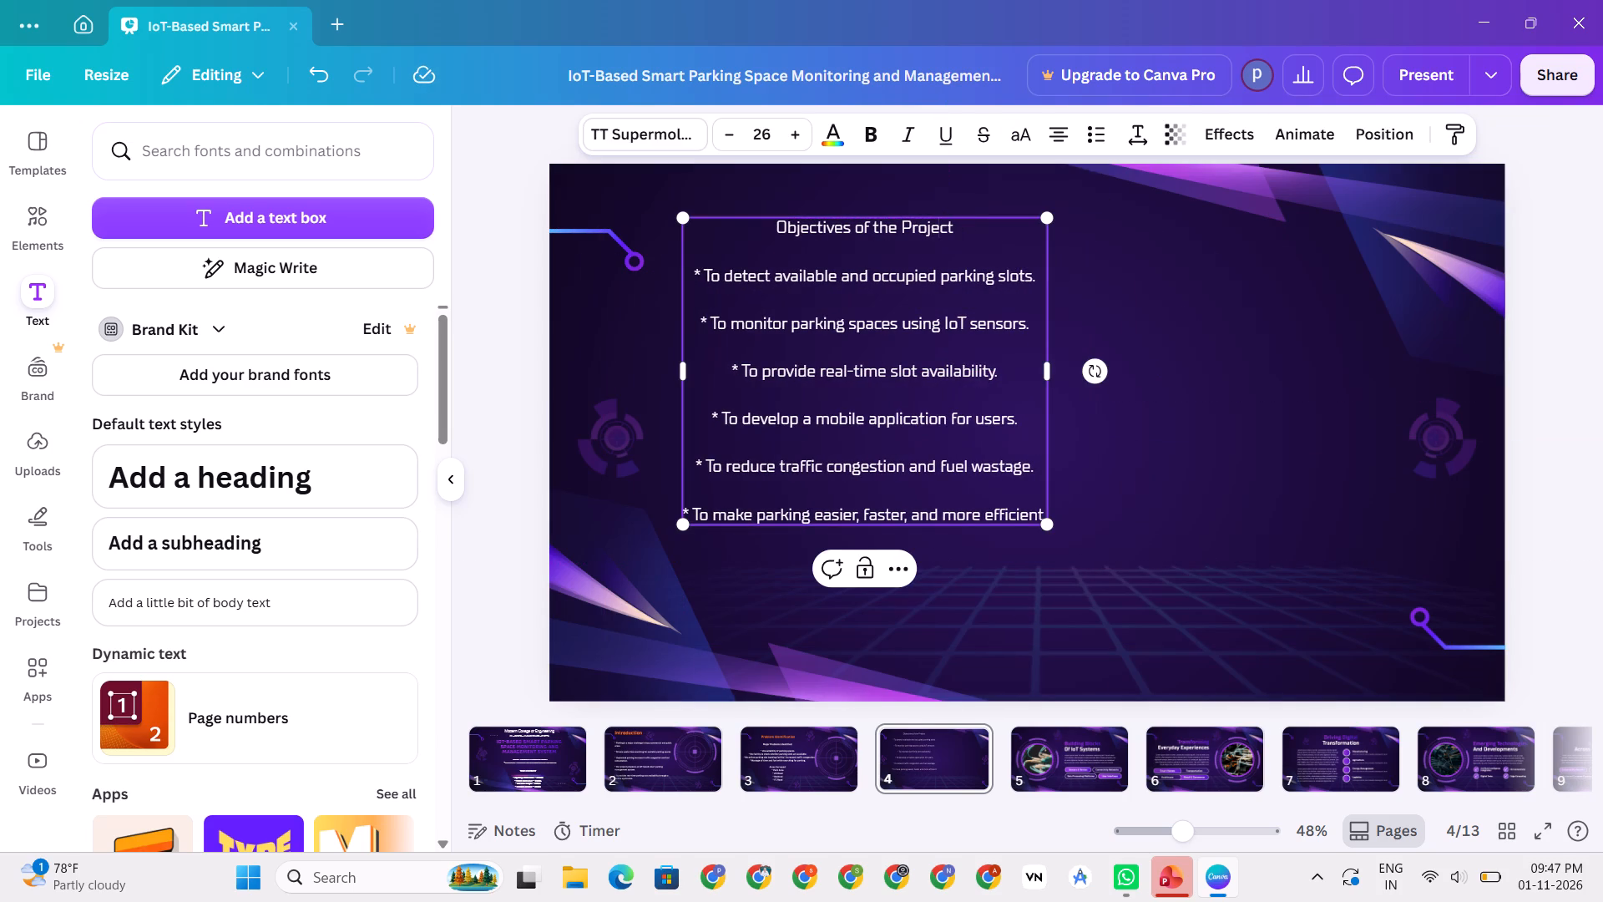
Format the "Objectives of the Project" heading in orange, bold, at font size 39.
key("Right")
key("Right")
left_click_drag(955, 229, 716, 220)
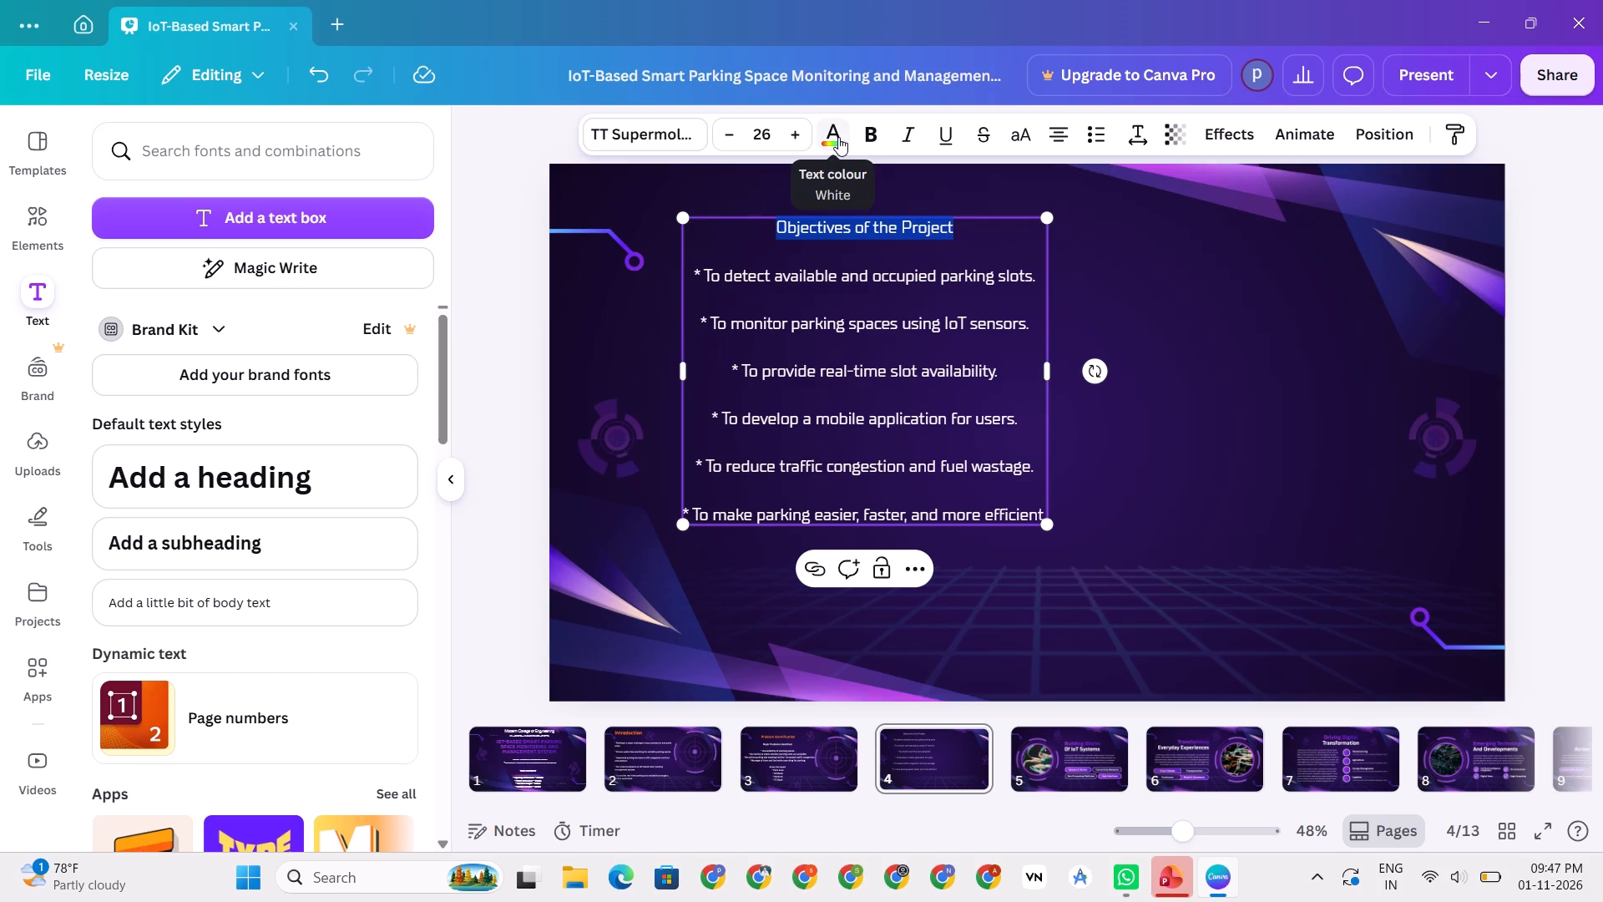
left_click(838, 137)
left_click(208, 299)
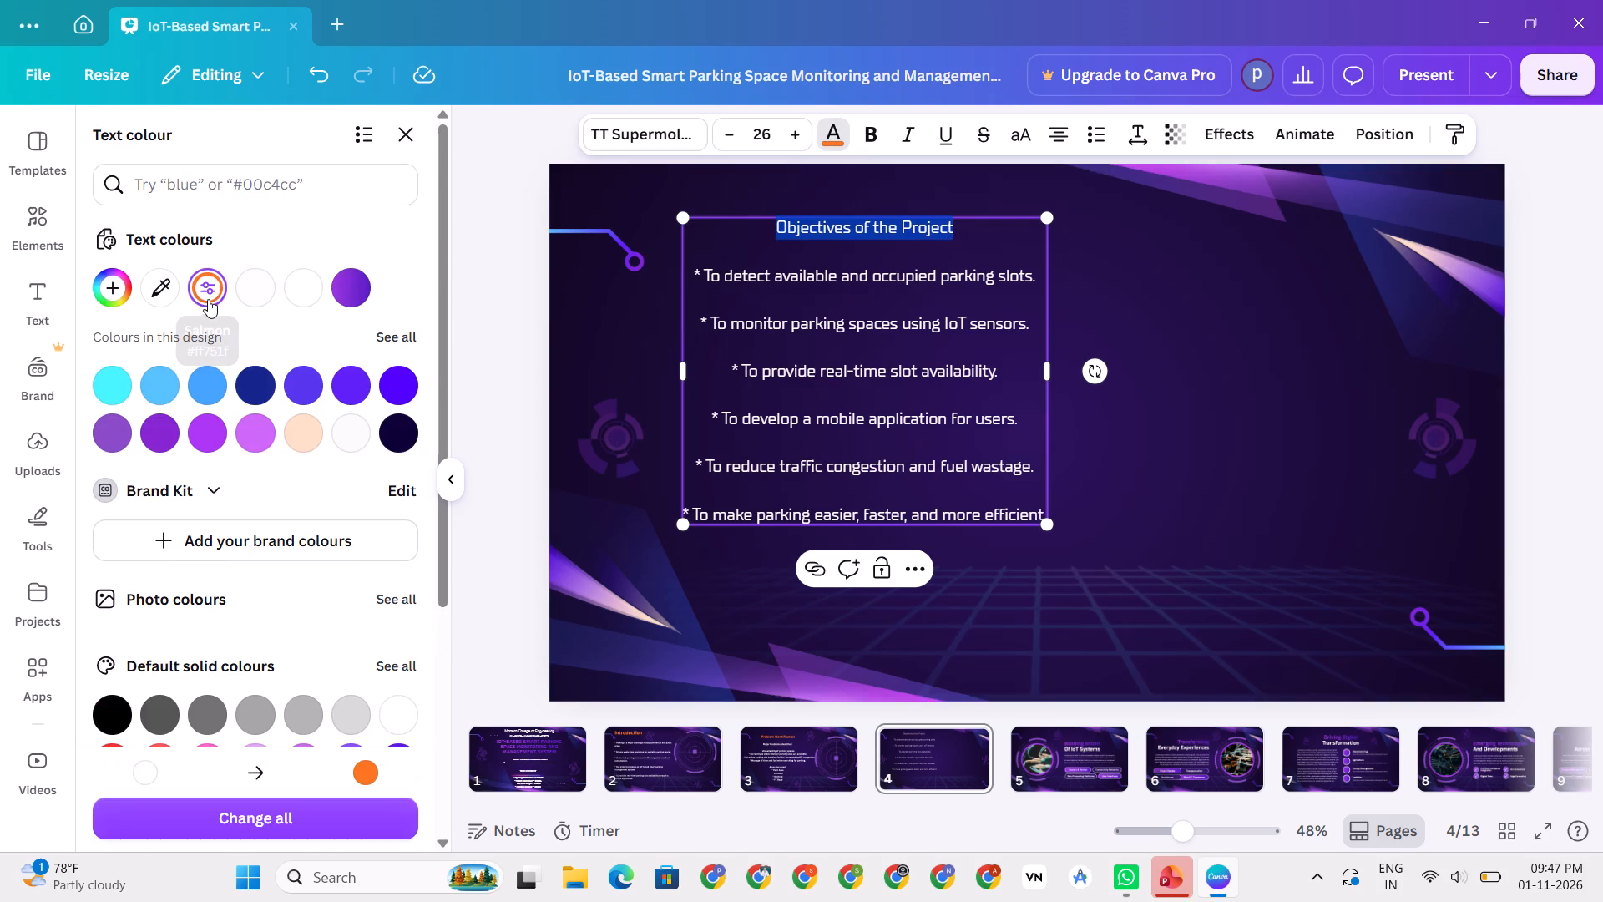
left_click(871, 141)
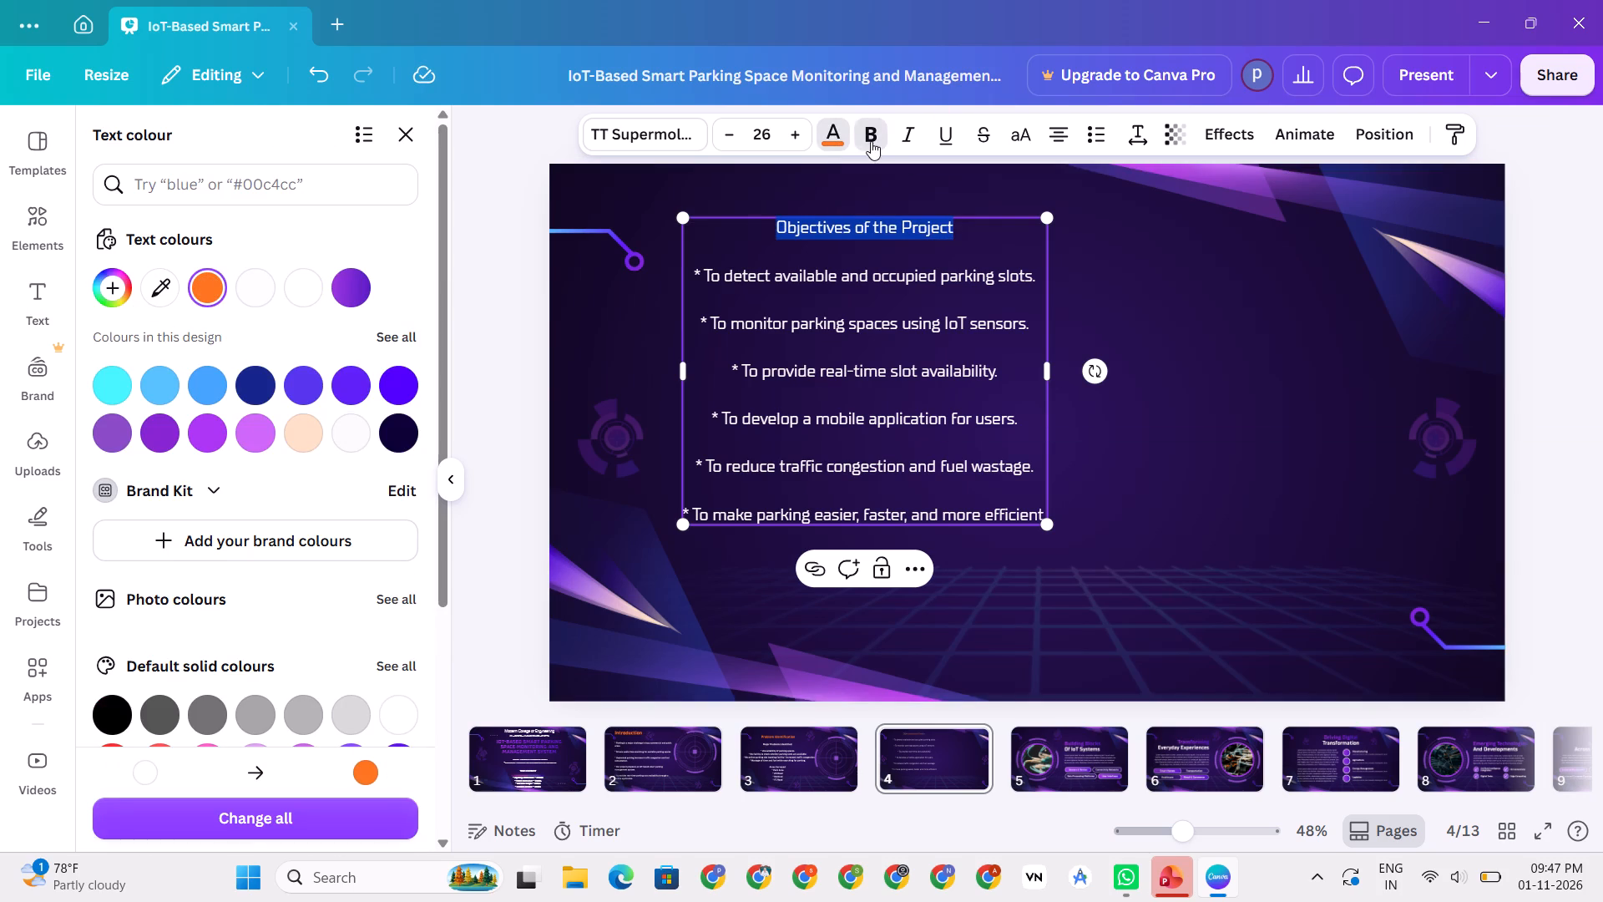
triple_click(797, 133)
triple_click(797, 133)
triple_click(797, 133)
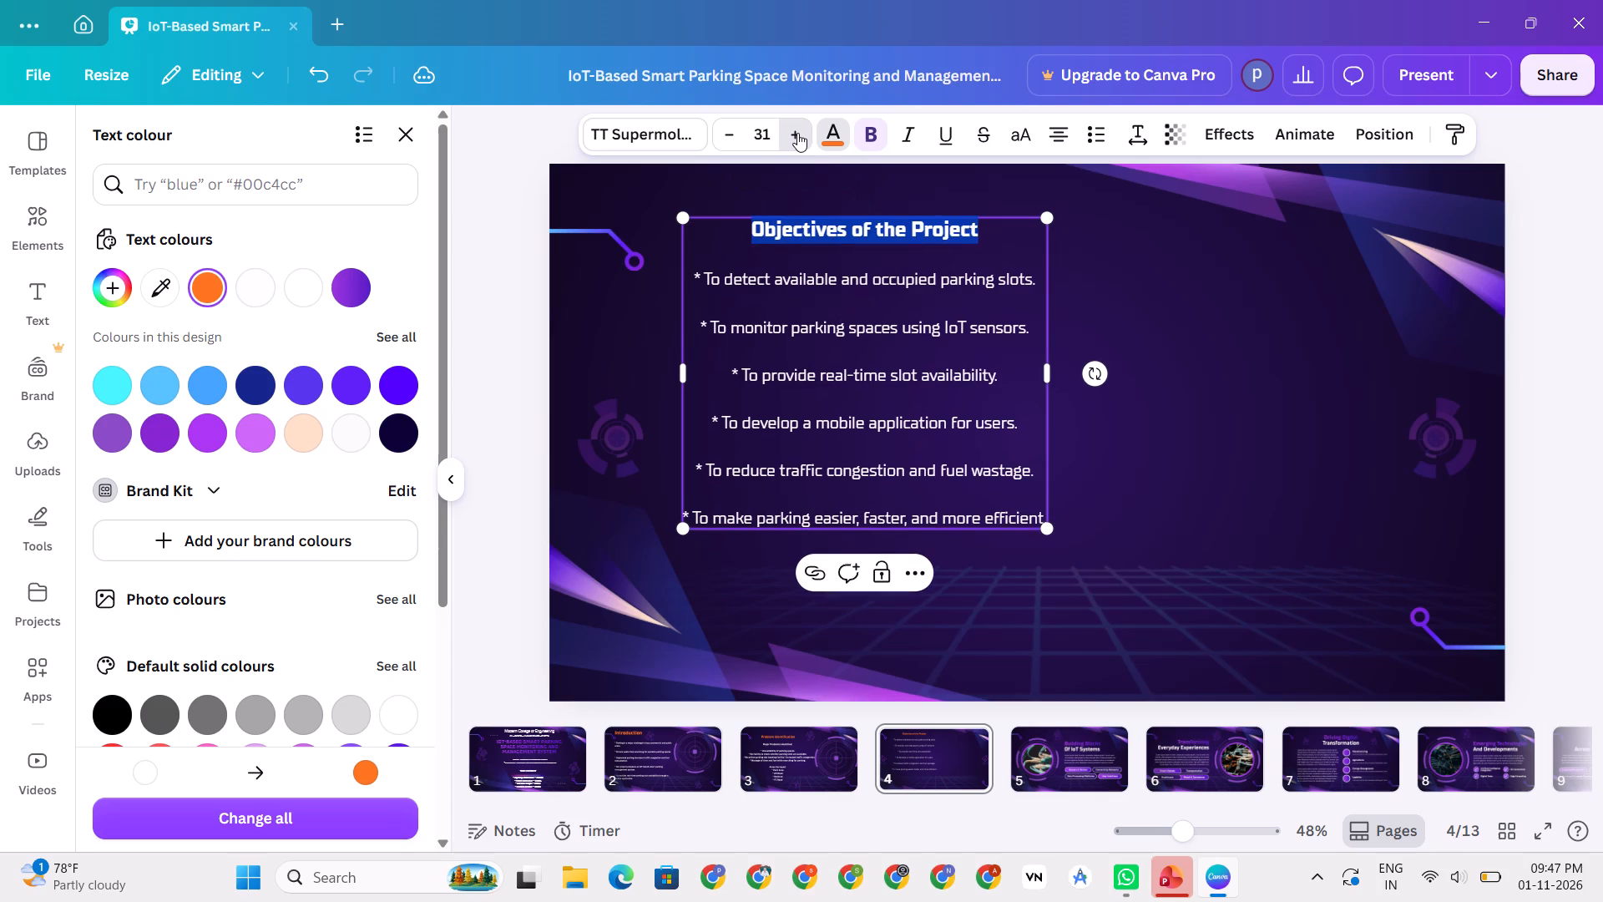
triple_click(797, 133)
left_click(797, 133)
left_click(1335, 348)
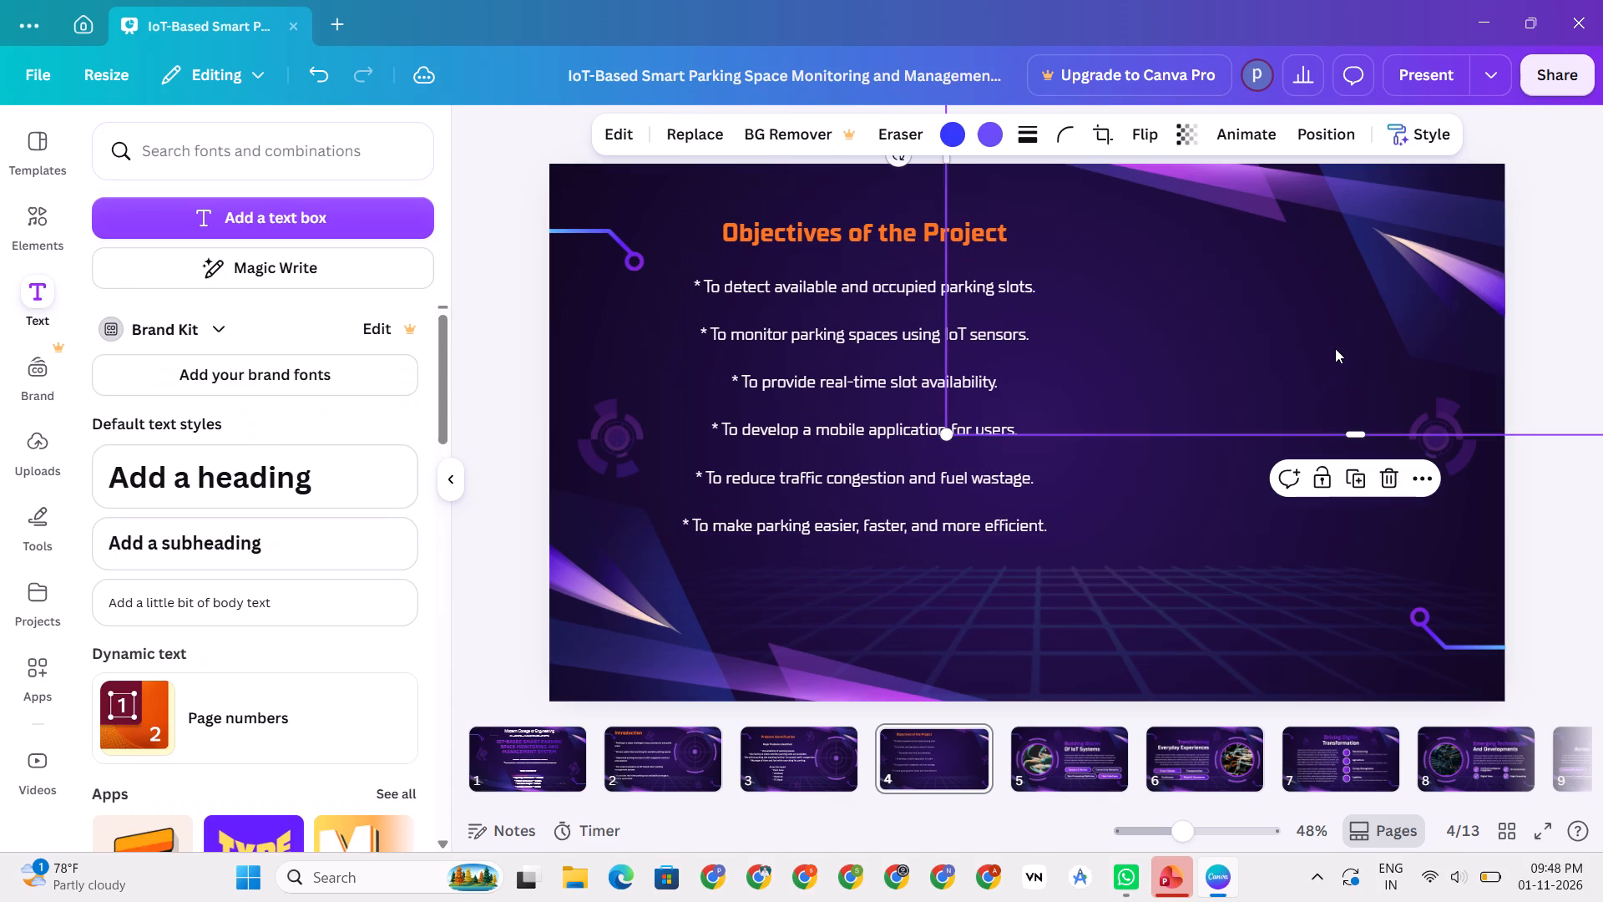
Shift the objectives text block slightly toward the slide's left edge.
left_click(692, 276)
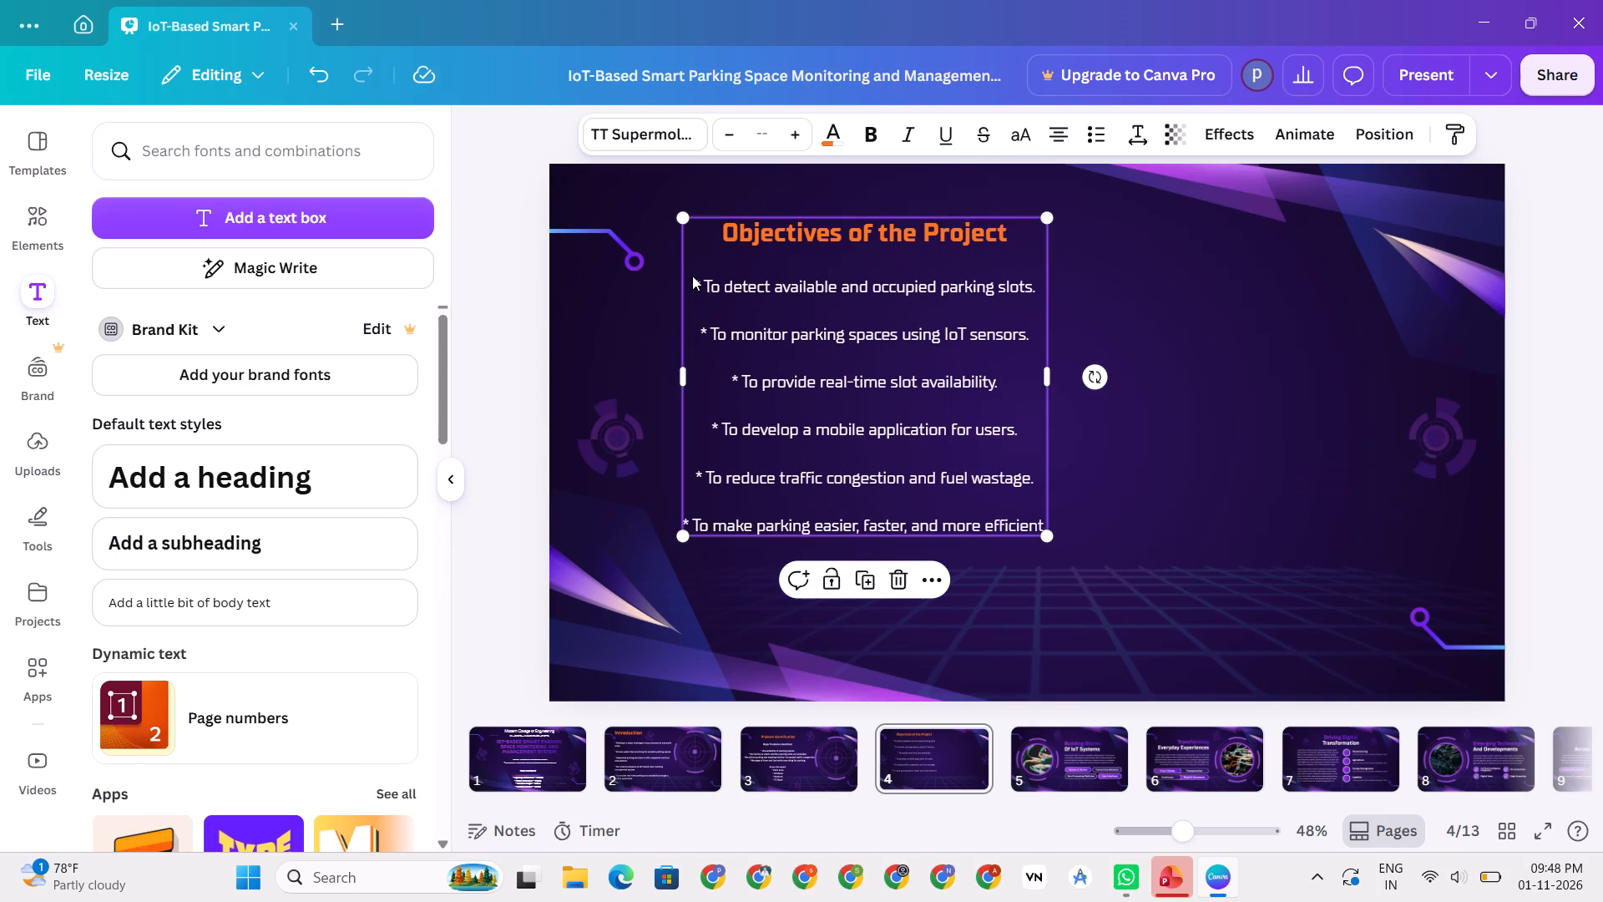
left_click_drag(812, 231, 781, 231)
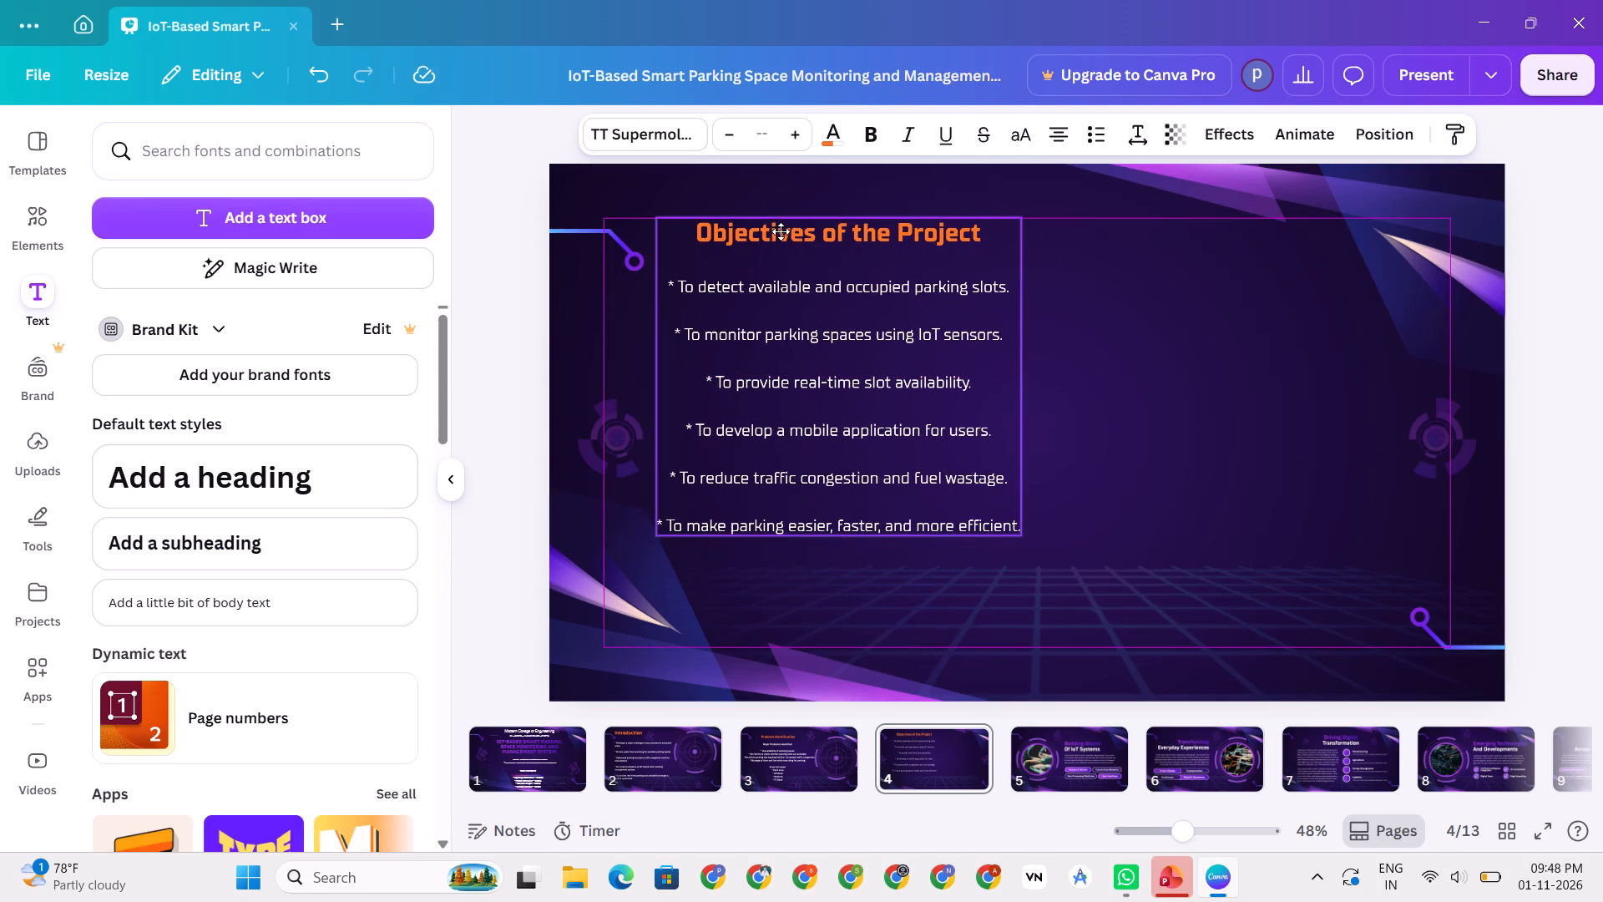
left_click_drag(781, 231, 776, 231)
Increase the "Objectives of the Project" heading to font size 41.
left_click(973, 235)
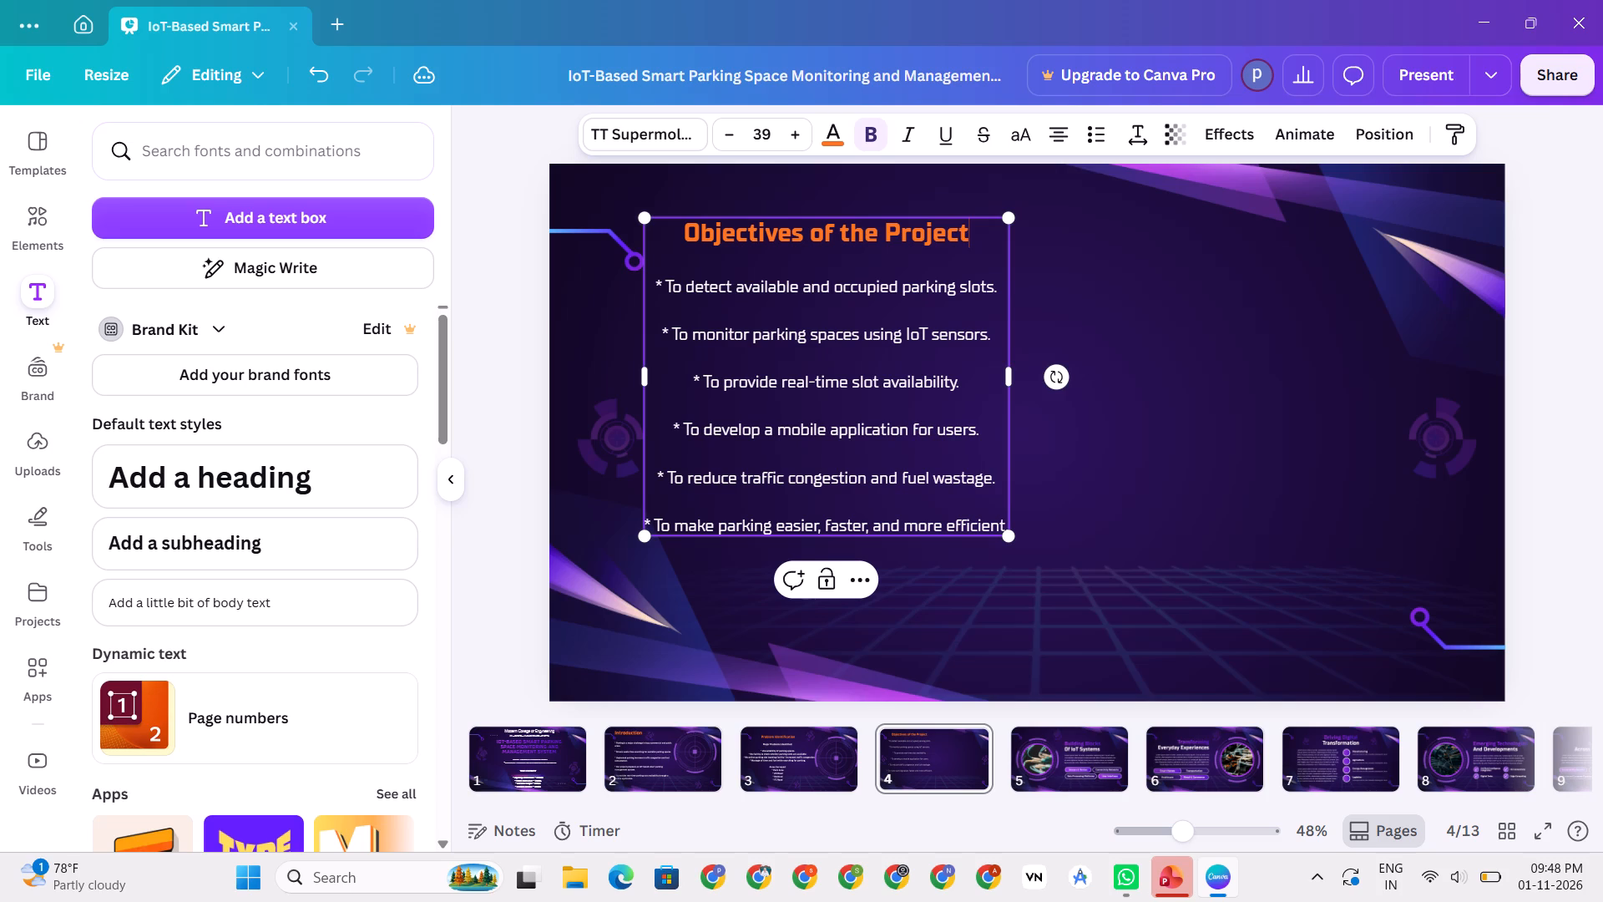
left_click_drag(973, 235, 694, 216)
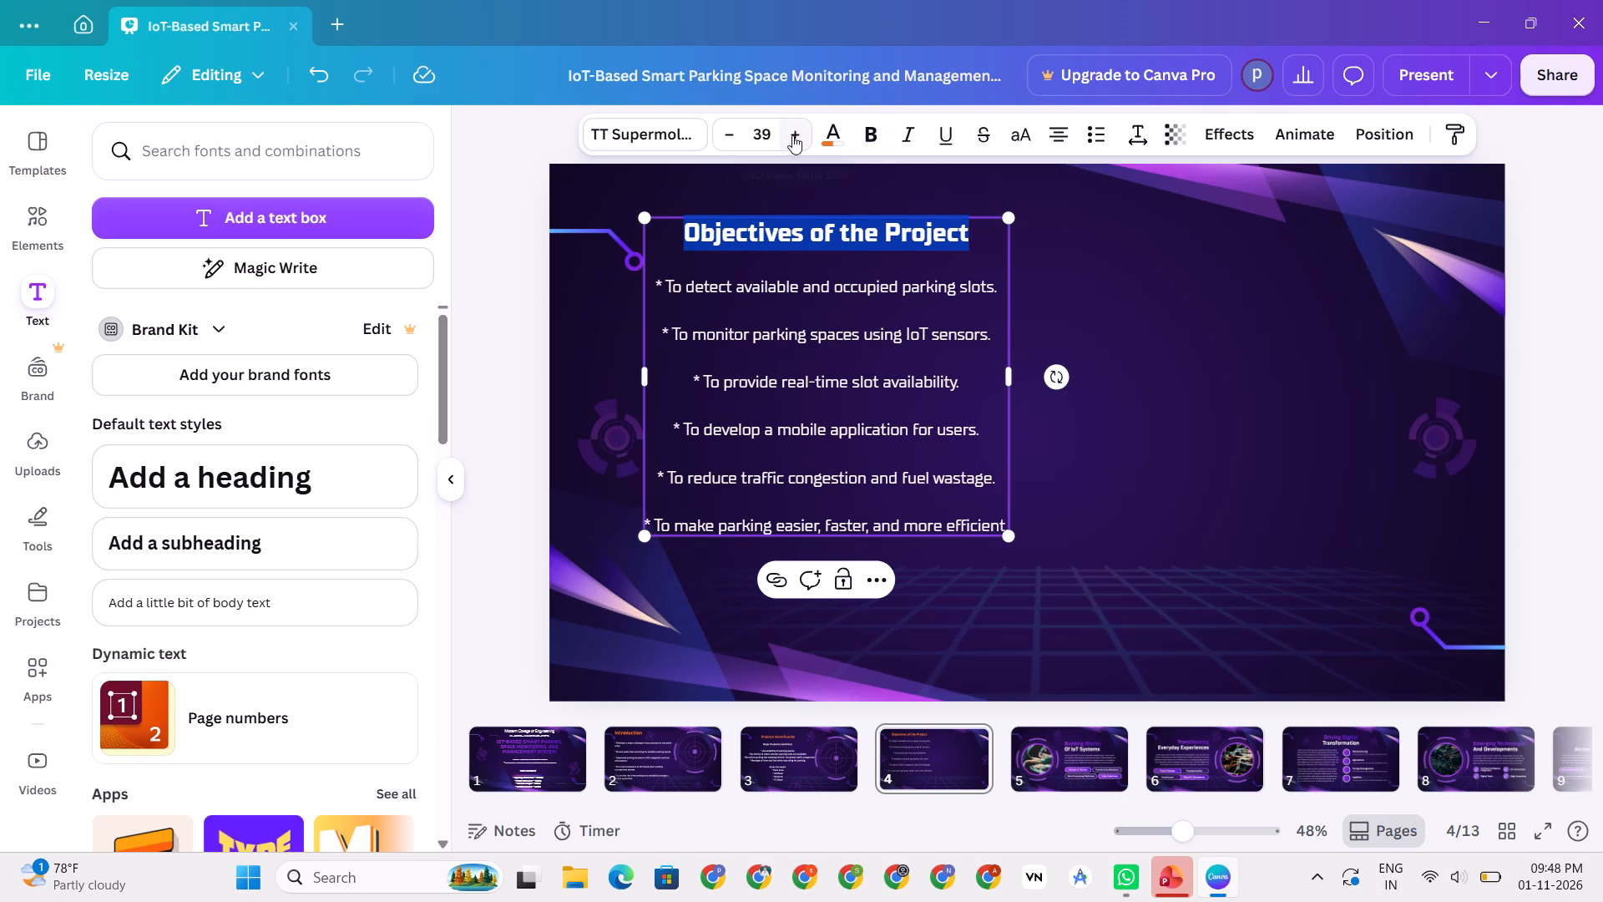
double_click(792, 135)
Increase the six objective lines below the heading to font size 31.
left_click_drag(792, 135, 655, 289)
left_click_drag(655, 289, 666, 289)
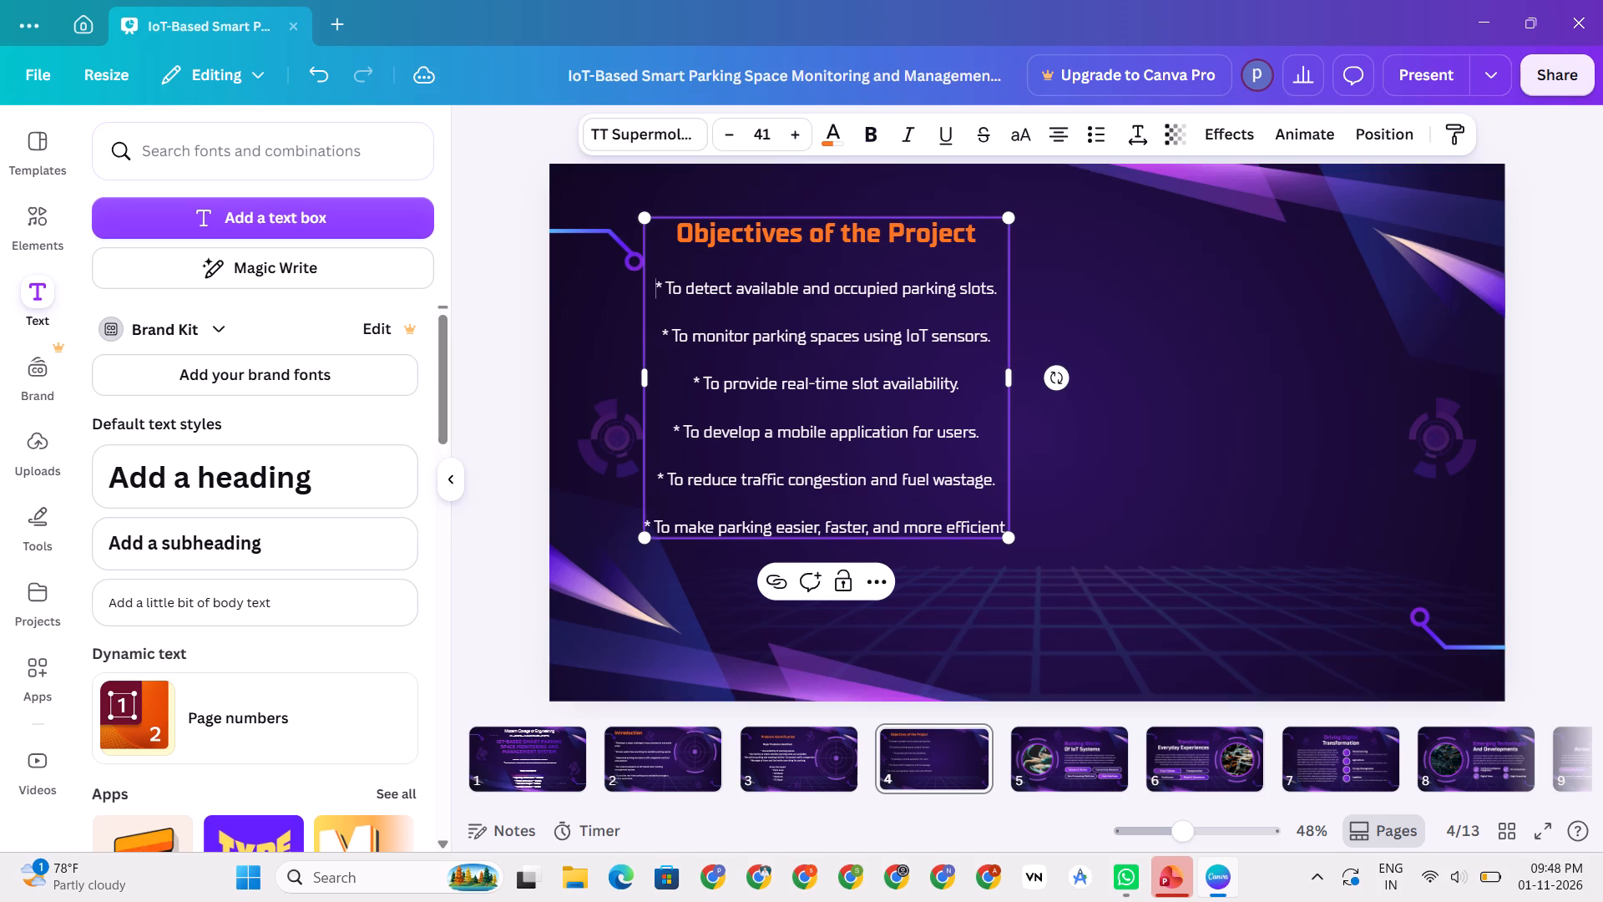
left_click_drag(666, 289, 986, 530)
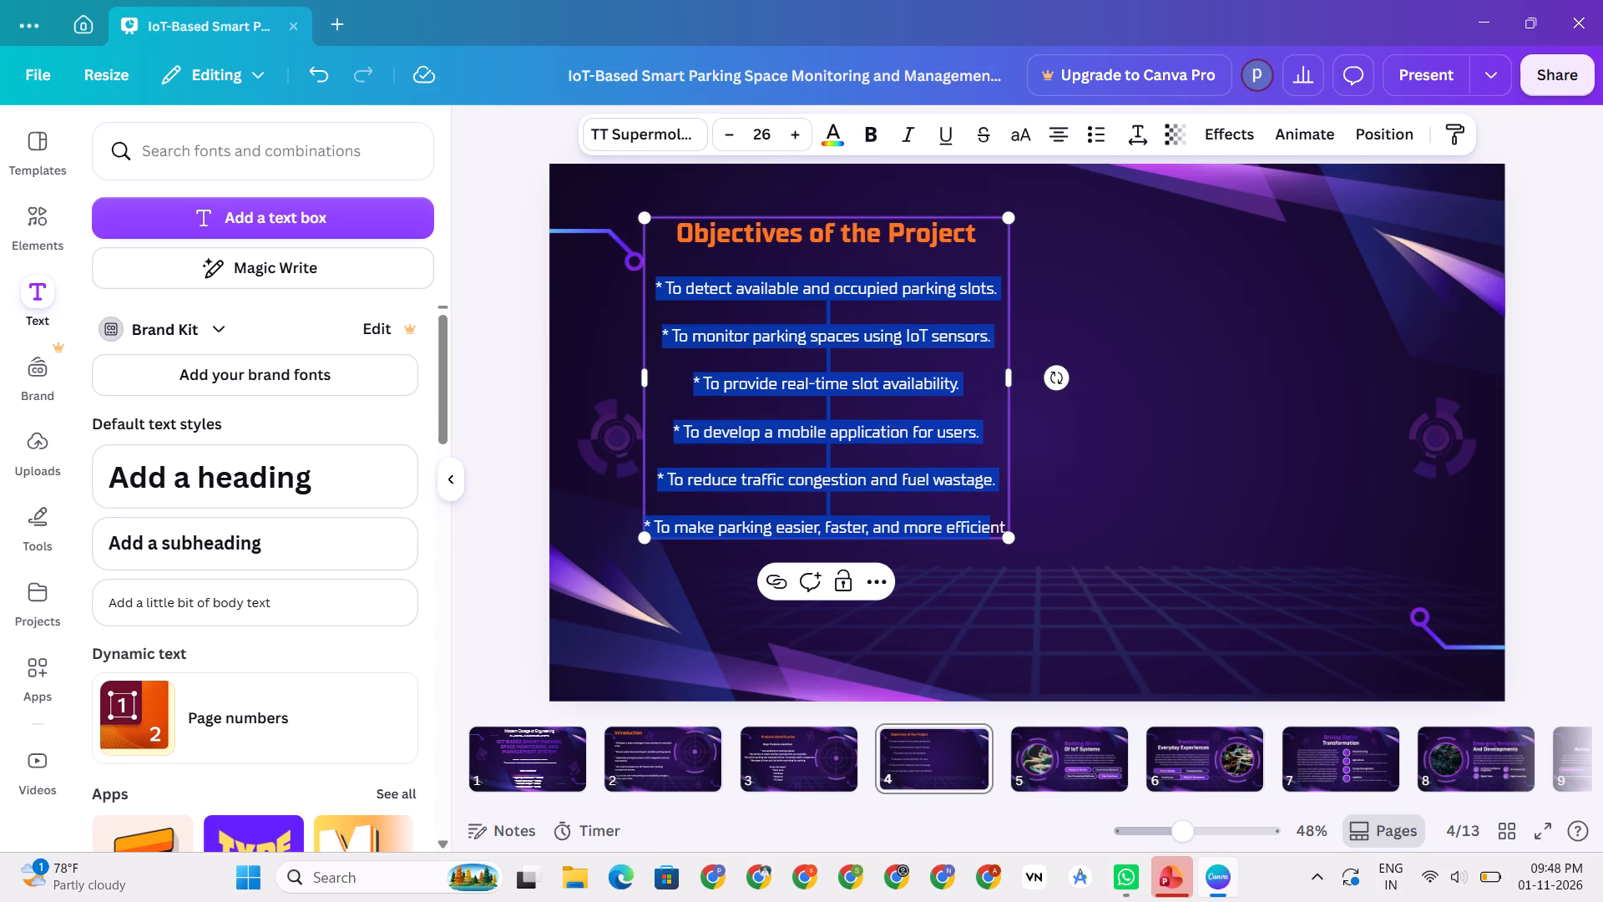
triple_click(803, 140)
double_click(803, 140)
left_click(577, 342)
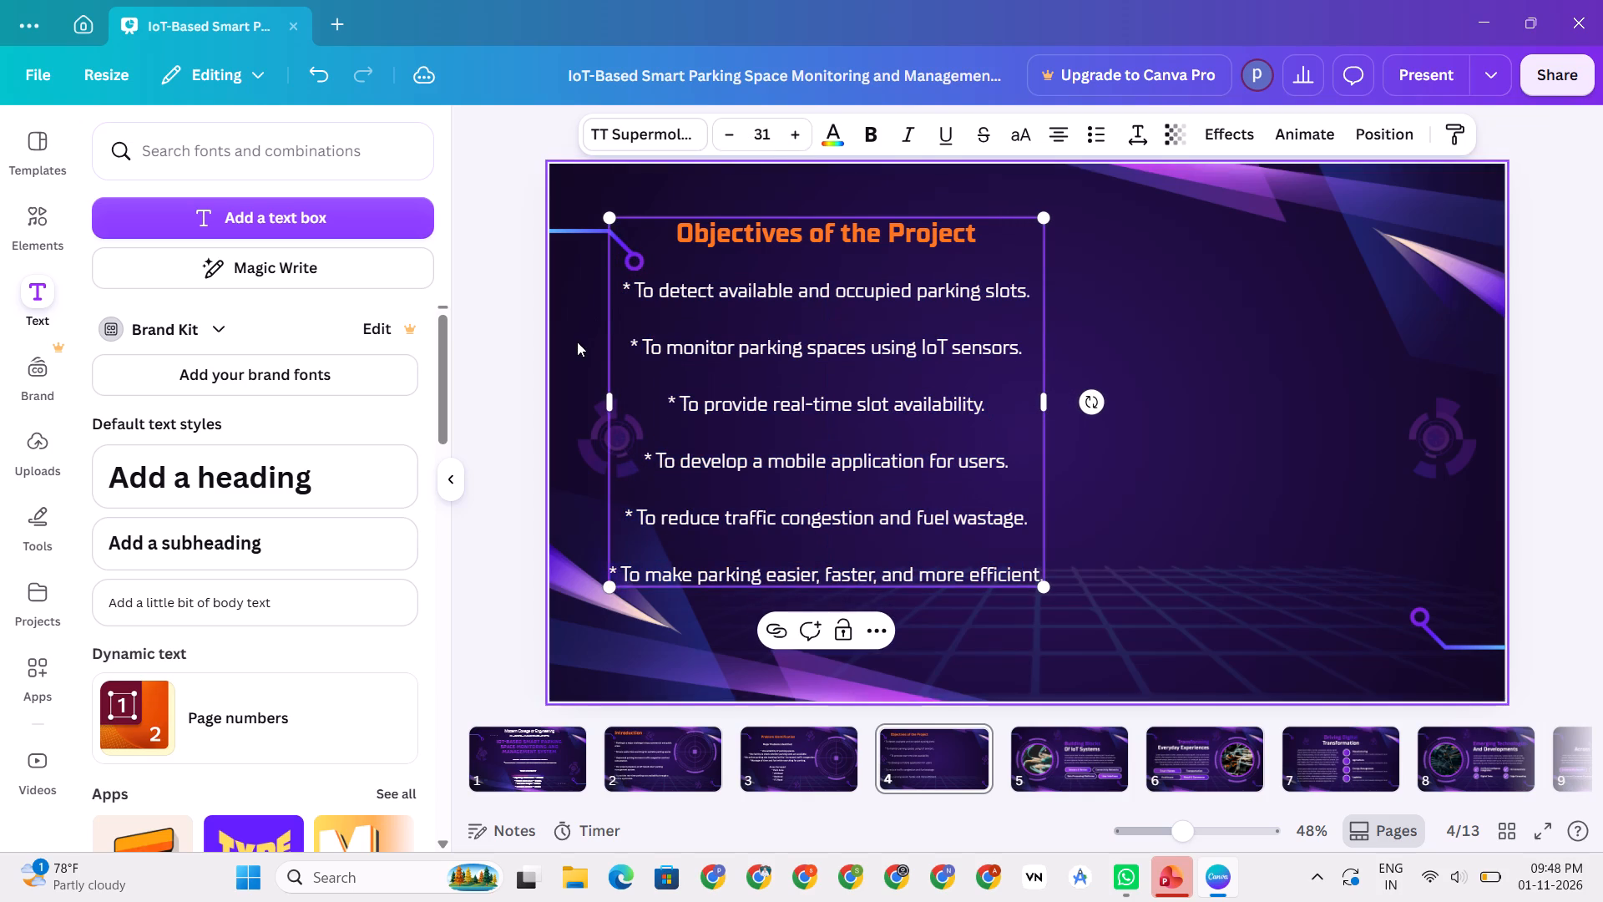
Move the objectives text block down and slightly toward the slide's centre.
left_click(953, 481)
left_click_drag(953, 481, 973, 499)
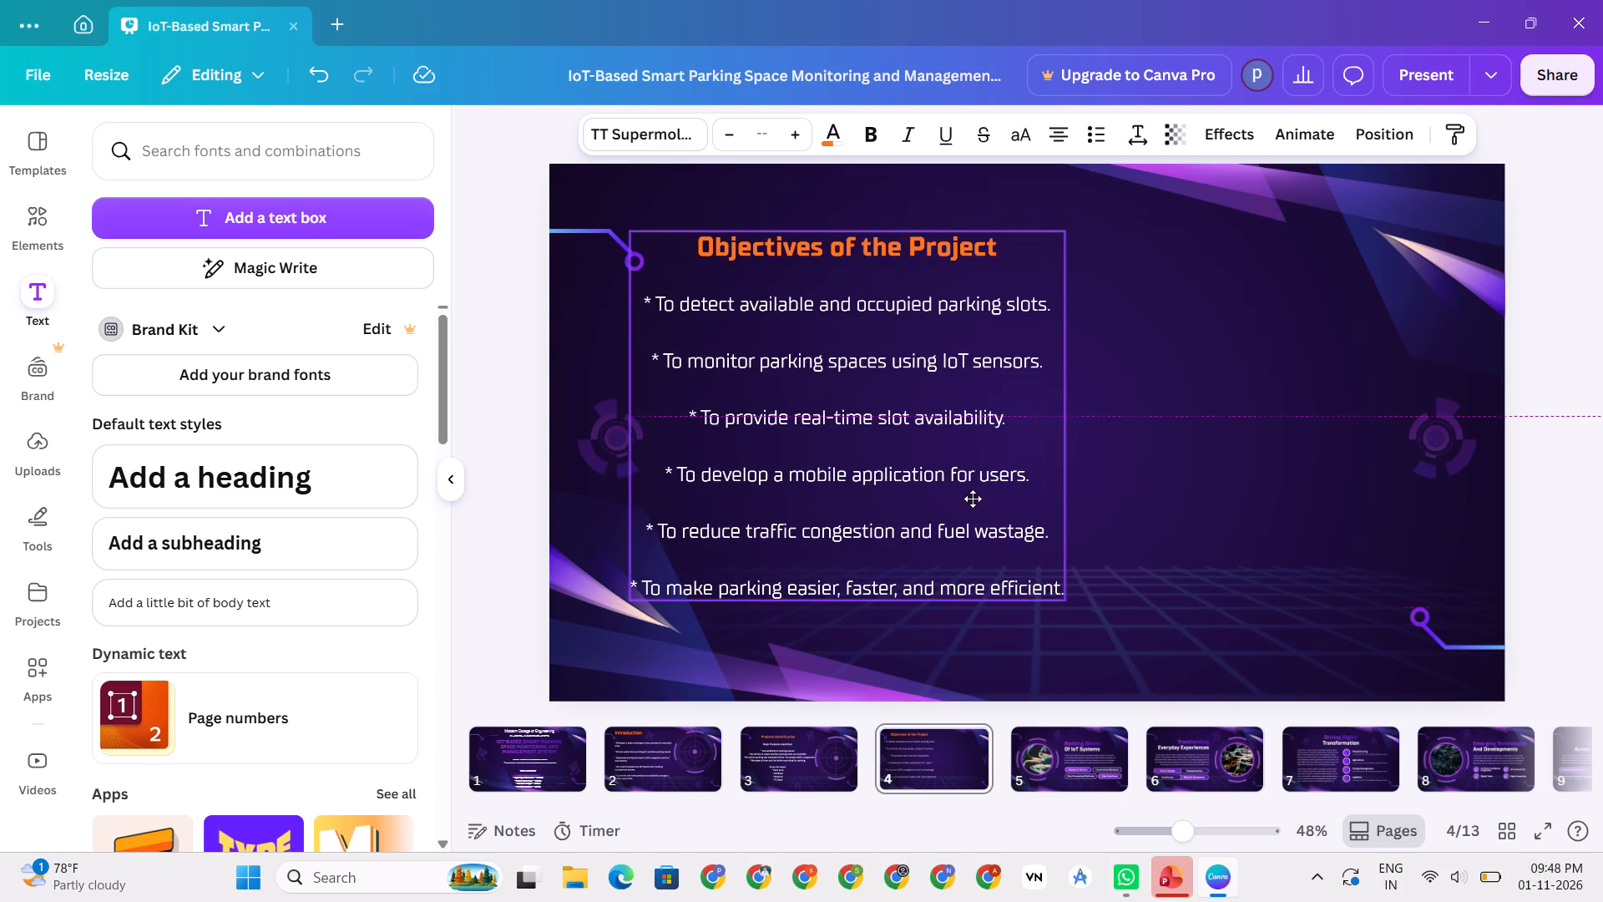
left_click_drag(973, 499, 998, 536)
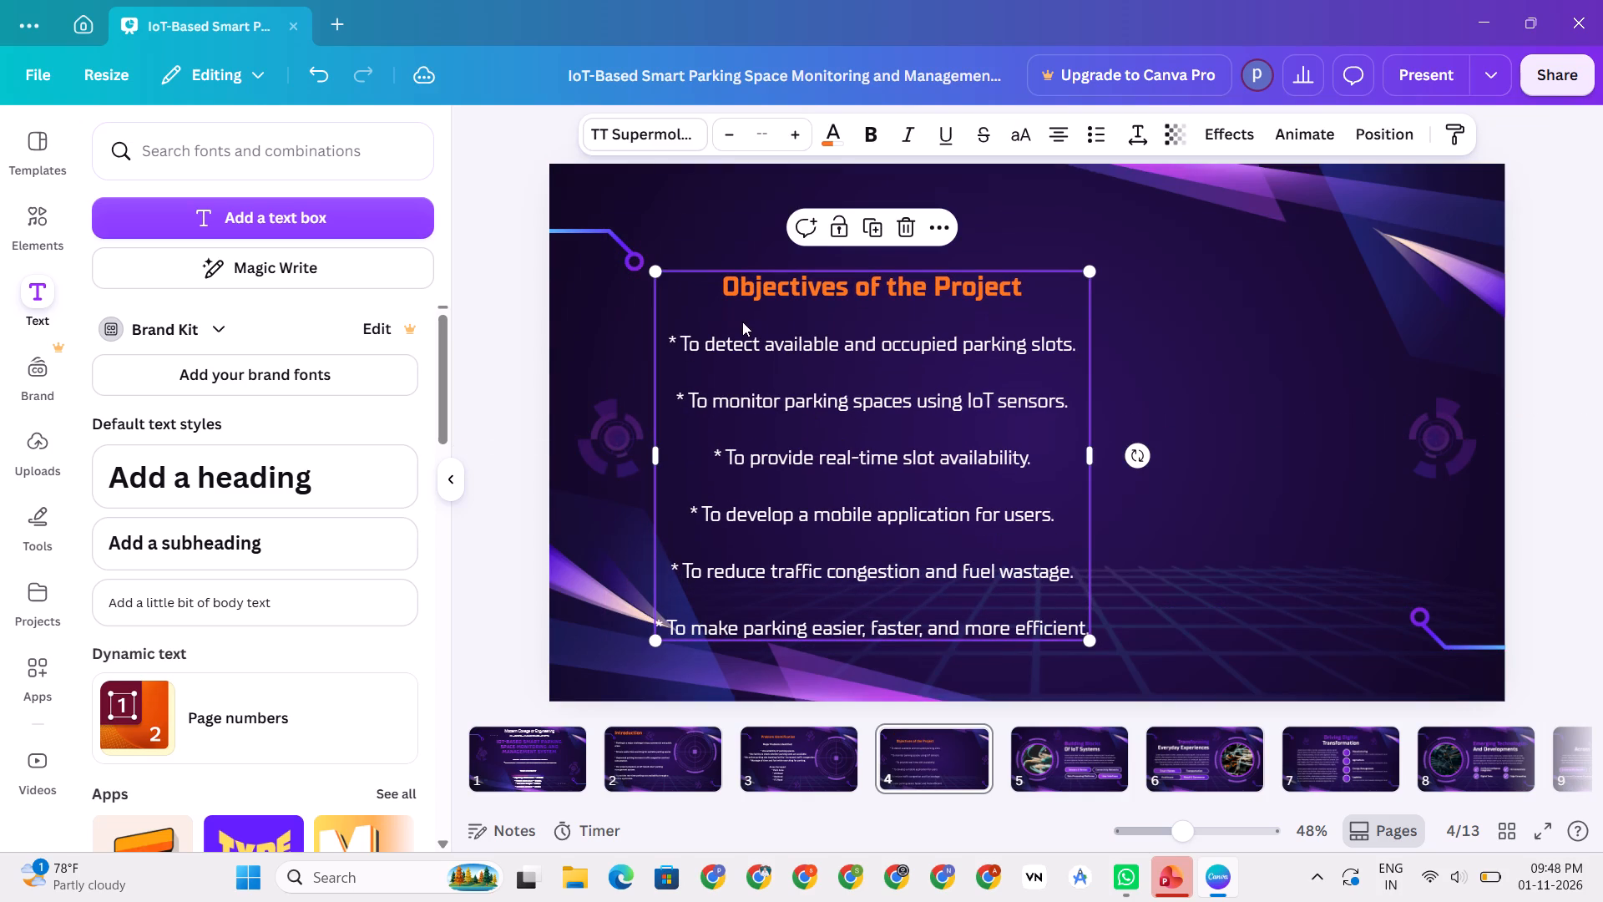
Insert an extra blank line between the "Objectives of the Project" heading and the first objective.
left_click(723, 312)
left_click(720, 290)
key("BackSpace")
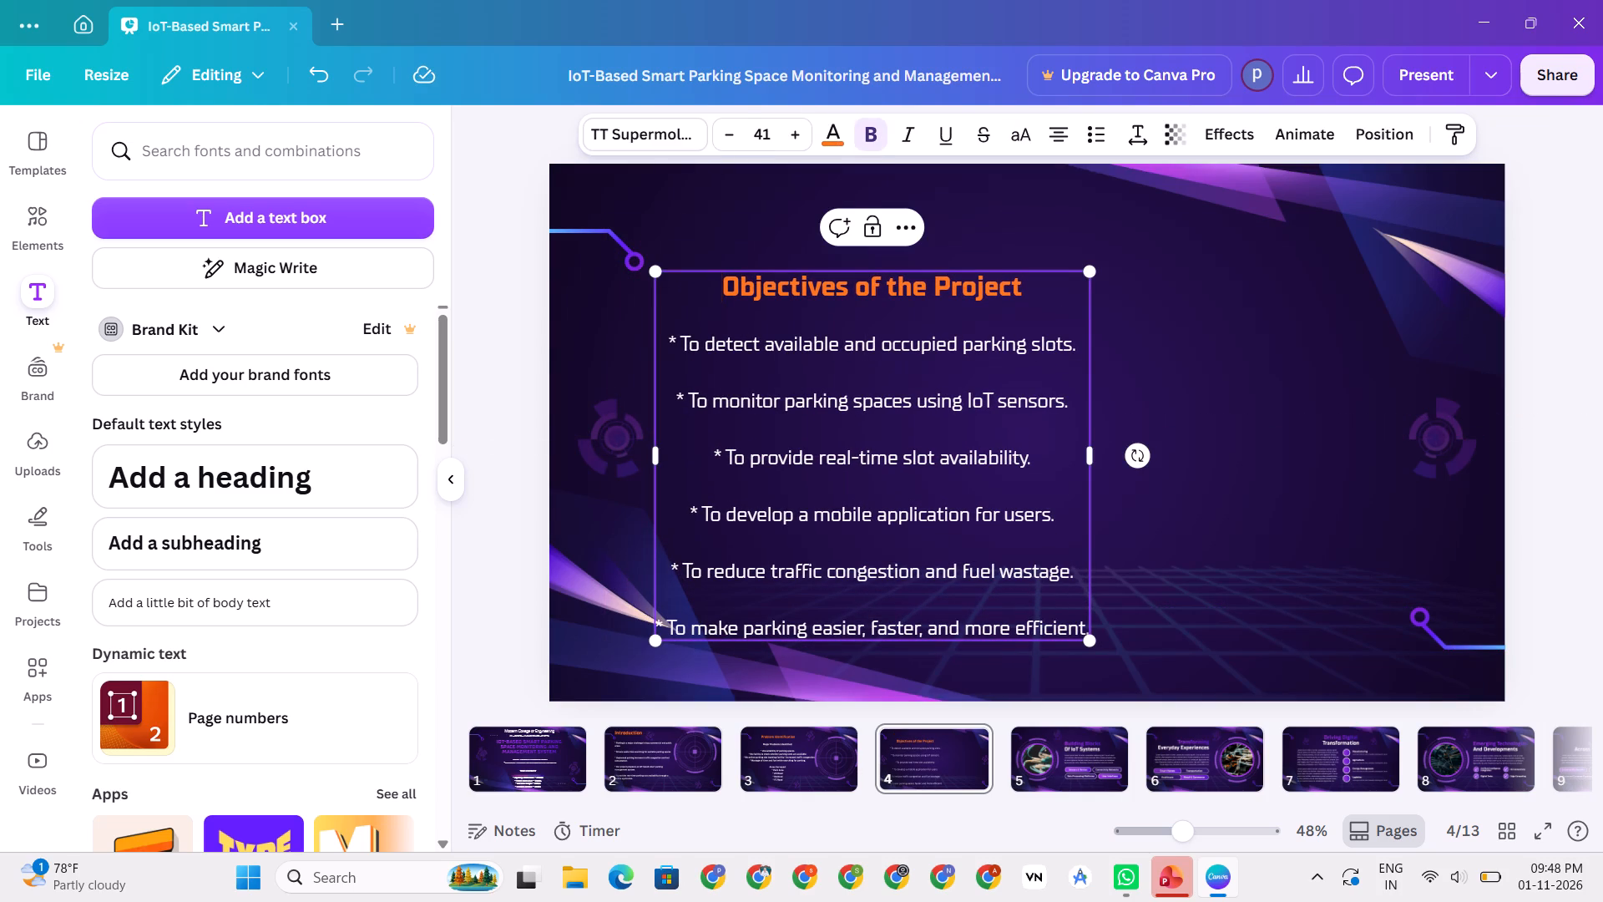
key("BackSpace")
left_click(741, 315)
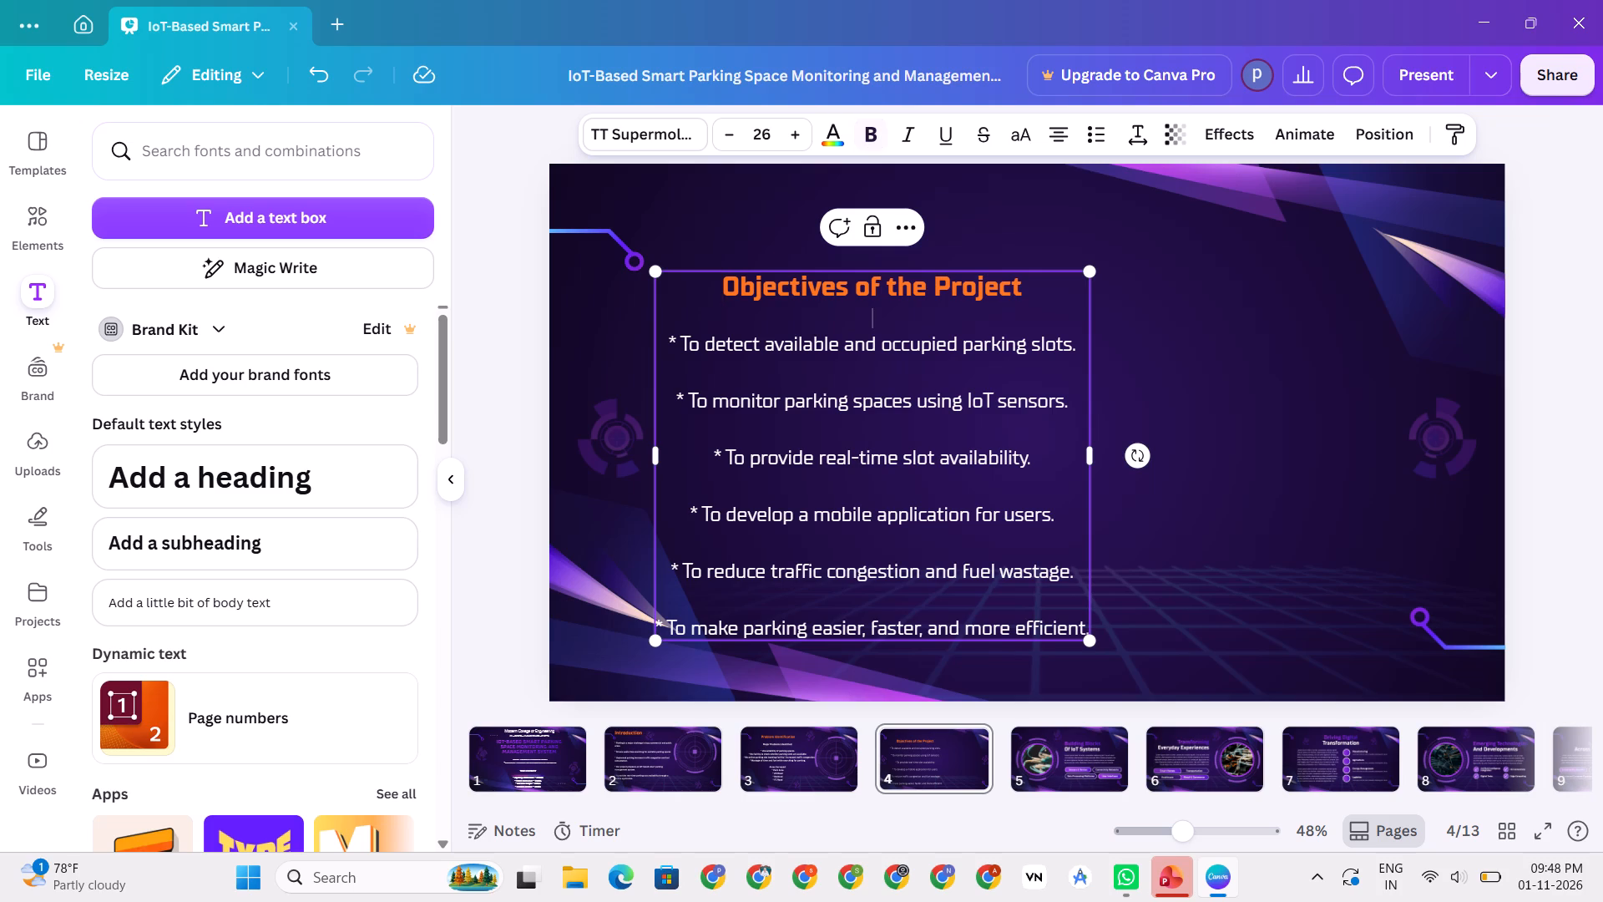
key("Return")
left_click(600, 331)
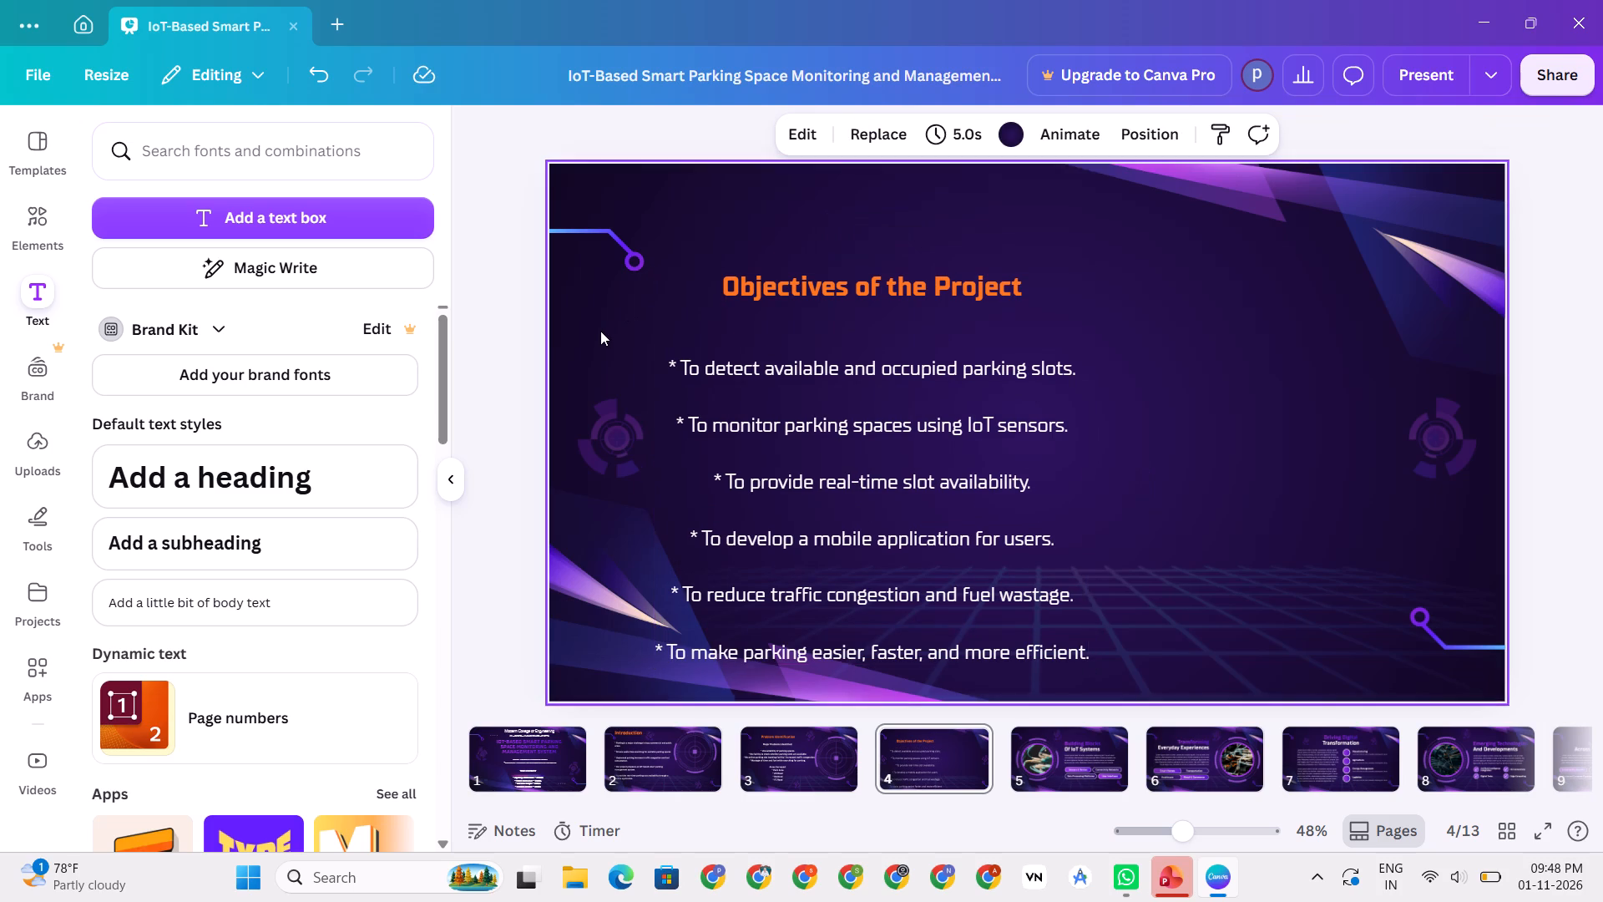
Increase the "Objectives of the Project" heading's font size by one more point.
left_click(1029, 287)
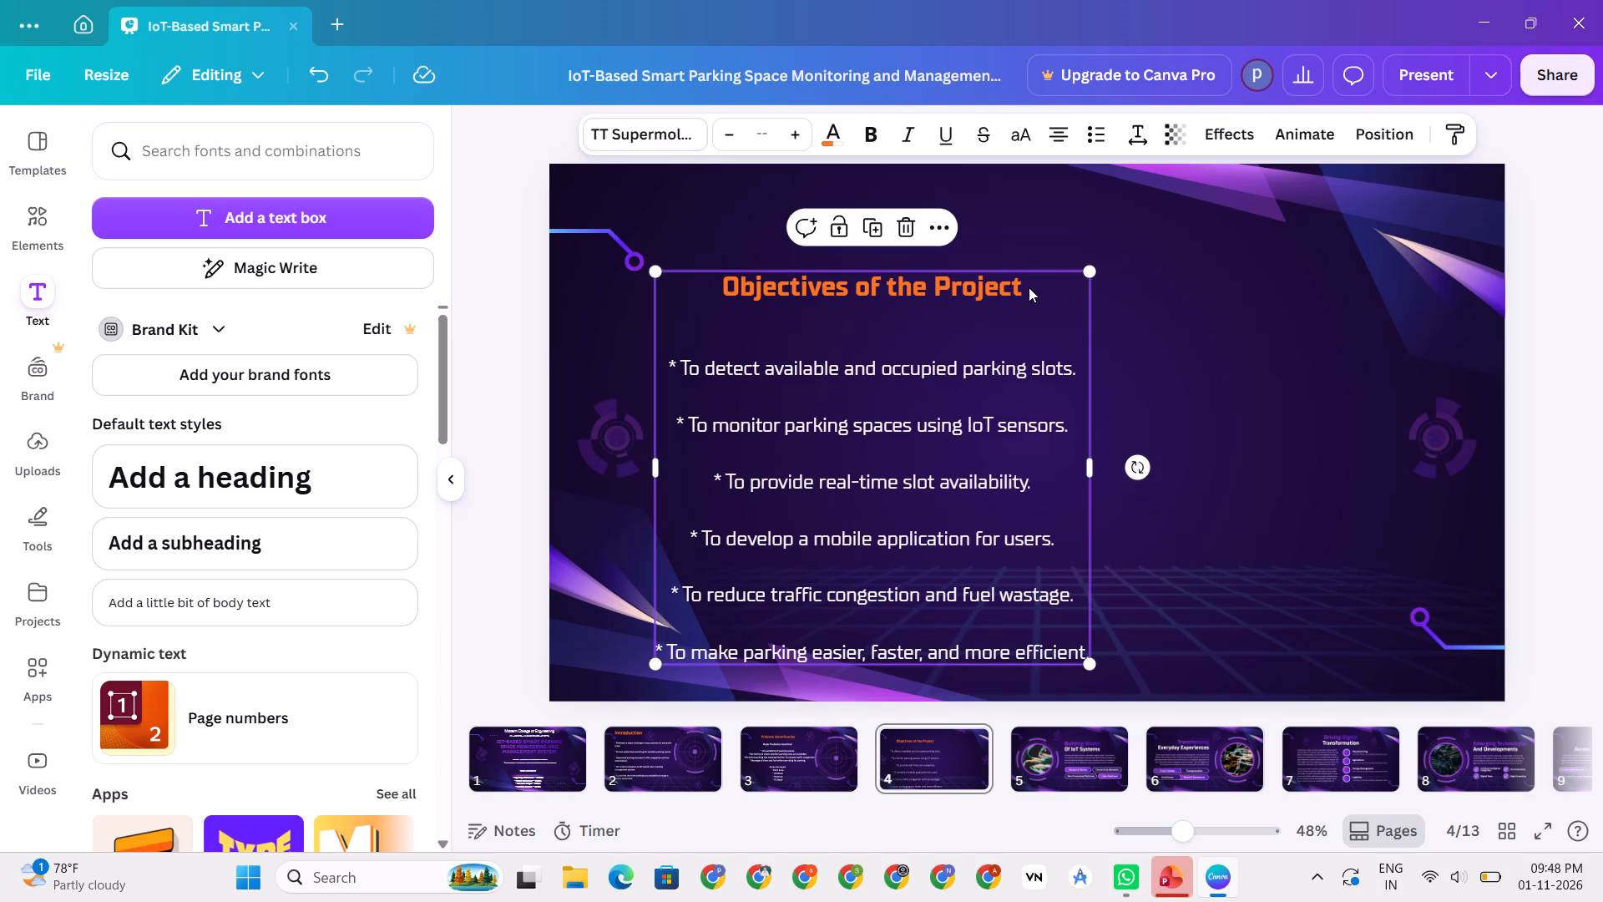
left_click(1016, 286)
left_click(1016, 286)
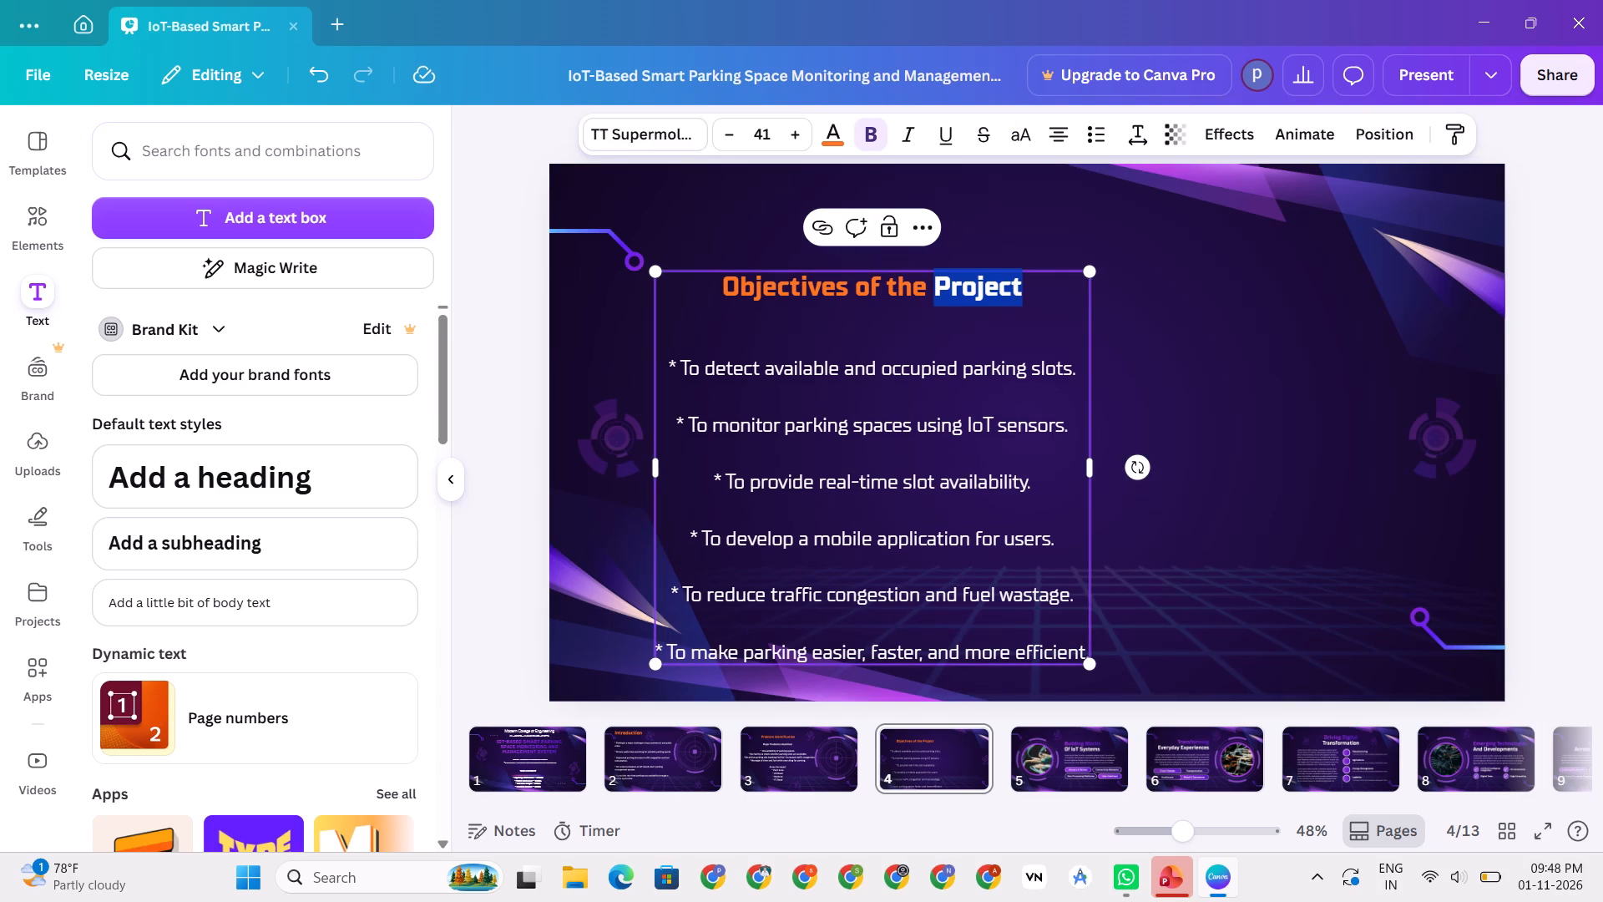
left_click(1016, 286)
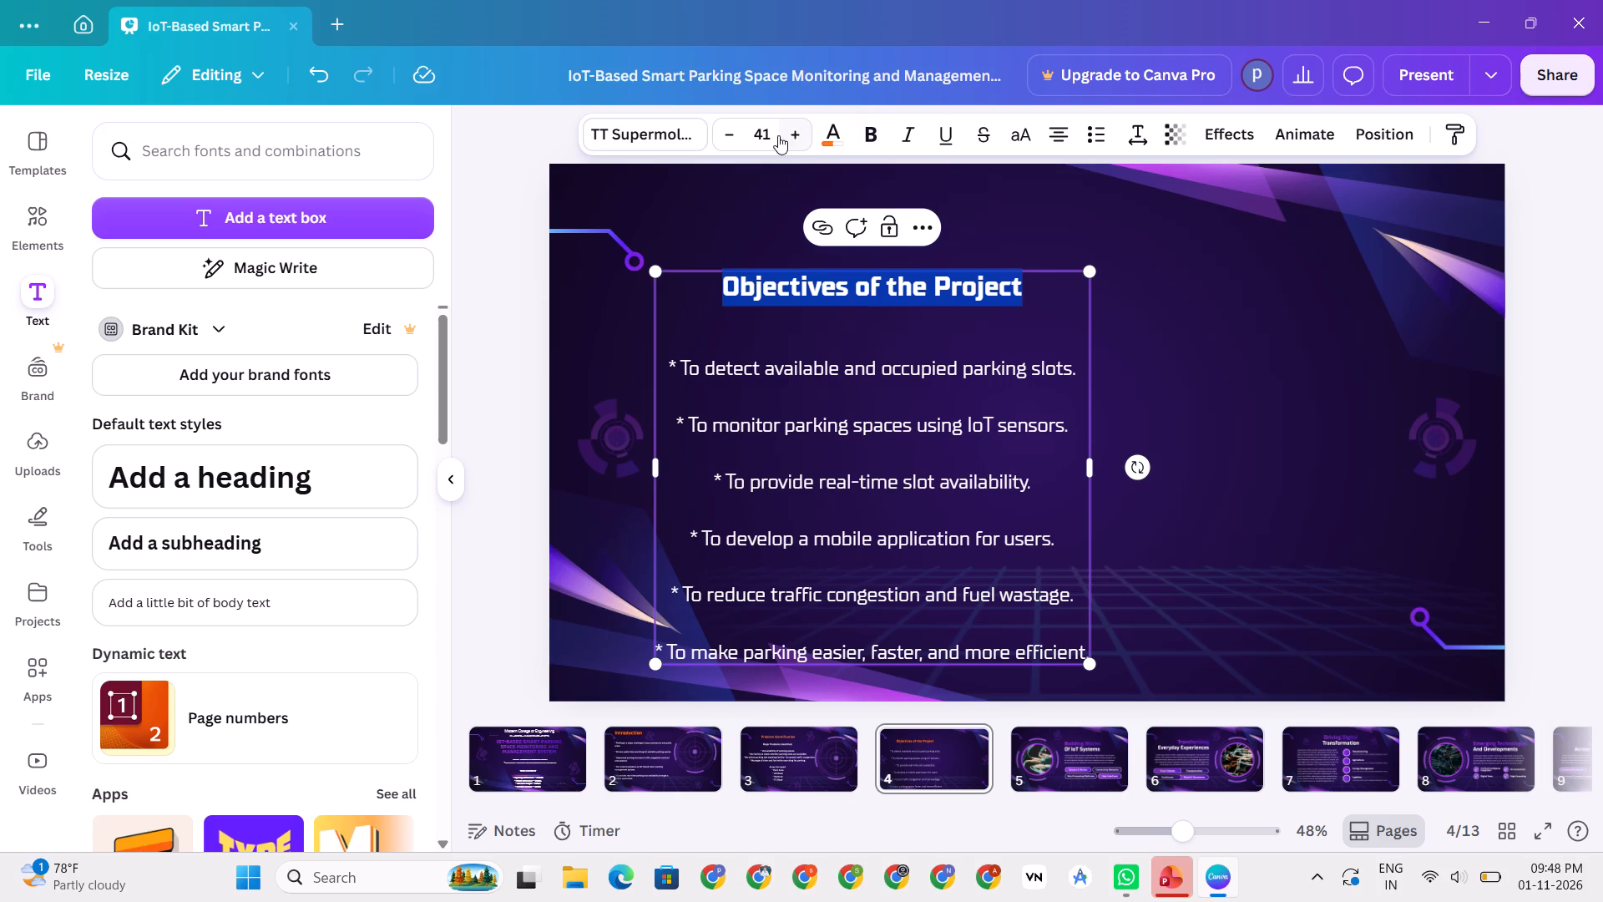
left_click(799, 130)
left_click(584, 395)
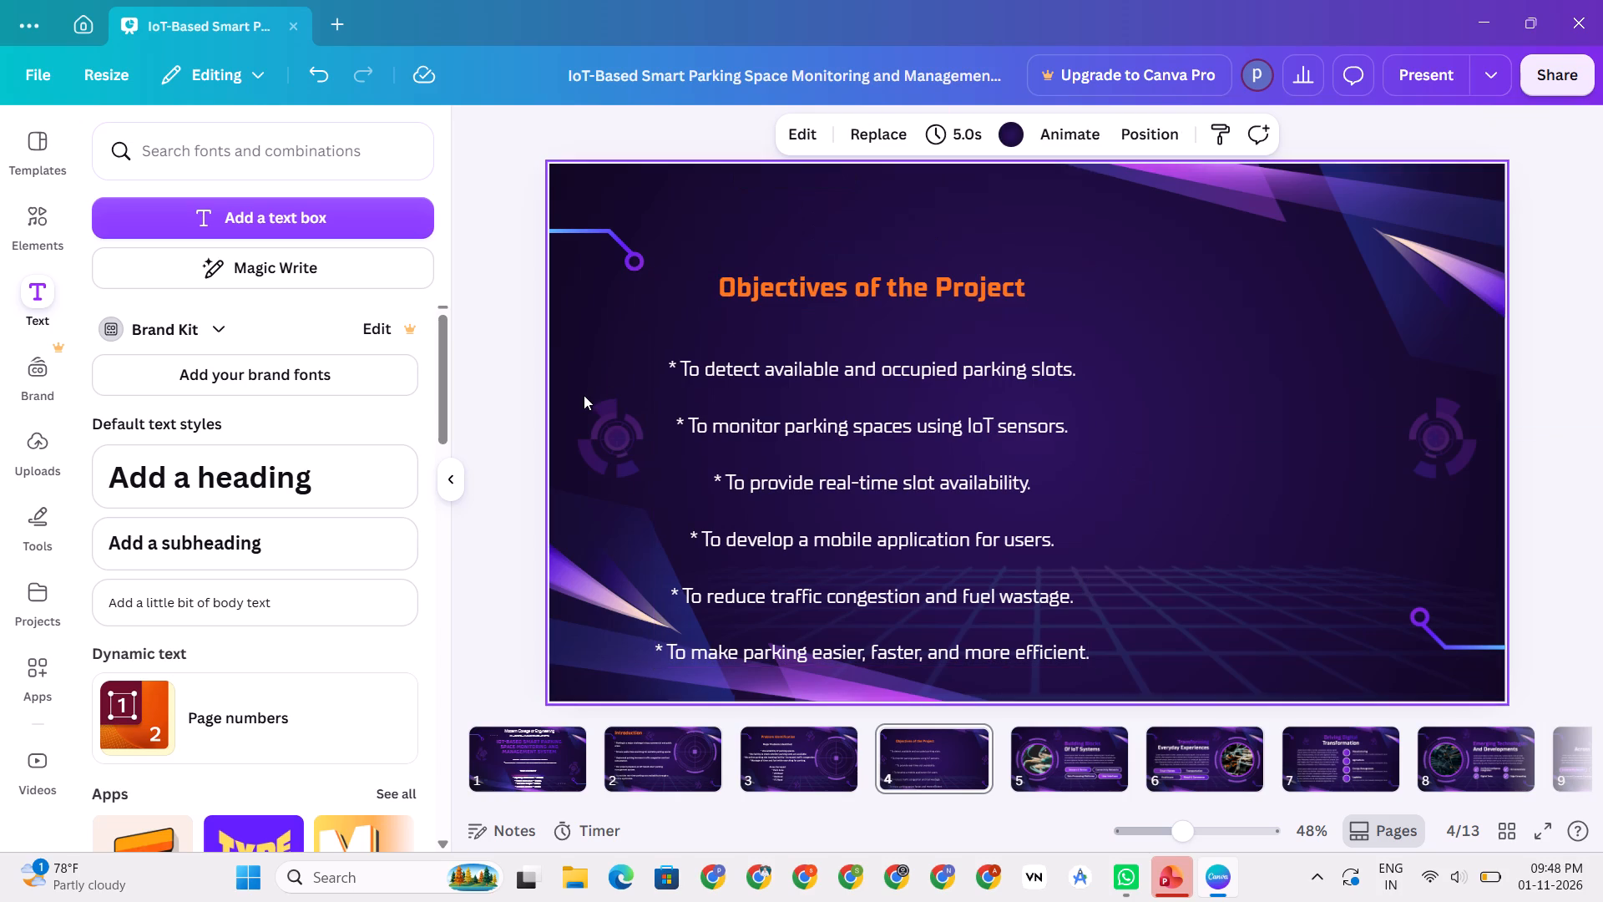
Move the objectives text block up and toward the slide's upper left.
left_click_drag(790, 440, 742, 373)
Drop the asterisk from "To detect available and occupied parking slots." and add another line above that objective.
left_click(613, 291)
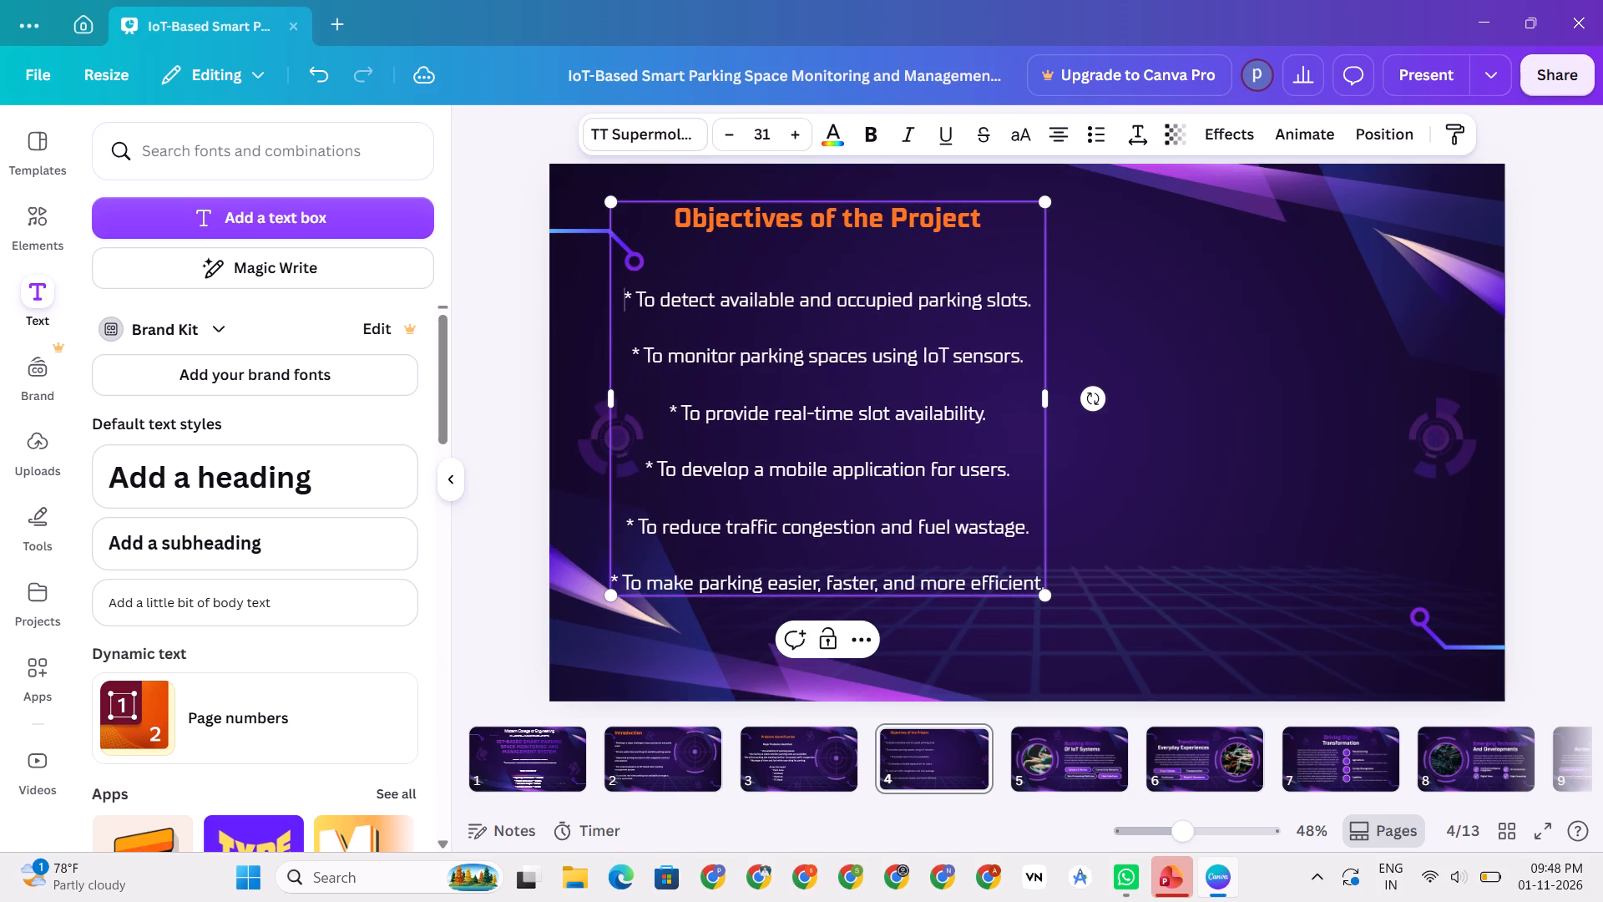
left_click(613, 291)
key("Return")
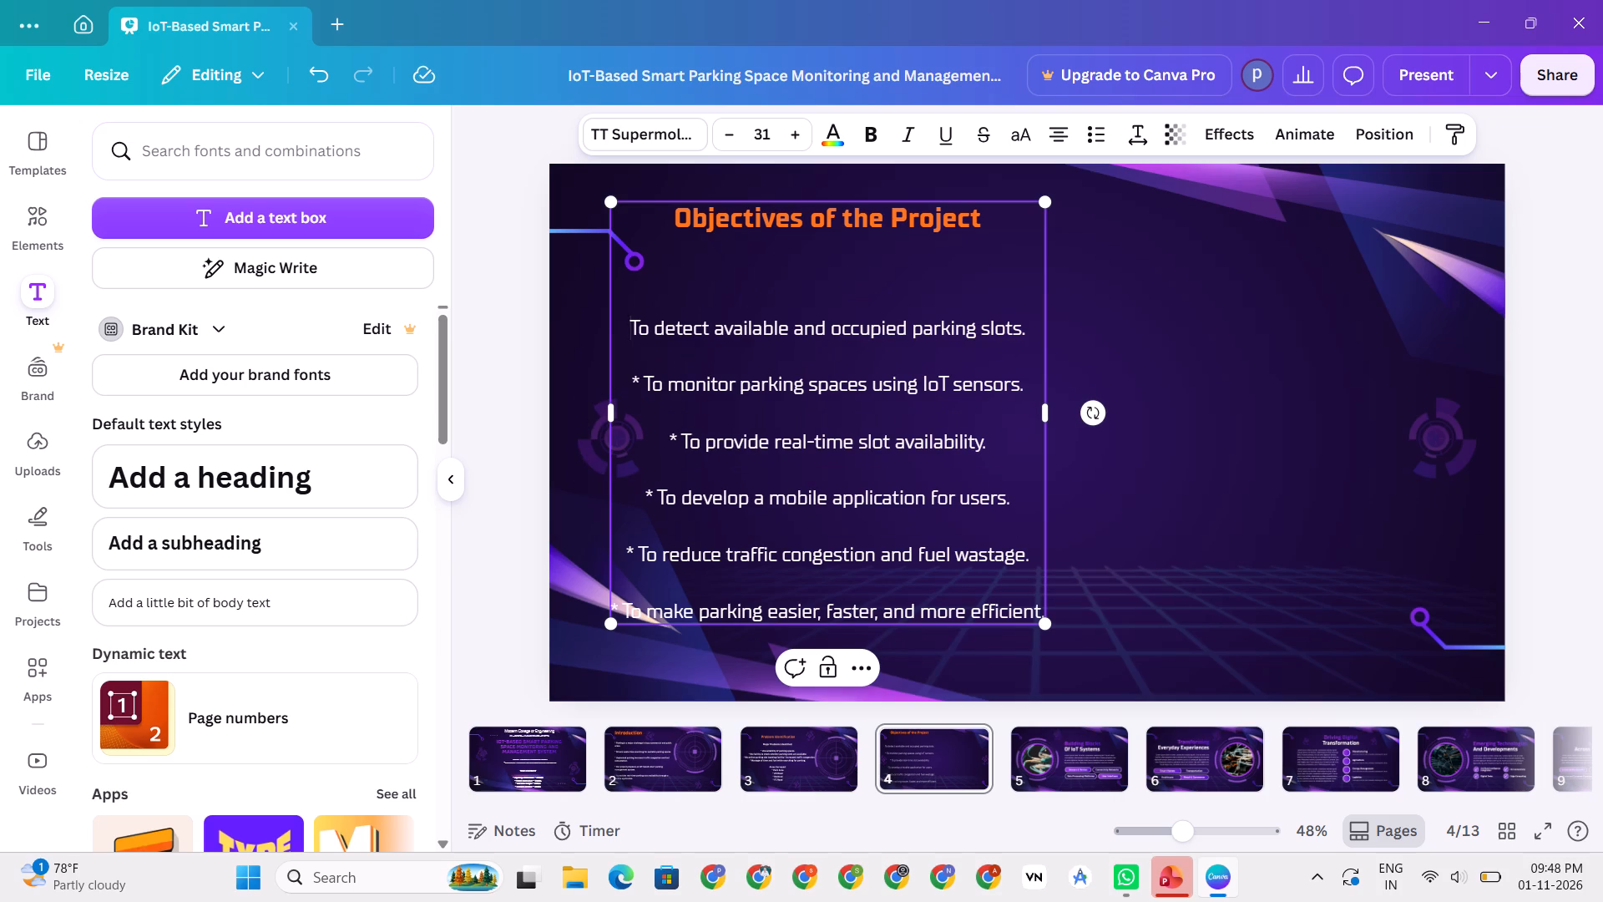
left_click(584, 325)
left_click(511, 363)
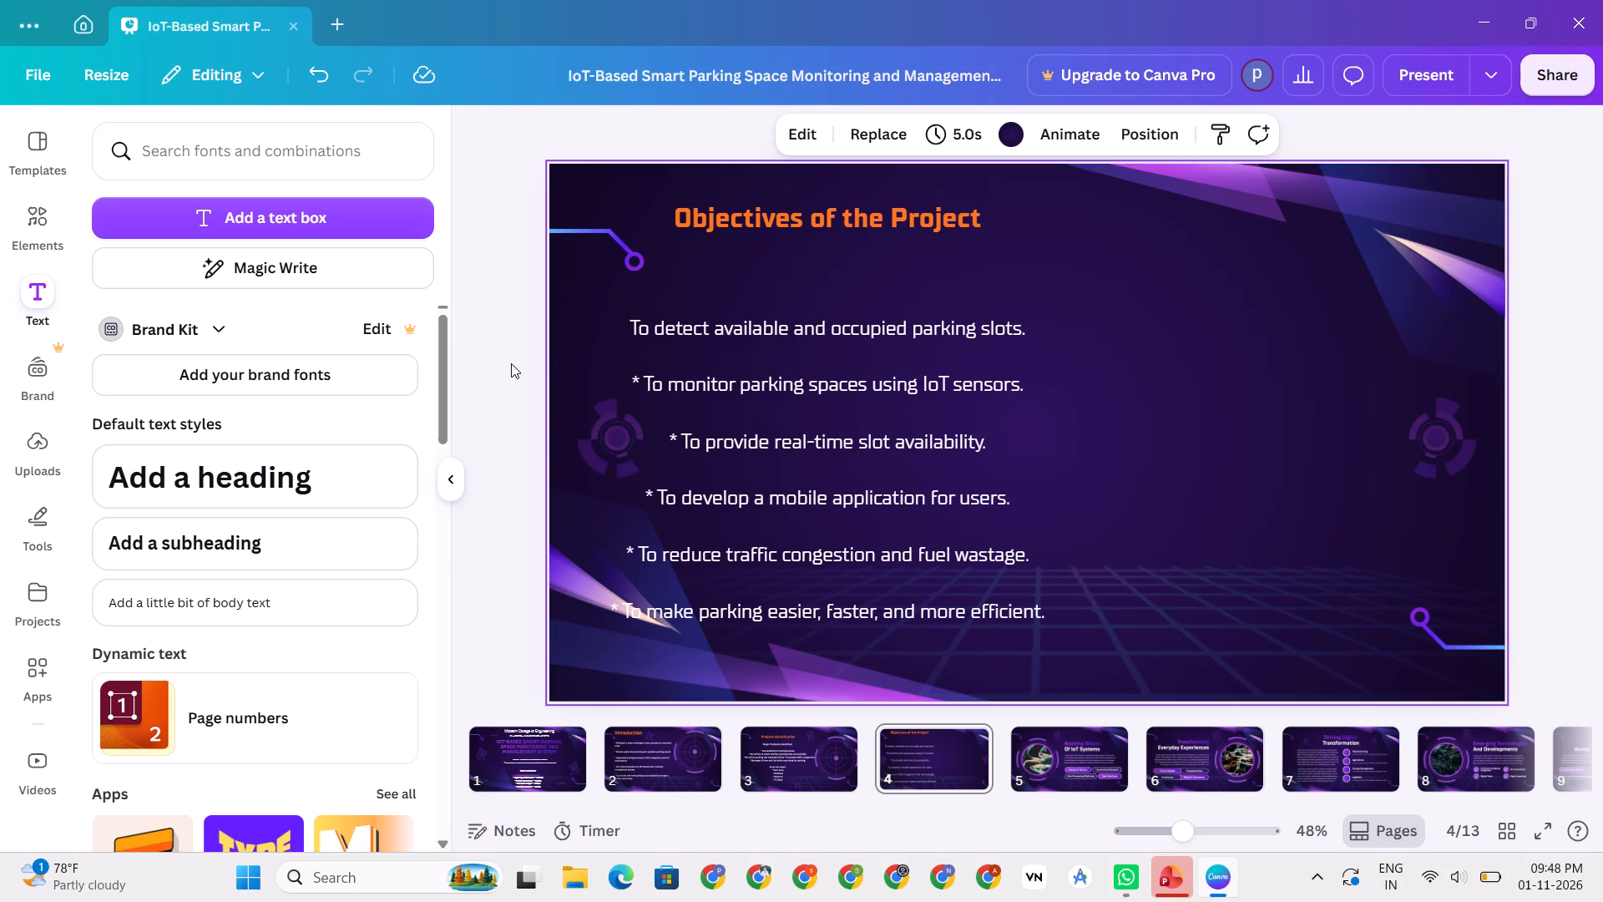
Move the objectives text block horizontally toward the slide's centre, keeping the heading near the top edge.
left_click_drag(666, 376, 773, 388)
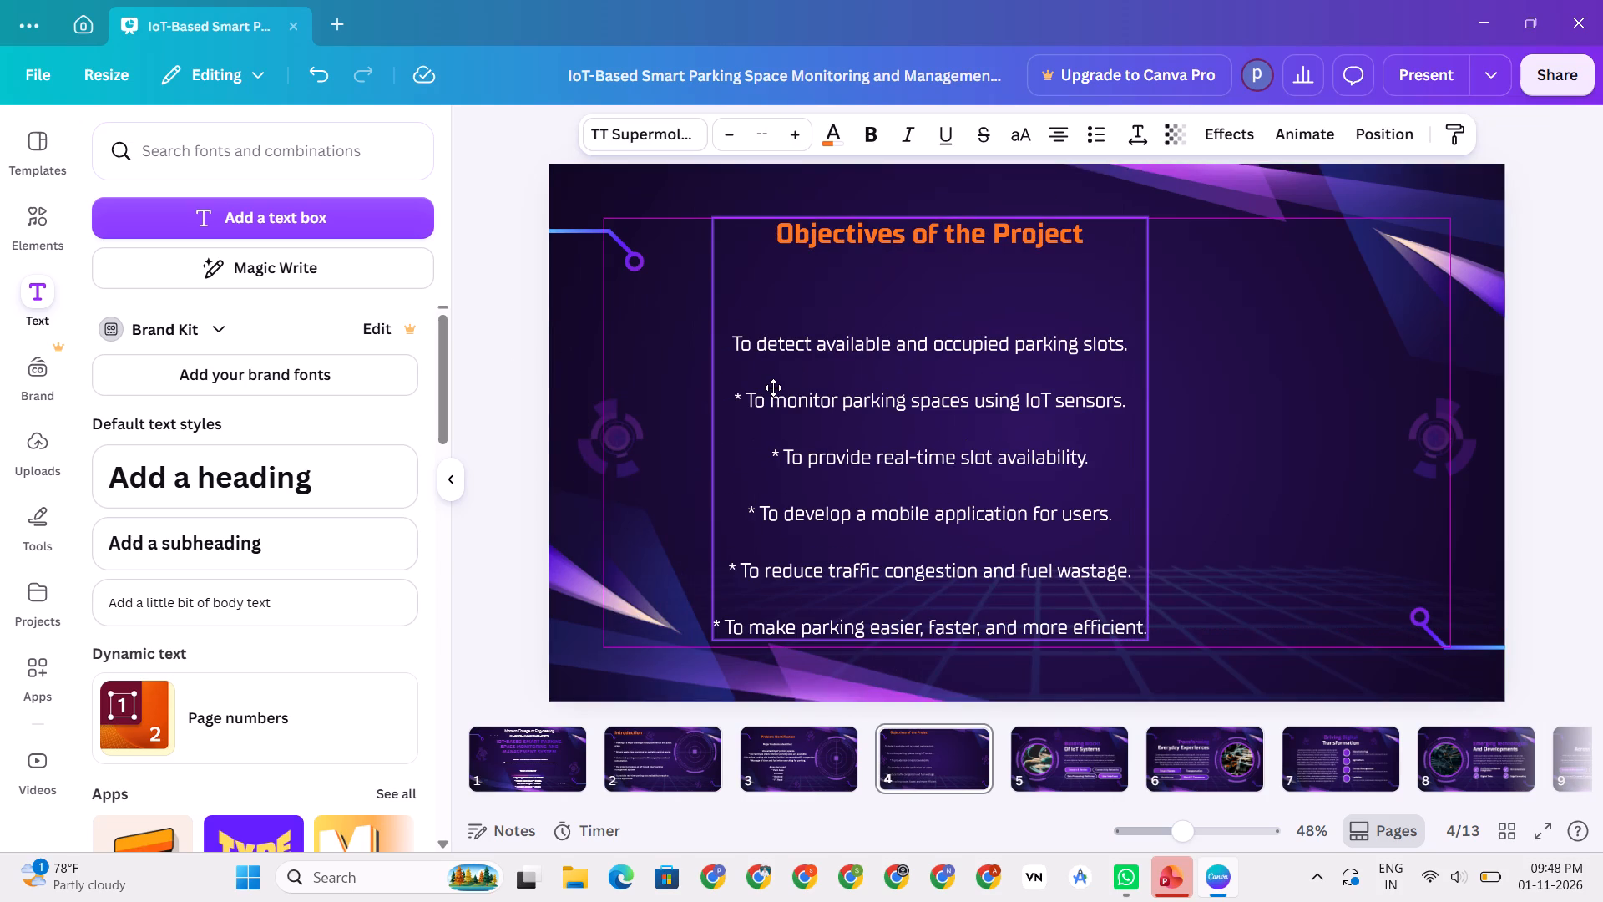
left_click_drag(773, 388, 774, 379)
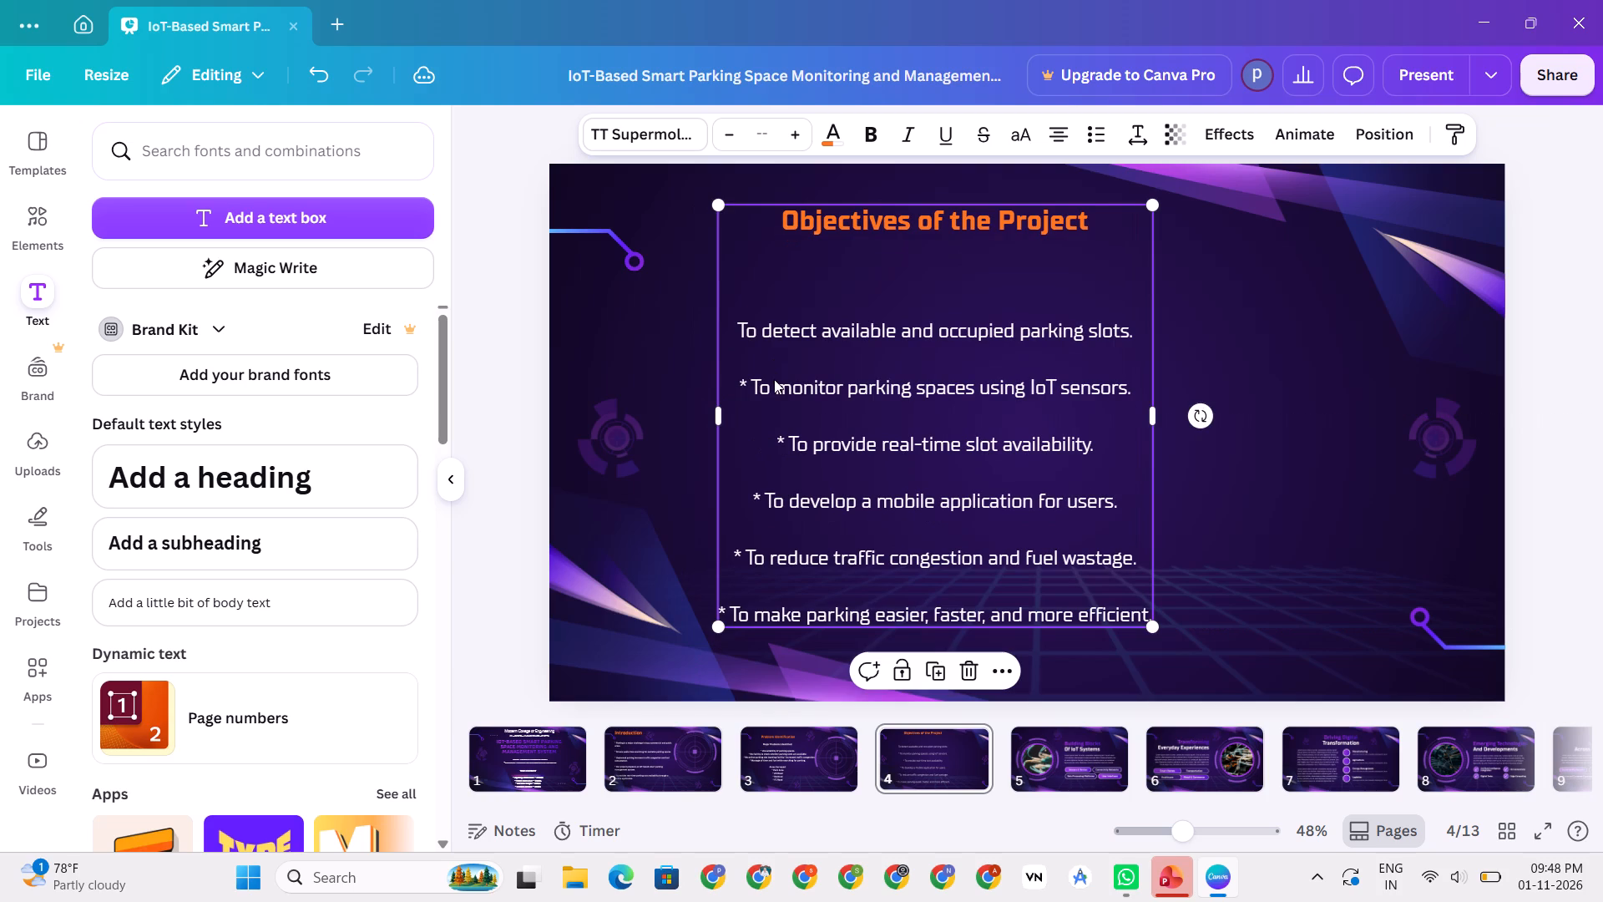
left_click(493, 404)
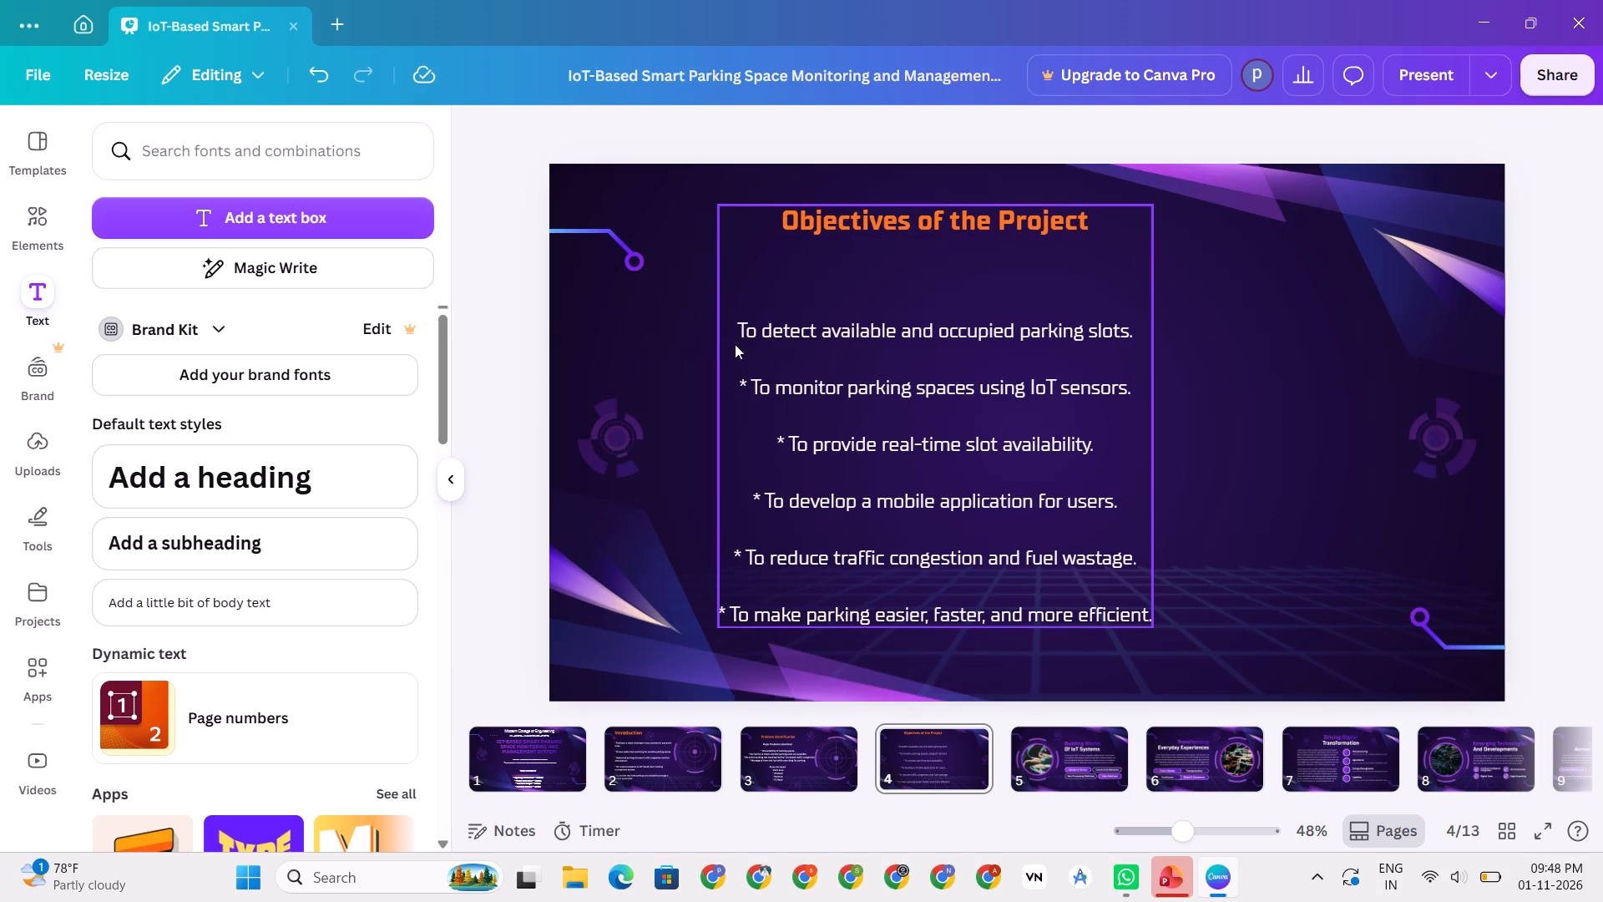
Add an asterisk in front of the objective "To detect available and occupied parking slots.".
left_click(737, 332)
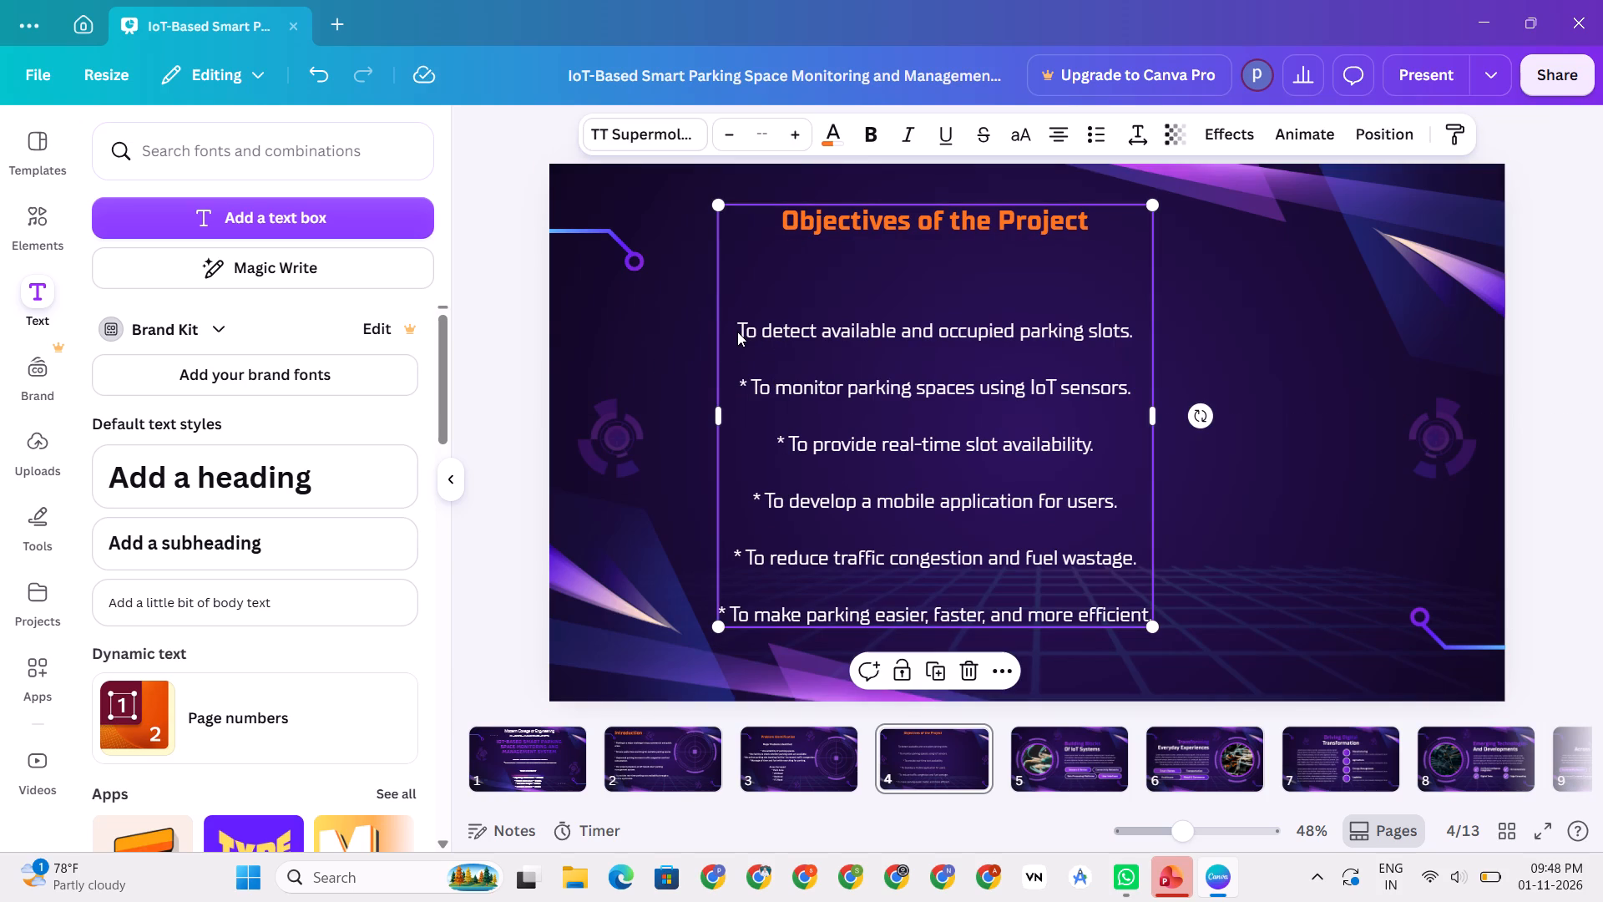
left_click(744, 324)
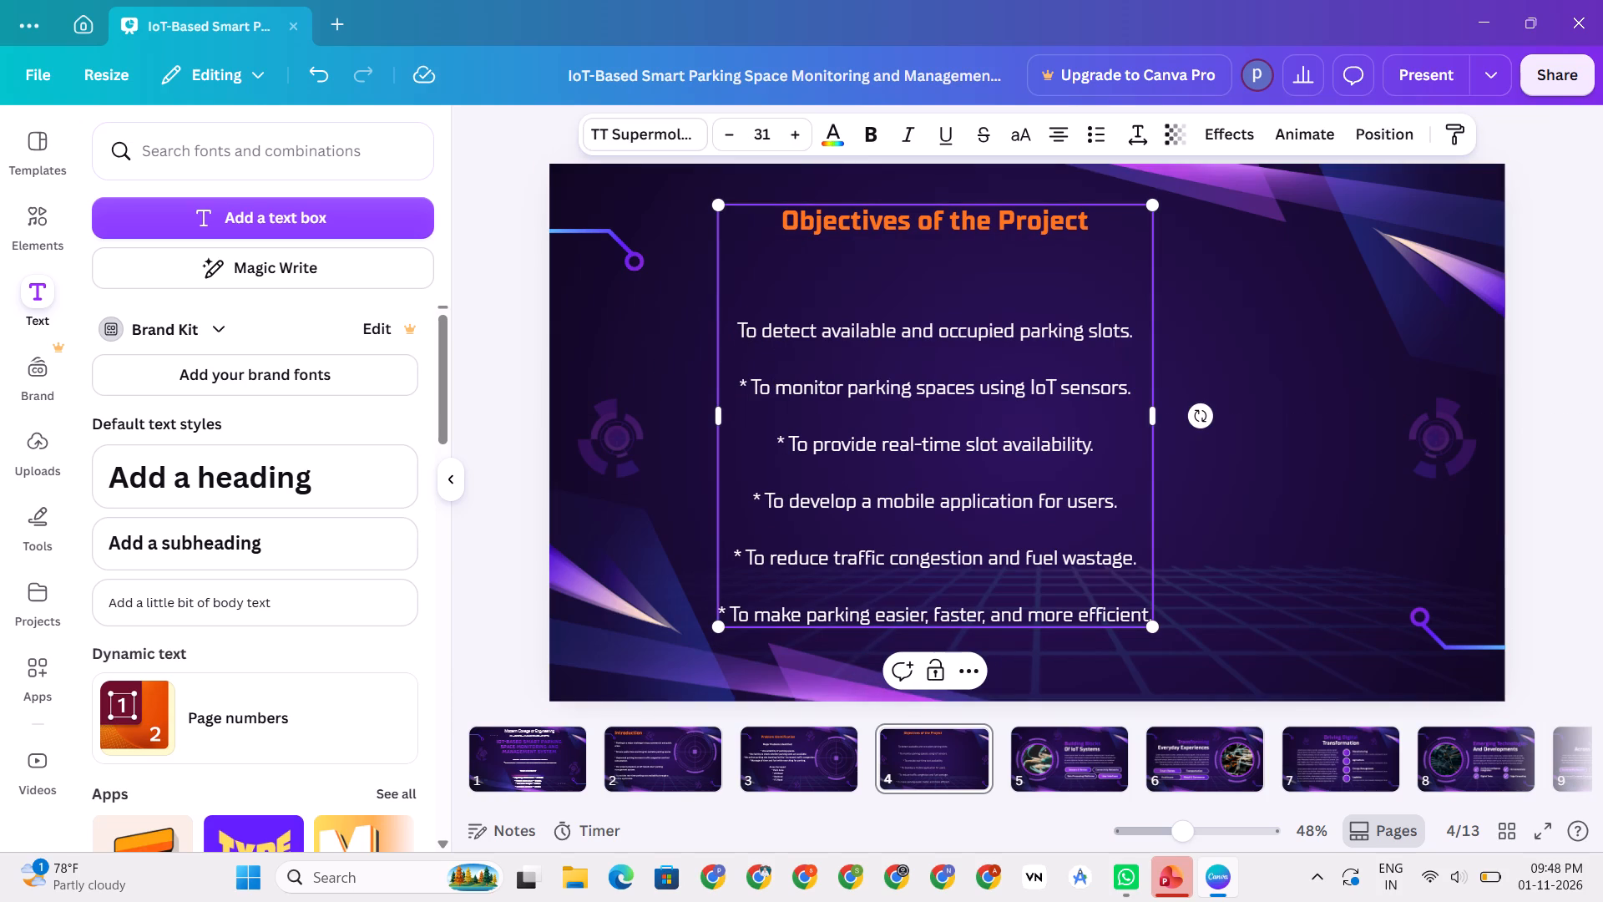
key("Left")
key("asterisk")
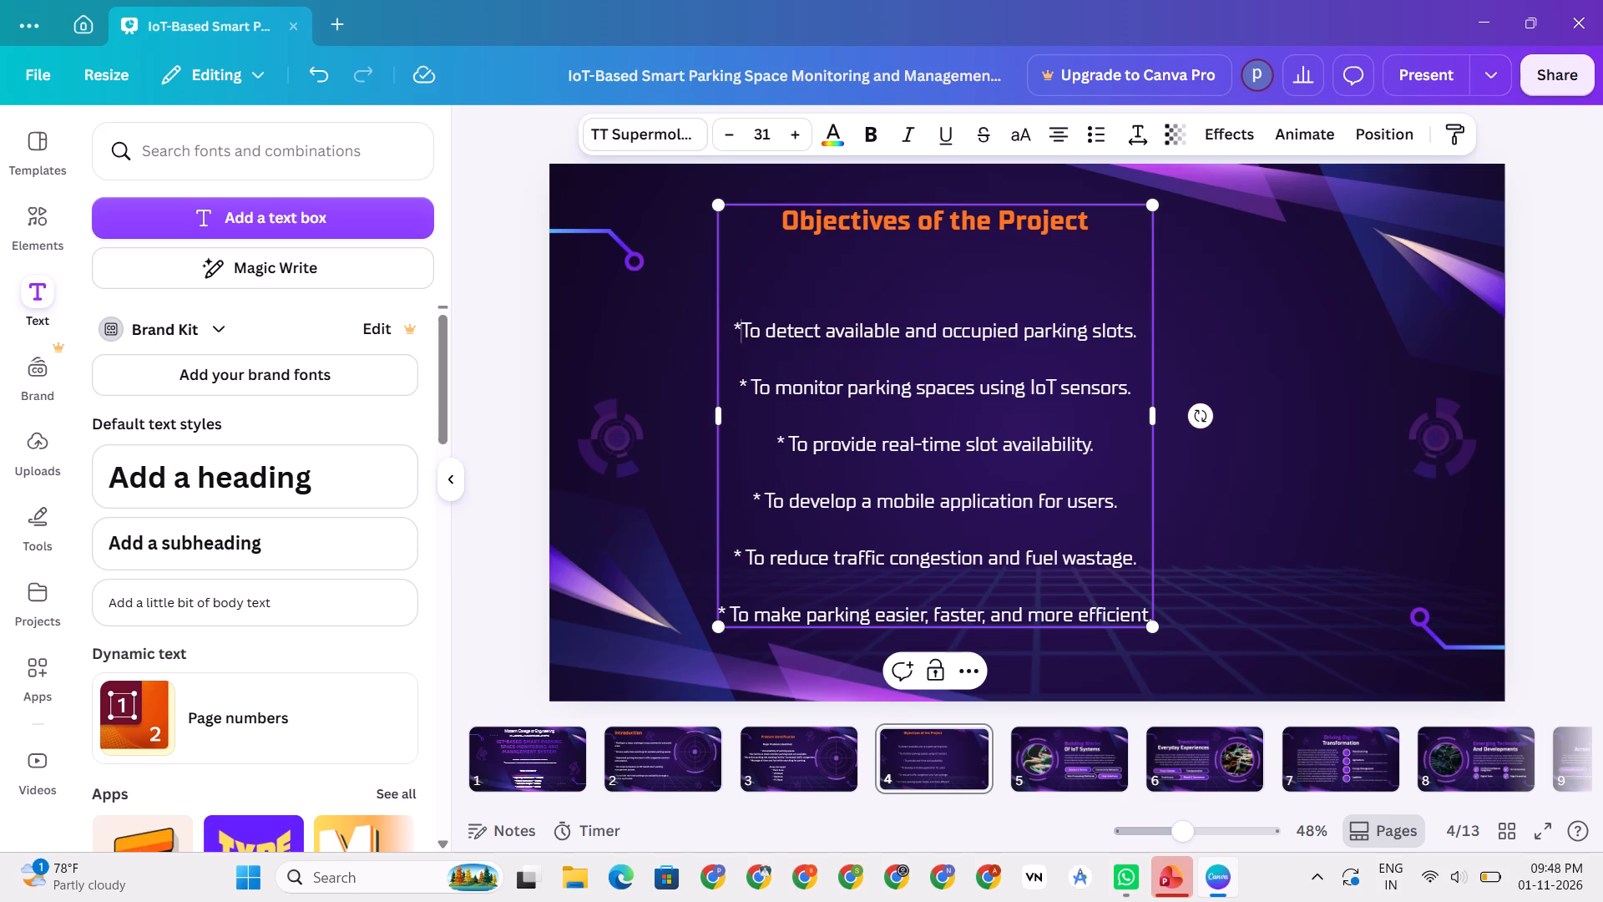
left_click(492, 325)
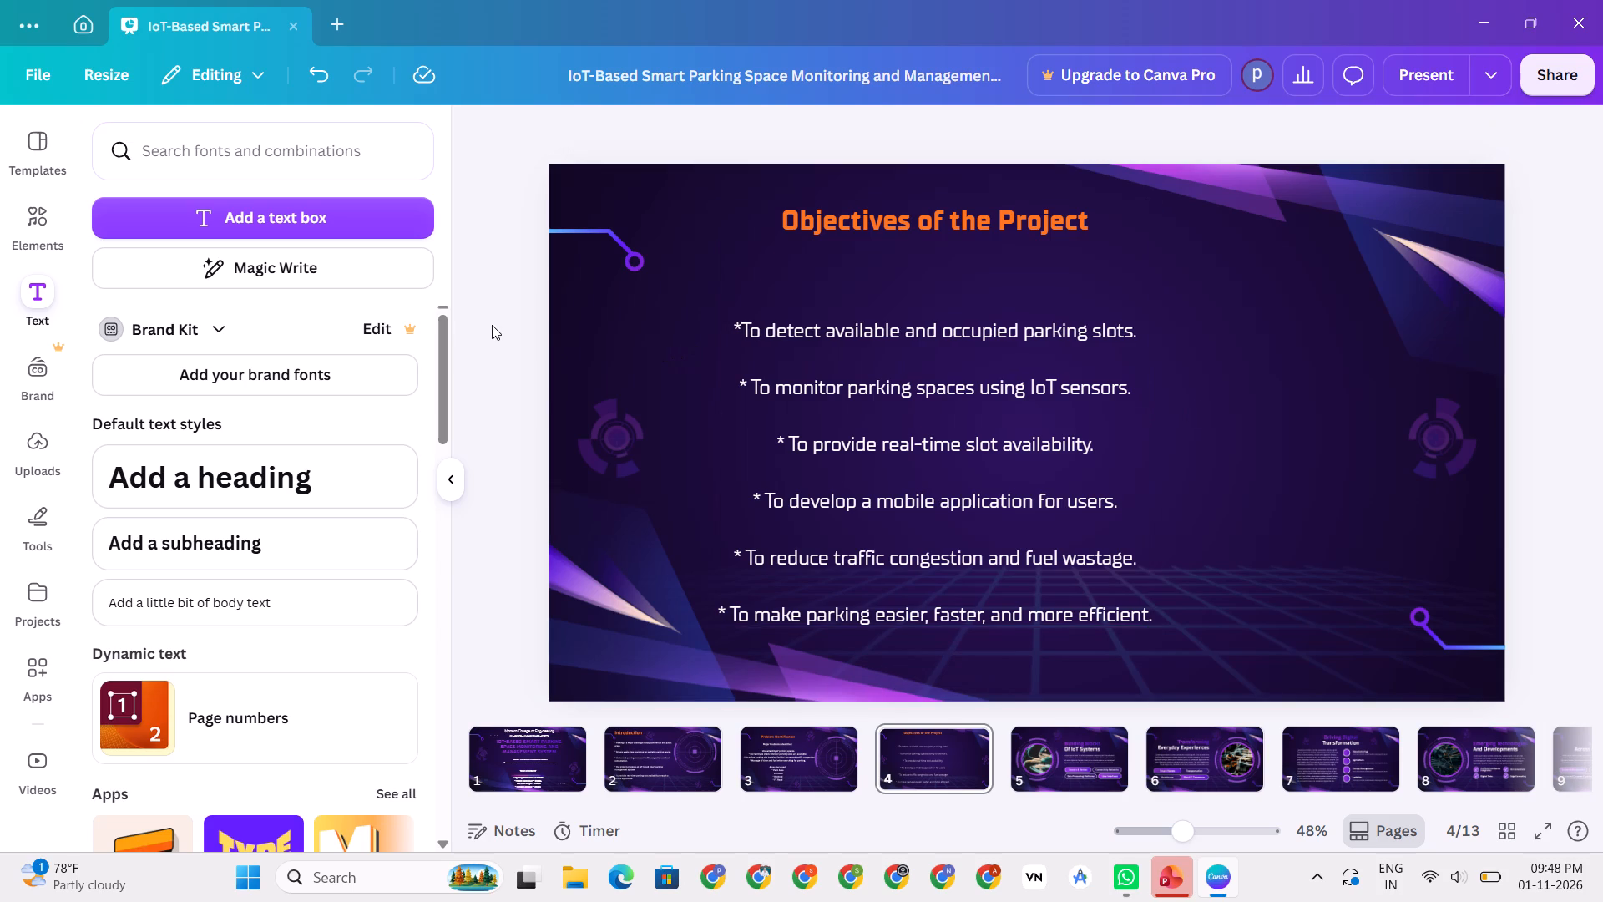
Increase the font size of the "Objectives of the Project" heading to 44.
left_click(888, 219)
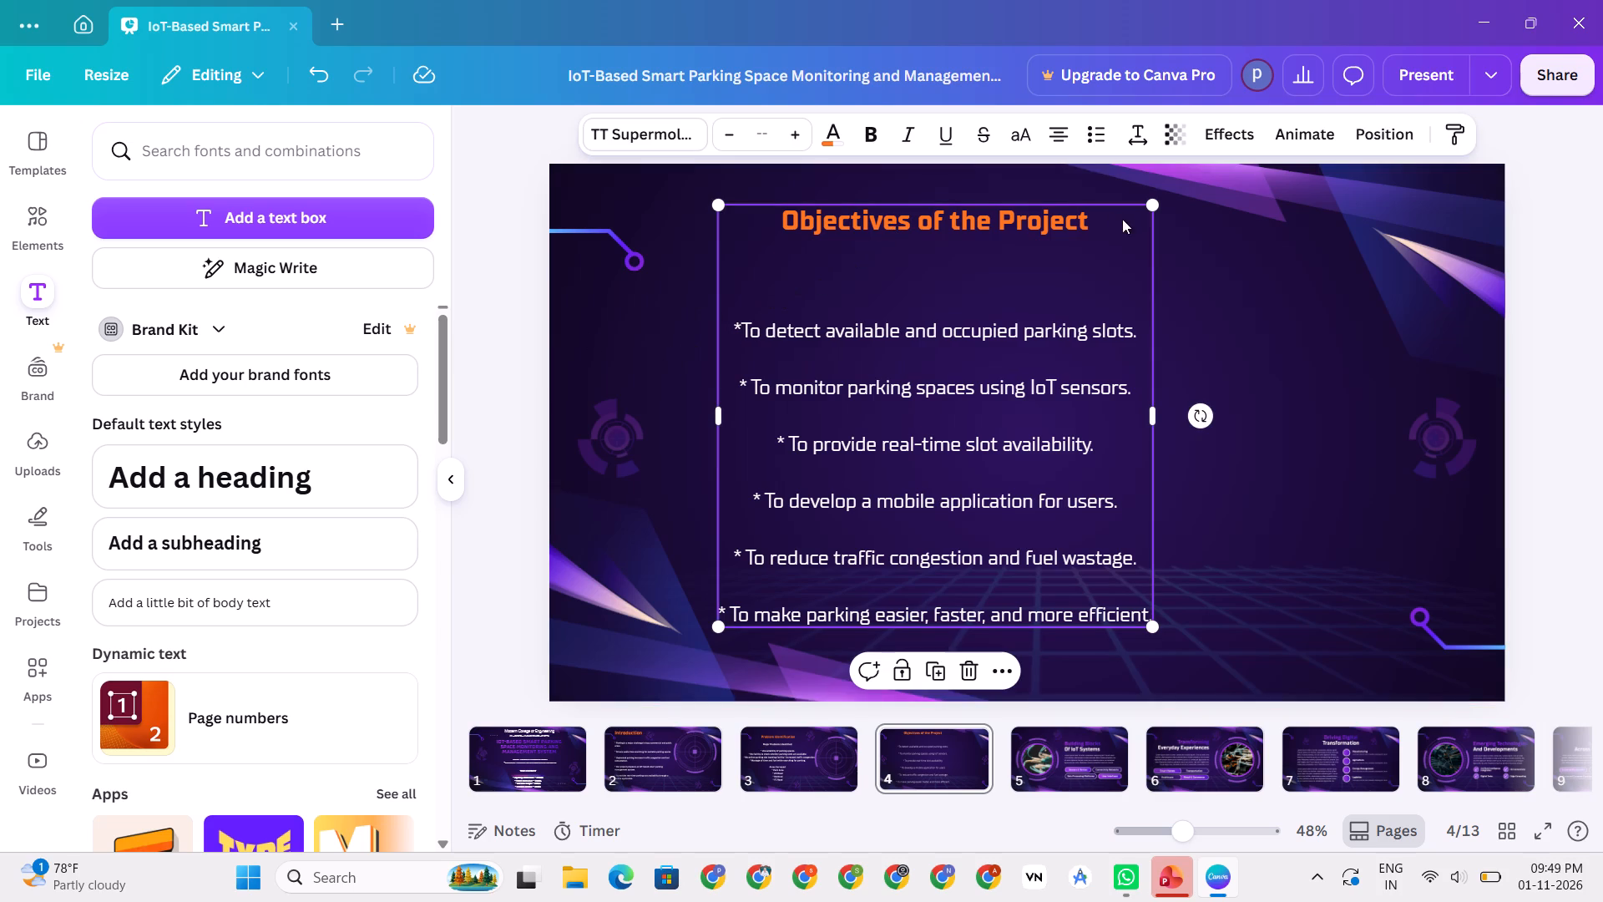
left_click(1078, 214)
key("Right")
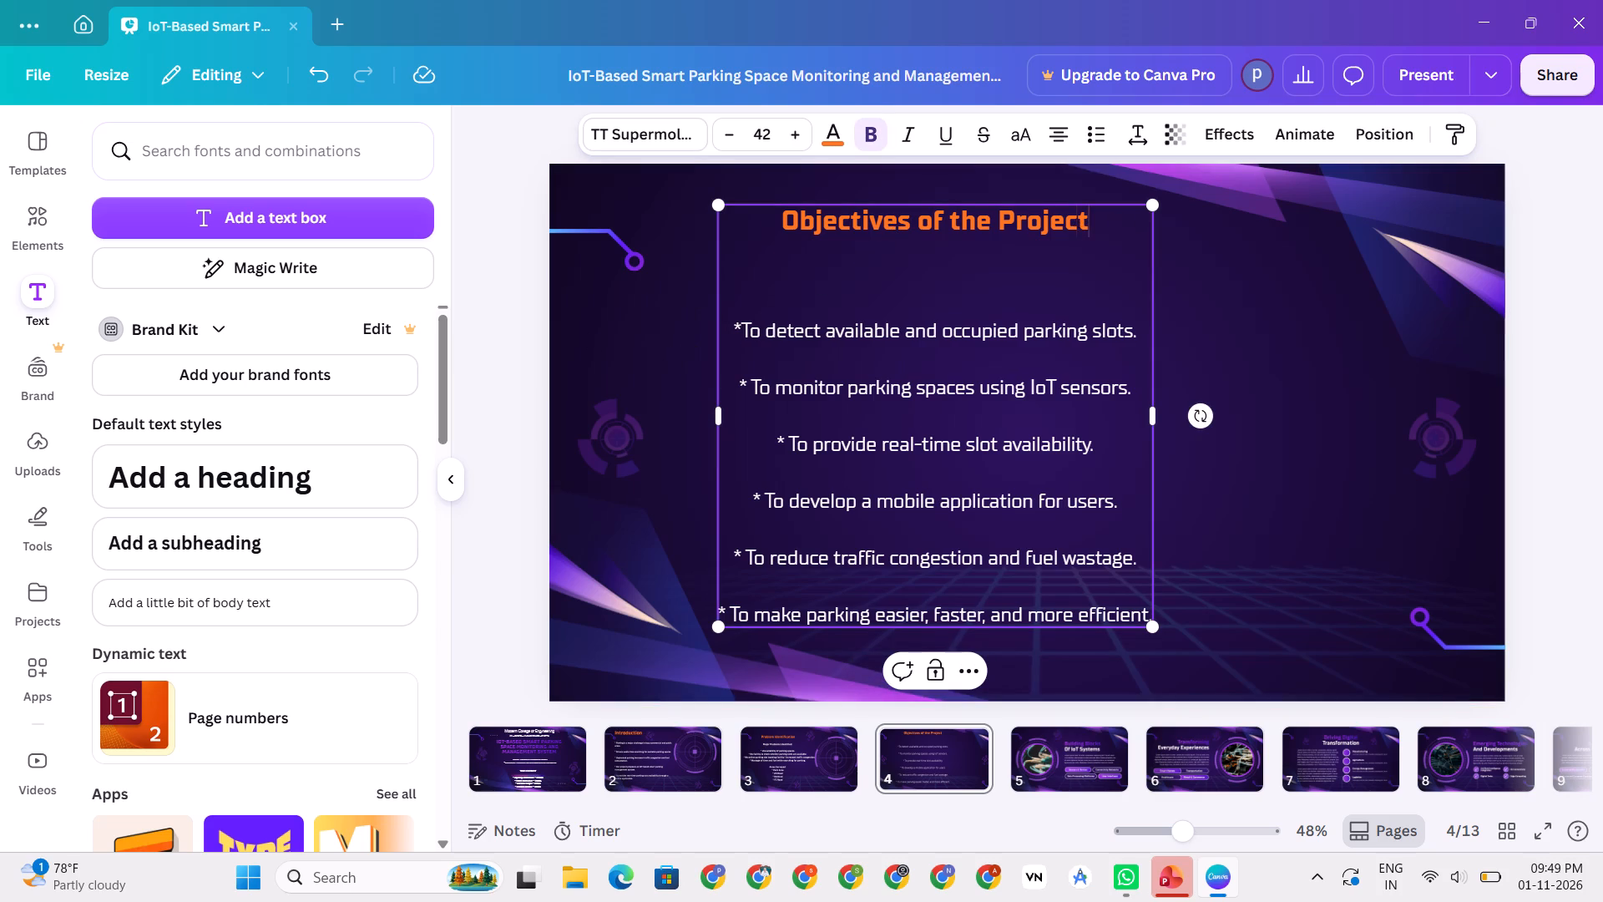
left_click(1078, 214)
left_click_drag(1095, 219, 776, 208)
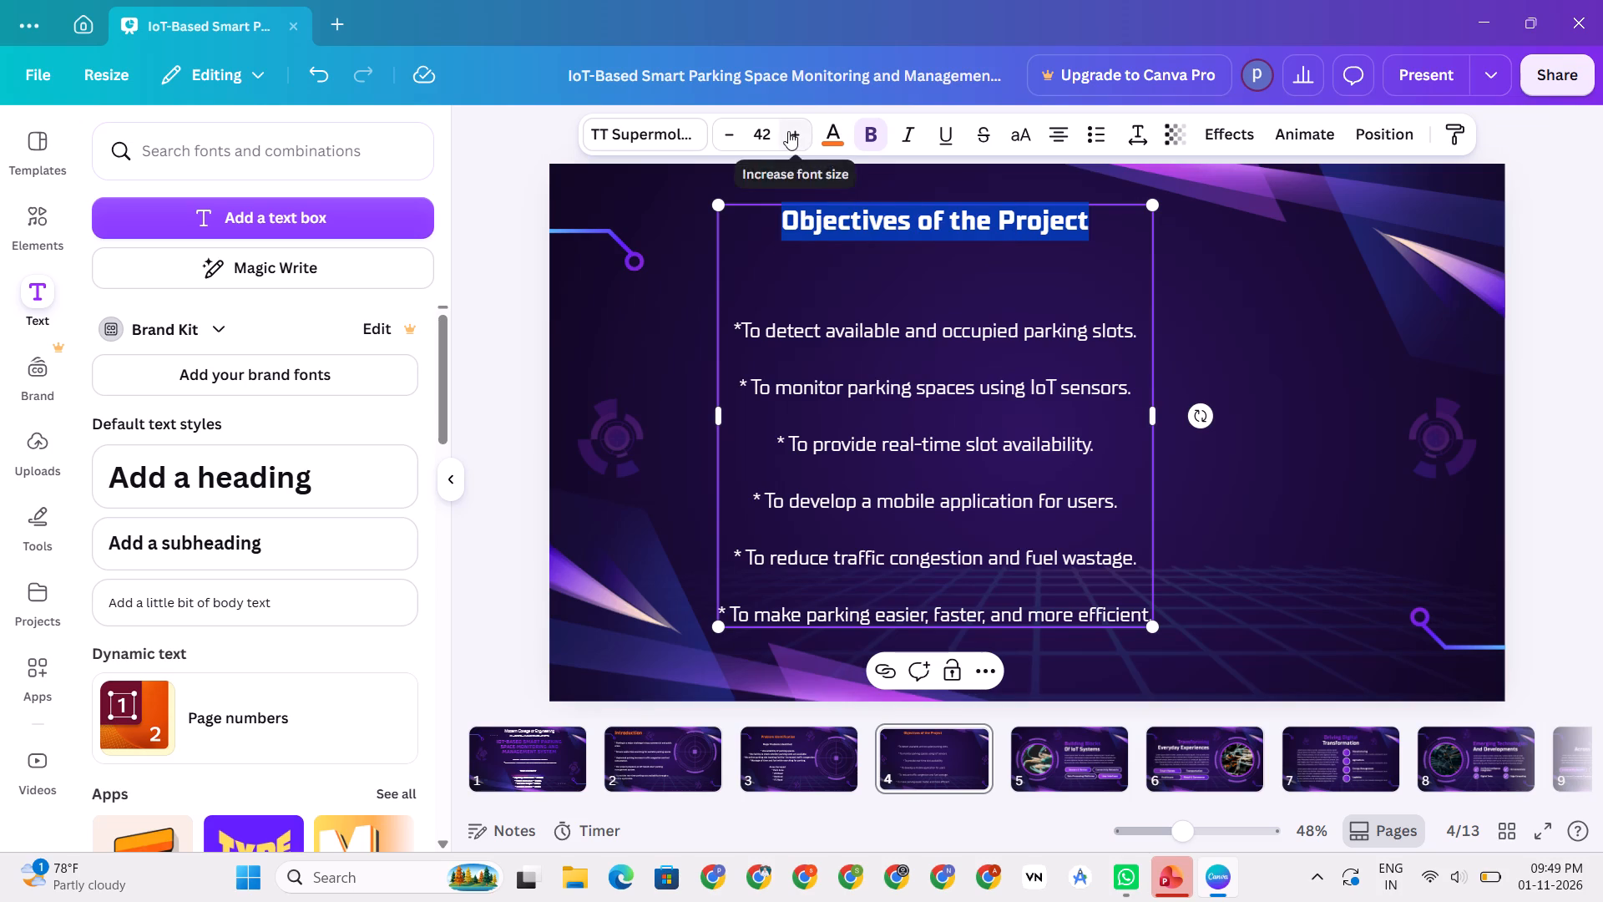
left_click(788, 131)
left_click(788, 131)
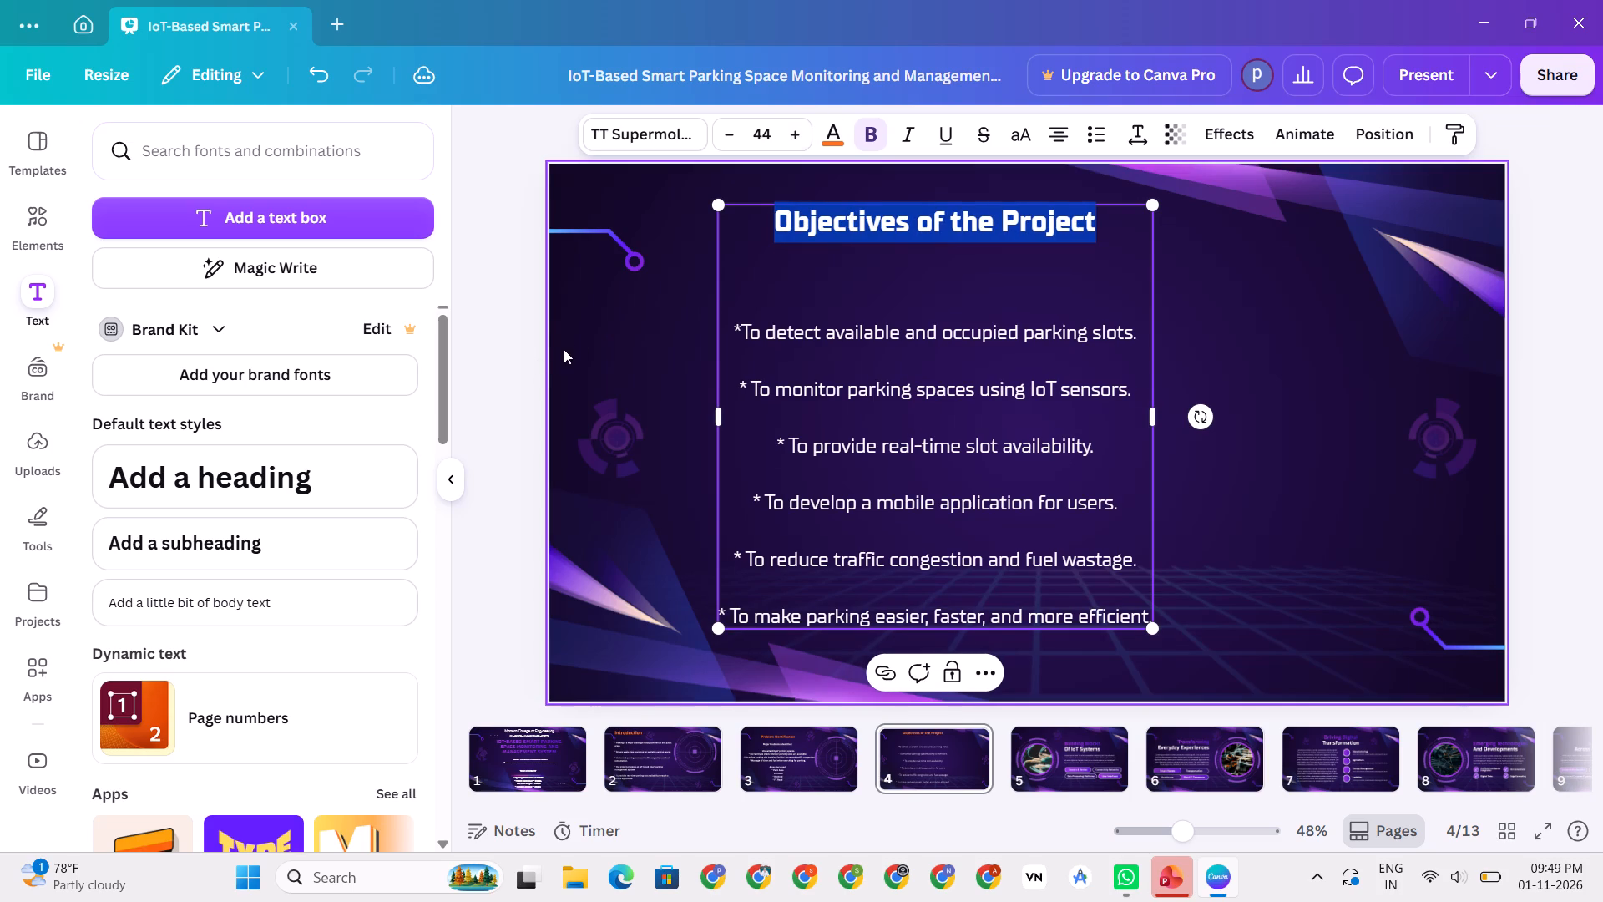
left_click(540, 349)
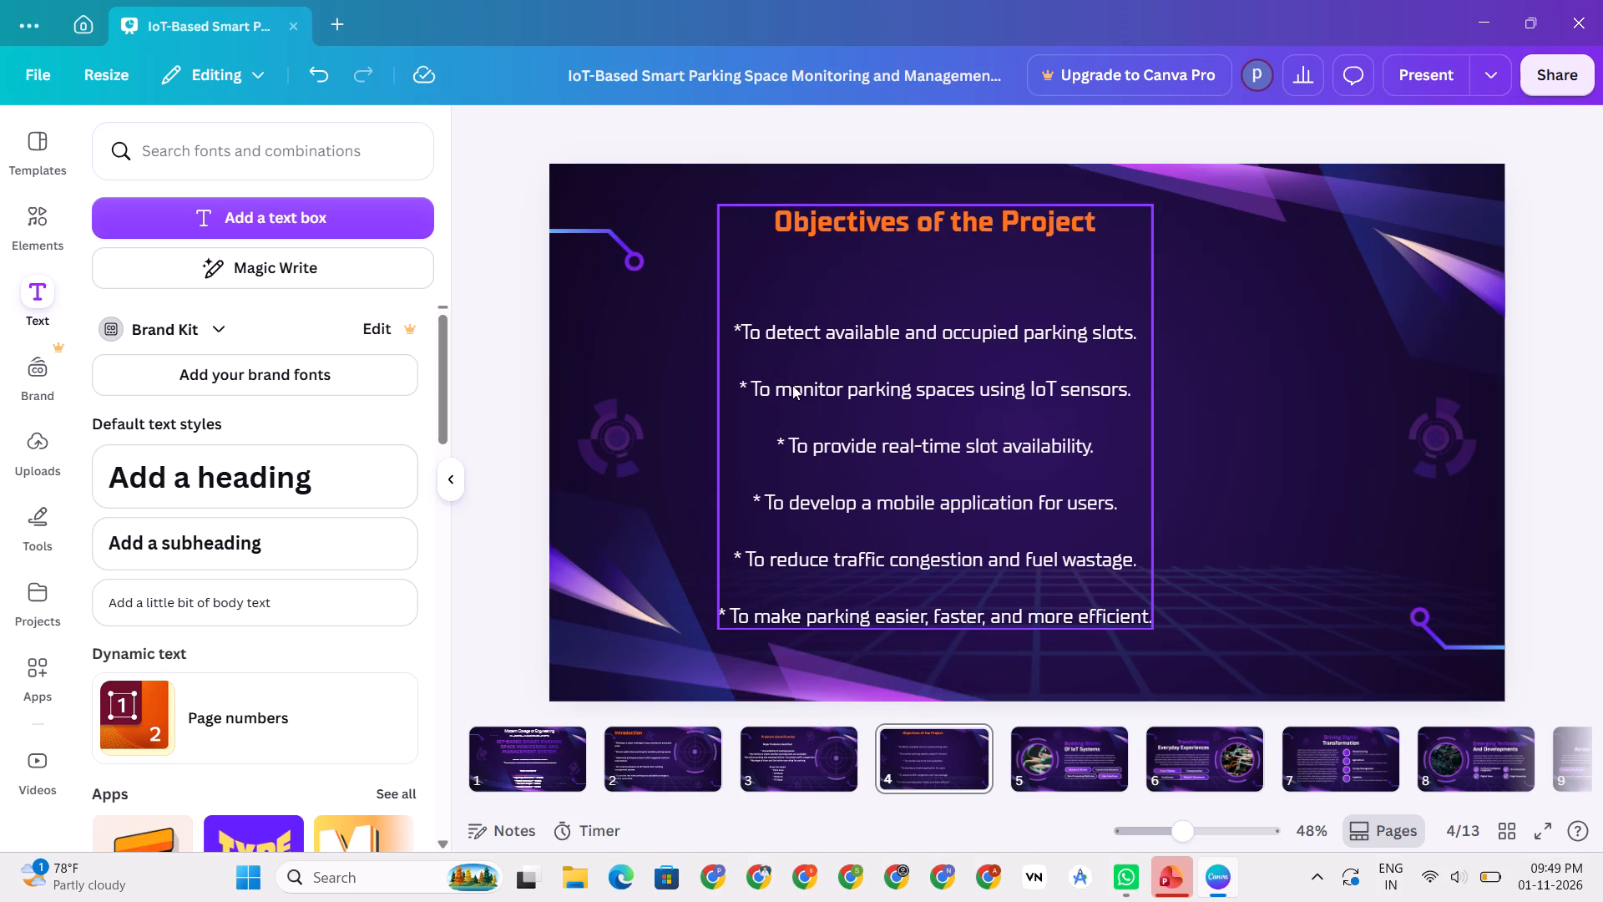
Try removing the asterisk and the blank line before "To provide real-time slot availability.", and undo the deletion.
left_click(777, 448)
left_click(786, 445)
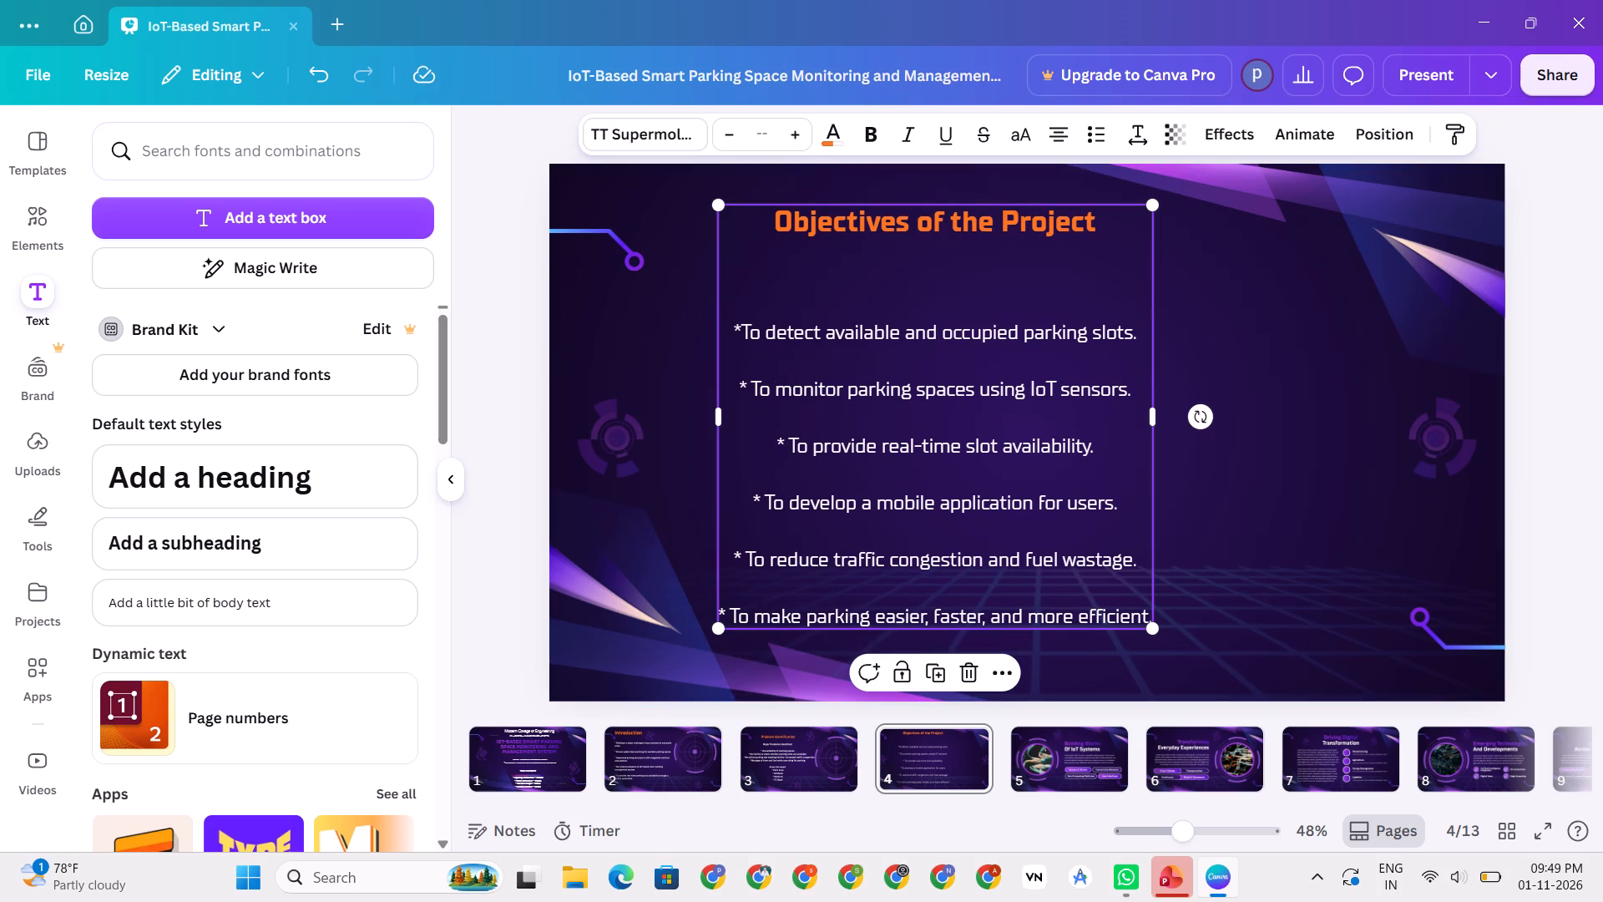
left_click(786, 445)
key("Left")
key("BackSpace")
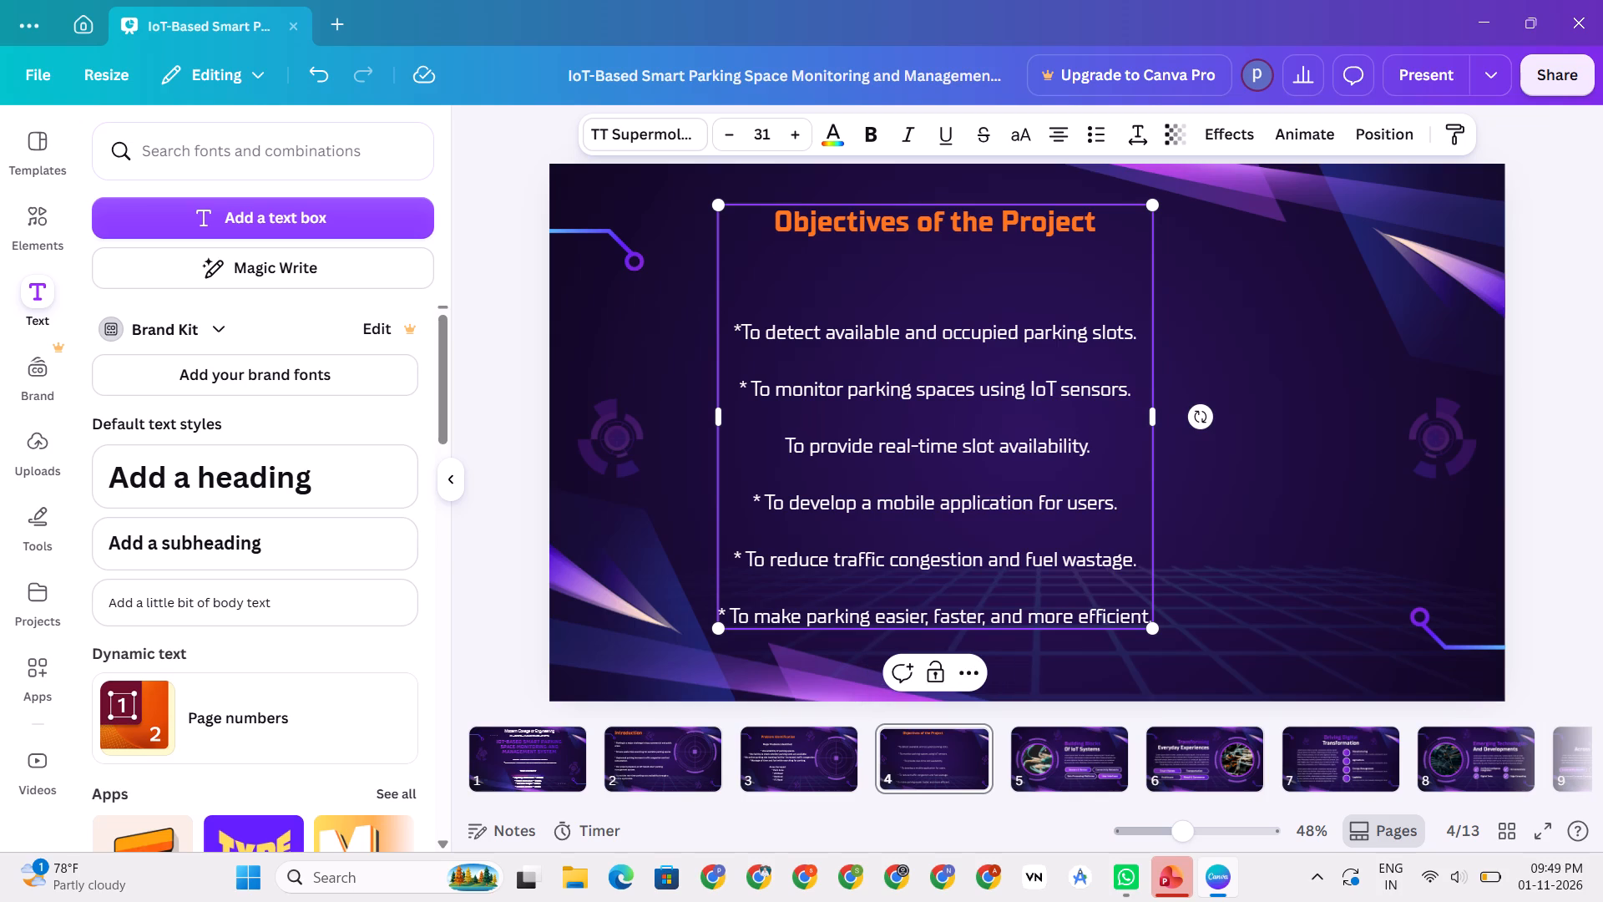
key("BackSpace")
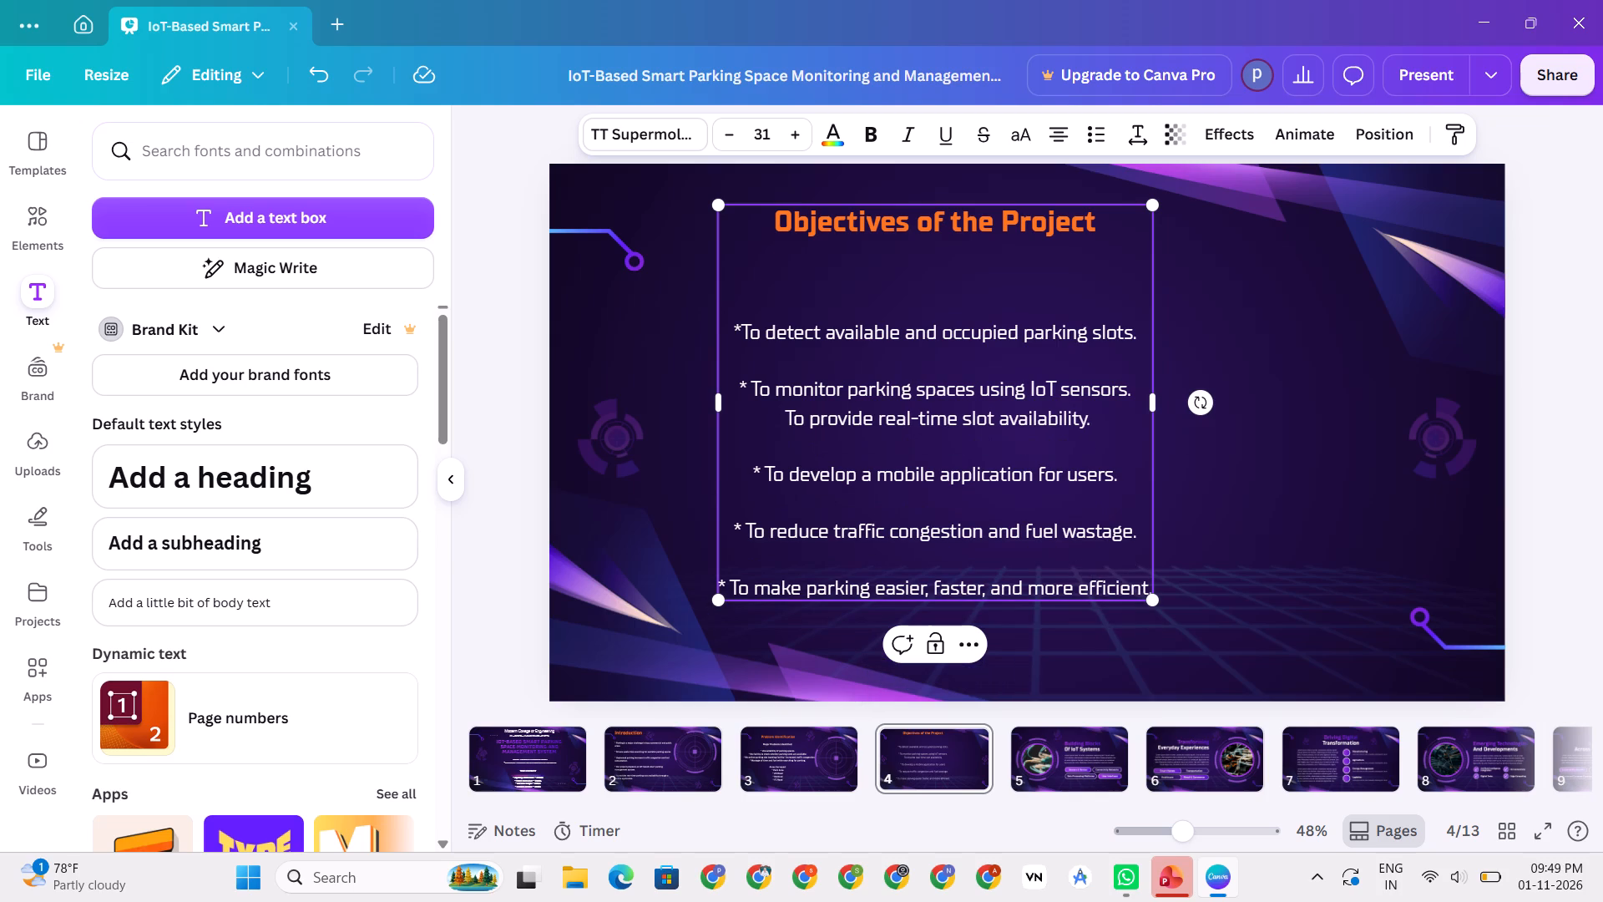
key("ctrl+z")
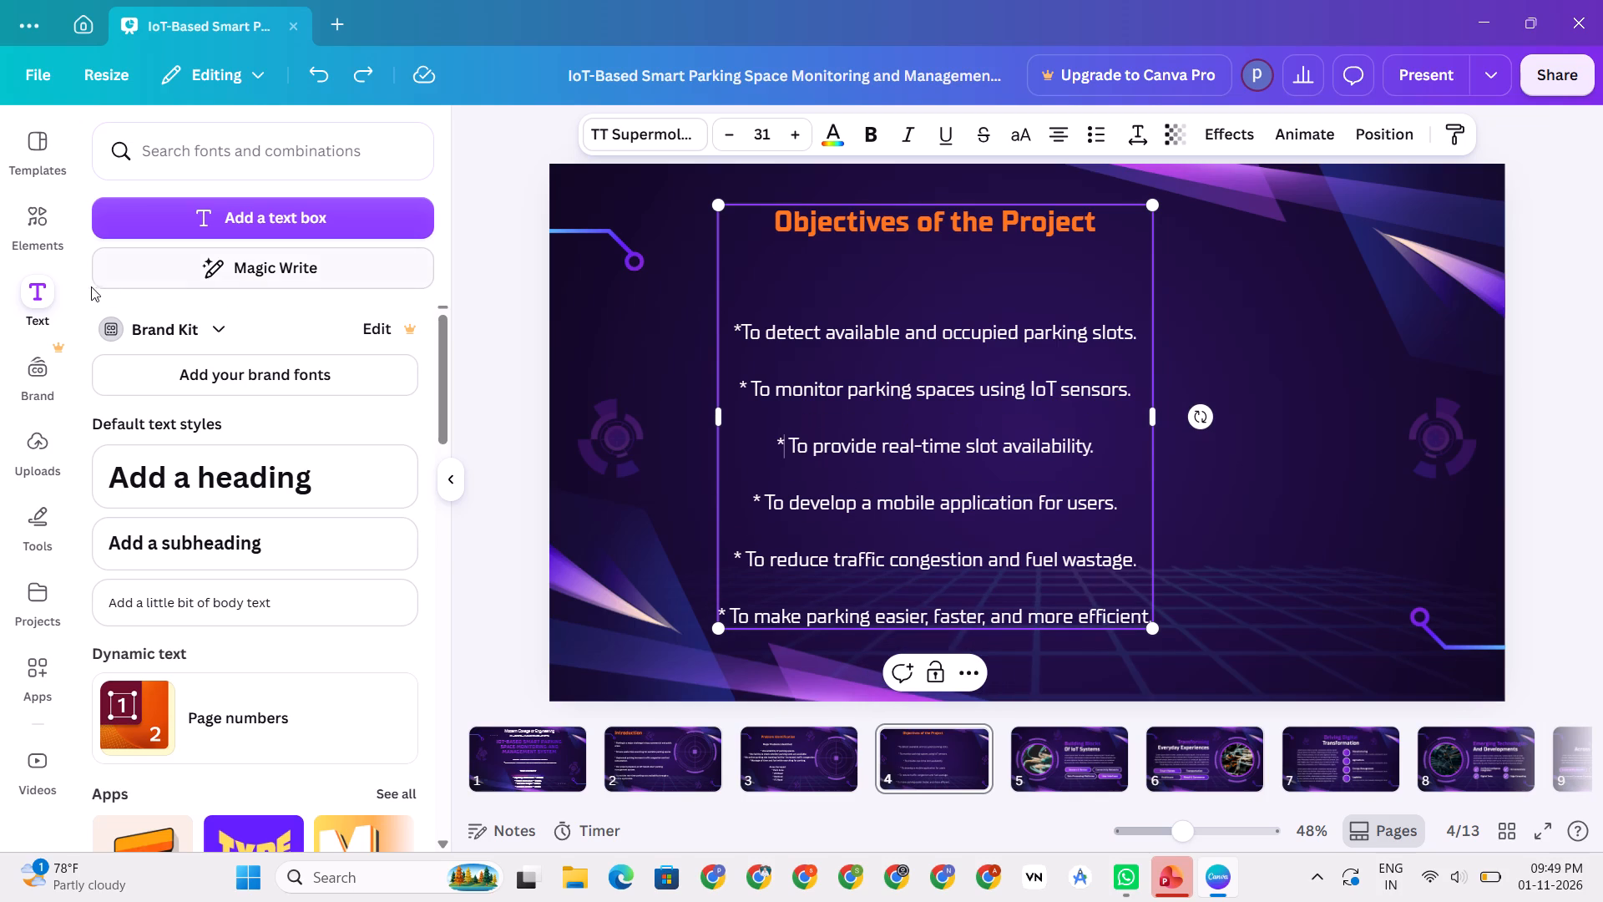
Finish editing the objectives text block on slide 4 and deselect it.
left_click(522, 375)
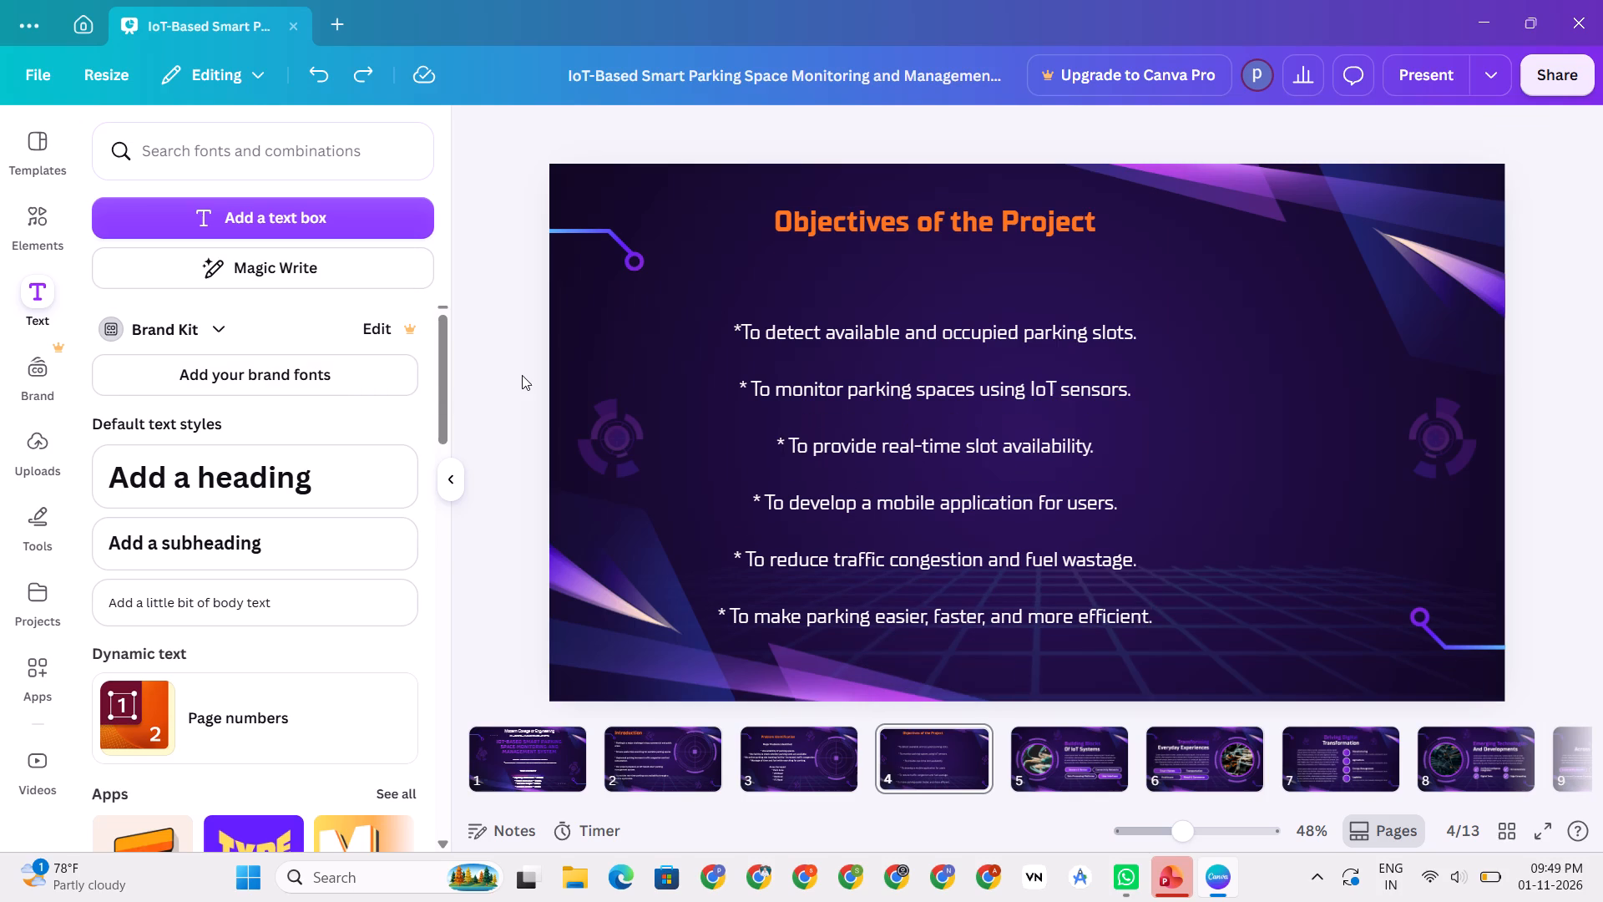
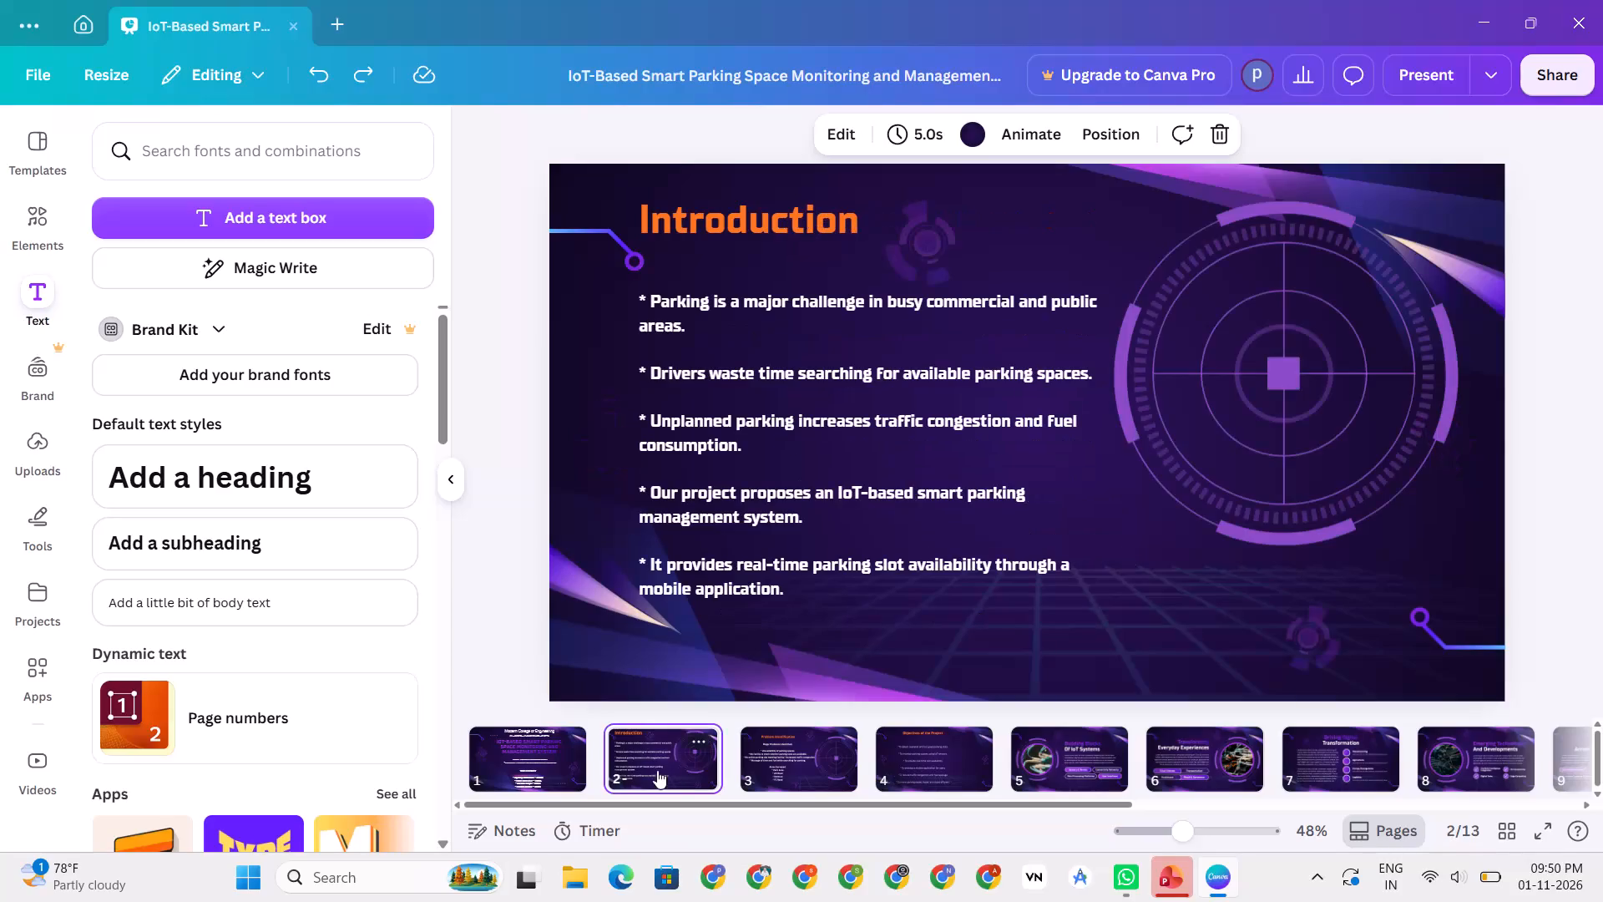
Return to slide 1 to review the presentation's title page.
left_click(560, 770)
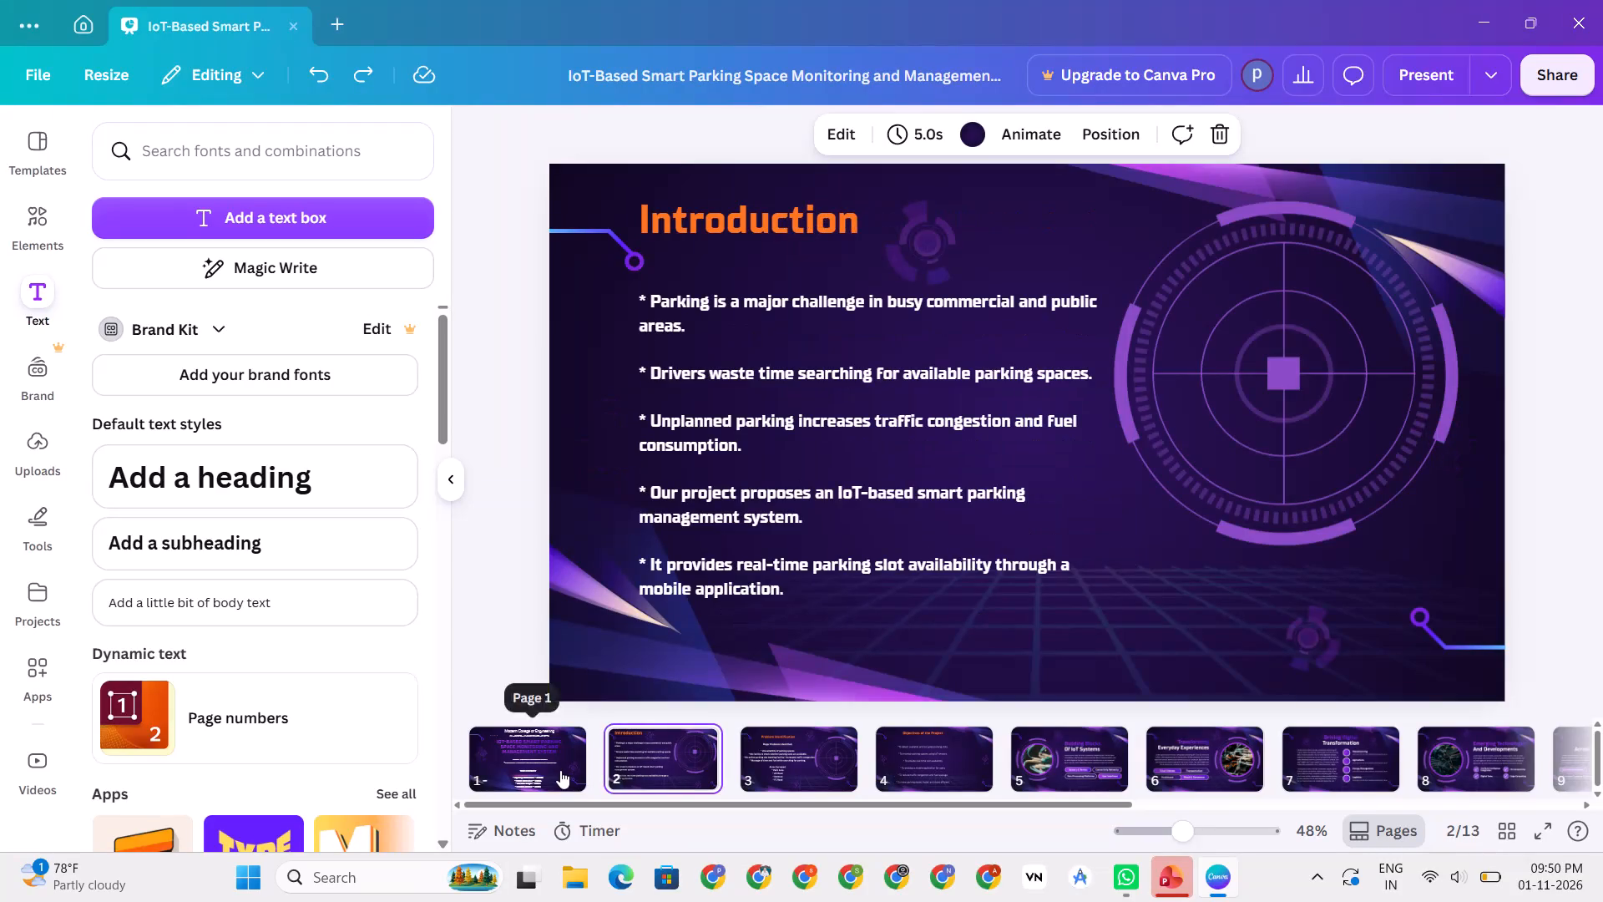
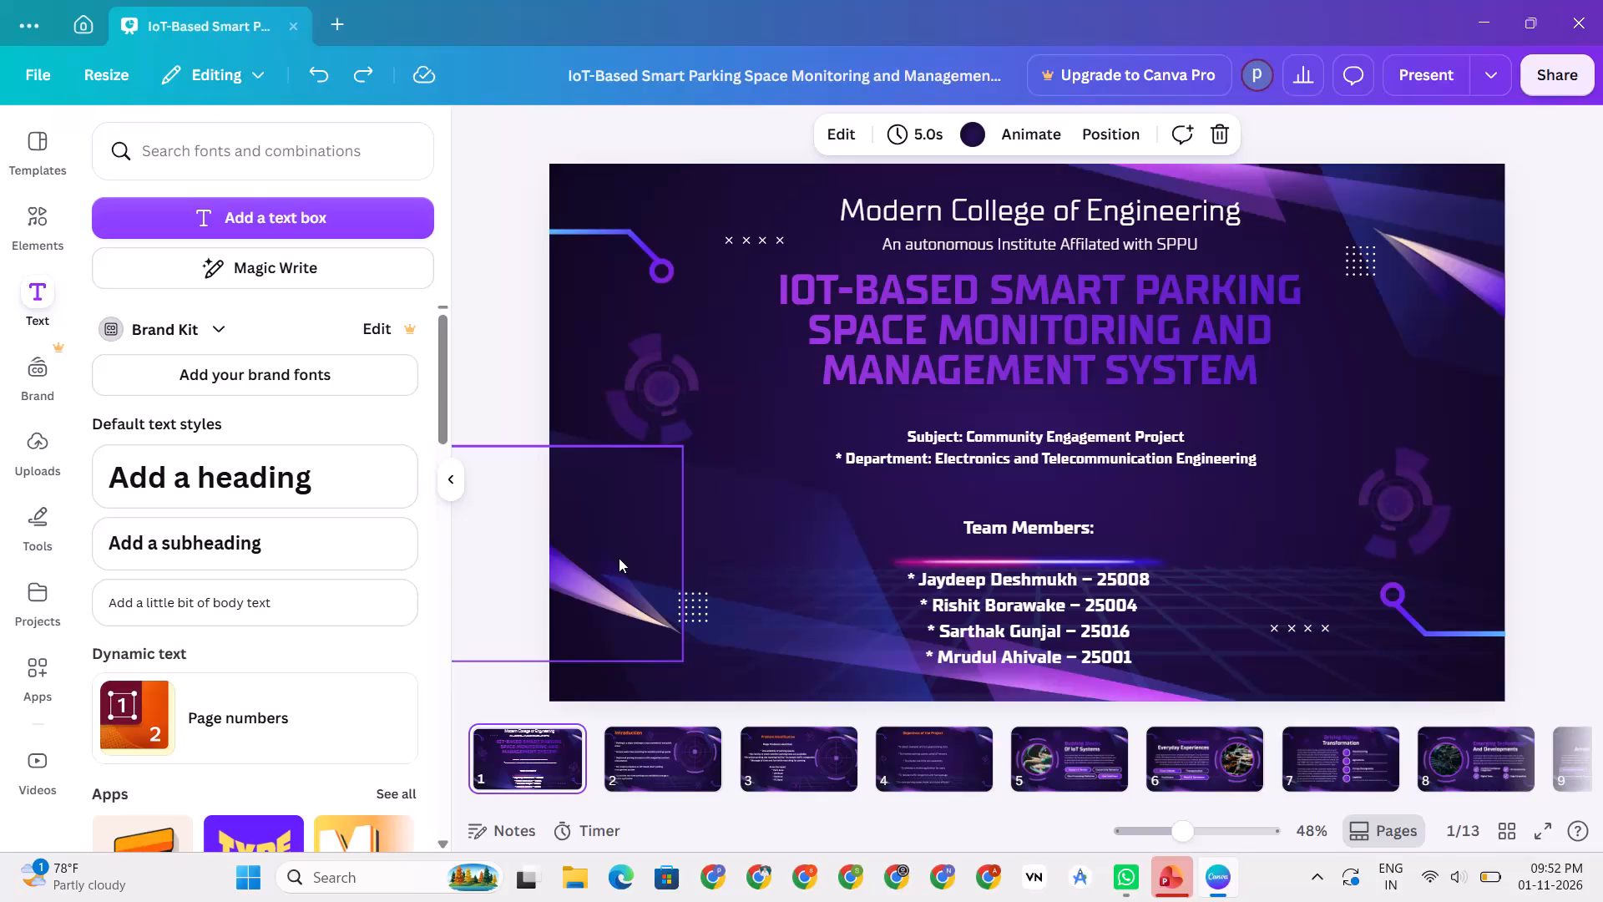
Make the six objectives listed beneath the "Objectives of the Project" heading on slide 4 bold.
left_click(786, 712)
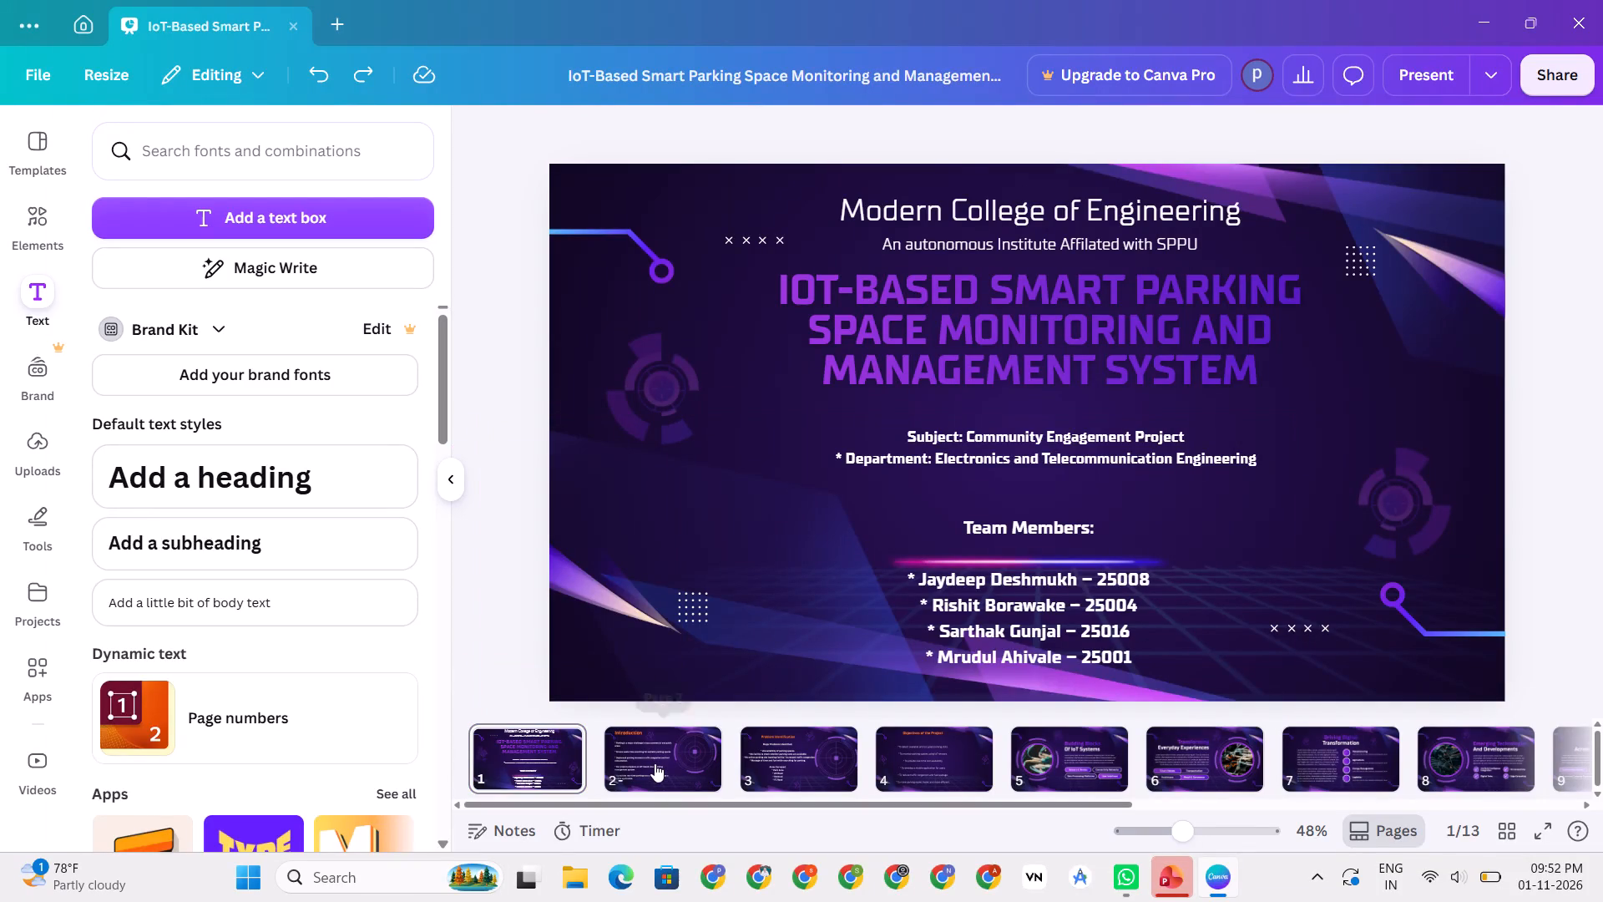
left_click(655, 763)
left_click(838, 783)
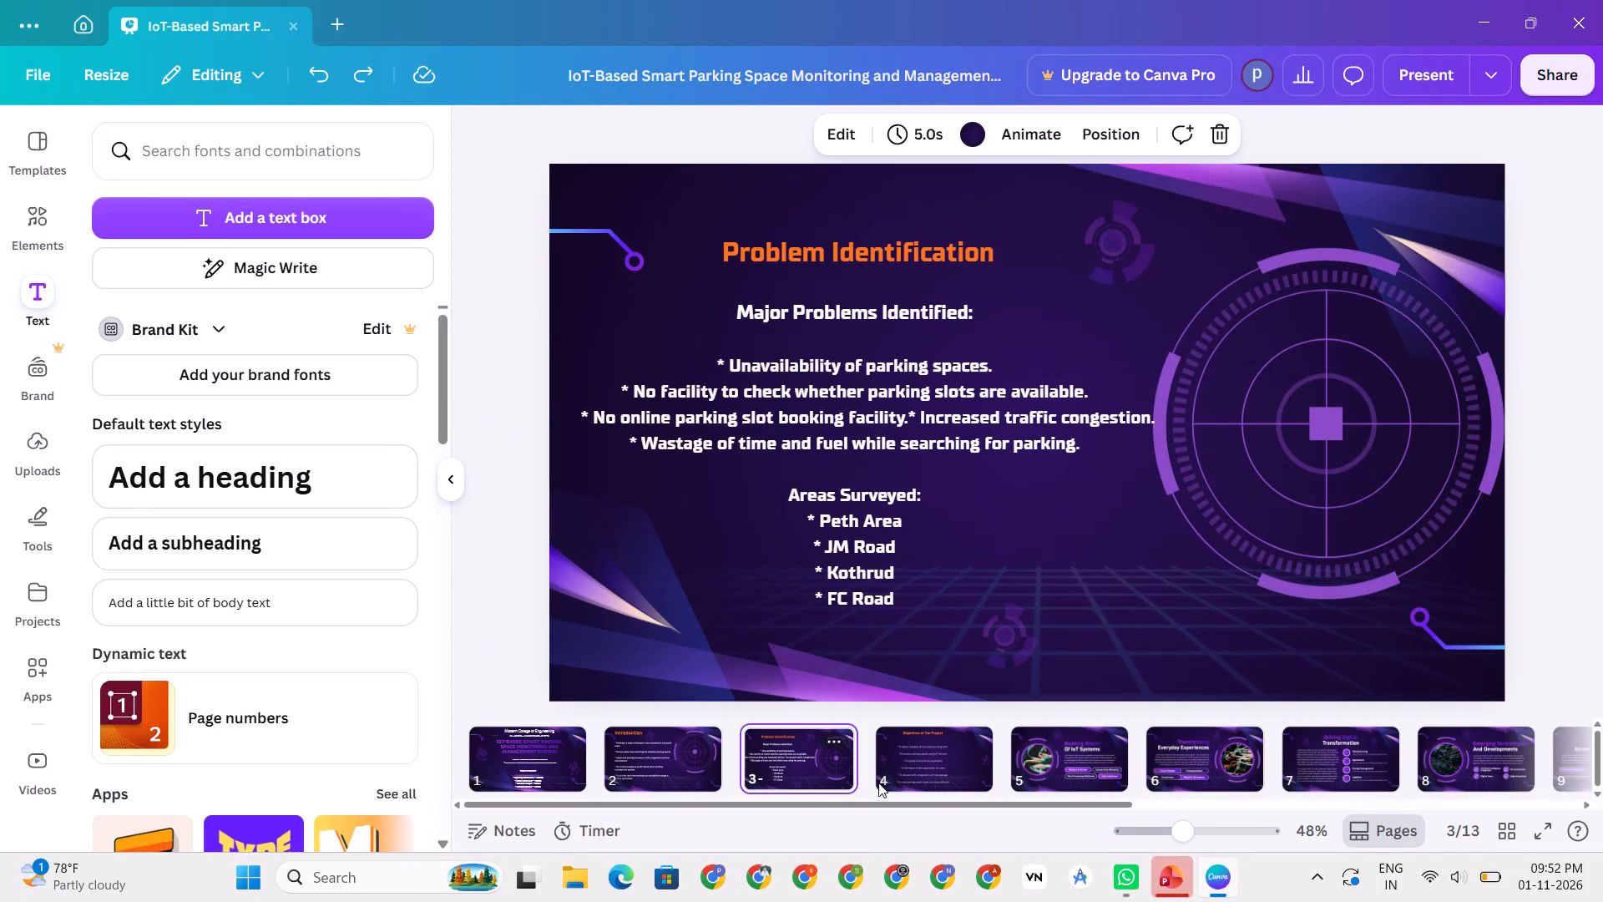
left_click(954, 775)
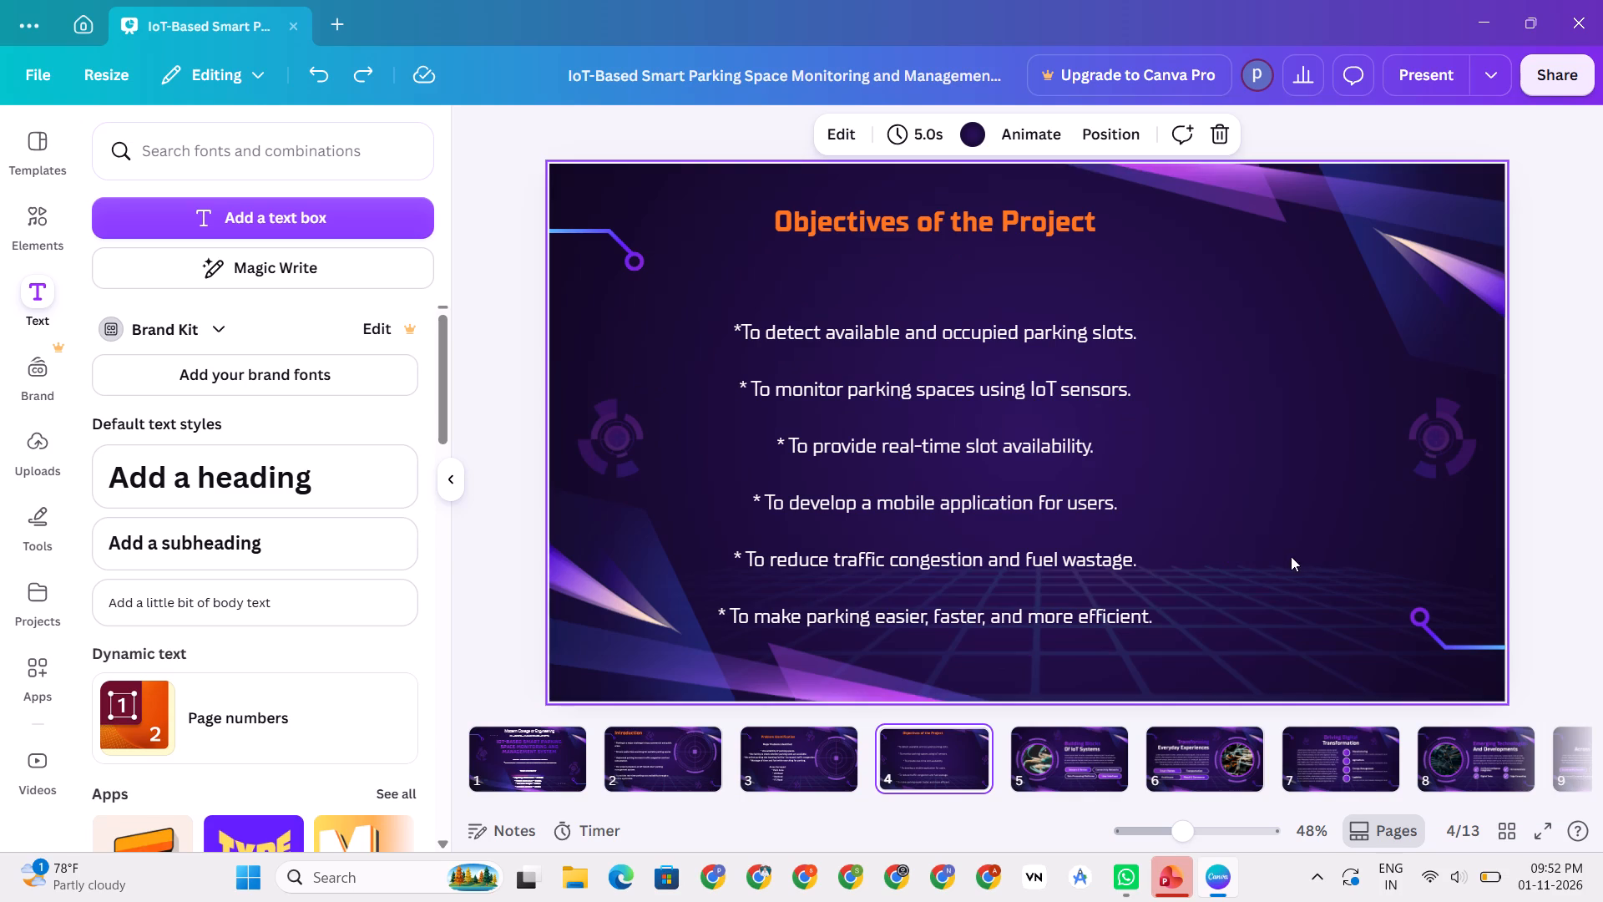
left_click(1172, 608)
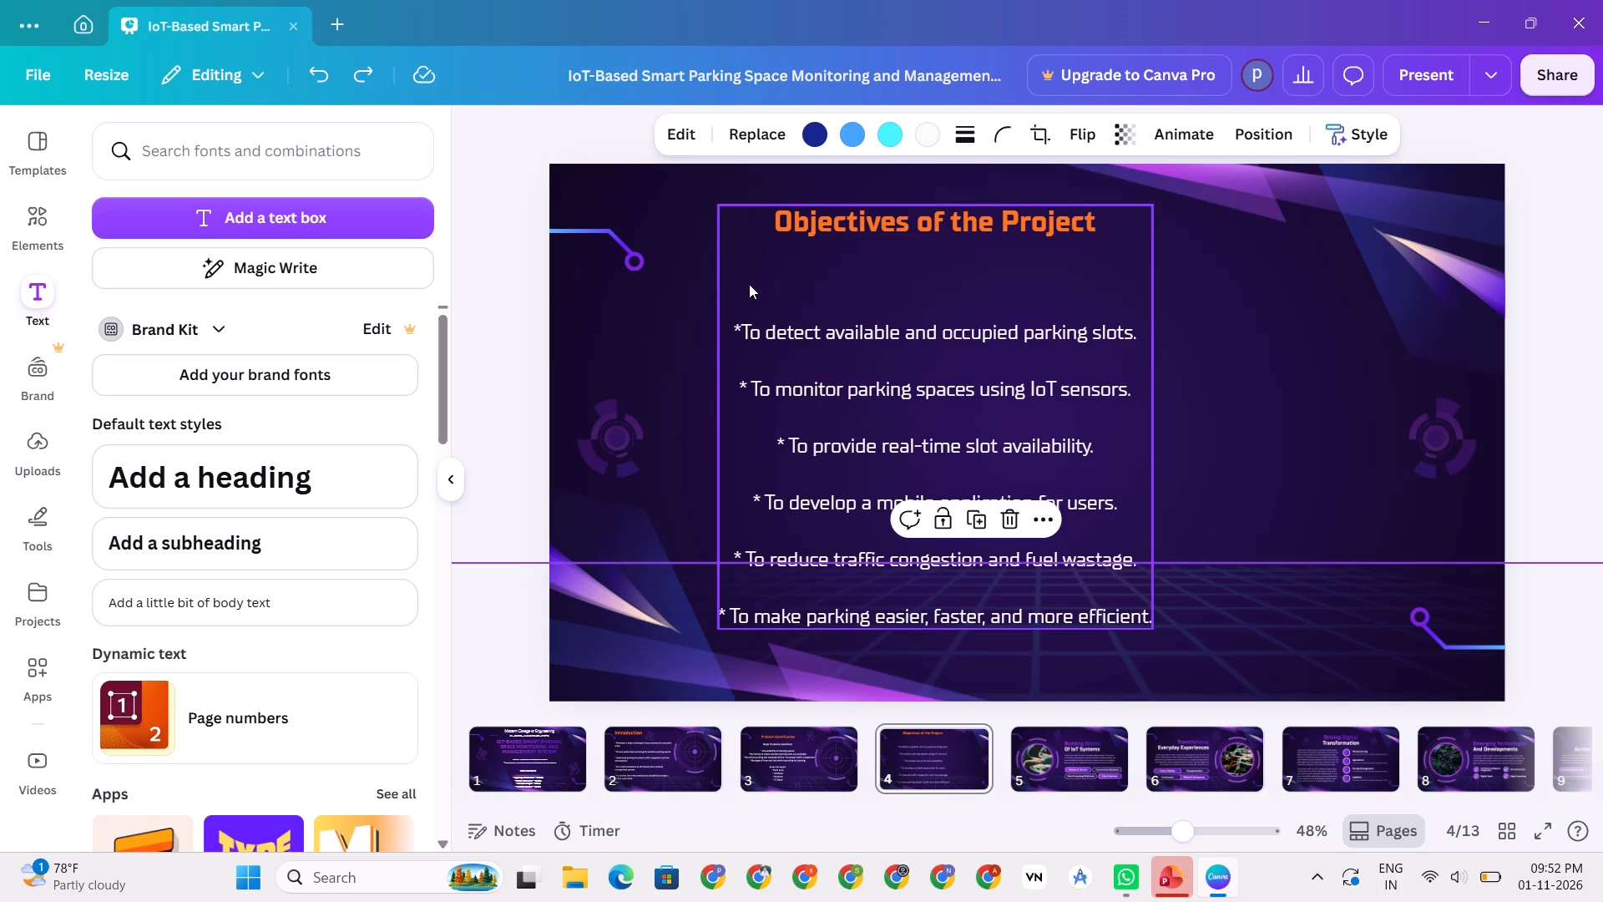
left_click(746, 291)
left_click(732, 338)
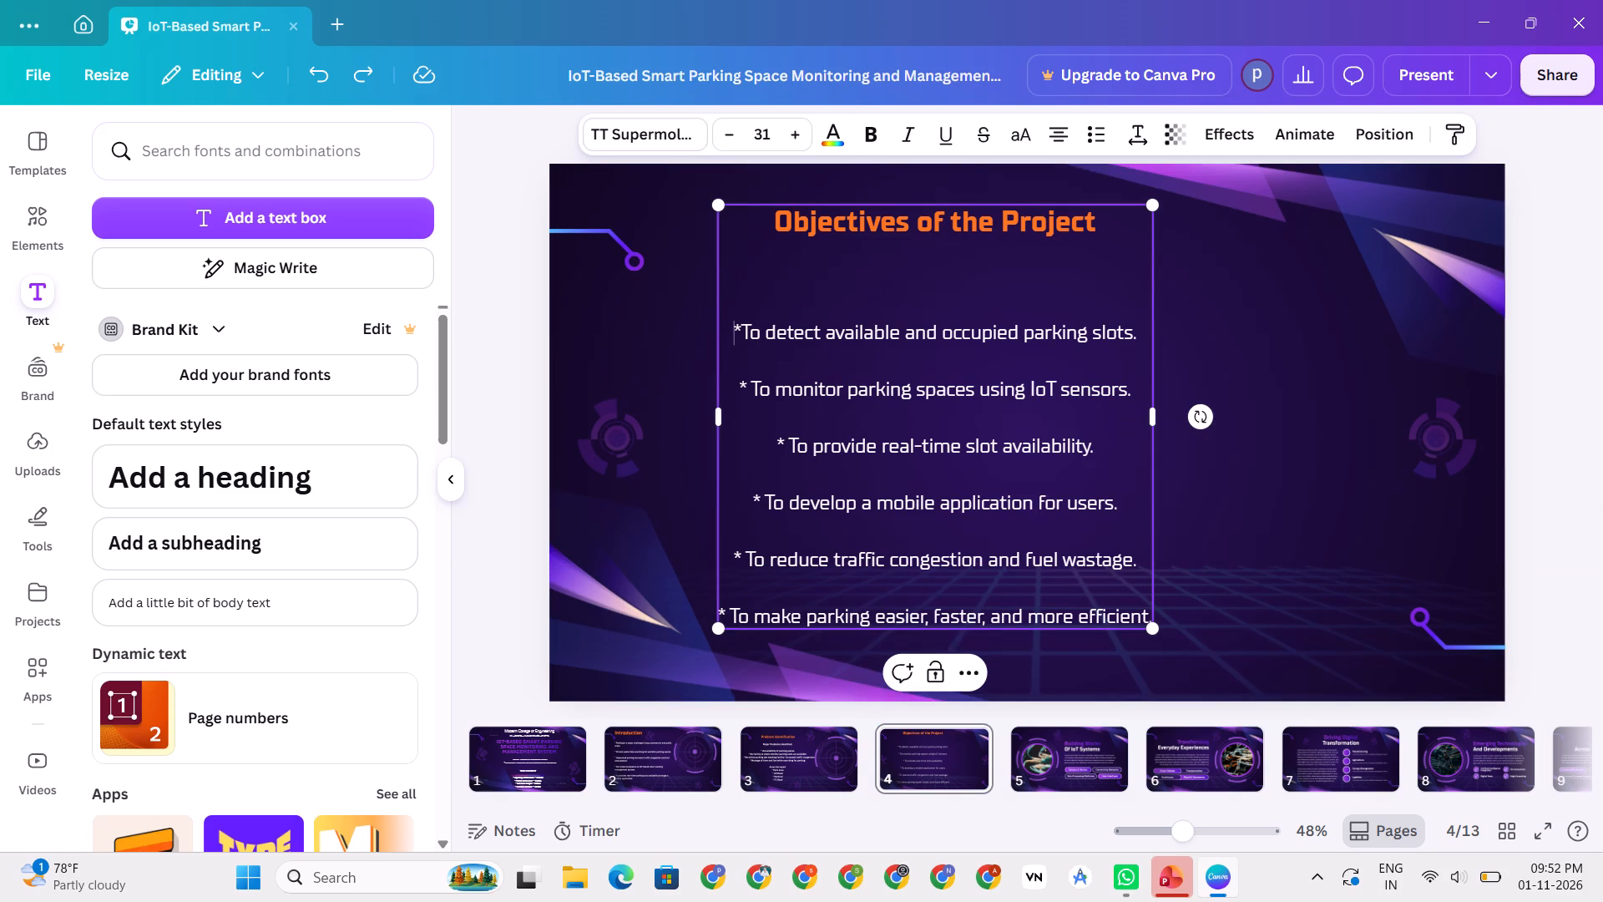
left_click_drag(736, 332, 1135, 654)
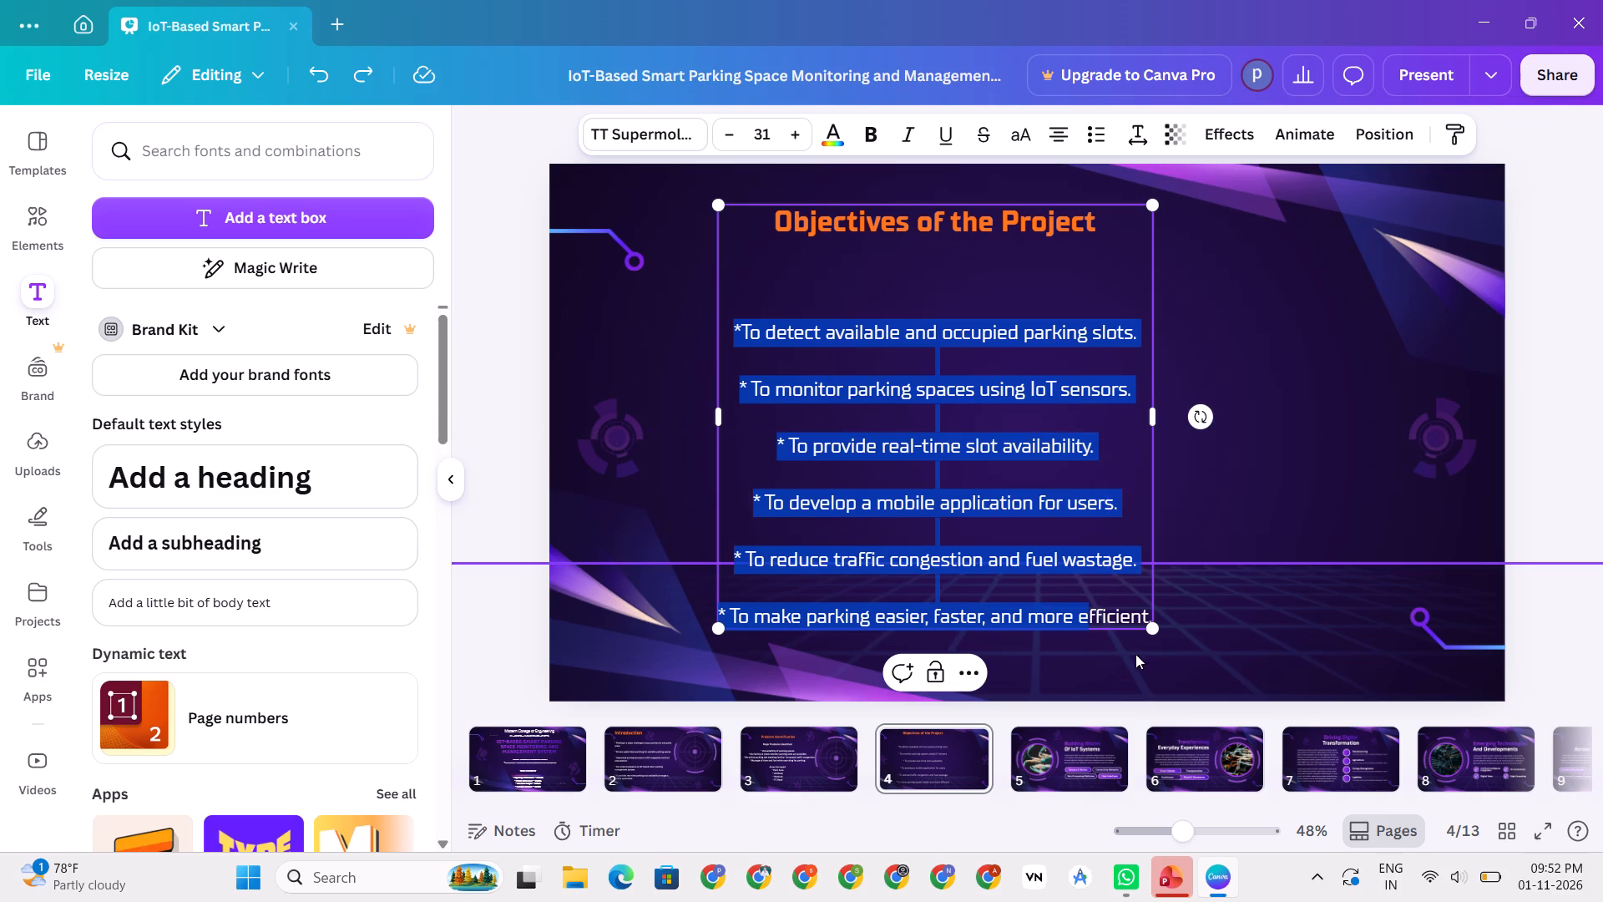
left_click_drag(1135, 654, 1149, 608)
left_click(869, 134)
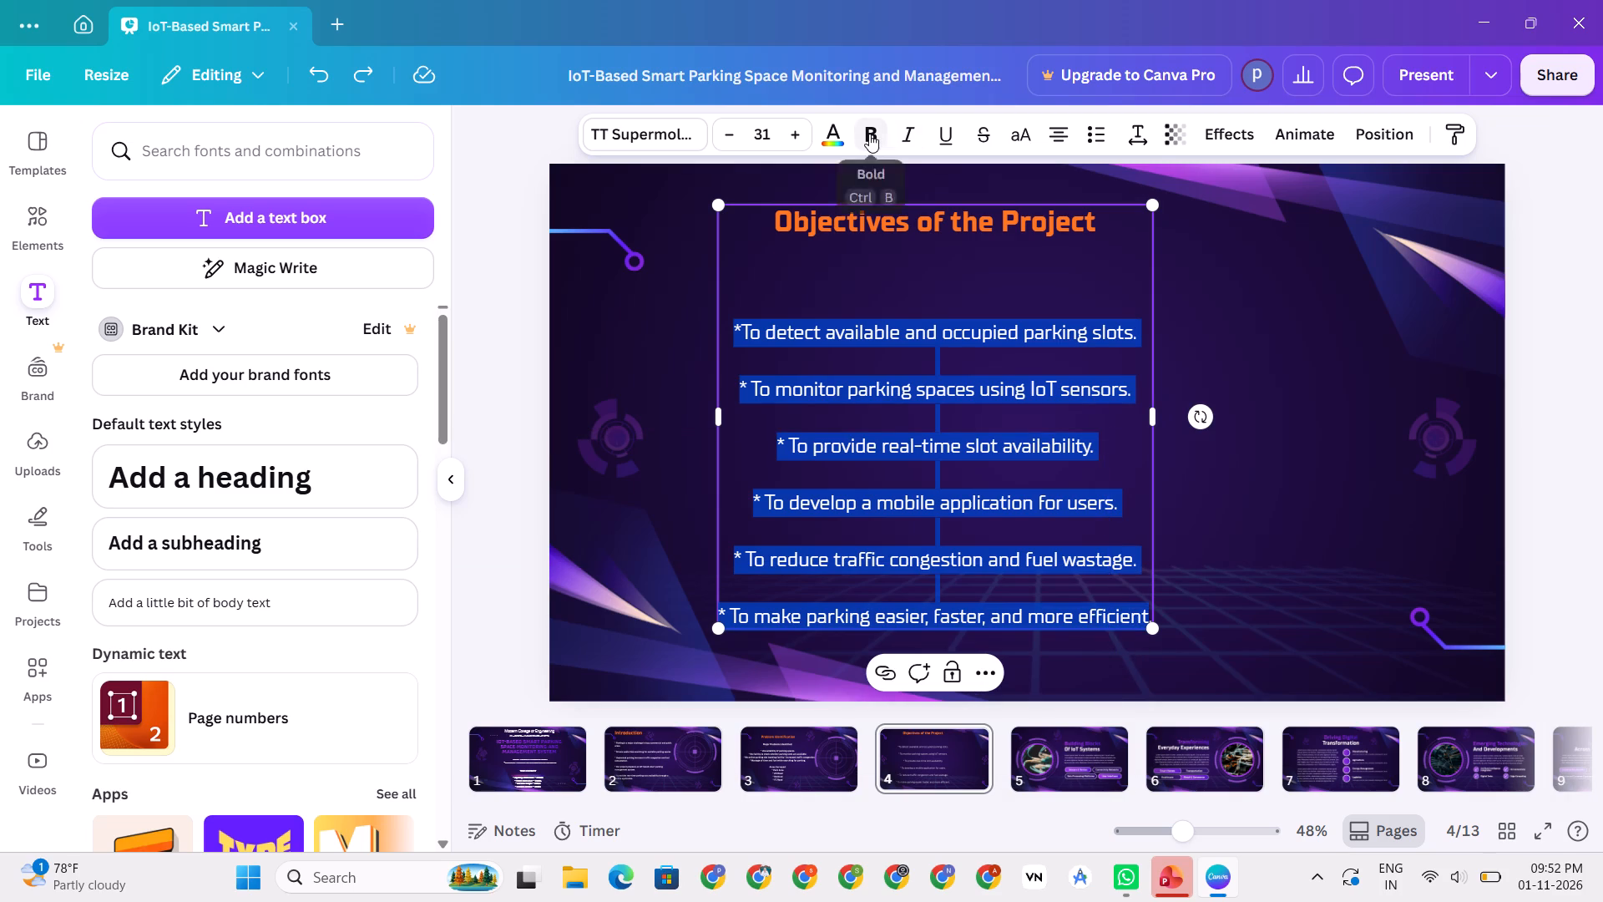
left_click(651, 281)
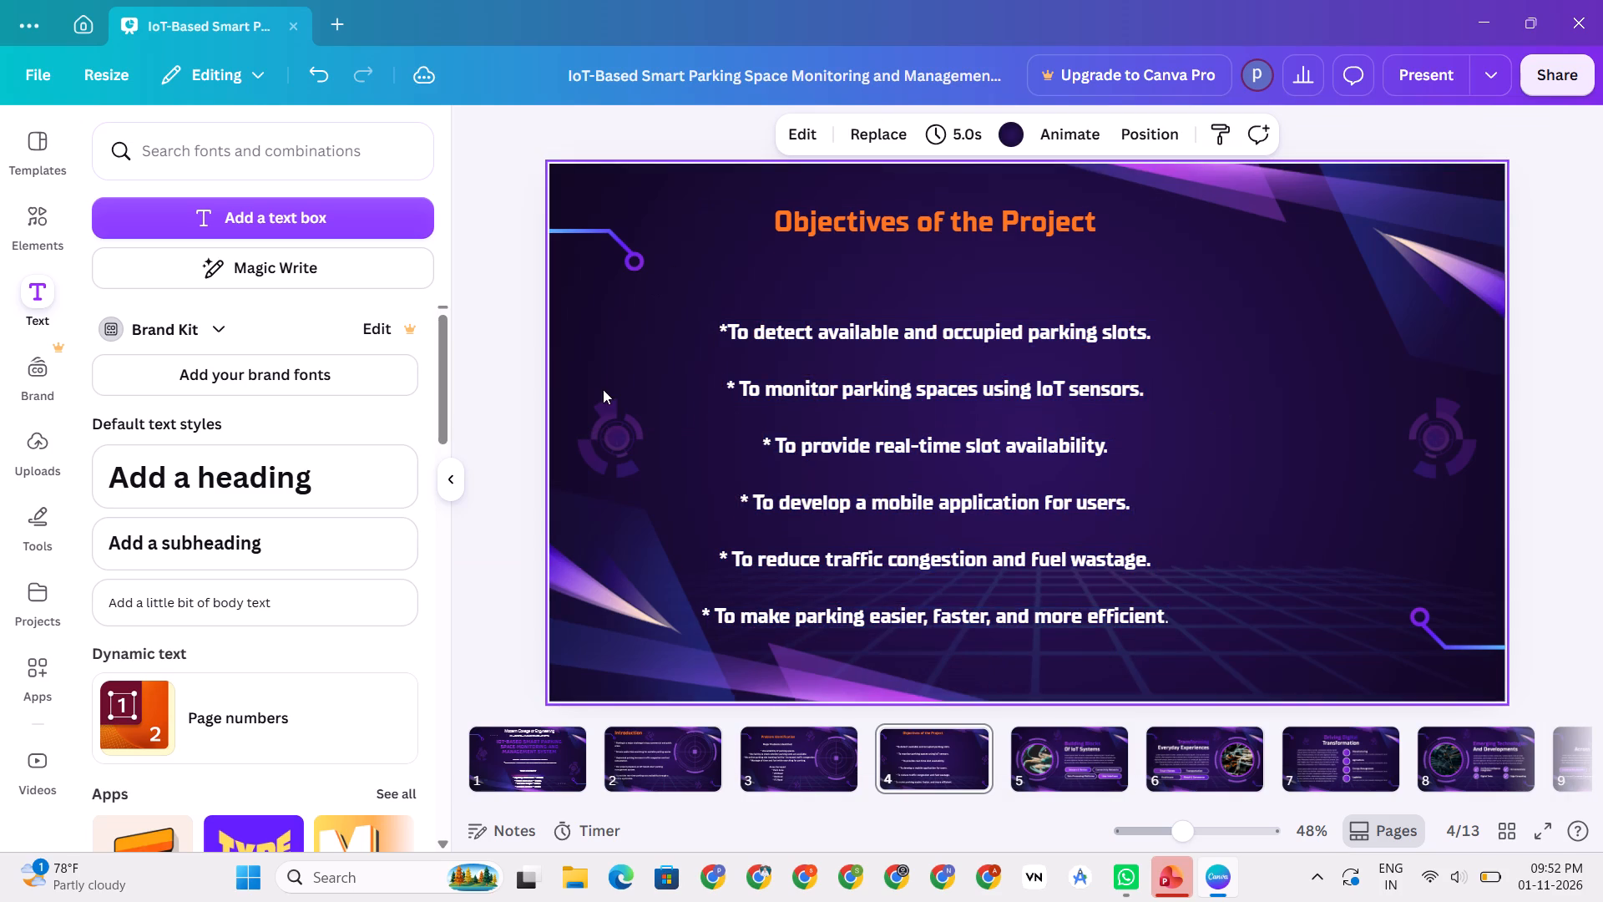
Delete the large circular target graphic beside the text on the "Problem Identification" slide.
key("Left")
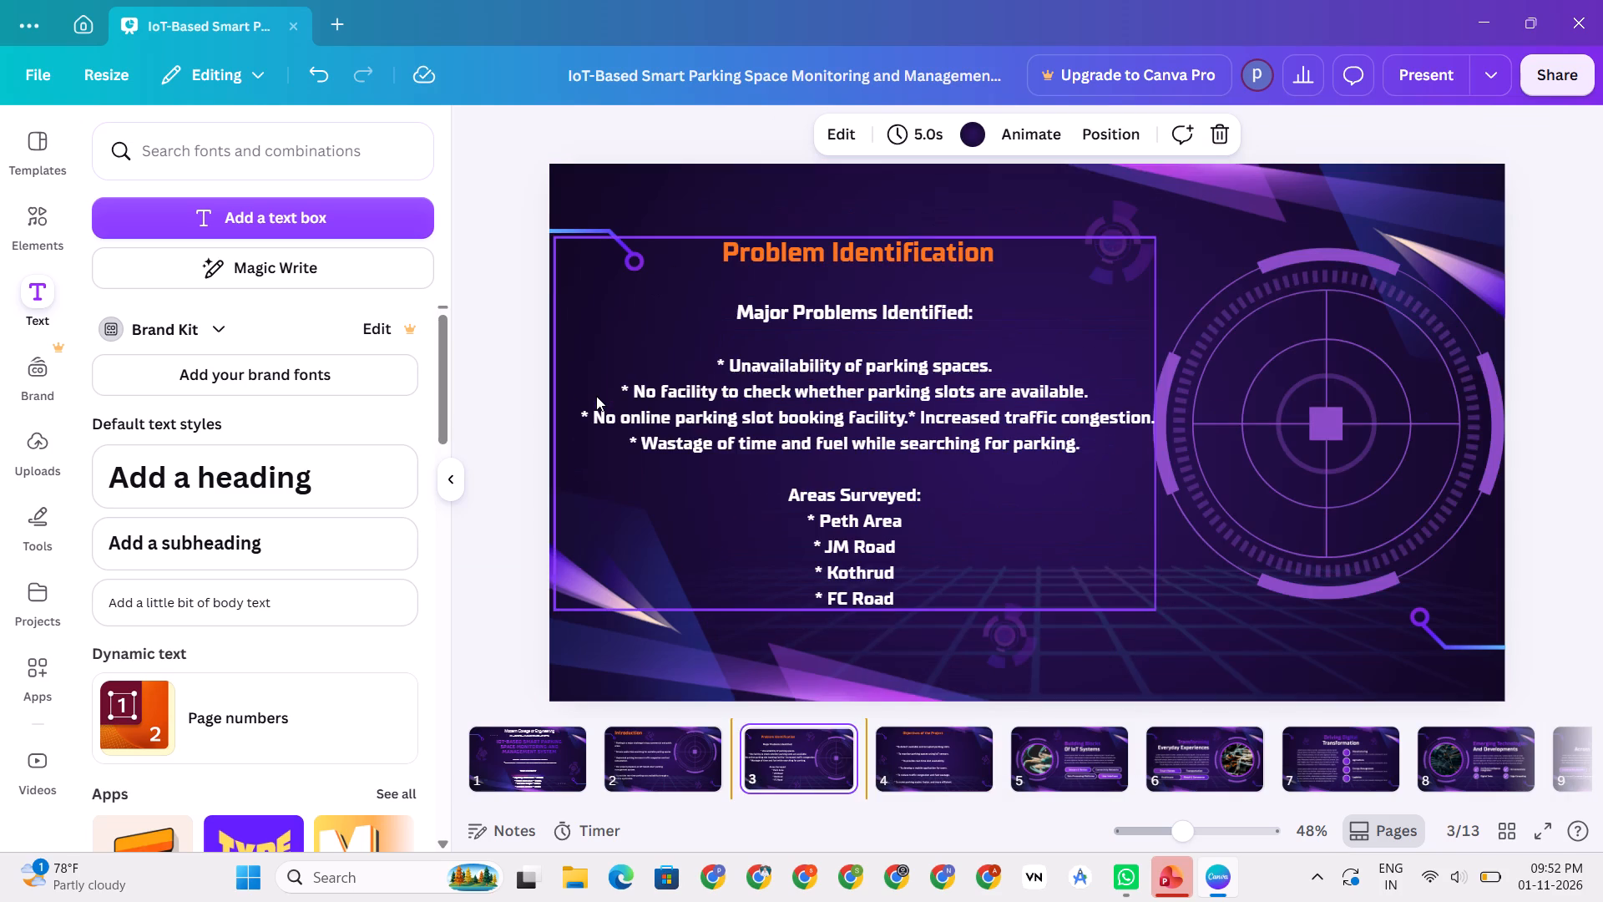
key("Right")
key("Left")
left_click(1353, 438)
key("Delete")
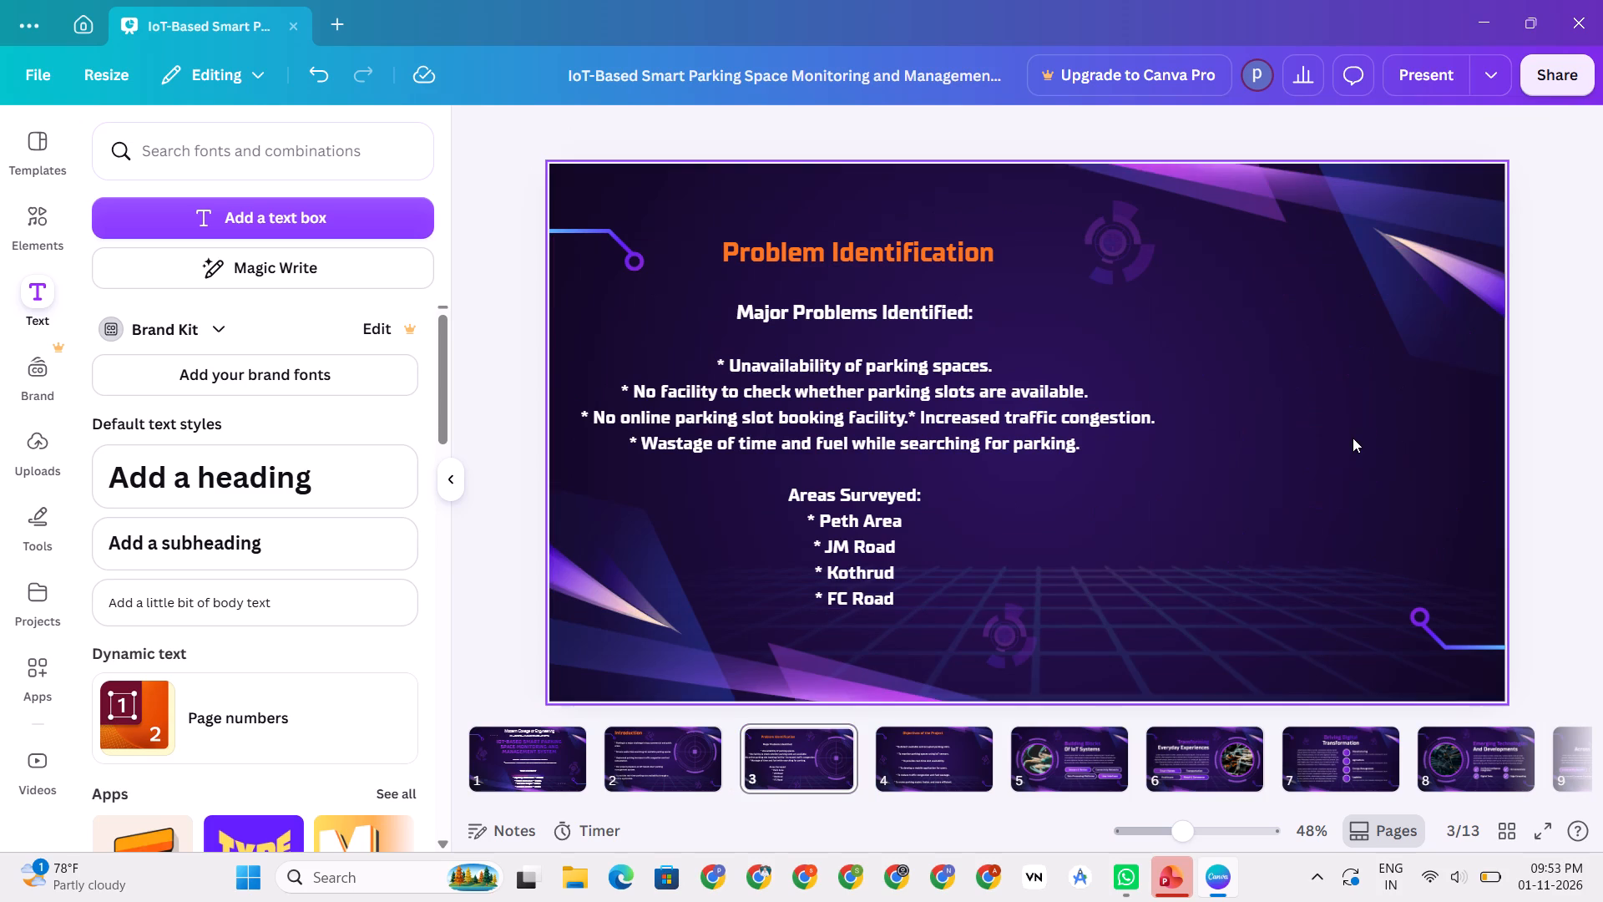
Reposition the Problem Identification text block slightly up and left, bringing its heading near the slide's top edge.
left_click(736, 462)
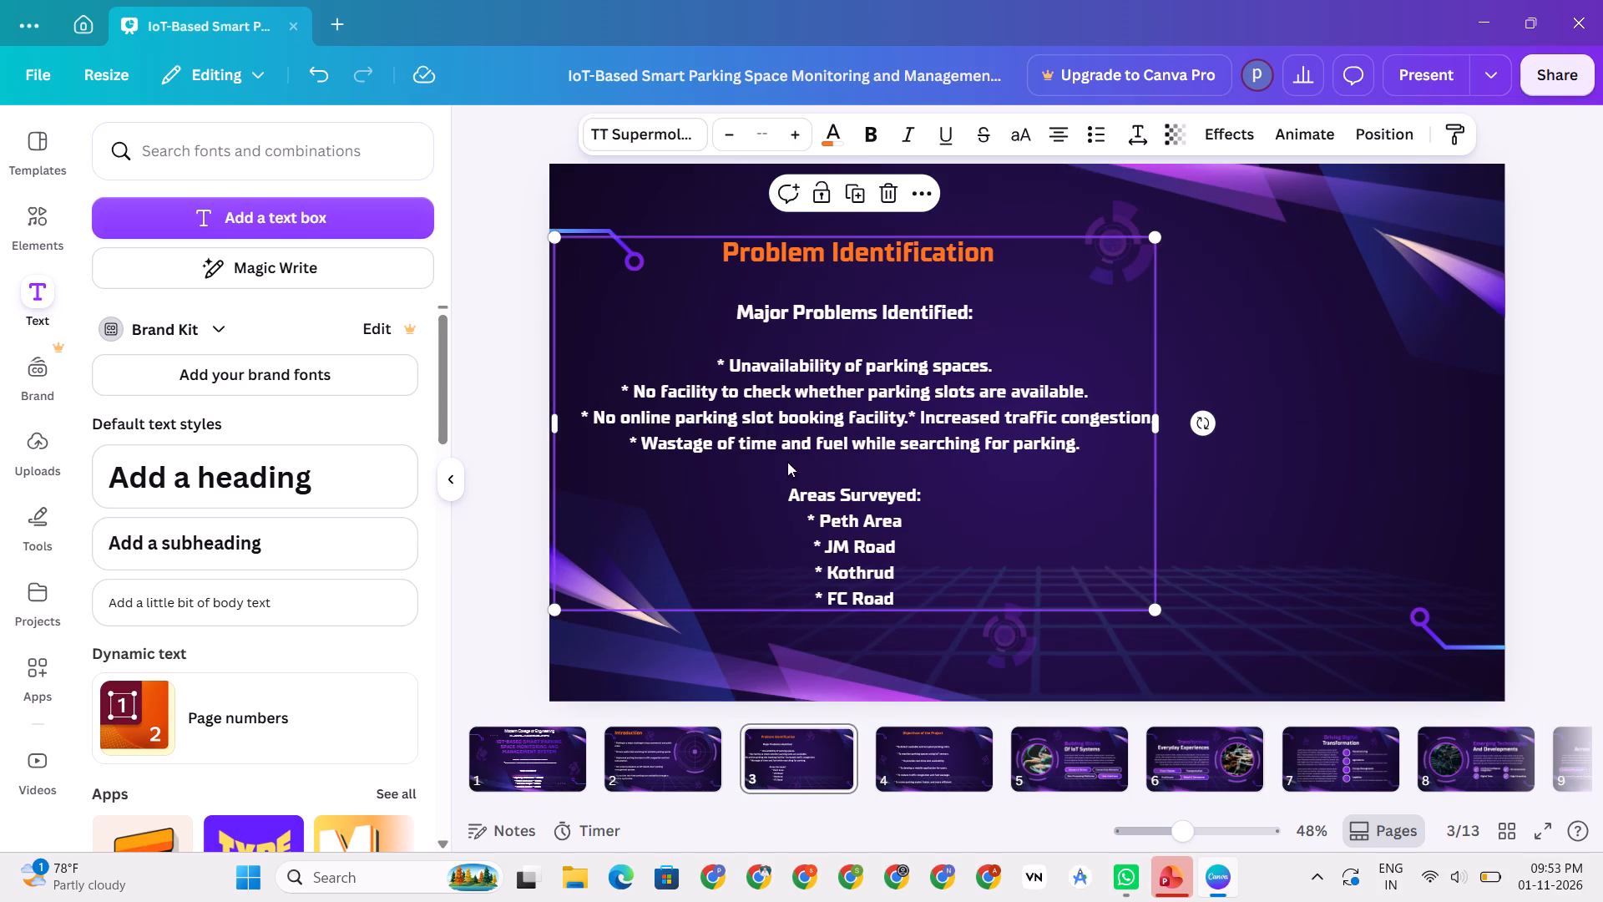
left_click_drag(733, 563, 771, 610)
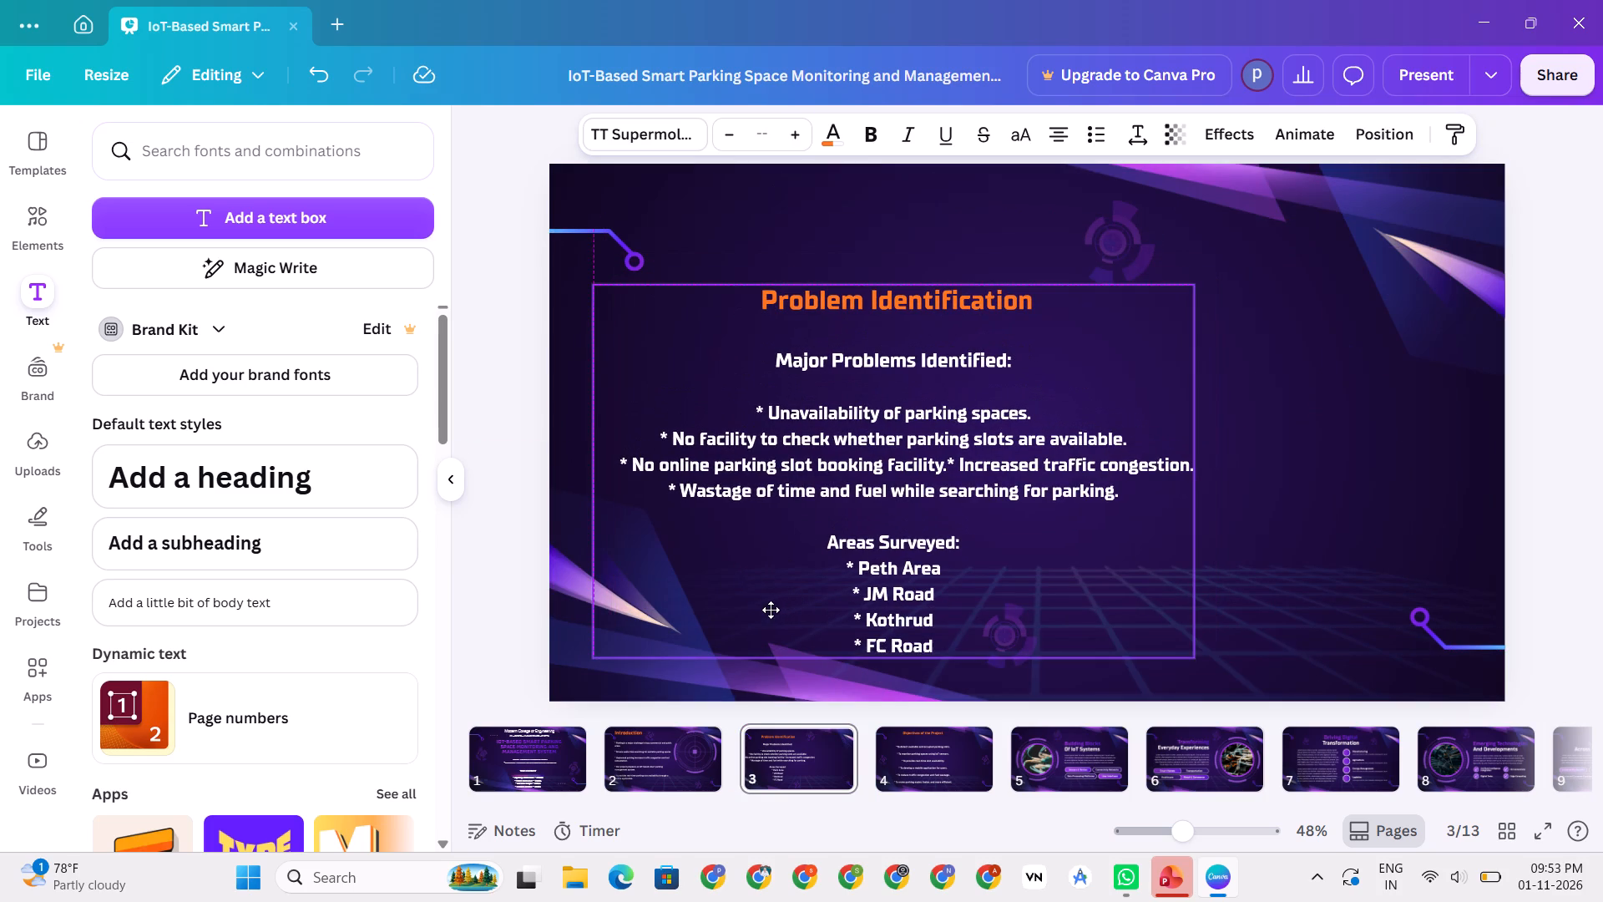
left_click_drag(771, 610, 774, 610)
left_click_drag(770, 341, 746, 289)
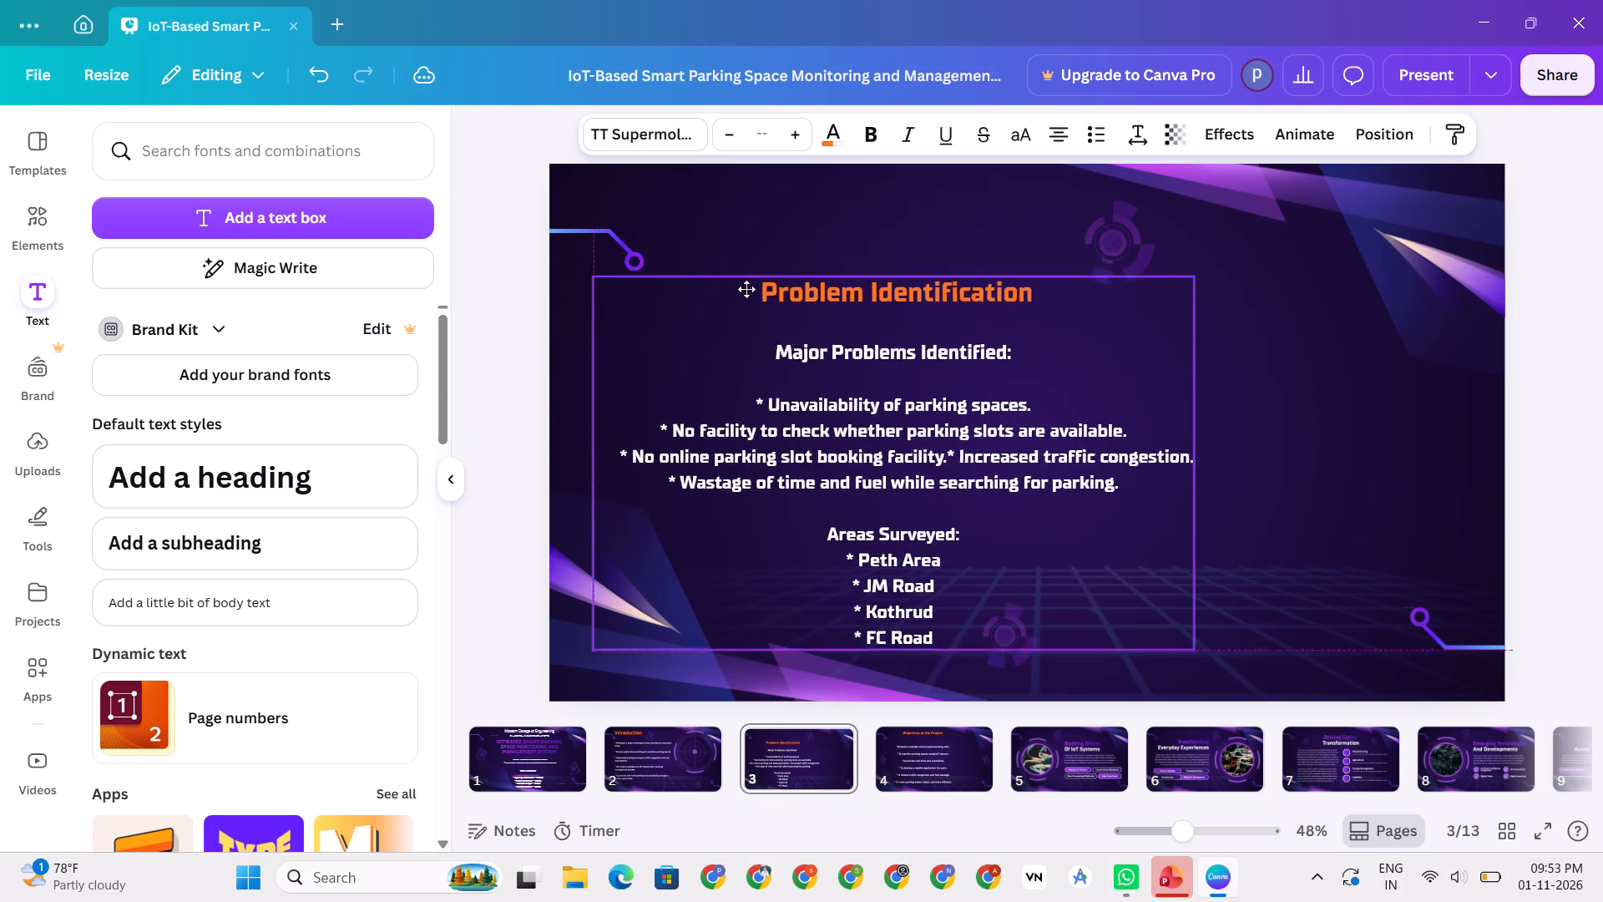
left_click_drag(746, 289, 720, 264)
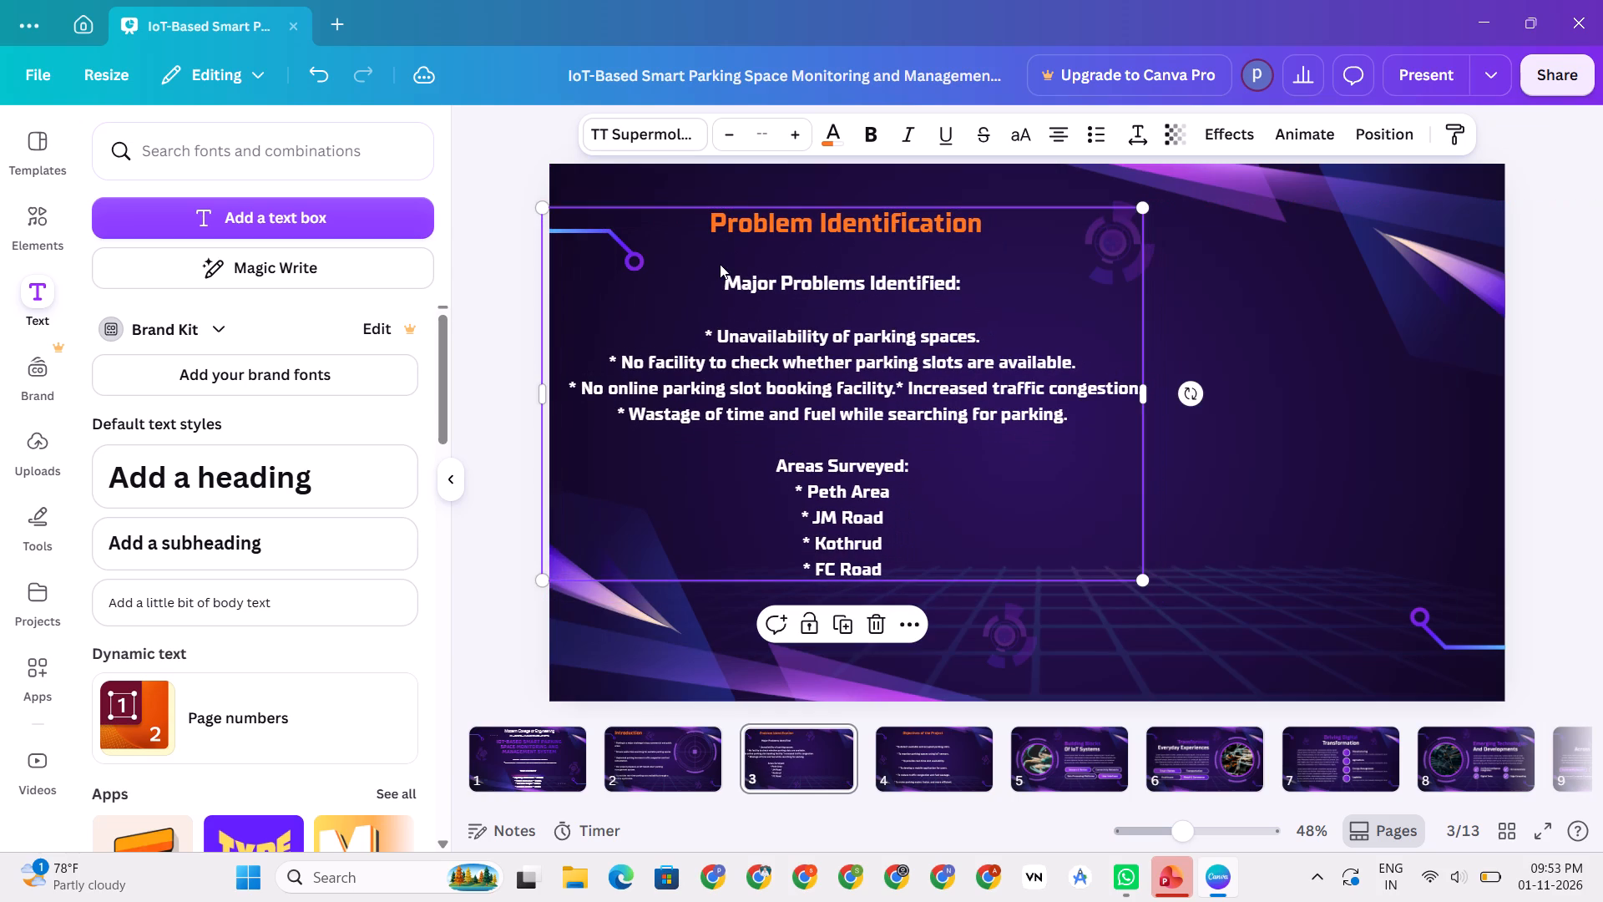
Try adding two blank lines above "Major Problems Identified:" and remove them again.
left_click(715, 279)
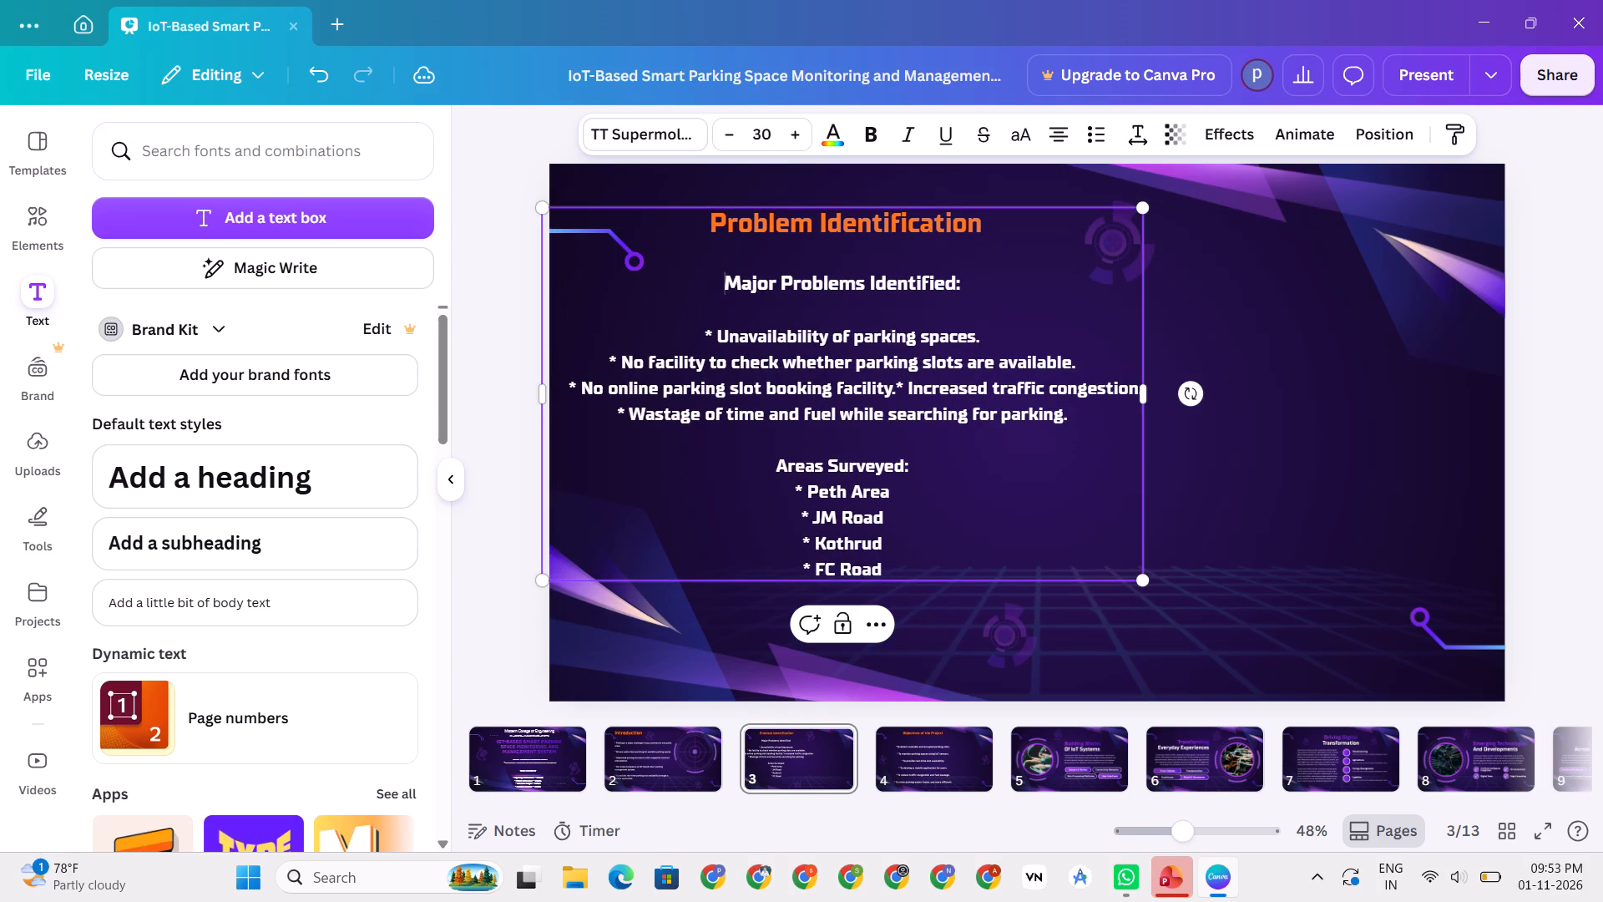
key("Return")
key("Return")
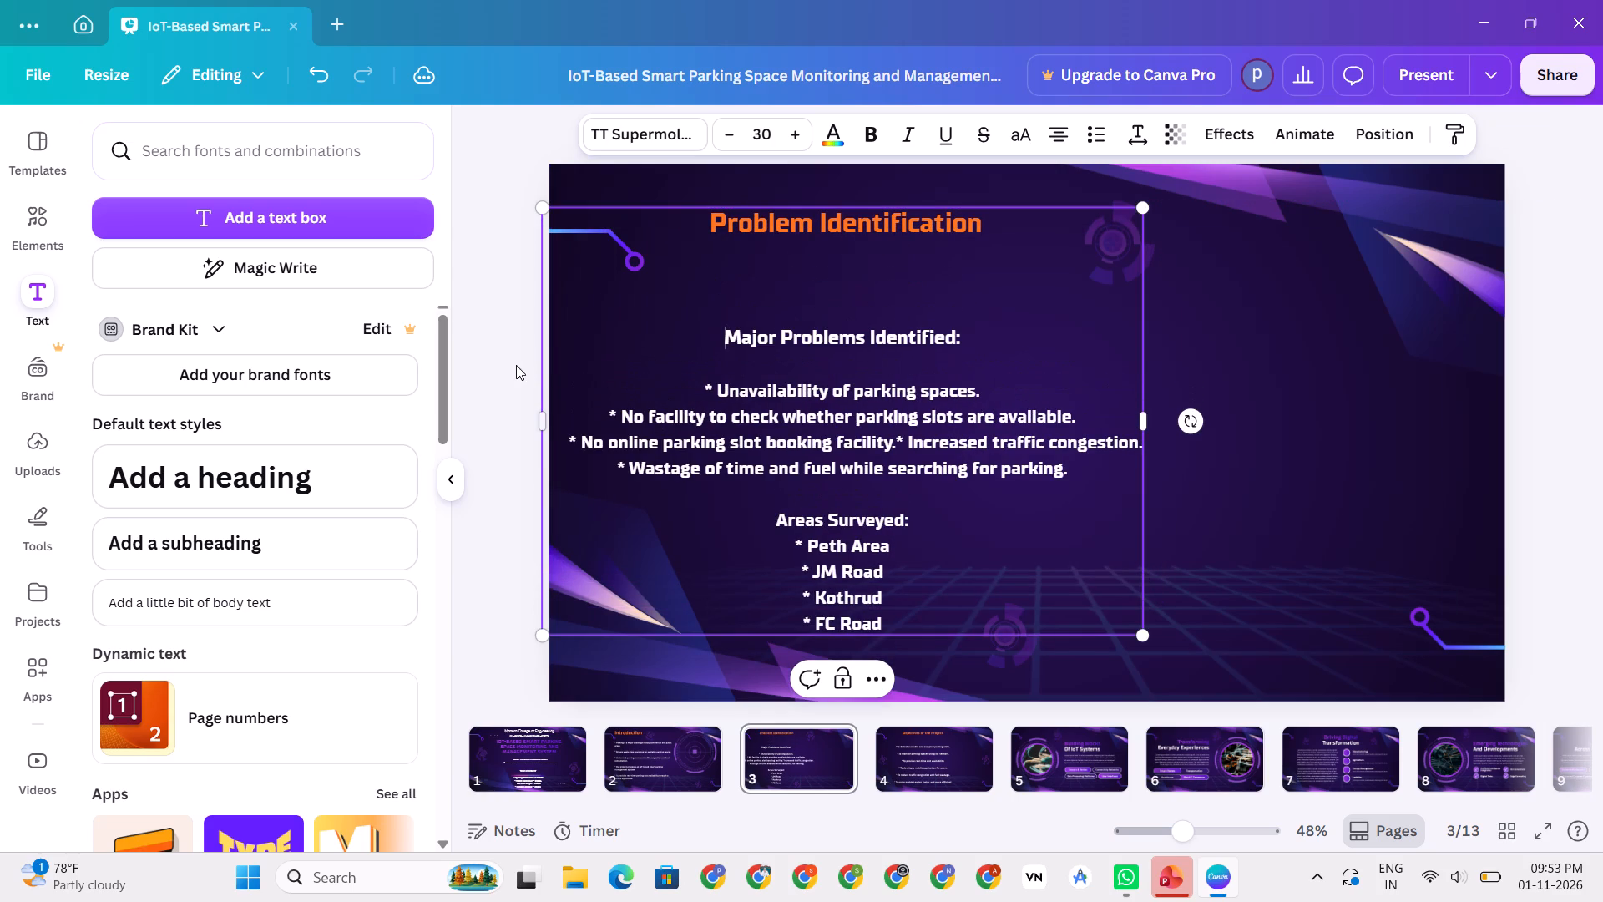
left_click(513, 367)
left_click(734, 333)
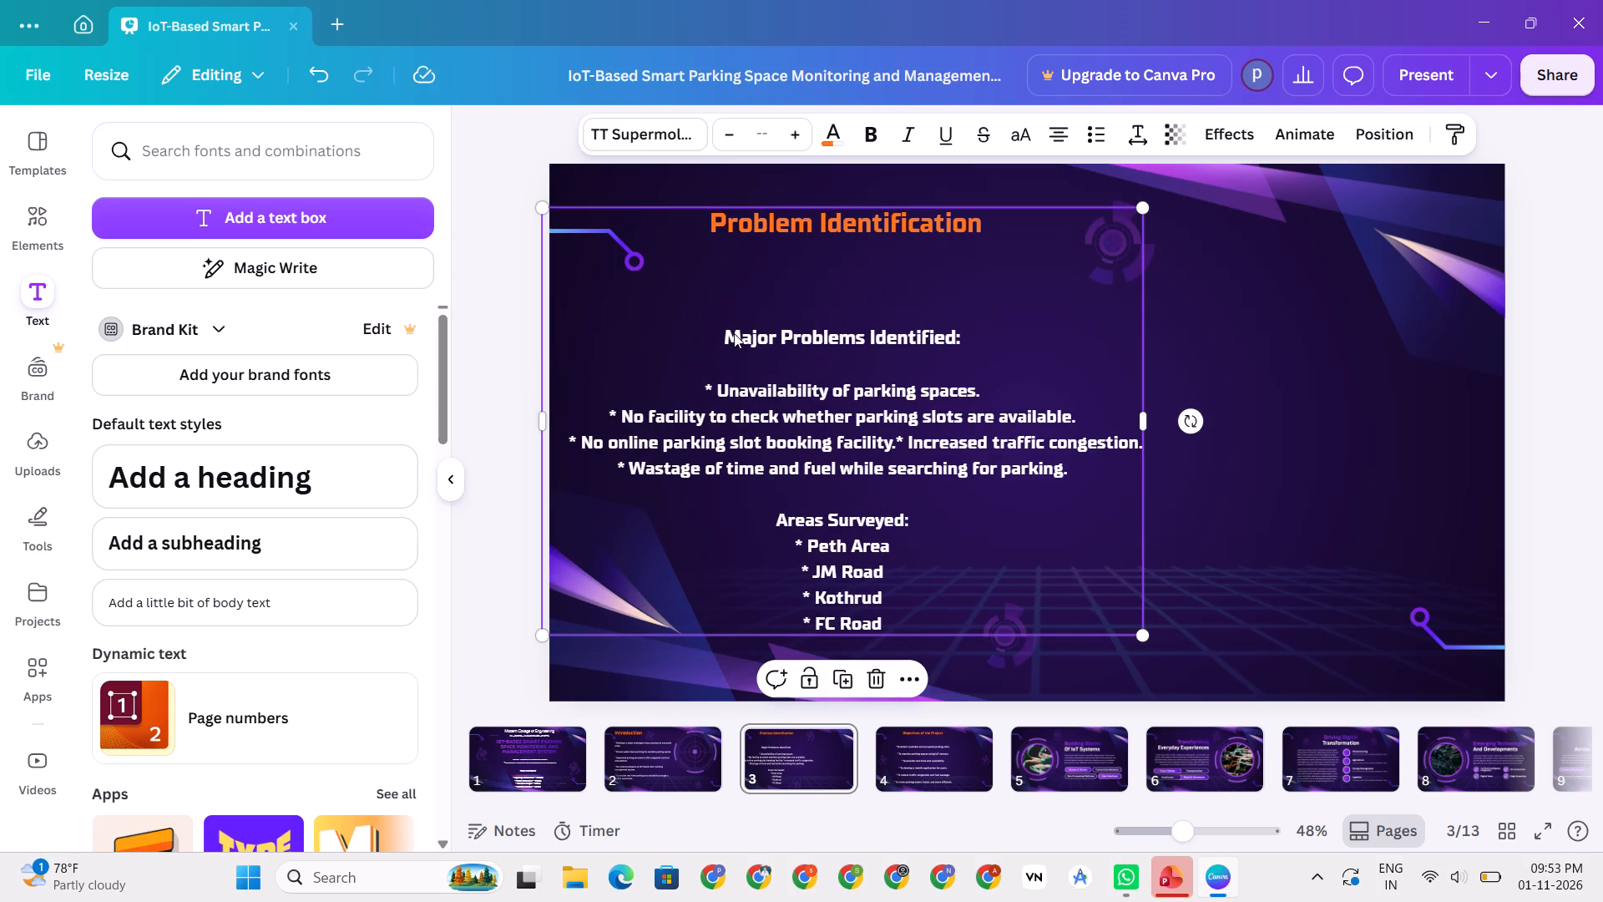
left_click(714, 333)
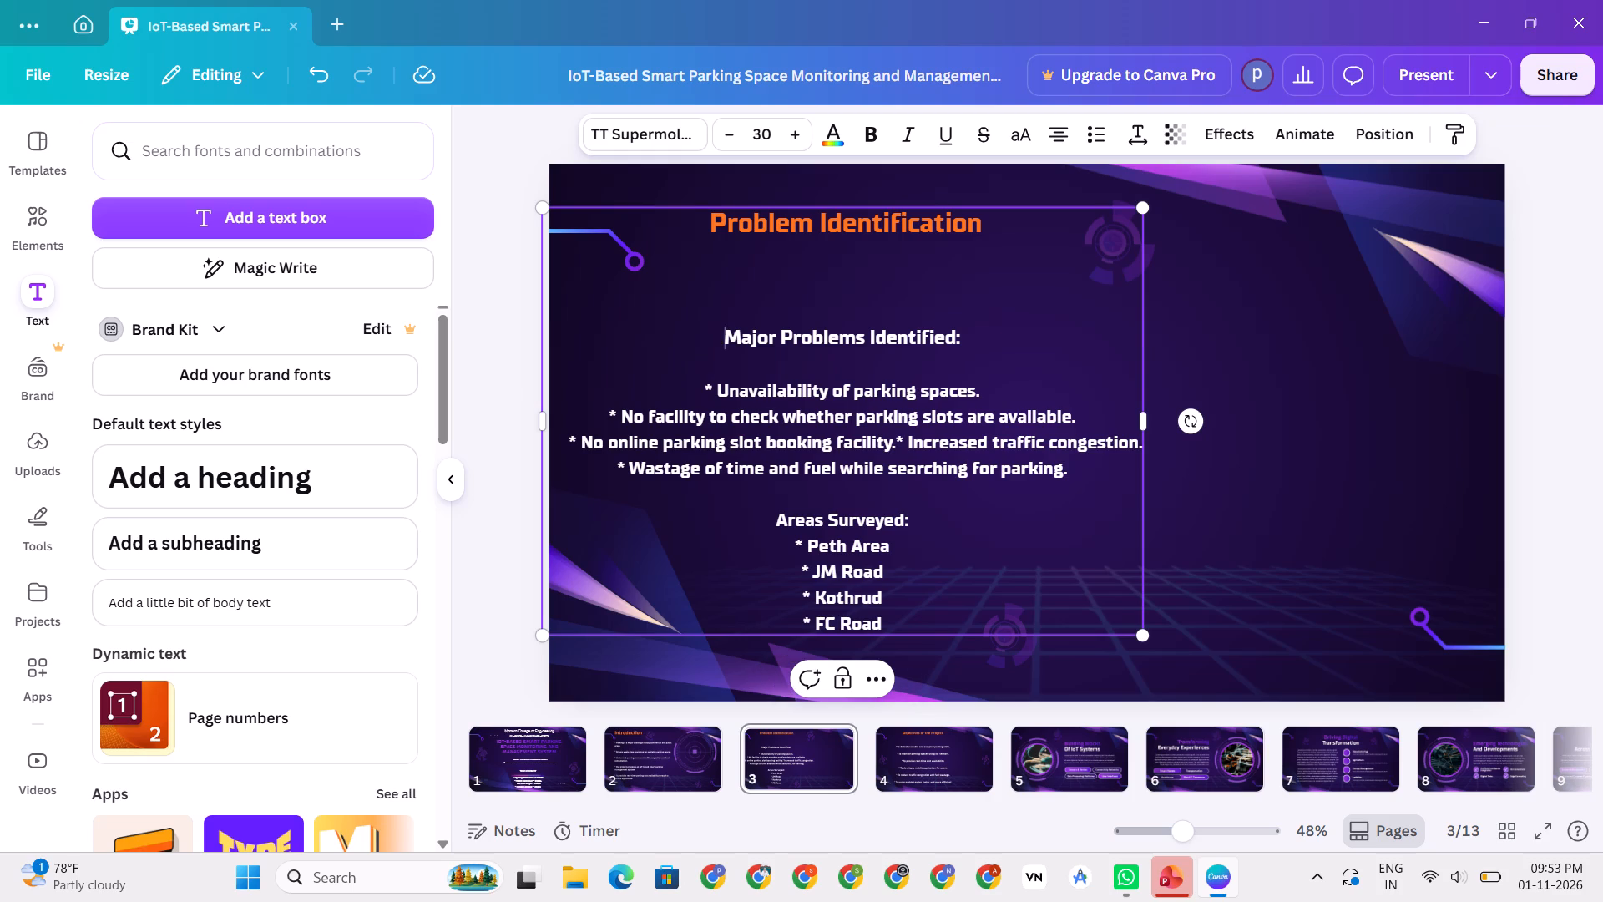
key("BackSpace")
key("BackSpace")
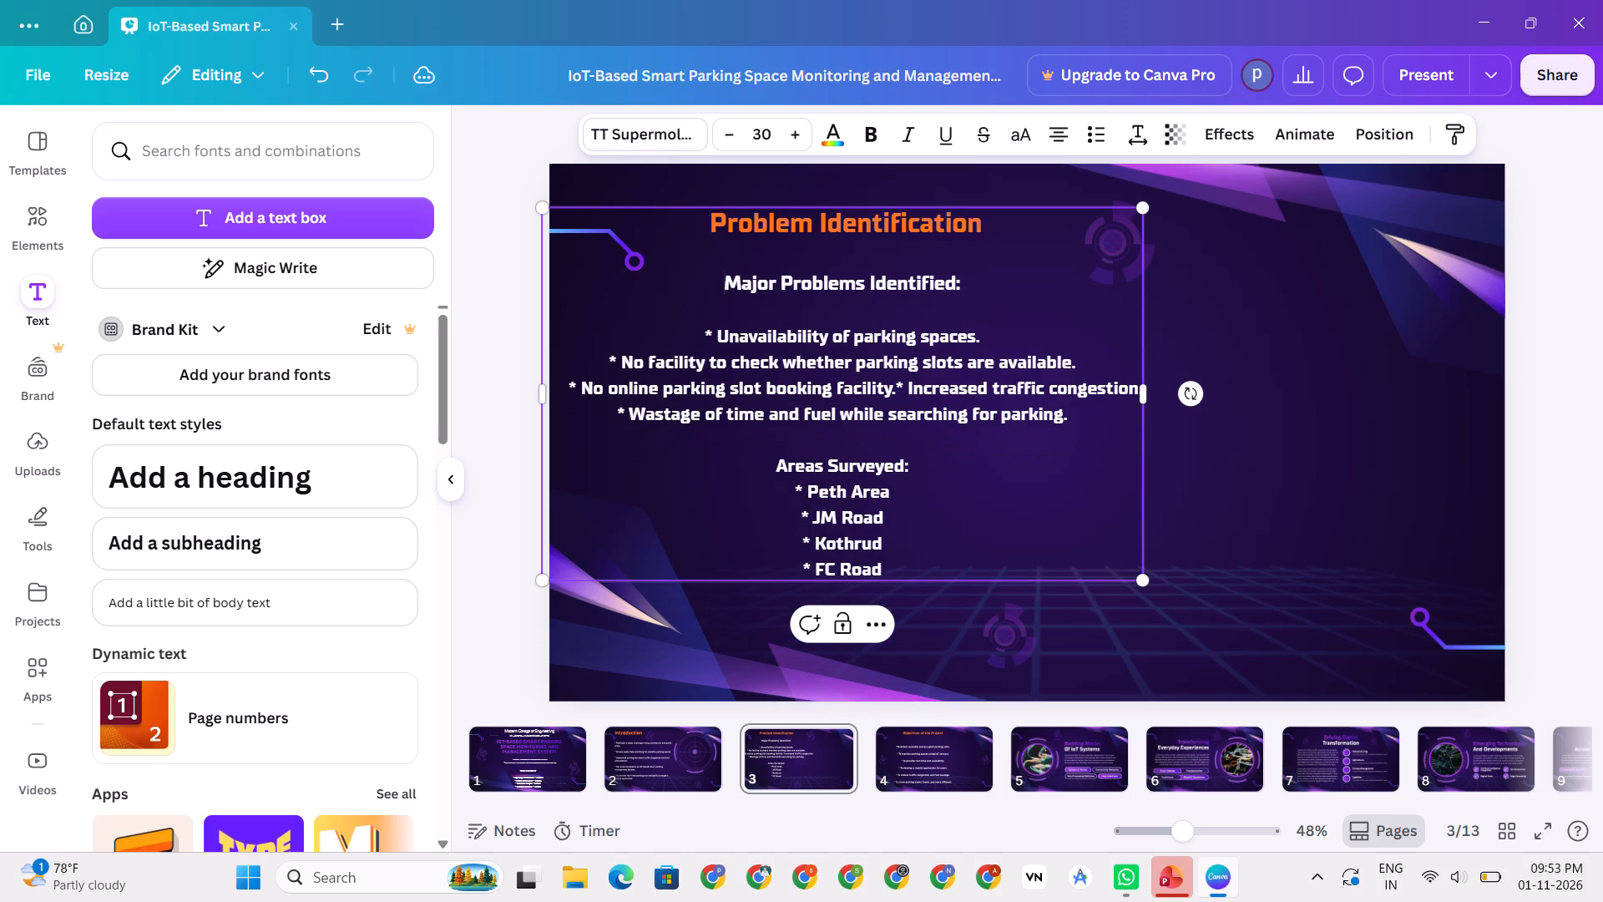
Add one extra blank line above "Major Problems Identified:" and another above "* Unavailability of parking spaces.".
key("BackSpace")
key("Return")
key("Return")
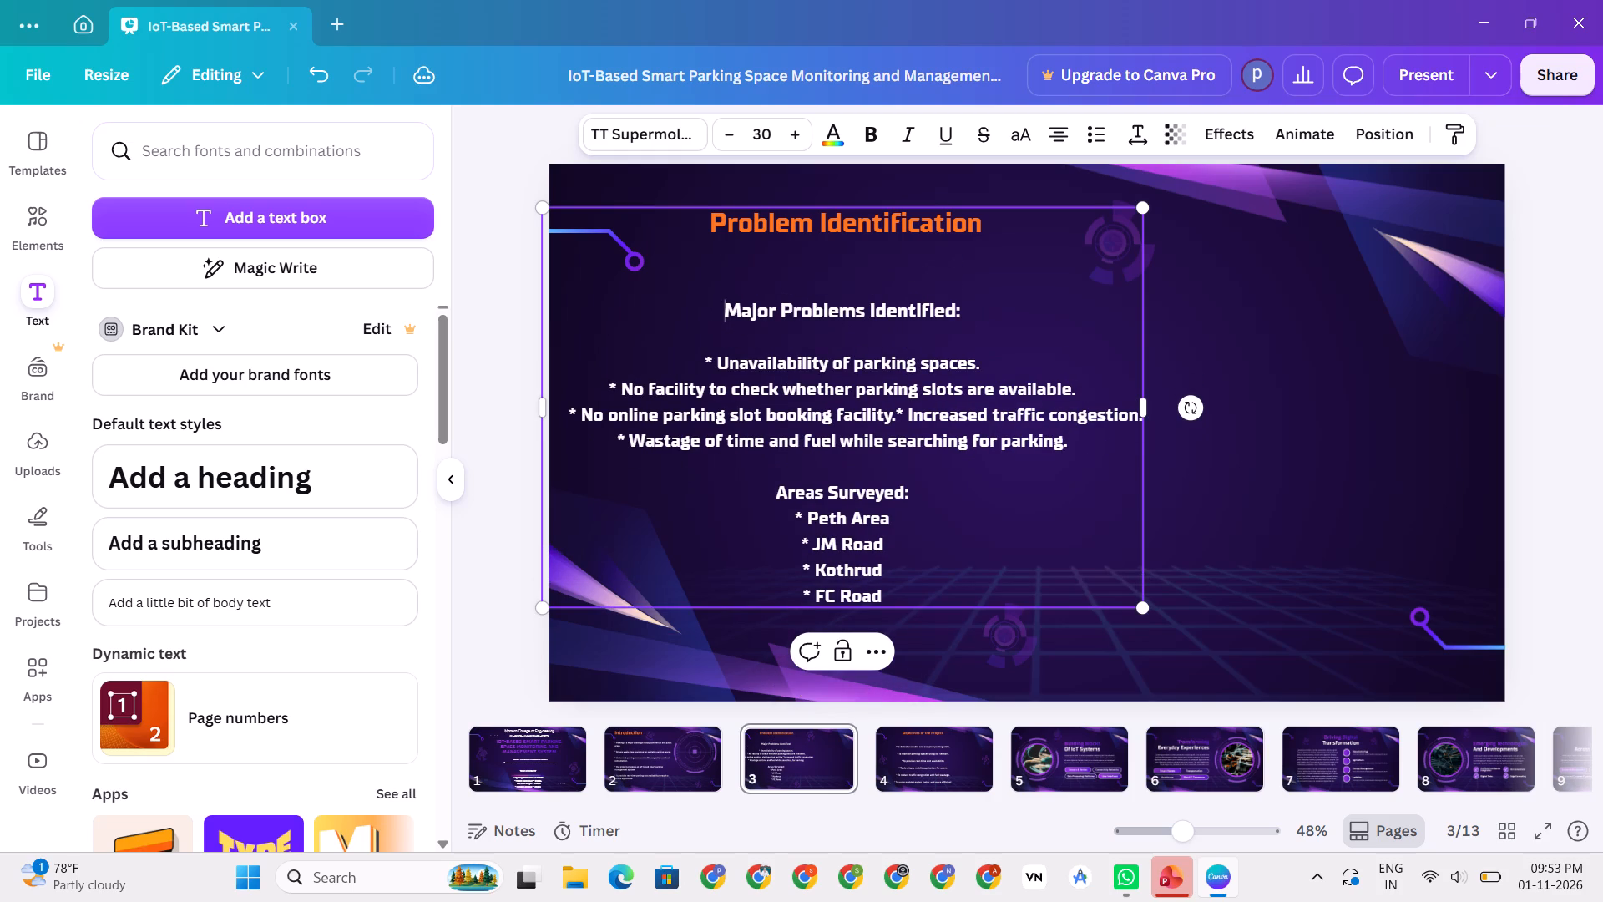
left_click(695, 357)
key("Return")
left_click(496, 396)
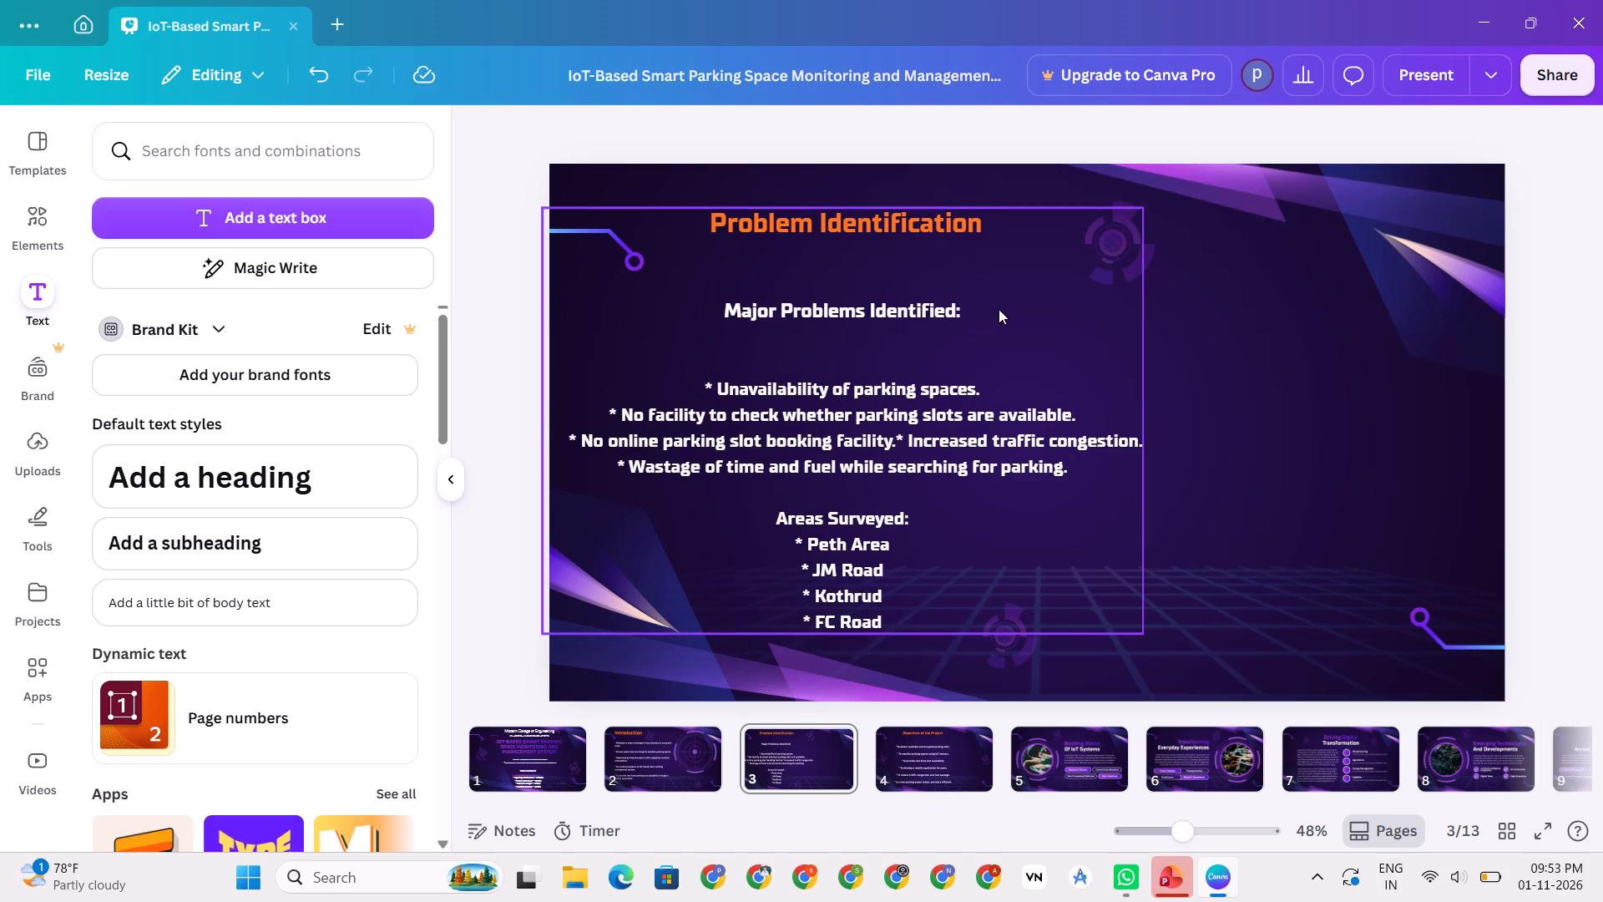
Increase the font size of the "Major Problems Identified:" line on slide 3 to 33.
left_click(960, 305)
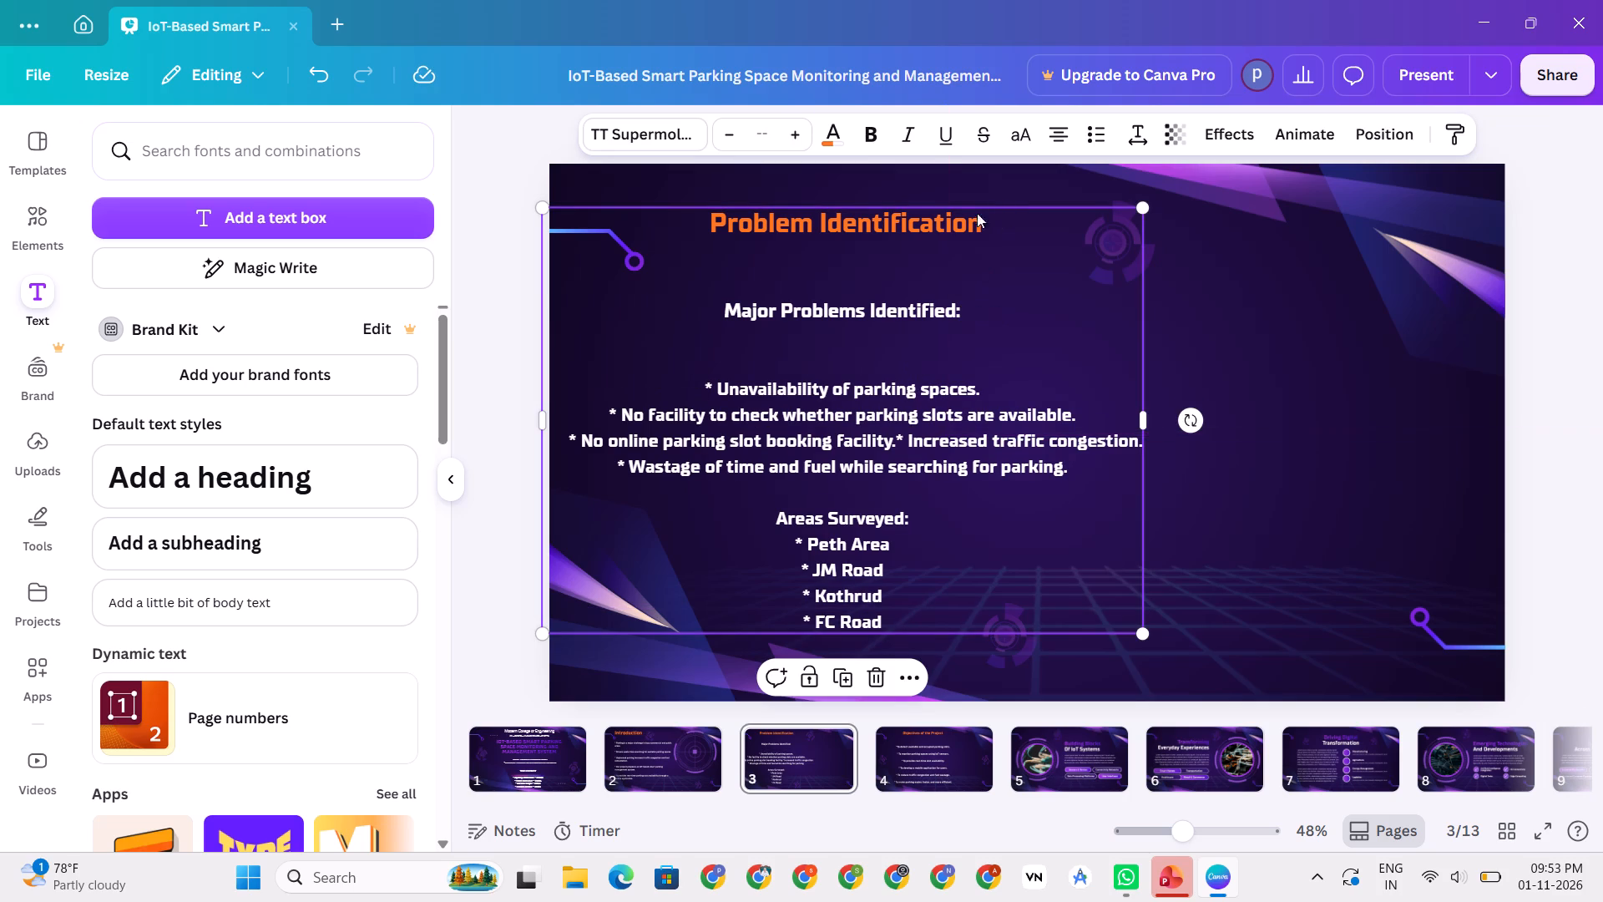
left_click(949, 738)
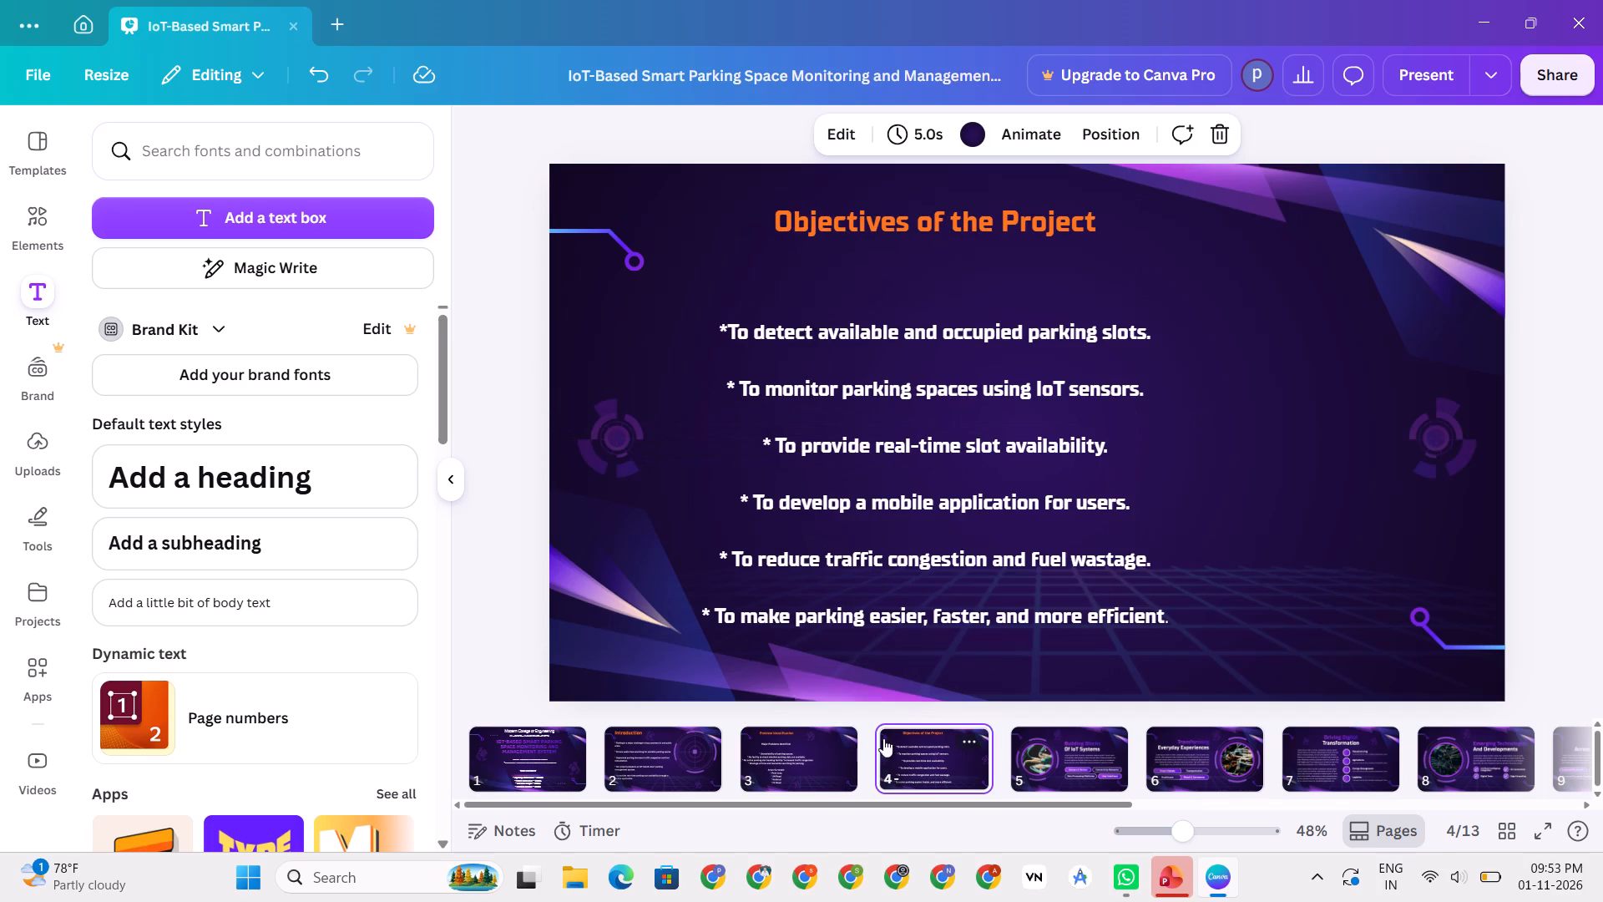
left_click(672, 737)
left_click(827, 762)
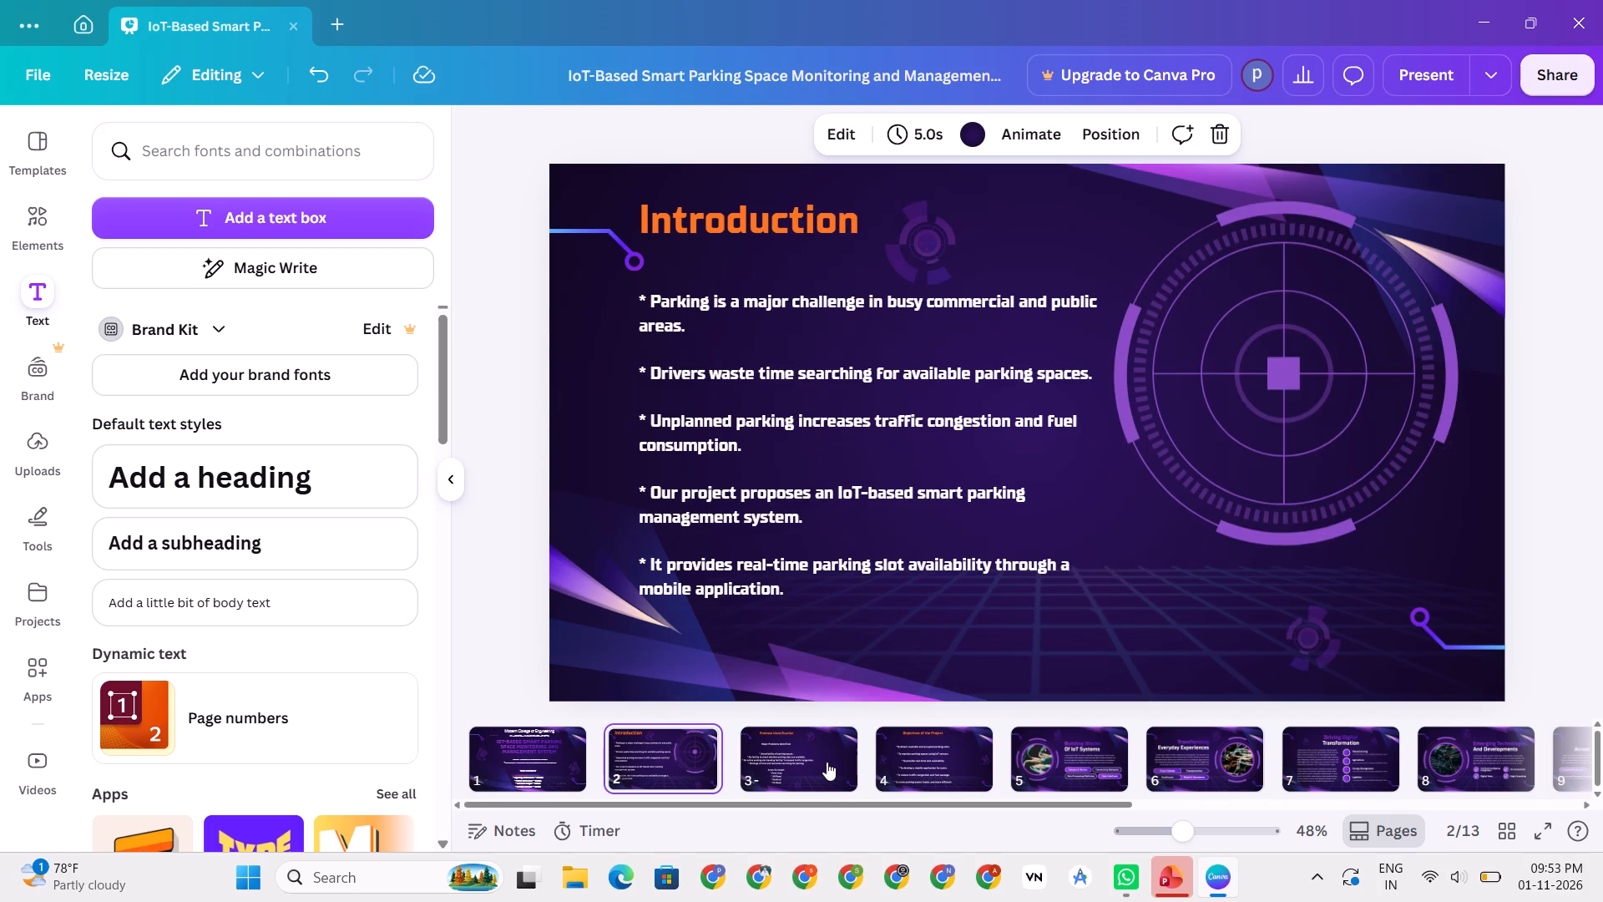
left_click(951, 300)
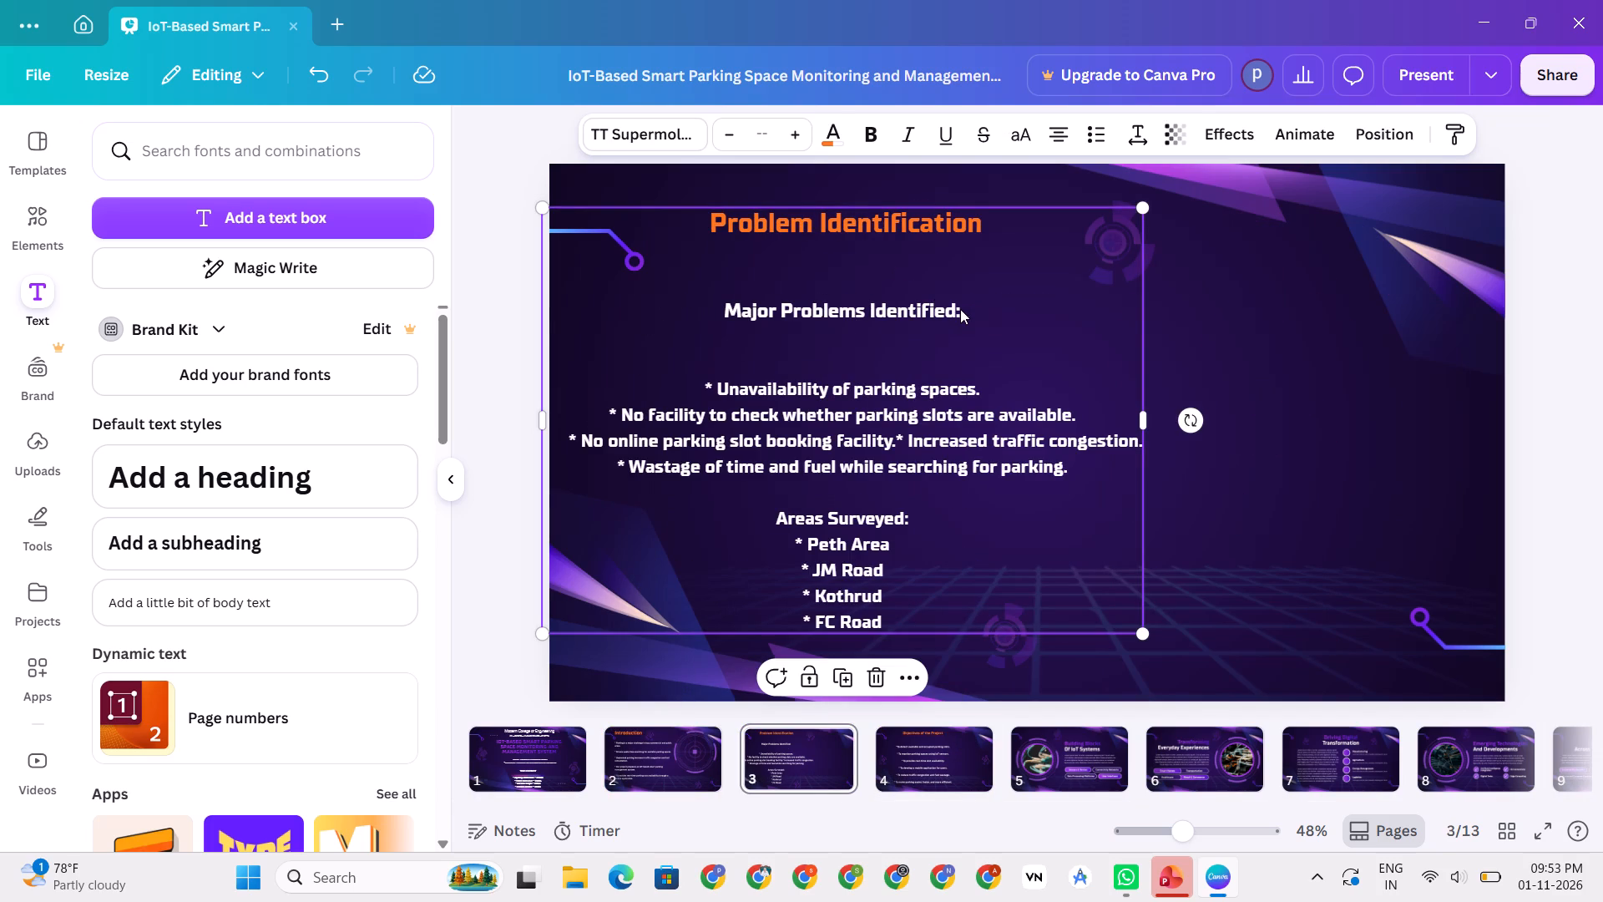
left_click(959, 309)
left_click_drag(959, 309, 710, 297)
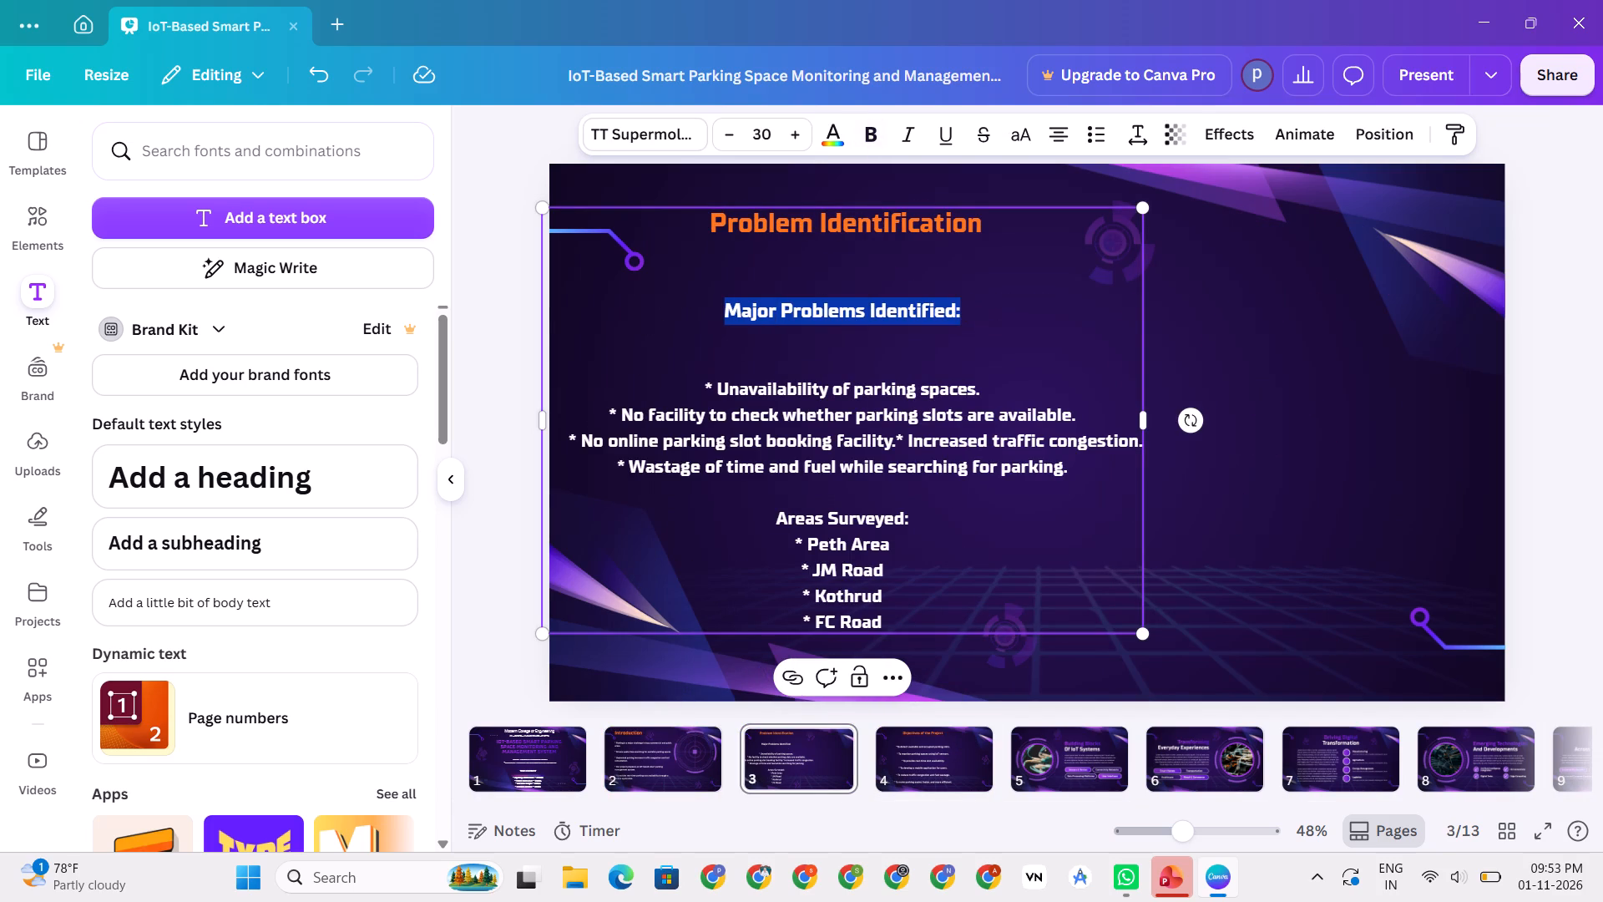
triple_click(794, 121)
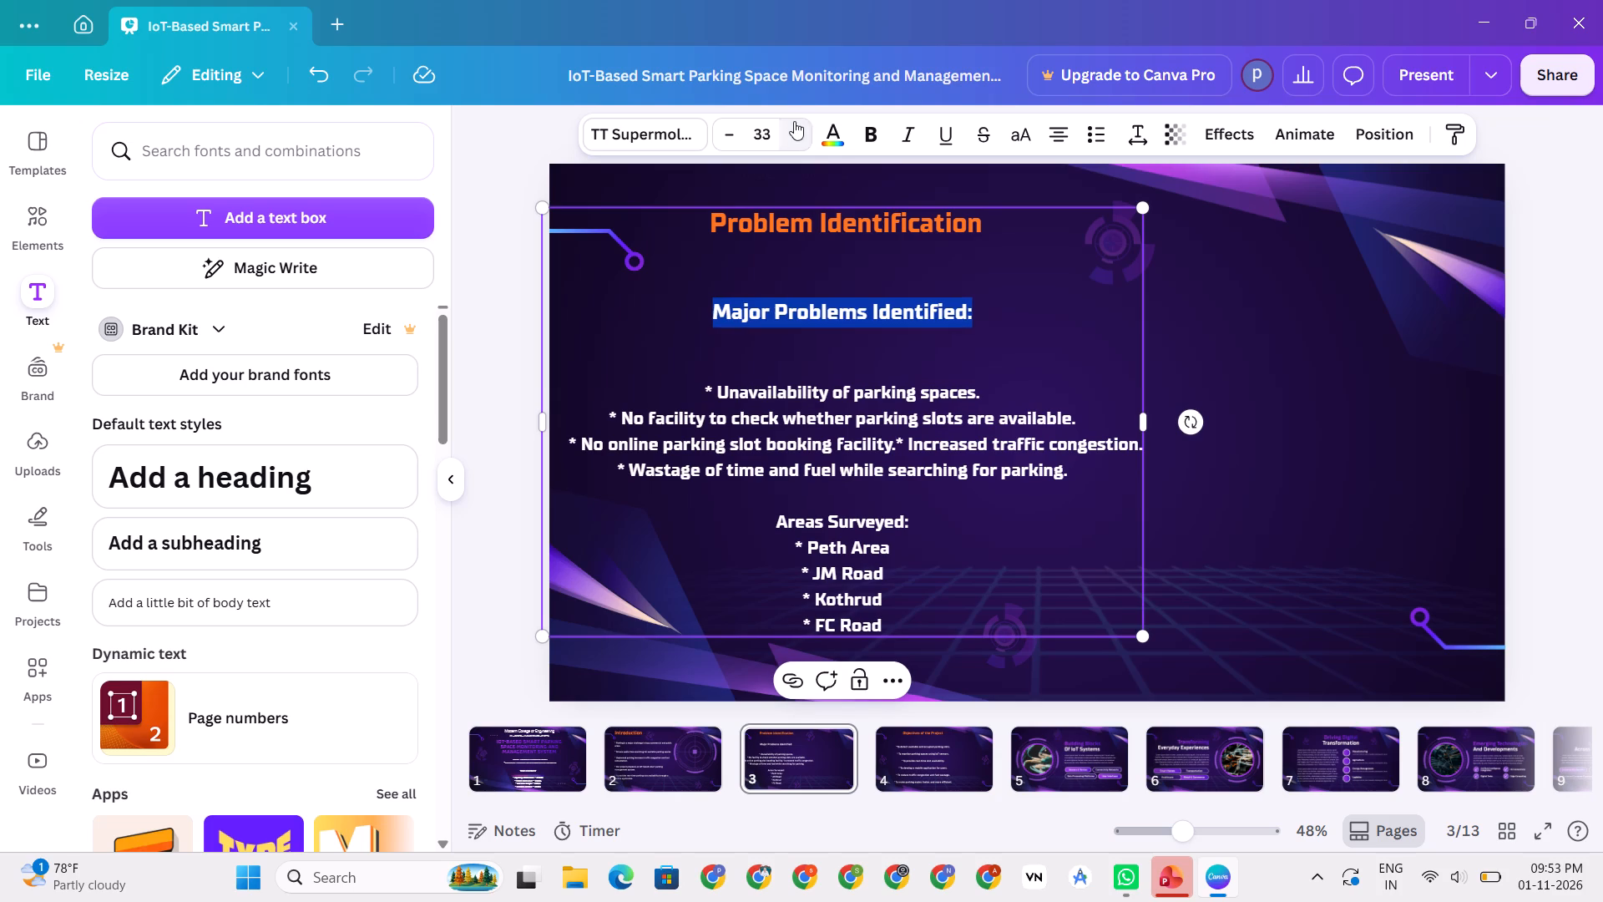
left_click(460, 347)
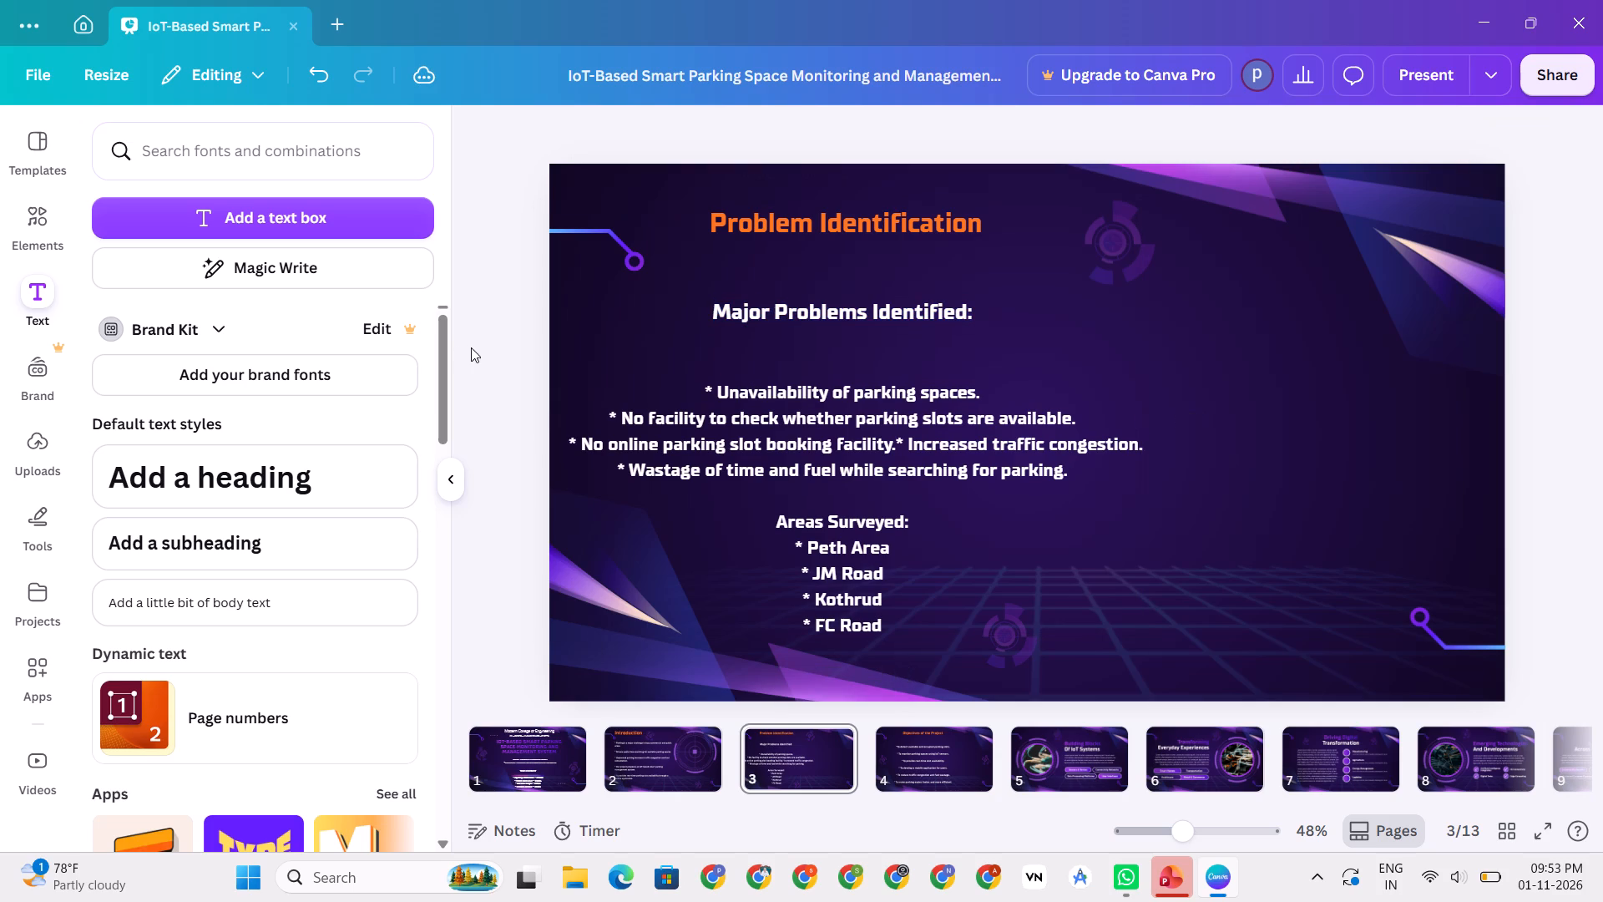
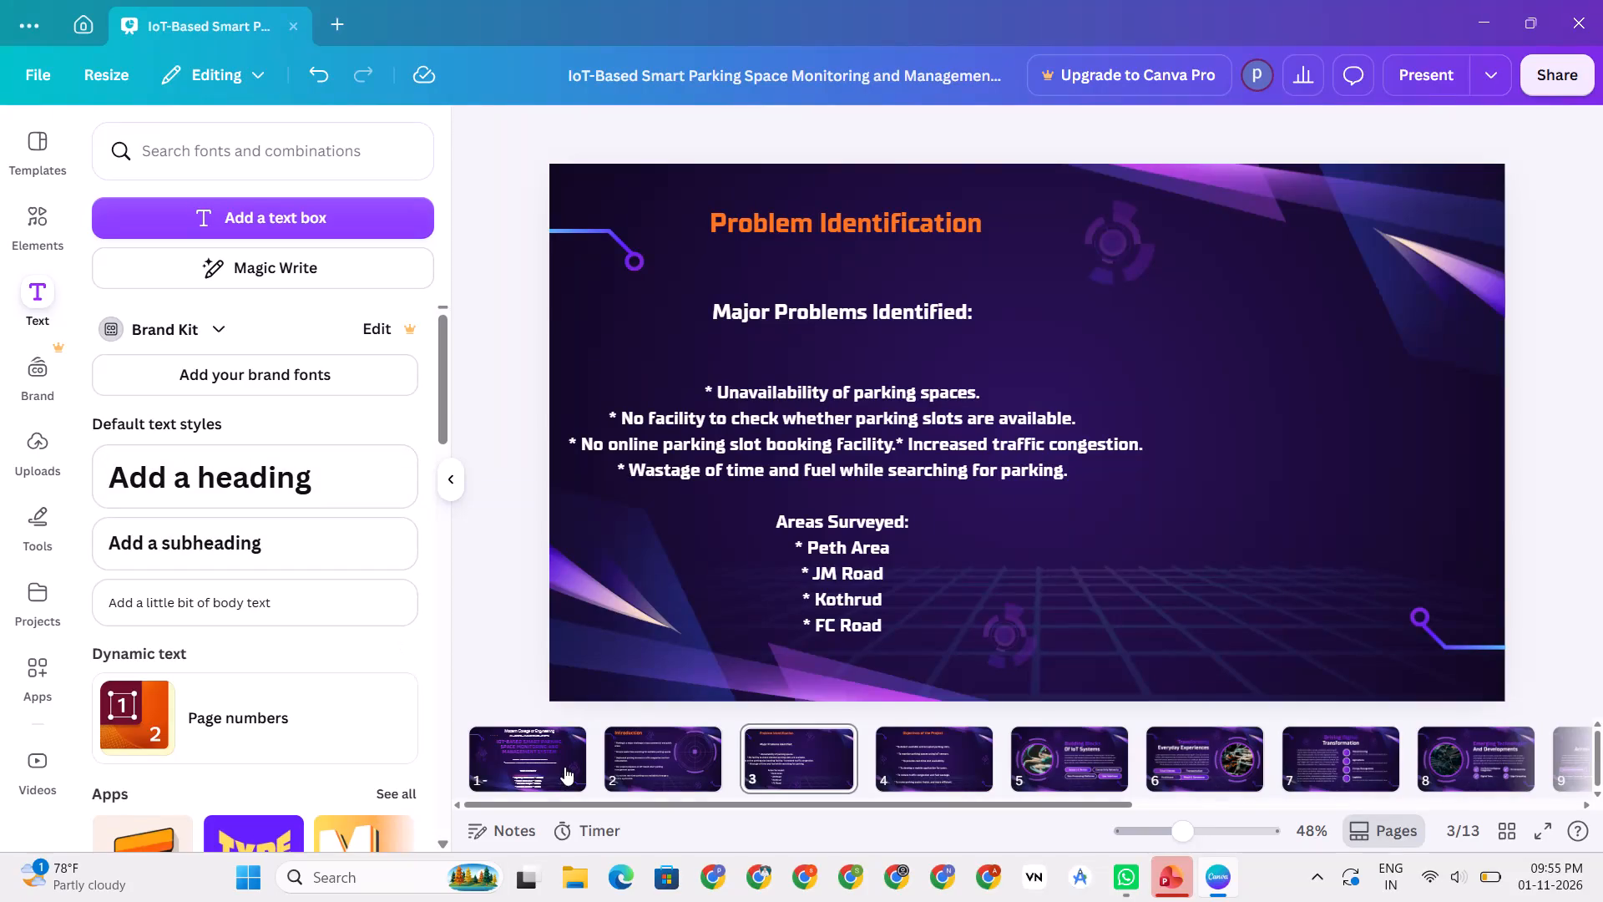
Return to the title slide, slide 1, of the presentation to view it.
left_click(561, 755)
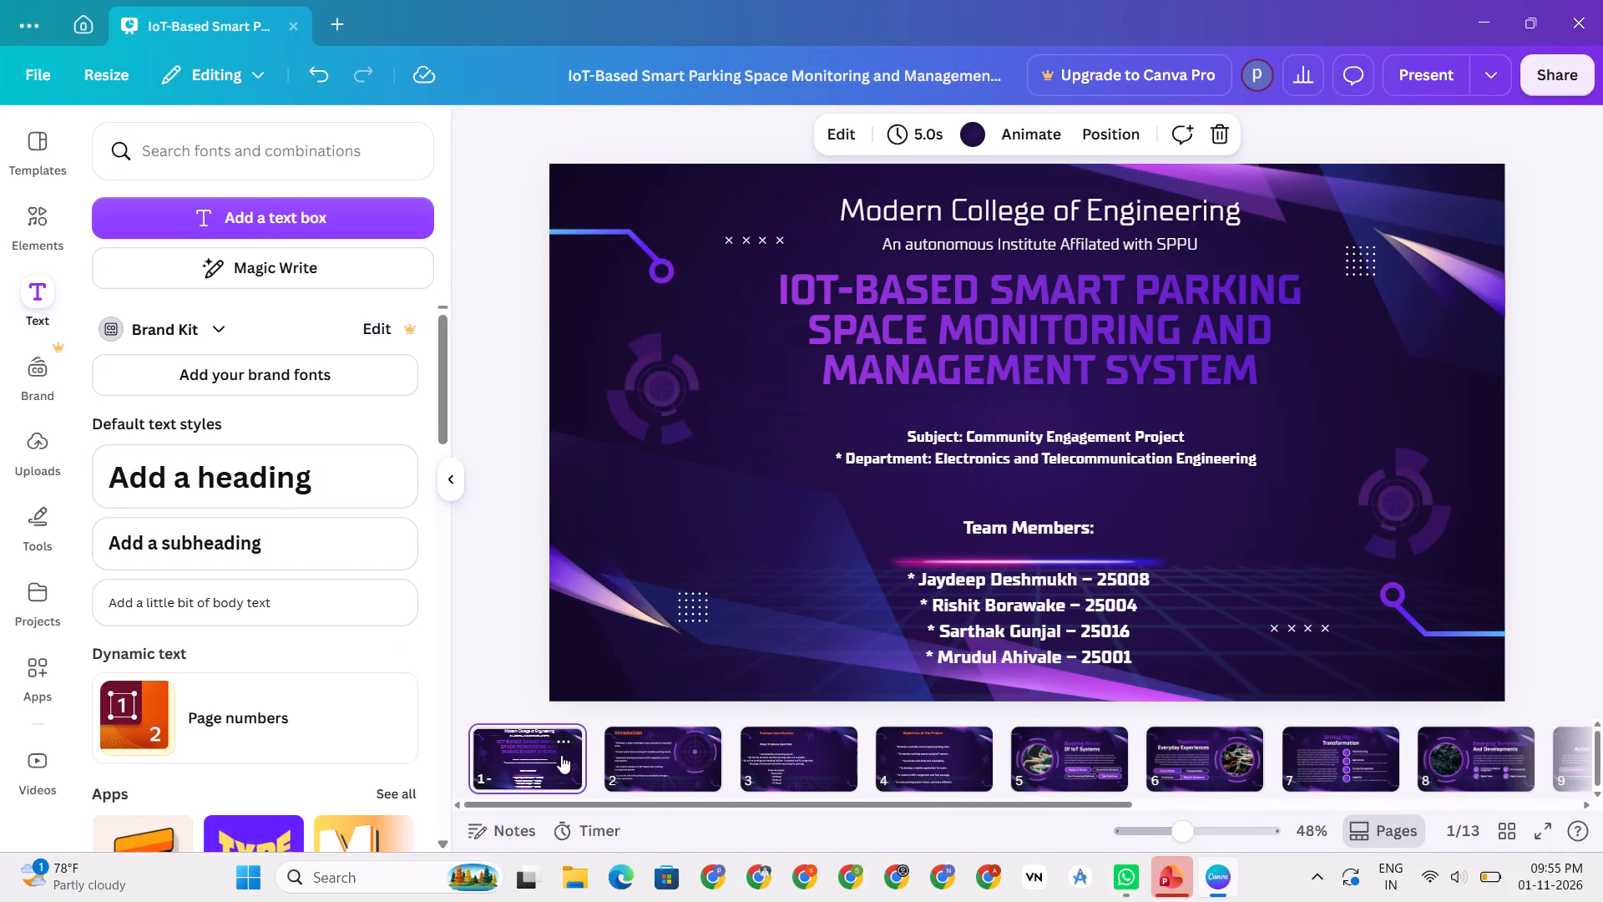
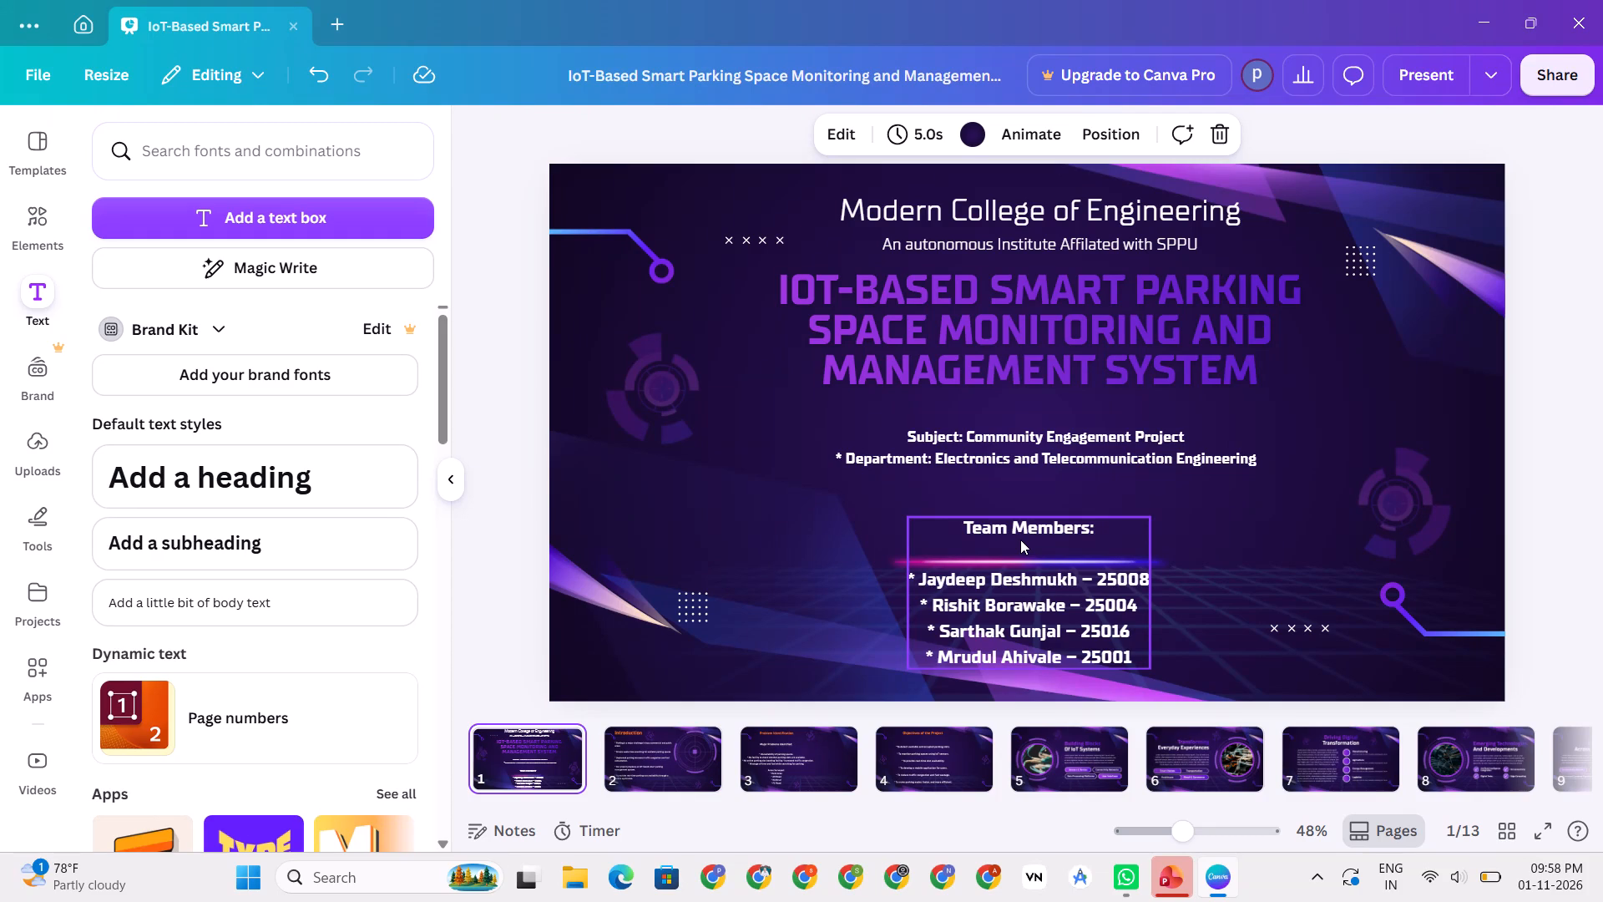
Review the first four slides in order: title, Introduction, Problem Identification and Objectives of the Project.
left_click(609, 775)
left_click(556, 761)
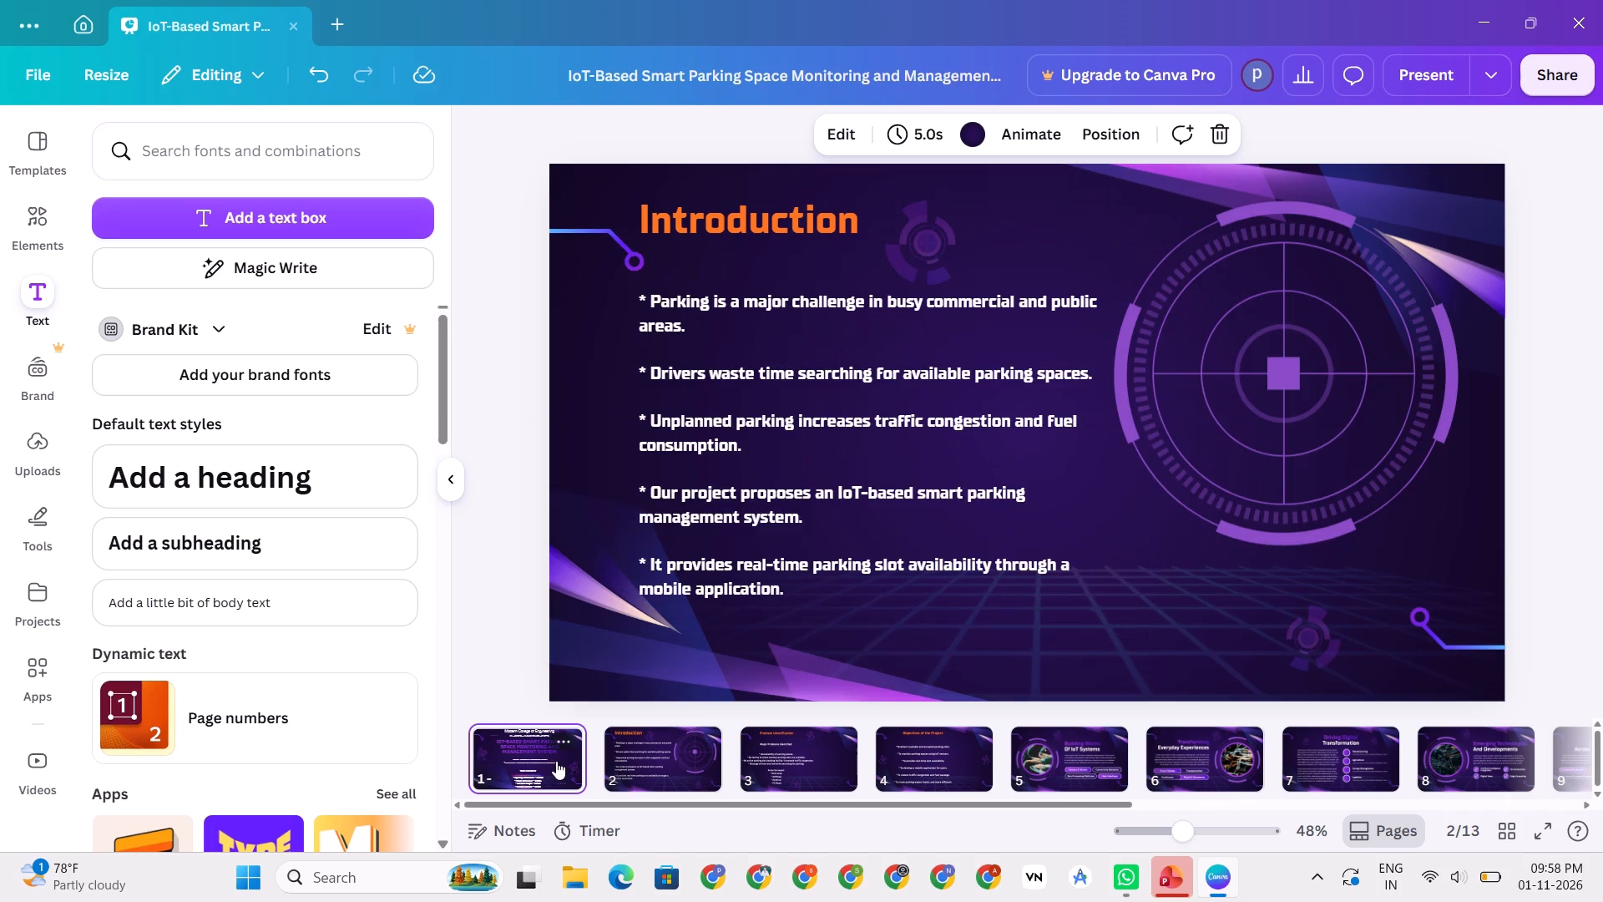
left_click(661, 750)
left_click(760, 731)
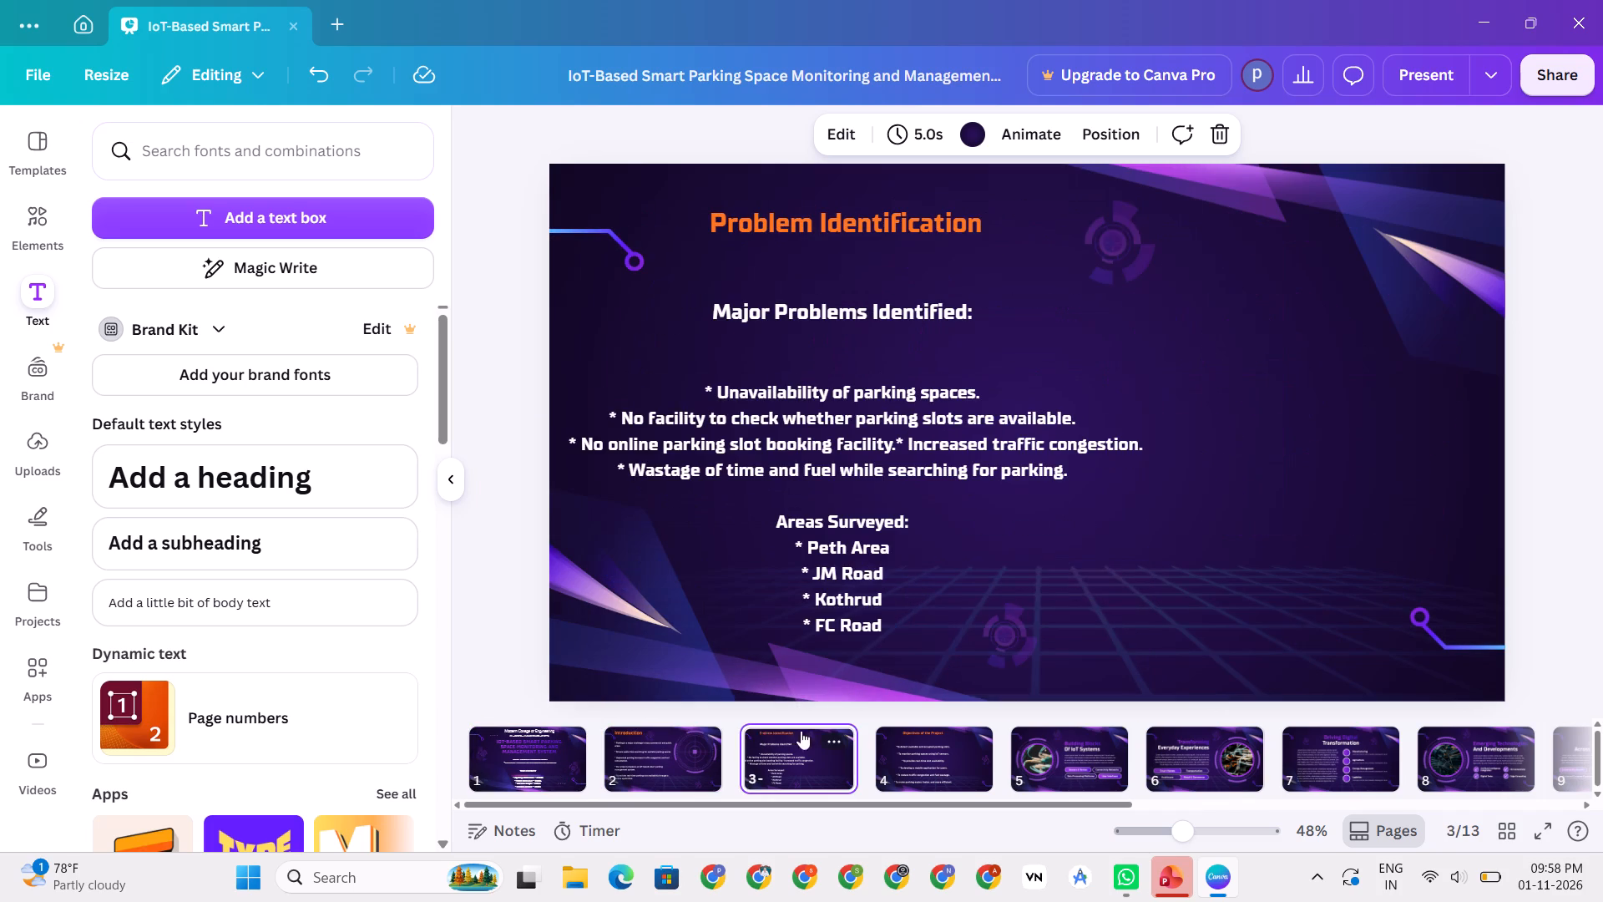
left_click(908, 732)
left_click(984, 738)
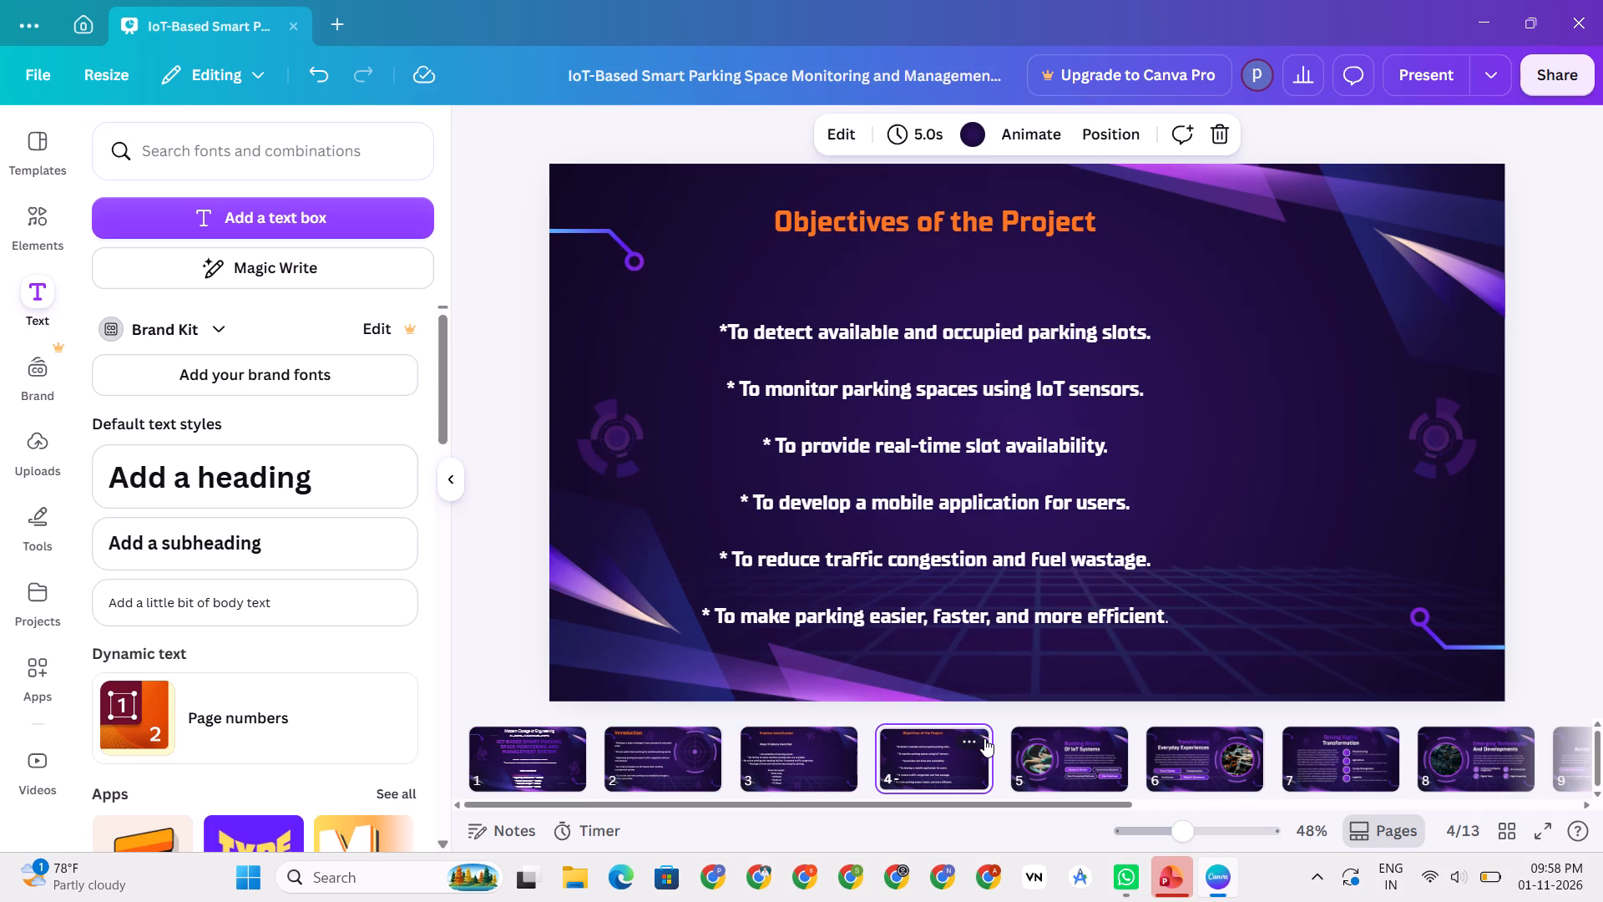